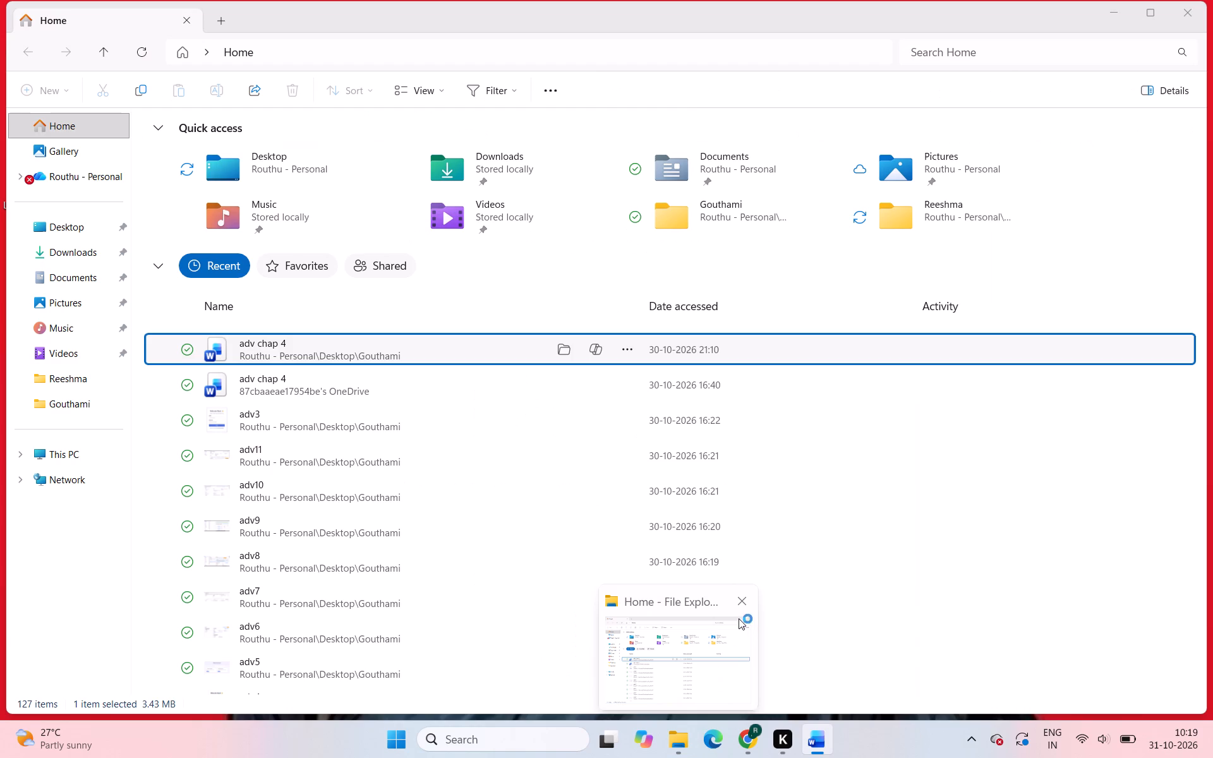
Close the File Explorer Home window.
{"action": "left_click", "coordinate": [737, 606]}
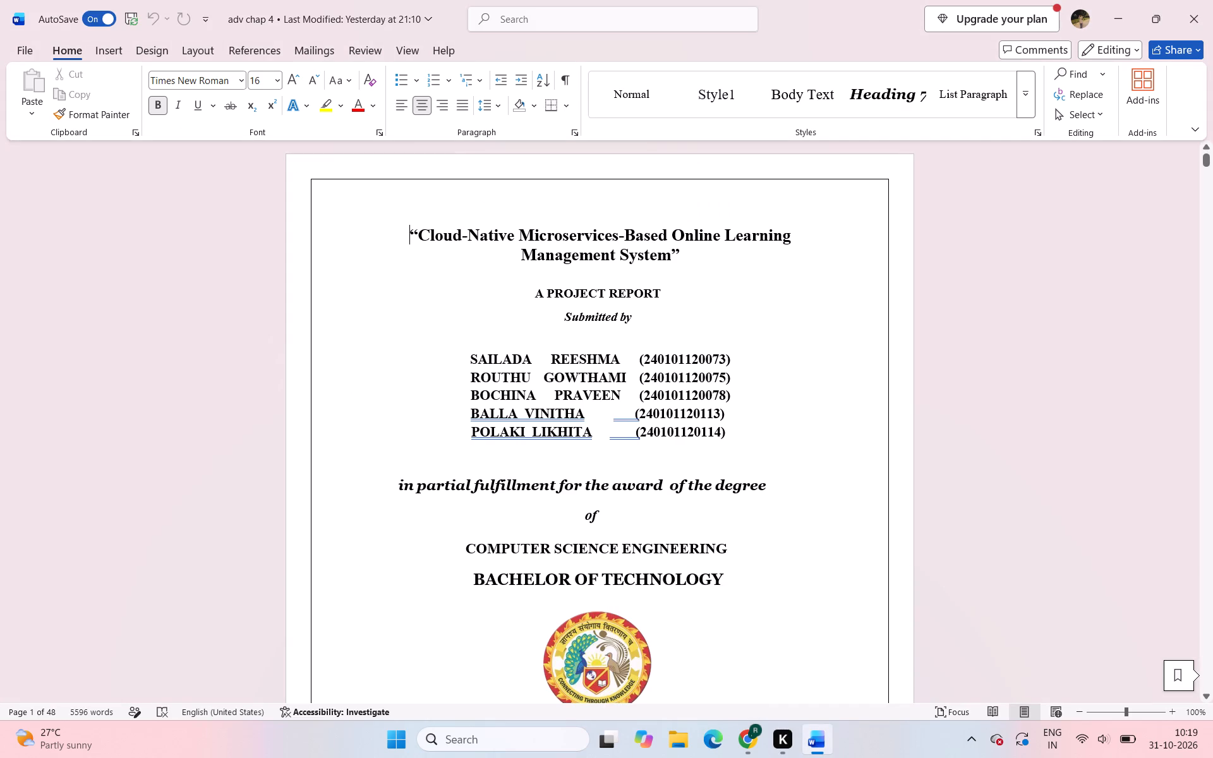
Zoom the report out to 60% and look over its title, certificate and declaration pages.
{"action": "scroll", "coordinate": [967, 465], "scroll_direction": "down", "scroll_amount": 4, "text": "ctrl"}
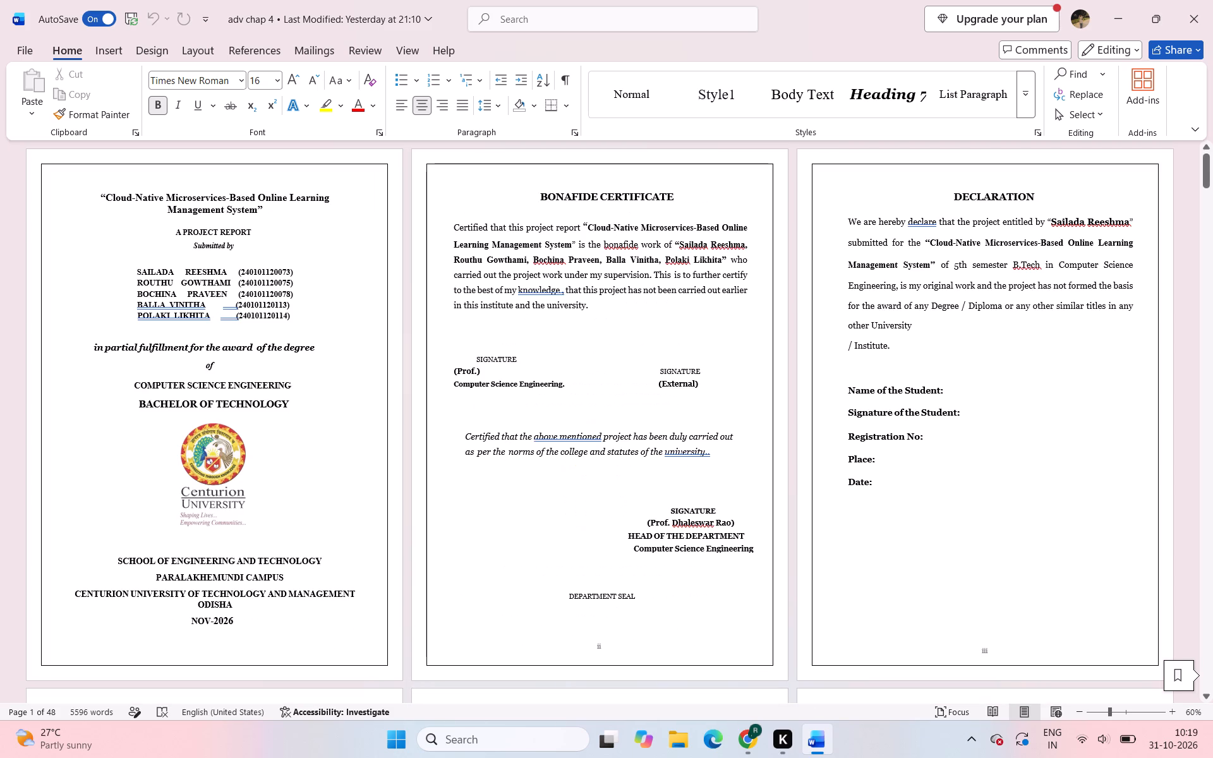
{"action": "key", "text": "Down"}
{"action": "scroll", "coordinate": [879, 468], "scroll_direction": "down", "scroll_amount": 2}
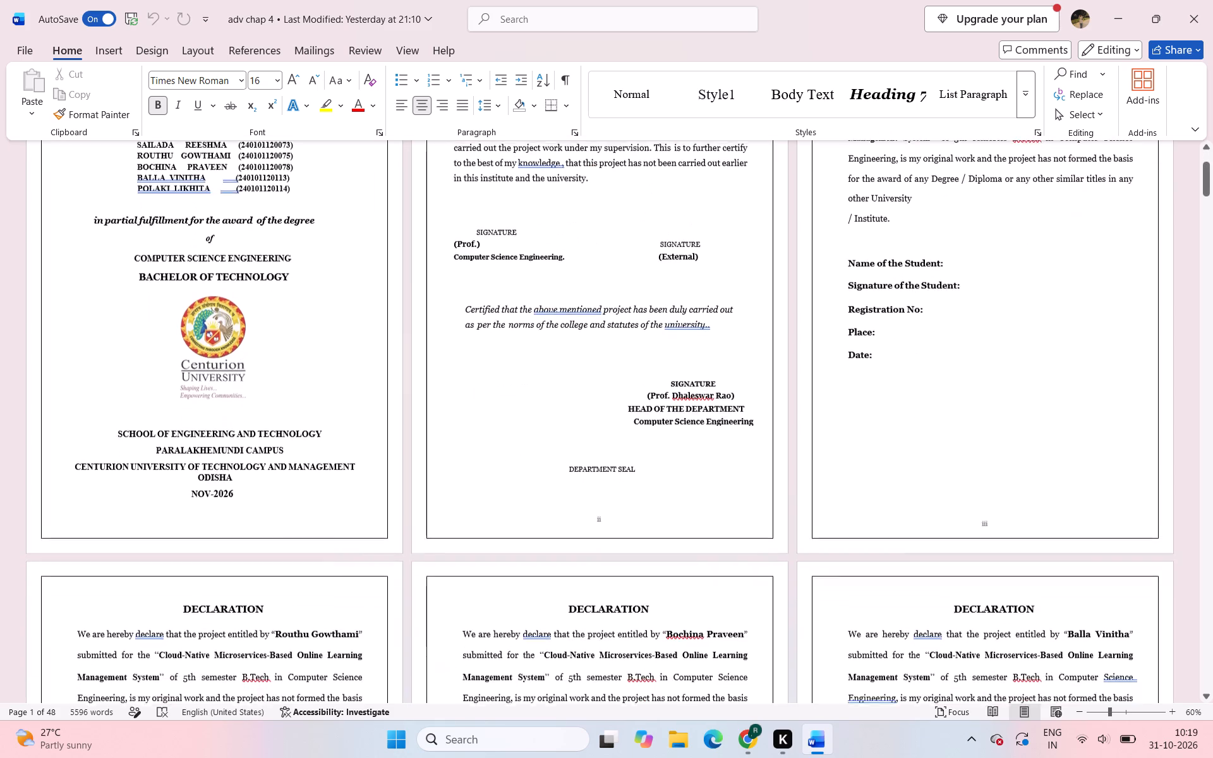
{"action": "scroll", "coordinate": [879, 468], "scroll_direction": "up", "scroll_amount": 1}
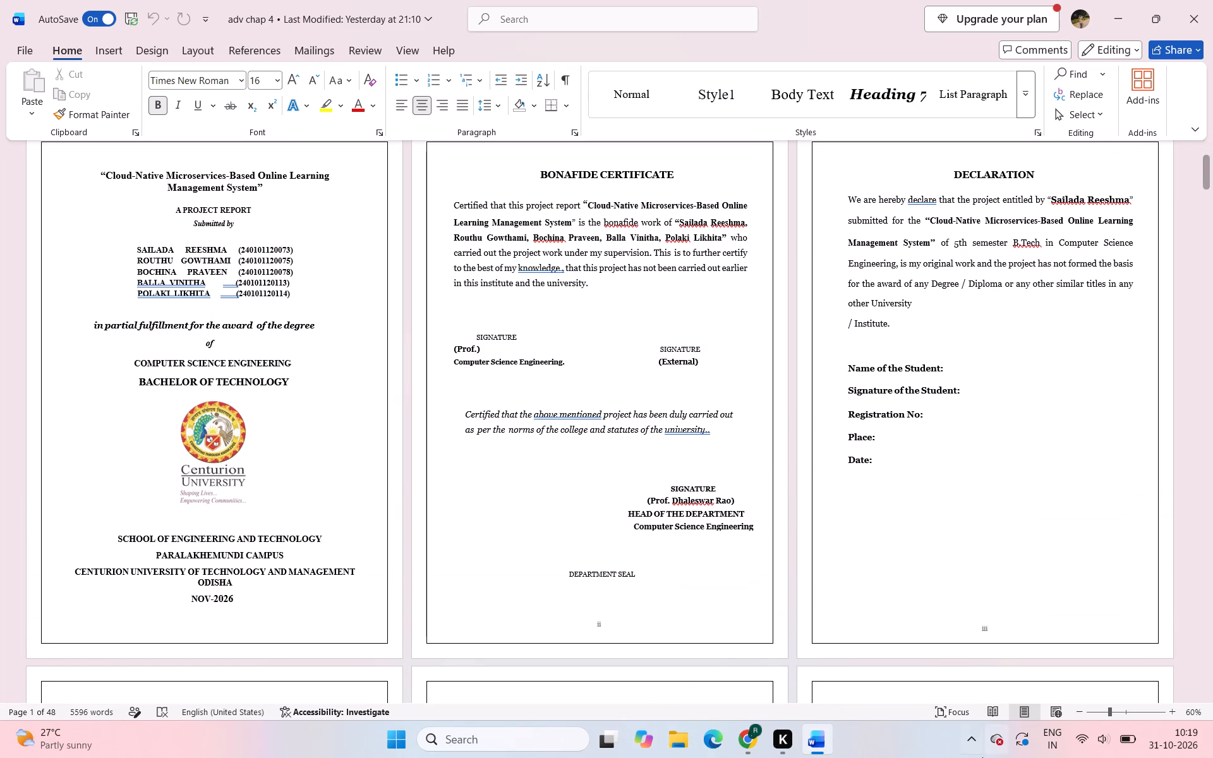
Turn off Bluetooth and lower the screen brightness slightly in the Windows quick settings.
{"action": "left_click", "coordinate": [1109, 752]}
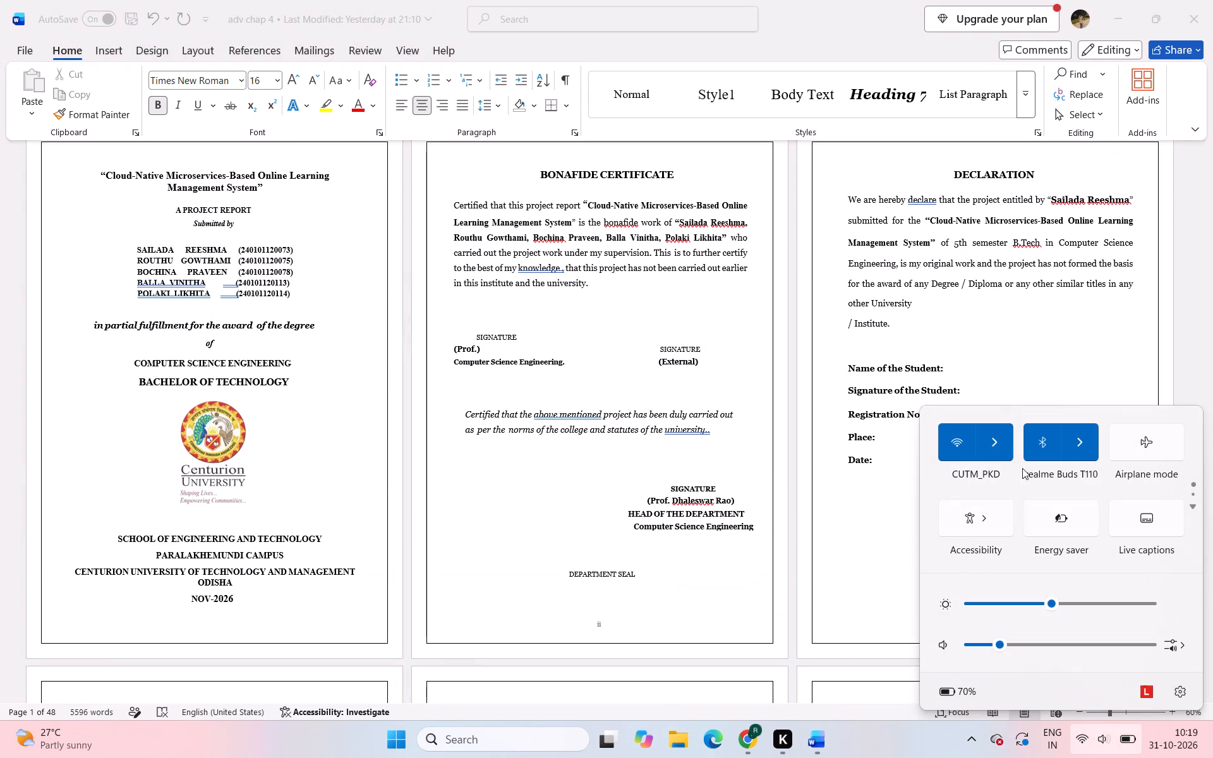
{"action": "left_click", "coordinate": [1040, 449]}
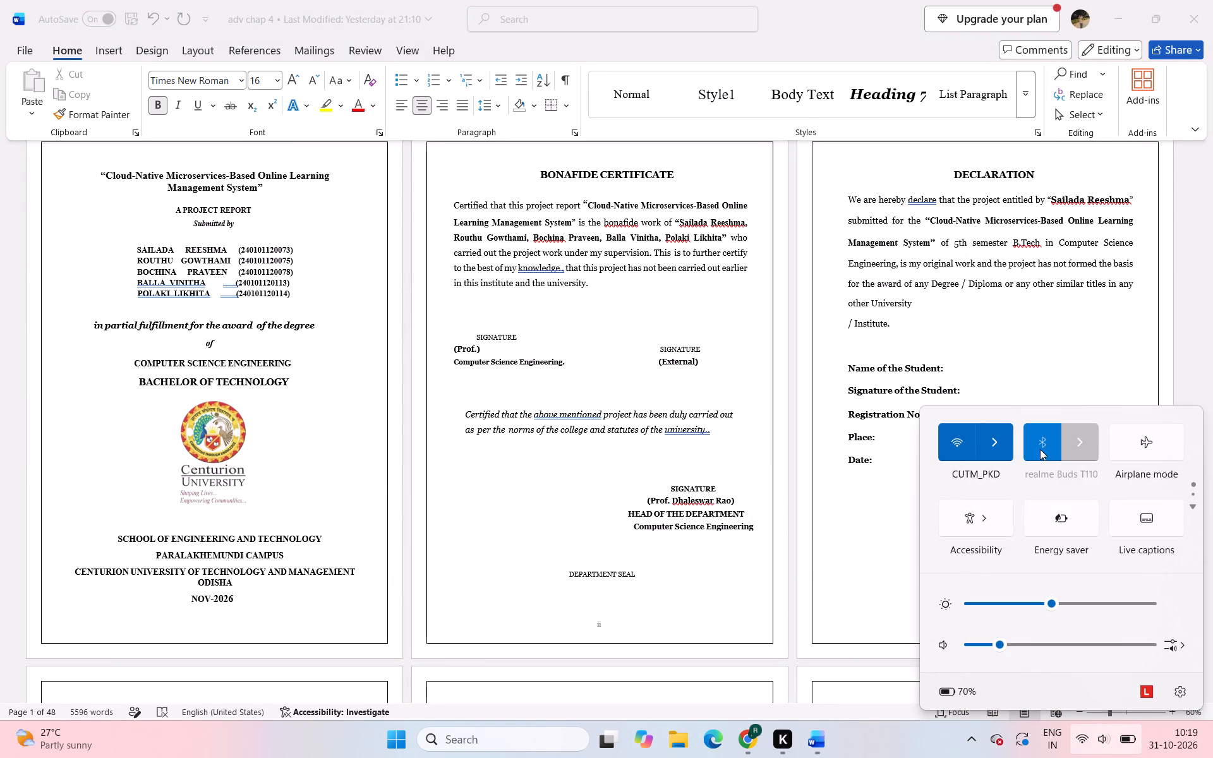
{"action": "left_click", "coordinate": [1031, 607]}
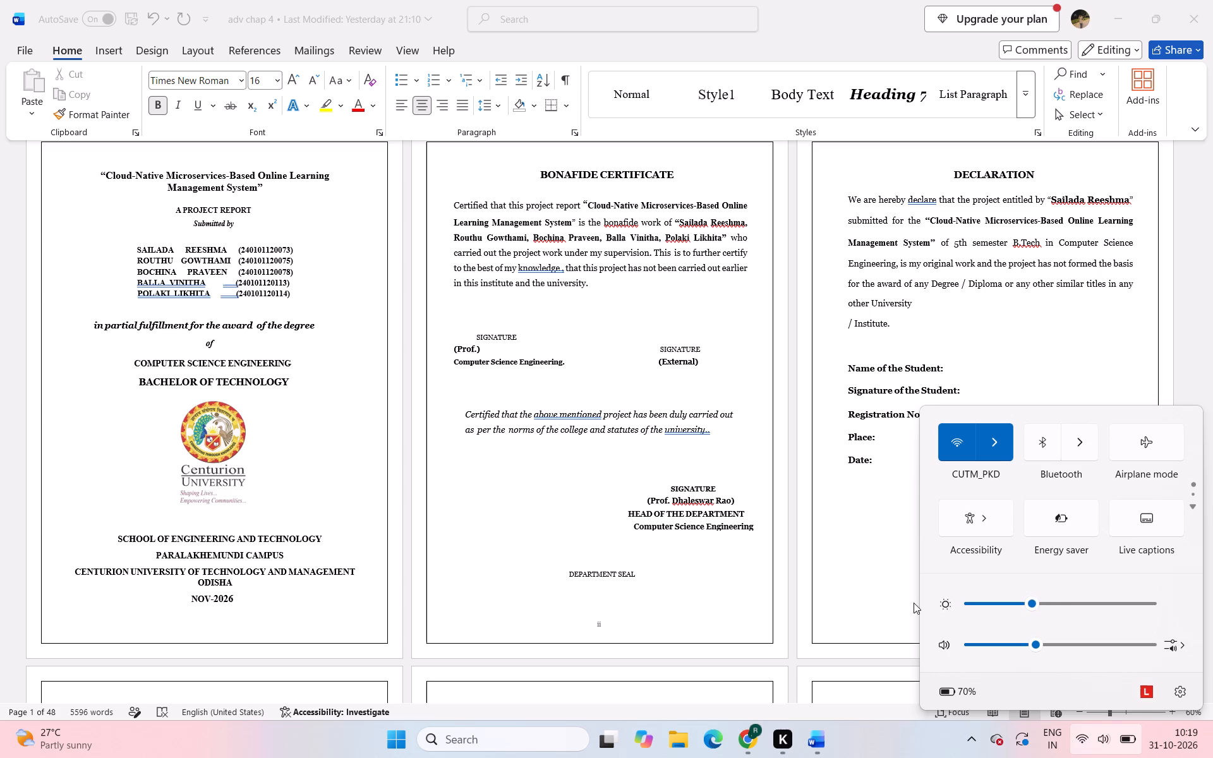
{"action": "left_click", "coordinate": [872, 589]}
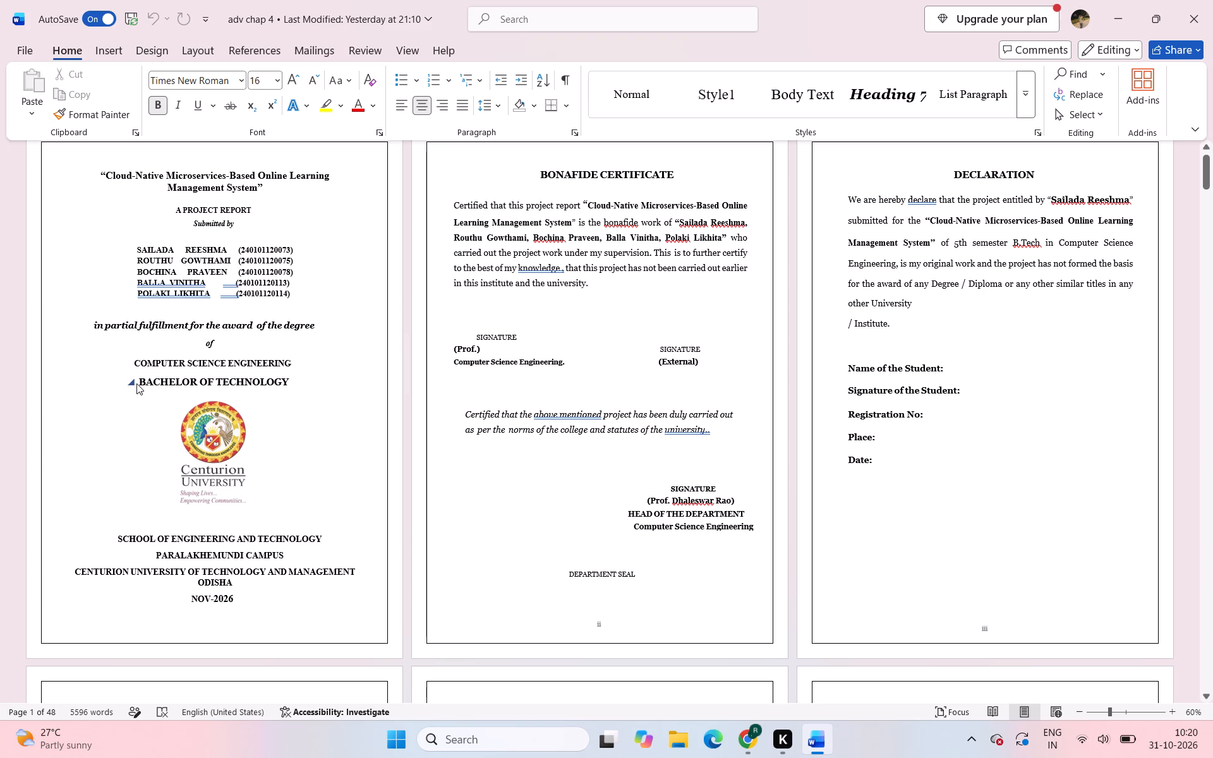
Move the text "BACHELOR OF TECHNOLOGY" on the title page up to follow "of", above "COMPUTER SCIENCE ENGINEERING".
{"action": "left_click_drag", "start_coordinate": [140, 385], "coordinate": [296, 378]}
{"action": "left_click_drag", "start_coordinate": [250, 382], "coordinate": [238, 337]}
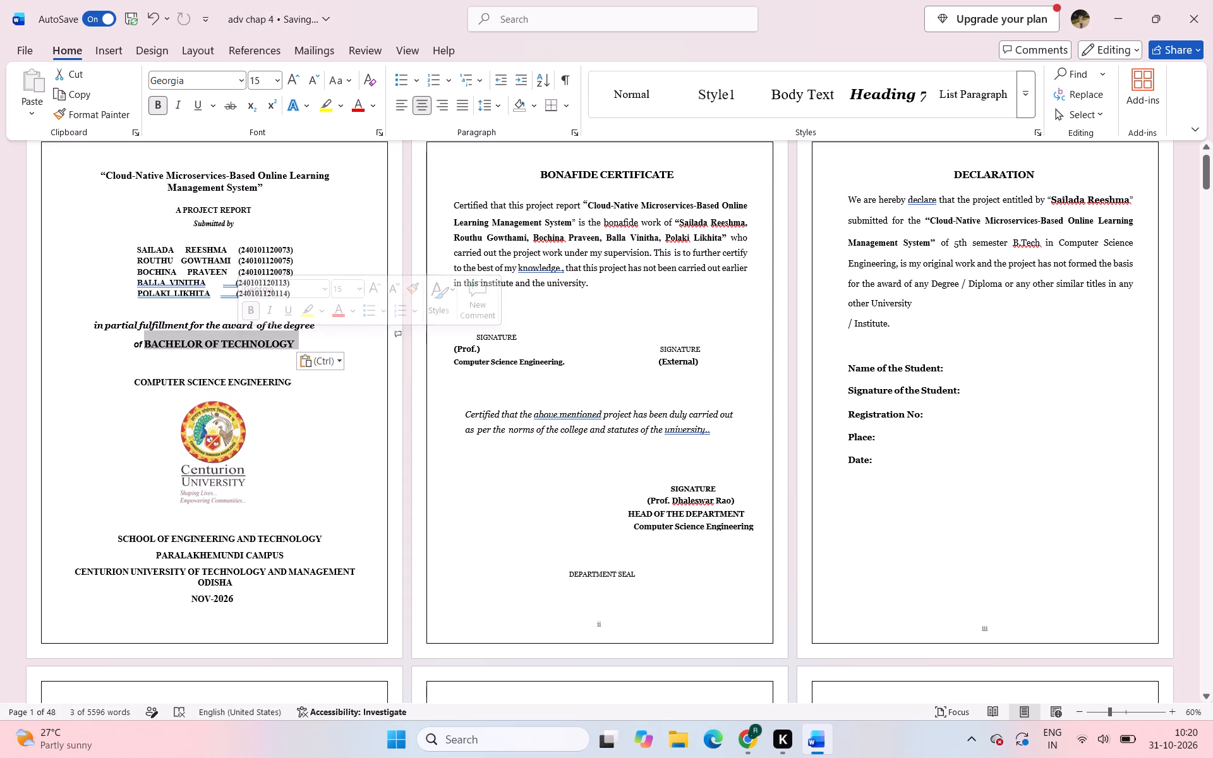
{"action": "left_click", "coordinate": [143, 346]}
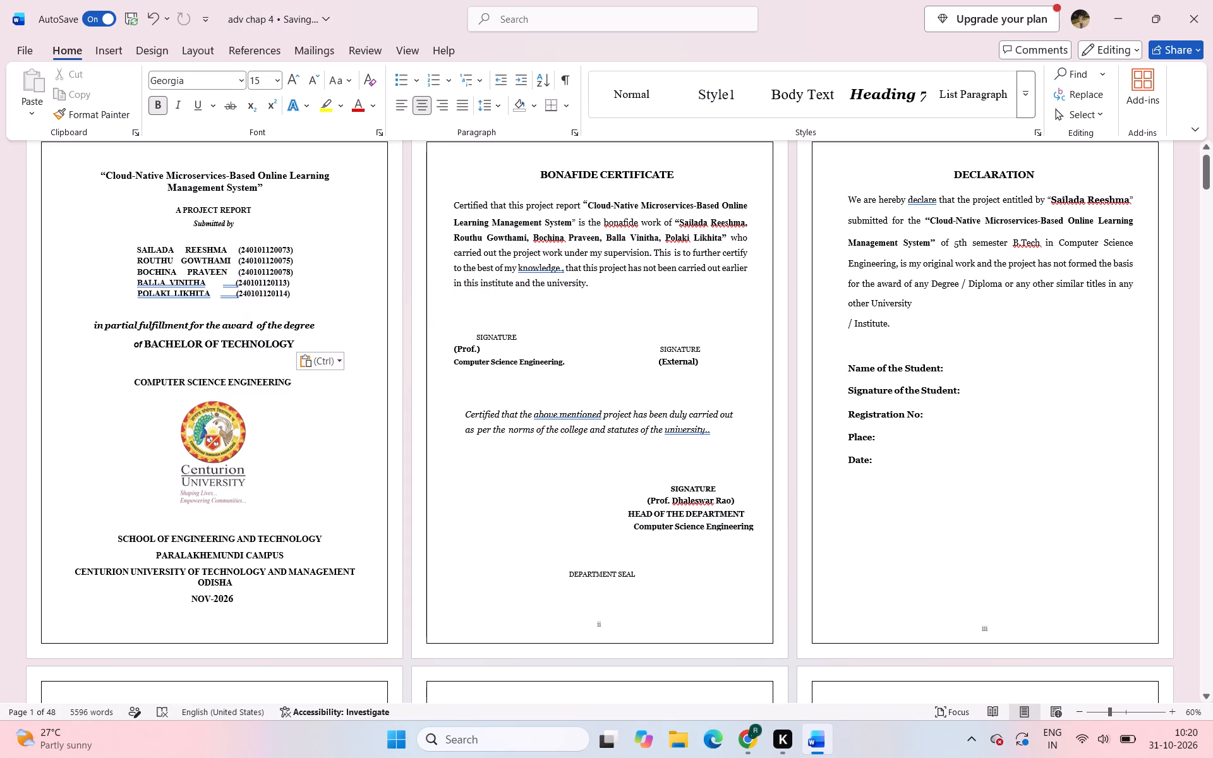
Delete the empty line between "BACHELOR OF TECHNOLOGY" and "COMPUTER SCIENCE ENGINEERING" on the title page.
{"action": "left_click", "coordinate": [146, 365]}
{"action": "key", "text": "BackSpace"}
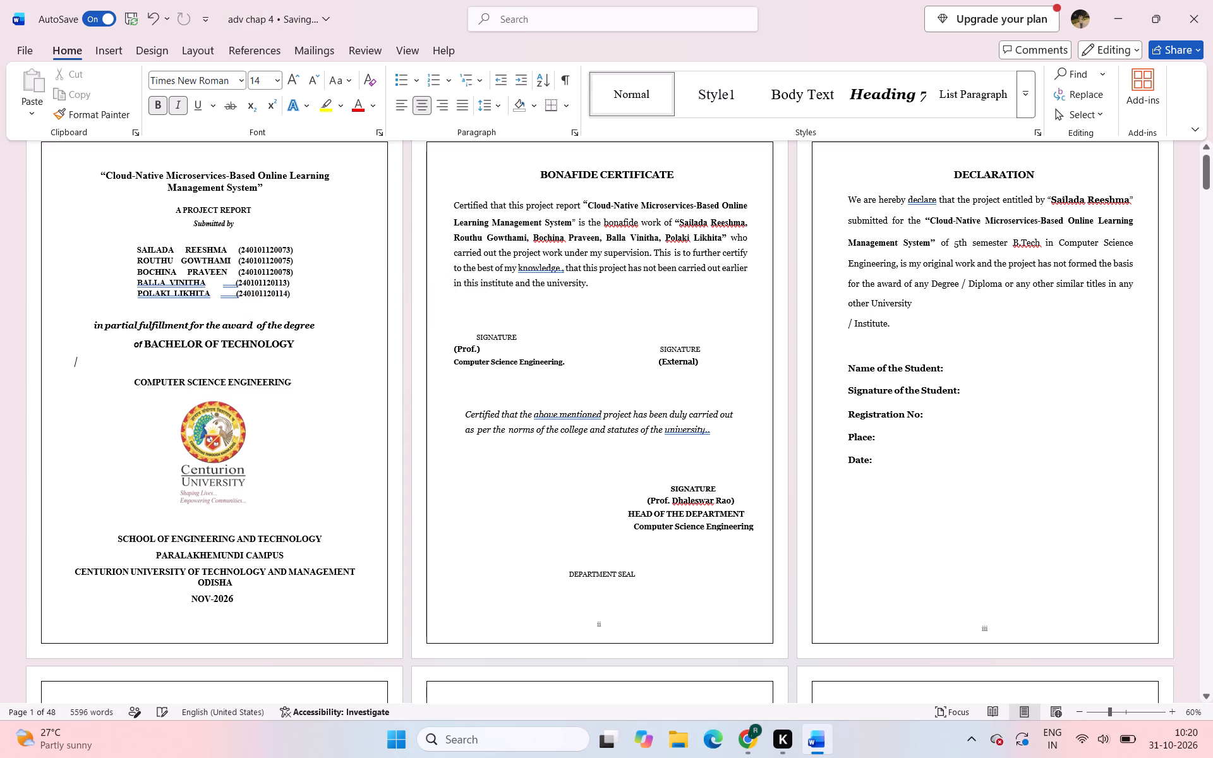
{"action": "key", "text": "BackSpace"}
{"action": "key", "text": "BackSpace"}
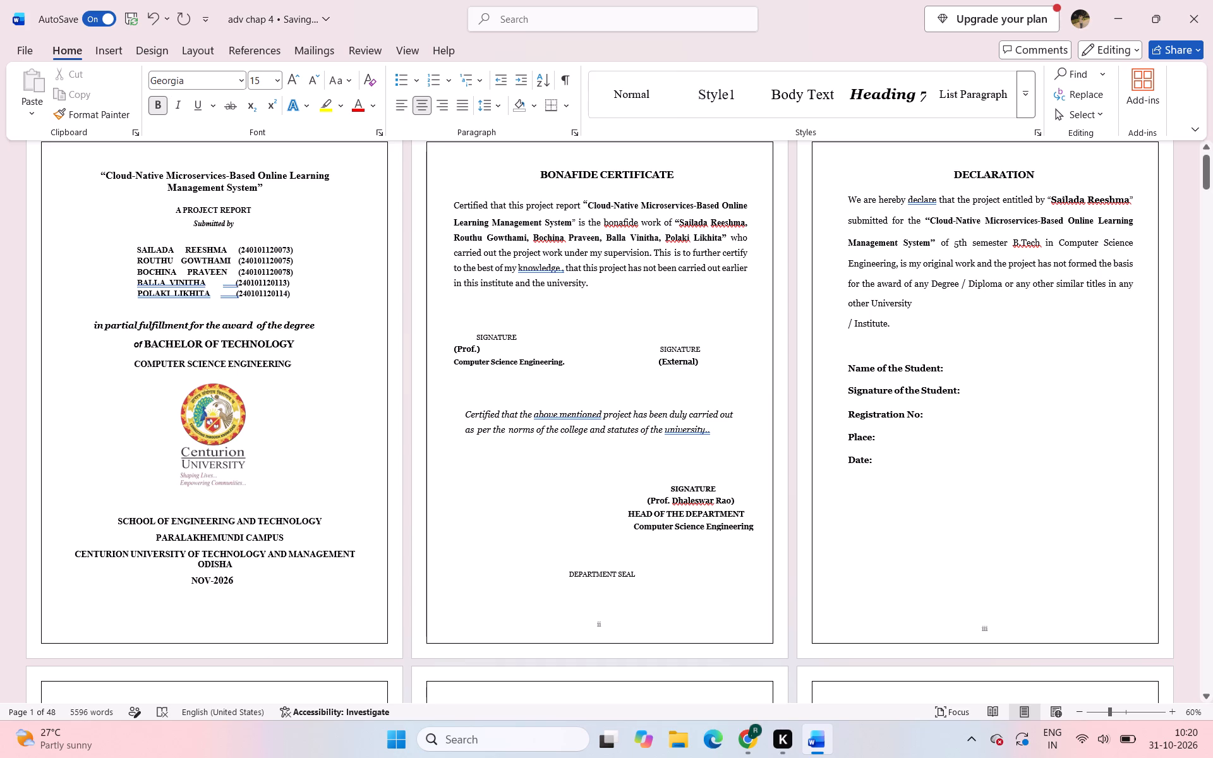
Split "BACHELOR OF TECHNOLOGY" from "of" onto its own line on the title page.
{"action": "left_click", "coordinate": [148, 346]}
{"action": "key", "text": "Left"}
{"action": "key", "text": "Return"}
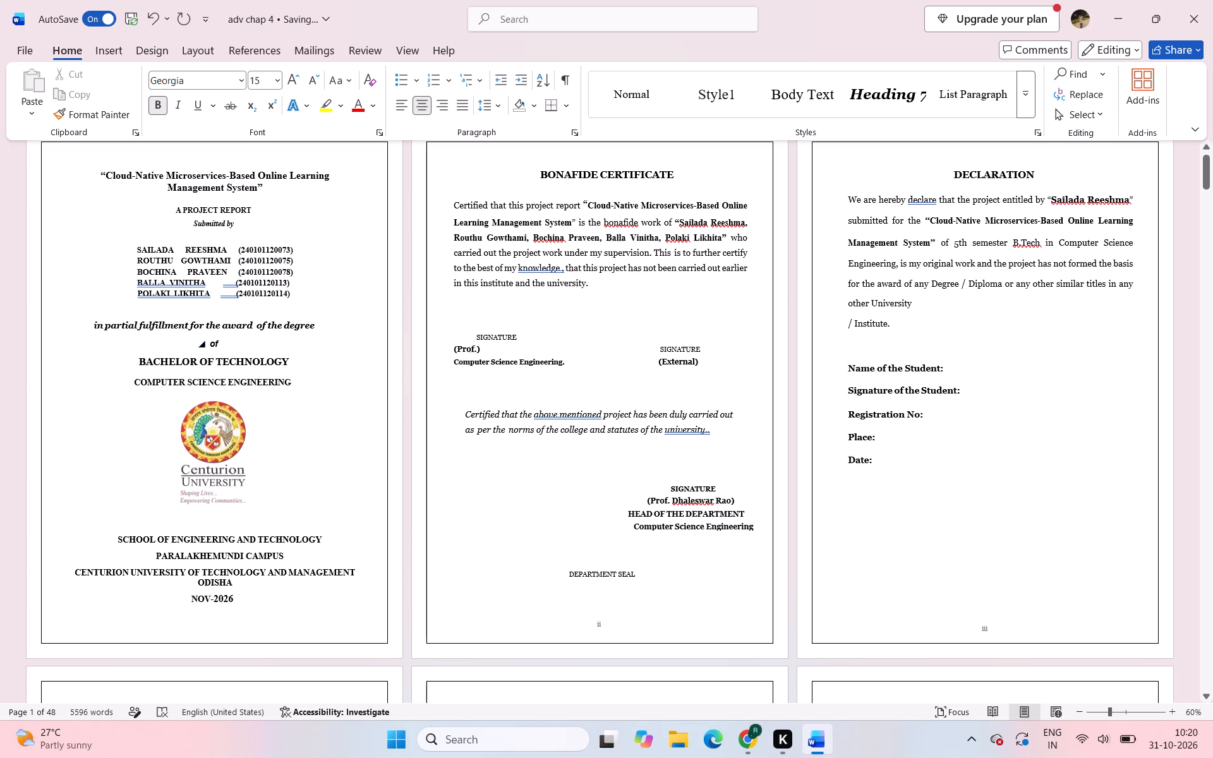
{"action": "left_click", "coordinate": [237, 370]}
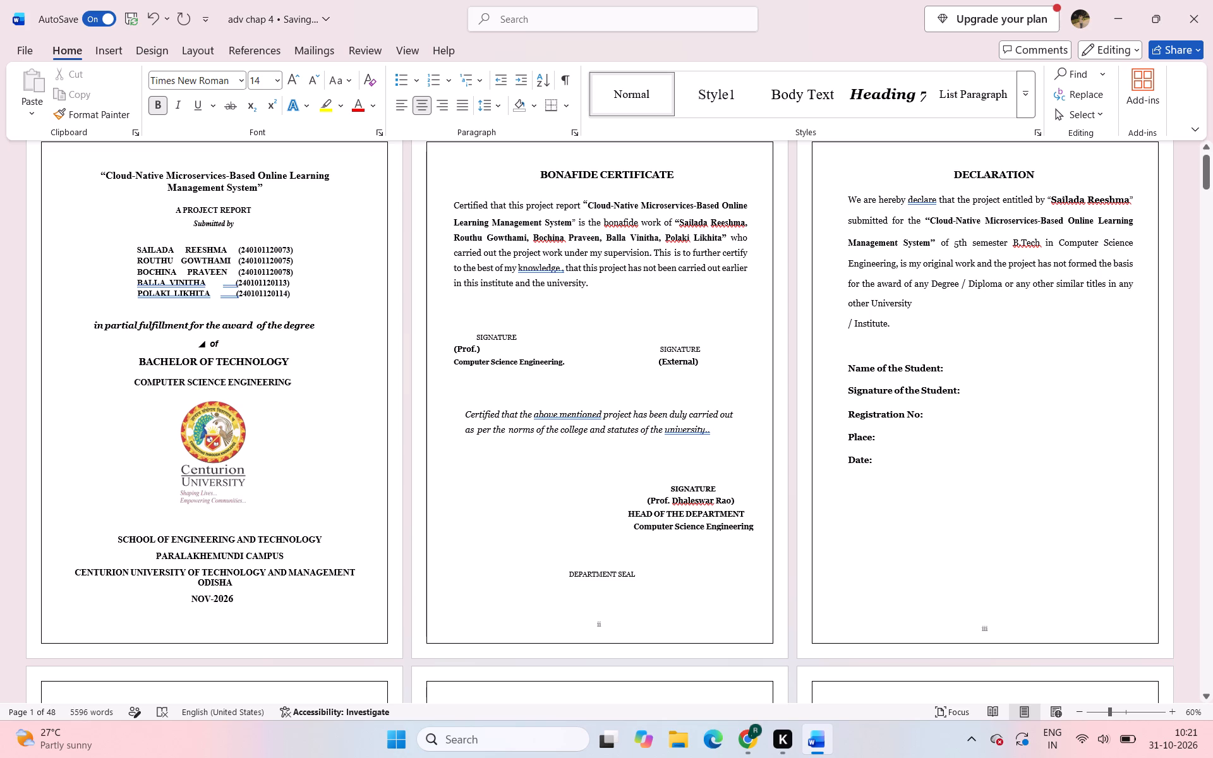
Move the word "of" up to the end of the line "in partial fulfillment for the award of the degree".
{"action": "left_click_drag", "start_coordinate": [209, 345], "coordinate": [229, 345]}
{"action": "left_click_drag", "start_coordinate": [219, 340], "coordinate": [340, 326]}
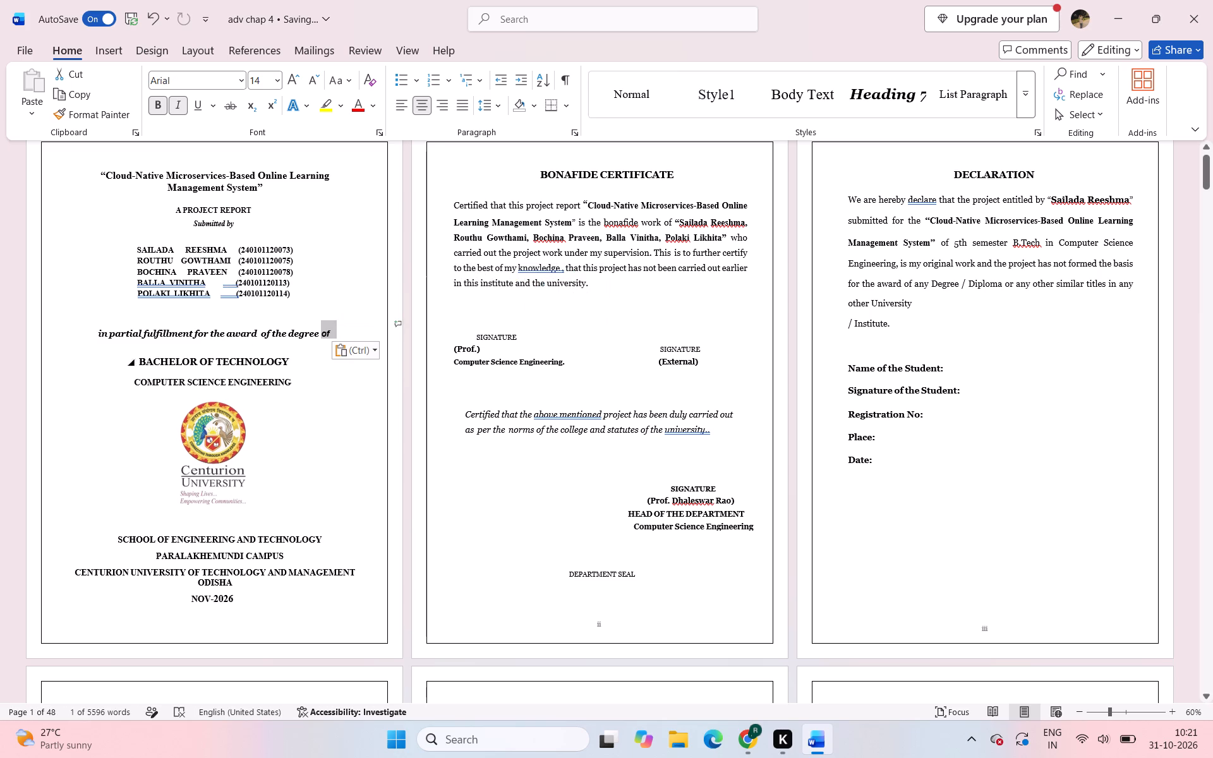
Add a non-bold line reading "in" between "BACHELOR OF TECHNOLOGY" and "COMPUTER SCIENCE ENGINEERING" on the cover page.
{"action": "left_click", "coordinate": [298, 363]}
{"action": "key", "text": "Return"}
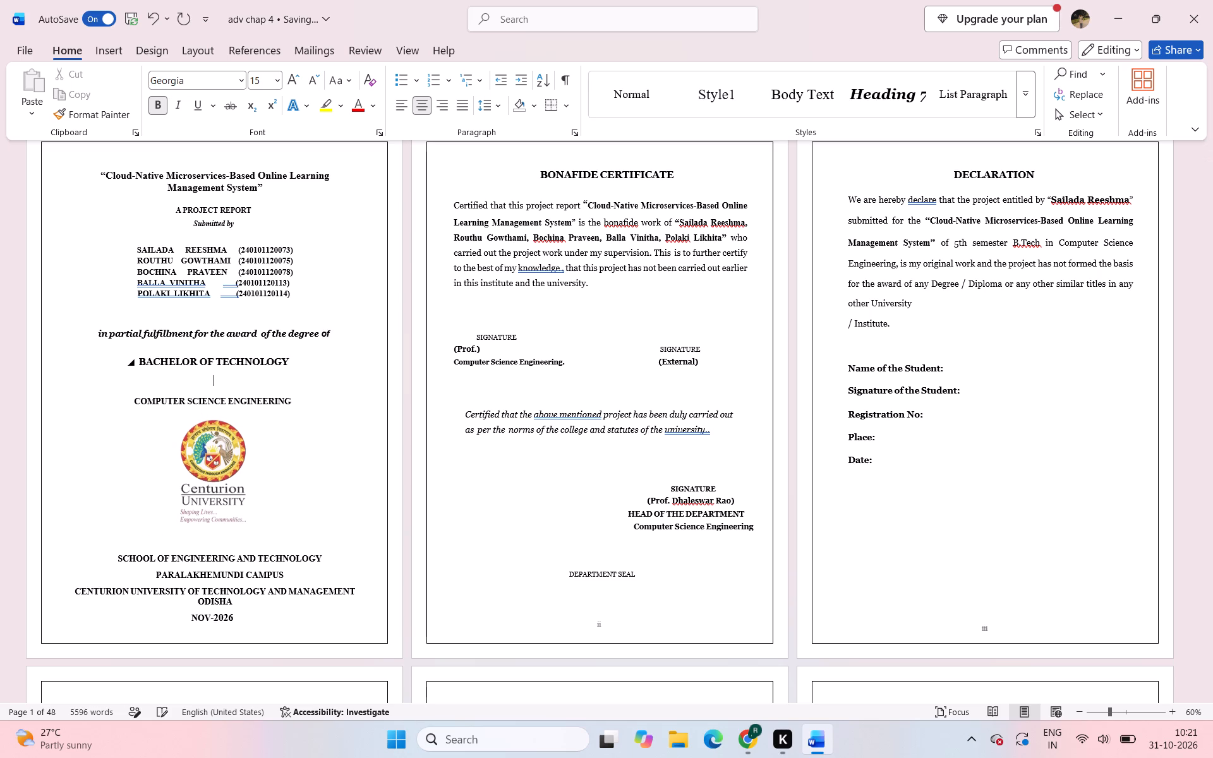
{"action": "type", "text": "in"}
{"action": "left_click_drag", "start_coordinate": [211, 382], "coordinate": [224, 383]}
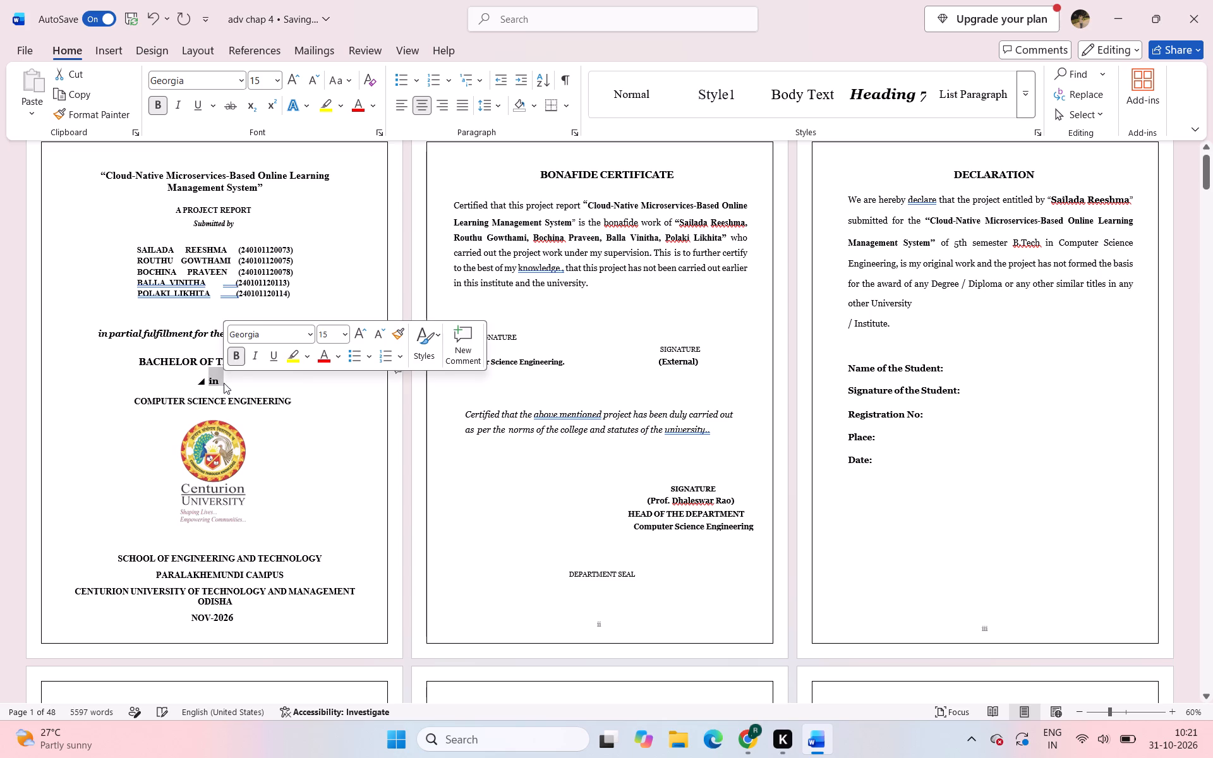
{"action": "left_click", "coordinate": [238, 359]}
{"action": "left_click", "coordinate": [263, 393]}
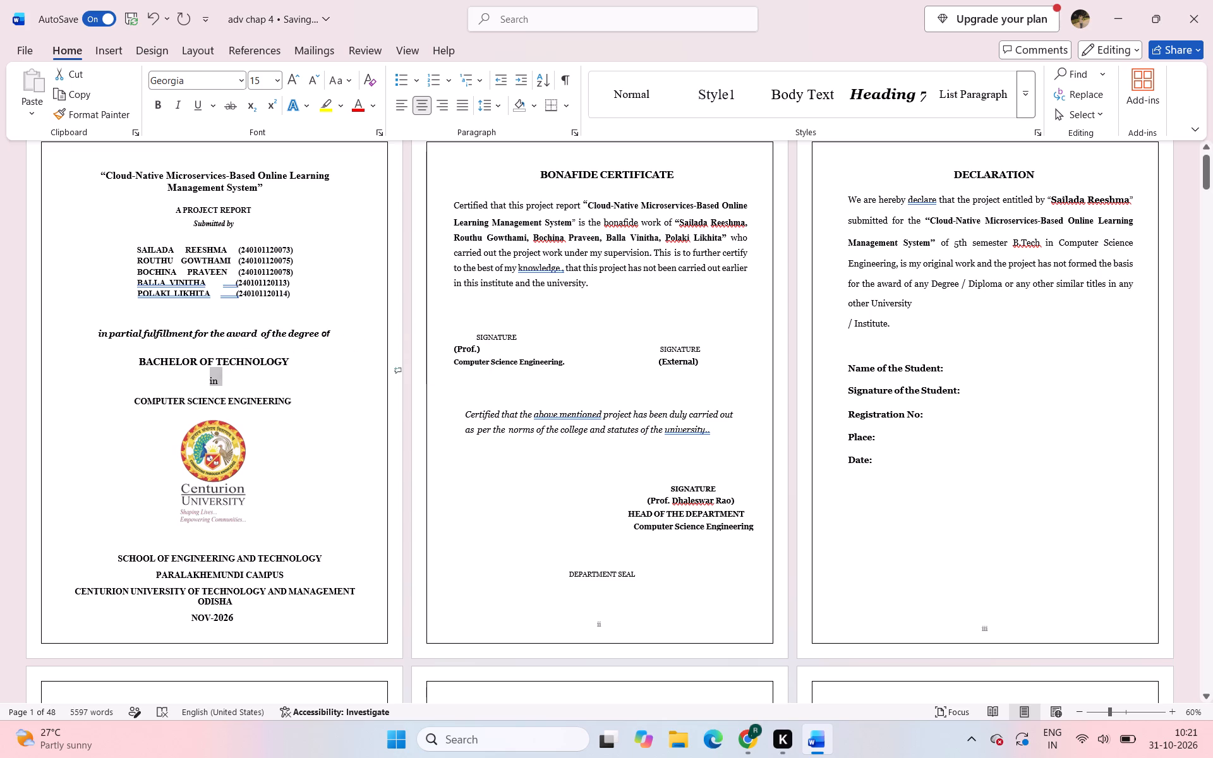
Delete one empty line between the student list and the "in partial fulfillment" line on the cover page.
{"action": "scroll", "coordinate": [320, 339], "scroll_direction": "up", "scroll_amount": 1}
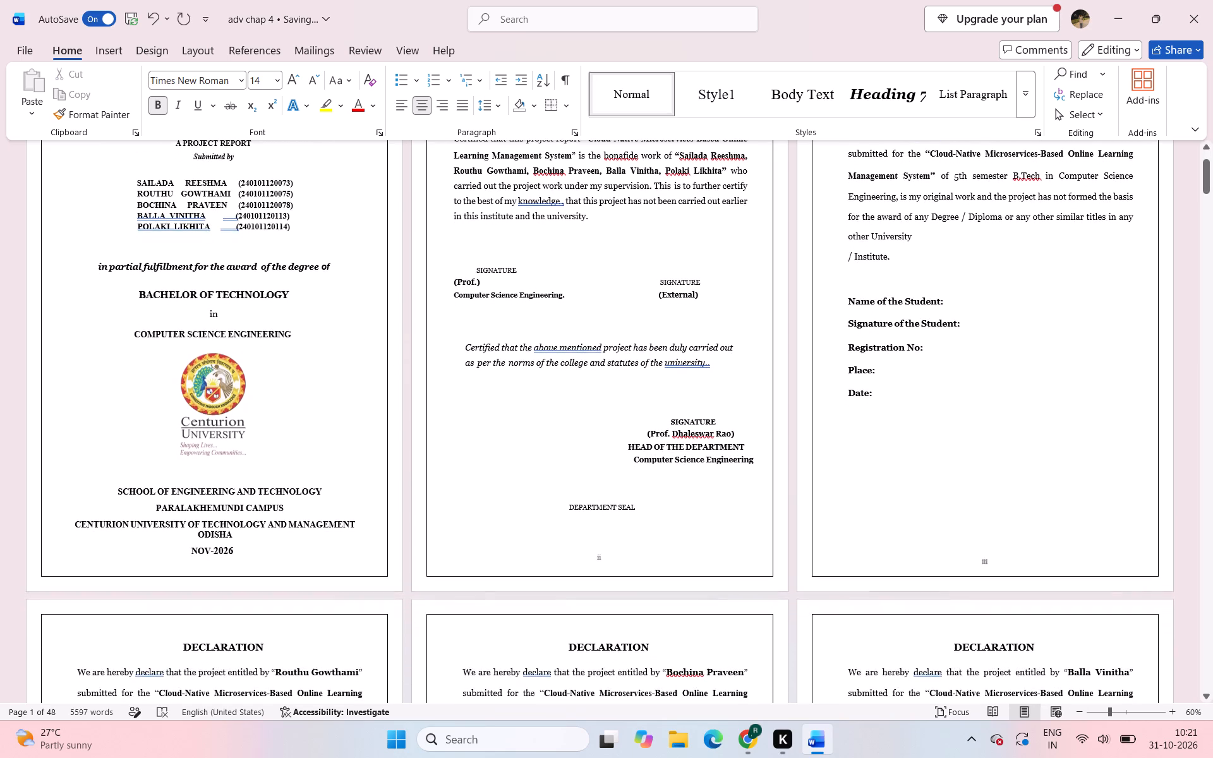
{"action": "scroll", "coordinate": [320, 339], "scroll_direction": "up", "scroll_amount": 1}
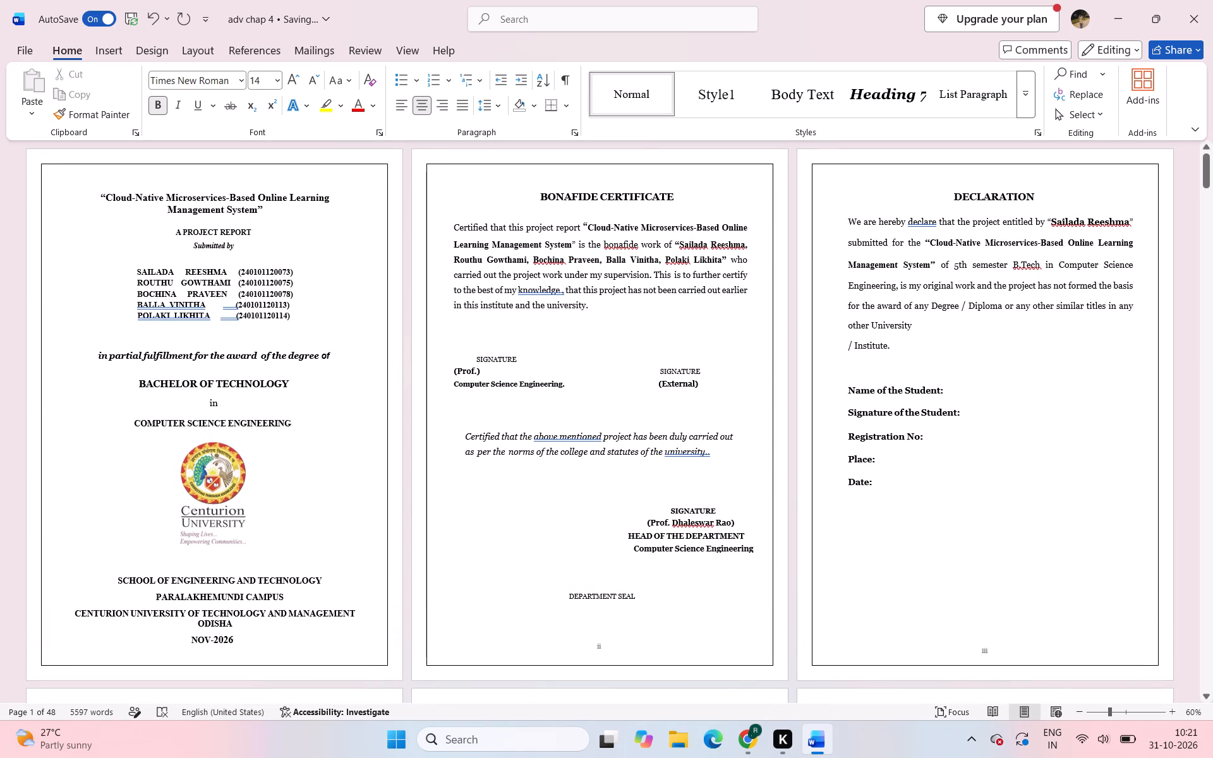
{"action": "left_click", "coordinate": [227, 332]}
{"action": "key", "text": "BackSpace"}
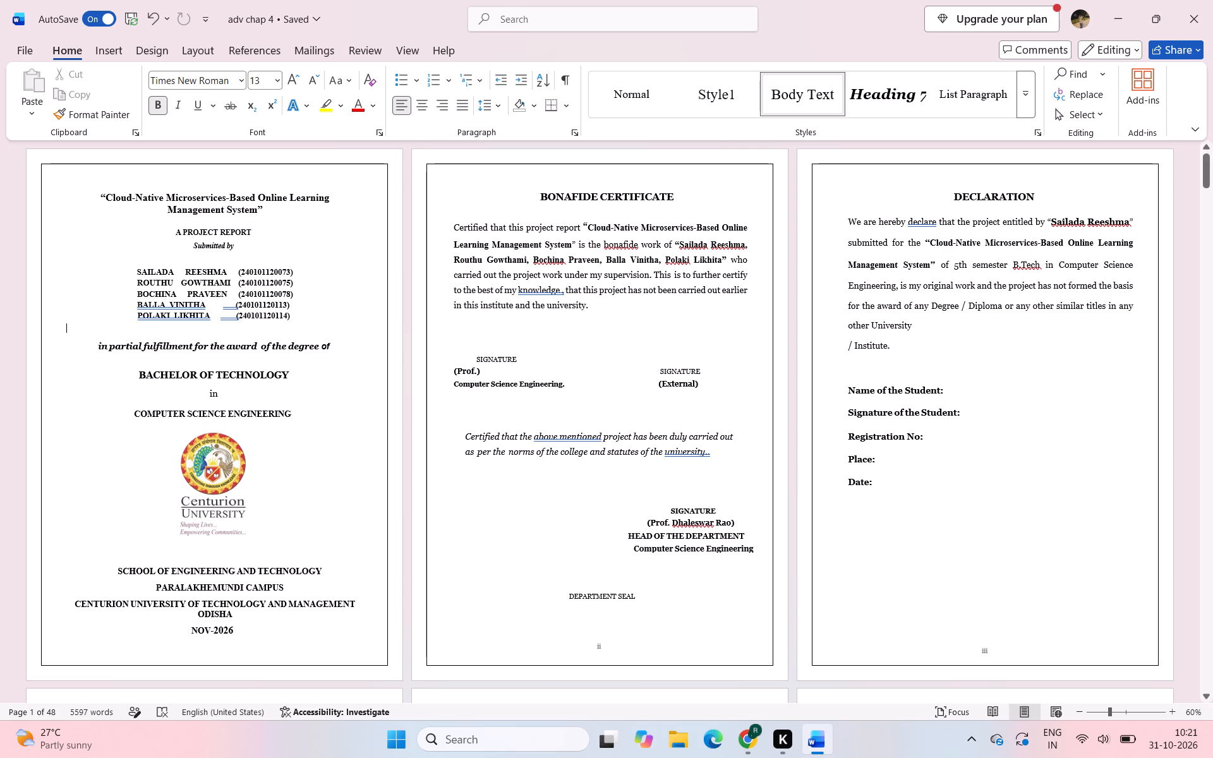
Enter the supervising professor's name after "Prof." in the first signature block of the Bonafide Certificate, correcting its capitalisation.
{"action": "left_click", "coordinate": [476, 370]}
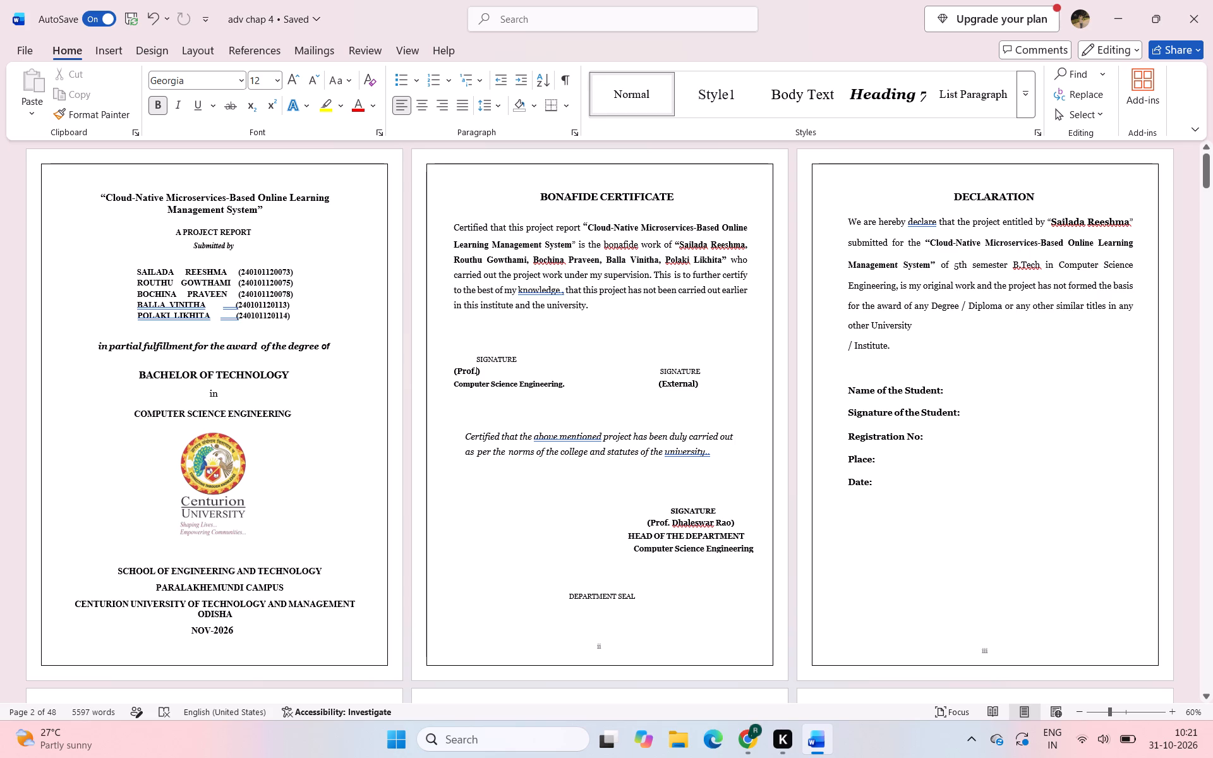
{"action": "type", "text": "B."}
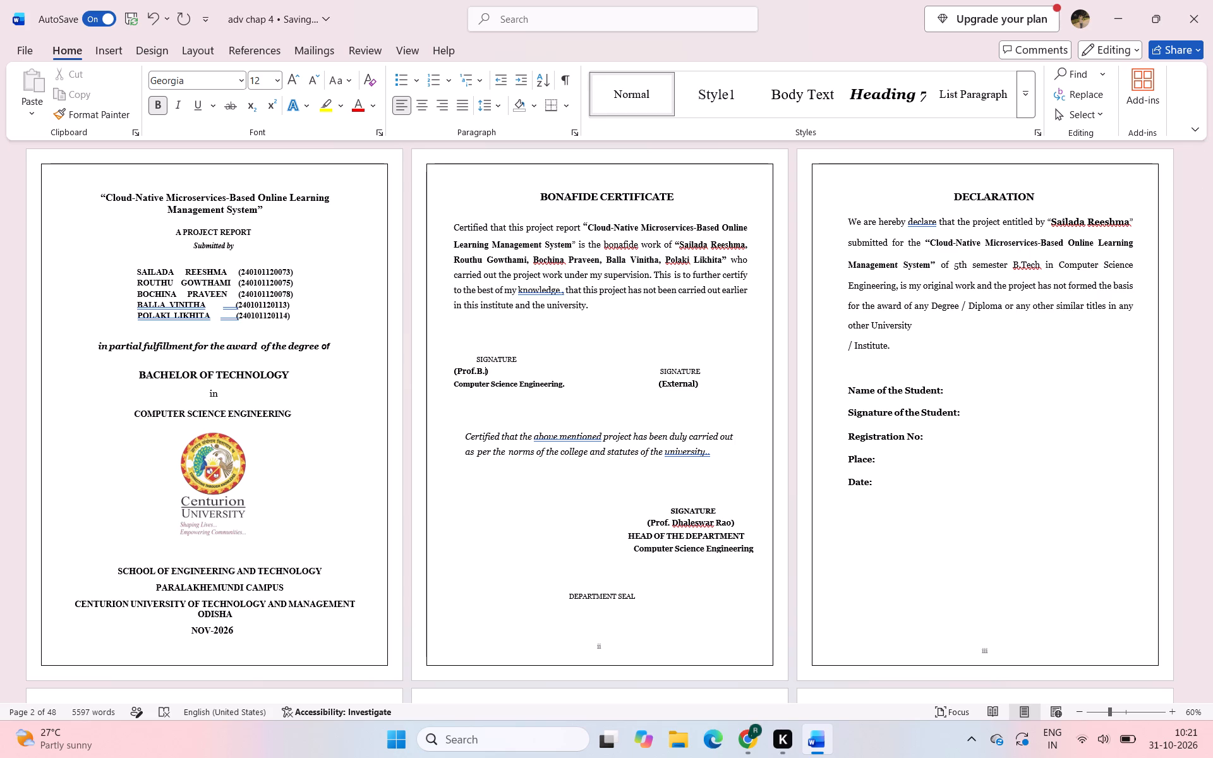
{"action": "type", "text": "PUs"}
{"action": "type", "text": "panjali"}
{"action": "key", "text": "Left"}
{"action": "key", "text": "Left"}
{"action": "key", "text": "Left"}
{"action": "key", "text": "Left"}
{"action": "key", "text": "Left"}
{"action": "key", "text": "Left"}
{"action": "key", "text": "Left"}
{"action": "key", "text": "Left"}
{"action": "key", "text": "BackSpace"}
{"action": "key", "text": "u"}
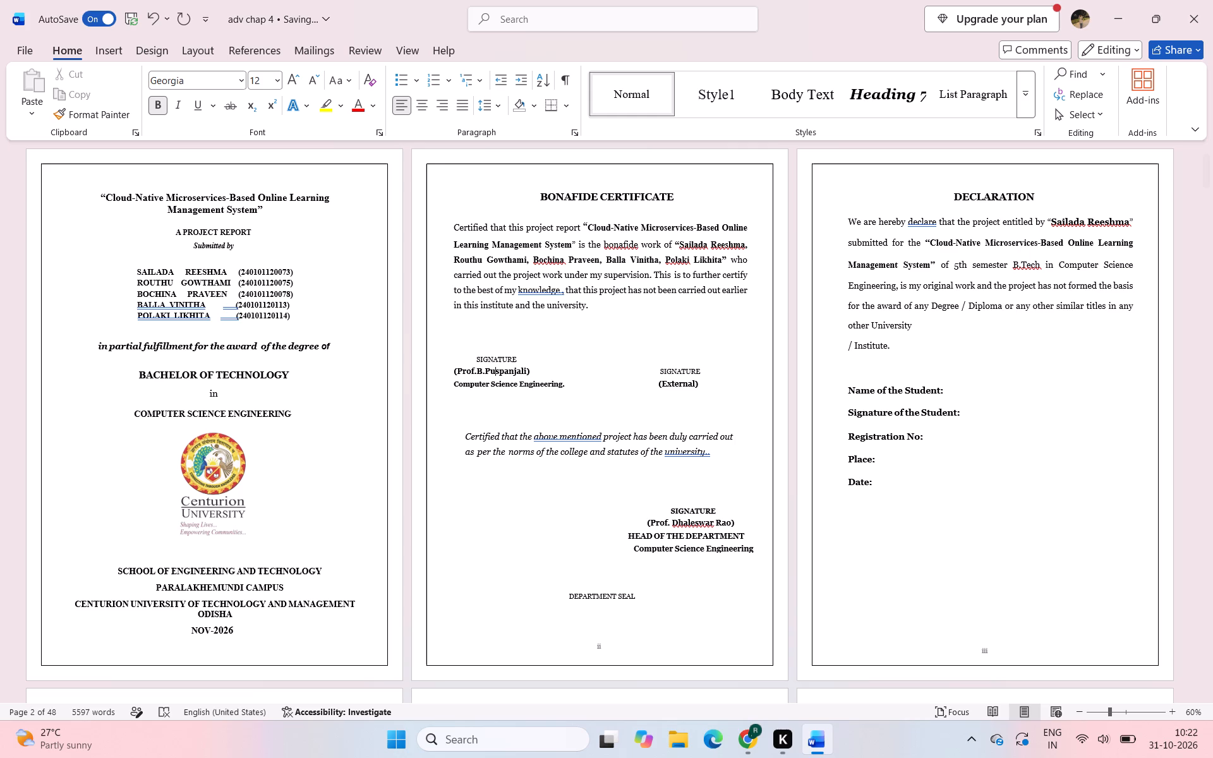
Copy the supervising professor's name from the Bonafide Certificate's first signature block.
{"action": "left_click_drag", "start_coordinate": [477, 370], "coordinate": [512, 373]}
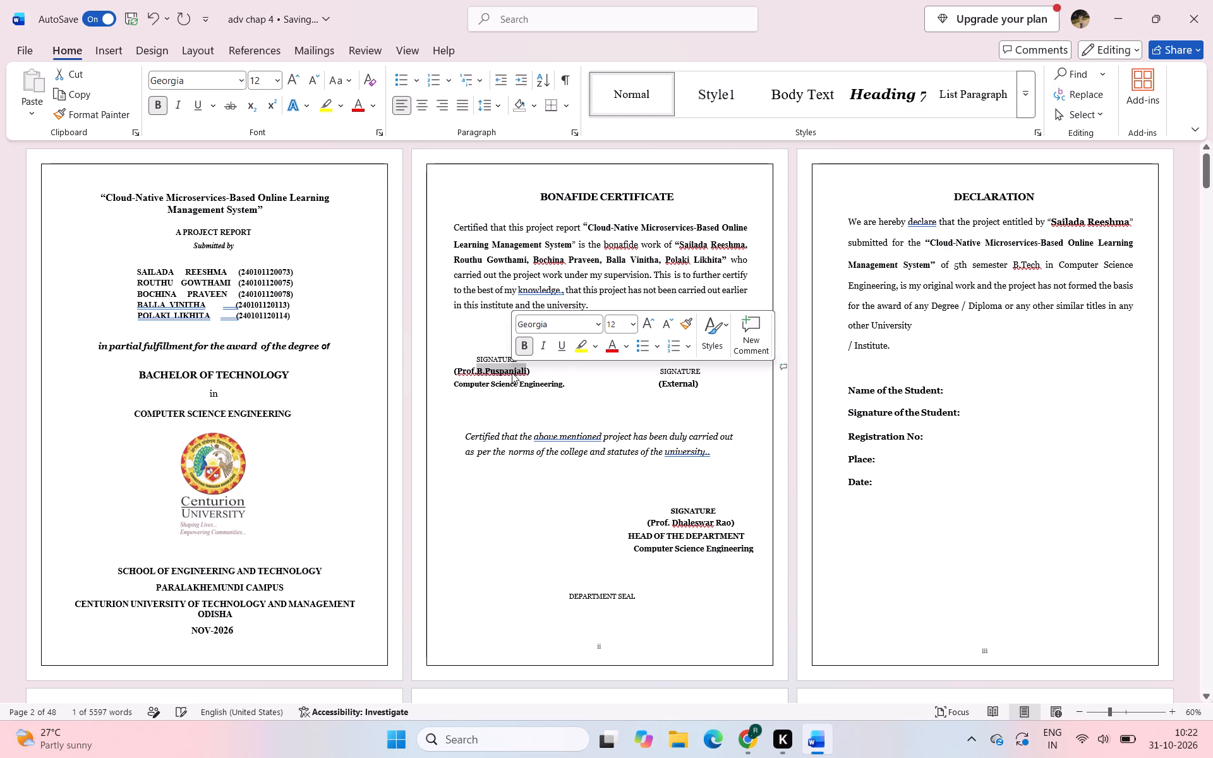
{"action": "key", "text": "ctrl+c"}
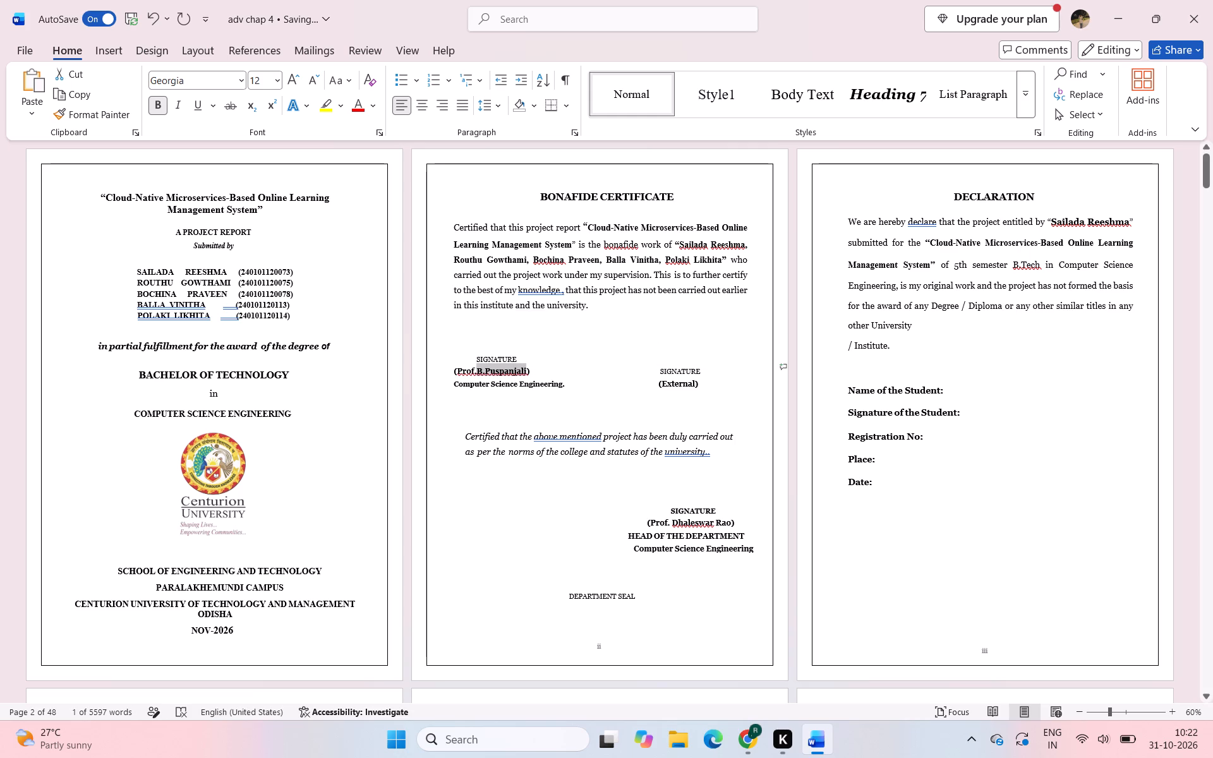
{"action": "left_click", "coordinate": [581, 410]}
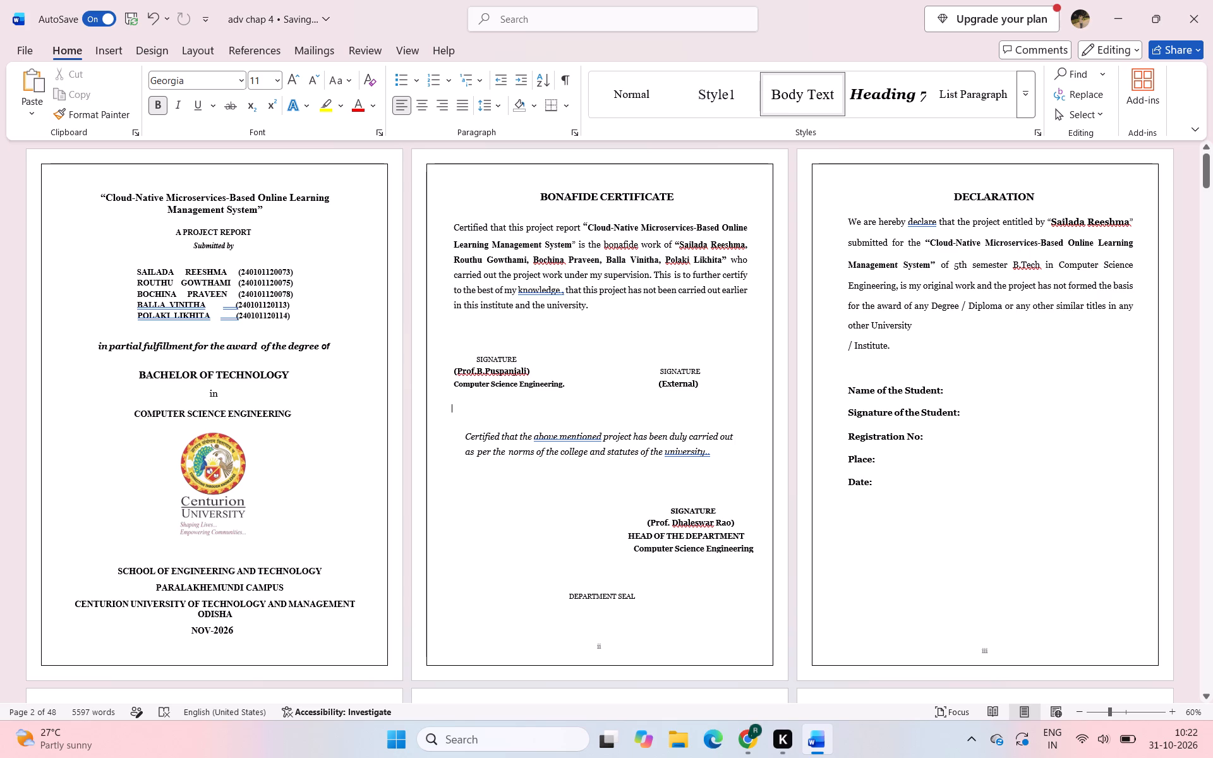
Join the split "/ Institute." line to "other University" in the last student's declaration, just before the Acknowledgement.
{"action": "scroll", "coordinate": [661, 373], "scroll_direction": "down", "scroll_amount": 3}
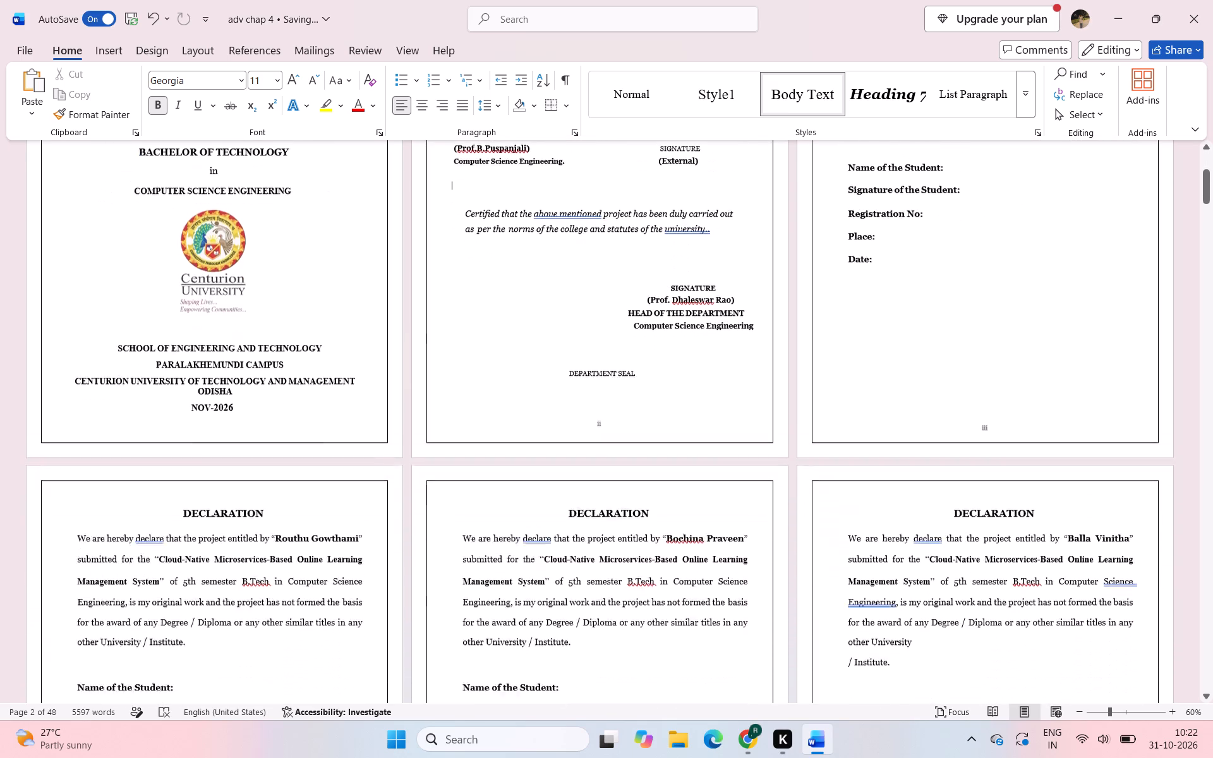
{"action": "scroll", "coordinate": [661, 373], "scroll_direction": "down", "scroll_amount": 7}
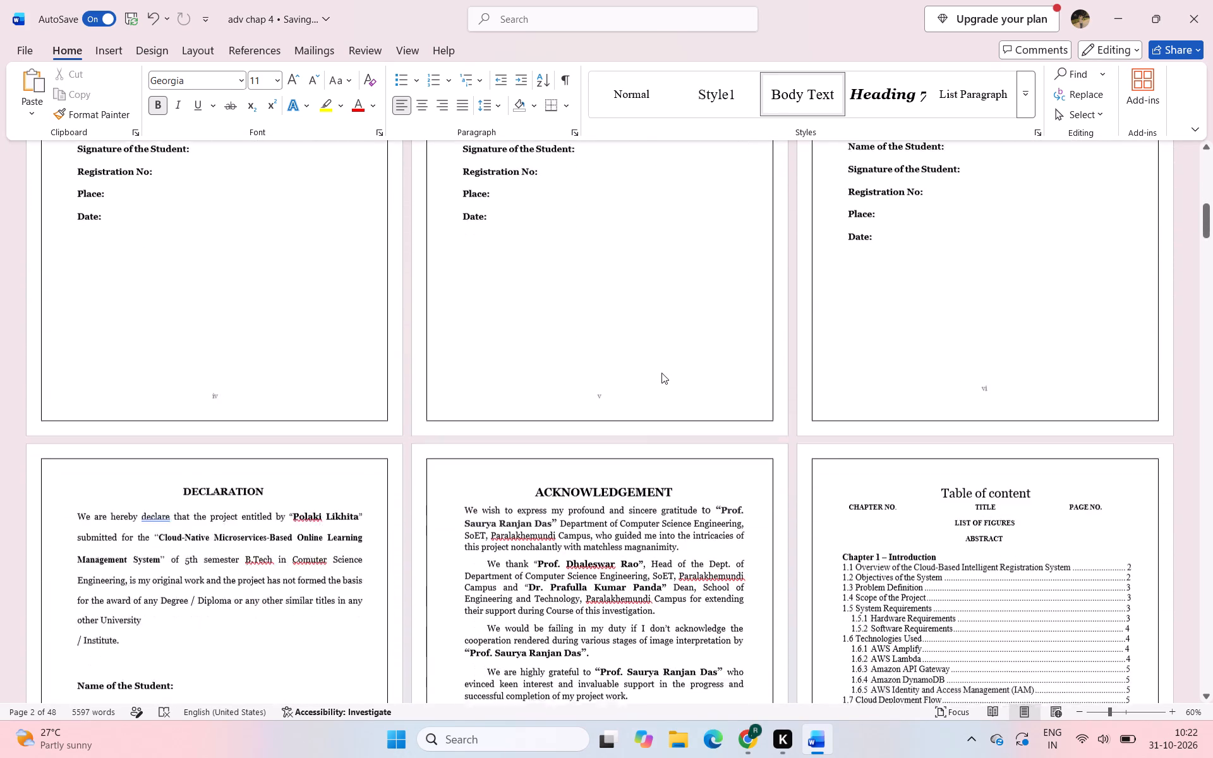
{"action": "scroll", "coordinate": [661, 373], "scroll_direction": "down", "scroll_amount": 3}
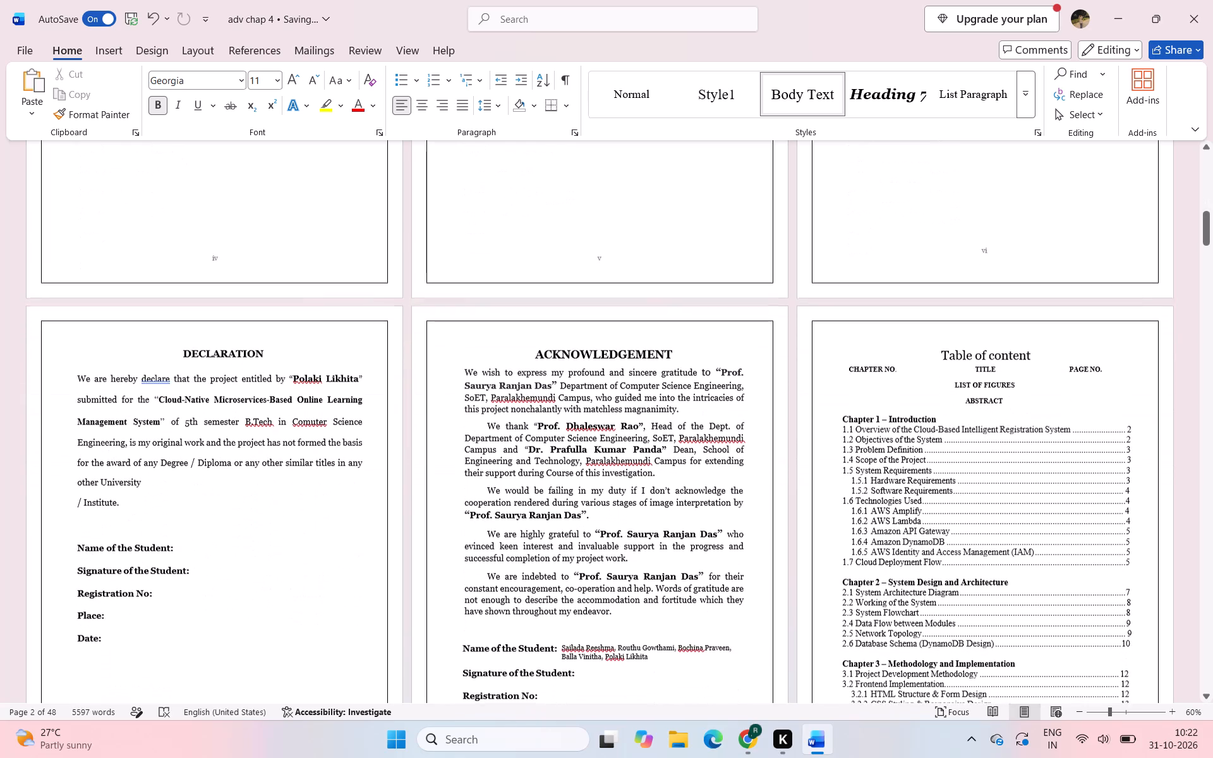
{"action": "scroll", "coordinate": [661, 373], "scroll_direction": "down", "scroll_amount": 2}
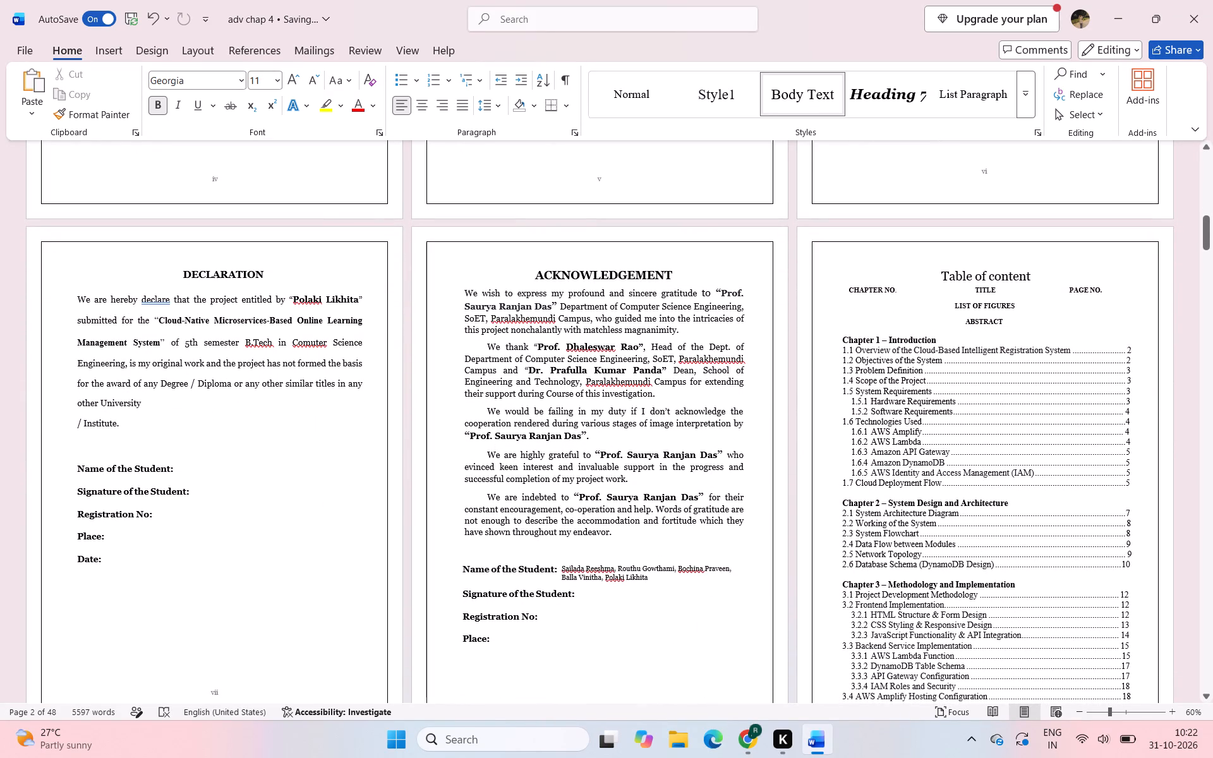
{"action": "scroll", "coordinate": [97, 431], "scroll_direction": "up", "scroll_amount": 6}
{"action": "scroll", "coordinate": [97, 431], "scroll_direction": "down", "scroll_amount": 1}
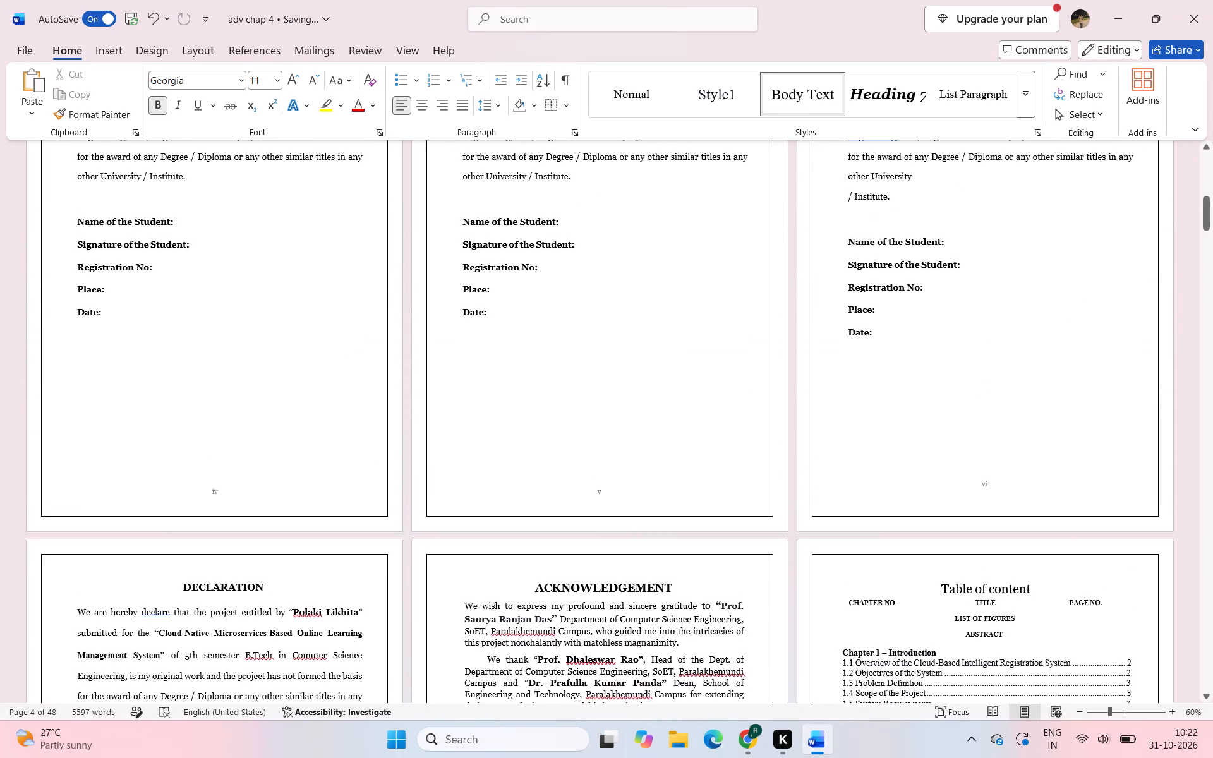
{"action": "scroll", "coordinate": [97, 431], "scroll_direction": "down", "scroll_amount": 1}
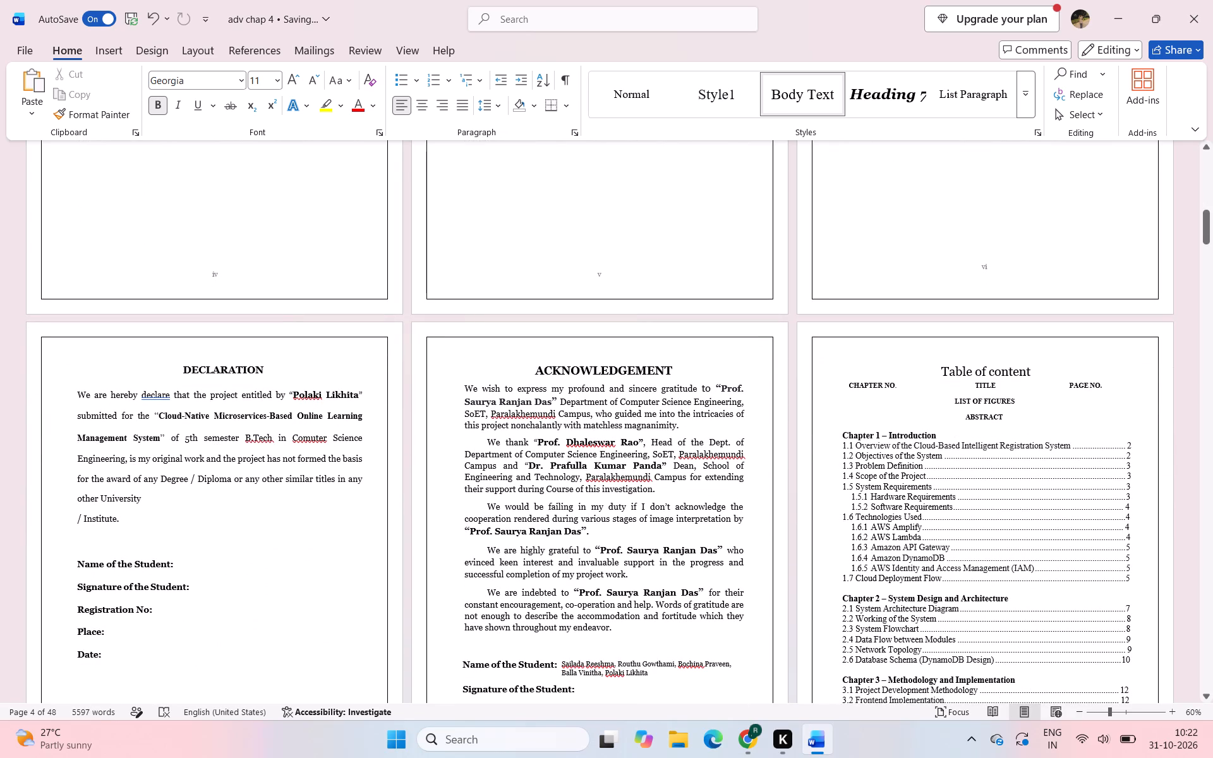
{"action": "left_click", "coordinate": [76, 524]}
{"action": "key", "text": "Up"}
{"action": "key", "text": "BackSpace"}
{"action": "key", "text": "BackSpace"}
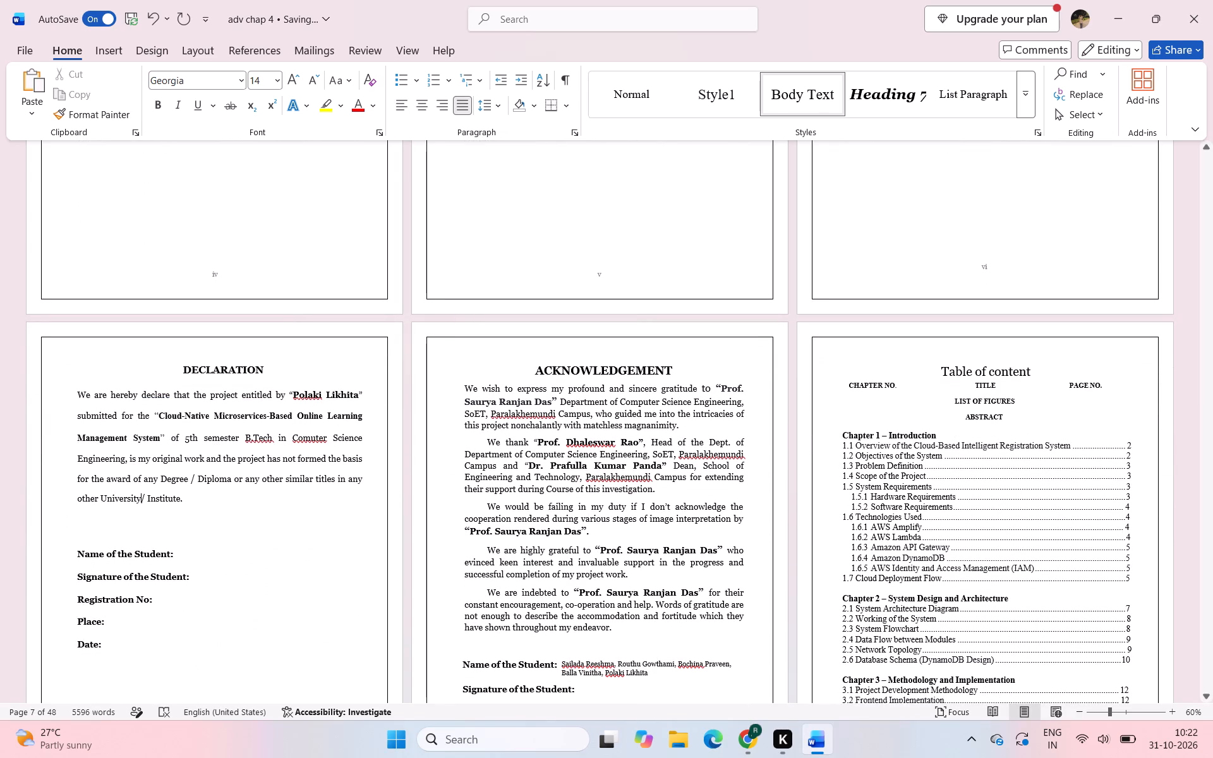
Replace the professor's name after "Prof." in the Acknowledgement's first paragraph with the copied supervising professor's name.
{"action": "scroll", "coordinate": [116, 556], "scroll_direction": "up", "scroll_amount": 4}
{"action": "scroll", "coordinate": [116, 556], "scroll_direction": "down", "scroll_amount": 1}
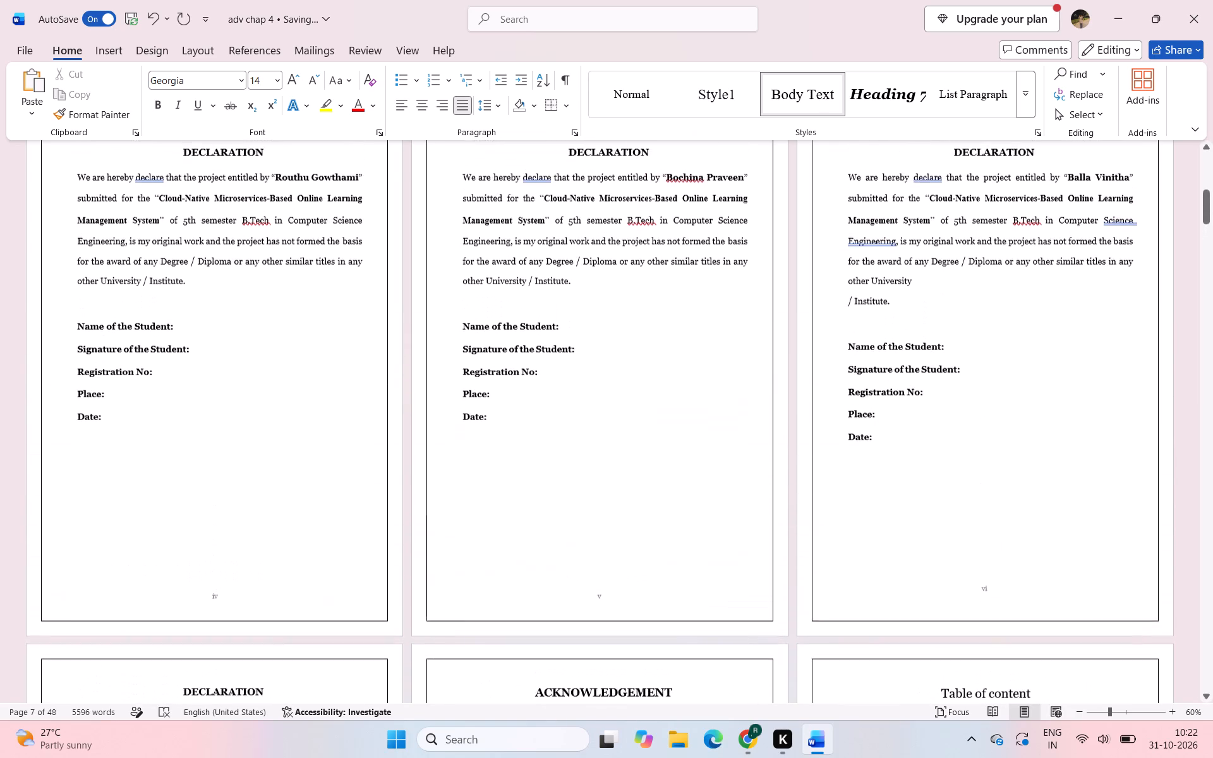
{"action": "scroll", "coordinate": [116, 556], "scroll_direction": "down", "scroll_amount": 2}
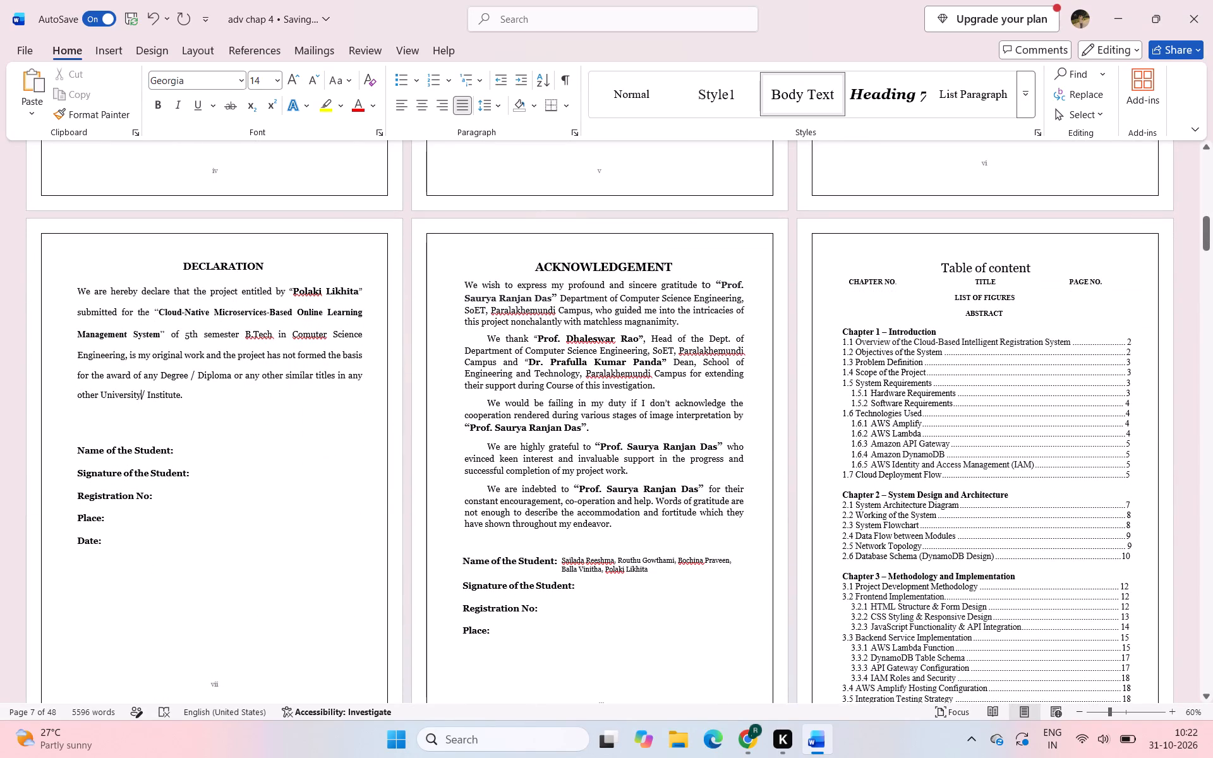
{"action": "left_click_drag", "start_coordinate": [466, 297], "coordinate": [528, 298]}
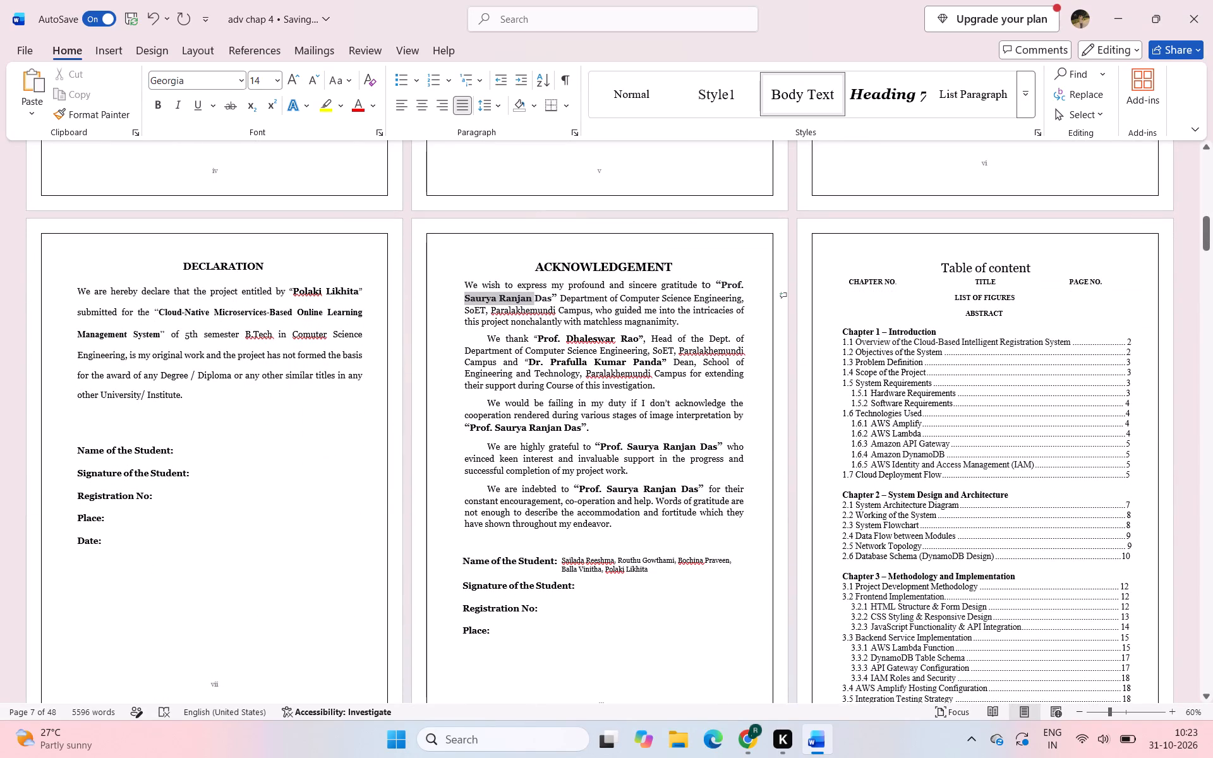
{"action": "left_click_drag", "start_coordinate": [528, 298], "coordinate": [549, 301]}
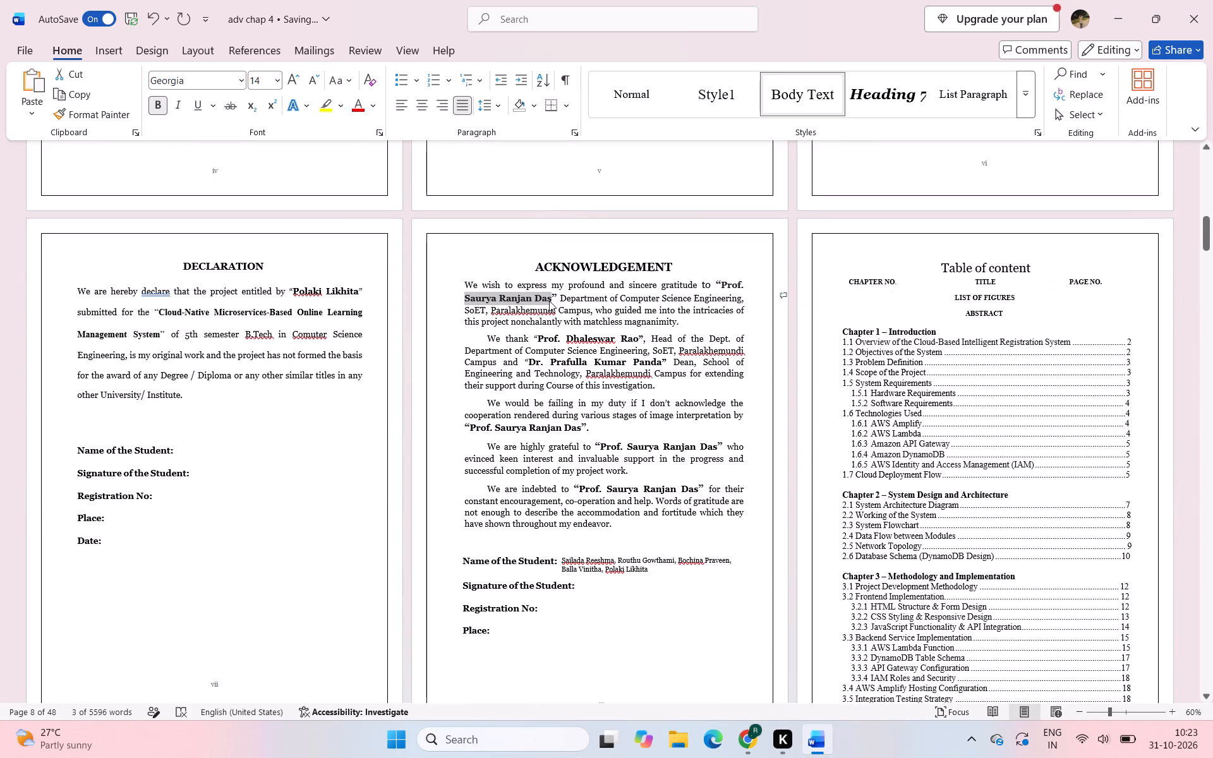
{"action": "key", "text": "ctrl+v"}
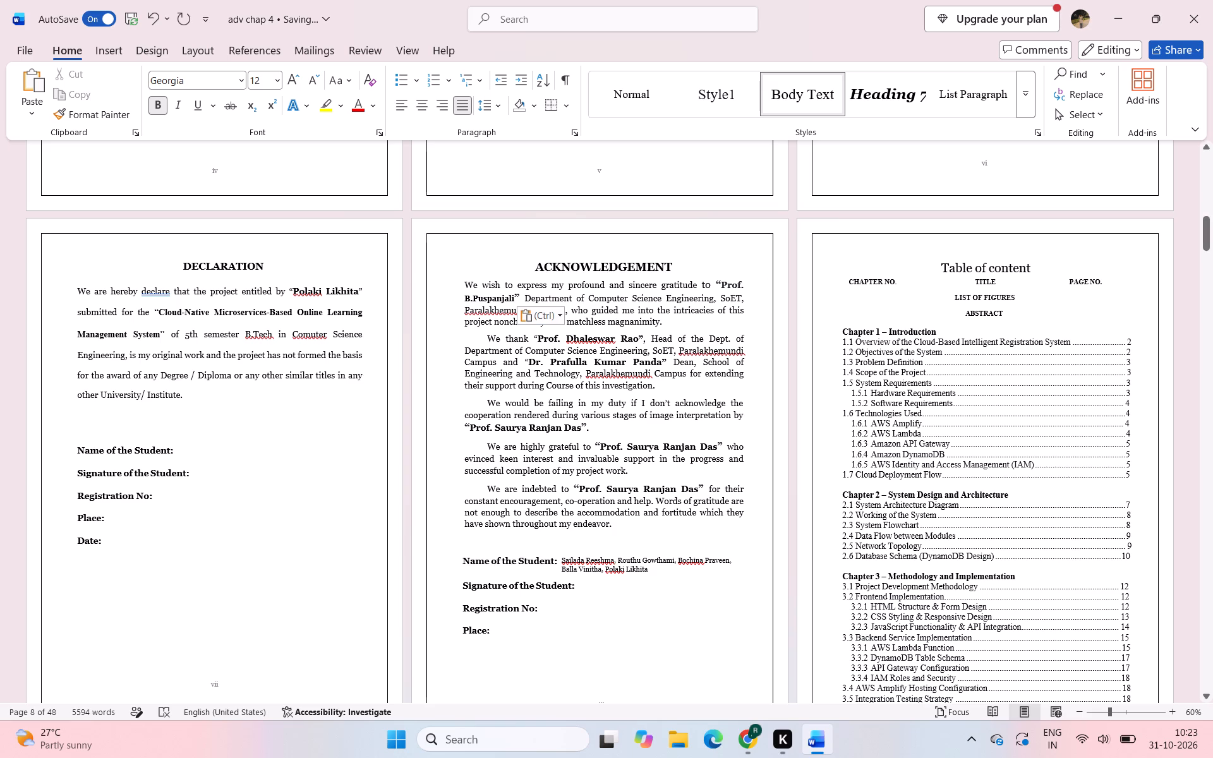
Correct the spelling of the Head of the Department's first name in the Acknowledgement's second paragraph by inserting "wa".
{"action": "left_click", "coordinate": [583, 341]}
{"action": "type", "text": "wa"}
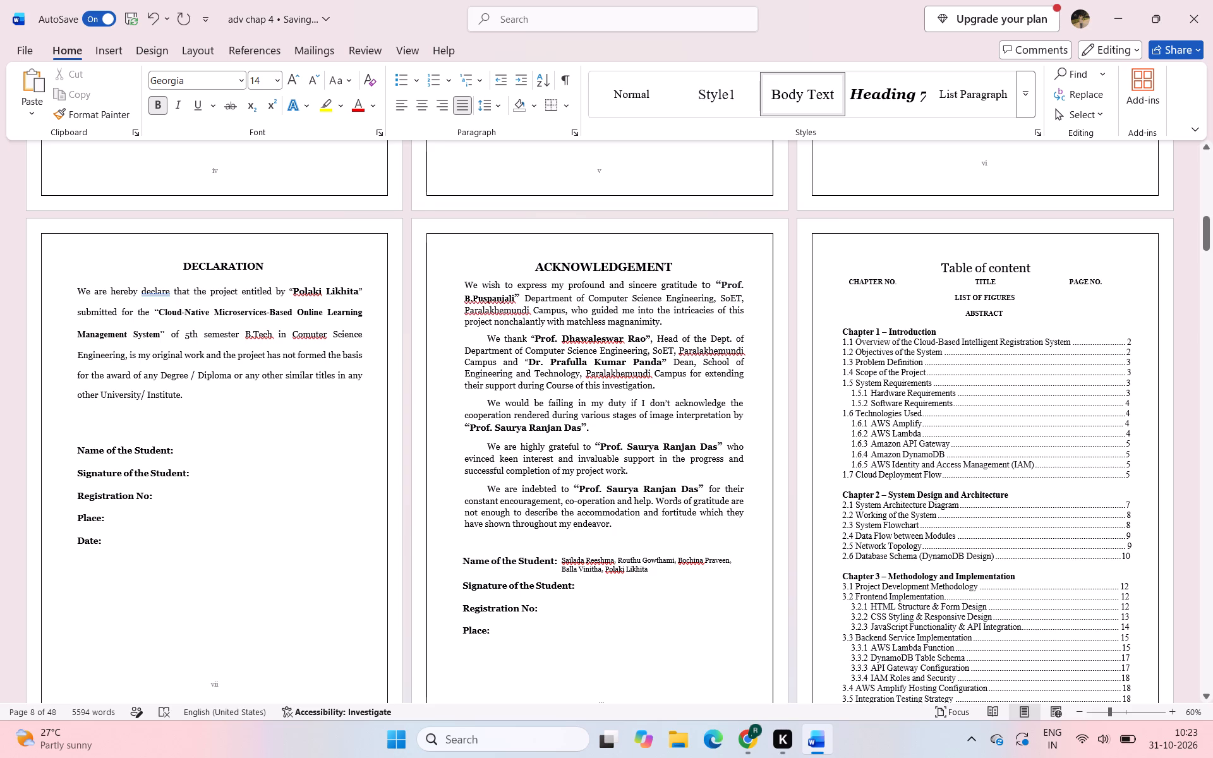
{"action": "left_click", "coordinate": [621, 341]}
Replace the old professor's name after "Prof." with the copied supervising professor's name in the Acknowledgement's last three paragraphs.
{"action": "left_click_drag", "start_coordinate": [498, 430], "coordinate": [557, 431]}
{"action": "left_click_drag", "start_coordinate": [557, 431], "coordinate": [576, 428]}
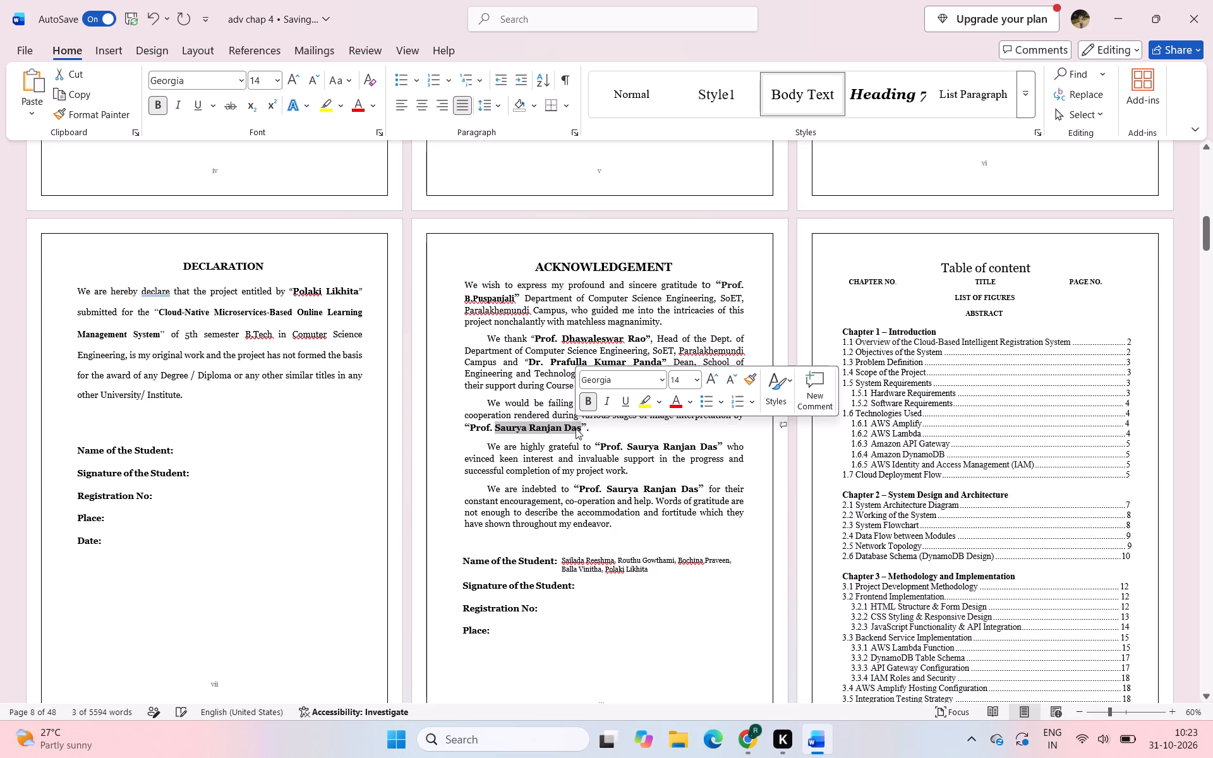
{"action": "key", "text": "ctrl+v"}
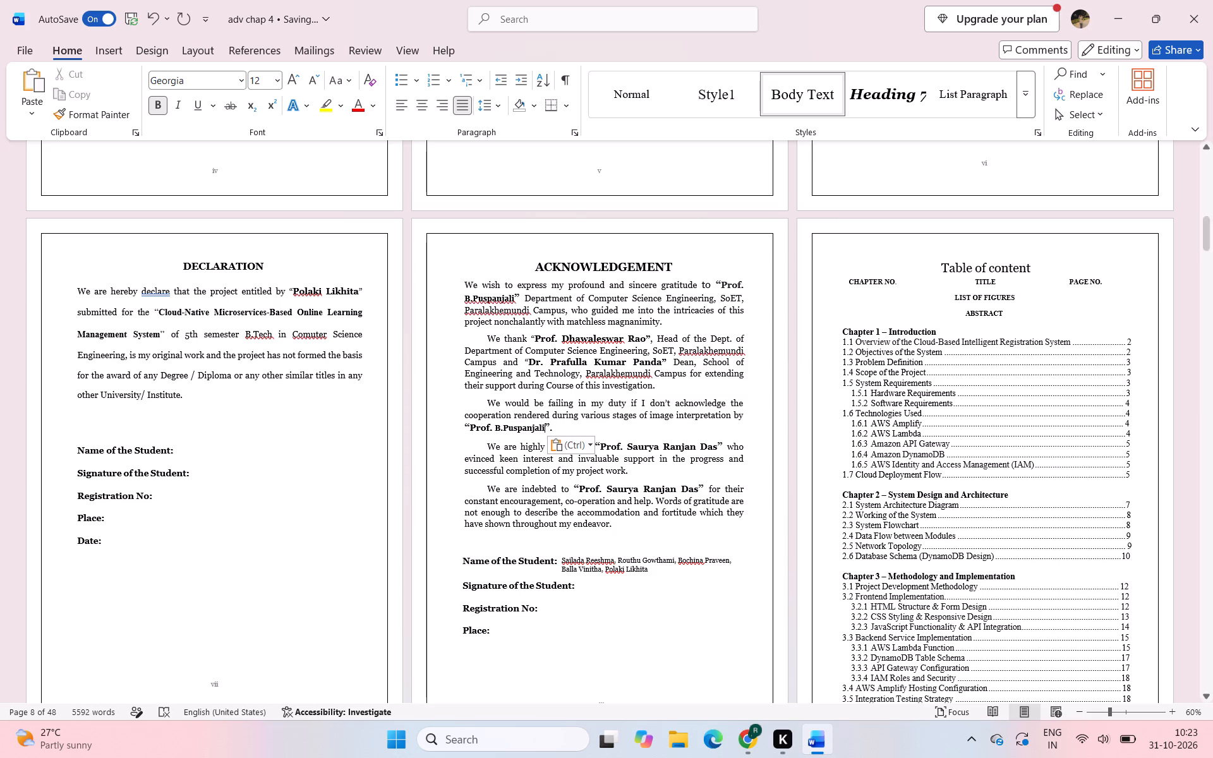
{"action": "left_click_drag", "start_coordinate": [627, 444], "coordinate": [682, 452]}
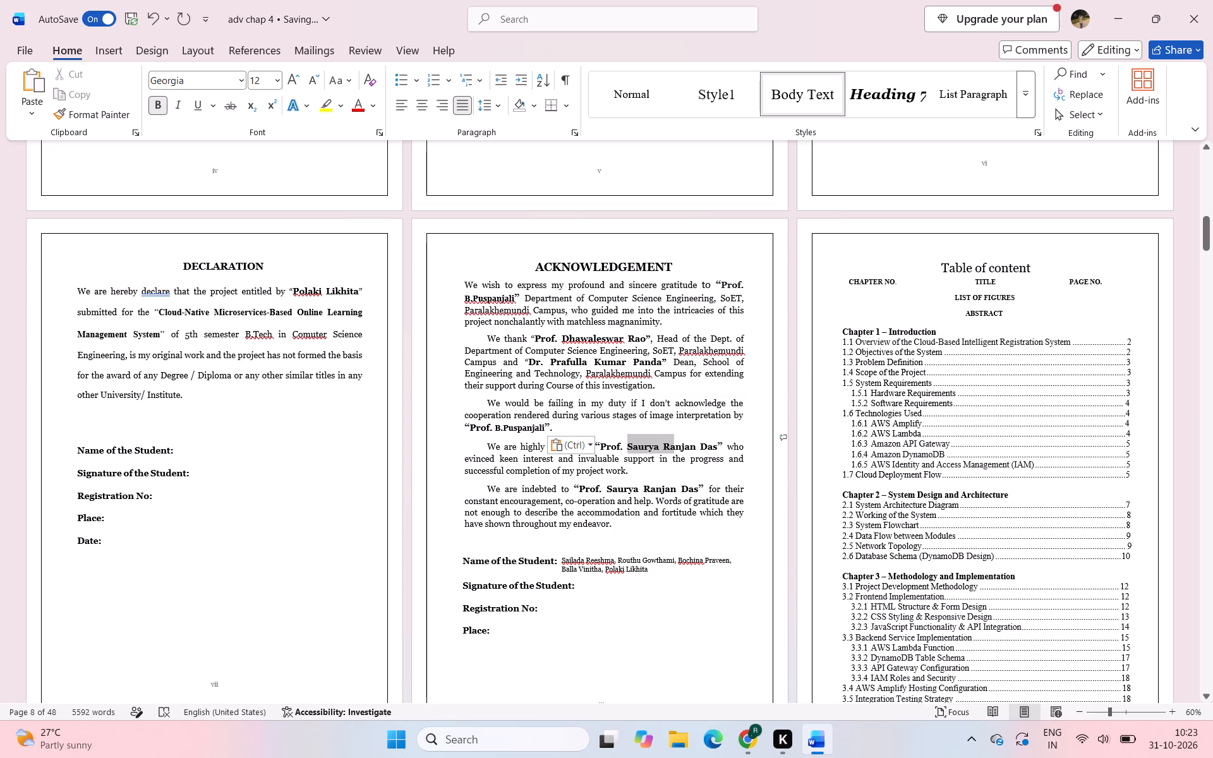
{"action": "left_click_drag", "start_coordinate": [682, 452], "coordinate": [712, 446]}
{"action": "key", "text": "ctrl+v"}
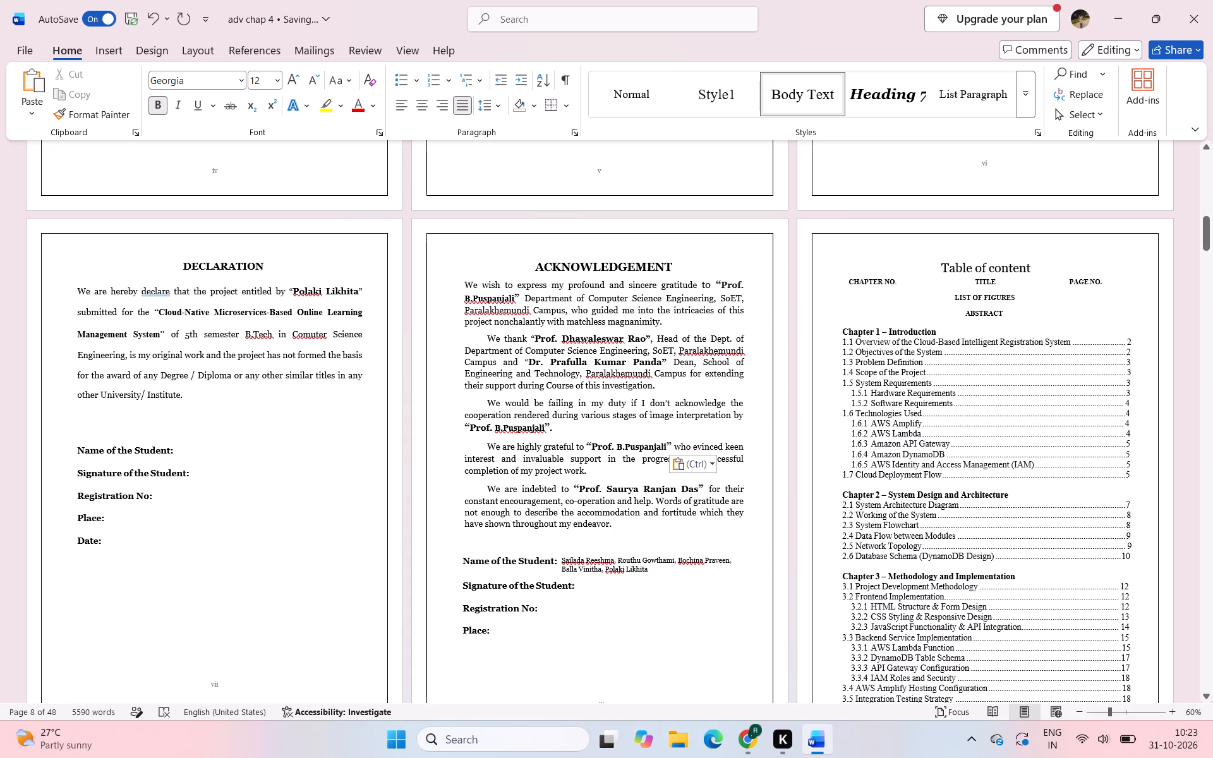
{"action": "left_click_drag", "start_coordinate": [608, 493], "coordinate": [705, 472]}
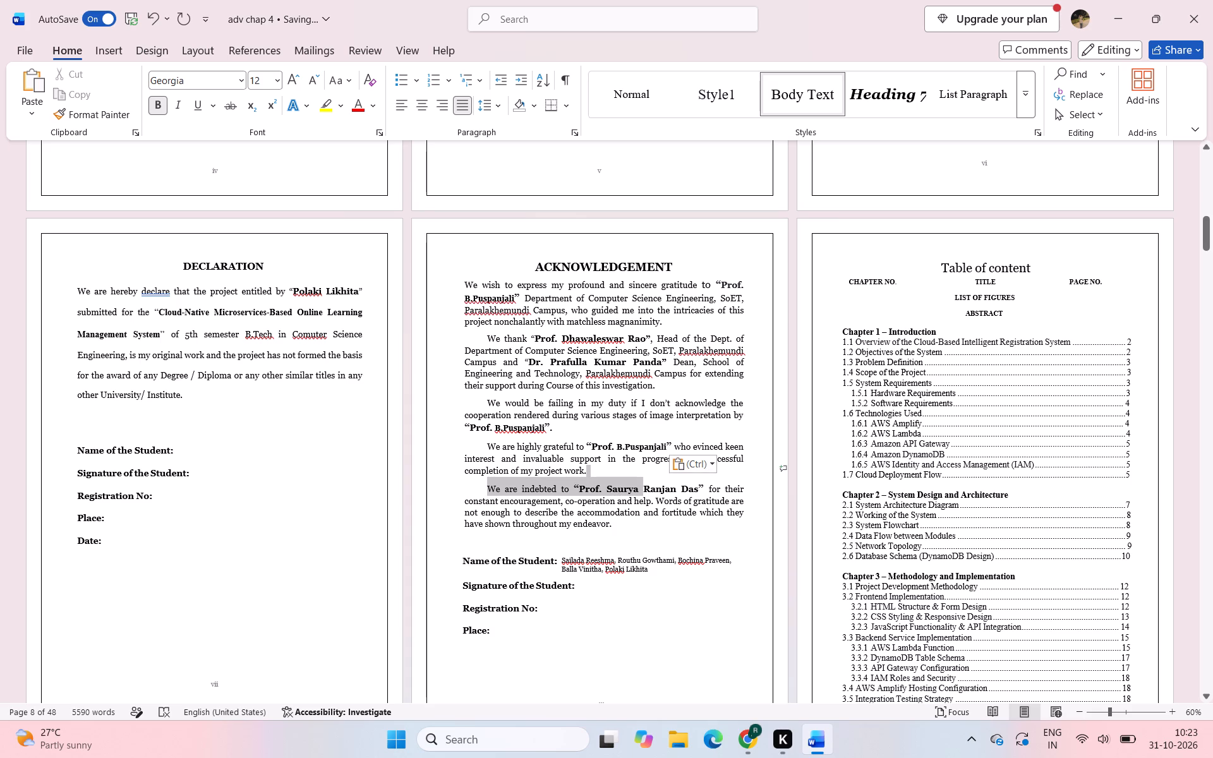
{"action": "left_click_drag", "start_coordinate": [705, 472], "coordinate": [578, 474]}
{"action": "left_click_drag", "start_coordinate": [578, 474], "coordinate": [682, 499]}
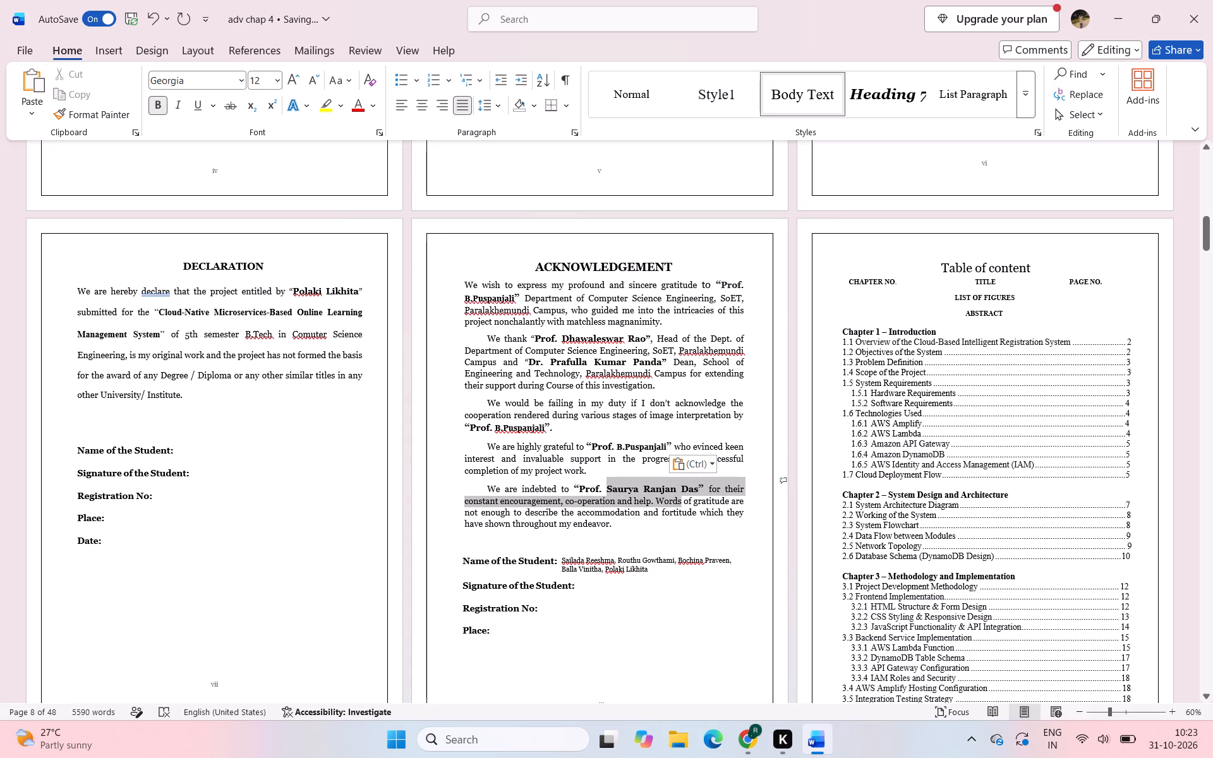
{"action": "left_click_drag", "start_coordinate": [682, 499], "coordinate": [697, 491]}
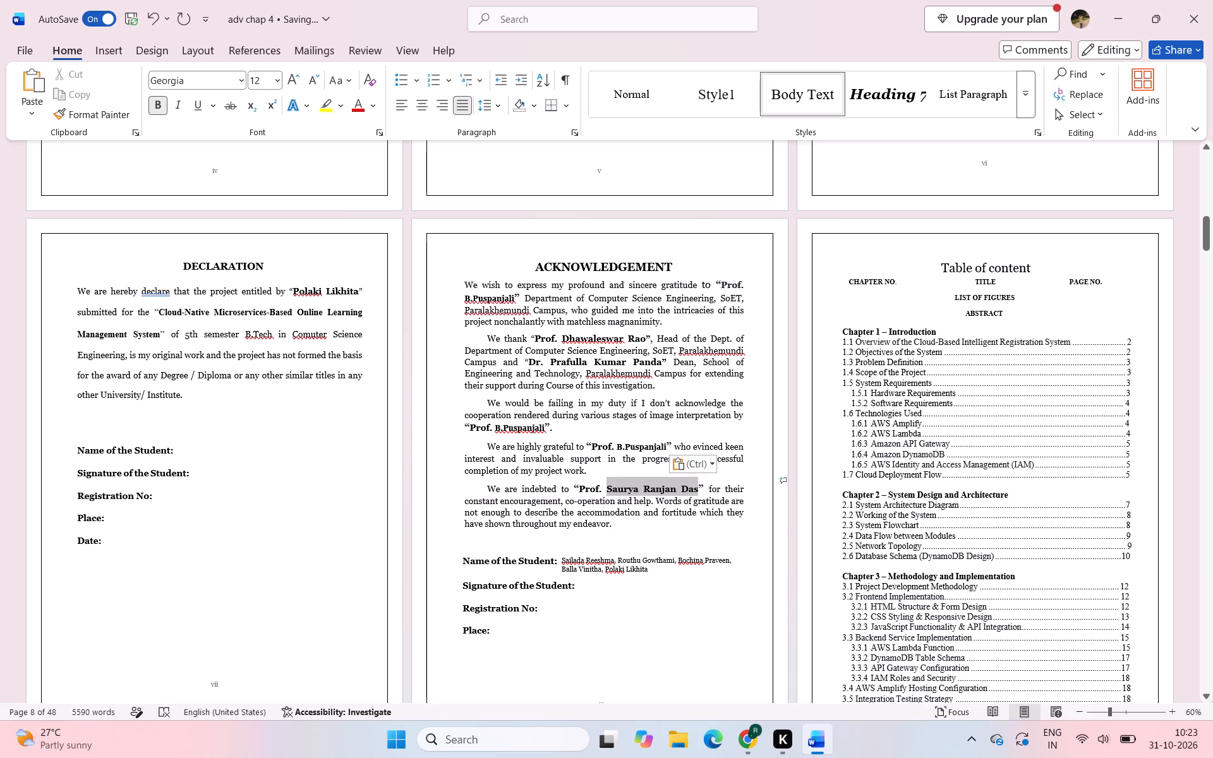
{"action": "left_click_drag", "start_coordinate": [697, 491], "coordinate": [697, 491]}
{"action": "key", "text": "ctrl+v"}
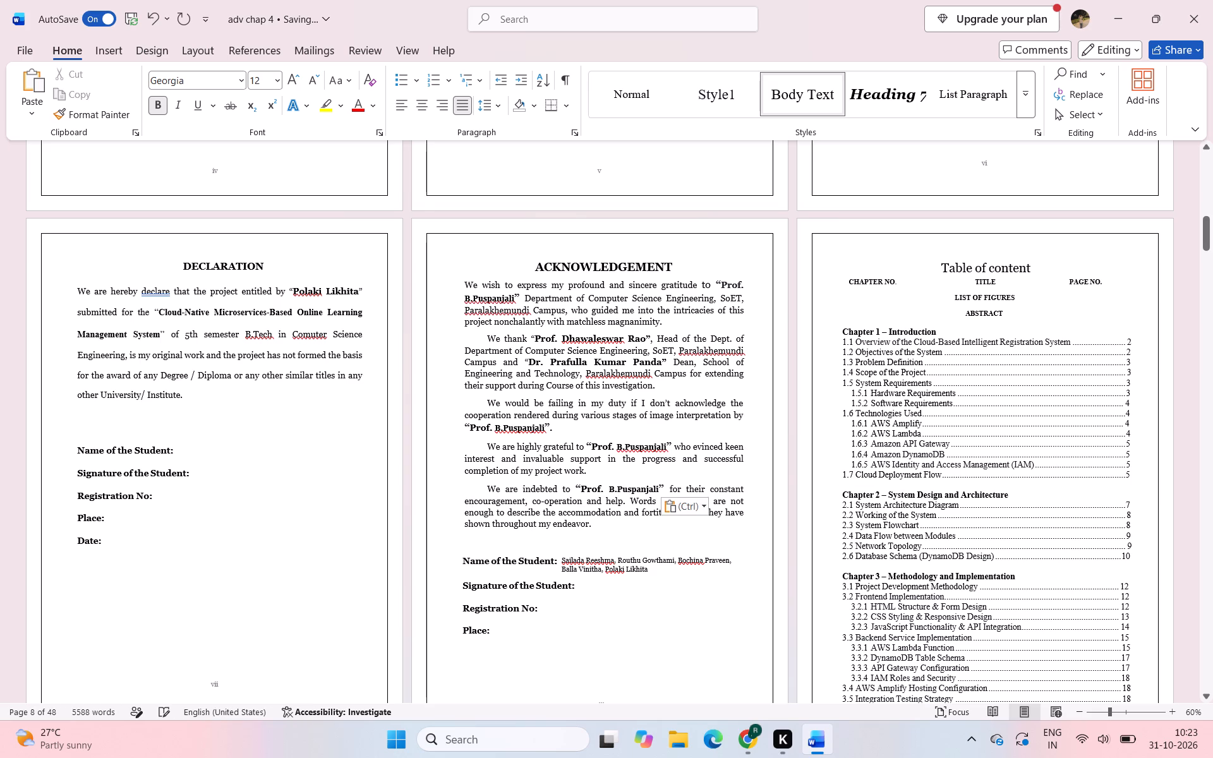
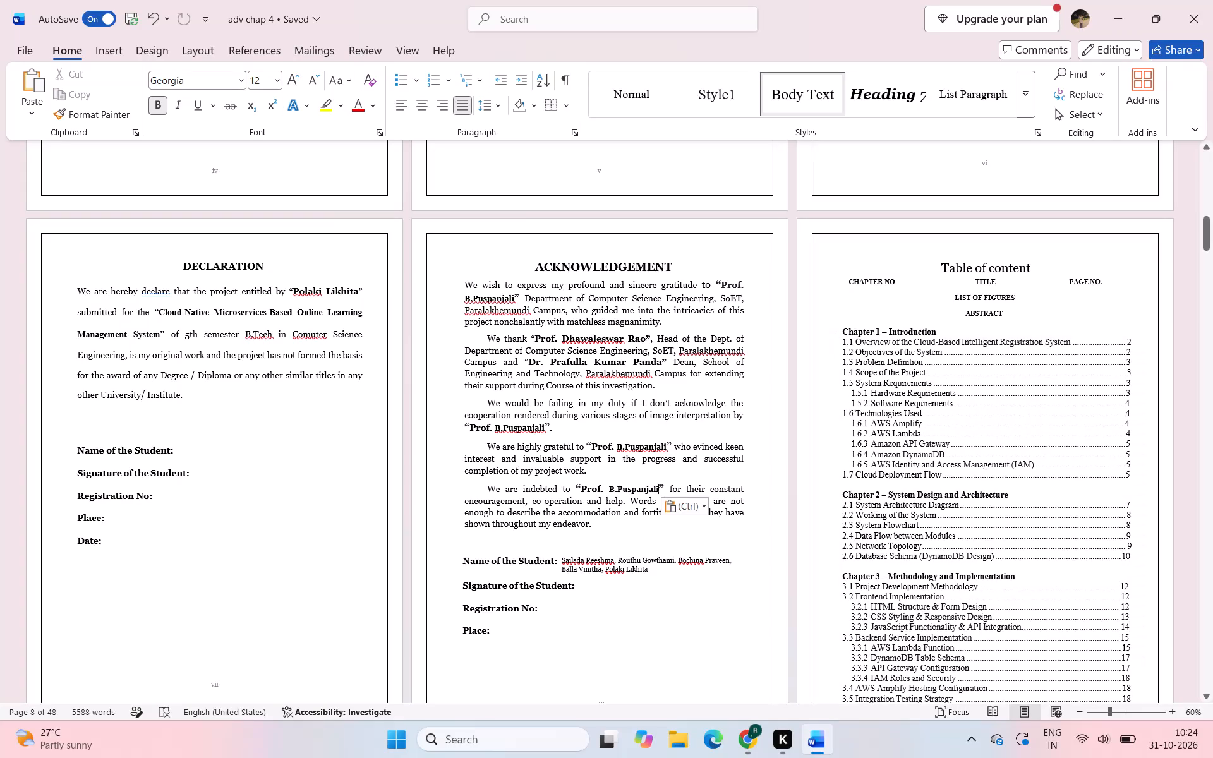
Correct the spelling of the Head of the Department's first name in the Bonafide Certificate's signature block by inserting "wa".
{"action": "scroll", "coordinate": [682, 265], "scroll_direction": "up", "scroll_amount": 4}
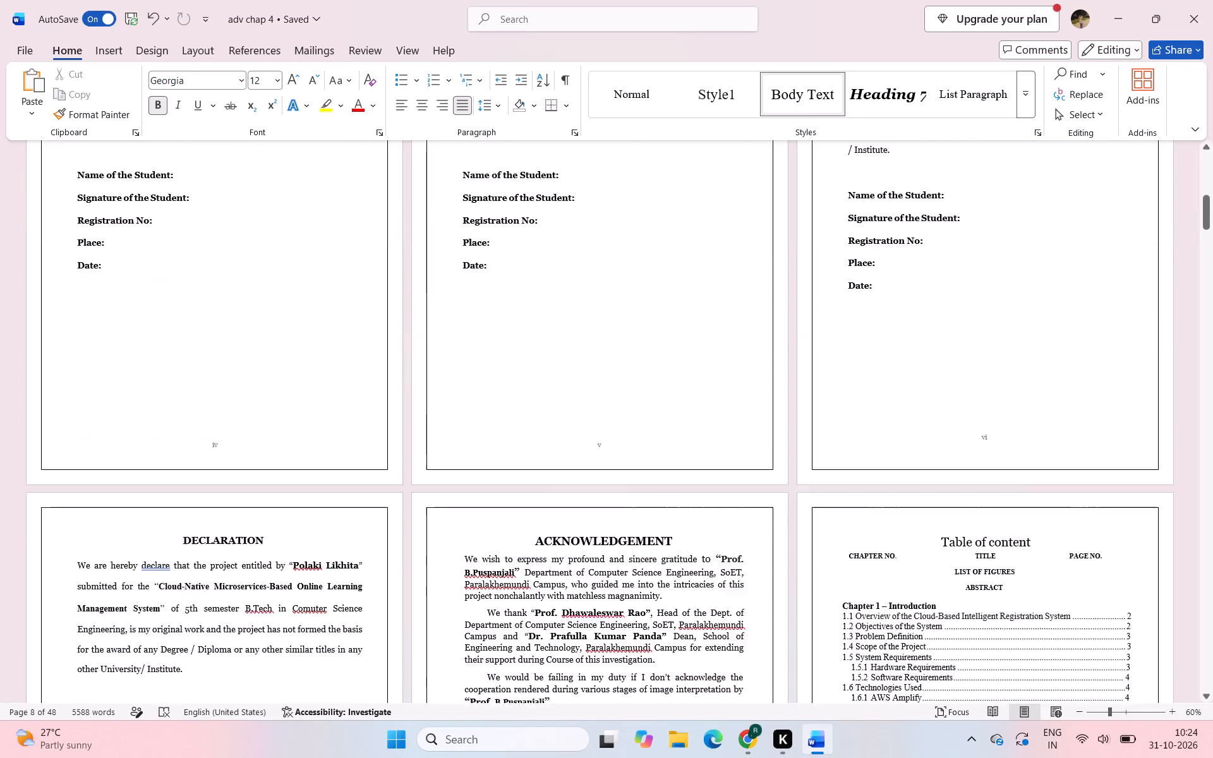
{"action": "scroll", "coordinate": [682, 265], "scroll_direction": "up", "scroll_amount": 6}
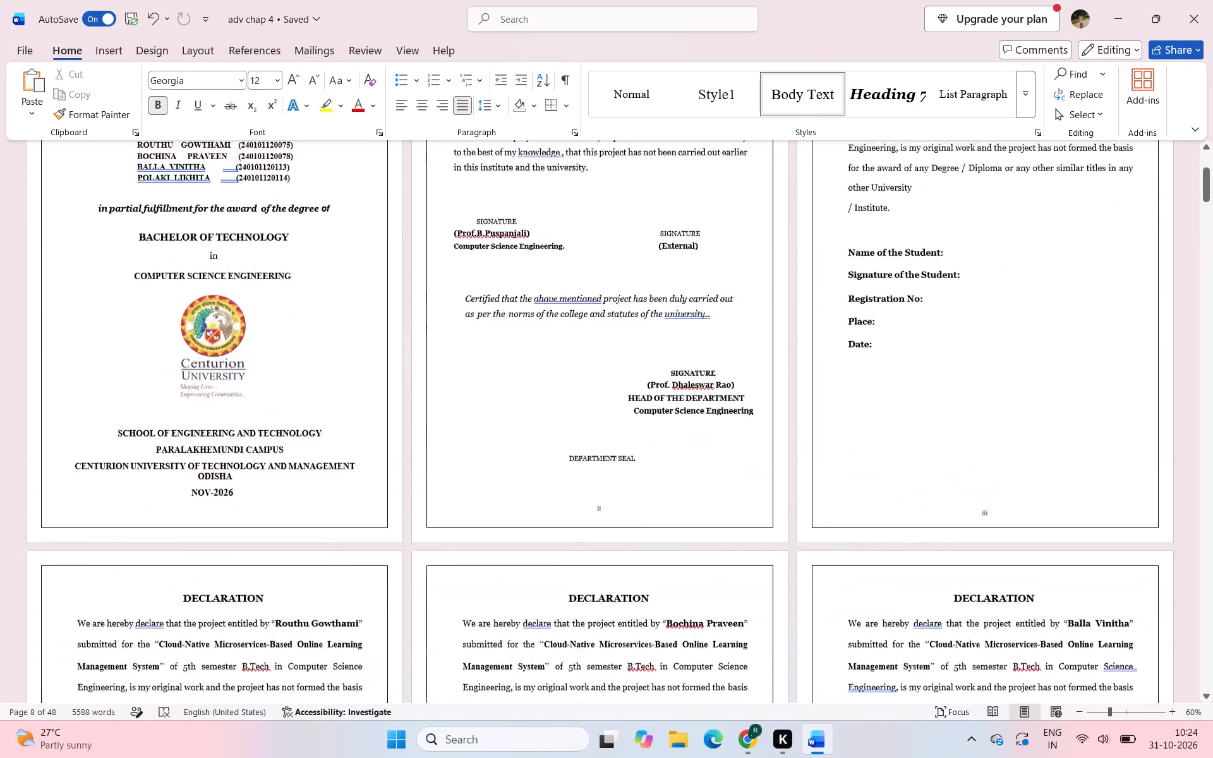
{"action": "scroll", "coordinate": [682, 265], "scroll_direction": "up", "scroll_amount": 2}
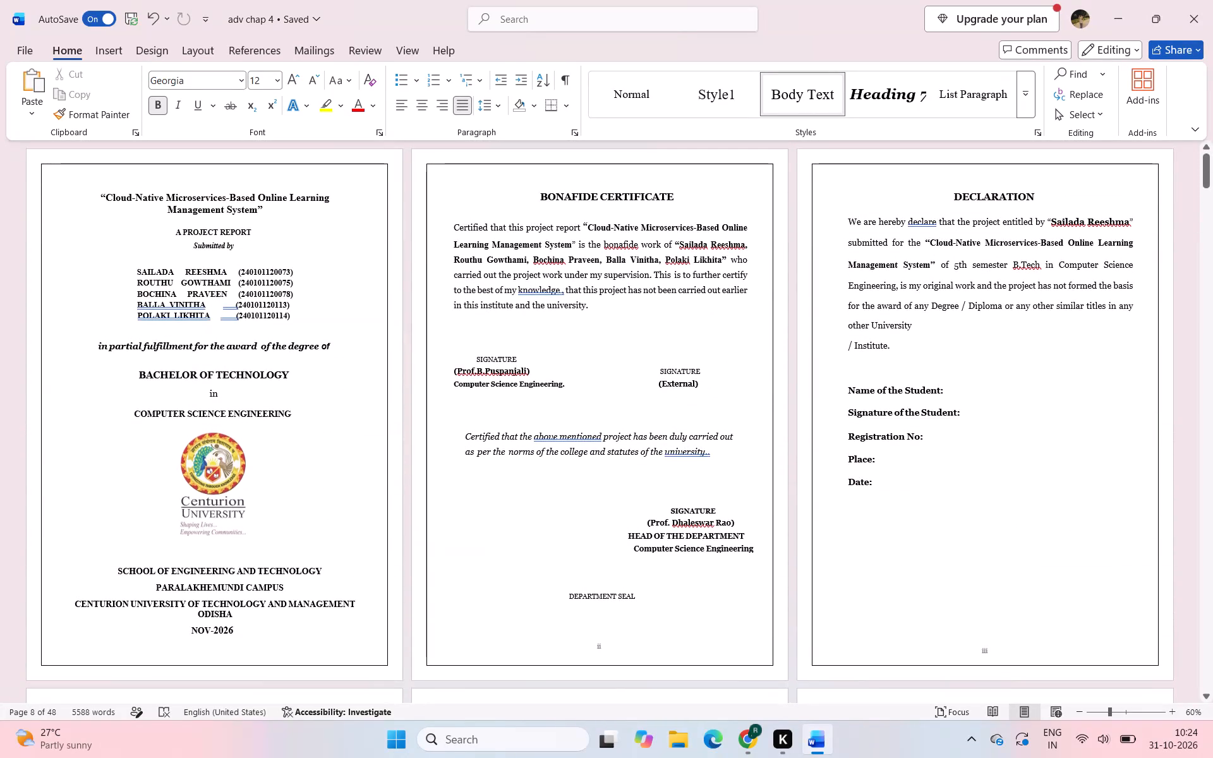
{"action": "left_click", "coordinate": [689, 521]}
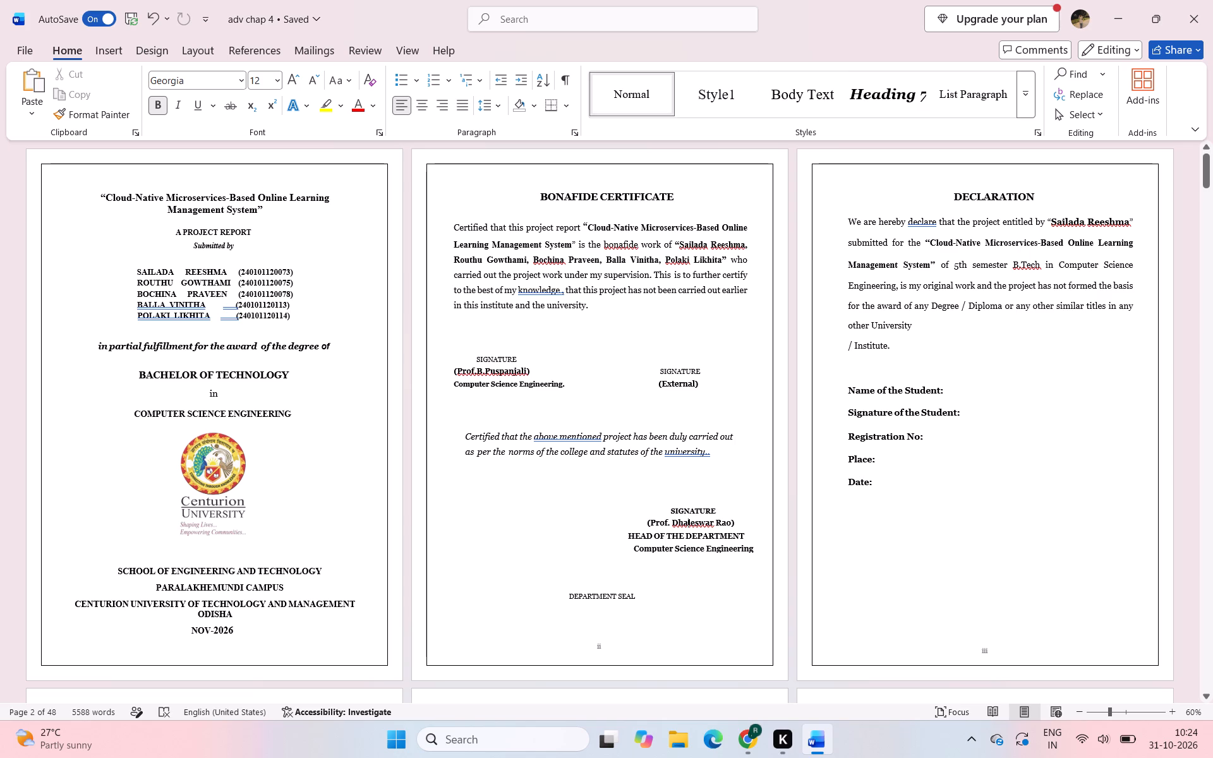
{"action": "type", "text": "wa"}
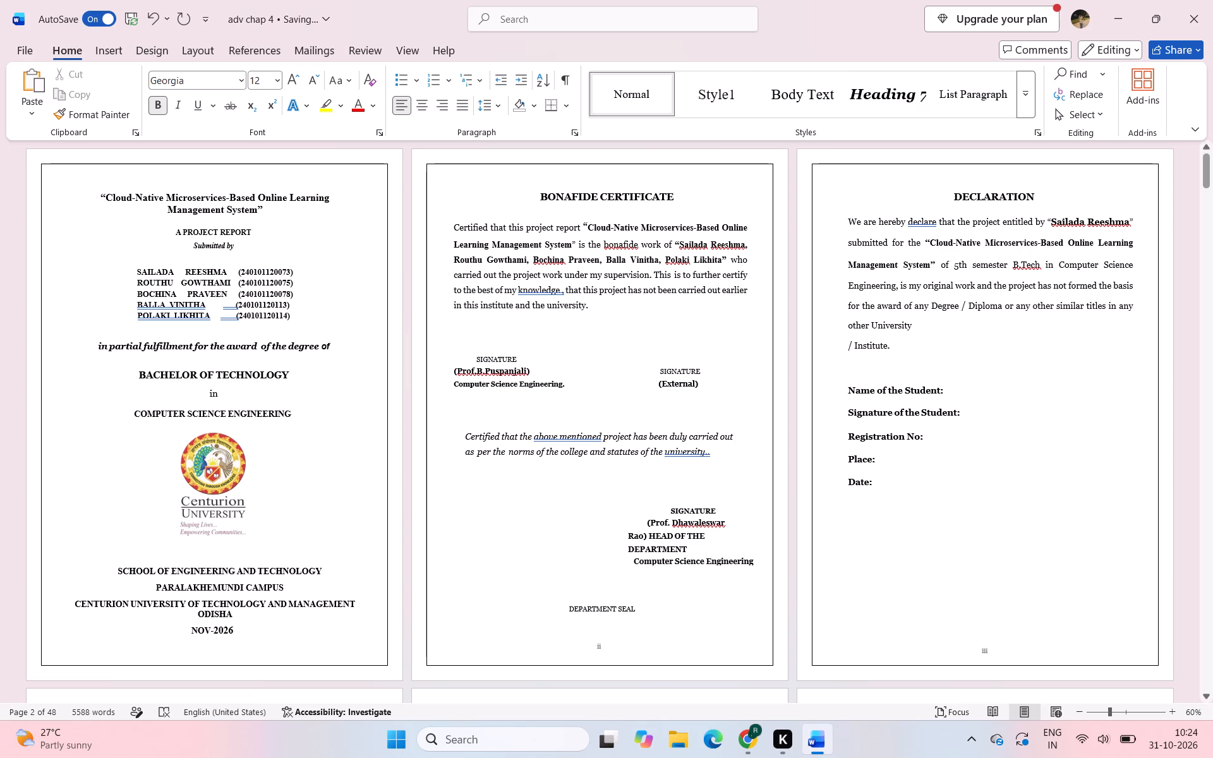
Remove the extra leading space before the "SIGNATURE", professor name and "Computer Science Engineering" lines so they align with "HEAD OF THE DEPARTMENT".
{"action": "left_click", "coordinate": [648, 522]}
{"action": "key", "text": "BackSpace"}
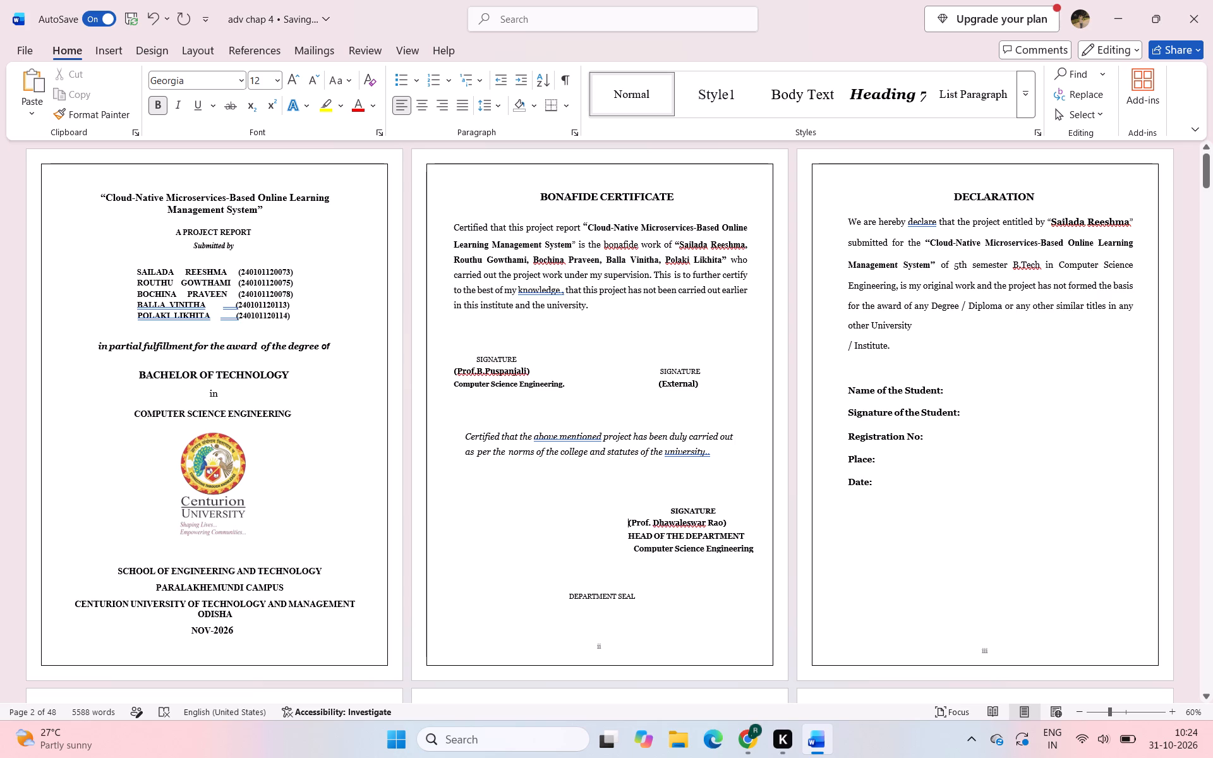
{"action": "left_click", "coordinate": [632, 551]}
{"action": "key", "text": "BackSpace"}
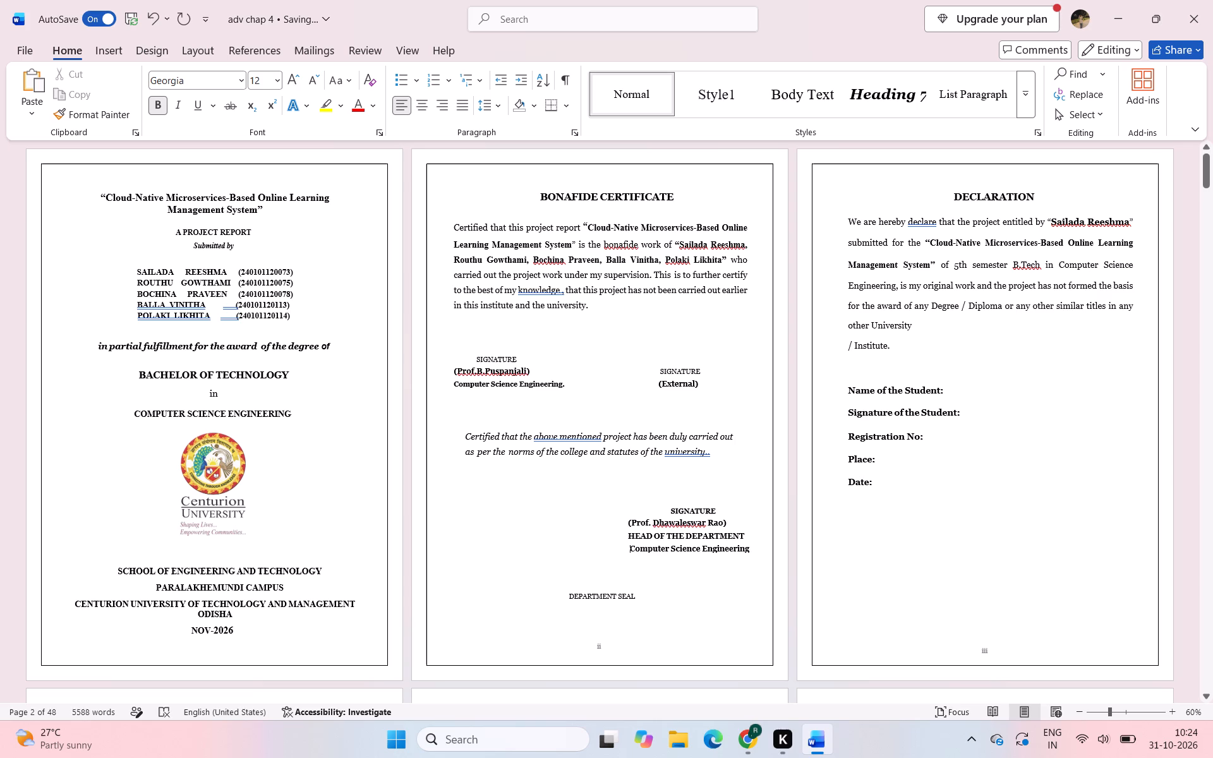
{"action": "key", "text": "BackSpace"}
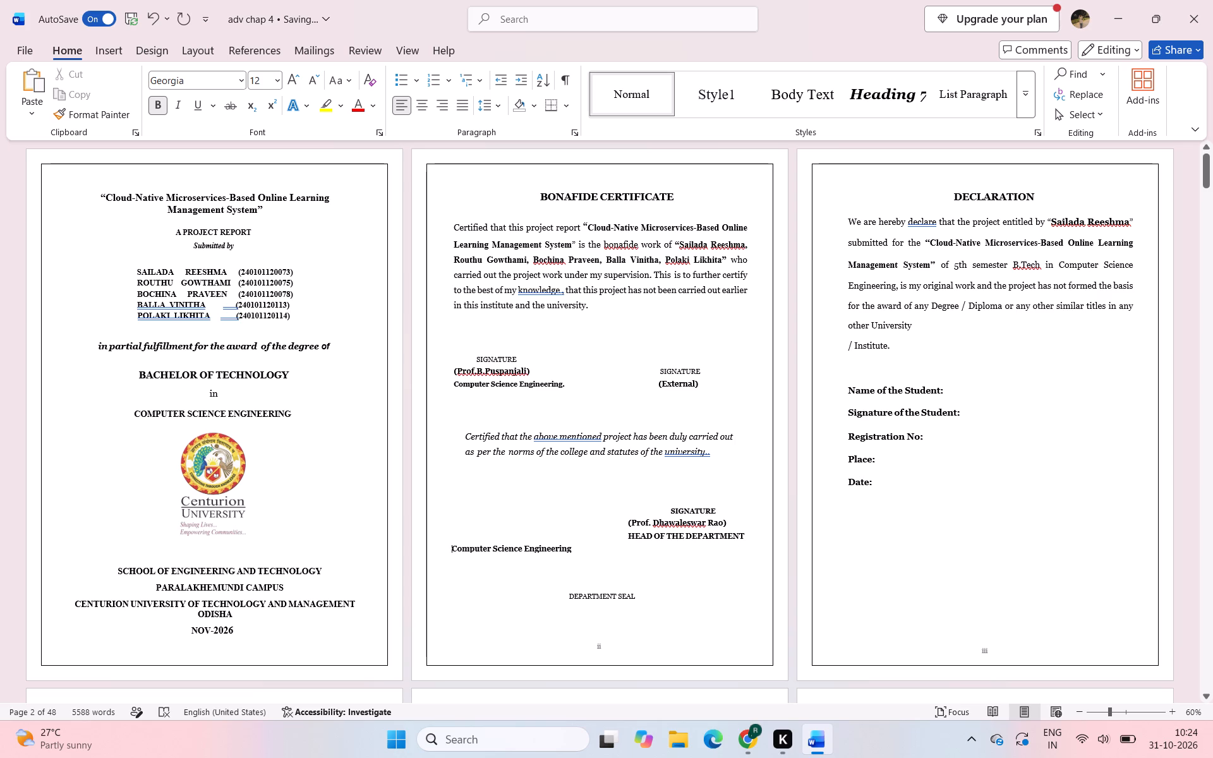
{"action": "key", "text": "ctrl+z"}
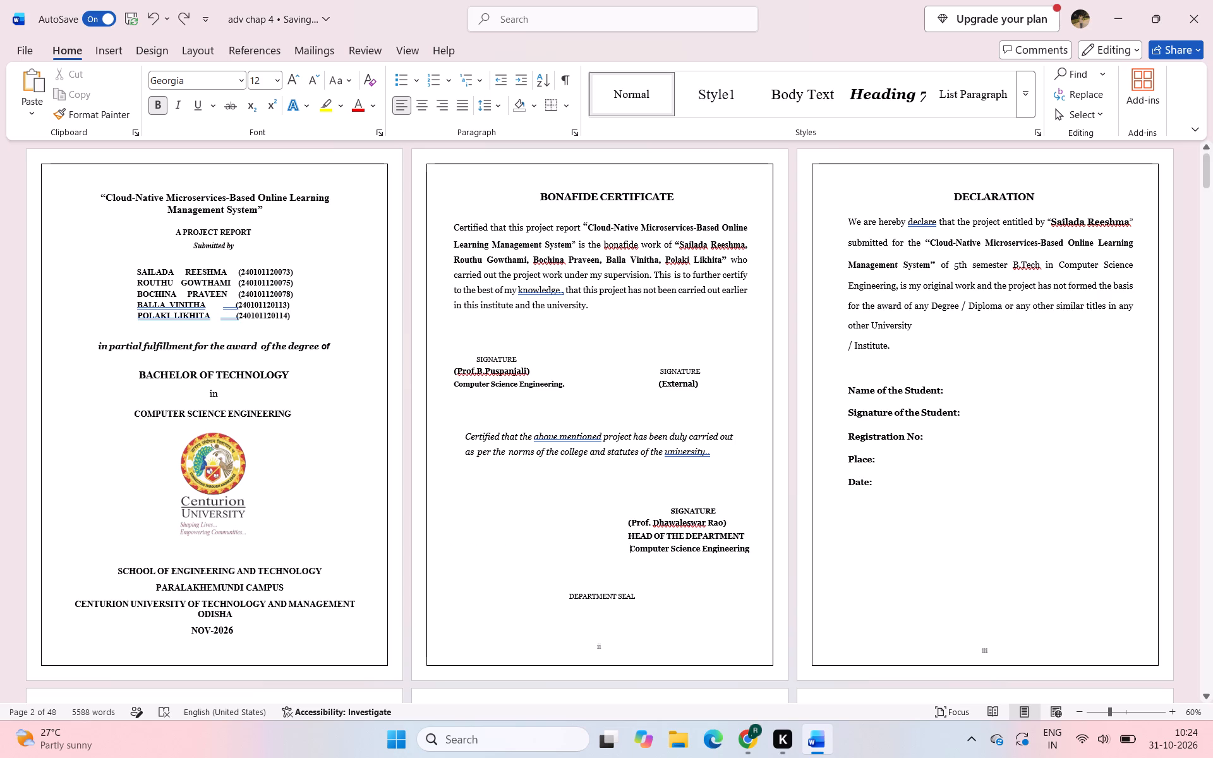
{"action": "left_click", "coordinate": [668, 508]}
{"action": "key", "text": "BackSpace"}
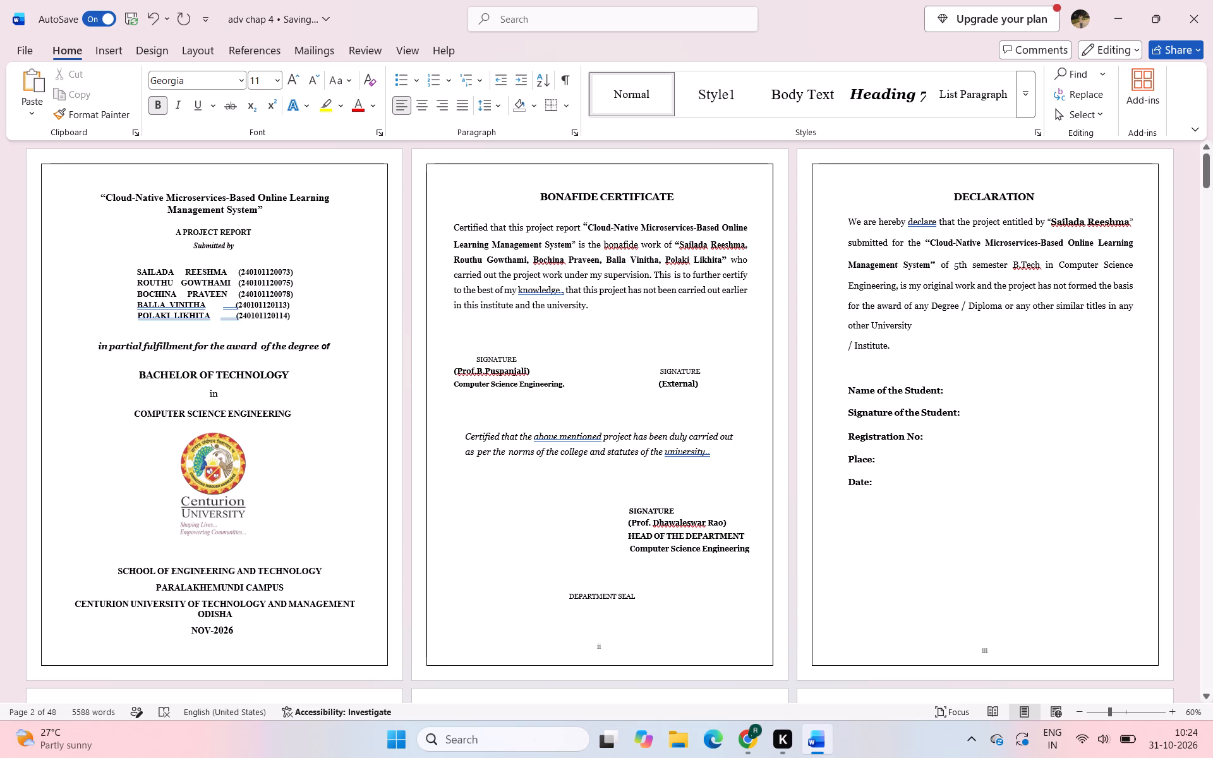
Review the report's pages from the declarations through the chapters to the screenshot gallery in Chapter 5.
{"action": "scroll", "coordinate": [698, 479], "scroll_direction": "down", "scroll_amount": 4}
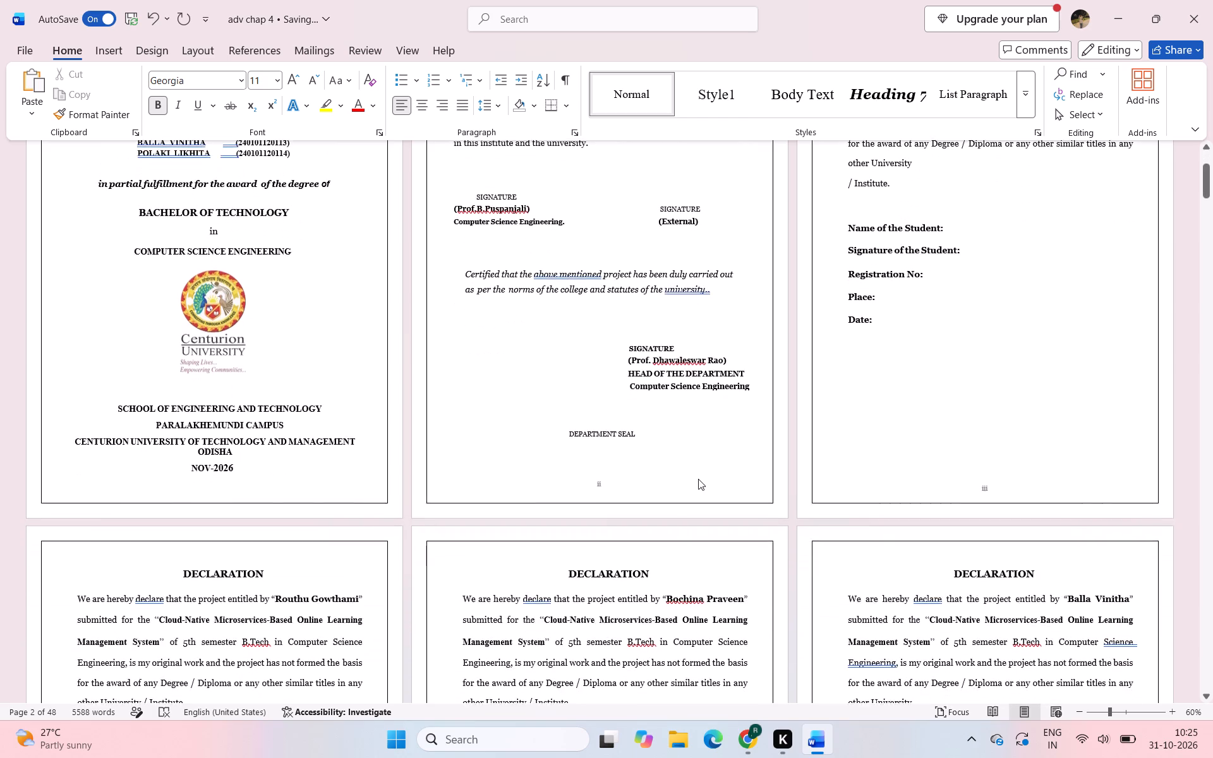
{"action": "scroll", "coordinate": [698, 479], "scroll_direction": "down", "scroll_amount": 2}
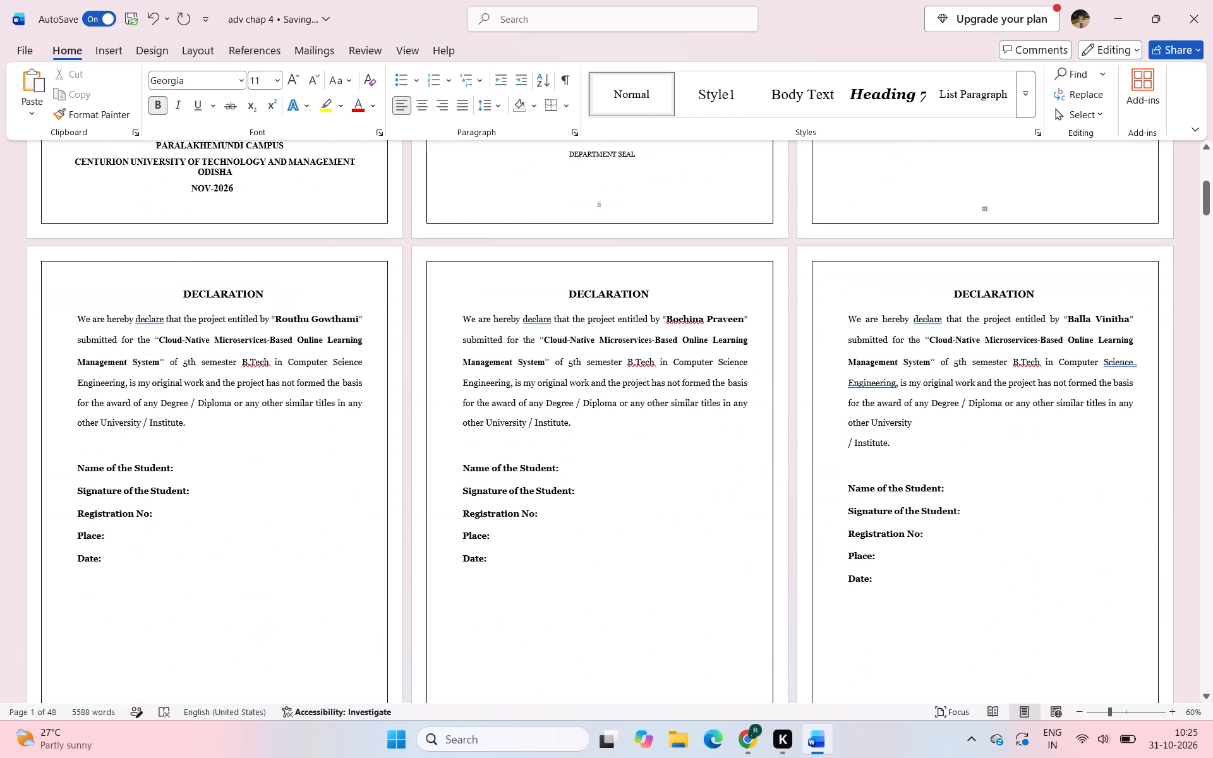
{"action": "scroll", "coordinate": [698, 479], "scroll_direction": "down", "scroll_amount": 6}
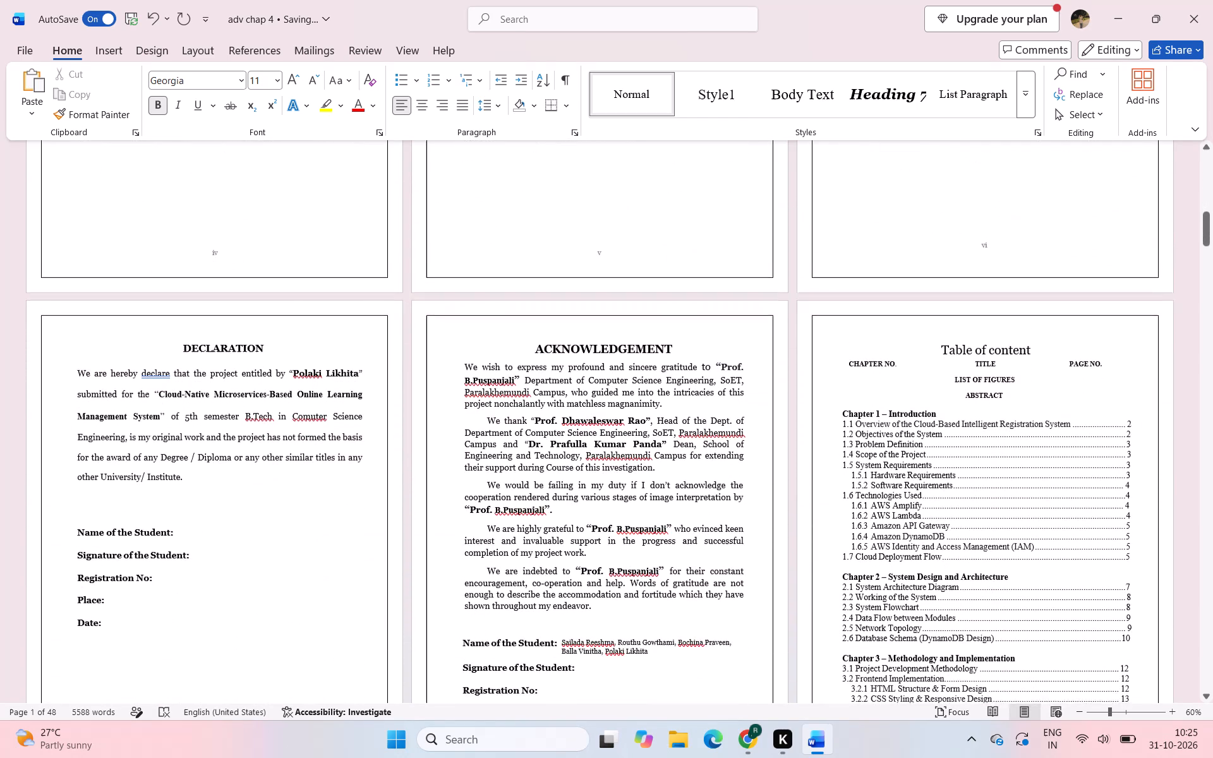
{"action": "scroll", "coordinate": [698, 479], "scroll_direction": "down", "scroll_amount": 1}
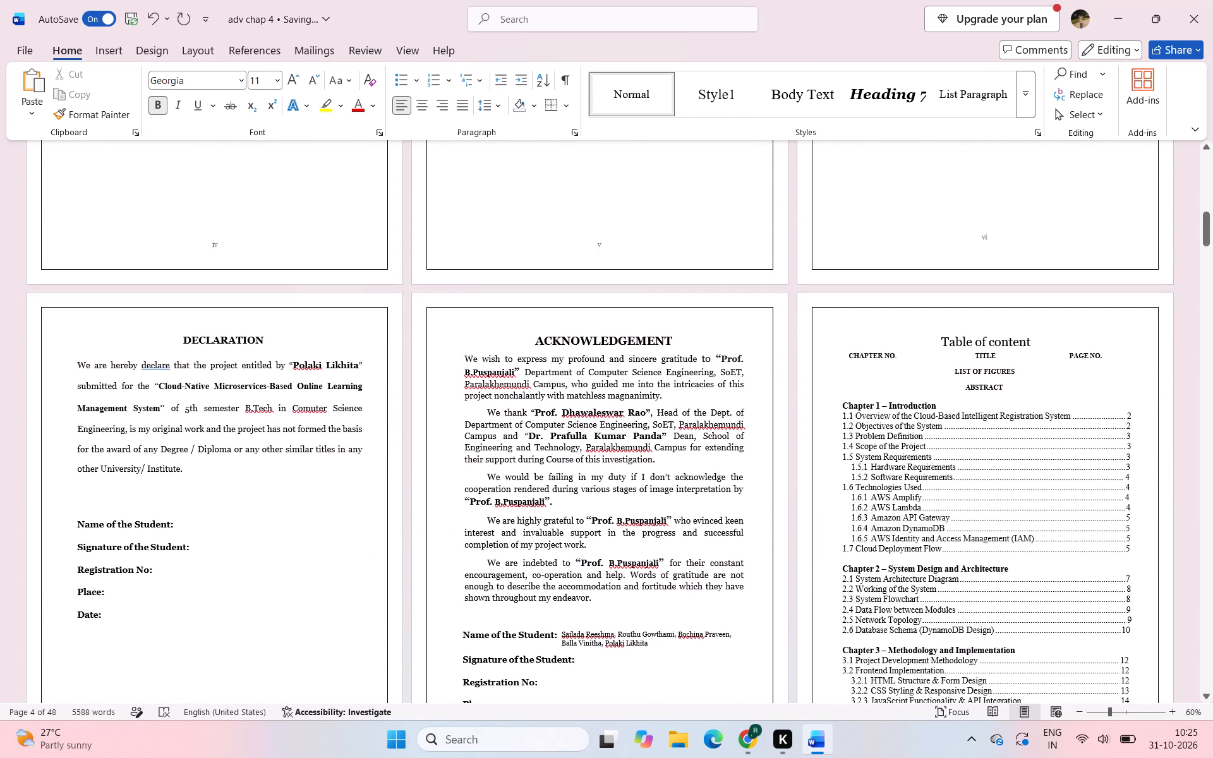
{"action": "scroll", "coordinate": [698, 479], "scroll_direction": "down", "scroll_amount": 5}
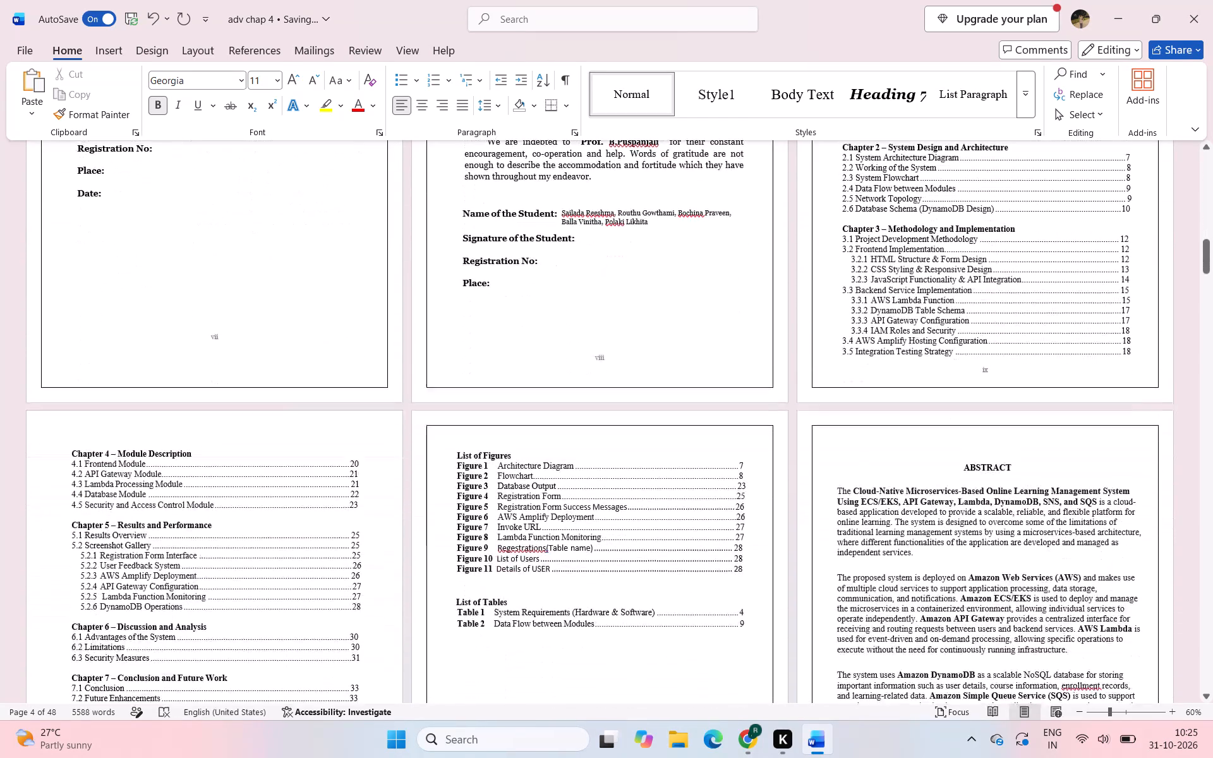
{"action": "scroll", "coordinate": [698, 479], "scroll_direction": "down", "scroll_amount": 6}
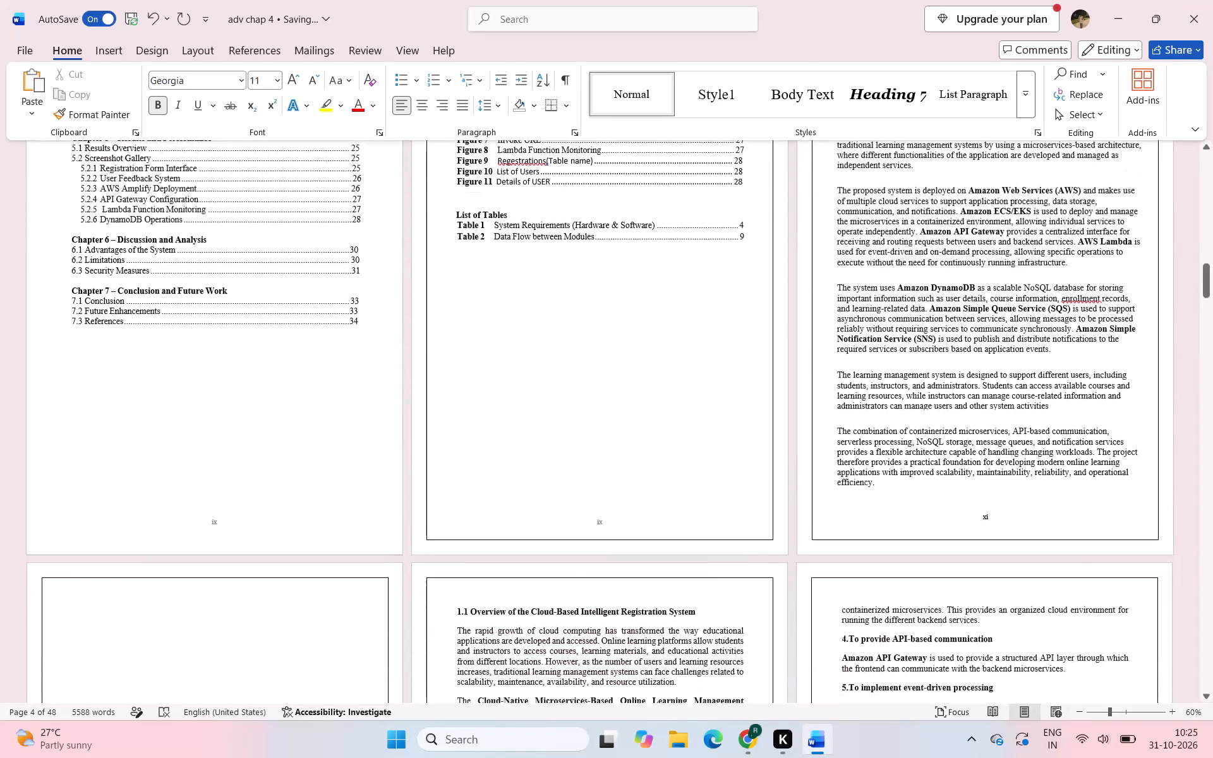
{"action": "scroll", "coordinate": [698, 479], "scroll_direction": "down", "scroll_amount": 7}
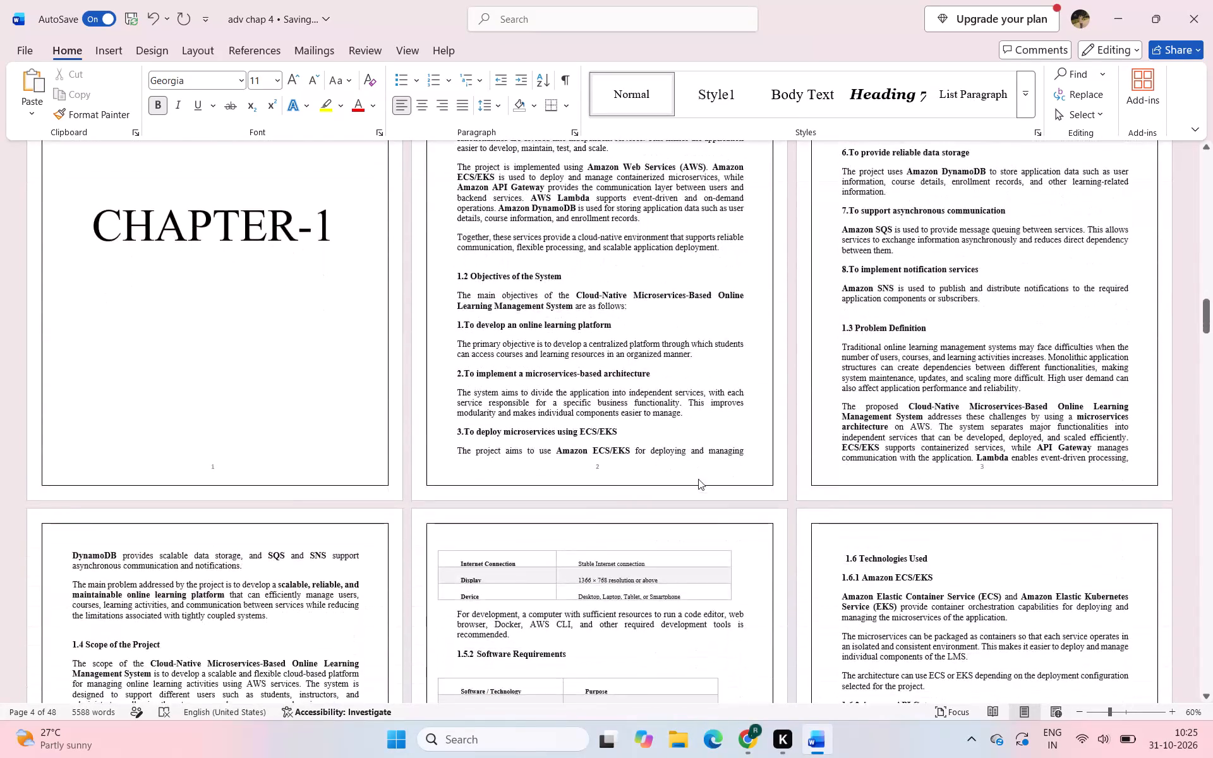
{"action": "scroll", "coordinate": [698, 479], "scroll_direction": "down", "scroll_amount": 8}
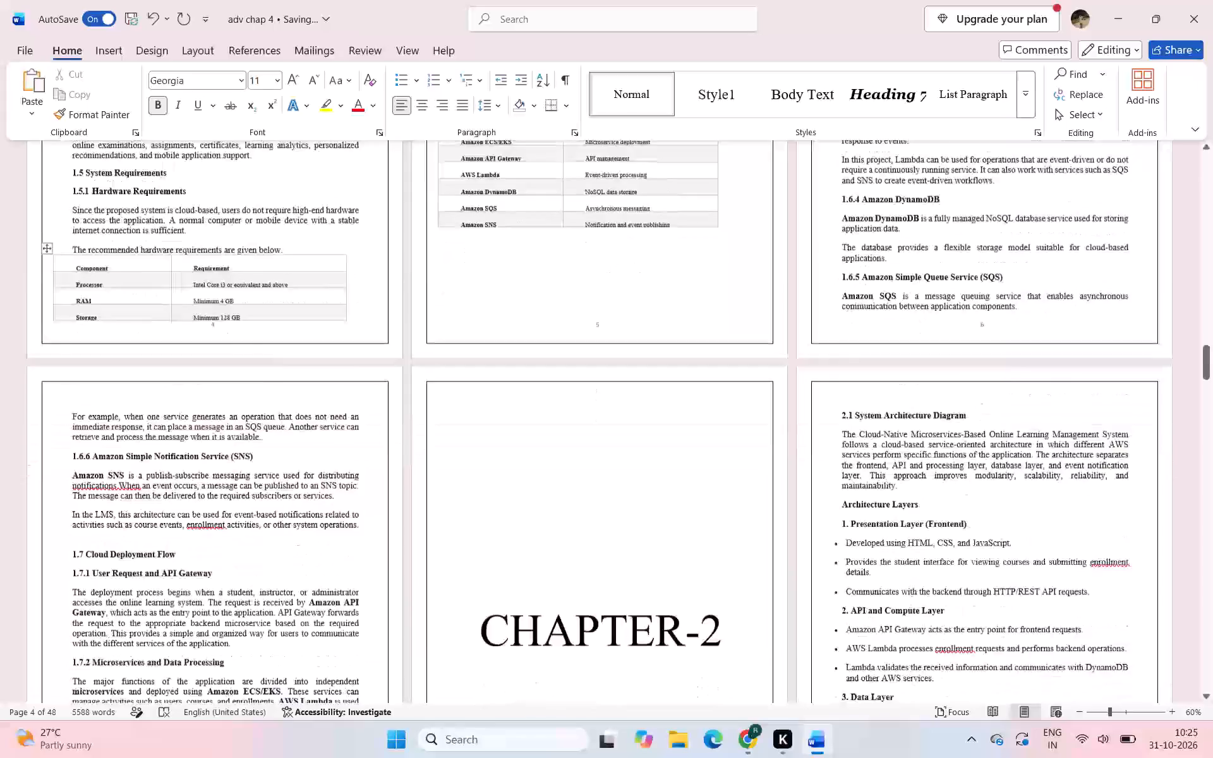
{"action": "scroll", "coordinate": [698, 479], "scroll_direction": "down", "scroll_amount": 8}
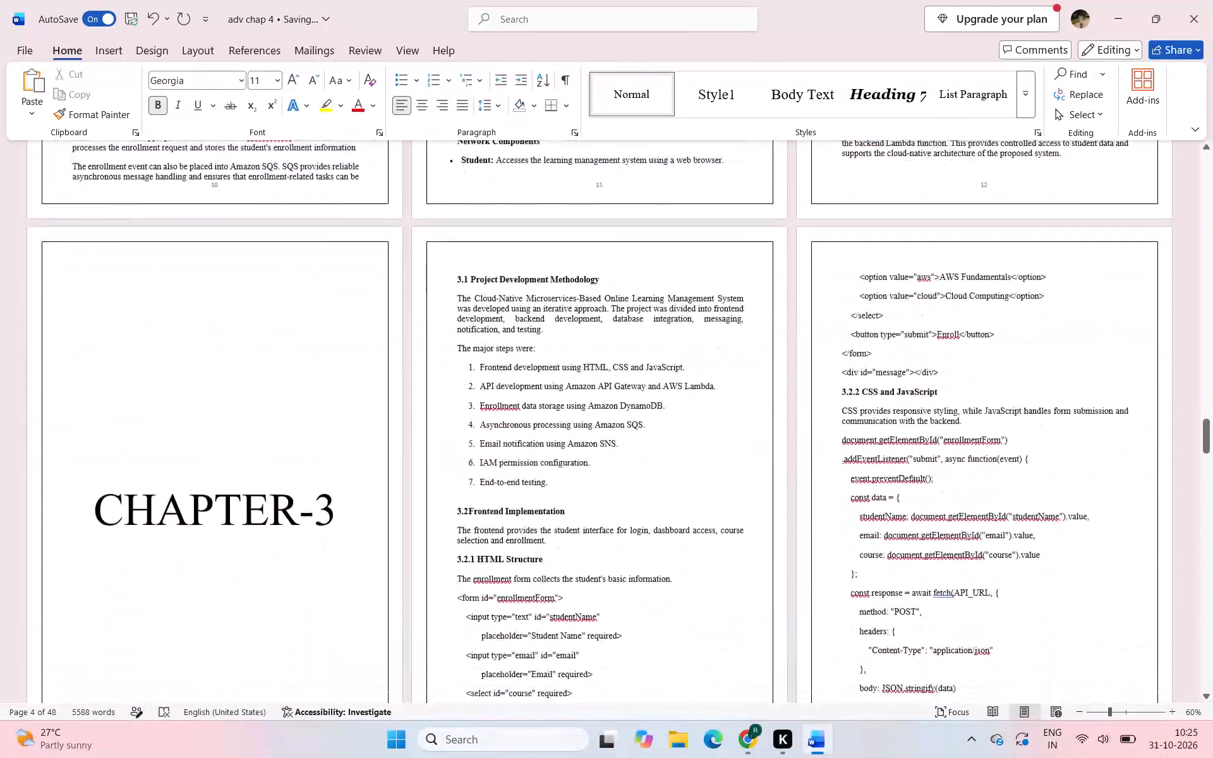
{"action": "scroll", "coordinate": [698, 479], "scroll_direction": "down", "scroll_amount": 8}
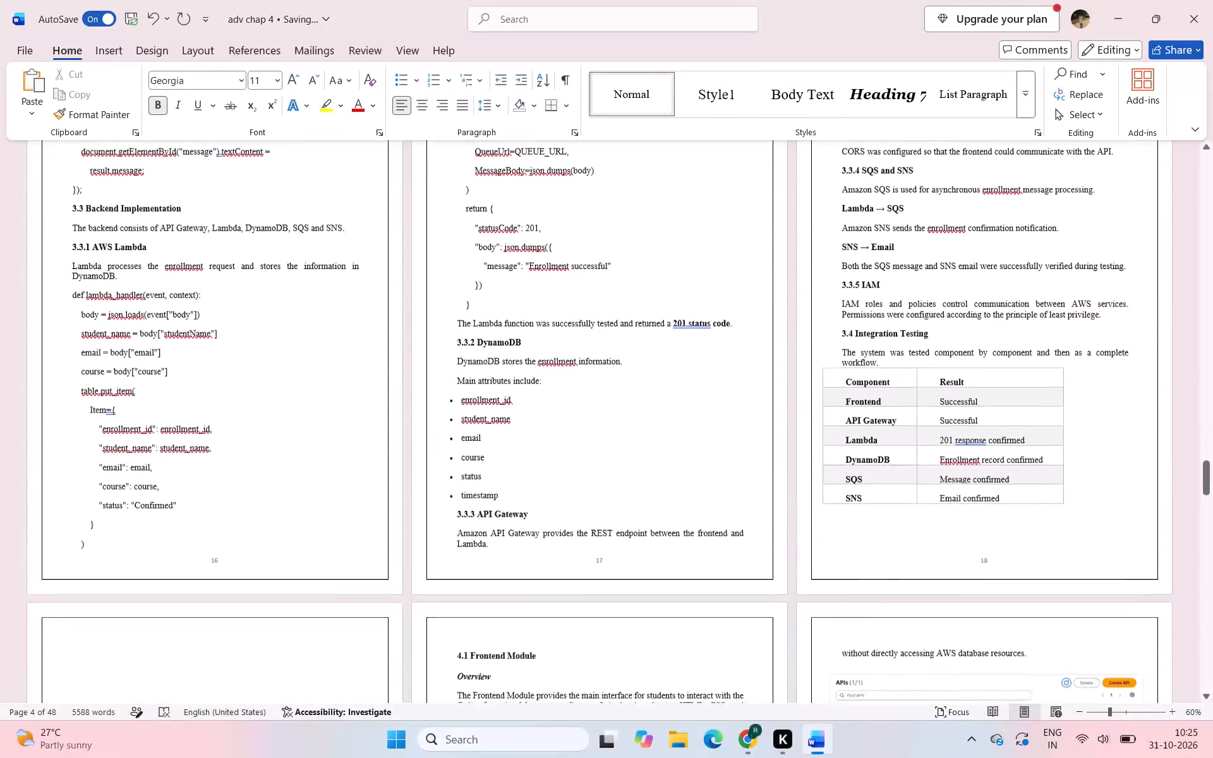
{"action": "scroll", "coordinate": [698, 479], "scroll_direction": "down", "scroll_amount": 7}
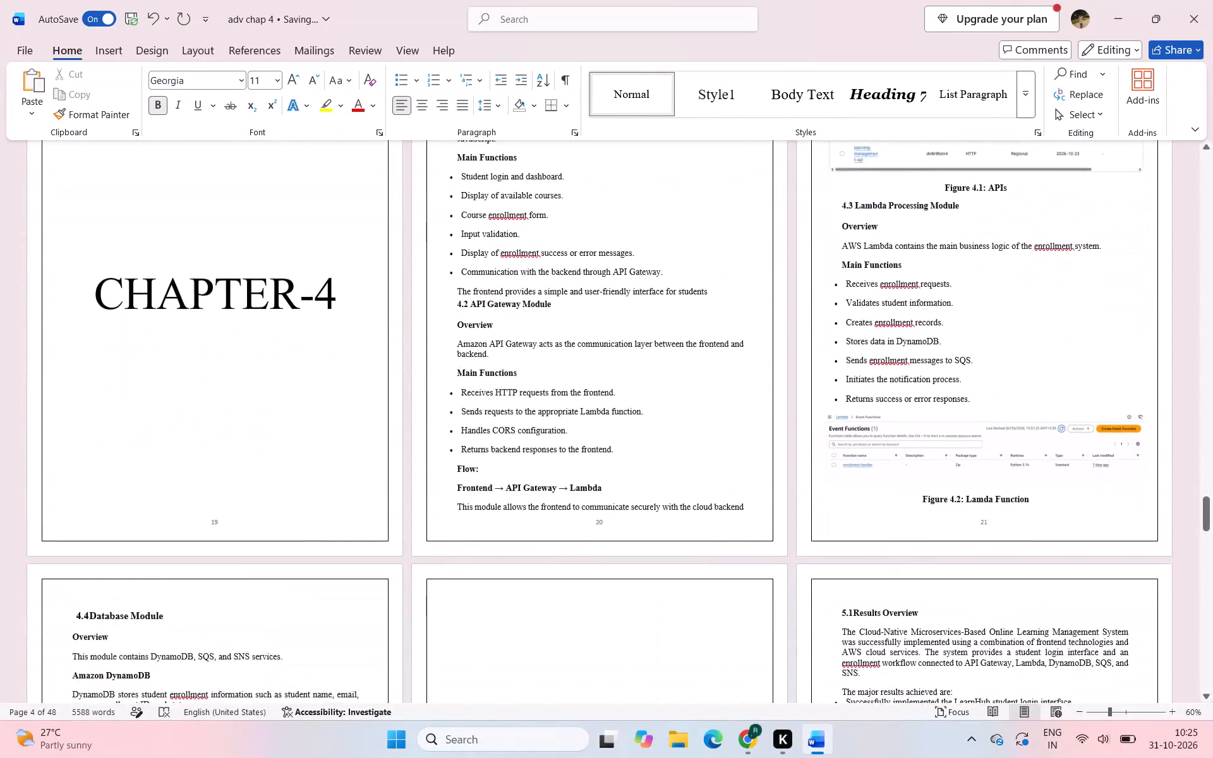
{"action": "scroll", "coordinate": [698, 479], "scroll_direction": "down", "scroll_amount": 7}
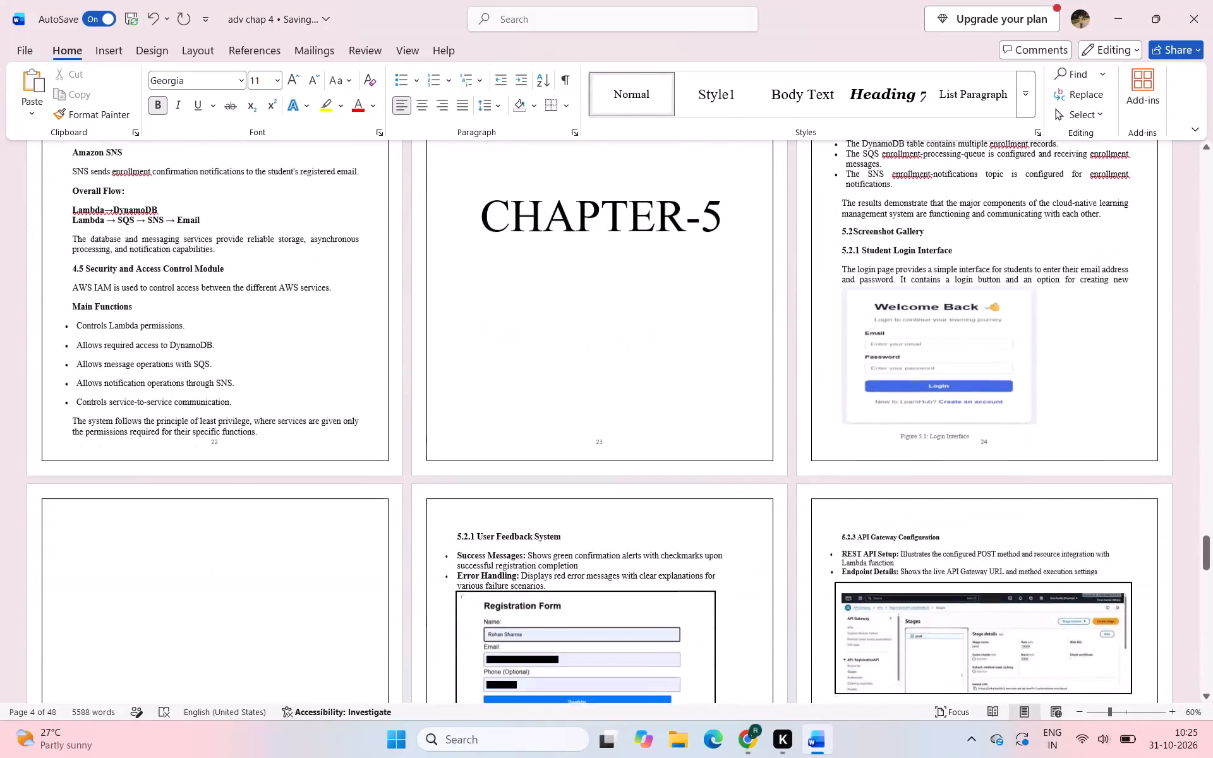
{"action": "scroll", "coordinate": [698, 479], "scroll_direction": "down", "scroll_amount": 3}
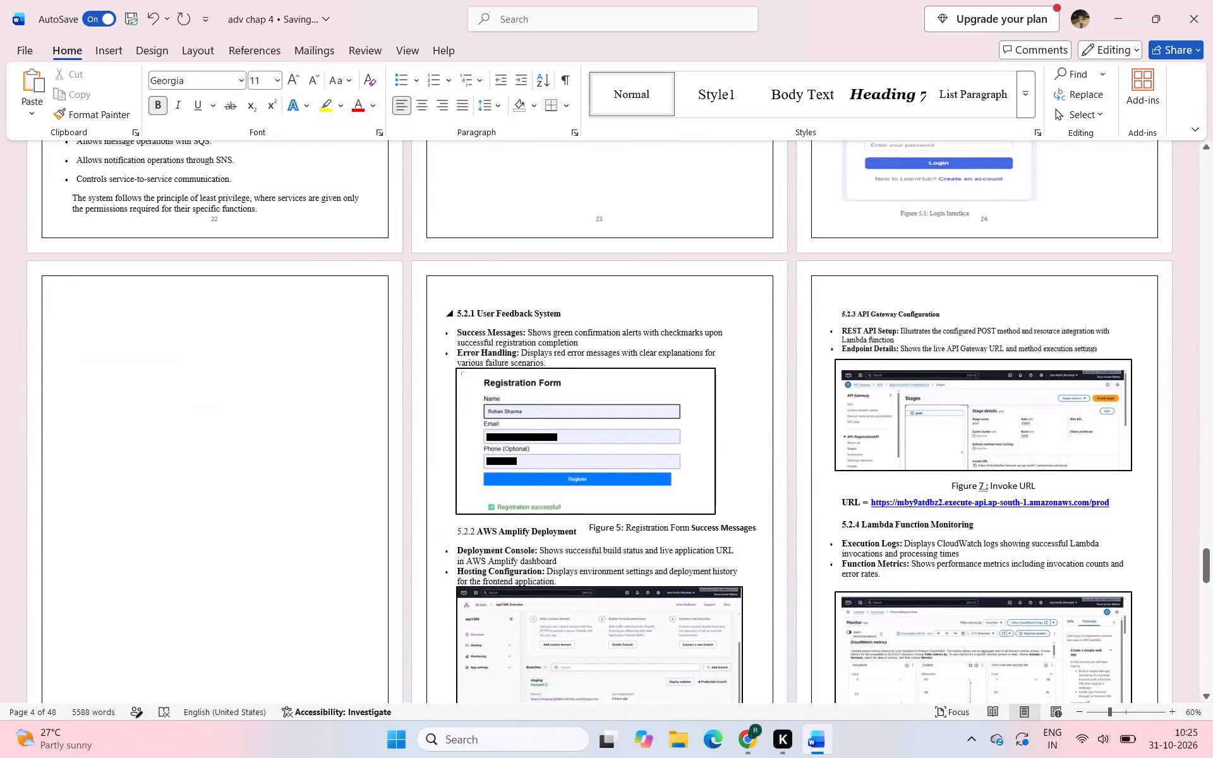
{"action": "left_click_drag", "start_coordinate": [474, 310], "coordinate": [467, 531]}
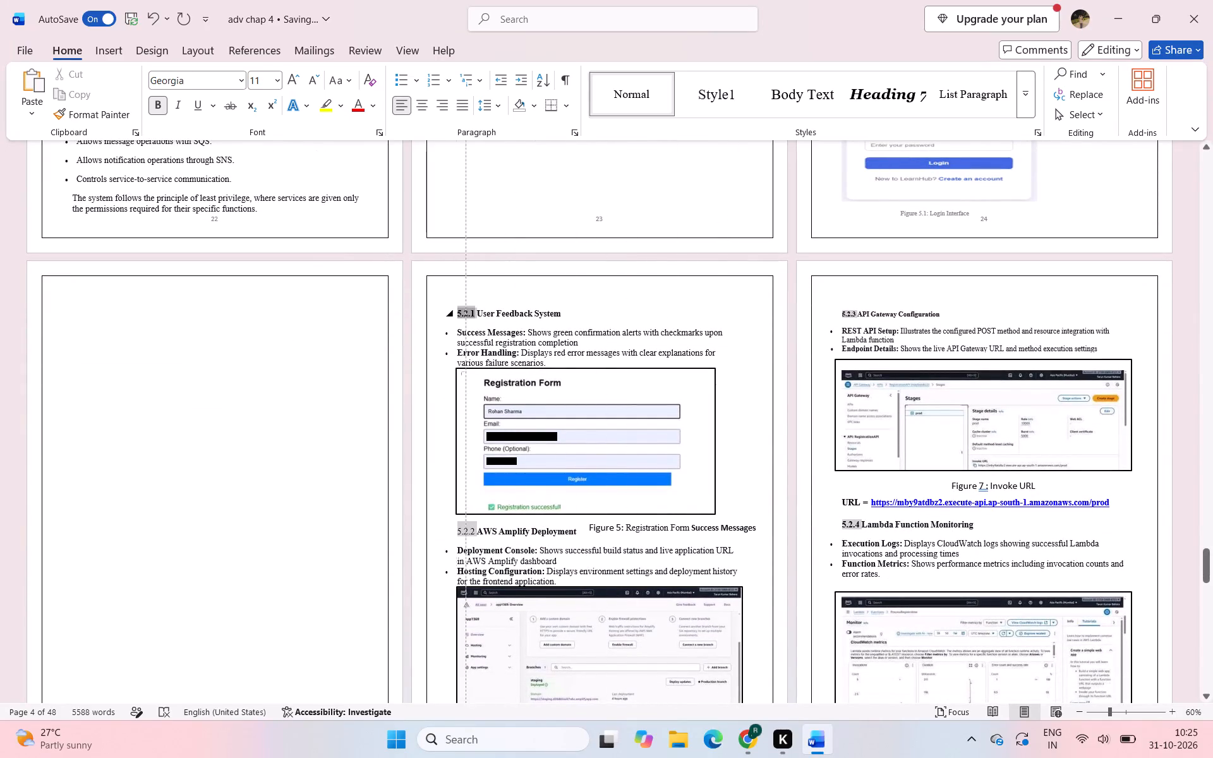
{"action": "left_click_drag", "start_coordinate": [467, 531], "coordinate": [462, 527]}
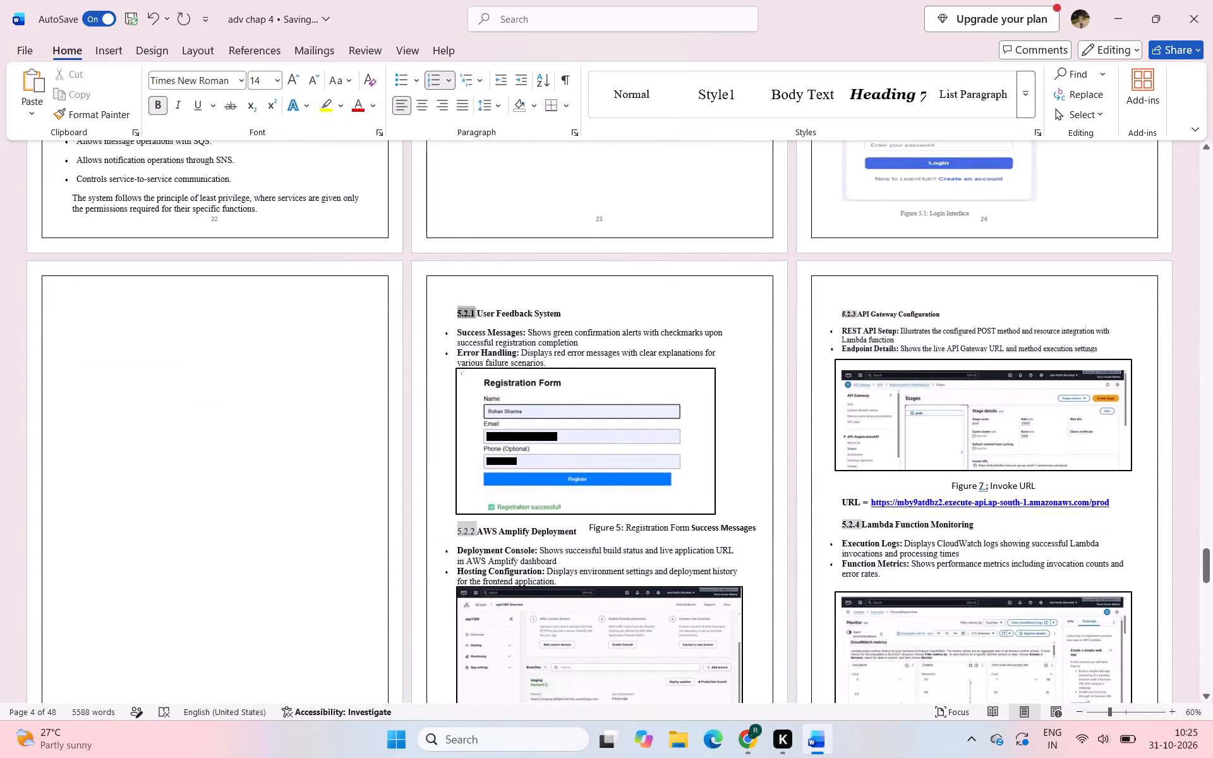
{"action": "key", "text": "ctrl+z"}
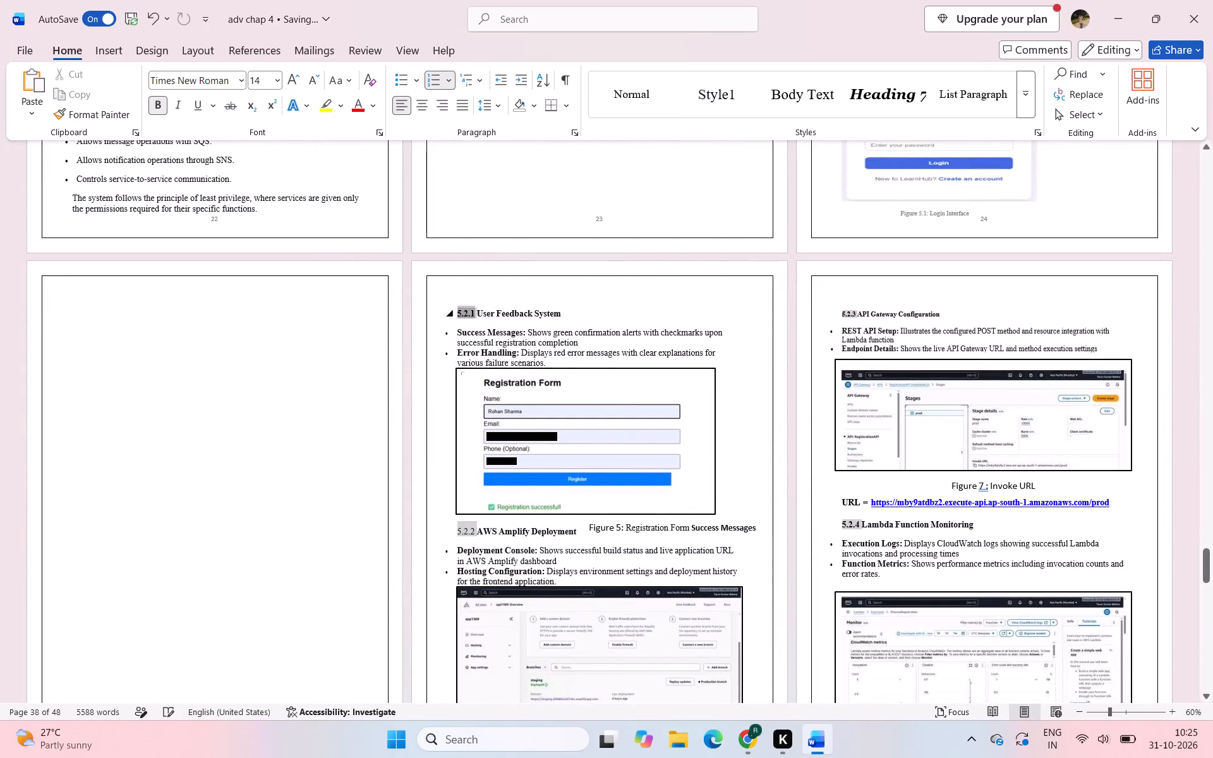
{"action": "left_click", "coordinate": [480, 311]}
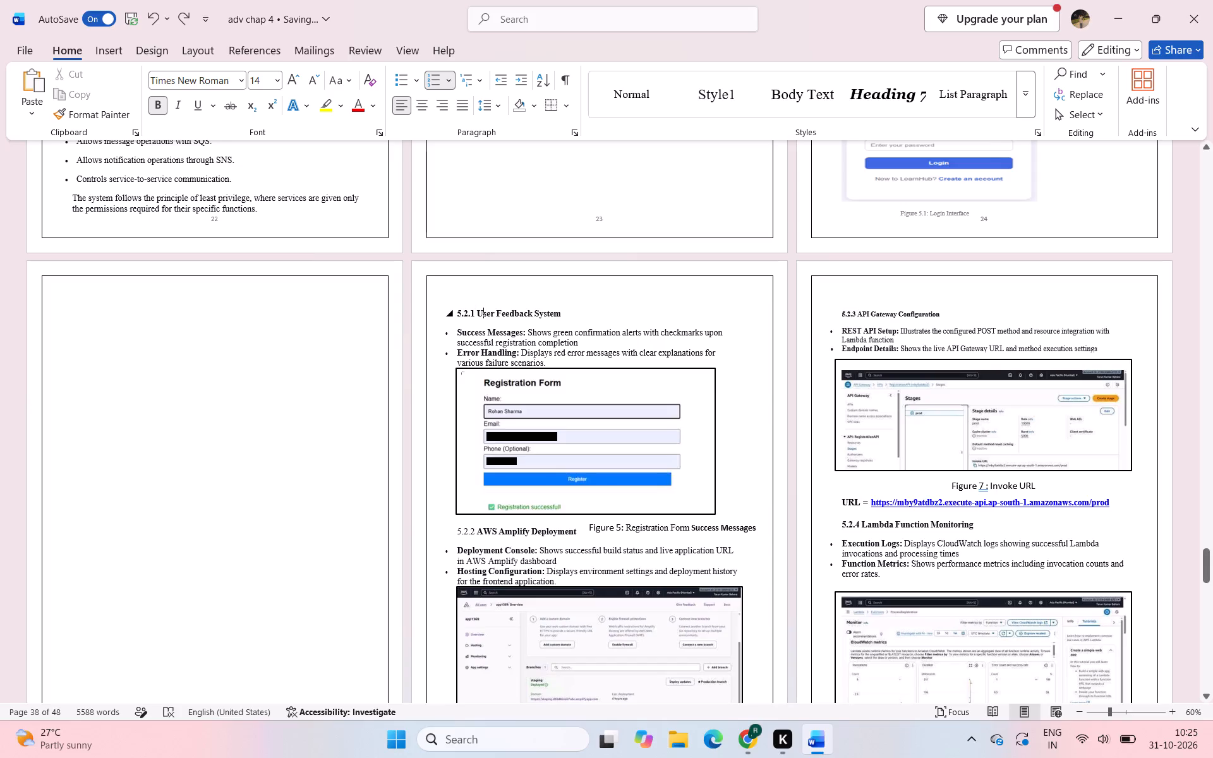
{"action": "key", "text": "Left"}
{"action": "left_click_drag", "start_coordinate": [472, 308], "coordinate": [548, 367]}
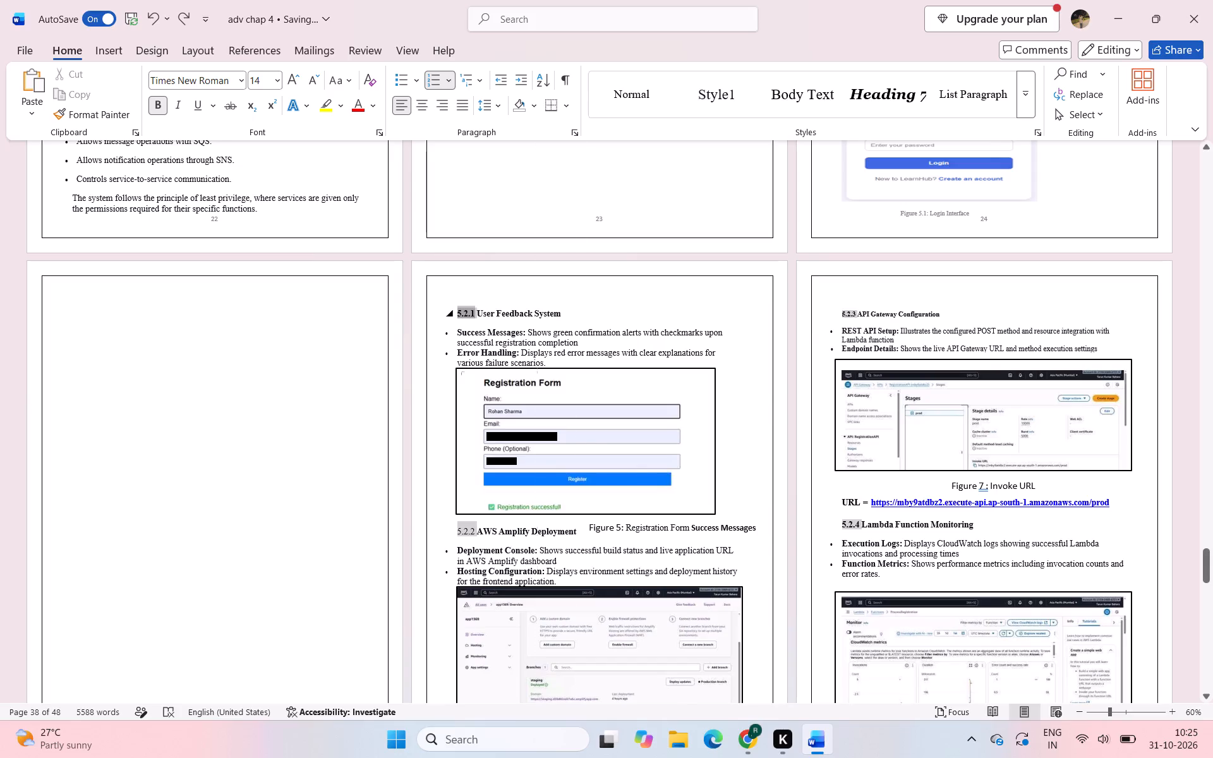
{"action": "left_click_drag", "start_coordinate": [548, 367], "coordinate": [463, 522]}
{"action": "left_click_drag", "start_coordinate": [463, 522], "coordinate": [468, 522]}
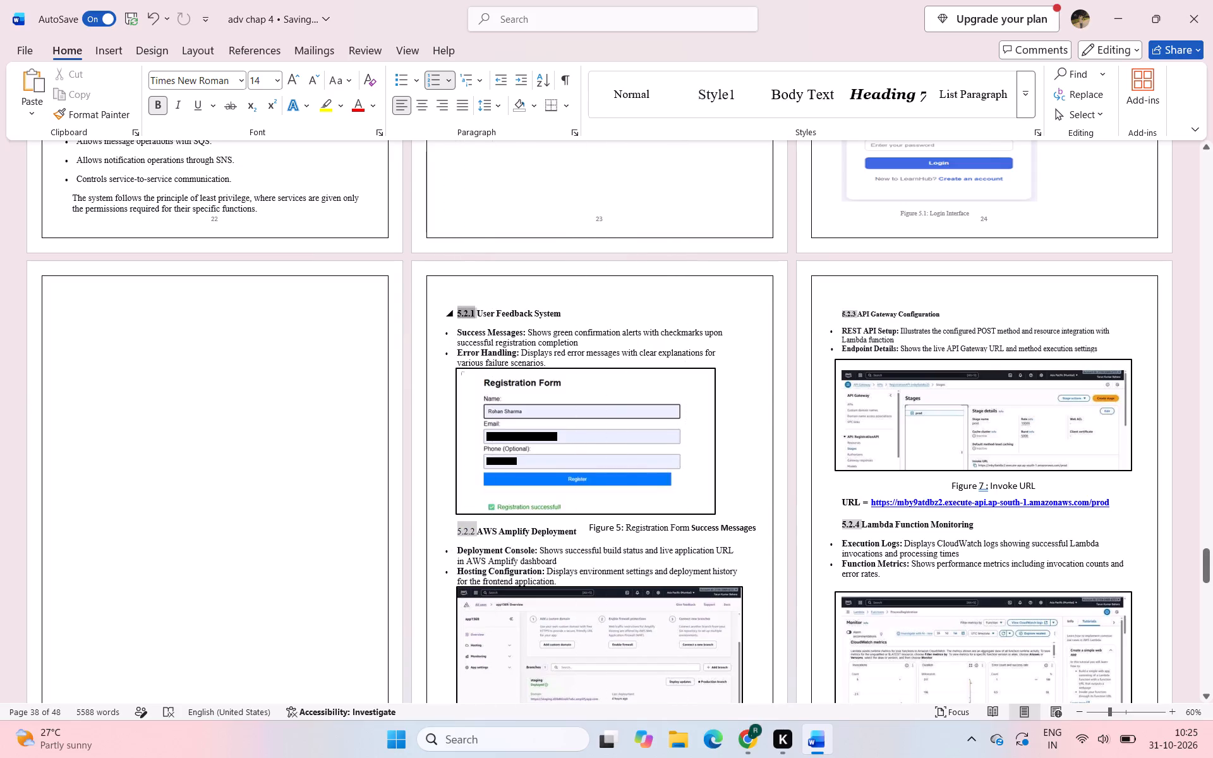
Delete the old gallery content from the "User Feedback System" heading through the DynamoDB Operations screenshots, just before the Figure 11 caption.
{"action": "left_click", "coordinate": [481, 310]}
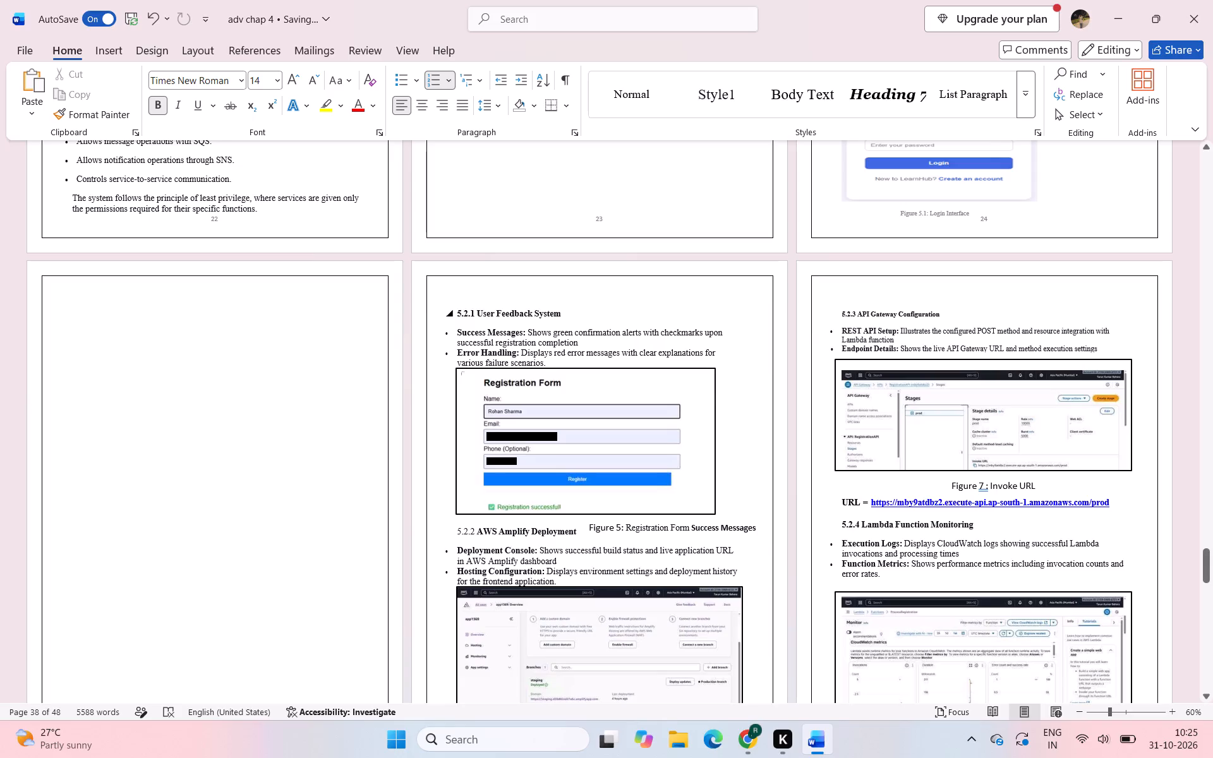
{"action": "left_click", "coordinate": [475, 309]}
{"action": "left_click_drag", "start_coordinate": [475, 309], "coordinate": [692, 463]}
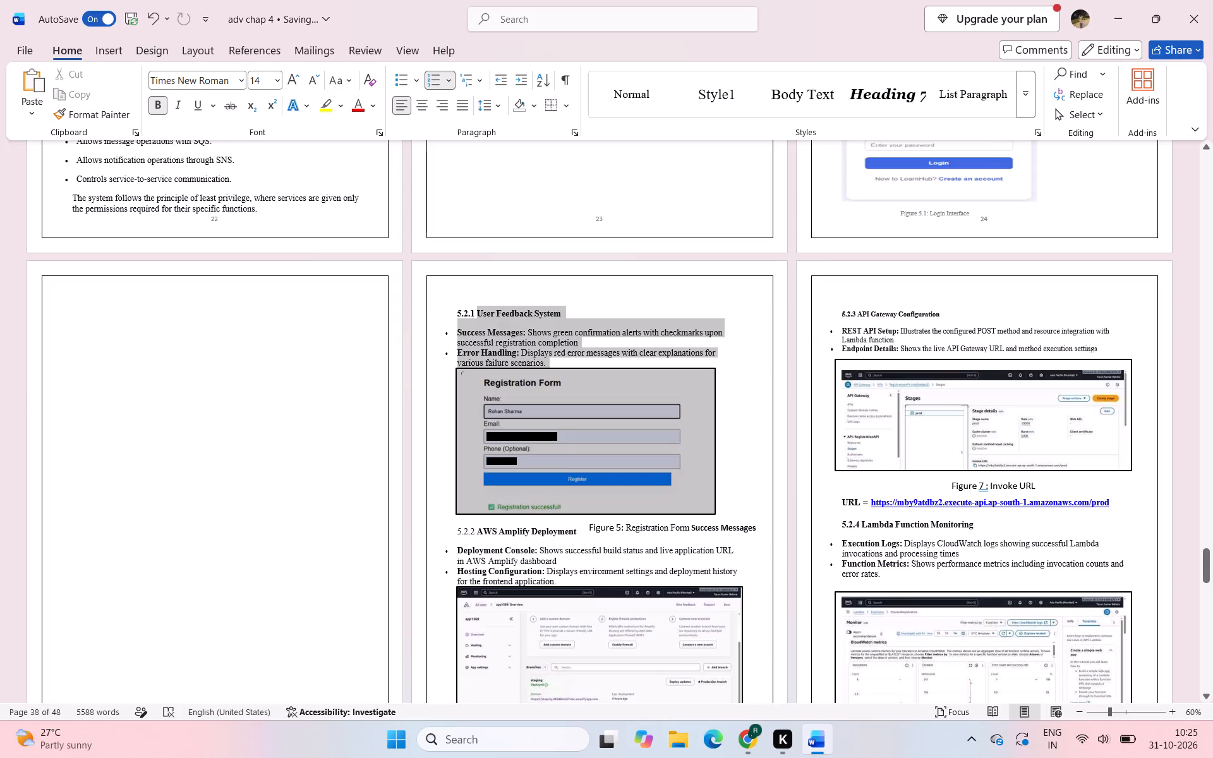
{"action": "left_click_drag", "start_coordinate": [692, 463], "coordinate": [884, 562]}
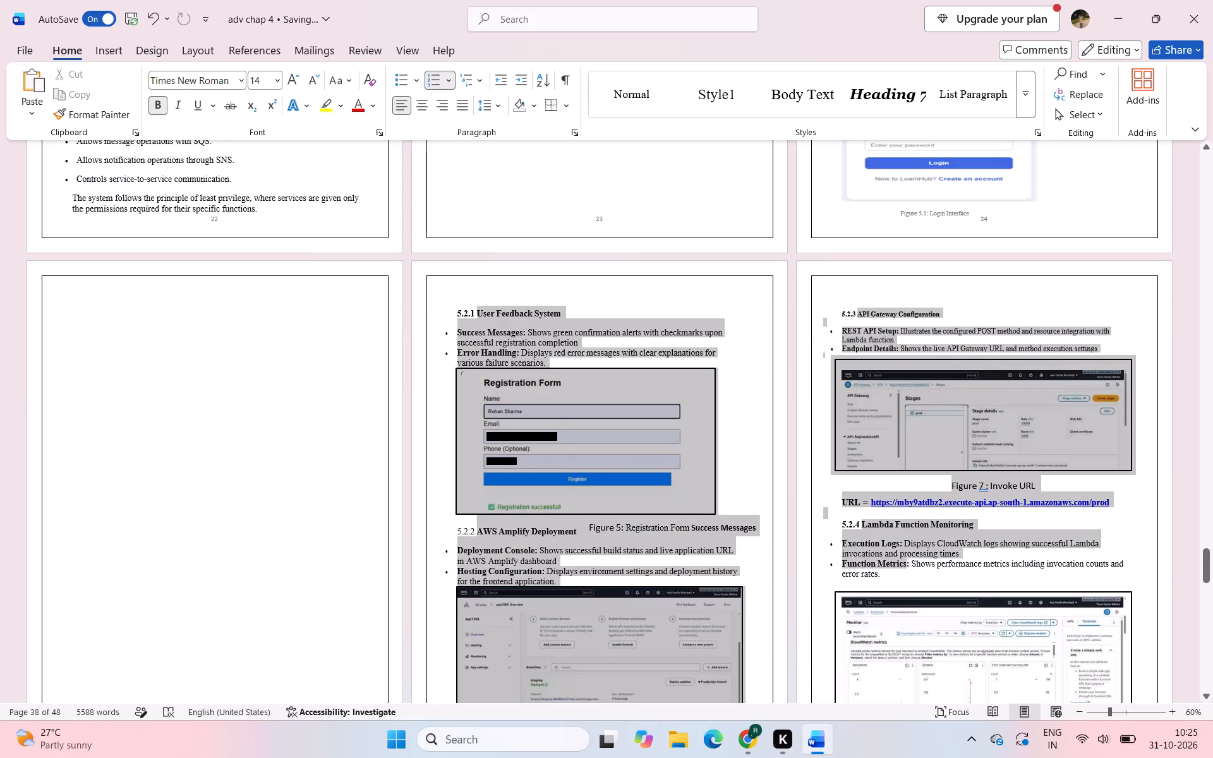
{"action": "left_click_drag", "start_coordinate": [884, 562], "coordinate": [844, 742]}
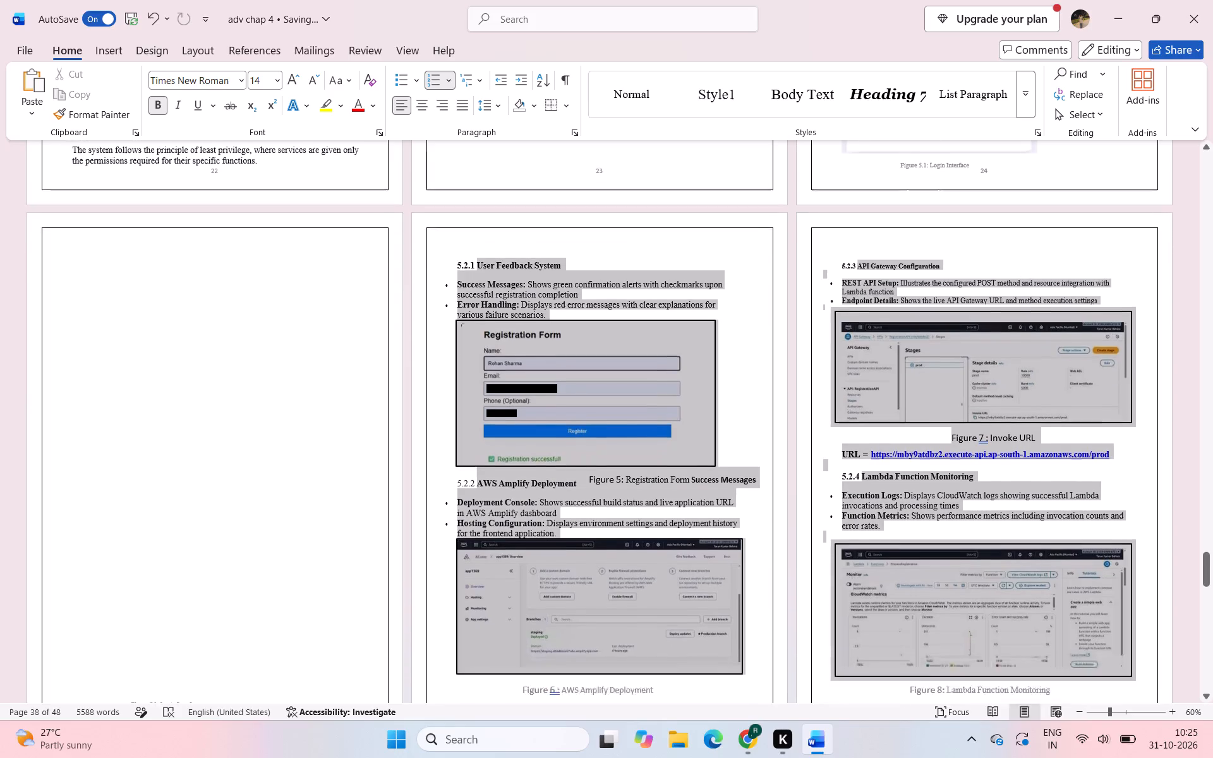
{"action": "left_click_drag", "start_coordinate": [844, 742], "coordinate": [406, 474]}
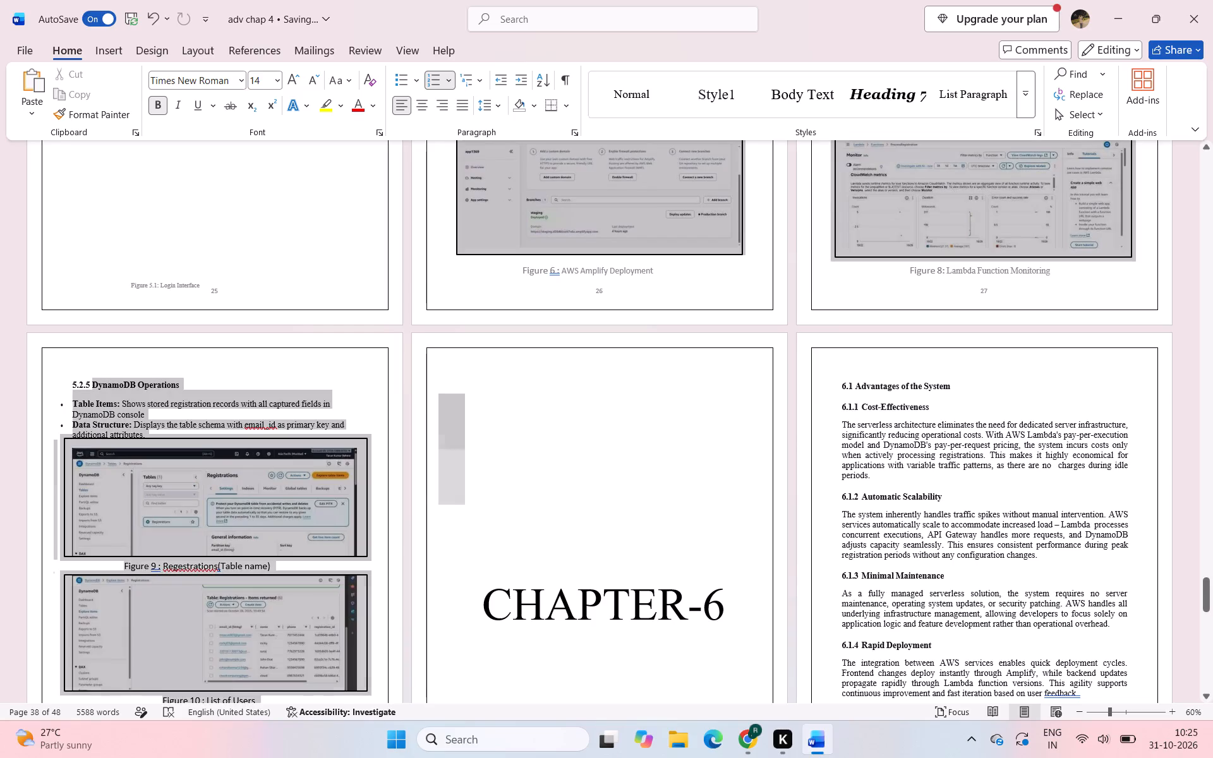
{"action": "left_click_drag", "start_coordinate": [406, 474], "coordinate": [347, 715]}
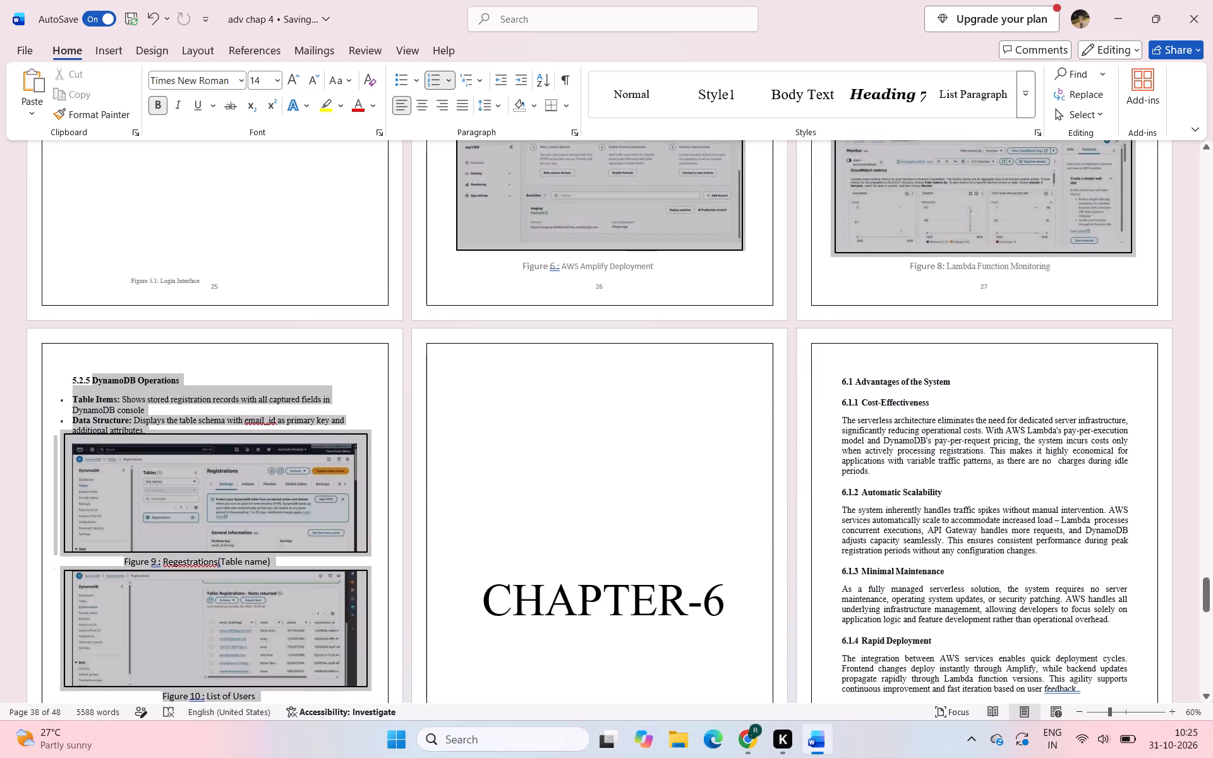
{"action": "left_click_drag", "start_coordinate": [347, 715], "coordinate": [382, 380]}
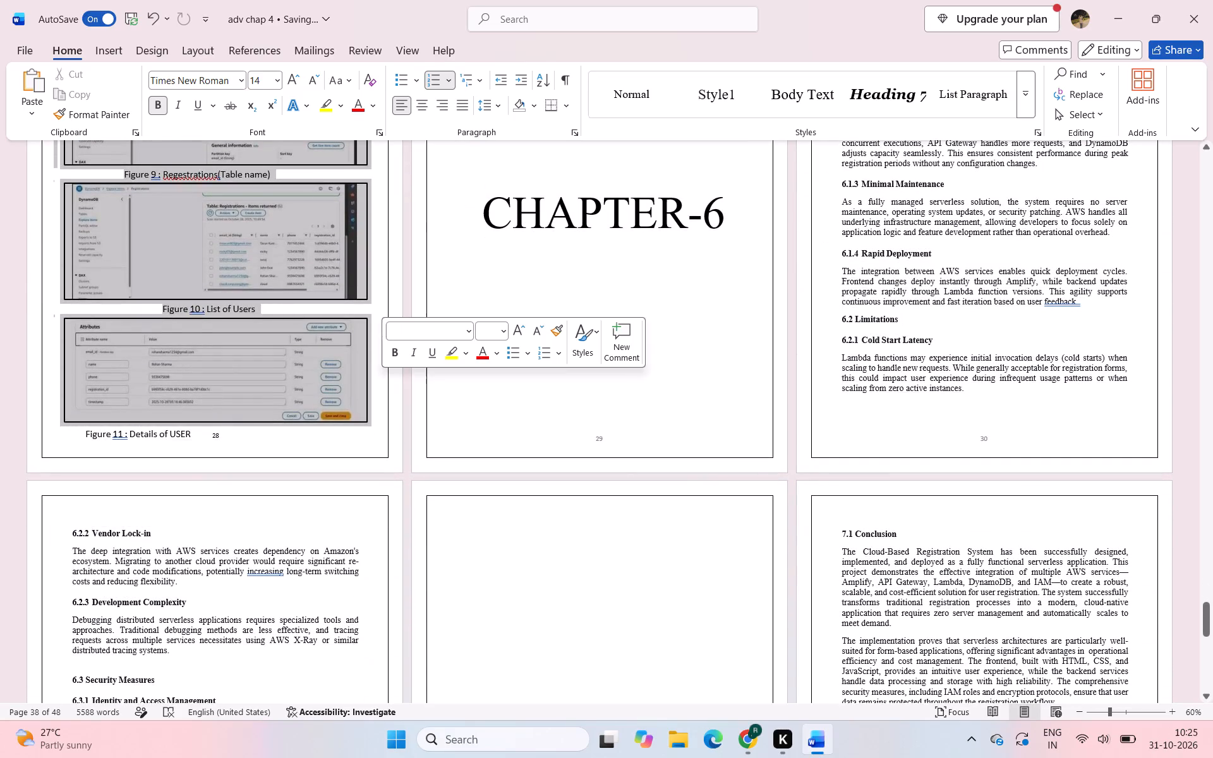
{"action": "key", "text": "BackSpace"}
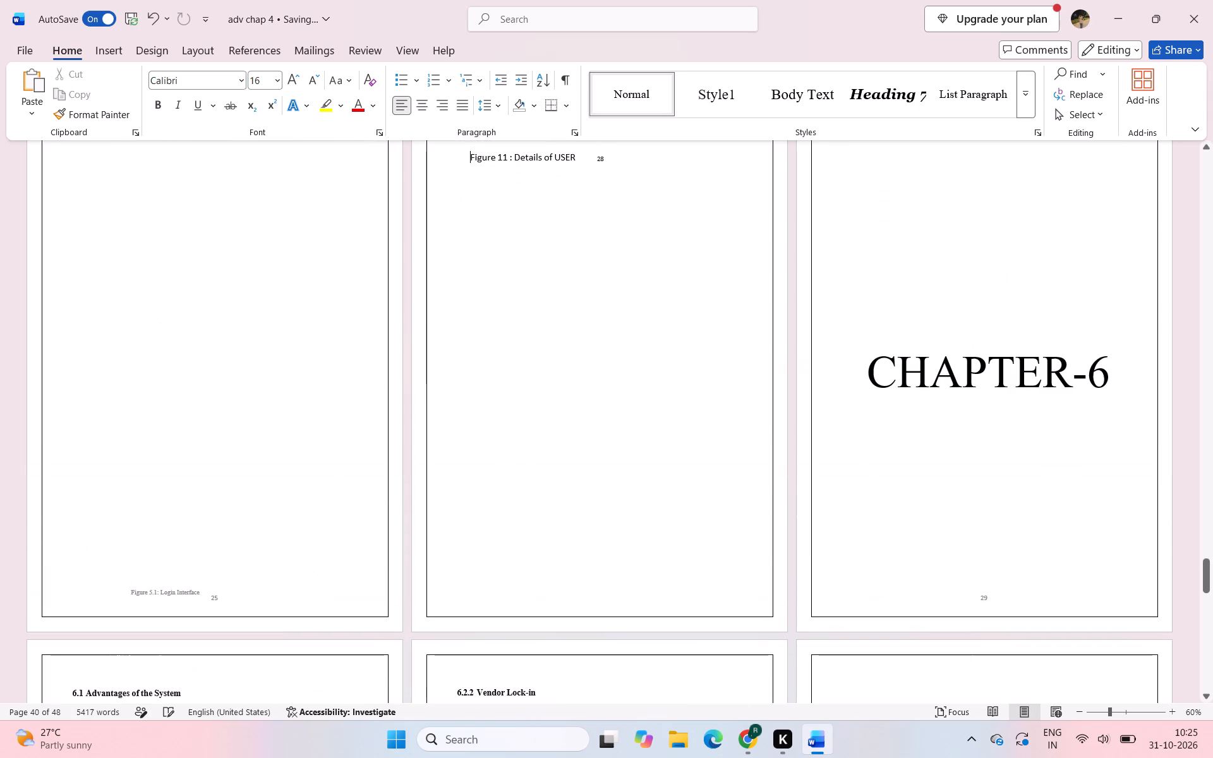
Delete the leftover "Figure 11 : Details of USER" caption on the page before Chapter 6.
{"action": "scroll", "coordinate": [354, 276], "scroll_direction": "up", "scroll_amount": 3}
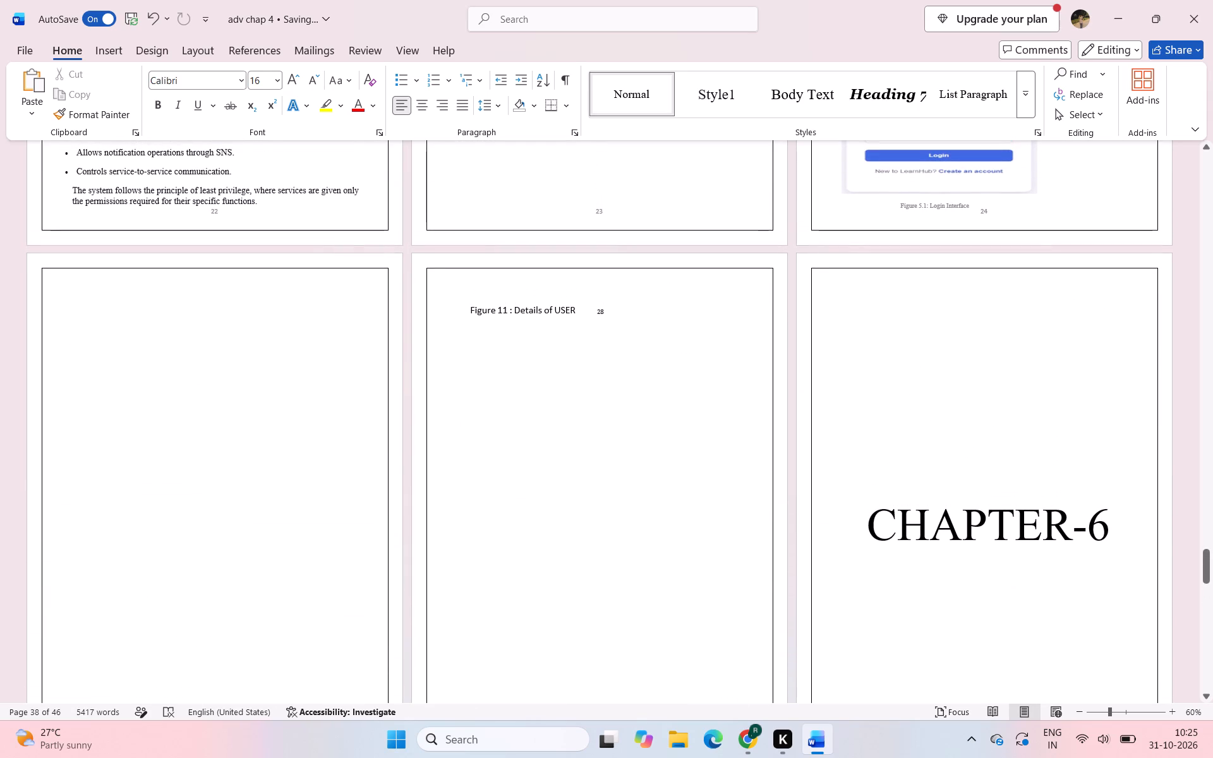
{"action": "left_click_drag", "start_coordinate": [469, 314], "coordinate": [539, 319]}
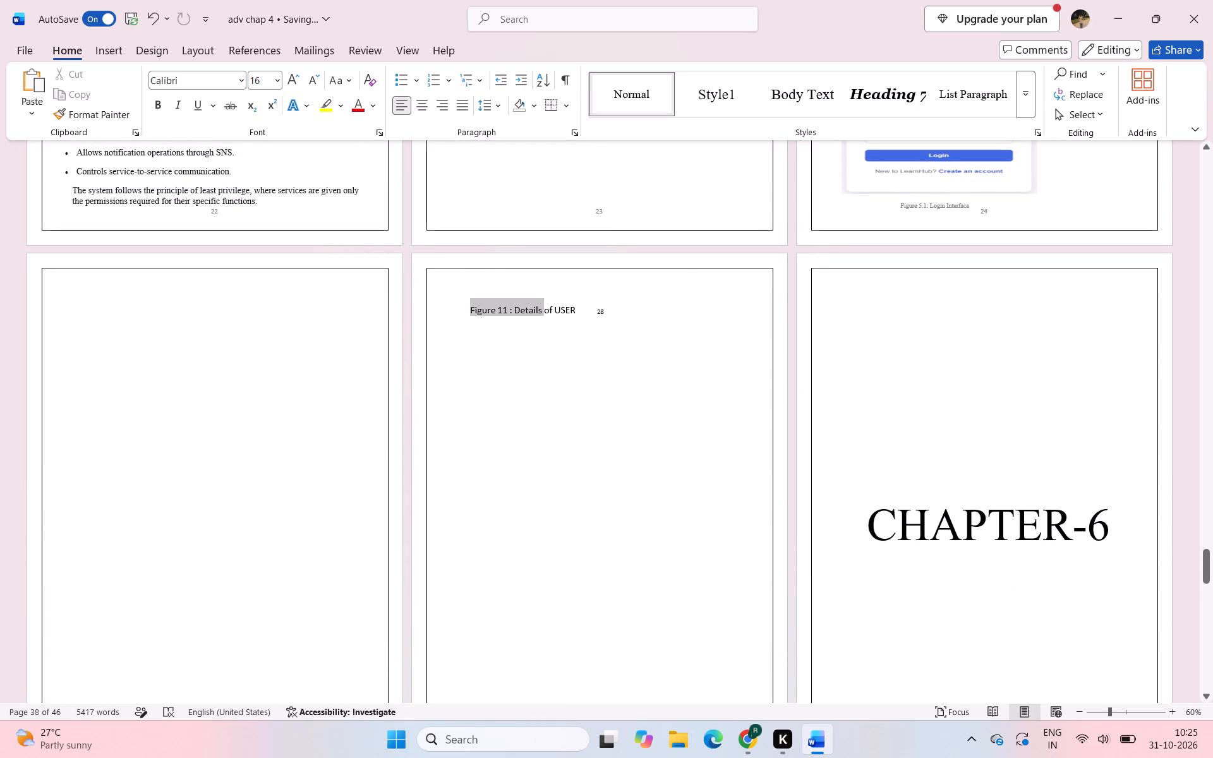
{"action": "left_click_drag", "start_coordinate": [539, 319], "coordinate": [562, 320]}
{"action": "key", "text": "BackSpace"}
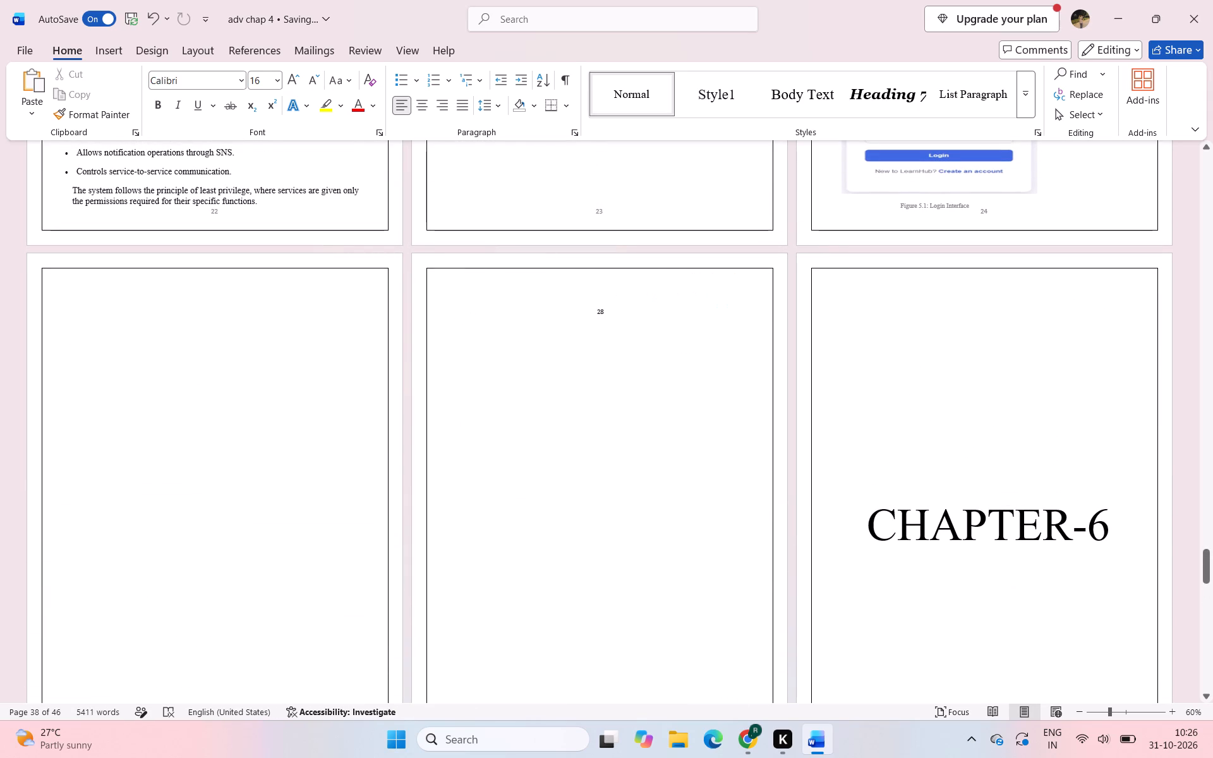
{"action": "key", "text": "BackSpace"}
{"action": "key", "text": "BackSpace"}
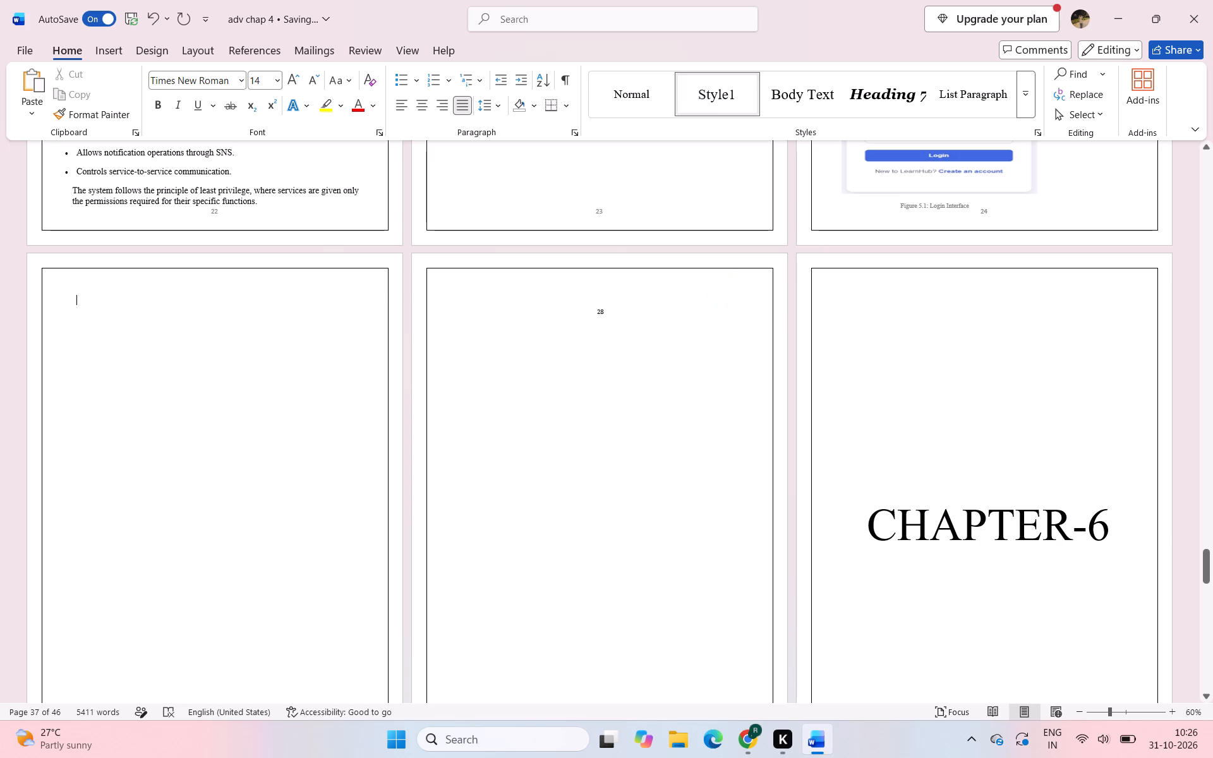
Delete the stray number "28" and the empty page it sits on before the Chapter 6 title page.
{"action": "scroll", "coordinate": [562, 320], "scroll_direction": "down", "scroll_amount": 1}
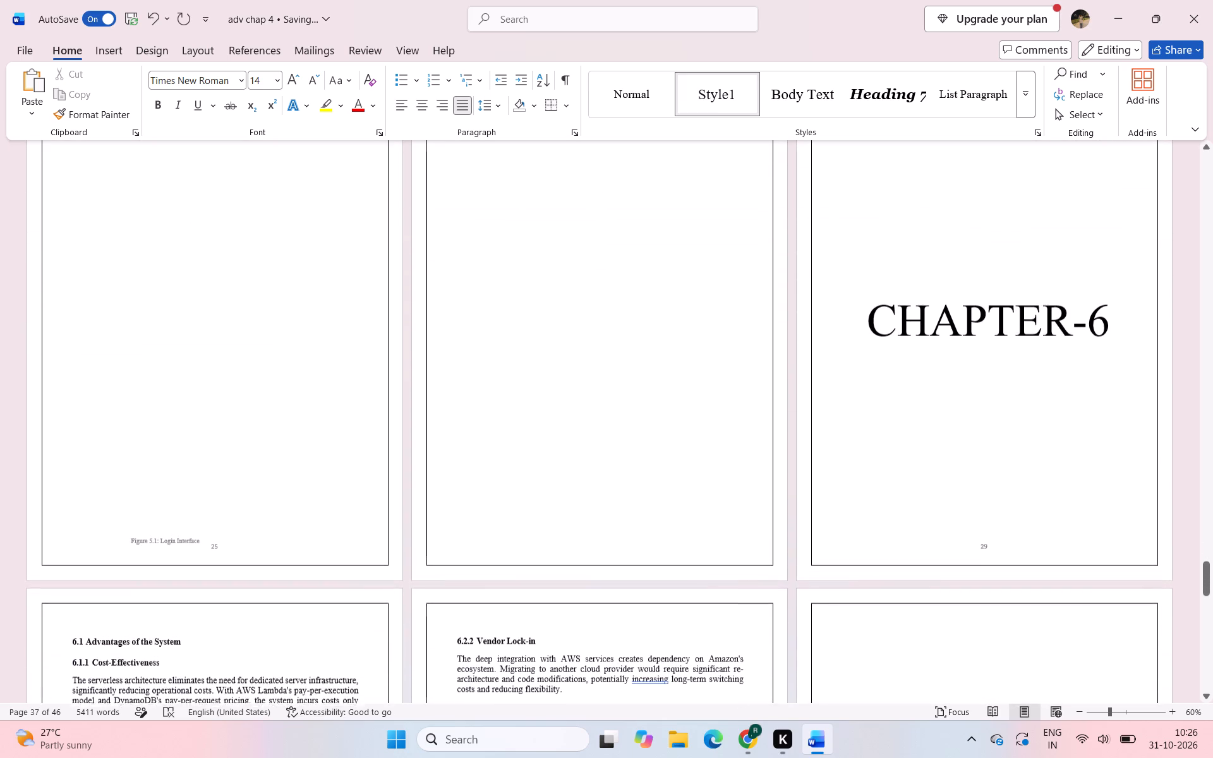
{"action": "scroll", "coordinate": [562, 320], "scroll_direction": "down", "scroll_amount": 2}
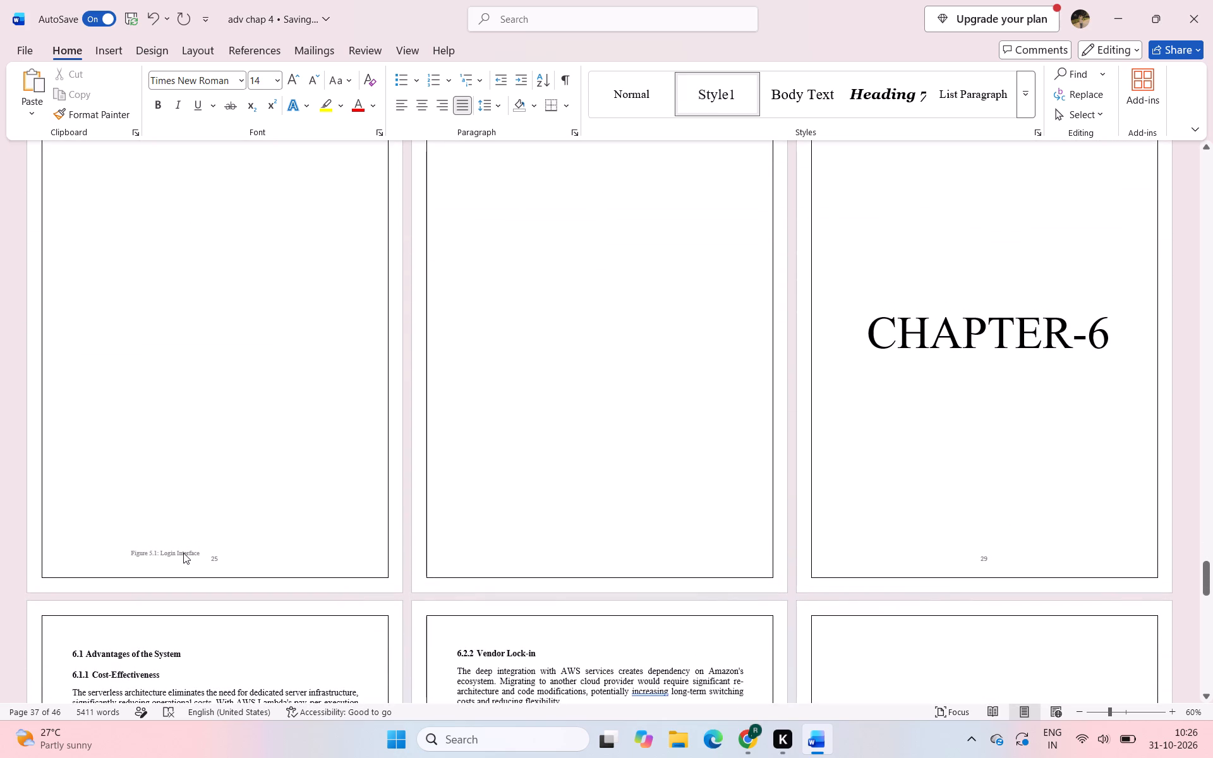
{"action": "left_click", "coordinate": [183, 553]}
{"action": "scroll", "coordinate": [478, 340], "scroll_direction": "up", "scroll_amount": 1}
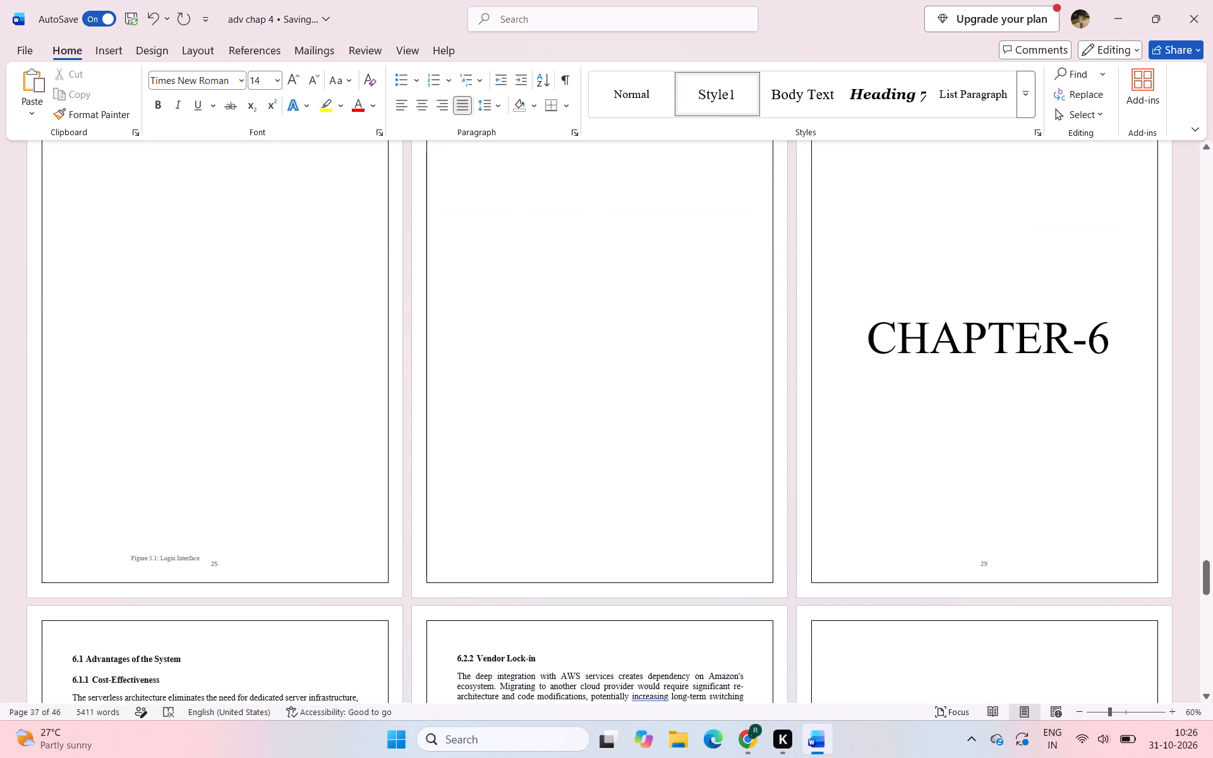
{"action": "scroll", "coordinate": [478, 340], "scroll_direction": "up", "scroll_amount": 4}
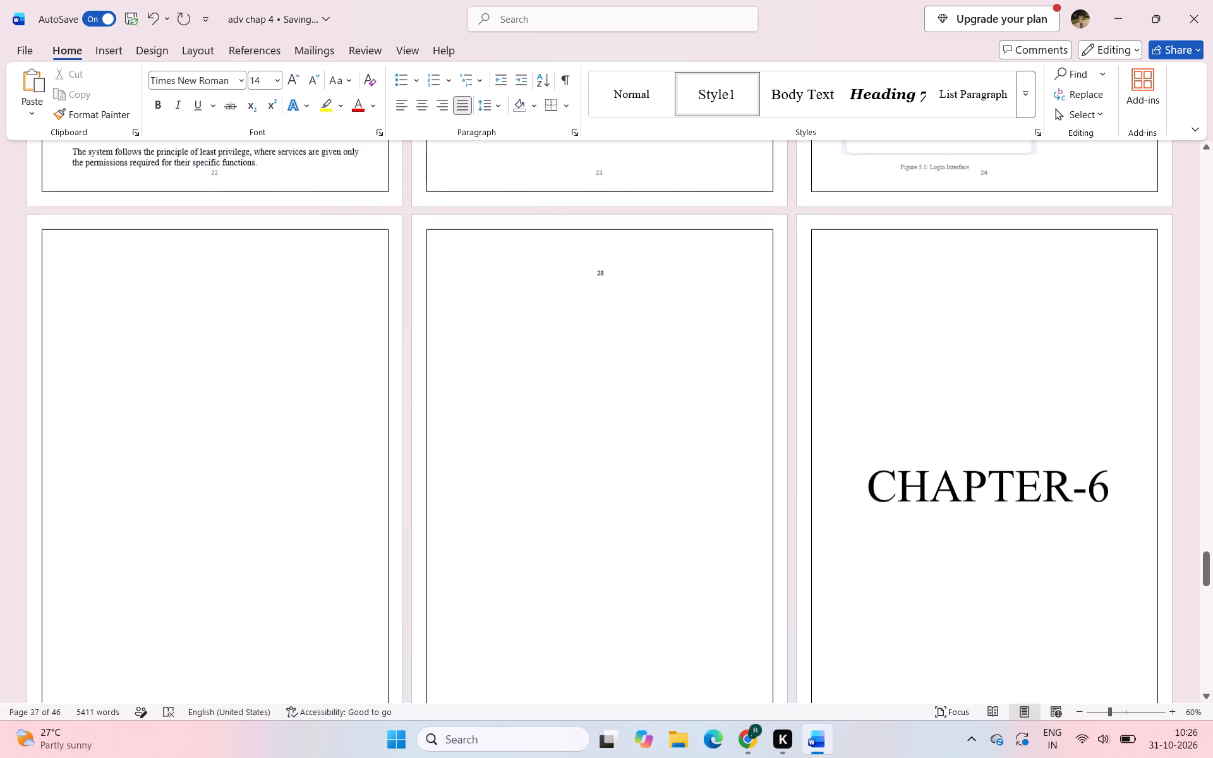
{"action": "scroll", "coordinate": [478, 340], "scroll_direction": "up", "scroll_amount": 2}
{"action": "scroll", "coordinate": [478, 340], "scroll_direction": "down", "scroll_amount": 1}
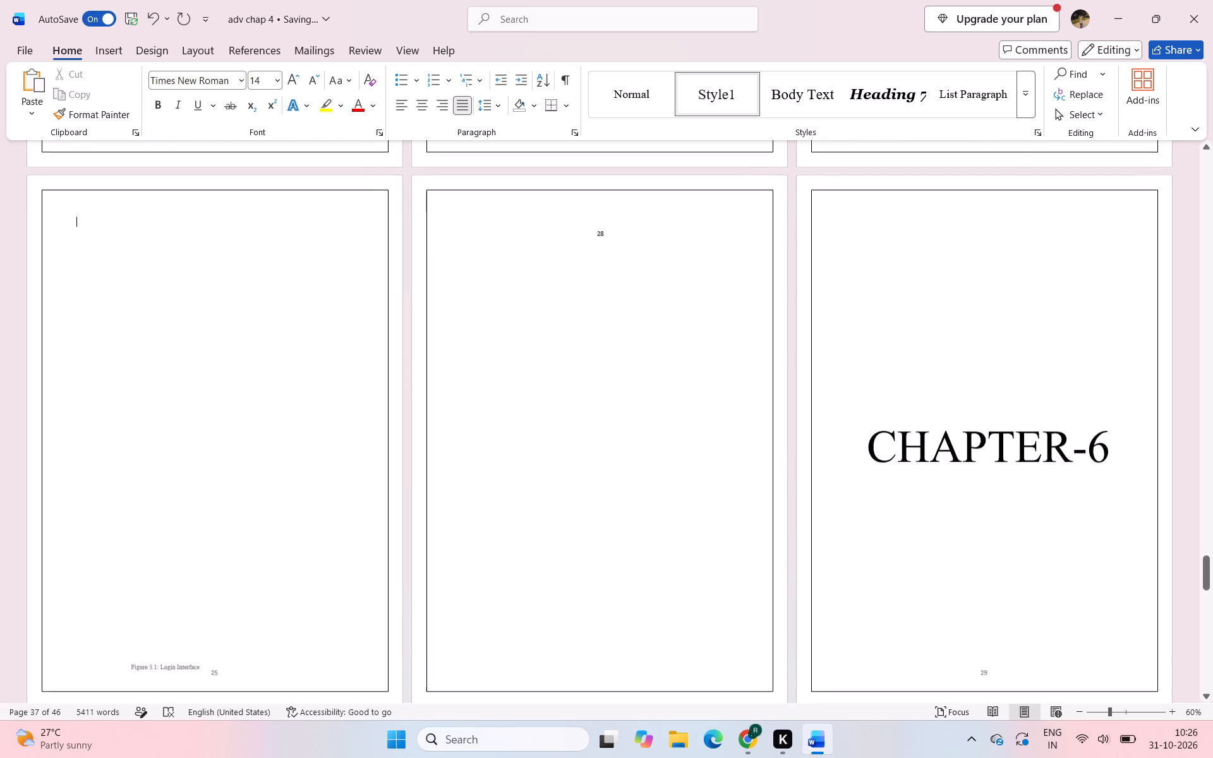
{"action": "scroll", "coordinate": [478, 340], "scroll_direction": "down", "scroll_amount": 1}
{"action": "left_click", "coordinate": [598, 195]}
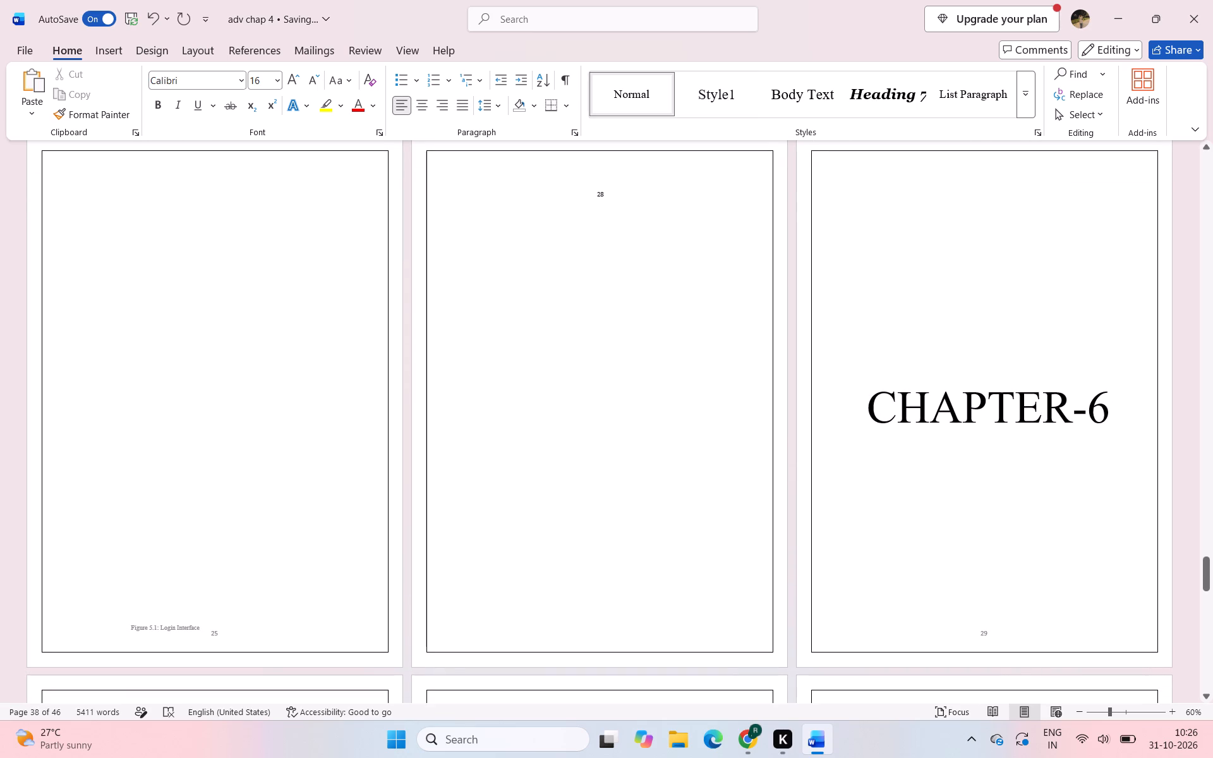
{"action": "left_click_drag", "start_coordinate": [597, 193], "coordinate": [620, 198]}
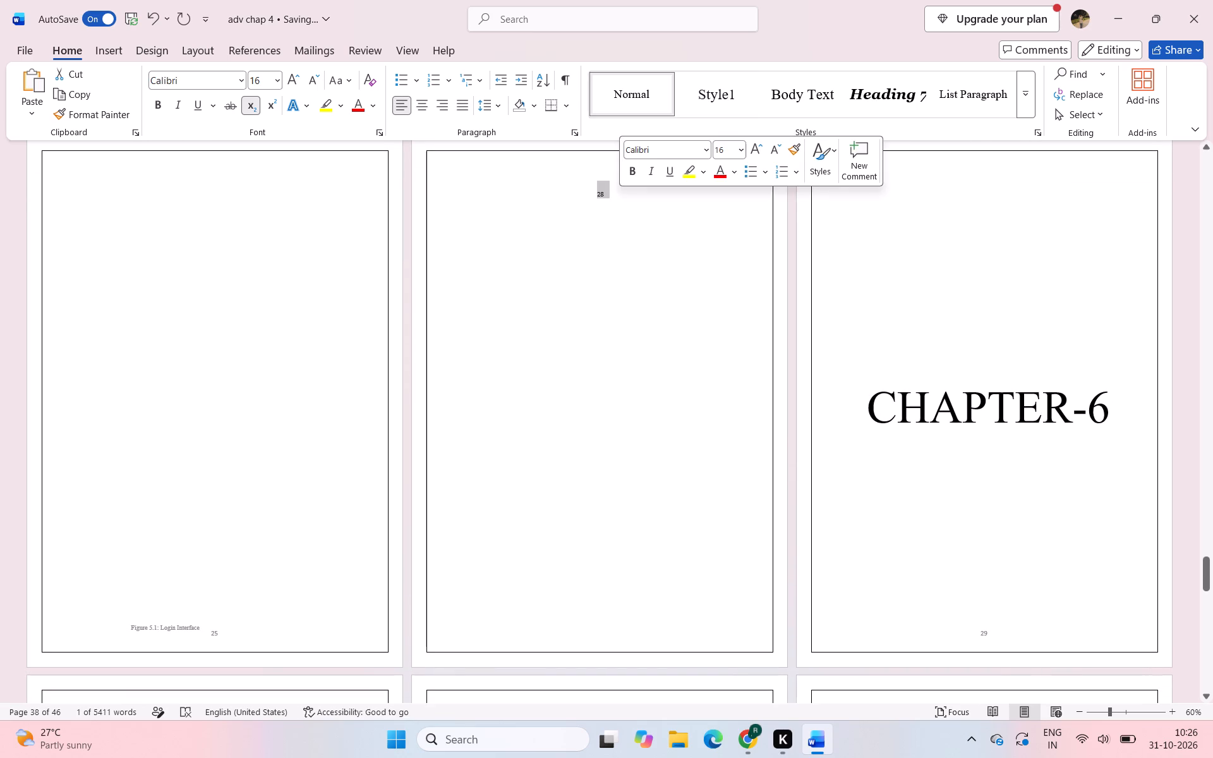
{"action": "key", "text": "BackSpace"}
{"action": "key", "text": "BackSpace"}
{"action": "key", "text": "BackSpace"}
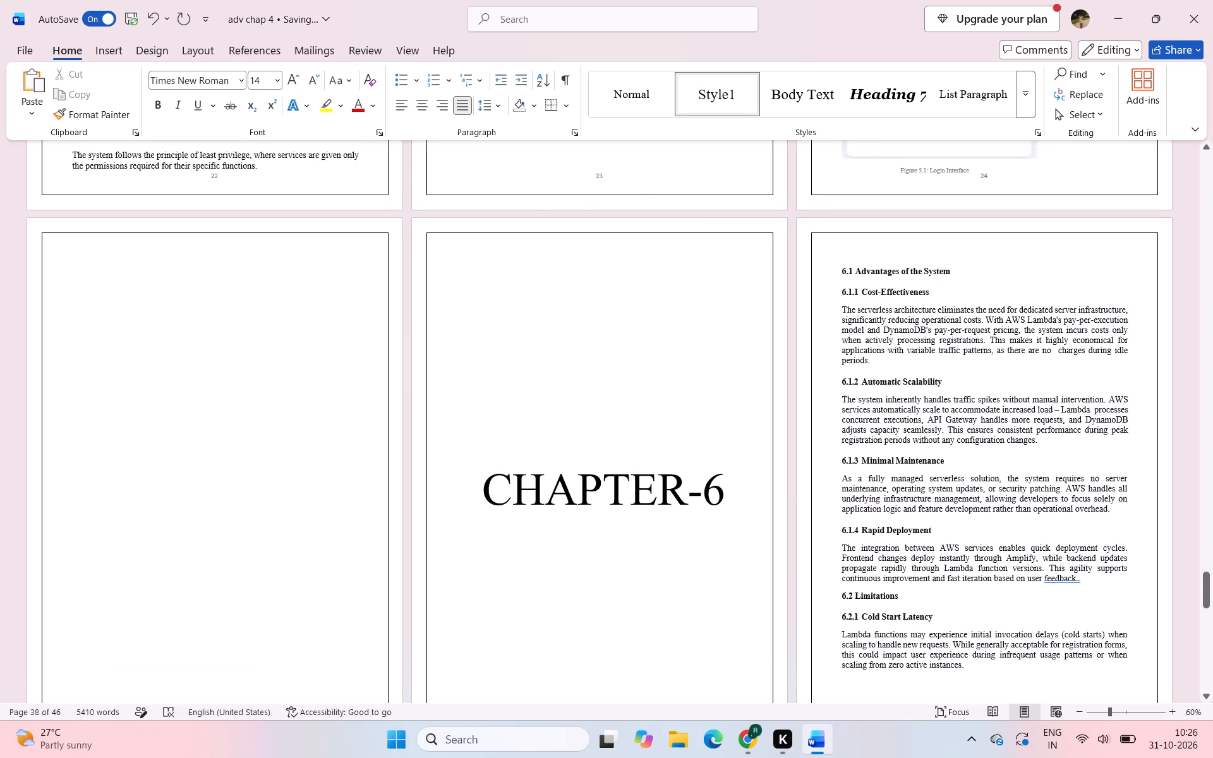
Review the report's pages from Chapter 6 back through the earlier chapters to Chapter 1.
{"action": "scroll", "coordinate": [620, 198], "scroll_direction": "right", "scroll_amount": 1}
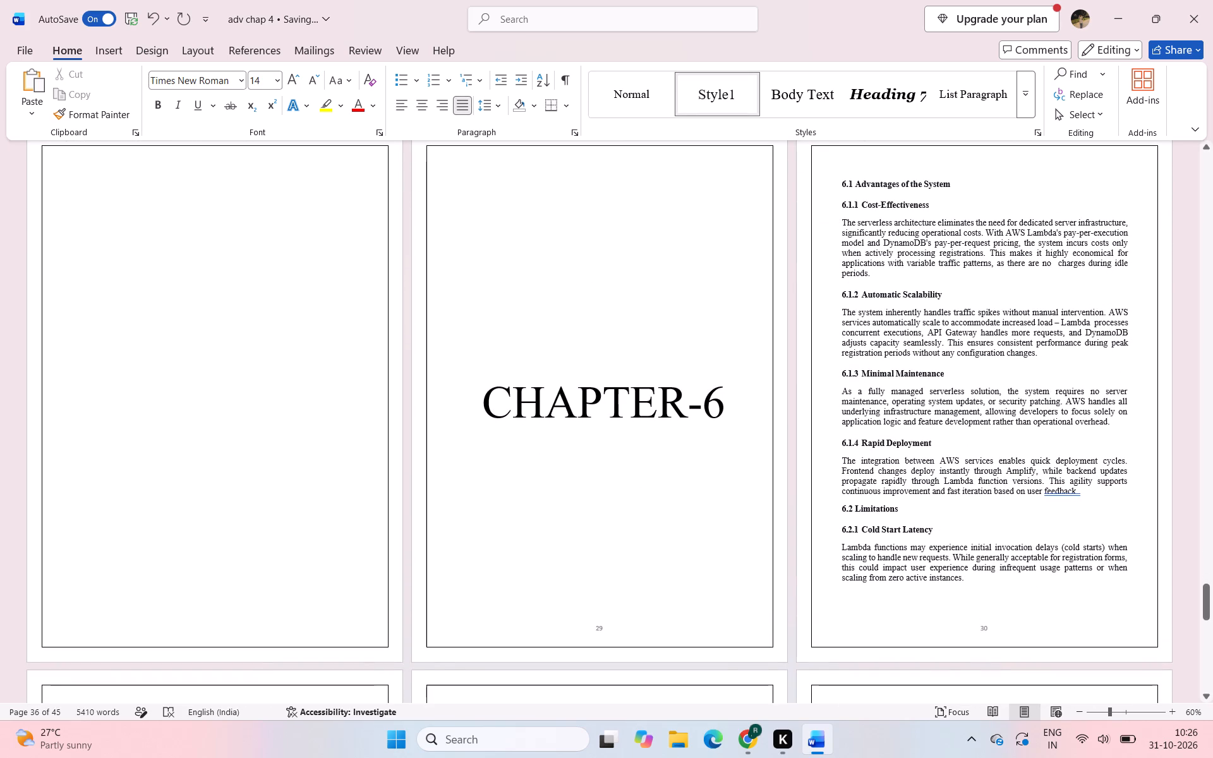
{"action": "scroll", "coordinate": [620, 198], "scroll_direction": "up", "scroll_amount": 1}
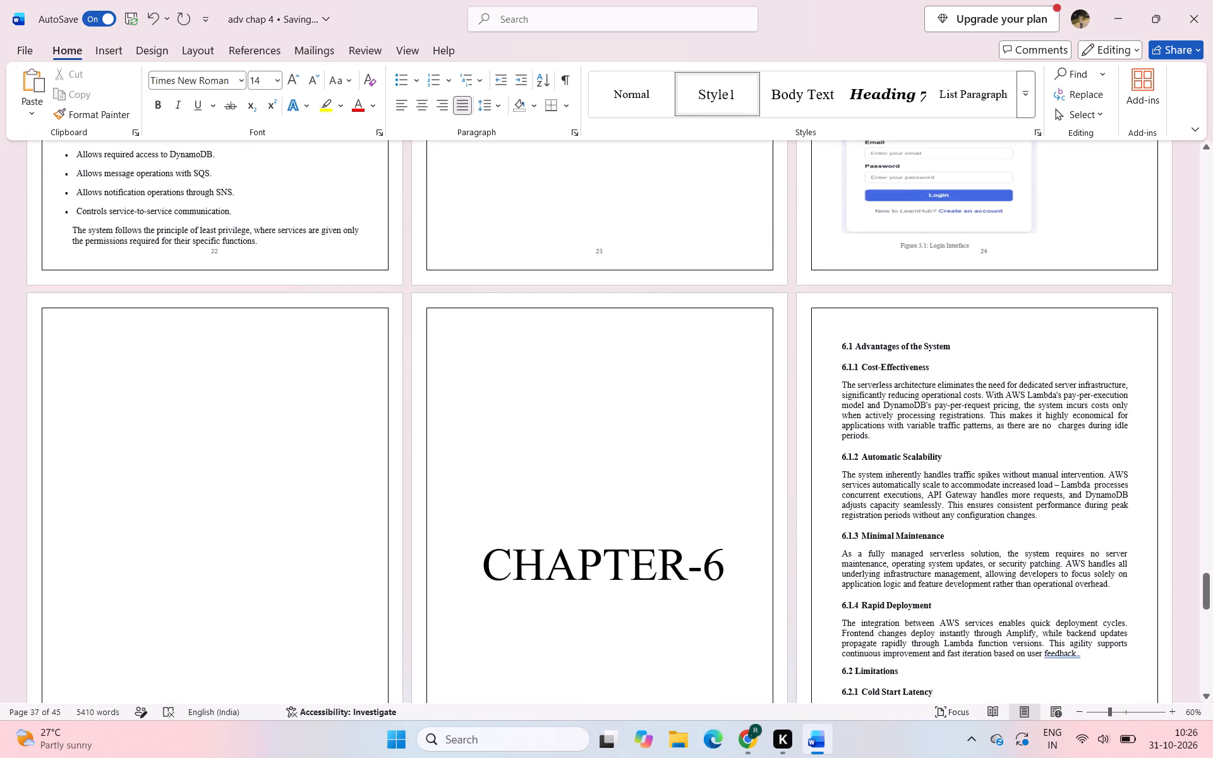
{"action": "scroll", "coordinate": [620, 198], "scroll_direction": "up", "scroll_amount": 1}
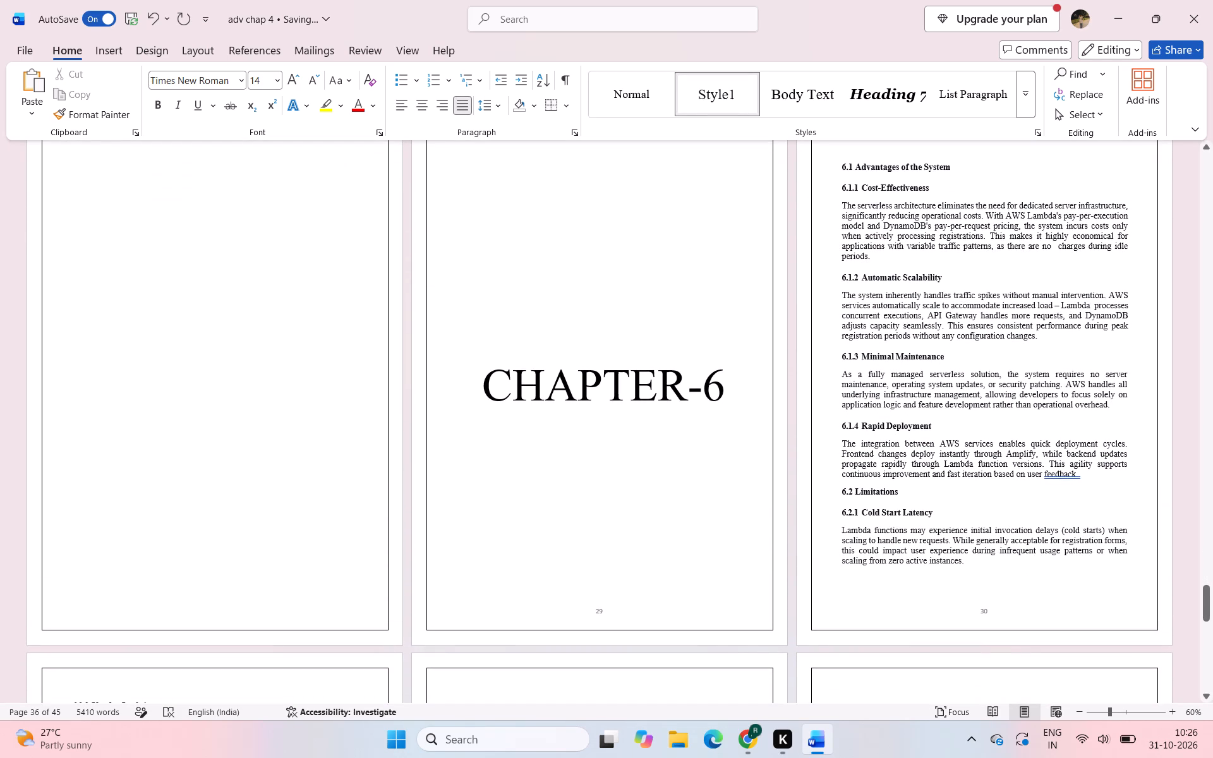
{"action": "scroll", "coordinate": [620, 198], "scroll_direction": "up", "scroll_amount": 2}
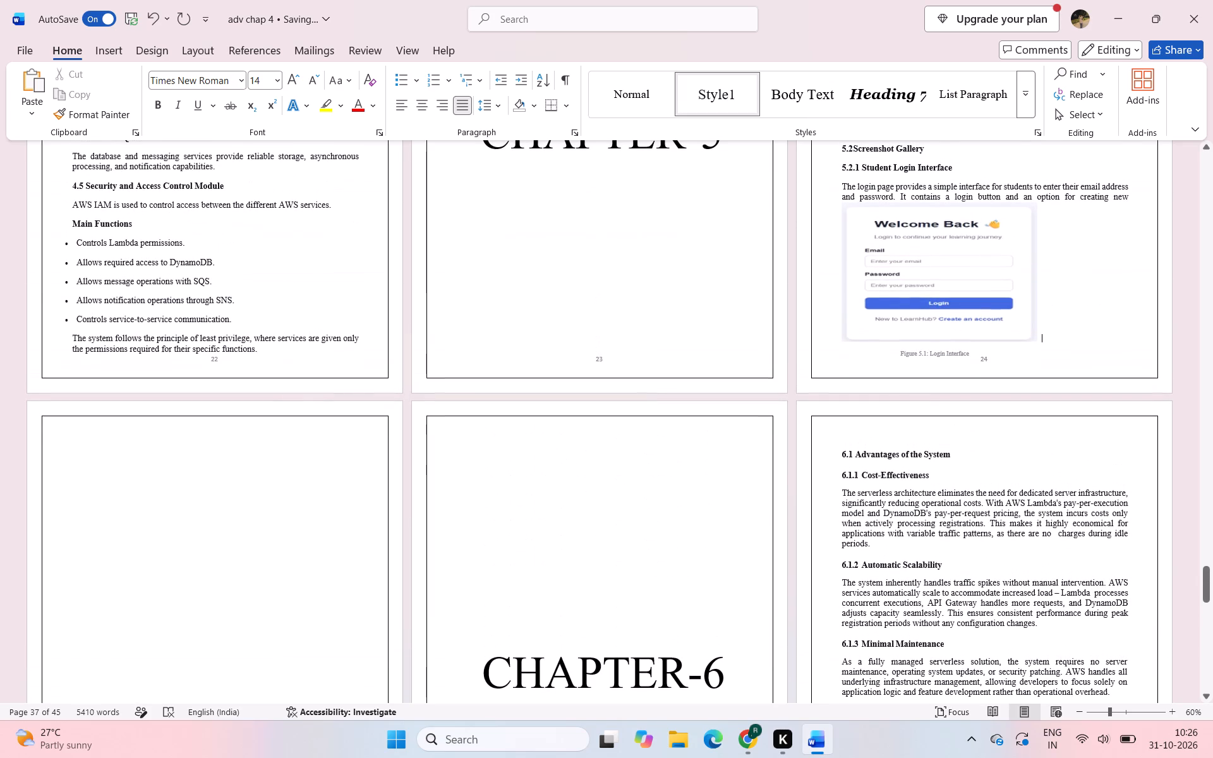
{"action": "scroll", "coordinate": [620, 198], "scroll_direction": "up", "scroll_amount": 1}
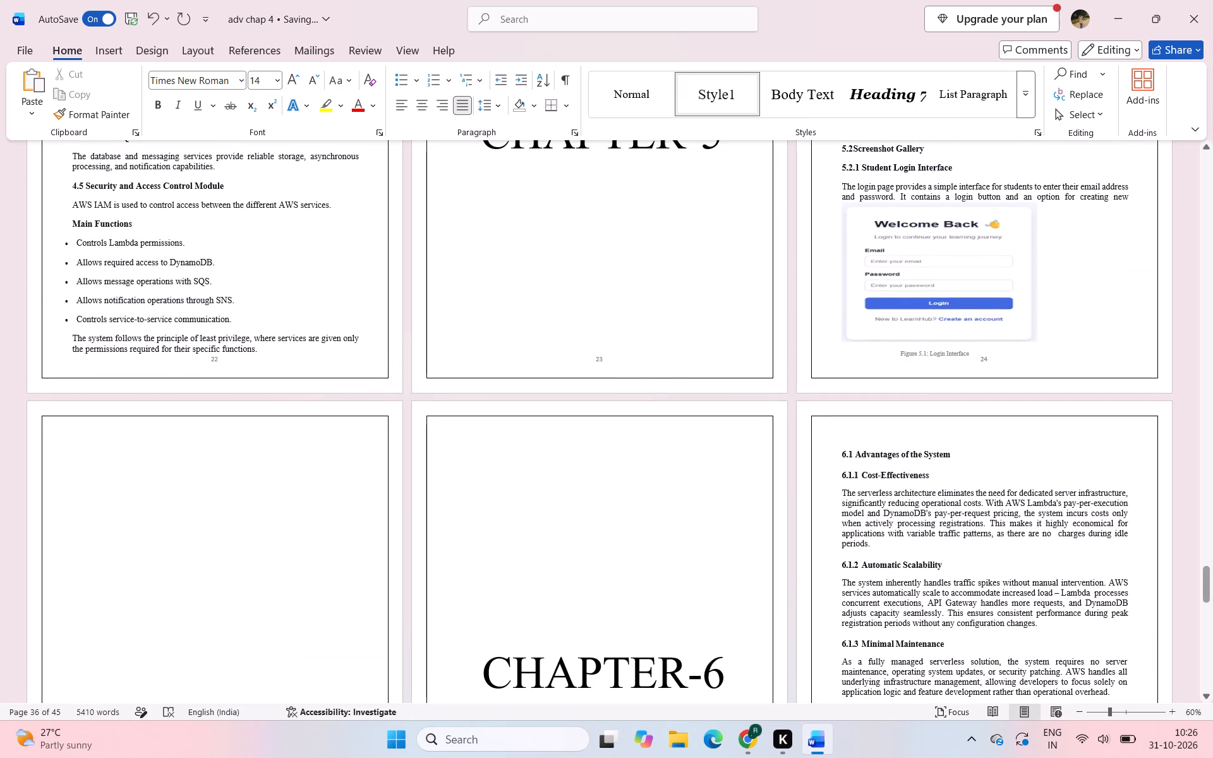
{"action": "scroll", "coordinate": [486, 265], "scroll_direction": "up", "scroll_amount": 11}
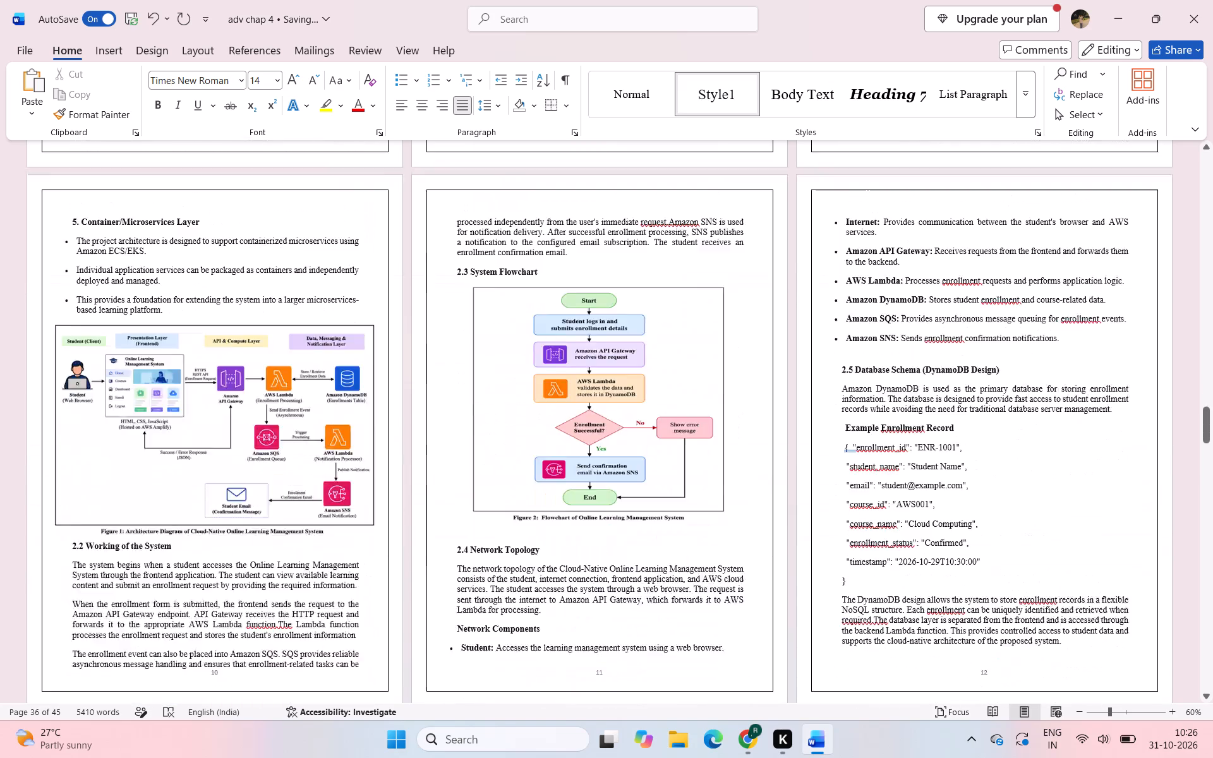
{"action": "scroll", "coordinate": [486, 265], "scroll_direction": "up", "scroll_amount": 4}
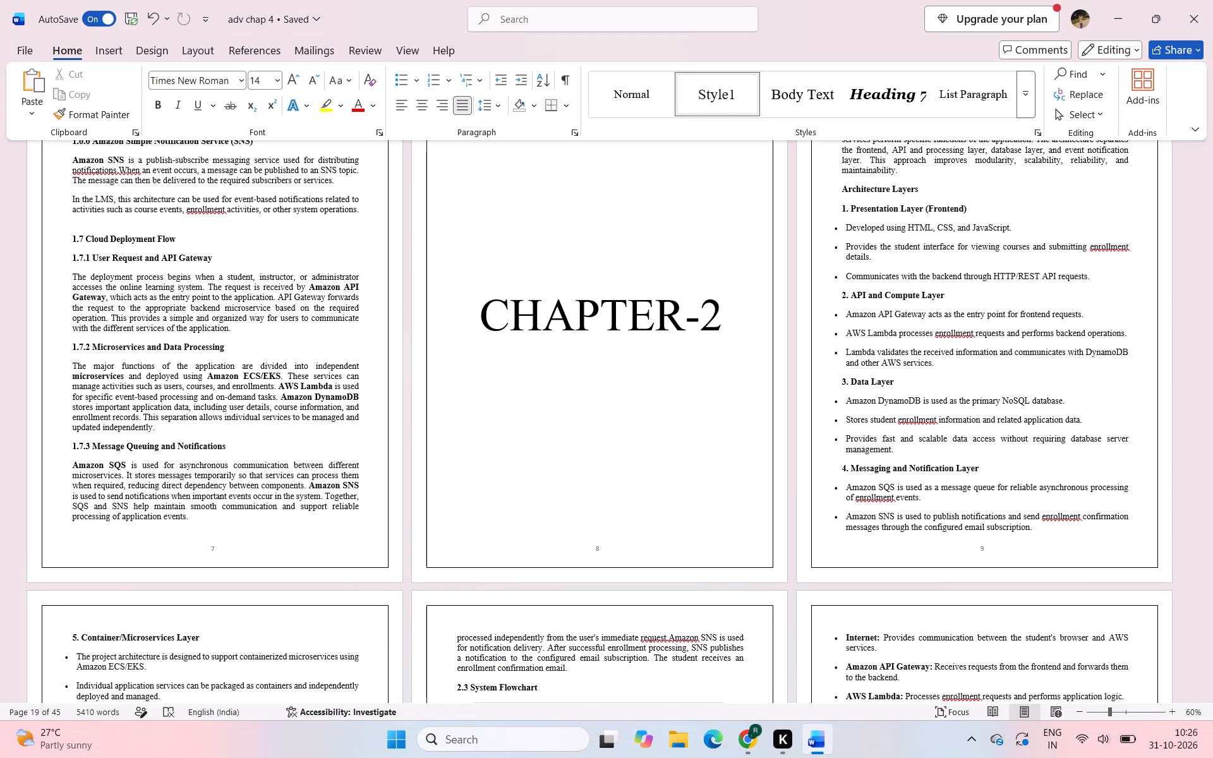
{"action": "scroll", "coordinate": [486, 265], "scroll_direction": "up", "scroll_amount": 1}
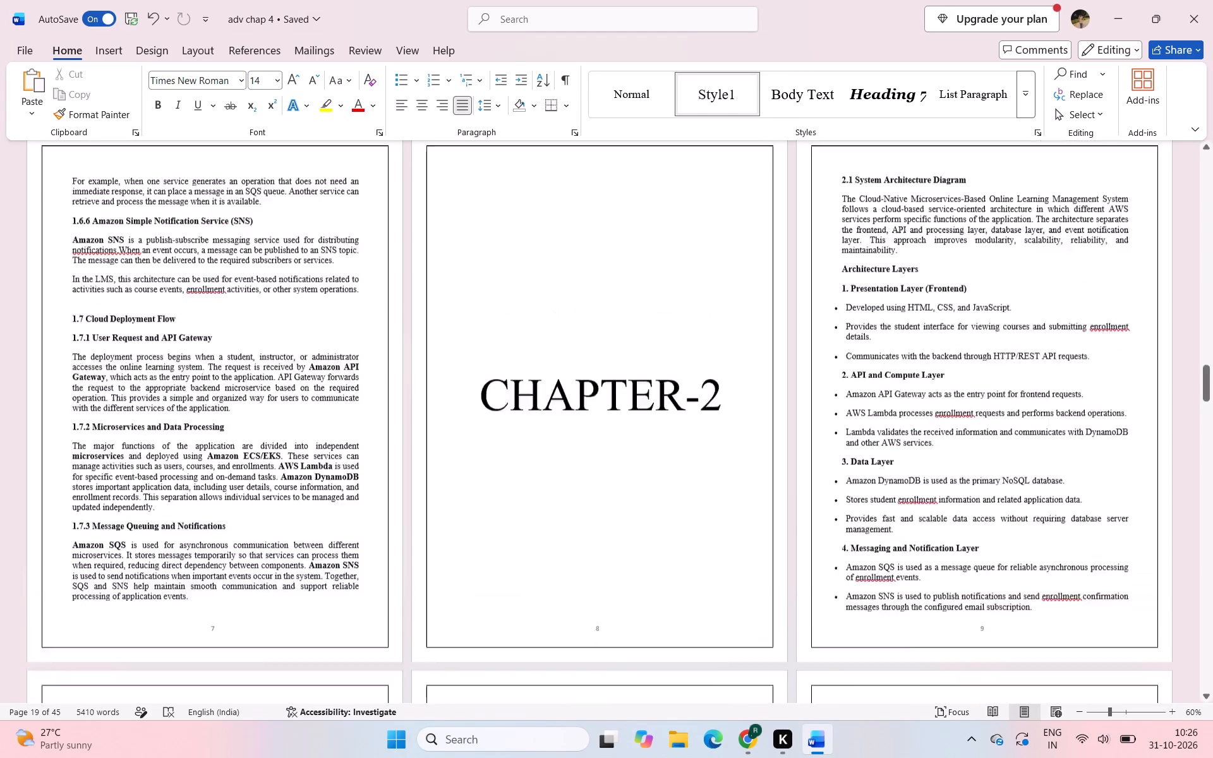
{"action": "scroll", "coordinate": [486, 265], "scroll_direction": "up", "scroll_amount": 5}
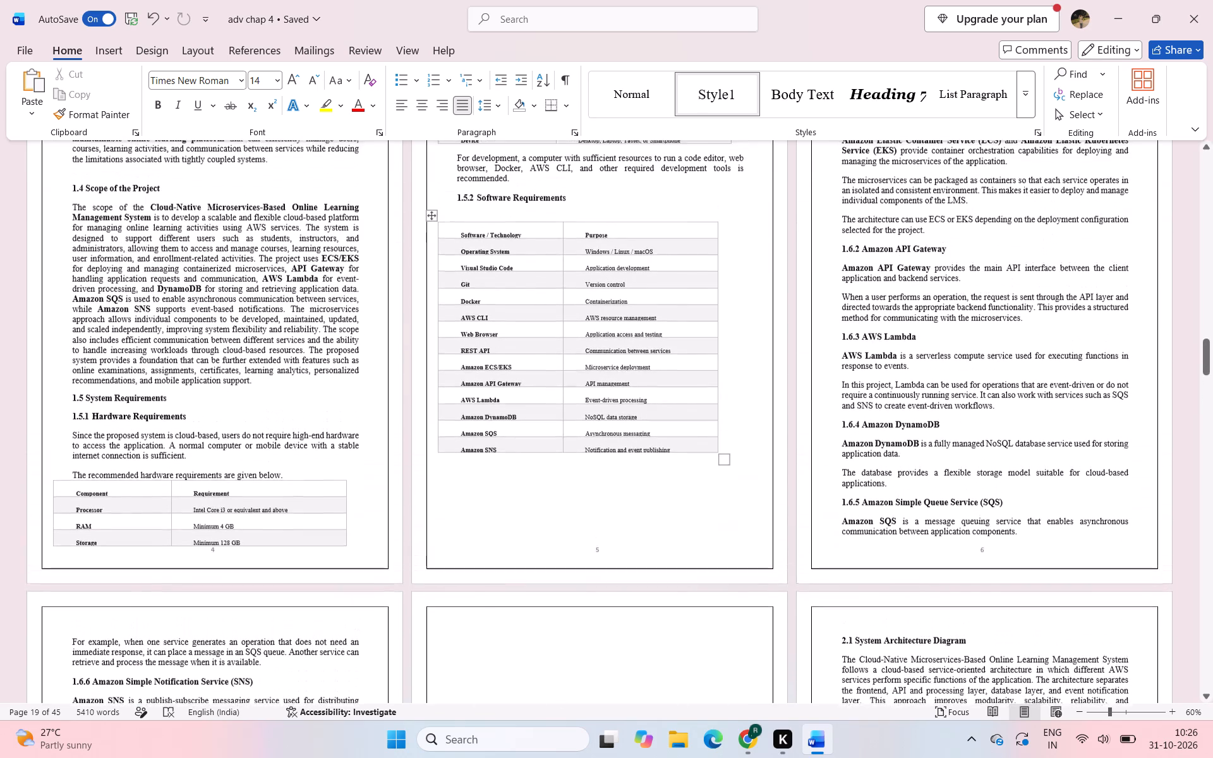
{"action": "scroll", "coordinate": [486, 265], "scroll_direction": "up", "scroll_amount": 8}
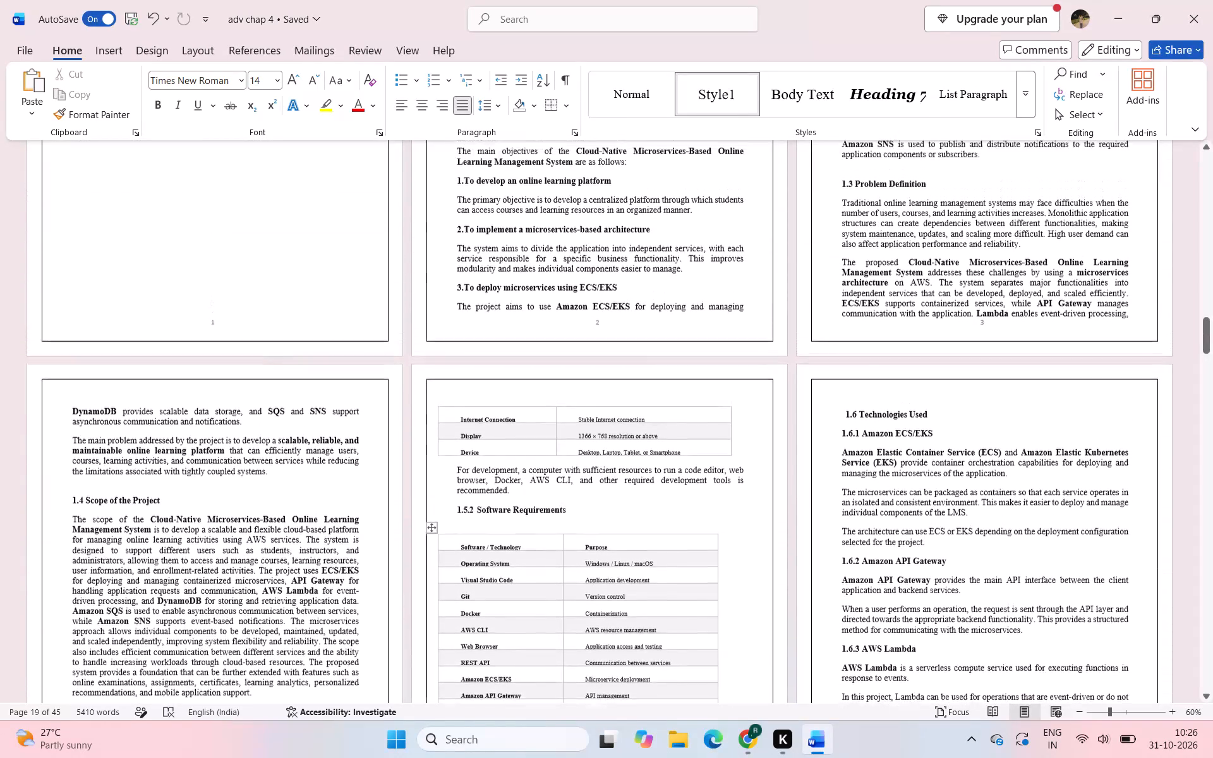
{"action": "scroll", "coordinate": [486, 265], "scroll_direction": "up", "scroll_amount": 2}
{"action": "scroll", "coordinate": [486, 265], "scroll_direction": "down", "scroll_amount": 3}
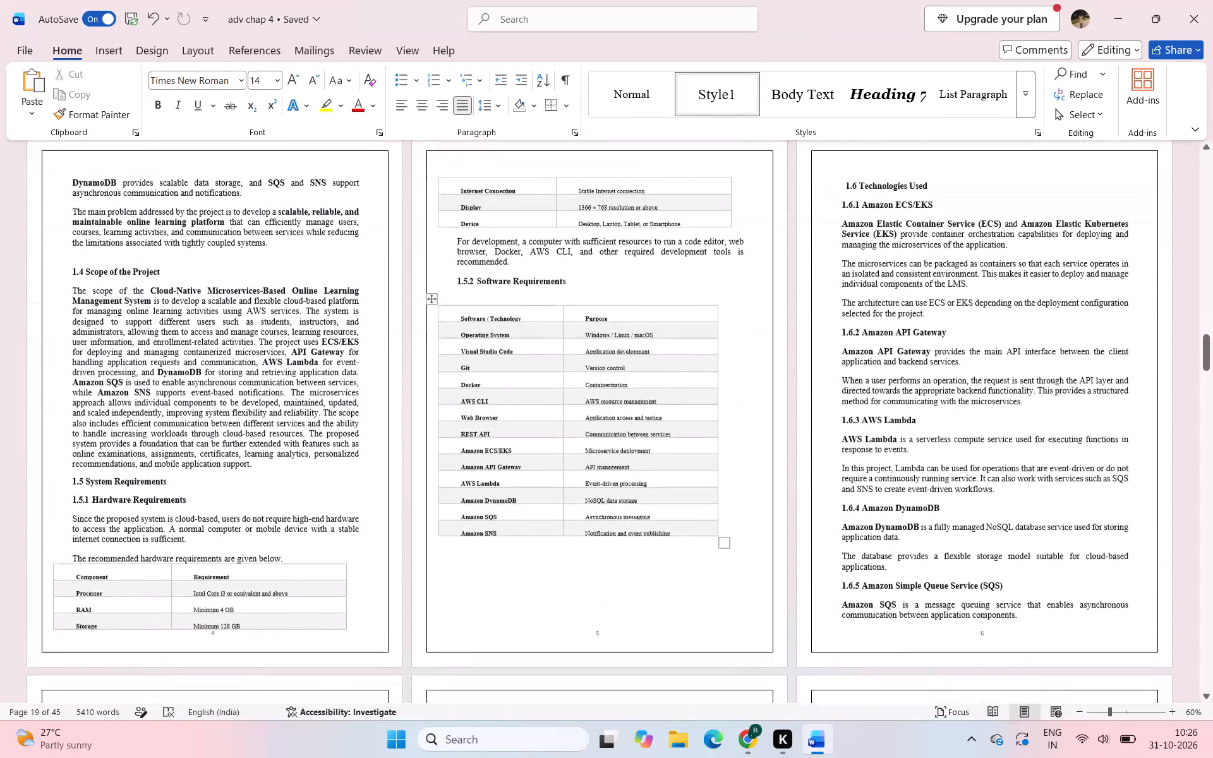
Review the report's pages from section 1.4 in Chapter 1 through the Chapter 5 screenshot gallery and the start of Chapter 6.
{"action": "scroll", "coordinate": [486, 265], "scroll_direction": "down", "scroll_amount": 5}
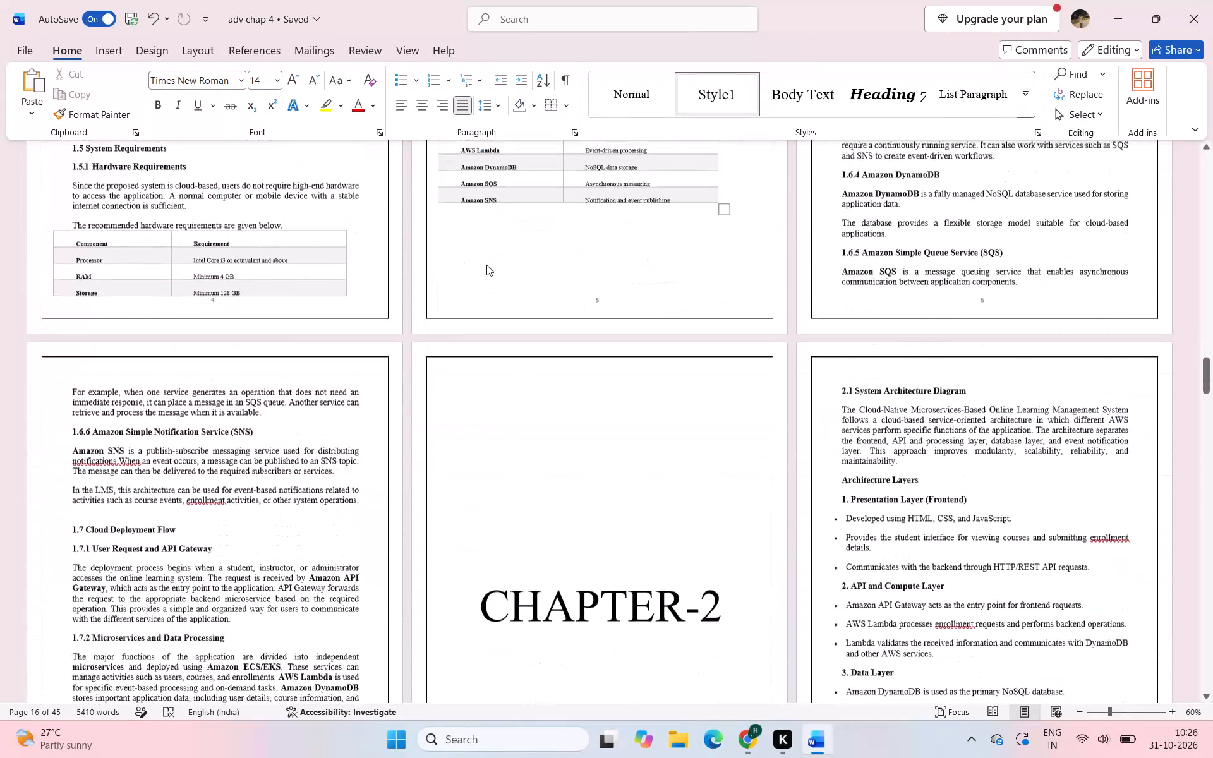
{"action": "scroll", "coordinate": [486, 265], "scroll_direction": "down", "scroll_amount": 6}
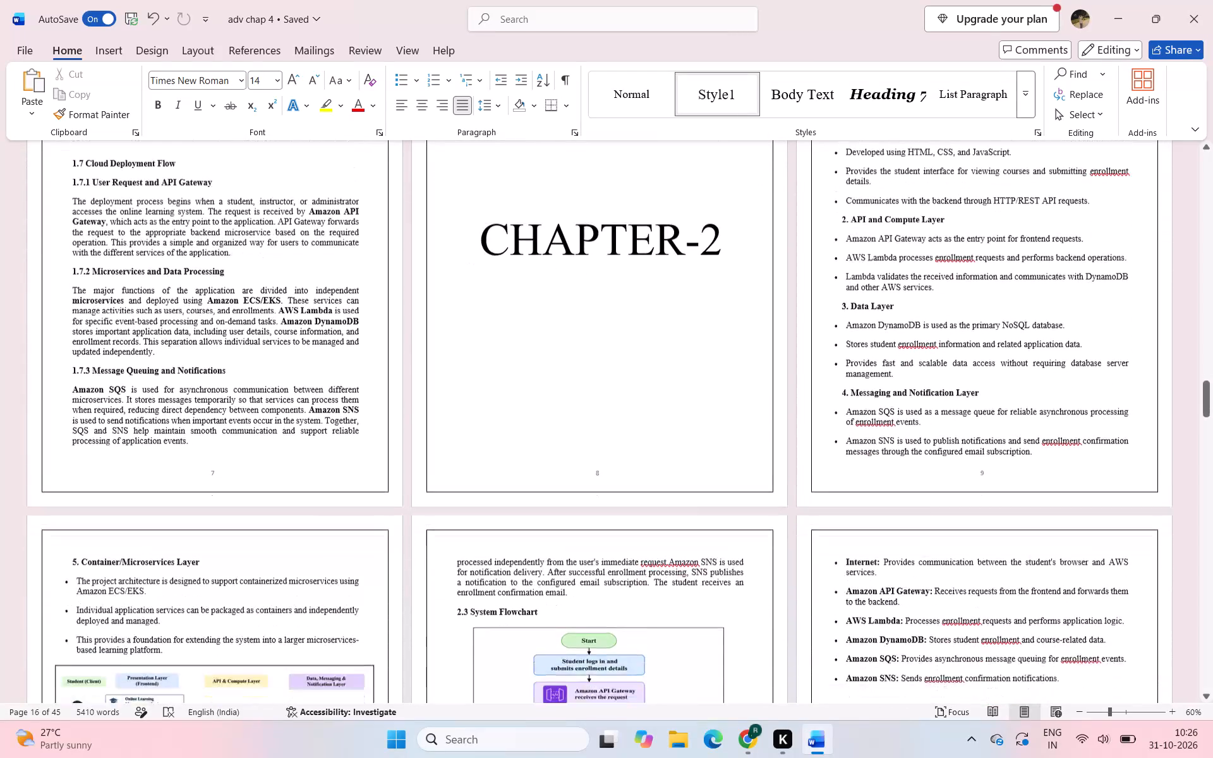
{"action": "scroll", "coordinate": [486, 265], "scroll_direction": "down", "scroll_amount": 6}
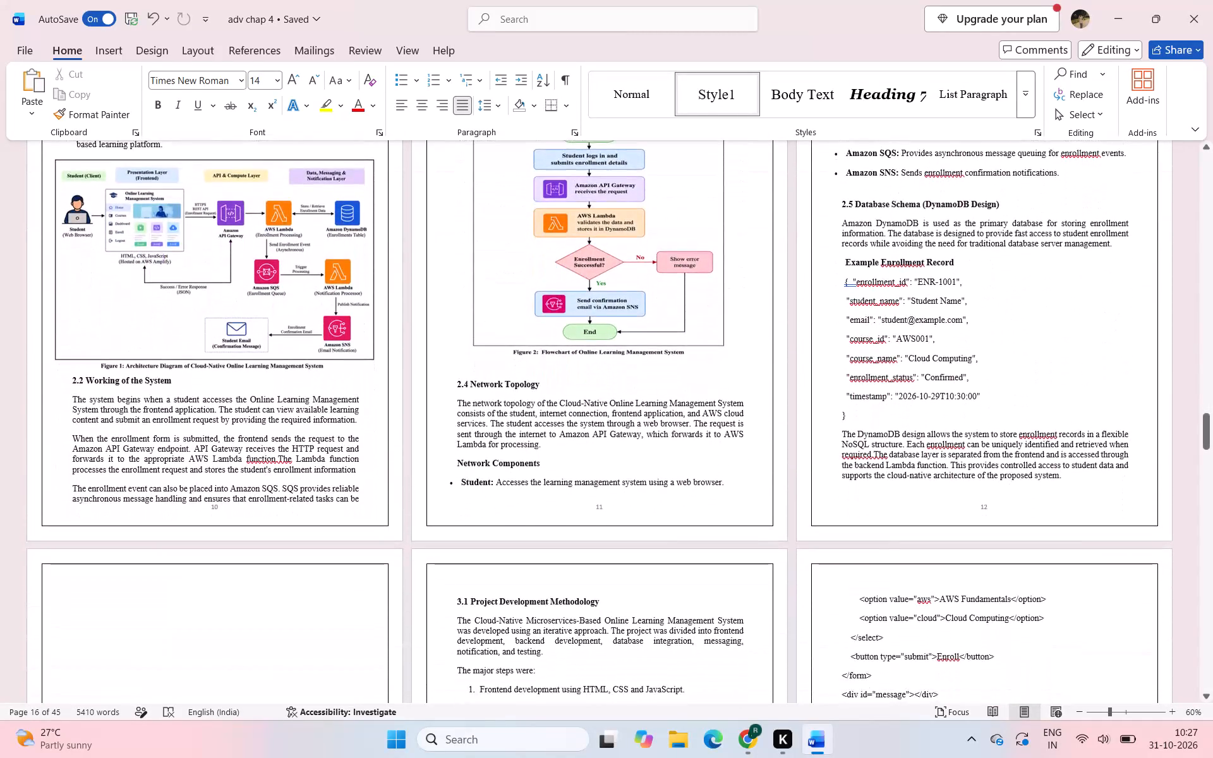
{"action": "scroll", "coordinate": [486, 265], "scroll_direction": "down", "scroll_amount": 5}
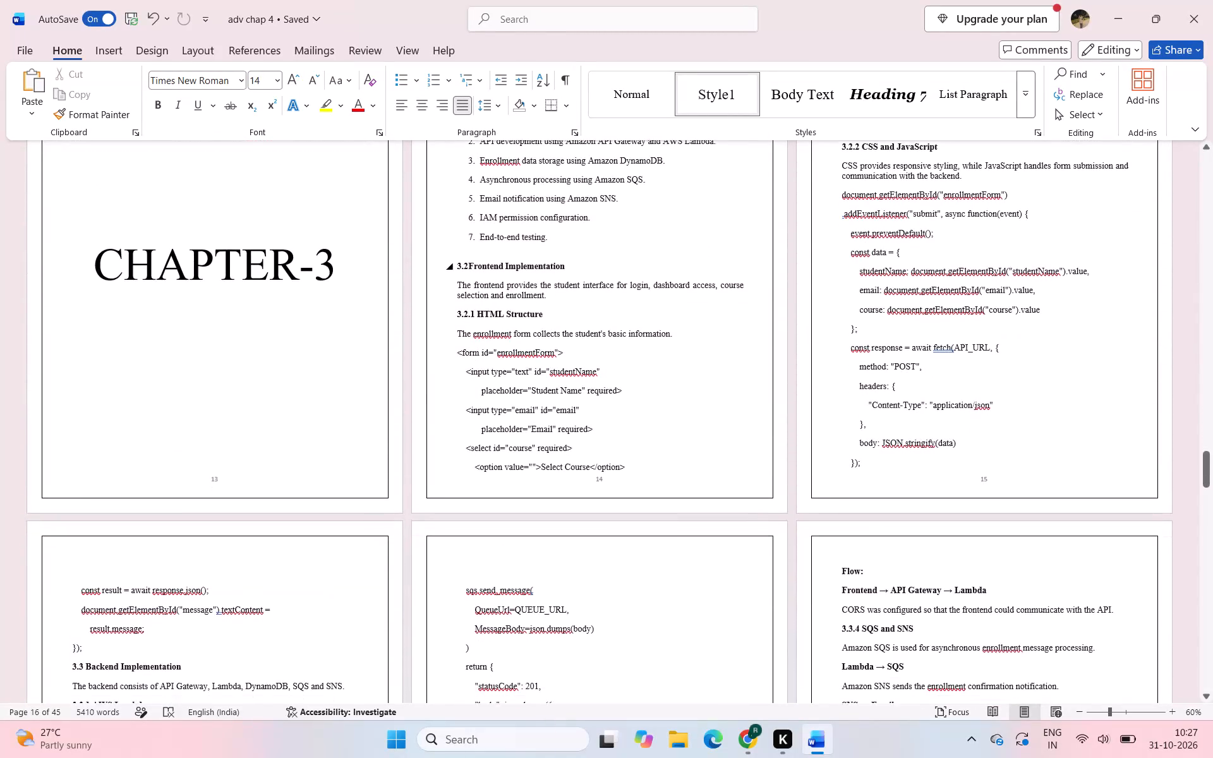
{"action": "scroll", "coordinate": [486, 265], "scroll_direction": "down", "scroll_amount": 5}
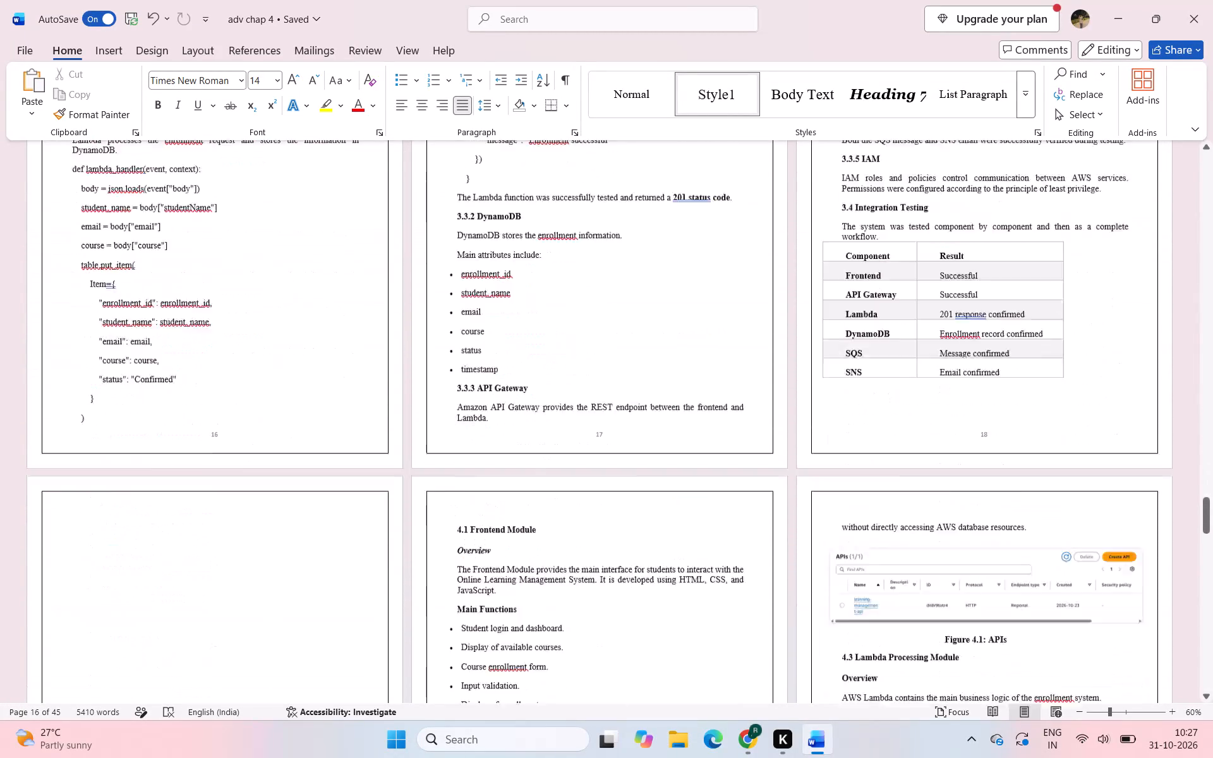
{"action": "scroll", "coordinate": [486, 265], "scroll_direction": "down", "scroll_amount": 6}
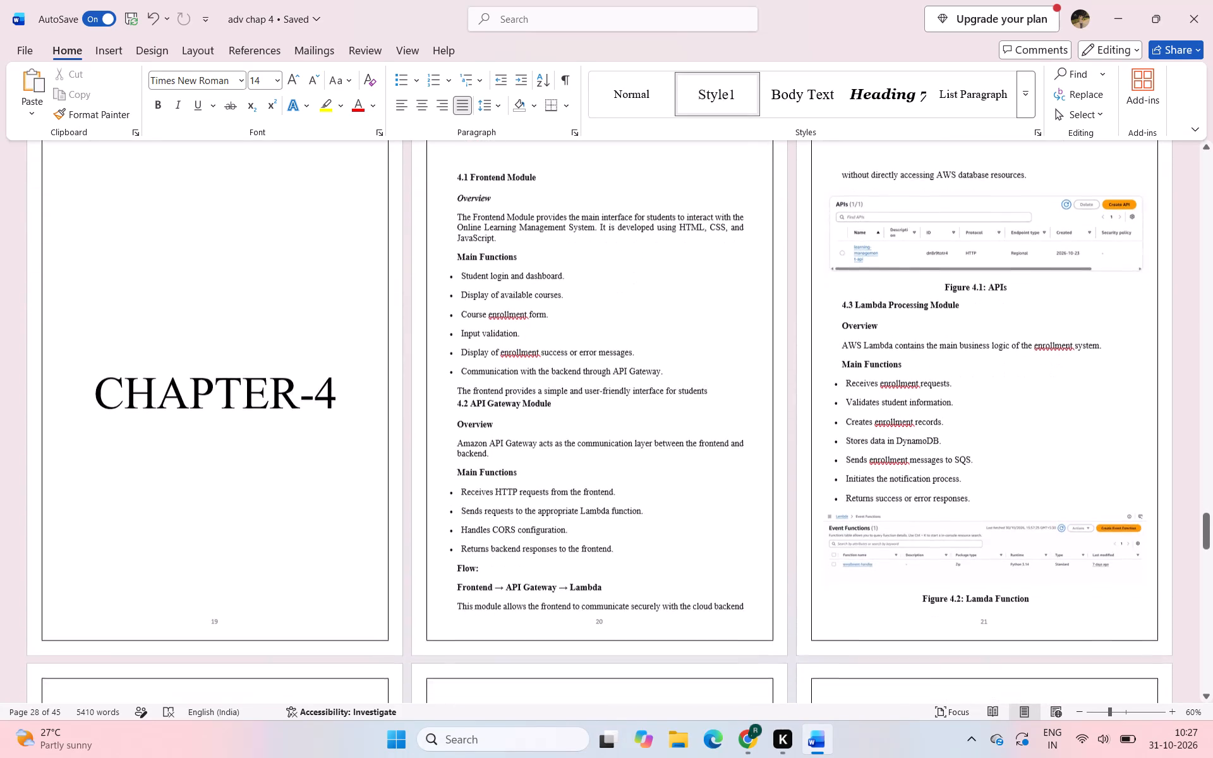
{"action": "scroll", "coordinate": [486, 265], "scroll_direction": "down", "scroll_amount": 5}
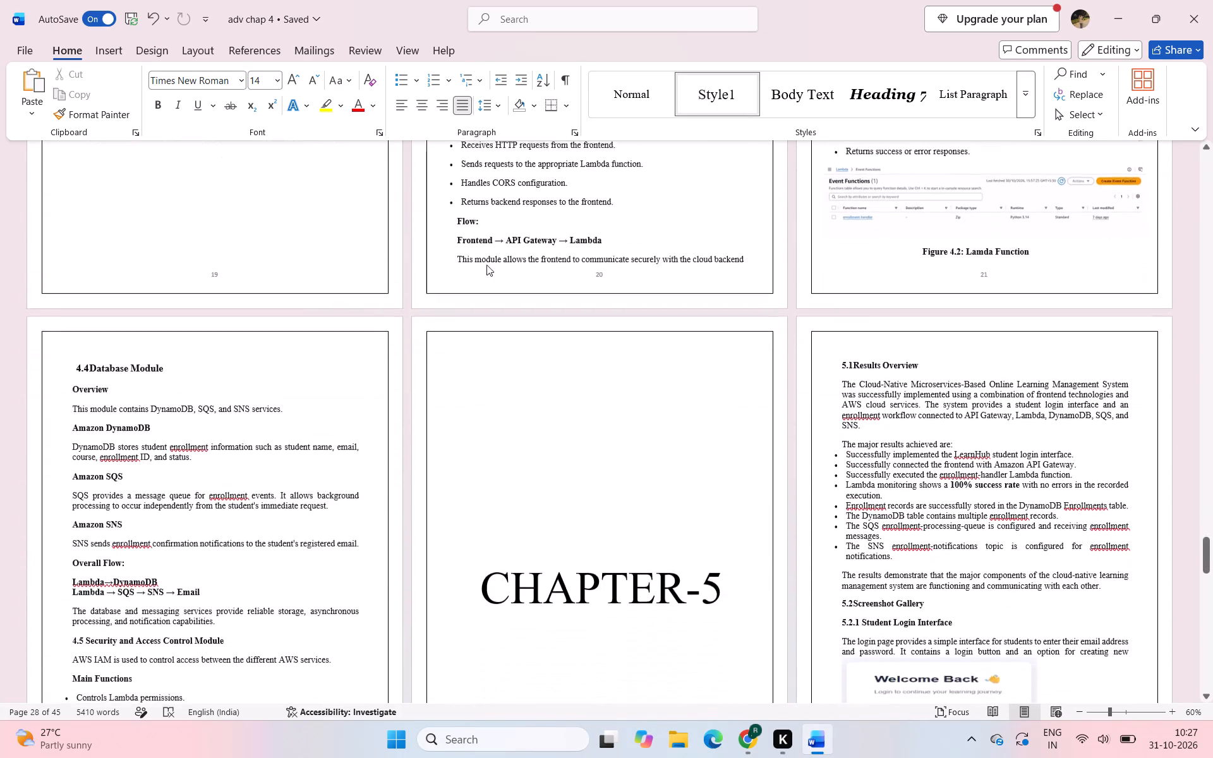
{"action": "scroll", "coordinate": [486, 265], "scroll_direction": "down", "scroll_amount": 5}
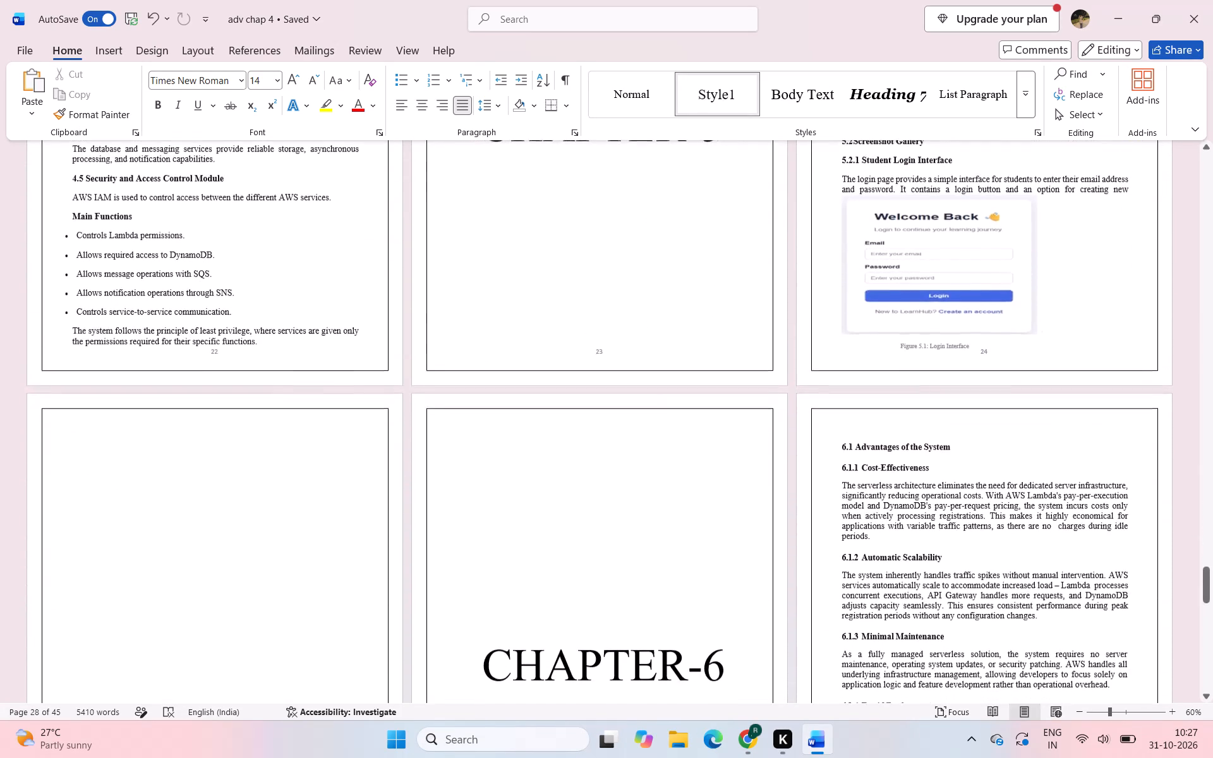
{"action": "scroll", "coordinate": [486, 265], "scroll_direction": "down", "scroll_amount": 2}
{"action": "scroll", "coordinate": [486, 265], "scroll_direction": "up", "scroll_amount": 2}
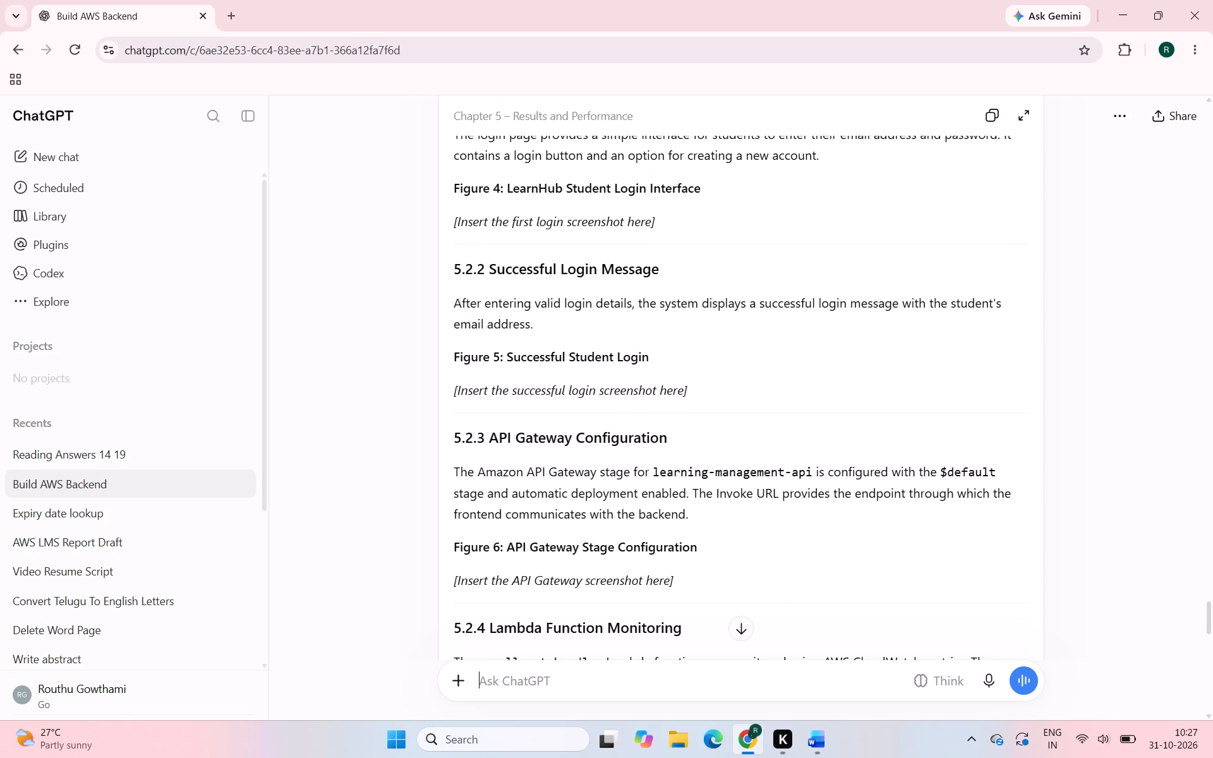
Copy section "5.2.2 Successful Login Message" through its "Figure 5: Successful Student Login" caption from ChatGPT in Chrome and return to the Word report.
{"action": "left_click_drag", "start_coordinate": [454, 263], "coordinate": [554, 323]}
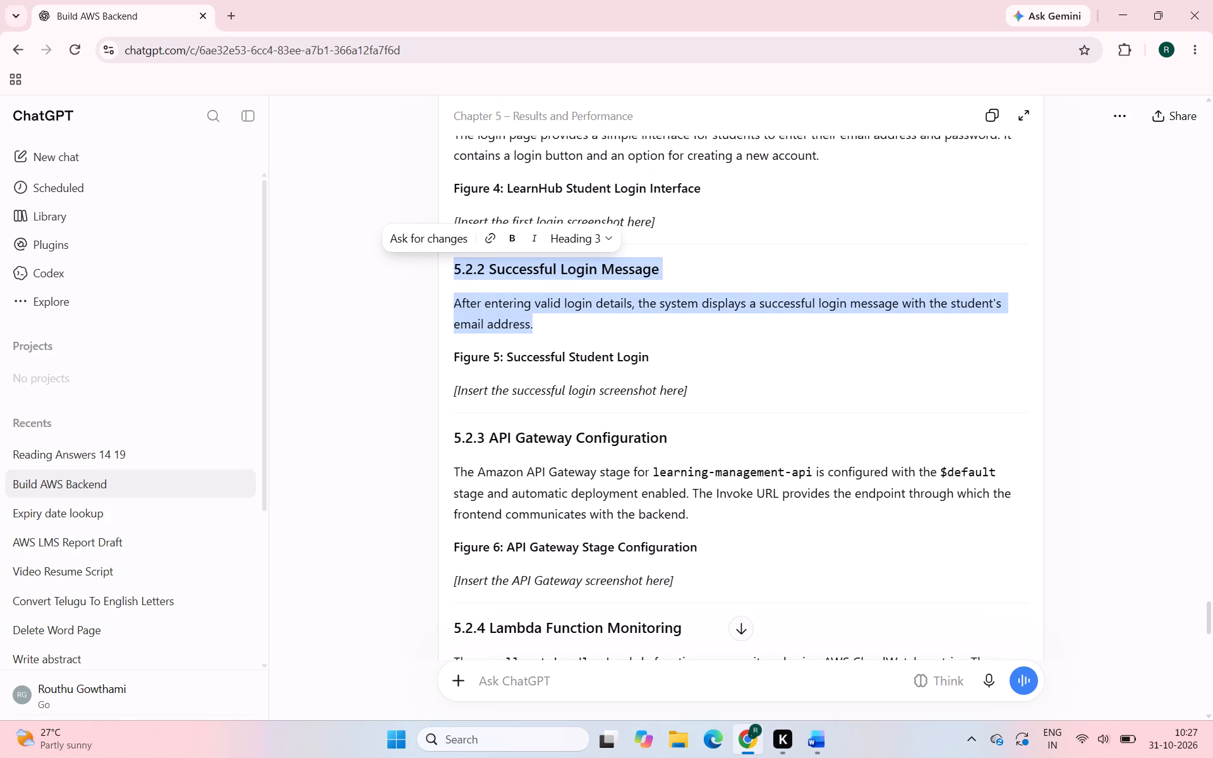
{"action": "left_click_drag", "start_coordinate": [554, 323], "coordinate": [658, 362]}
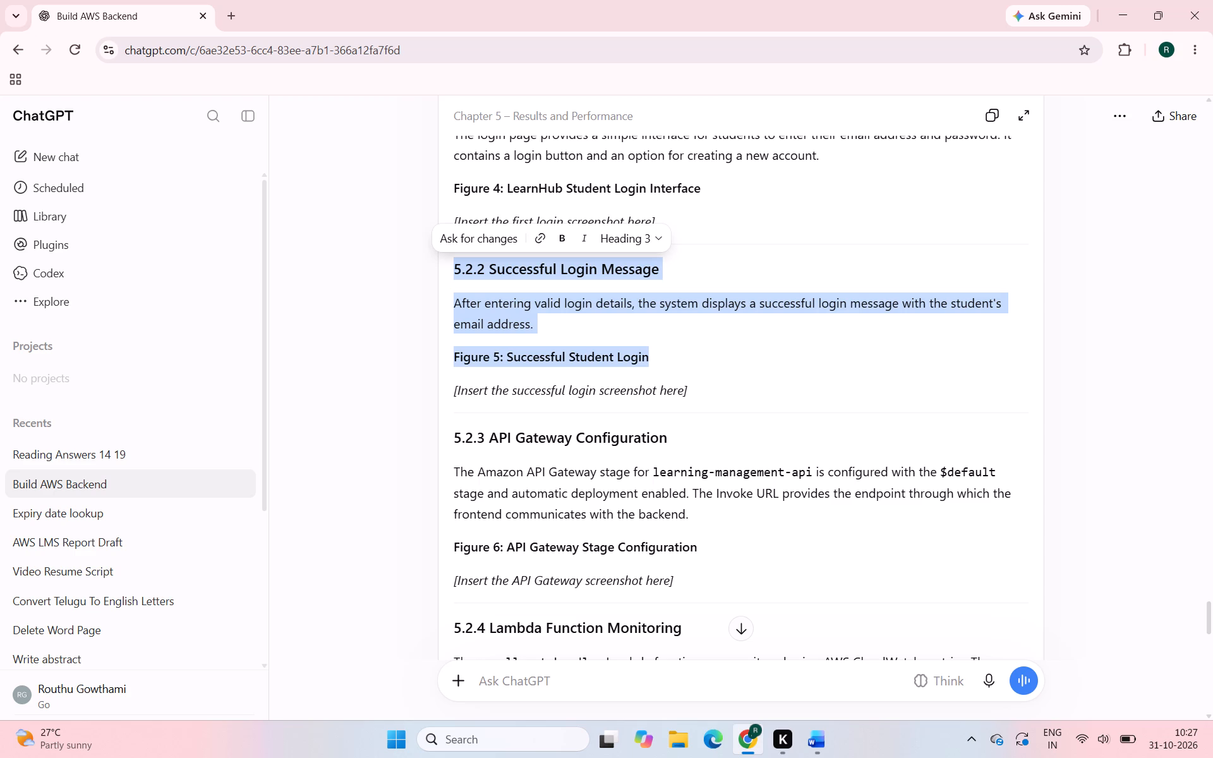
{"action": "key", "text": "ctrl+c"}
{"action": "left_click", "coordinate": [806, 736]}
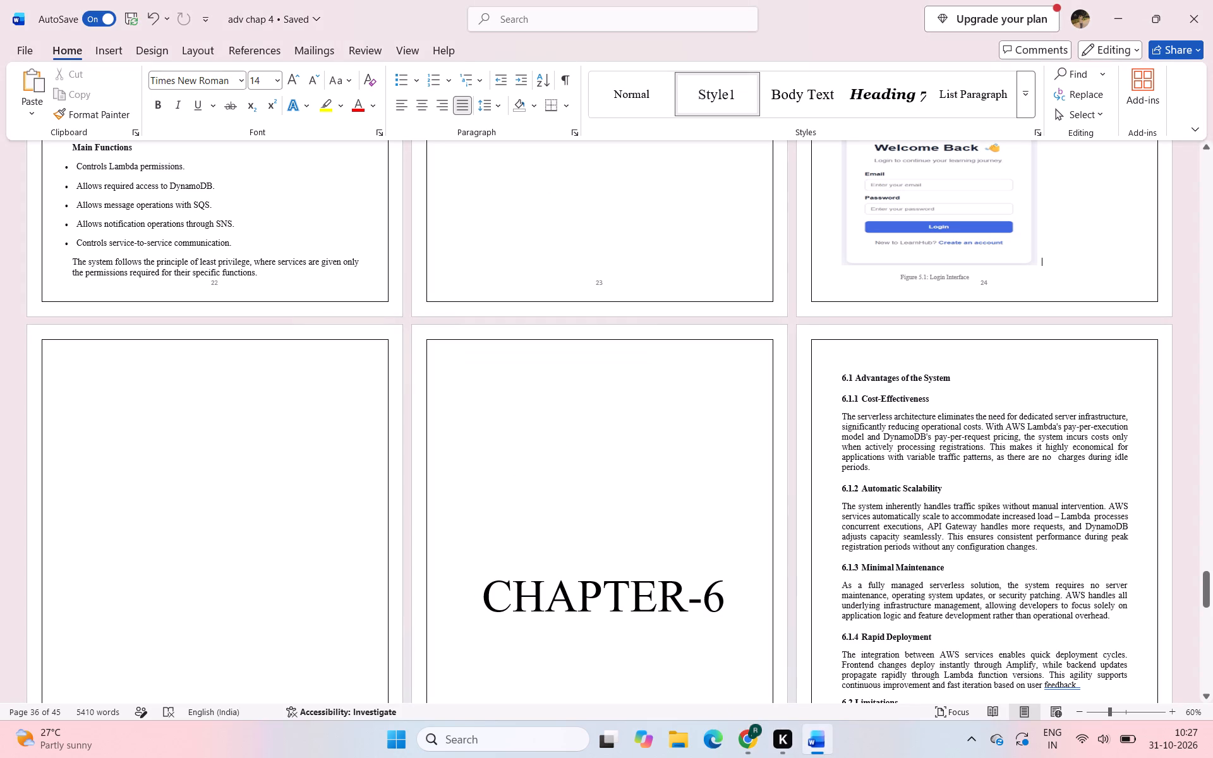
Paste the copied section 5.2.2 on the blank page after the Figure 5.1 login page and remove the empty line above its heading.
{"action": "key", "text": "Return"}
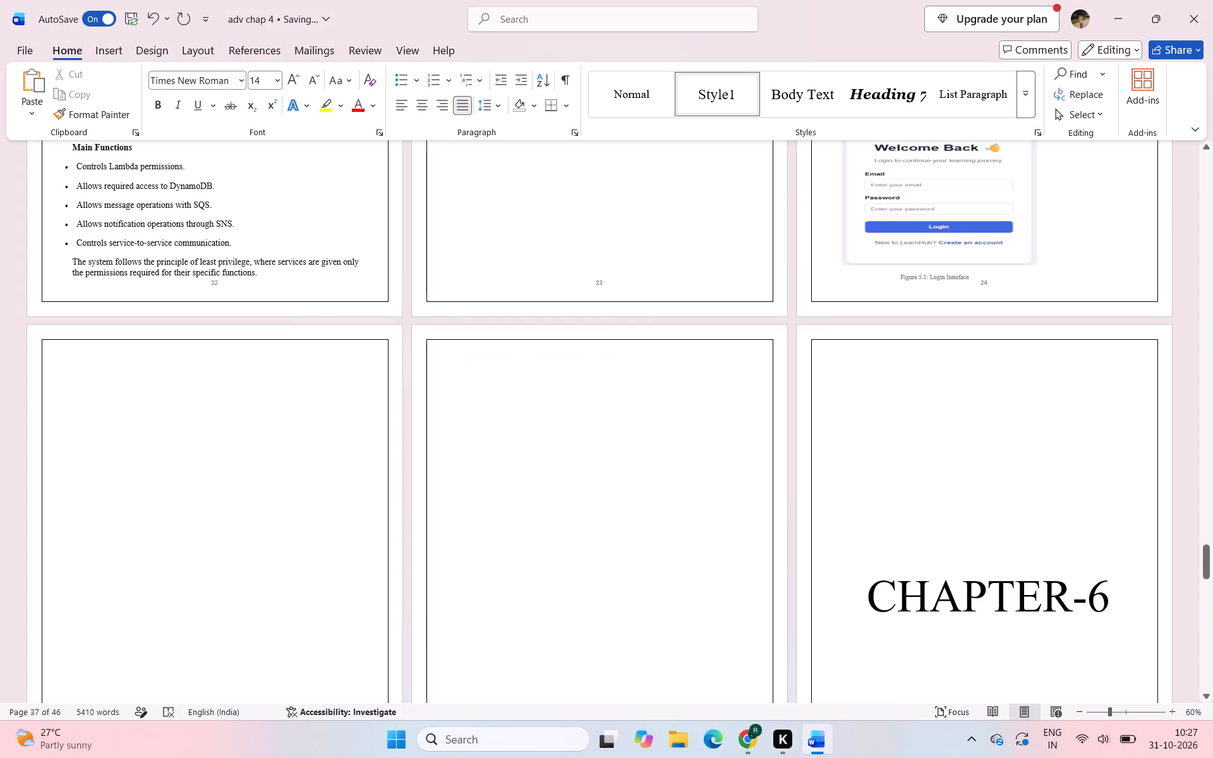
{"action": "left_click", "coordinate": [697, 99]}
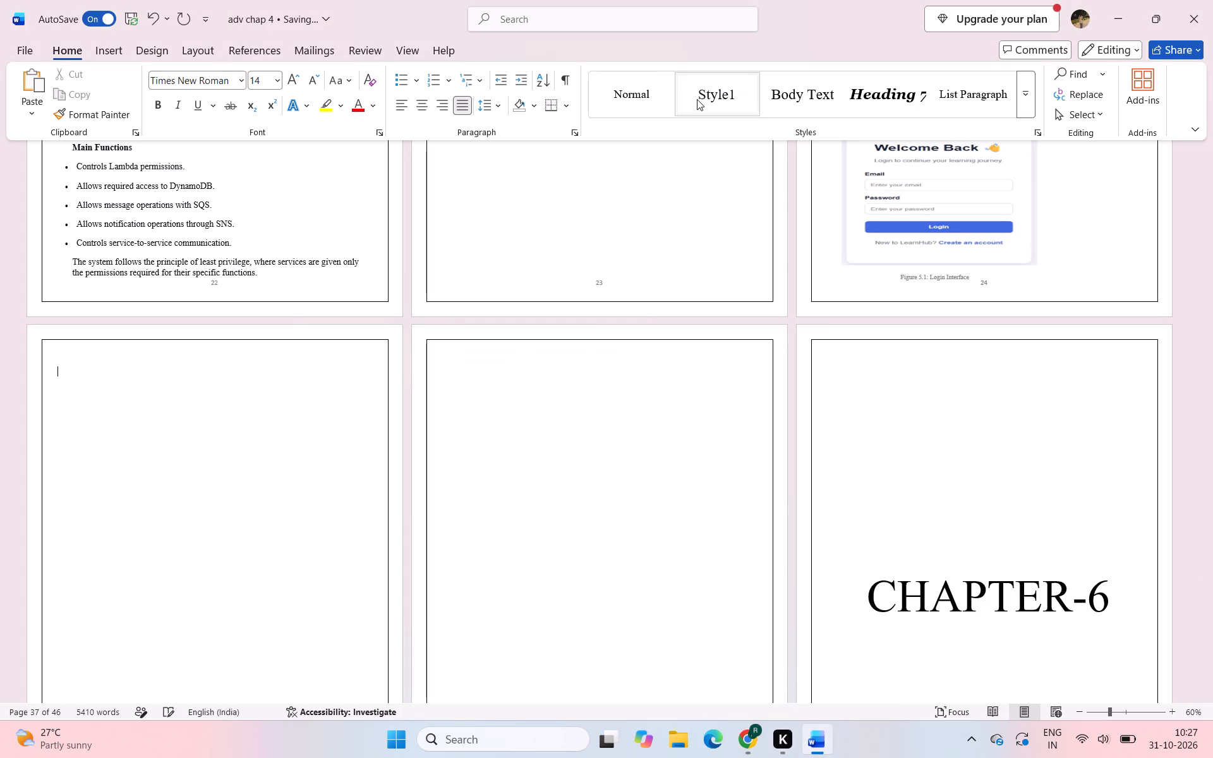
{"action": "key", "text": "ctrl+v"}
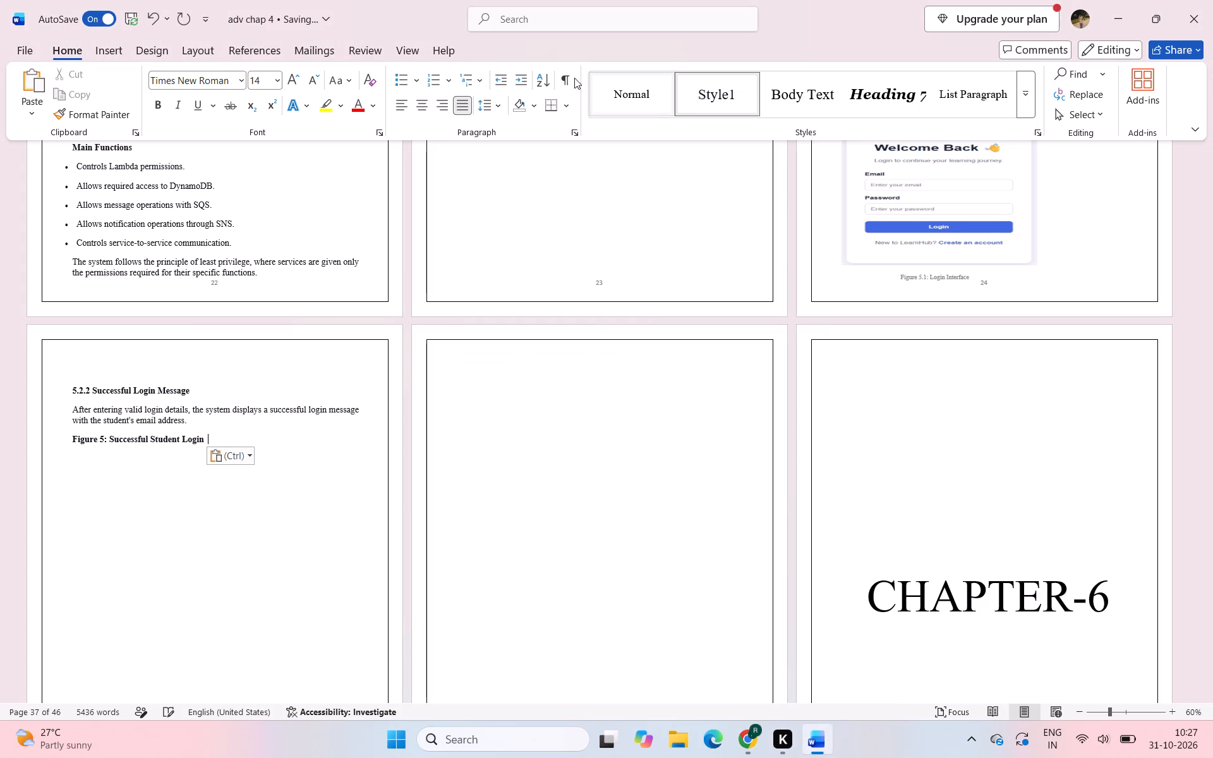
{"action": "left_click", "coordinate": [69, 382]}
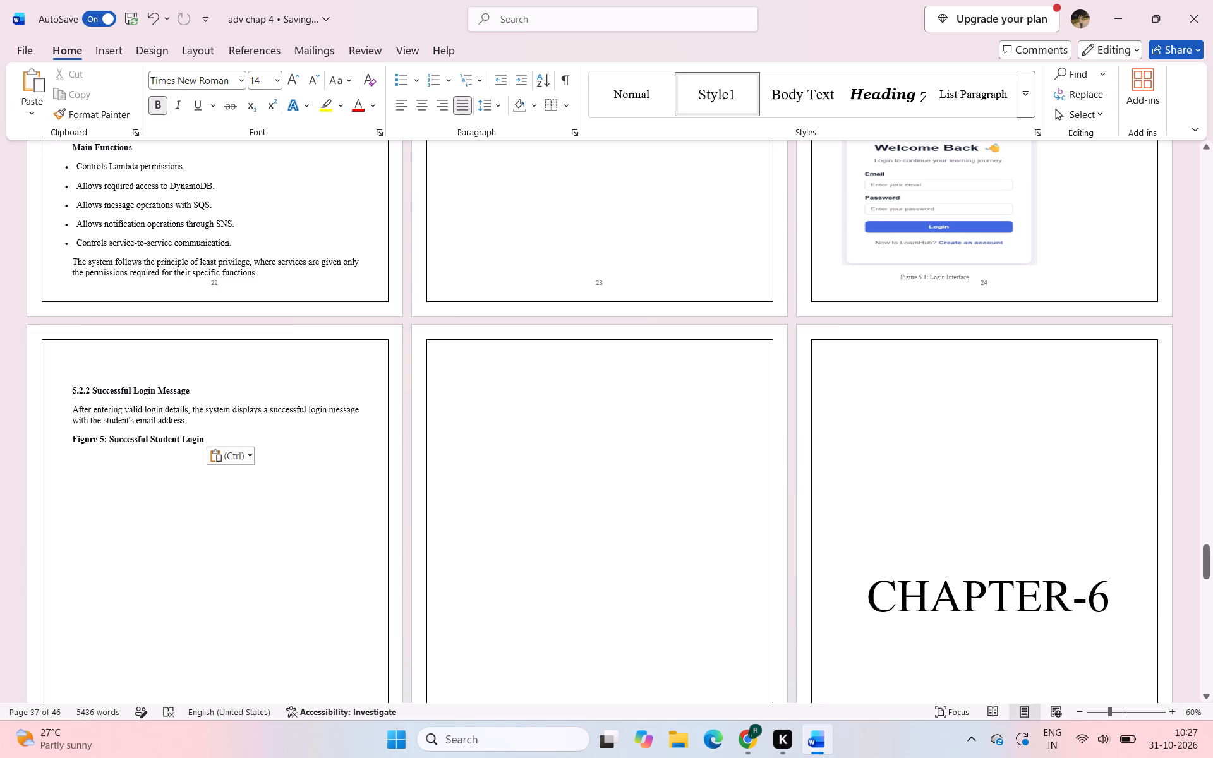
{"action": "key", "text": "BackSpace"}
{"action": "key", "text": "BackSpace"}
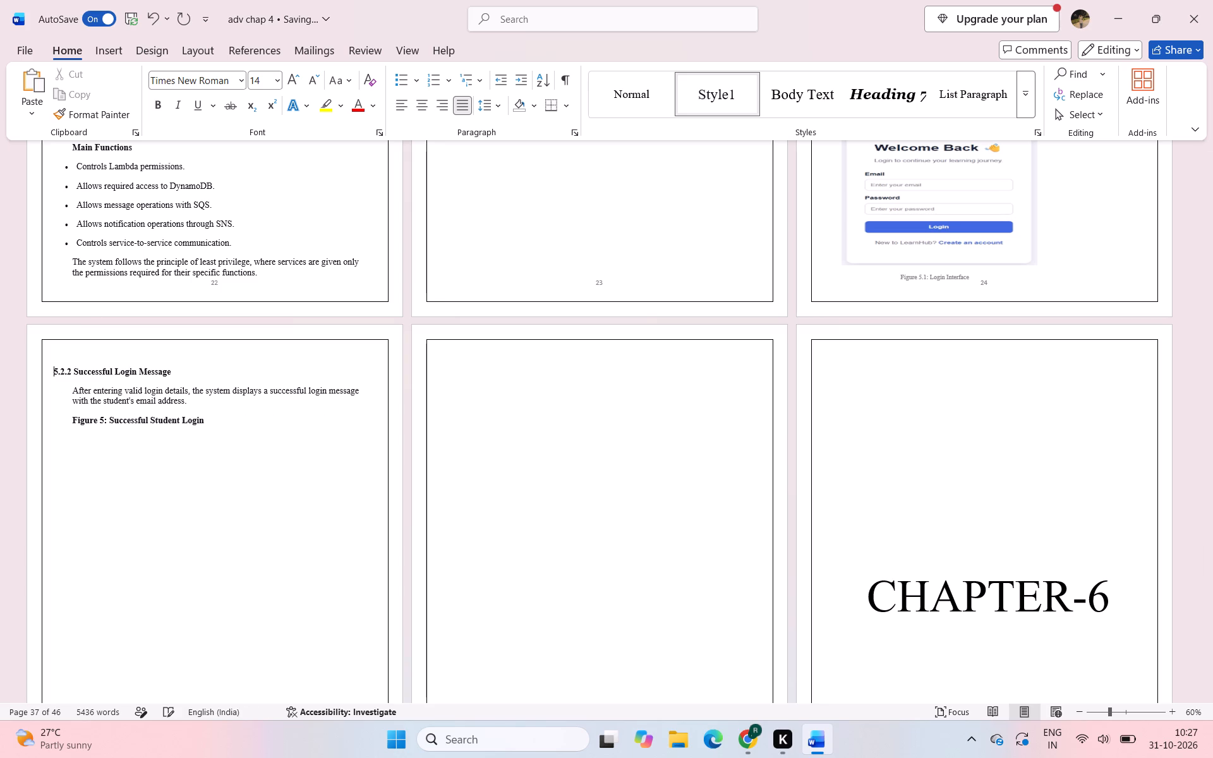
Apply Style1 and bold to the heading "5.2.2 Successful Login Message".
{"action": "left_click_drag", "start_coordinate": [69, 382], "coordinate": [49, 376]}
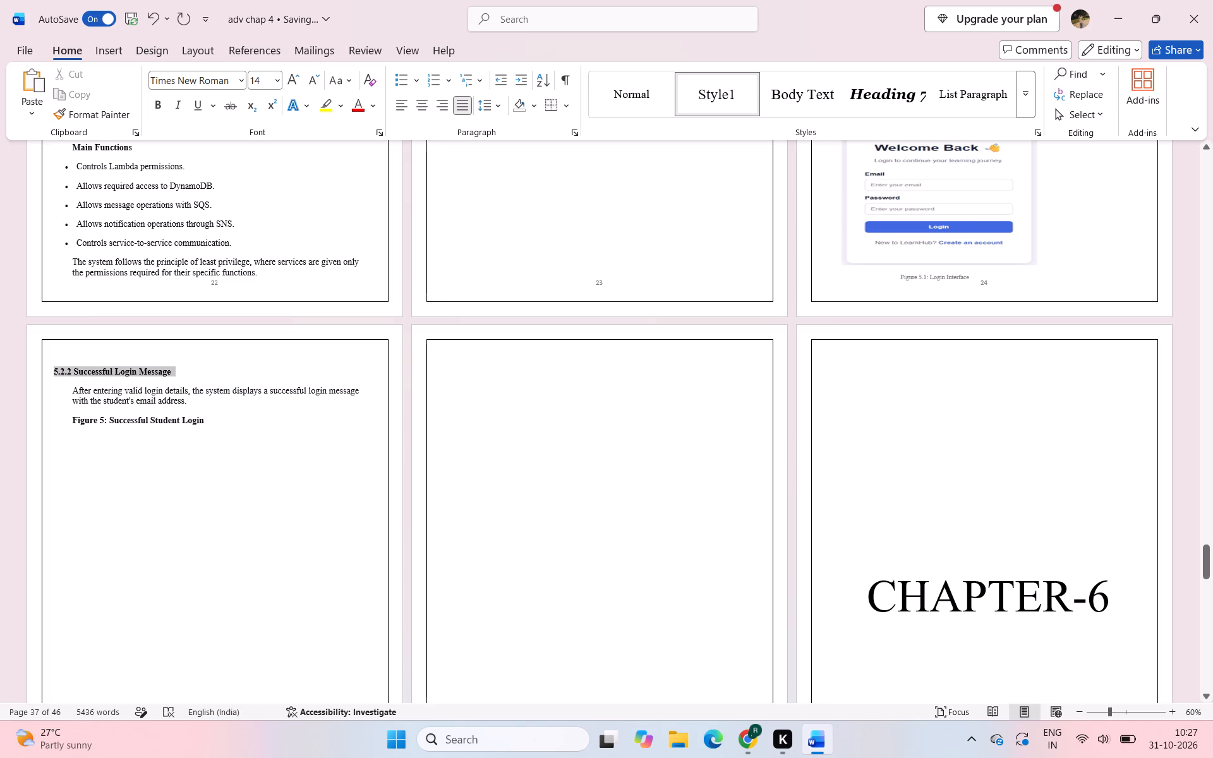
{"action": "left_click_drag", "start_coordinate": [49, 376], "coordinate": [37, 361]}
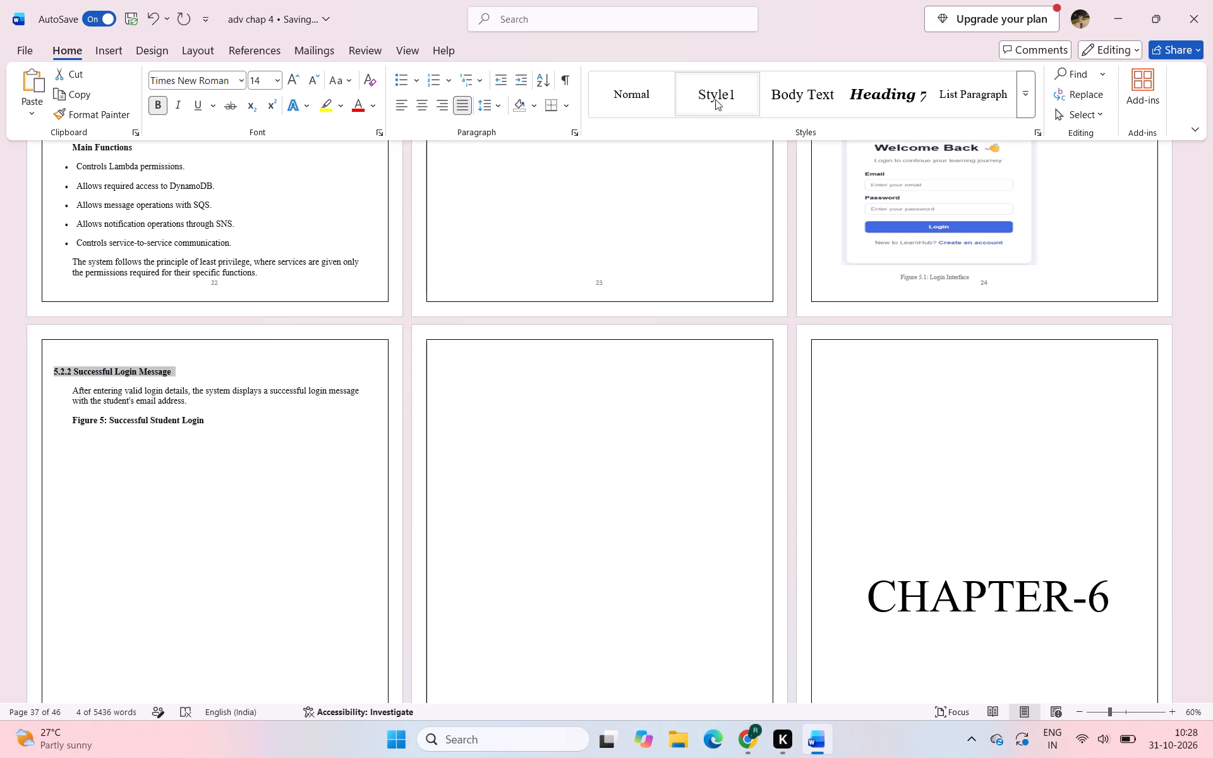
{"action": "left_click", "coordinate": [714, 99]}
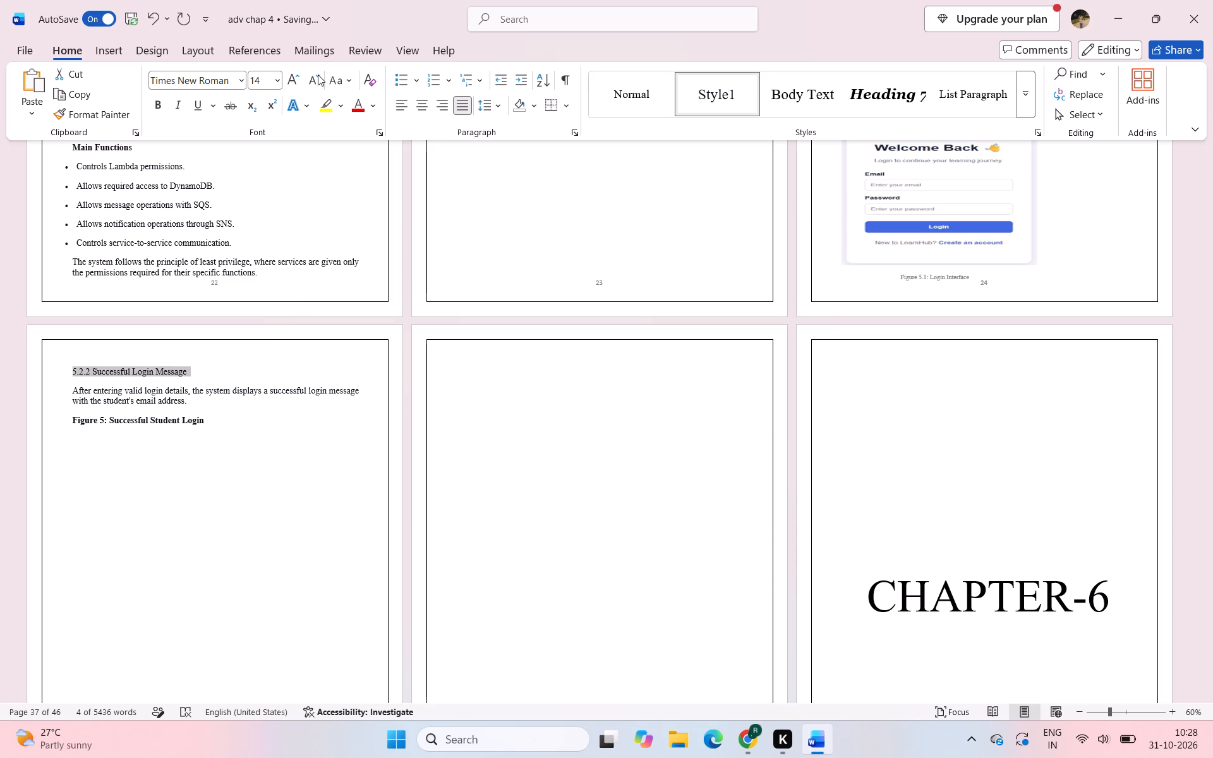
{"action": "left_click", "coordinate": [160, 109]}
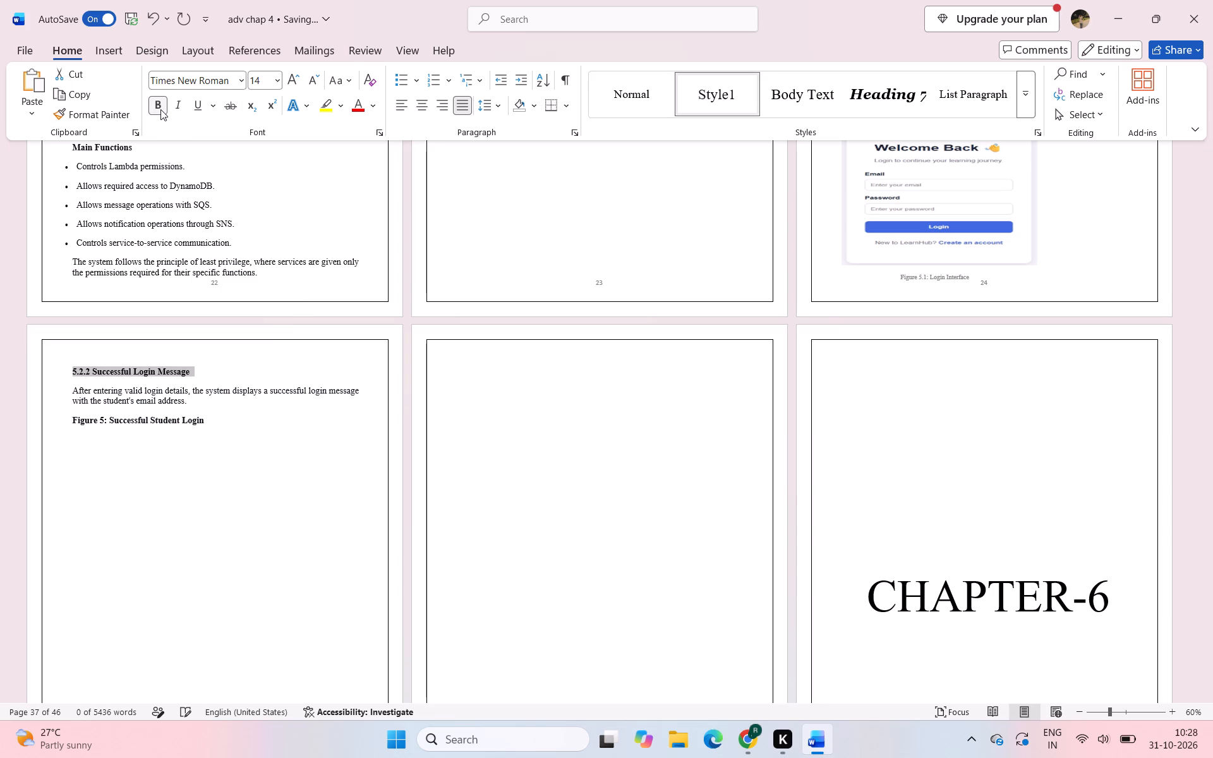
{"action": "left_click", "coordinate": [201, 472]}
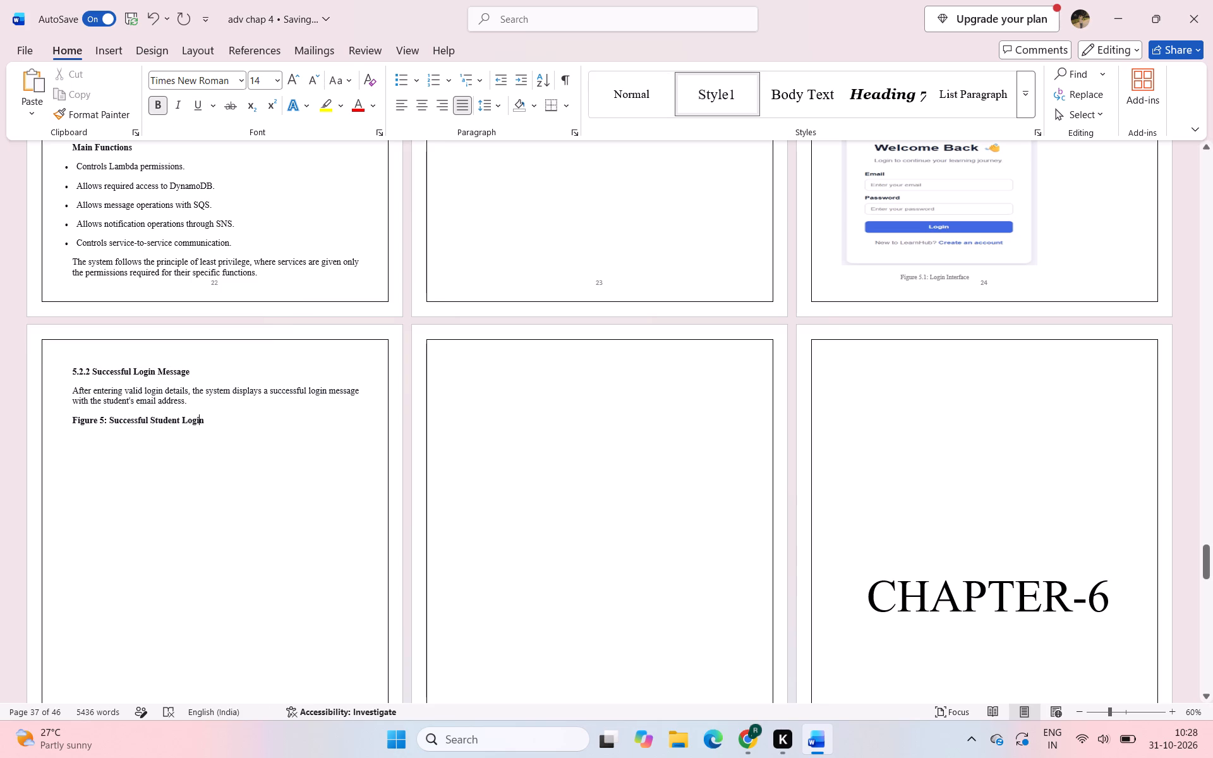
Insert the adv4 image from the Gouthami folder on a new line between section 5.2.2's description and its Figure 5 caption.
{"action": "left_click", "coordinate": [190, 400]}
{"action": "key", "text": "Return"}
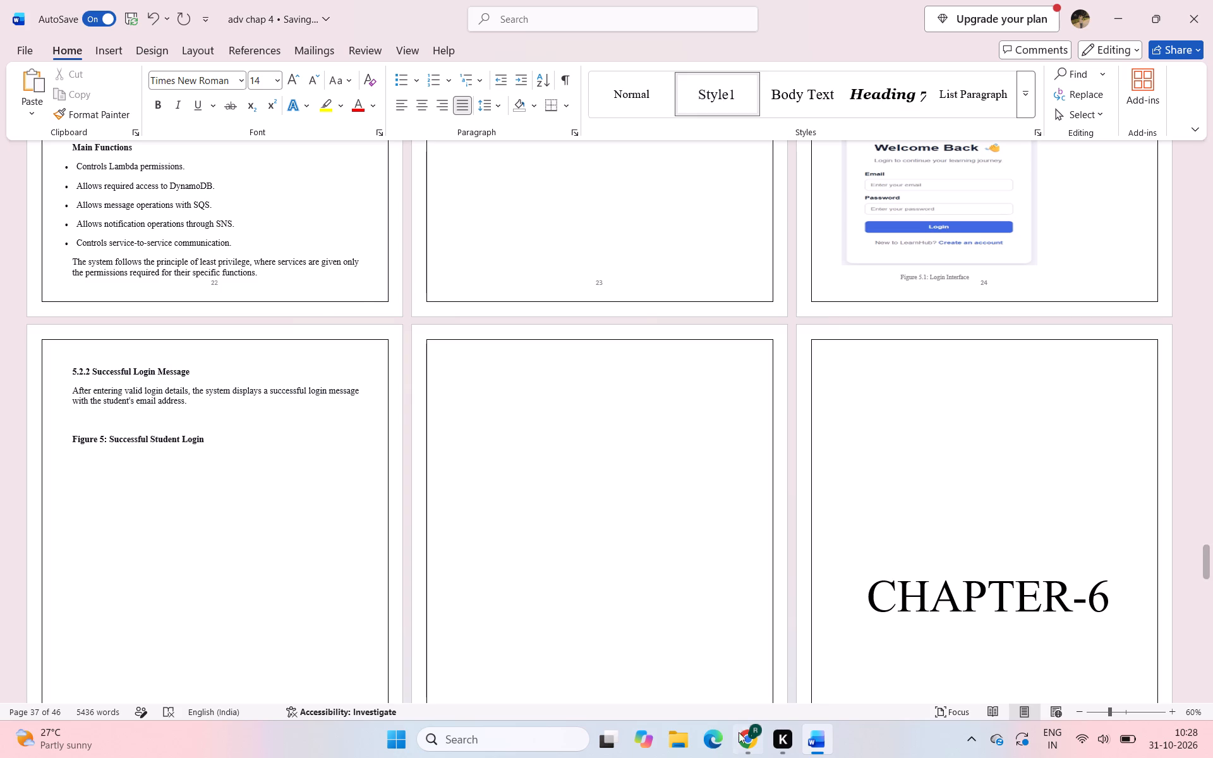
{"action": "left_click", "coordinate": [682, 752]}
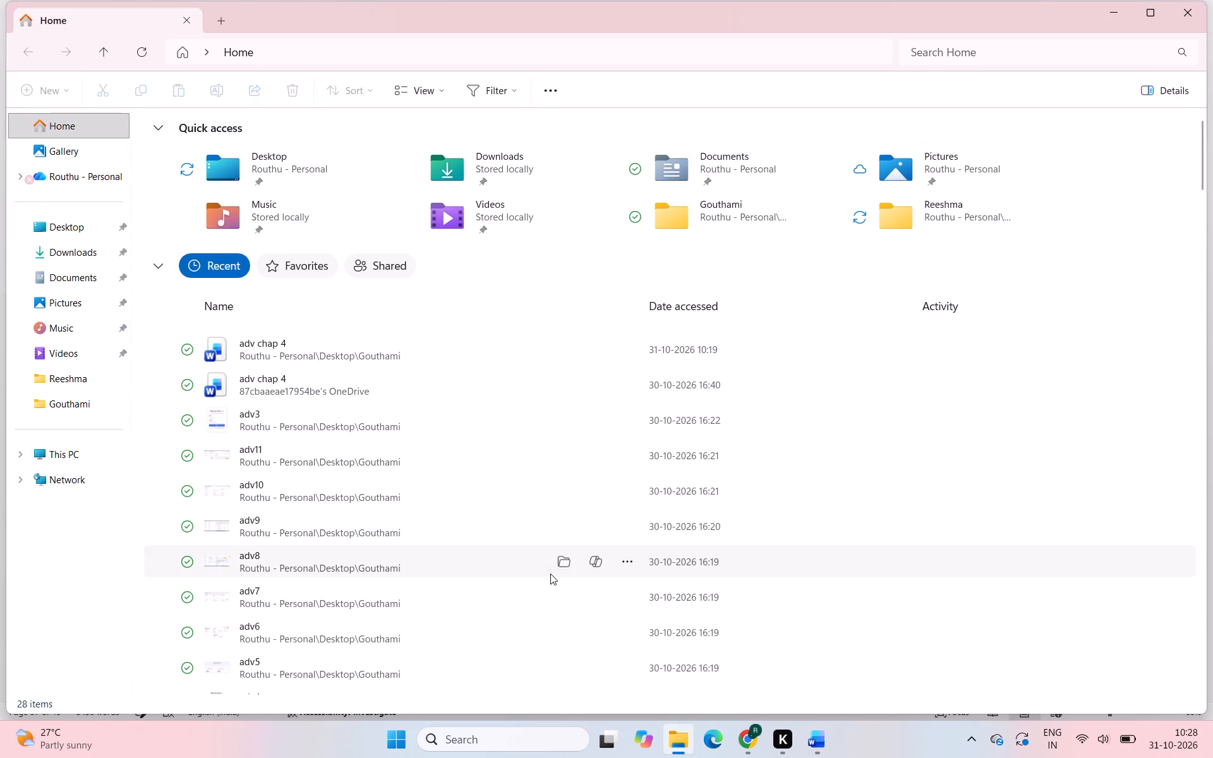
{"action": "left_click", "coordinate": [735, 226]}
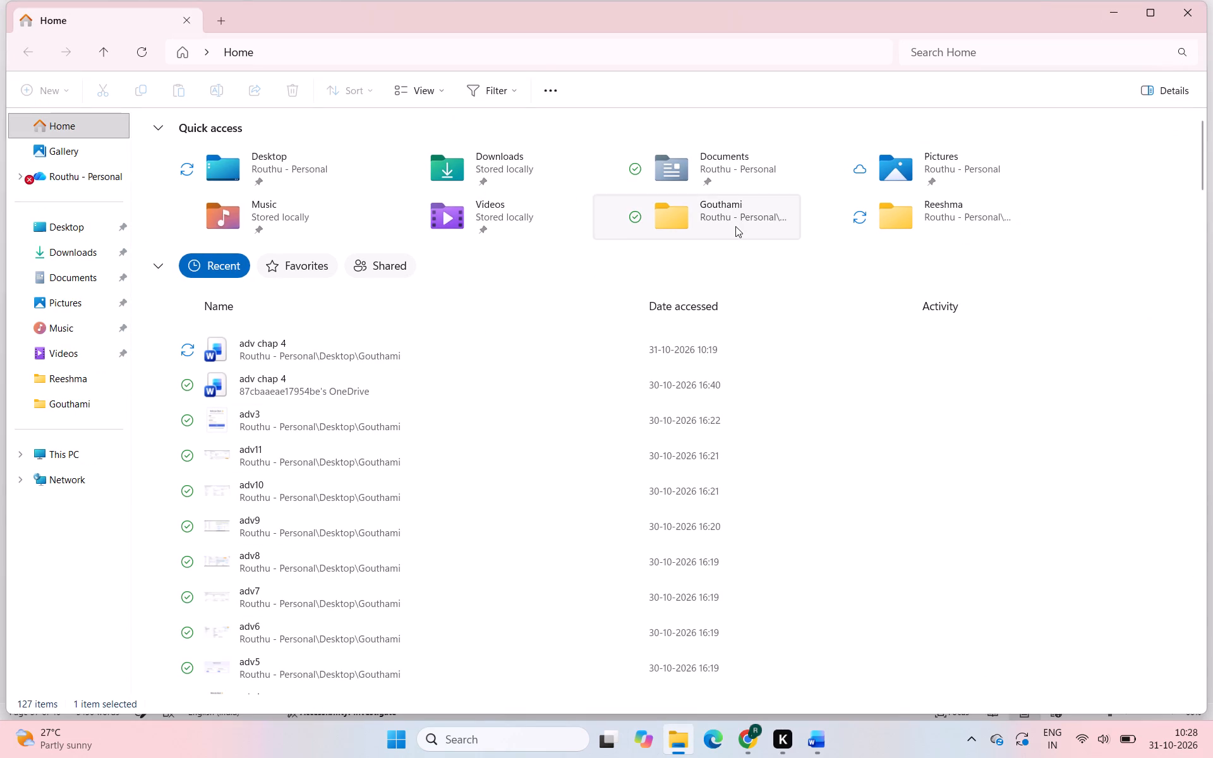
{"action": "double_click", "coordinate": [735, 226]}
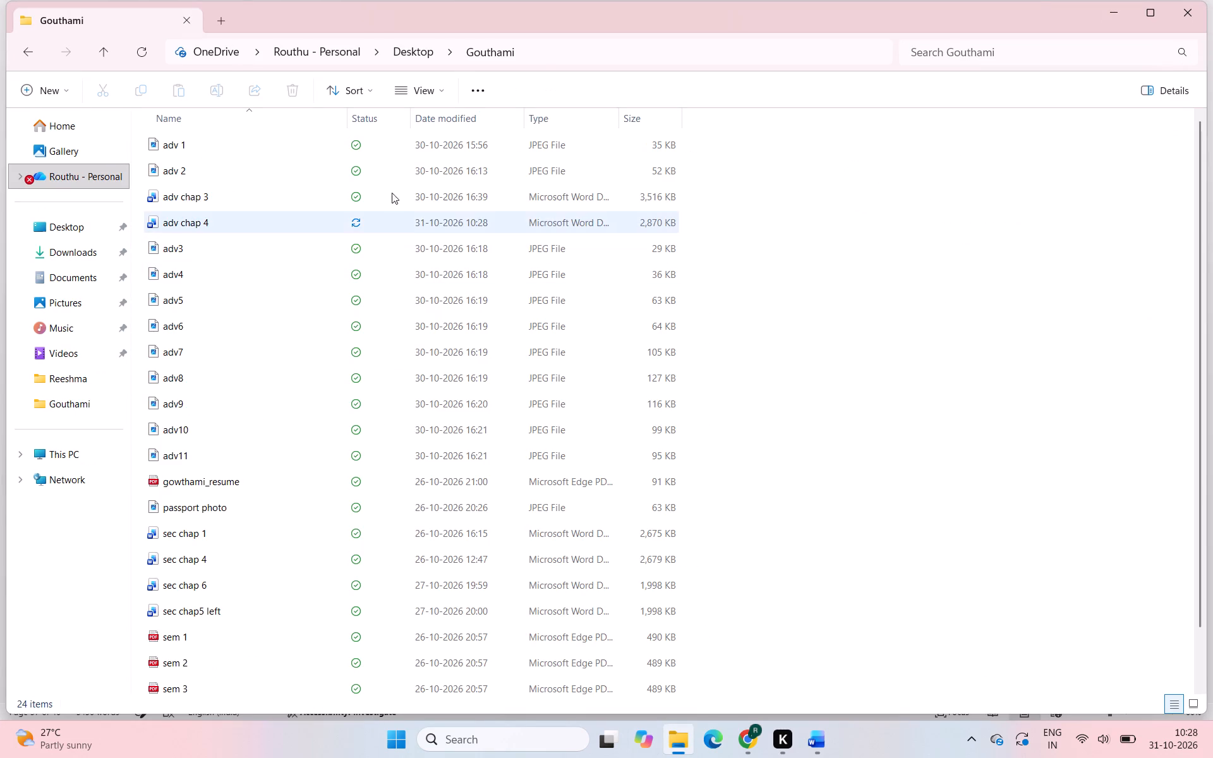
{"action": "left_click", "coordinate": [370, 275]}
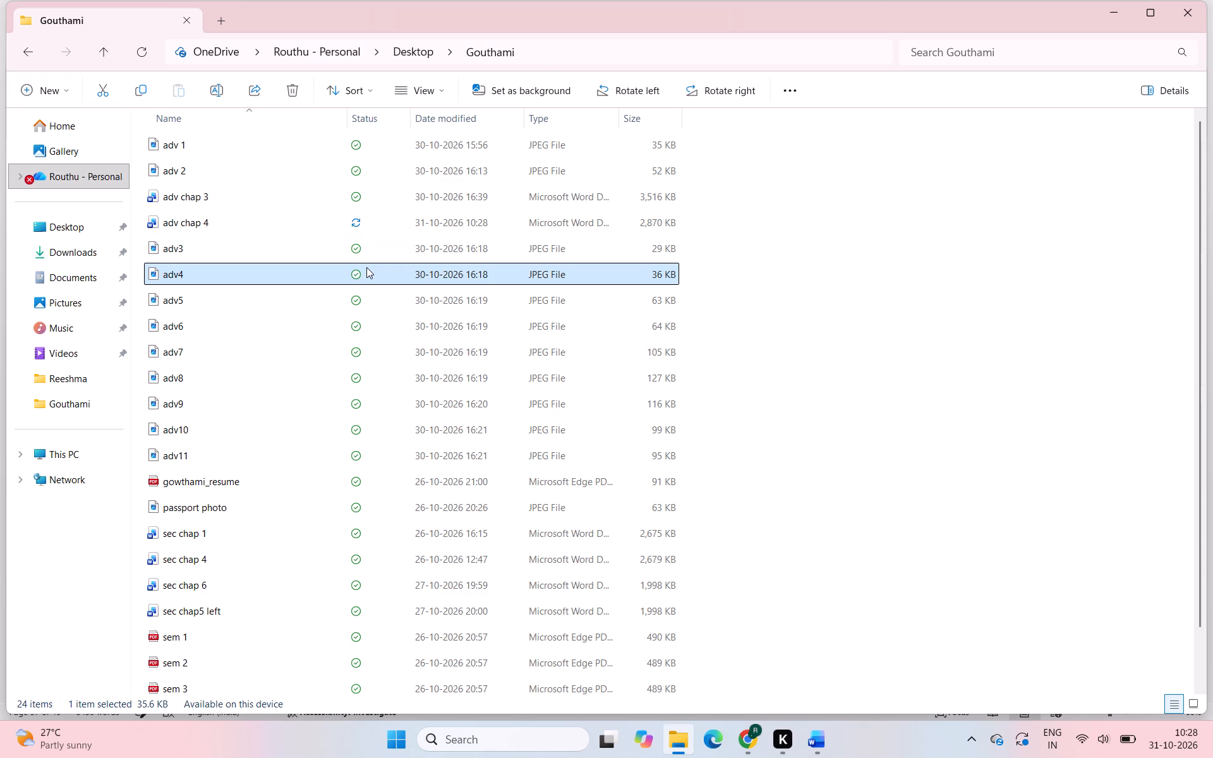
{"action": "key", "text": "ctrl+c"}
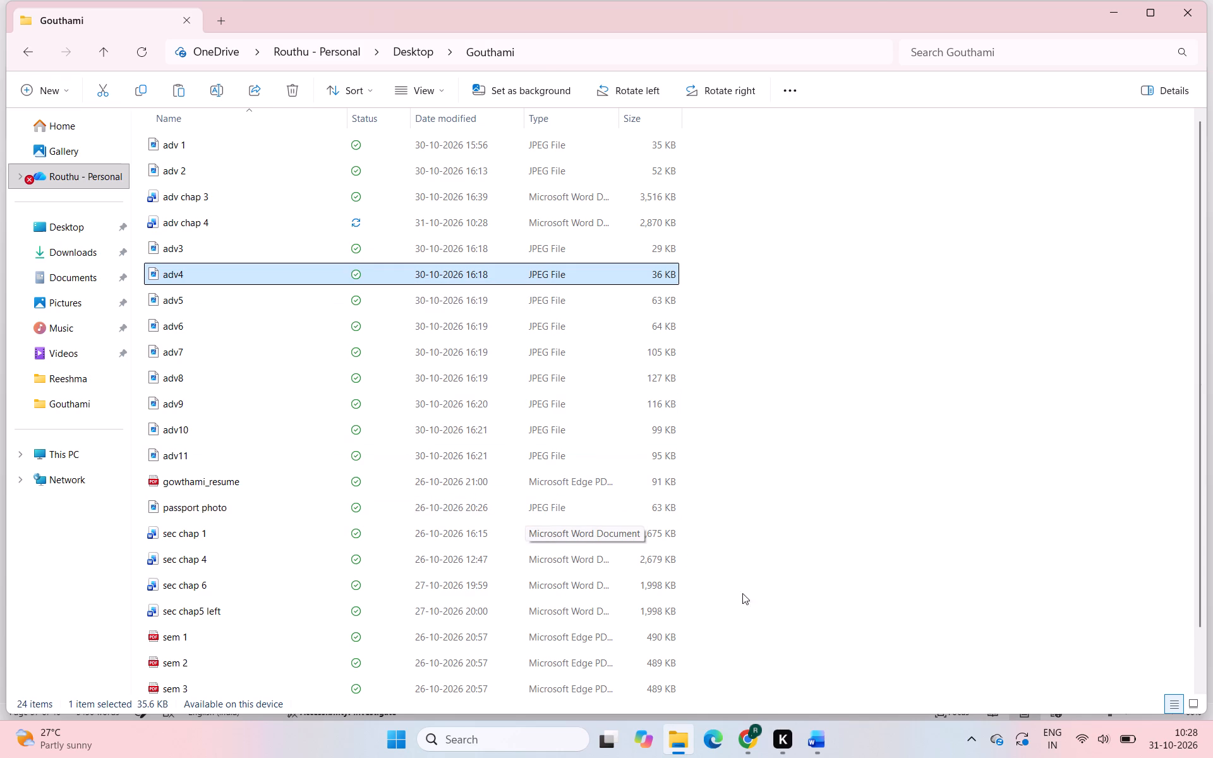
{"action": "left_click", "coordinate": [812, 735]}
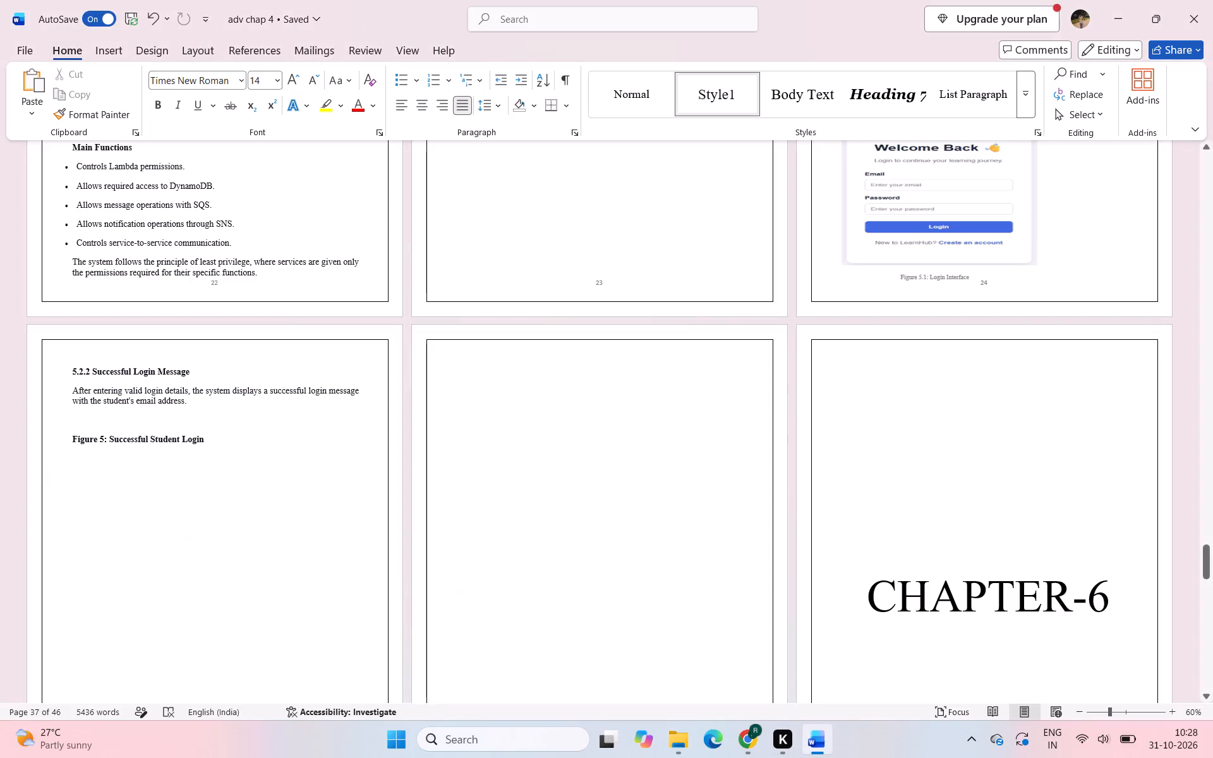
{"action": "key", "text": "ctrl+v"}
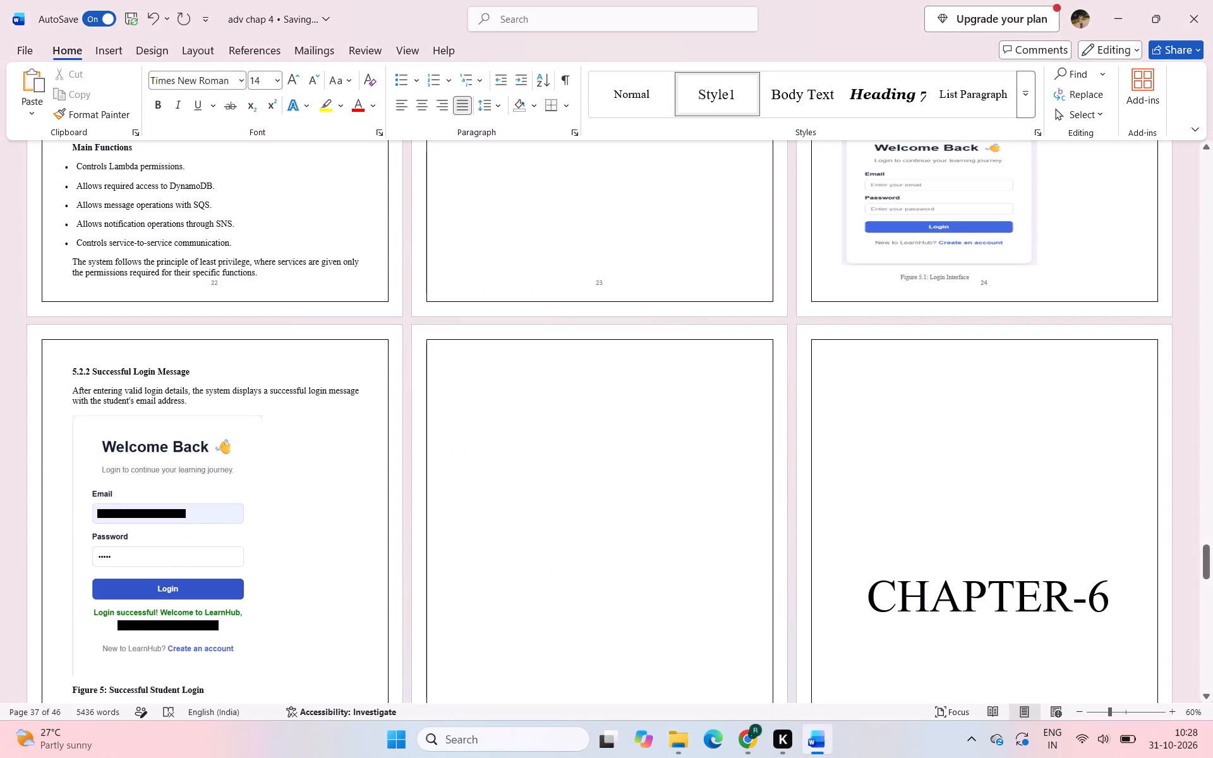
Scale down the successful login screenshot proportionally until it is about as wide as its Figure 5 caption.
{"action": "left_click", "coordinate": [195, 518]}
{"action": "scroll", "coordinate": [195, 518], "scroll_direction": "down", "scroll_amount": 1}
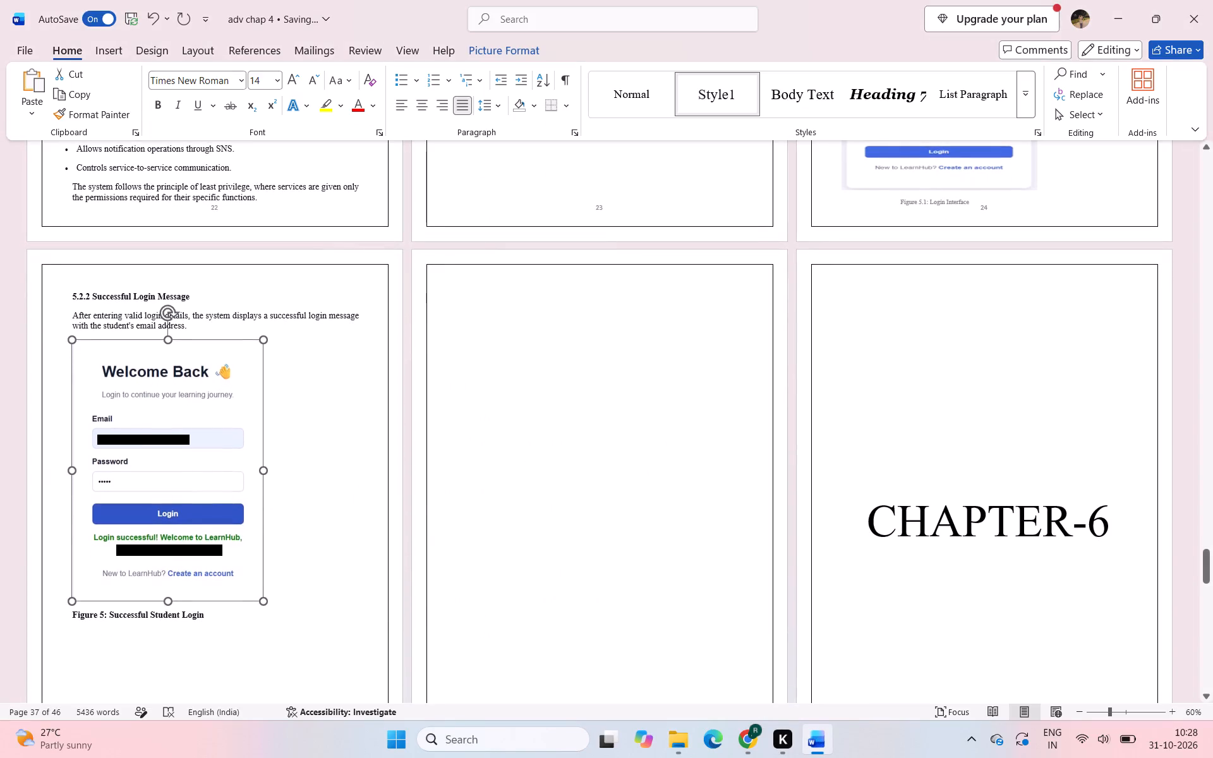
{"action": "left_click_drag", "start_coordinate": [265, 603], "coordinate": [285, 553]}
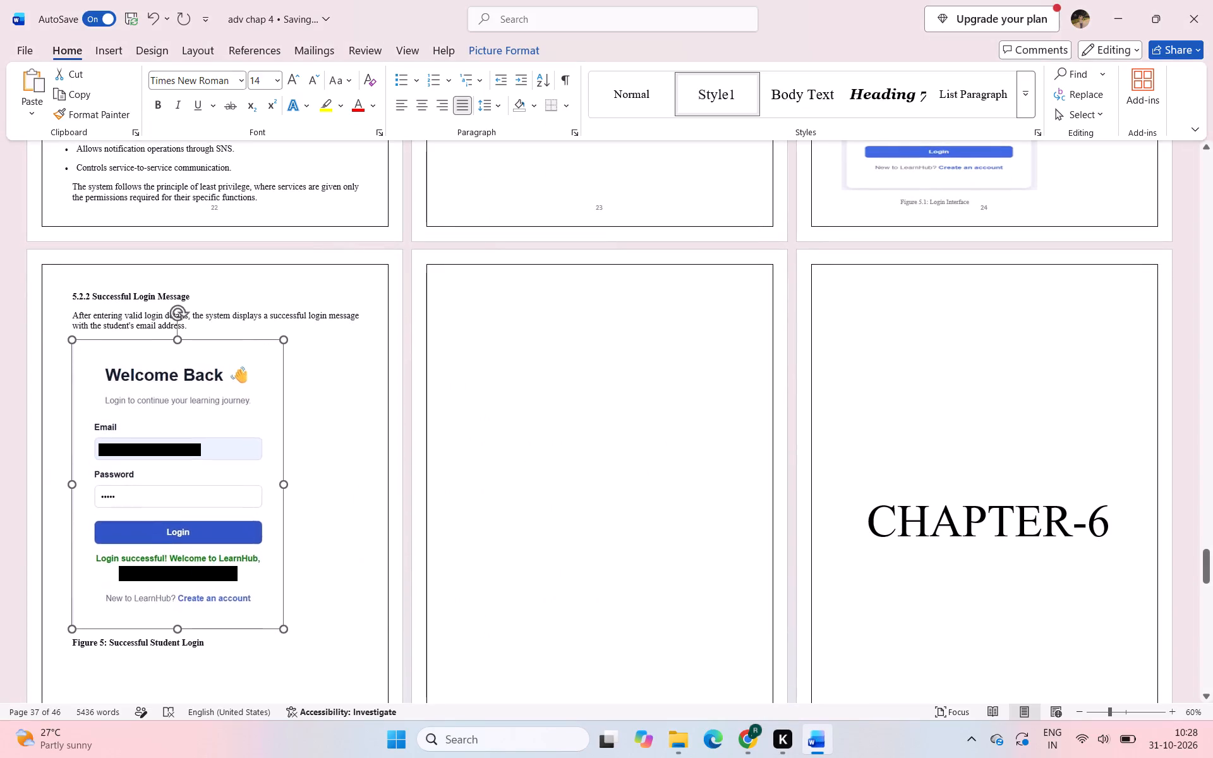
{"action": "left_click_drag", "start_coordinate": [285, 553], "coordinate": [205, 507]}
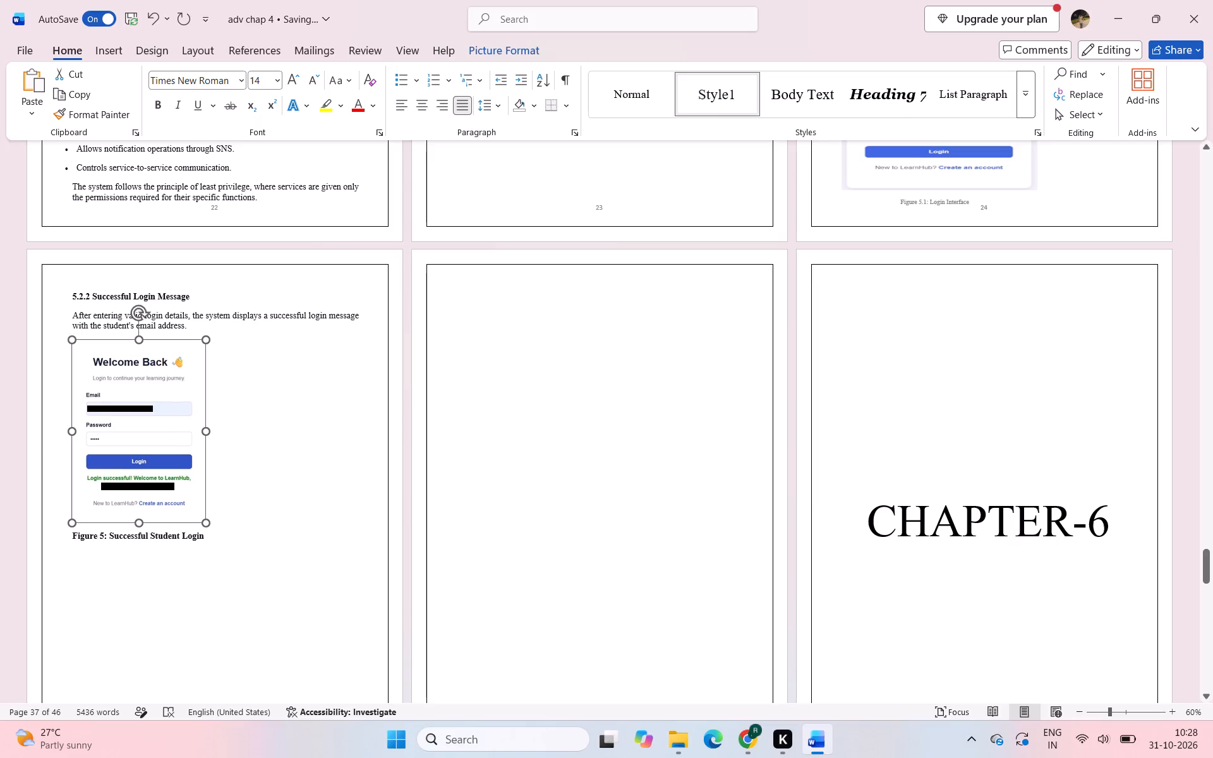
{"action": "left_click_drag", "start_coordinate": [205, 507], "coordinate": [204, 507]}
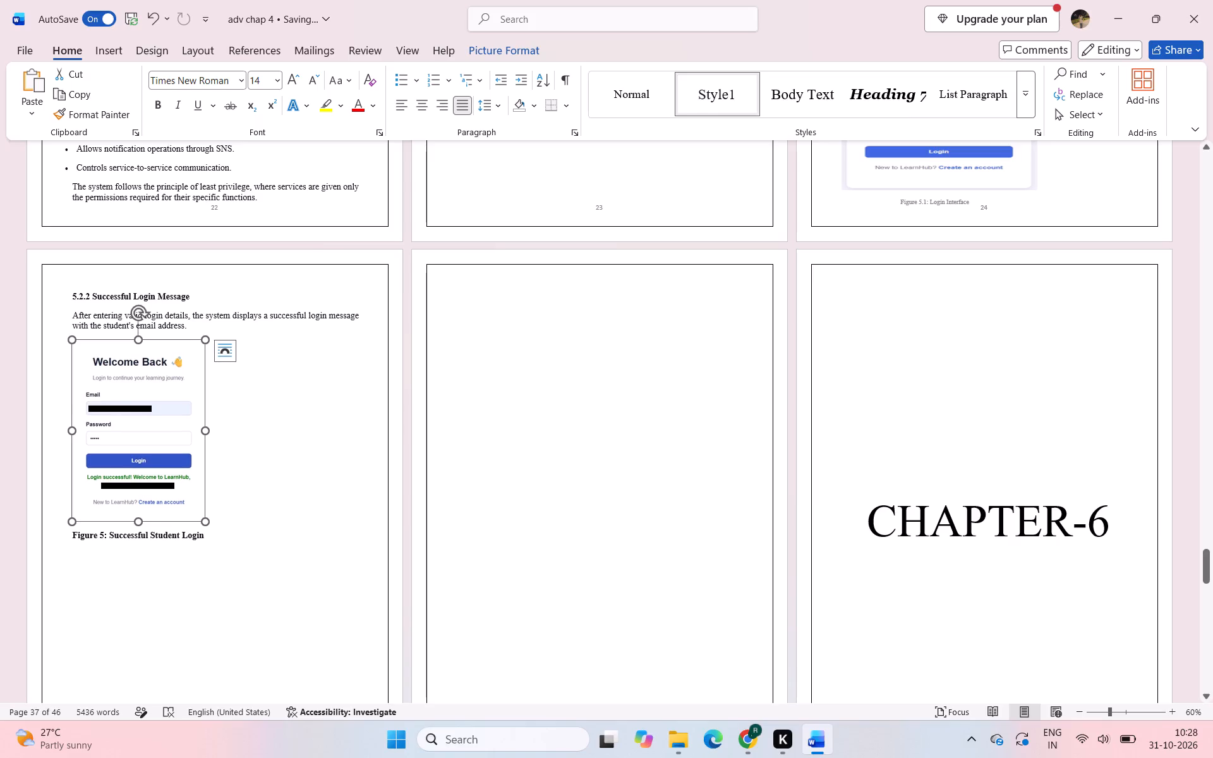
Centre the successful login screenshot and its caption "Figure 5: Successful Student Login" on the page.
{"action": "left_click", "coordinate": [136, 379]}
{"action": "left_click", "coordinate": [423, 104]}
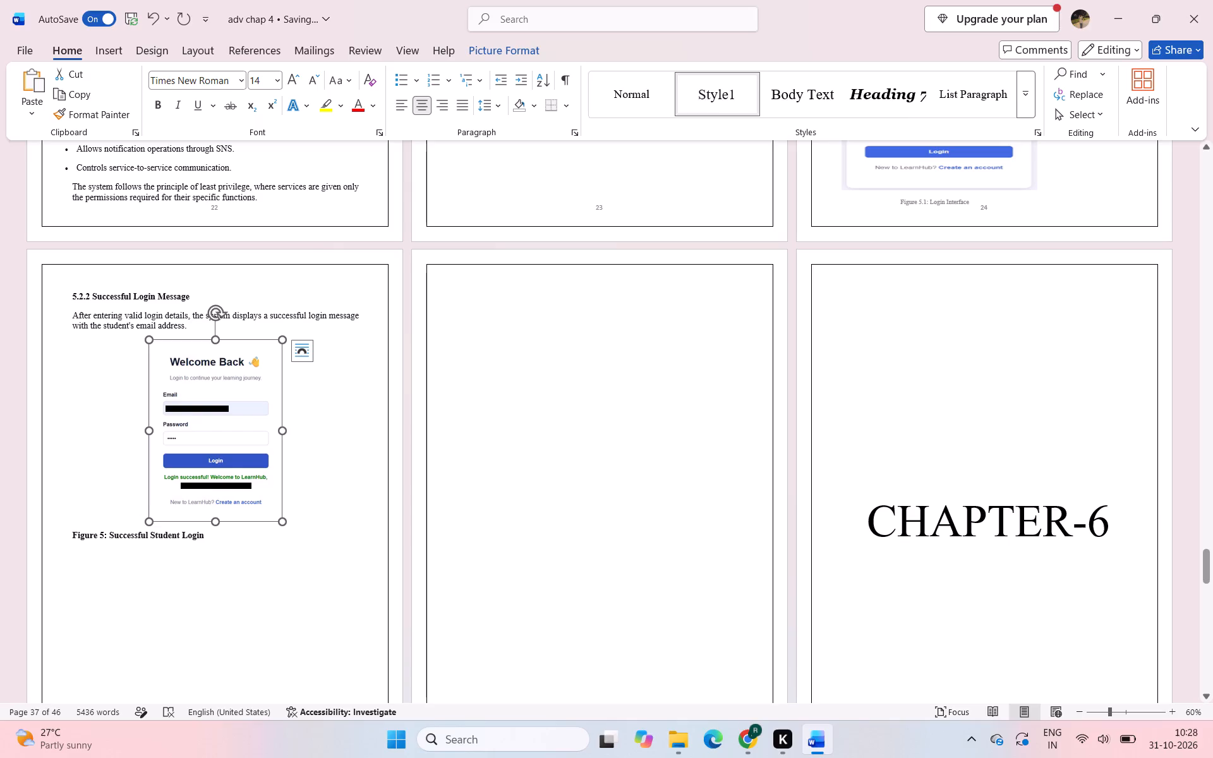
{"action": "left_click_drag", "start_coordinate": [71, 528], "coordinate": [163, 544]}
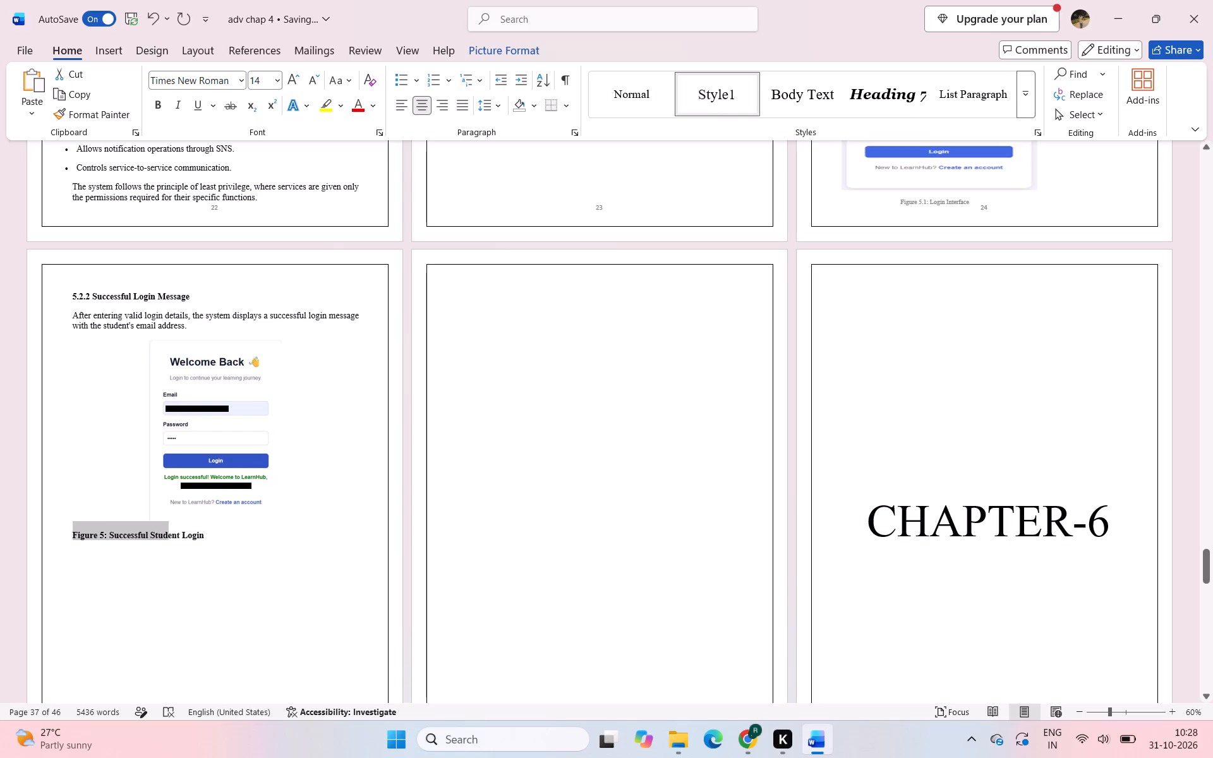
{"action": "left_click_drag", "start_coordinate": [163, 544], "coordinate": [220, 538]}
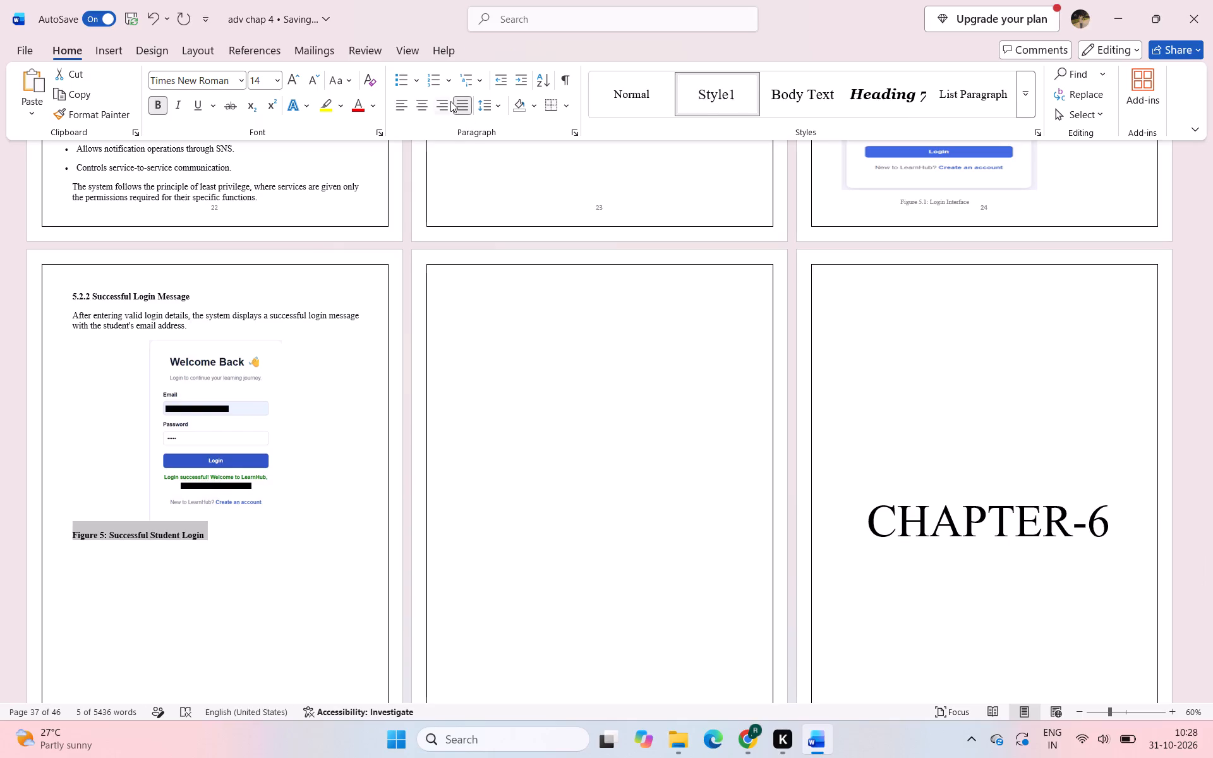
{"action": "left_click", "coordinate": [422, 106]}
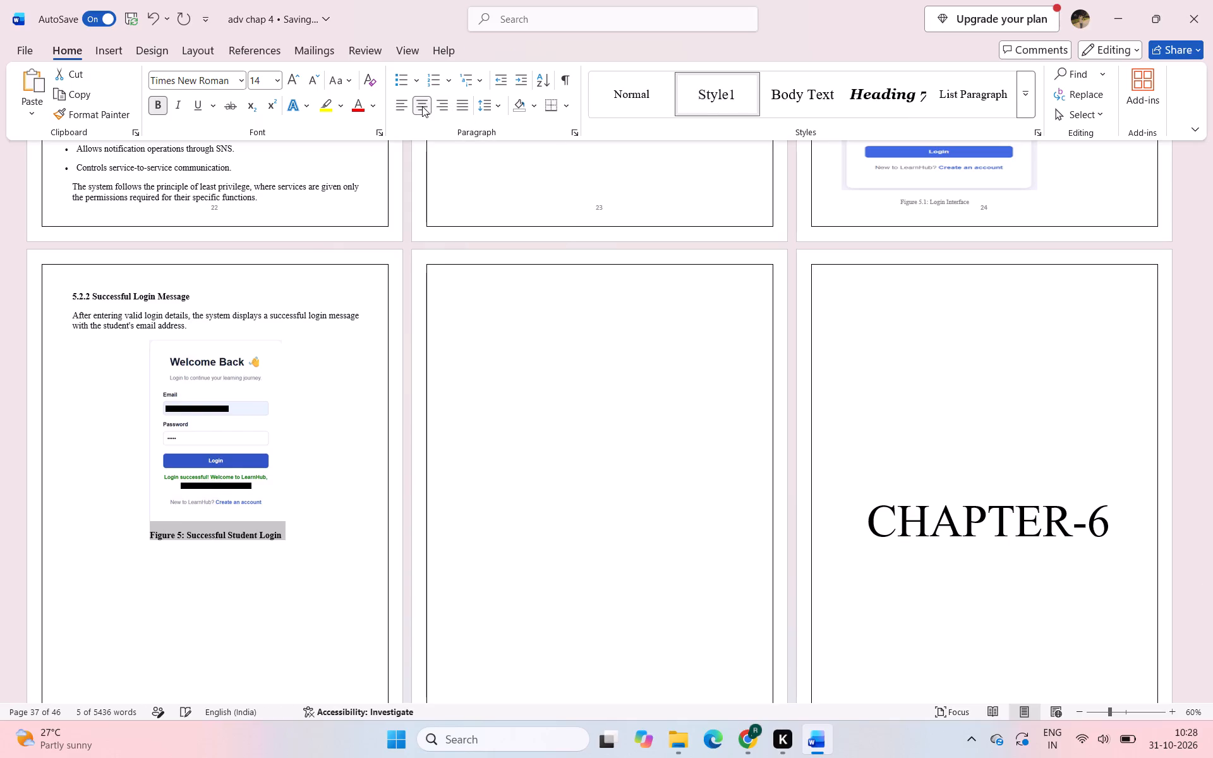
{"action": "left_click", "coordinate": [317, 406]}
Reduce only the height of the successful login screenshot slightly, keeping its width.
{"action": "scroll", "coordinate": [150, 423], "scroll_direction": "up", "scroll_amount": 1}
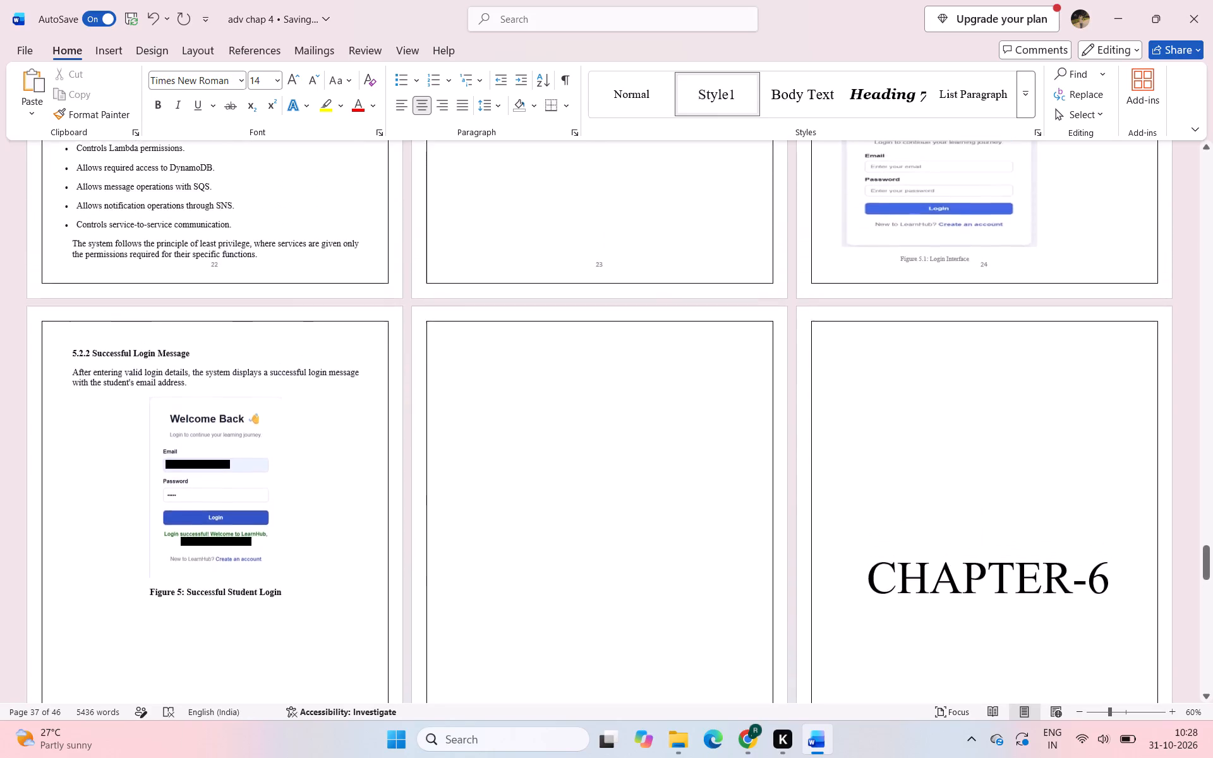
{"action": "scroll", "coordinate": [150, 423], "scroll_direction": "up", "scroll_amount": 1}
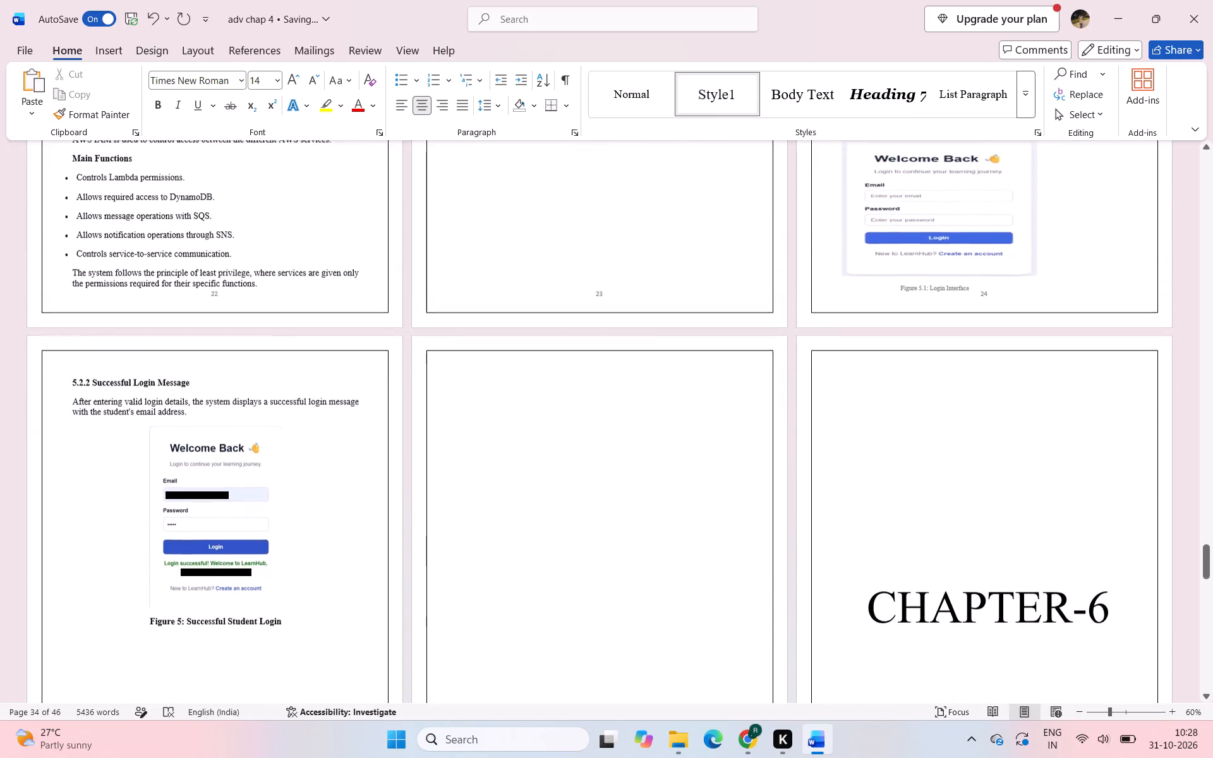
{"action": "left_click", "coordinate": [186, 476]}
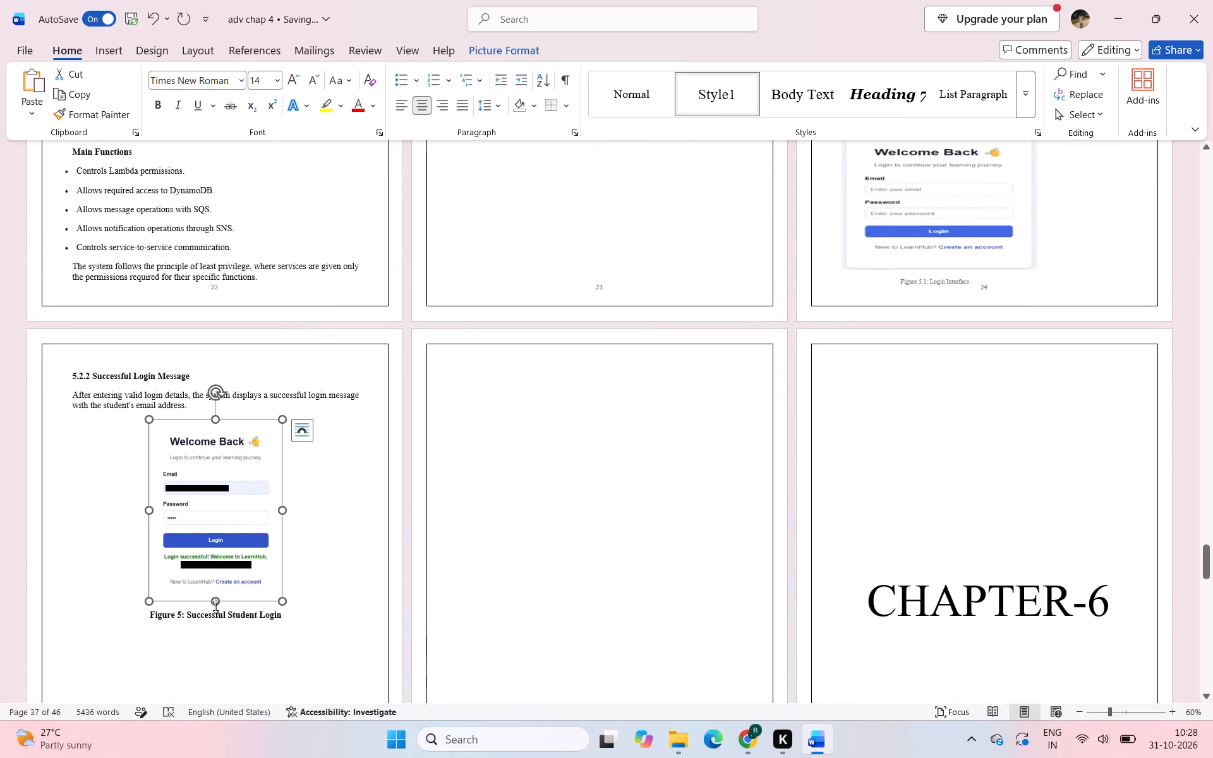
{"action": "left_click_drag", "start_coordinate": [217, 605], "coordinate": [216, 579]}
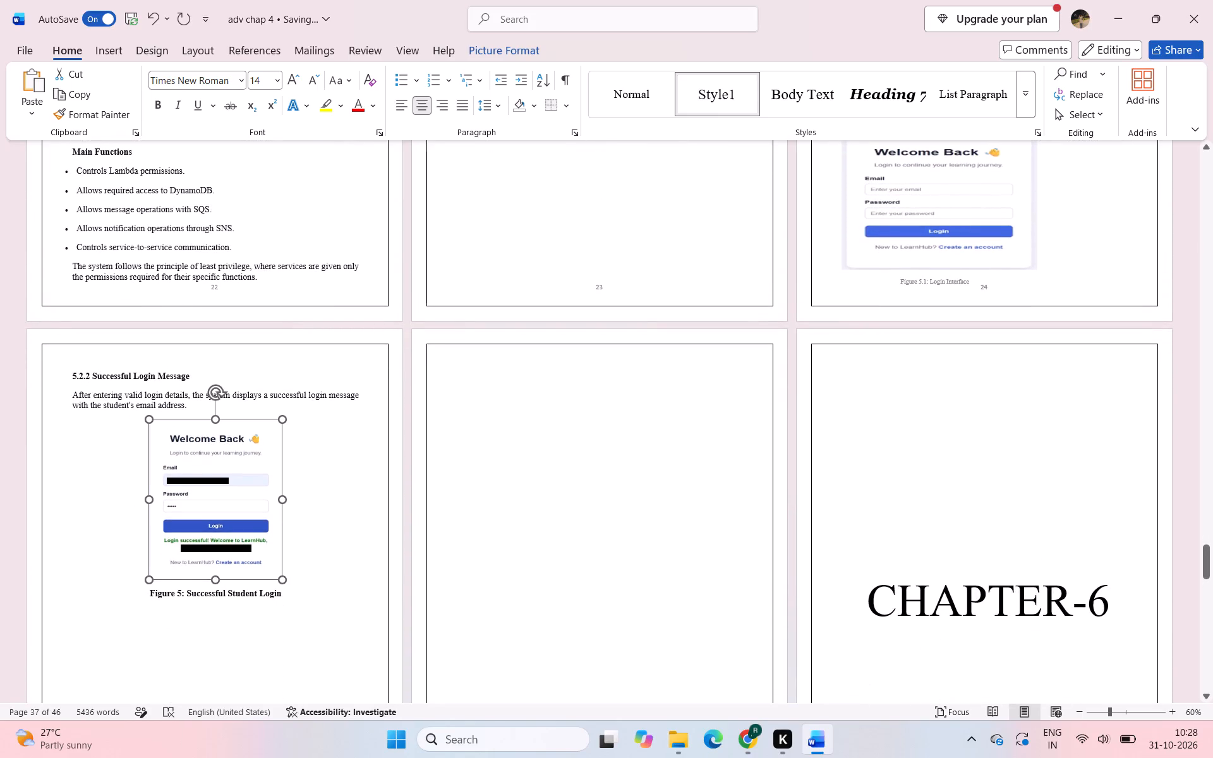
{"action": "left_click_drag", "start_coordinate": [216, 579], "coordinate": [219, 586]}
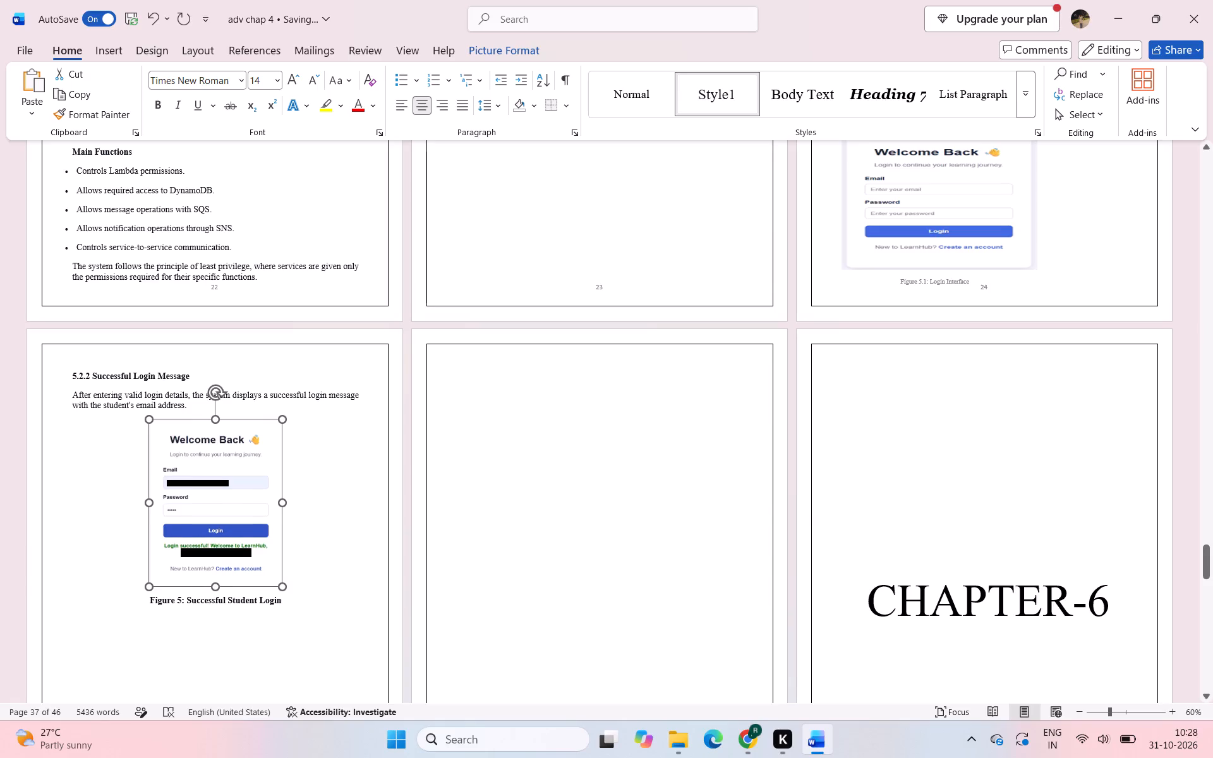
{"action": "left_click_drag", "start_coordinate": [219, 586], "coordinate": [212, 584]}
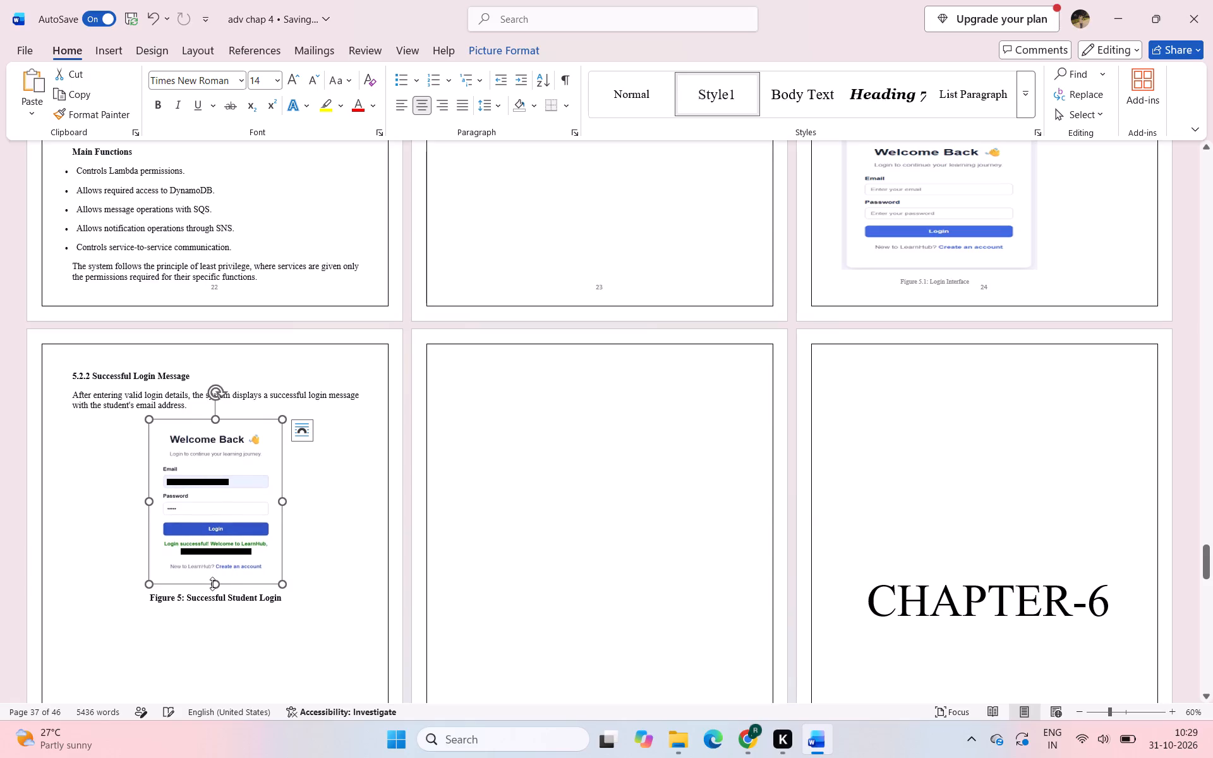
{"action": "left_click", "coordinate": [359, 496]}
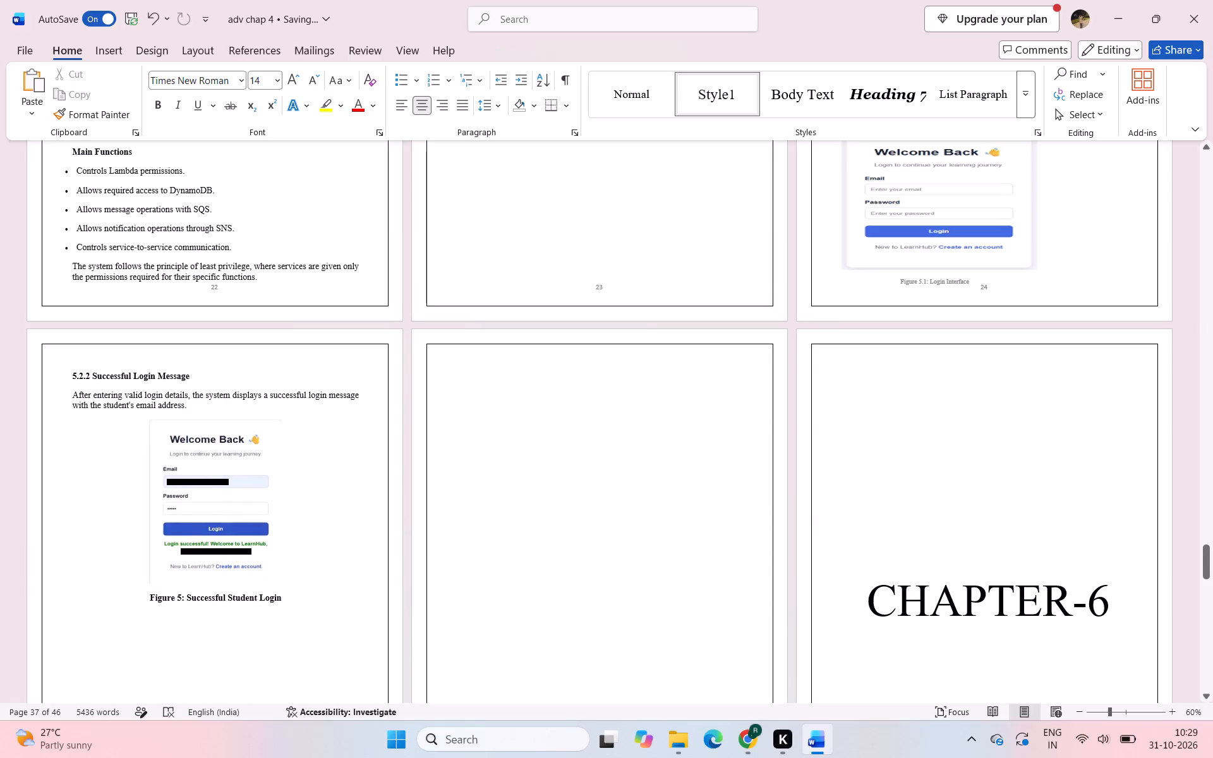
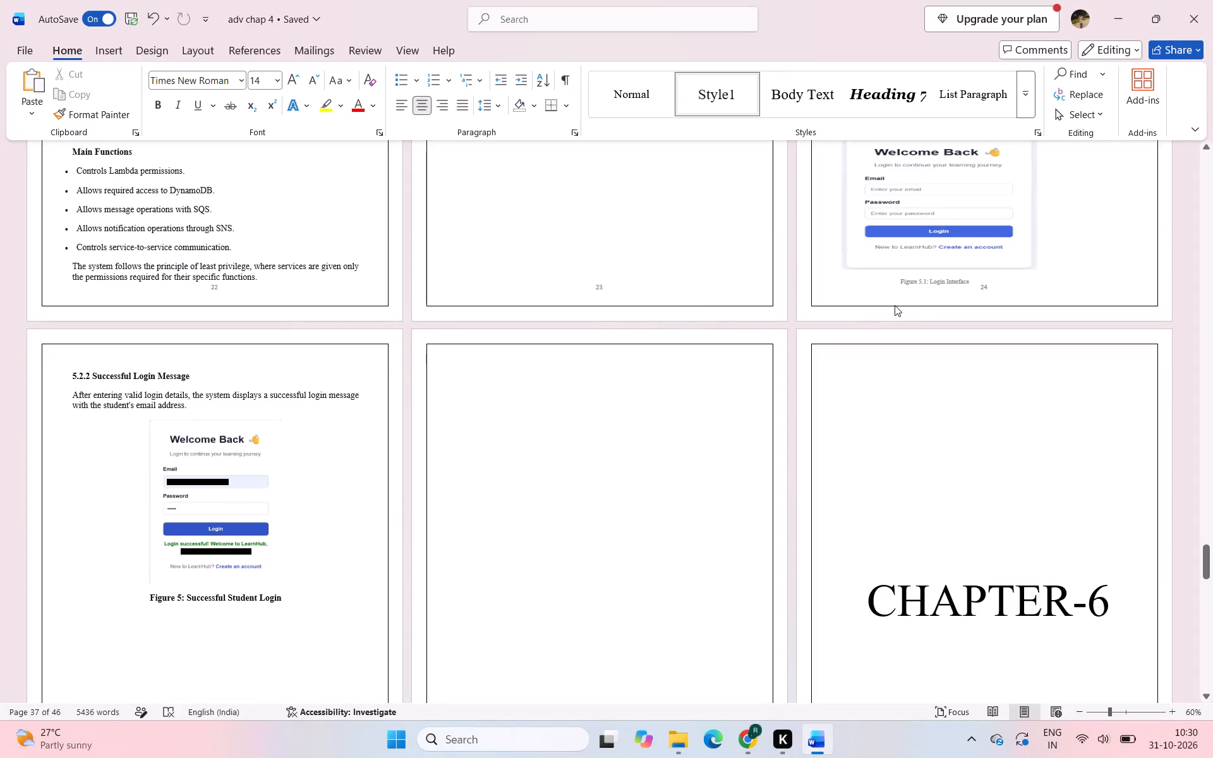
Make the footer caption "Figure 5.1: Login Interface" under the student login screenshot bold and return to the document body.
{"action": "scroll", "coordinate": [895, 305], "scroll_direction": "up", "scroll_amount": 1}
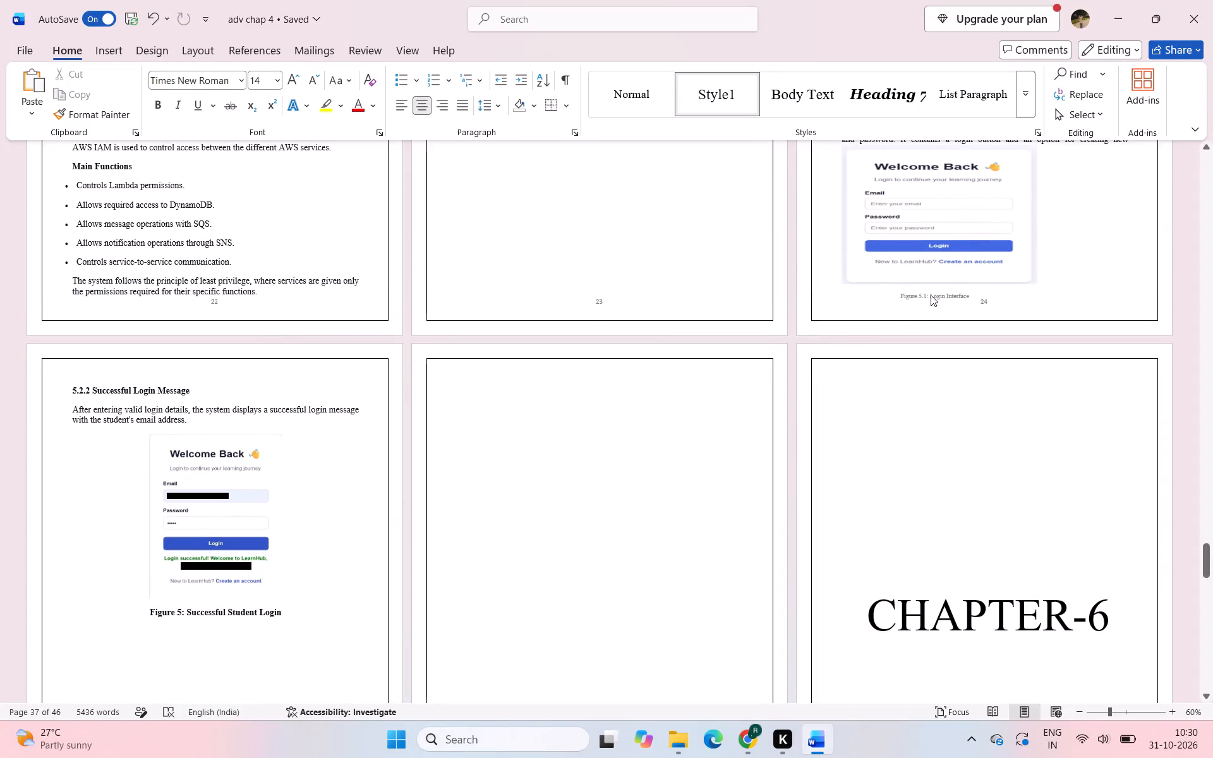
{"action": "double_click", "coordinate": [929, 296]}
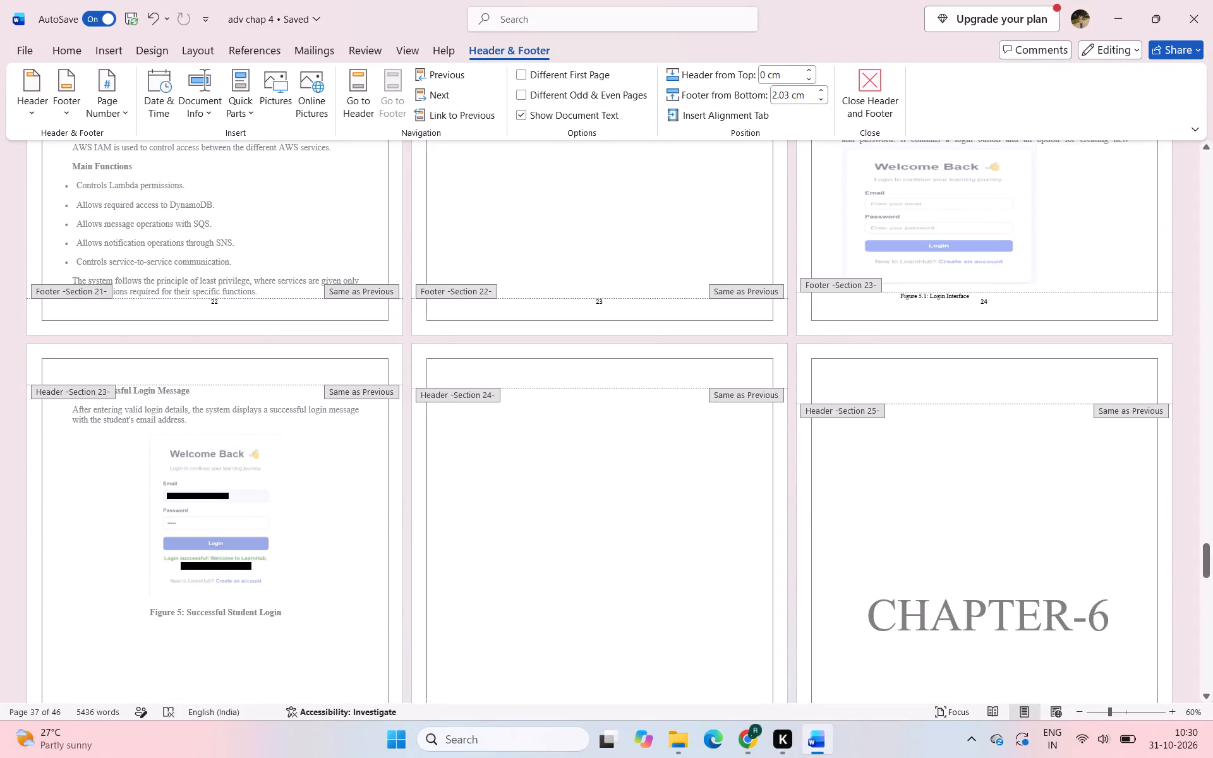
{"action": "left_click_drag", "start_coordinate": [902, 298], "coordinate": [966, 299]}
{"action": "left_click_drag", "start_coordinate": [966, 299], "coordinate": [967, 299]}
{"action": "left_click", "coordinate": [960, 270]}
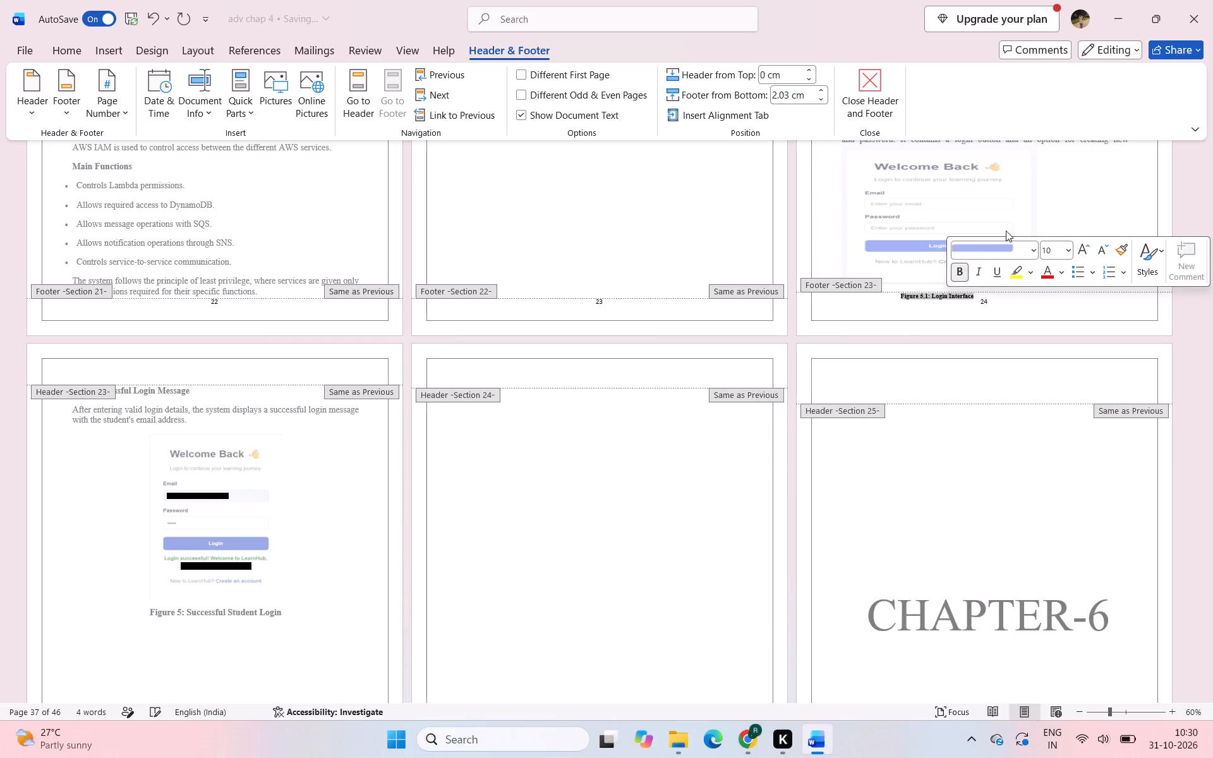
{"action": "double_click", "coordinate": [1092, 189]}
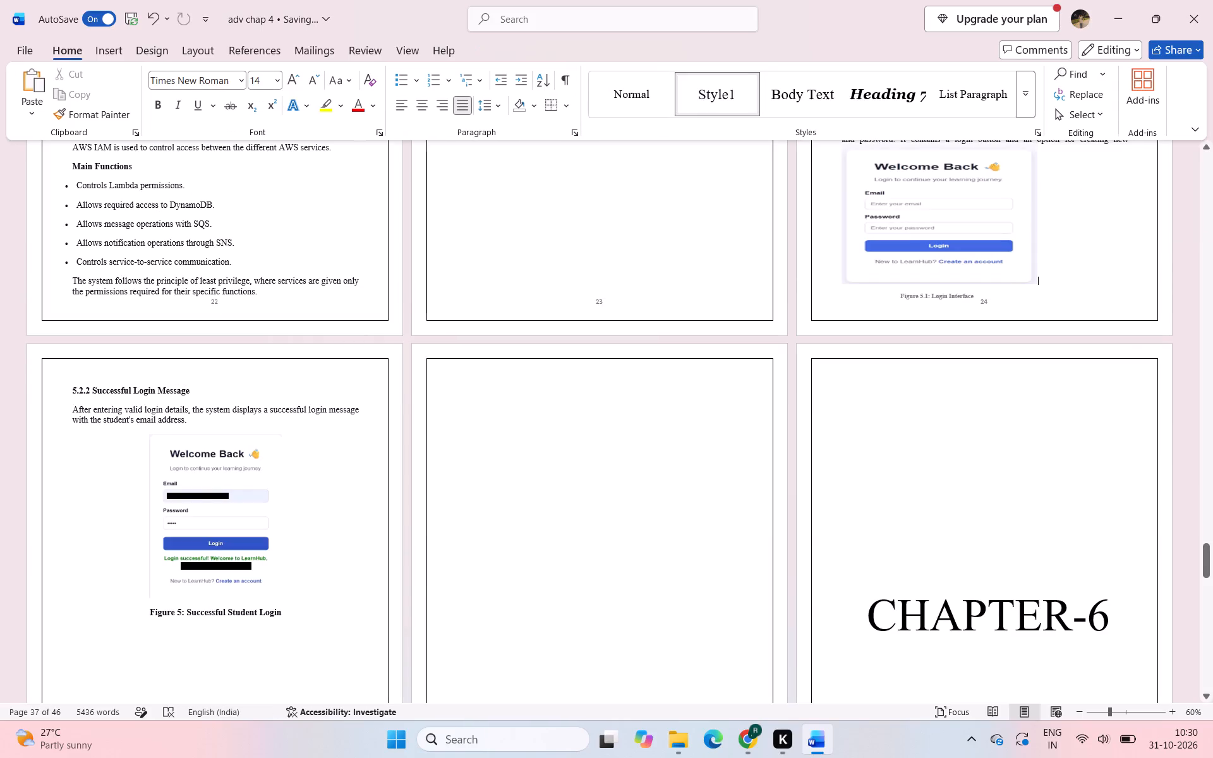
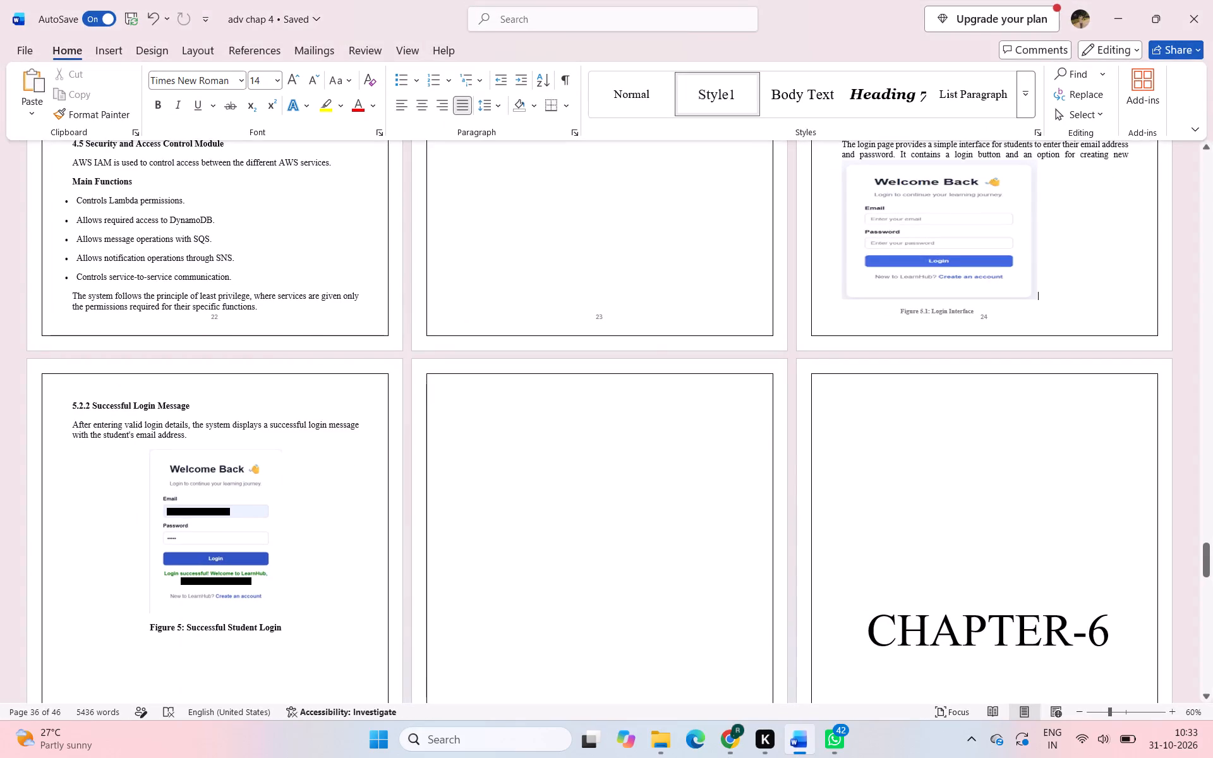
{"action": "scroll", "coordinate": [816, 443], "scroll_direction": "up", "scroll_amount": 2}
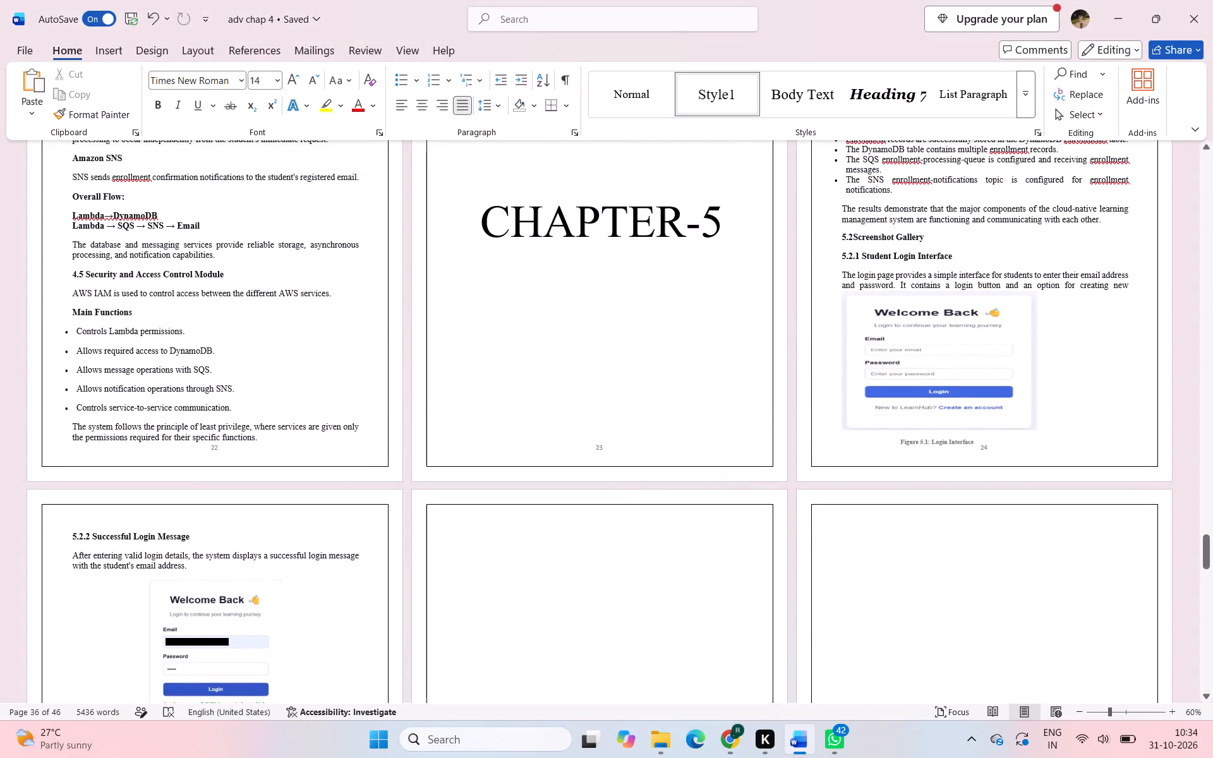
{"action": "left_click", "coordinate": [1129, 287]}
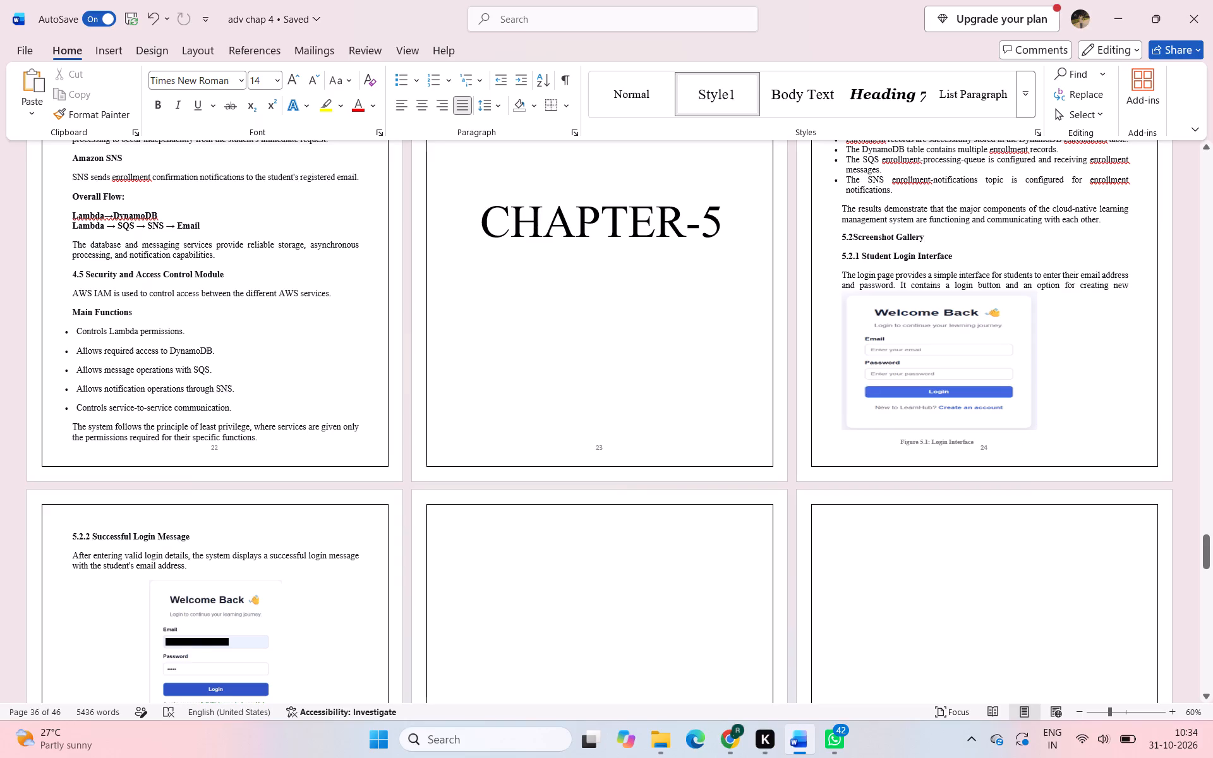
{"action": "key", "text": "space"}
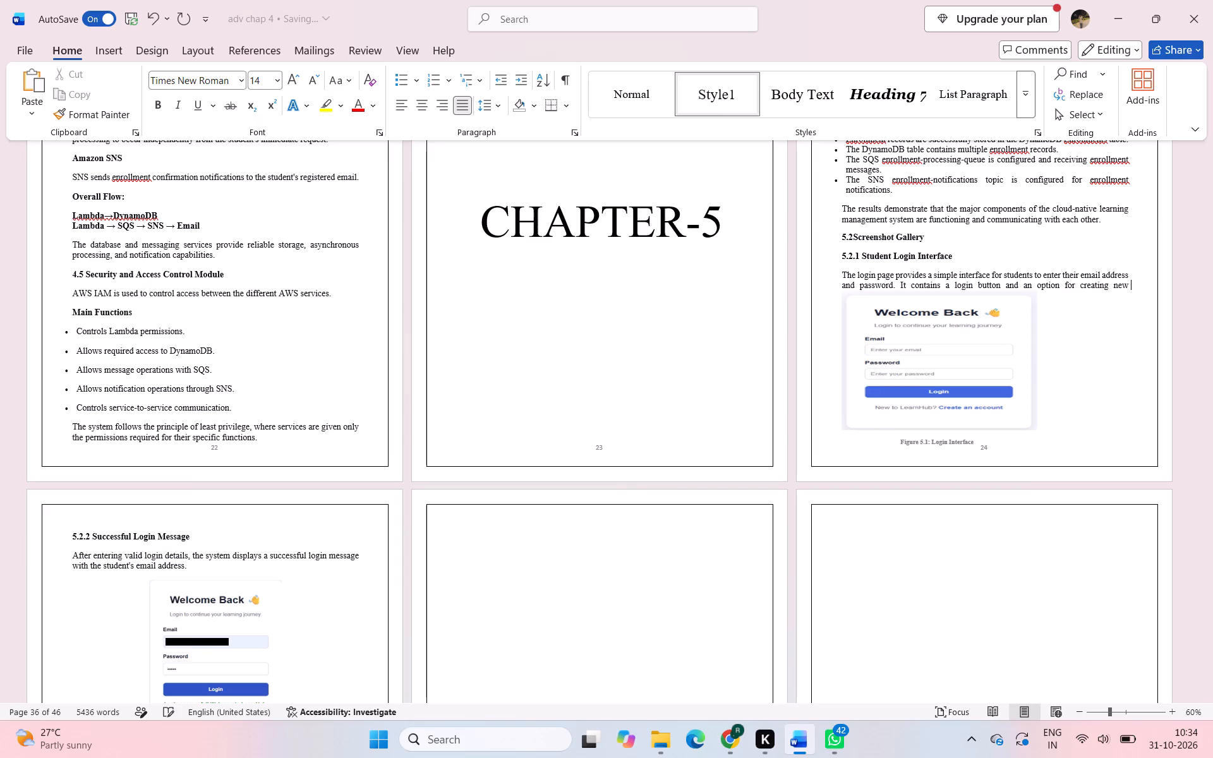
{"action": "type", "text": "account."}
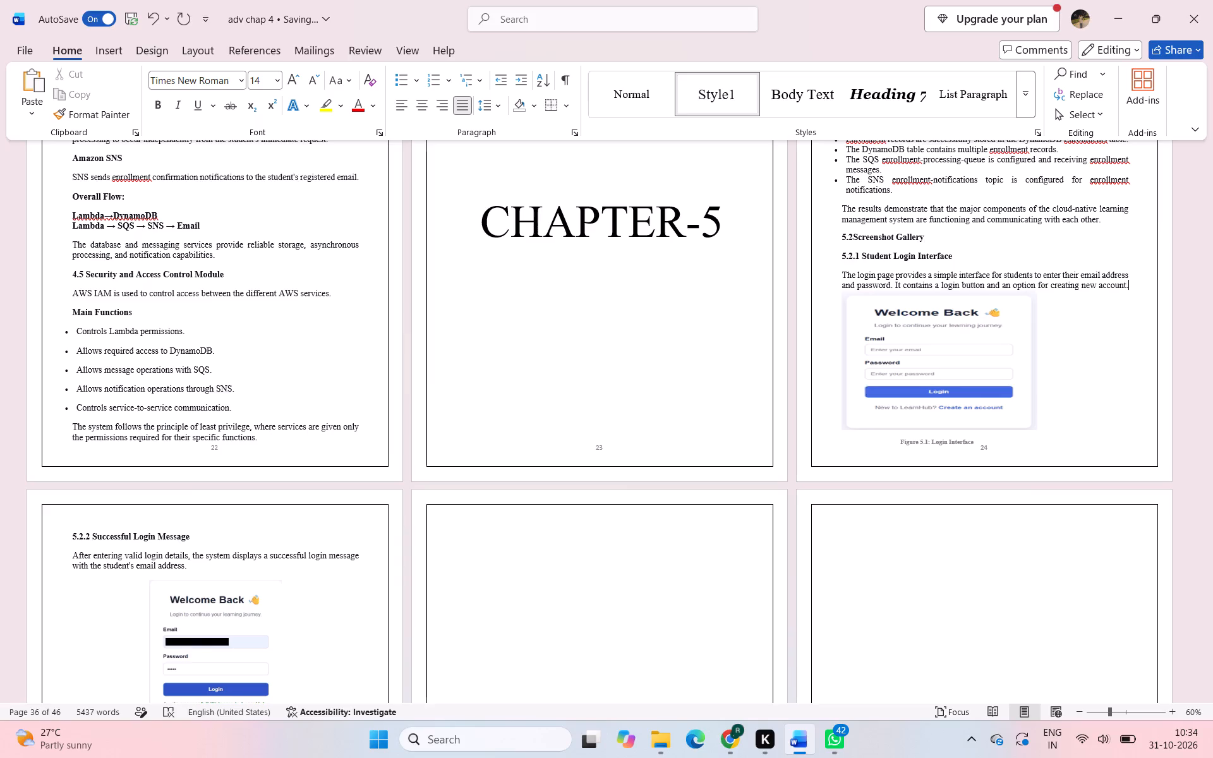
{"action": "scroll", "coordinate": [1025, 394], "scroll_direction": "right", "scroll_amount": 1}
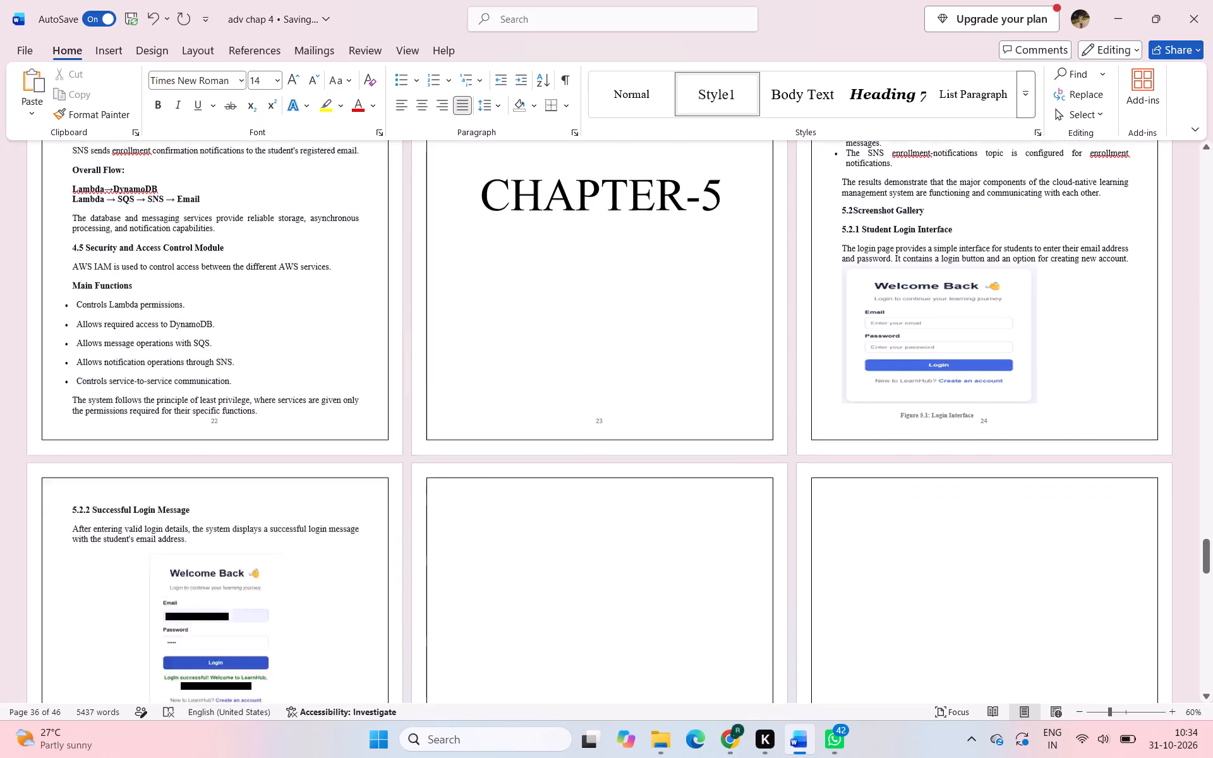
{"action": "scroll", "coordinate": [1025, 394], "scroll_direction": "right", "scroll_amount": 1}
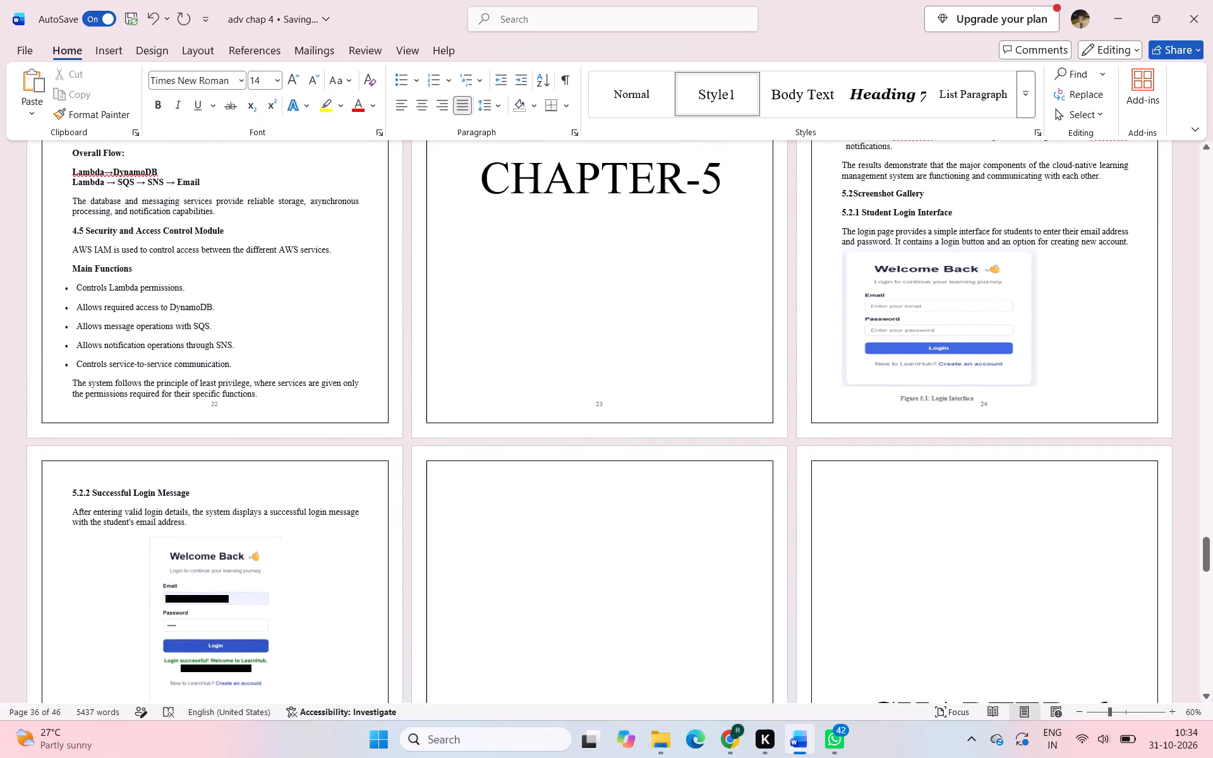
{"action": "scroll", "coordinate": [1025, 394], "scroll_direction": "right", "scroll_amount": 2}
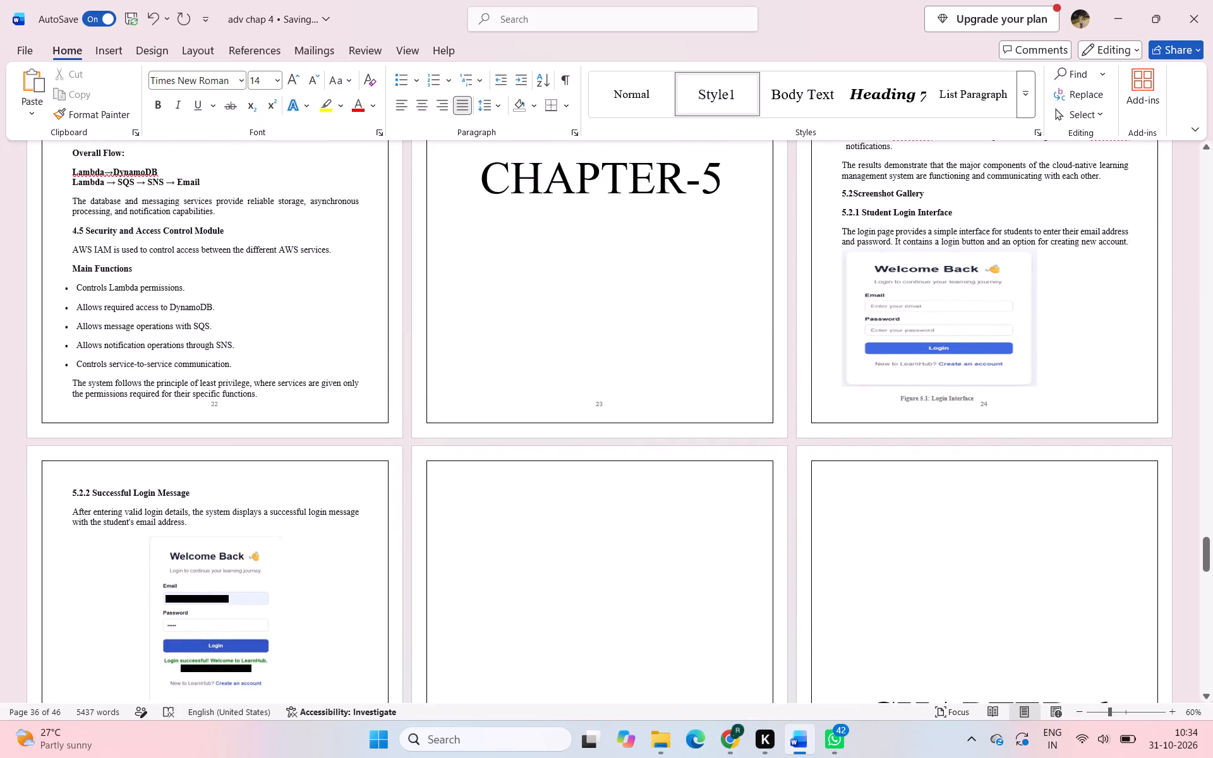
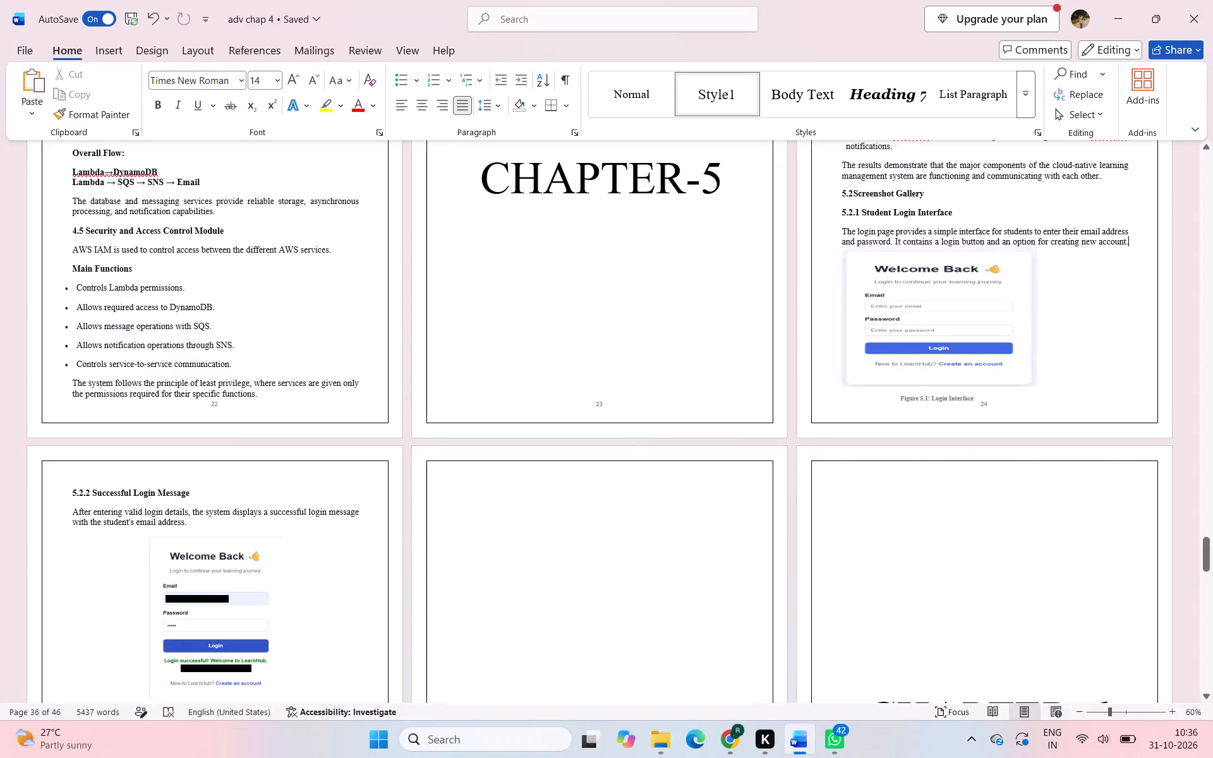
Delete the sentence "It contains a login button and an option for creating new account." under 5.2.1 Student Login Interface.
{"action": "left_click_drag", "start_coordinate": [895, 240], "coordinate": [1133, 233]}
{"action": "left_click_drag", "start_coordinate": [1133, 233], "coordinate": [1130, 241]}
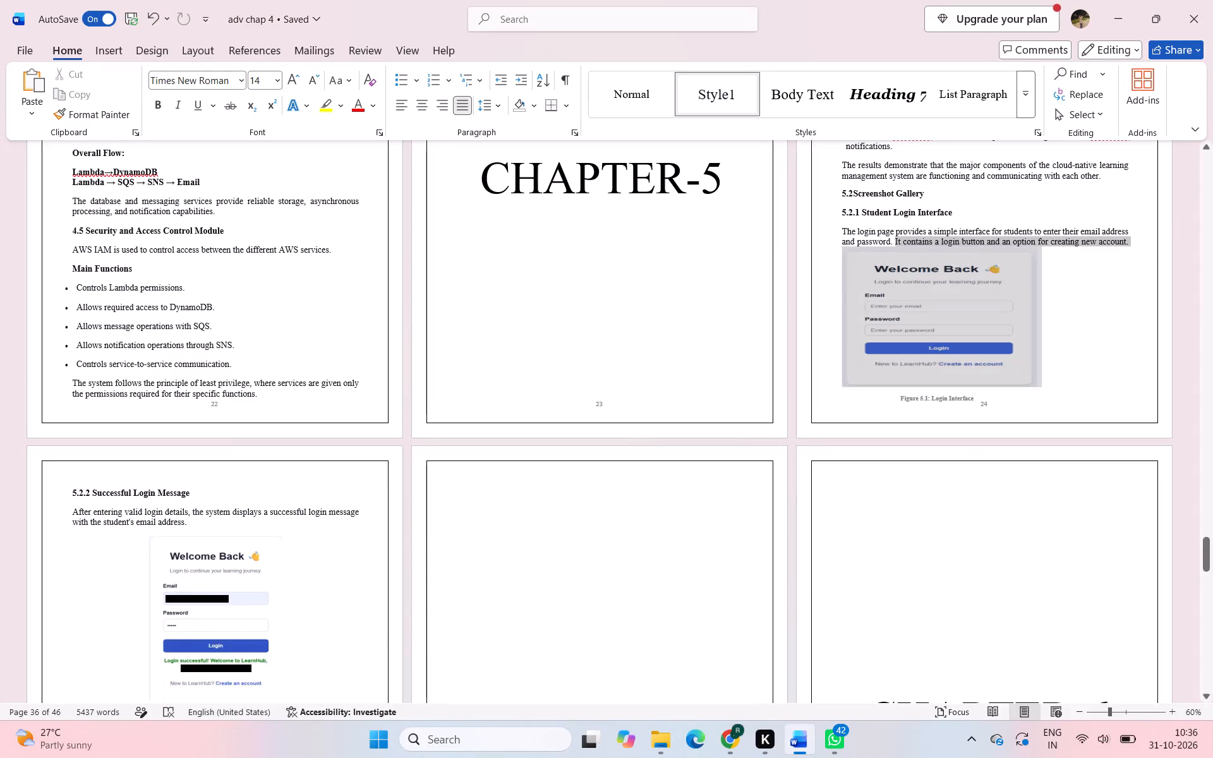
{"action": "left_click_drag", "start_coordinate": [1130, 241], "coordinate": [1130, 241]}
{"action": "key", "text": "BackSpace"}
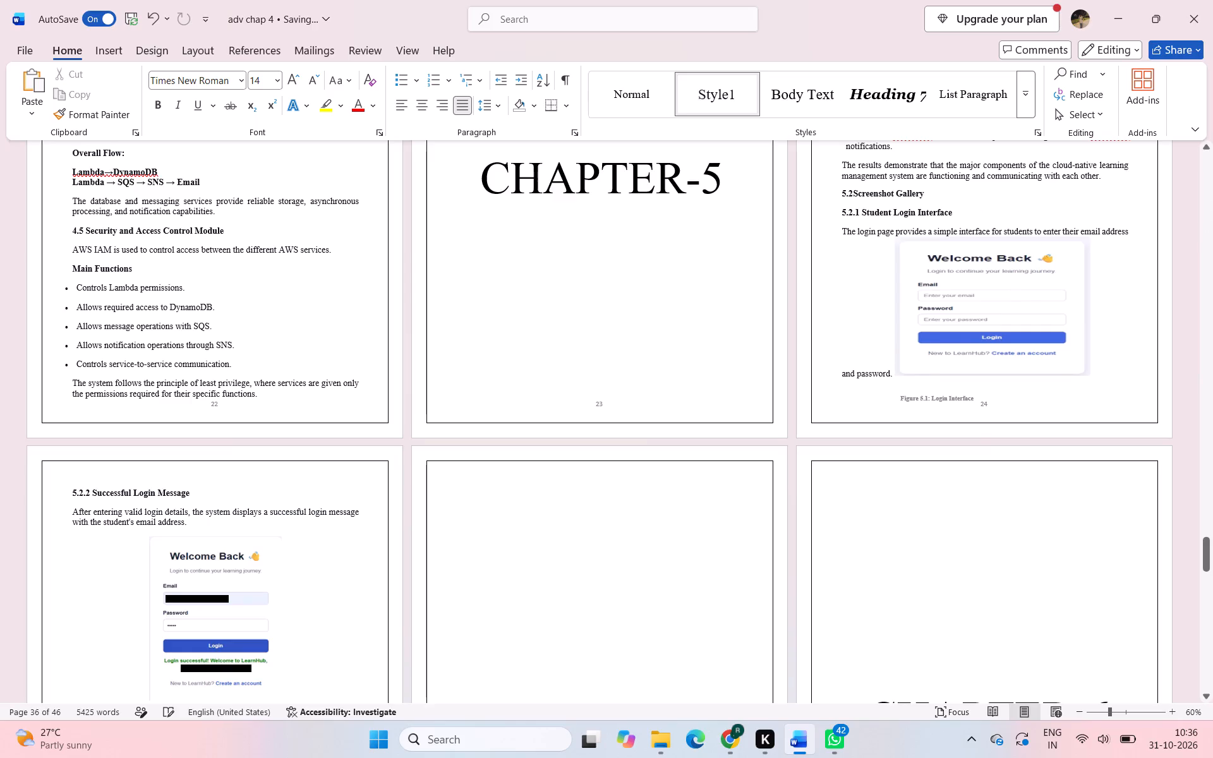
Remove "and password." from the login page description under 5.2.1 so the text ends at "email address".
{"action": "left_click", "coordinate": [1129, 231]}
{"action": "left_click", "coordinate": [891, 376]}
{"action": "key", "text": "BackSpace"}
{"action": "key", "text": "BackSpace"}
{"action": "key", "text": "BackSpace"}
{"action": "key", "text": "BackSpace"}
{"action": "key", "text": "BackSpace"}
{"action": "key", "text": "BackSpace"}
{"action": "key", "text": "BackSpace"}
{"action": "key", "text": "BackSpace"}
{"action": "key", "text": "BackSpace"}
{"action": "key", "text": "BackSpace"}
{"action": "key", "text": "BackSpace"}
{"action": "key", "text": "BackSpace"}
{"action": "key", "text": "BackSpace"}
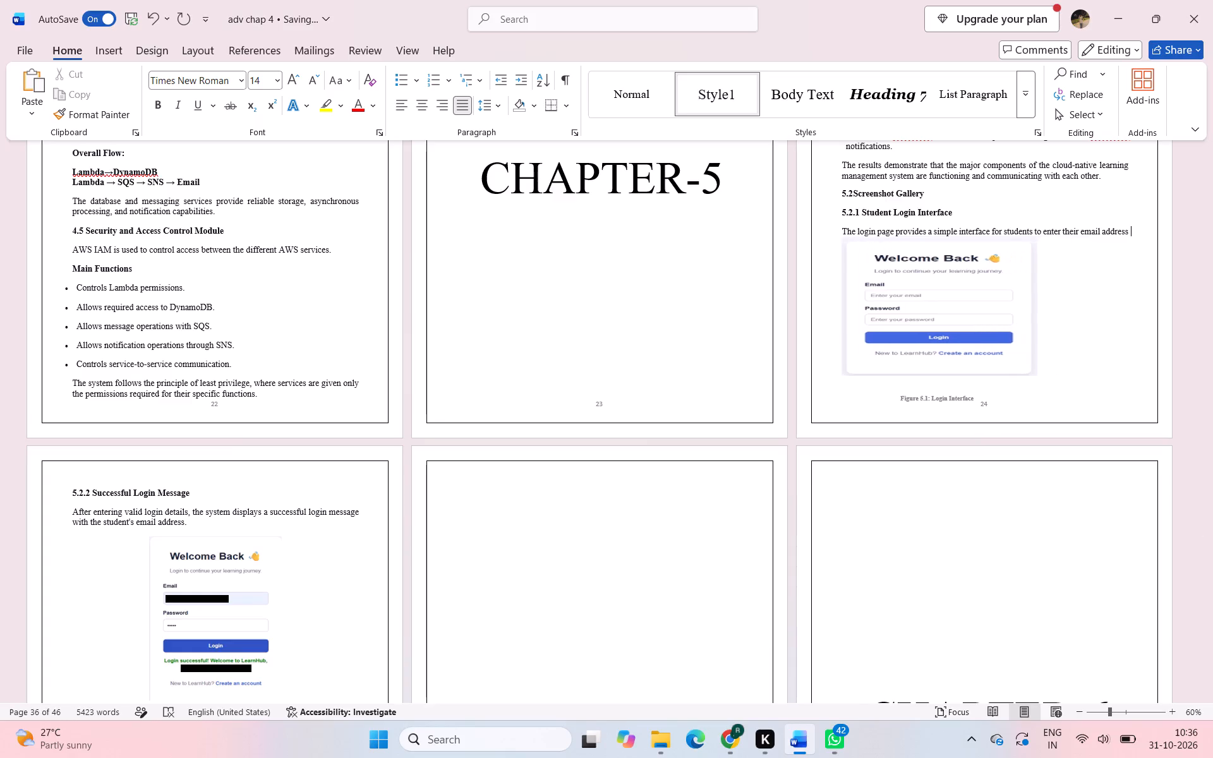
{"action": "key", "text": "BackSpace"}
{"action": "key", "text": "space"}
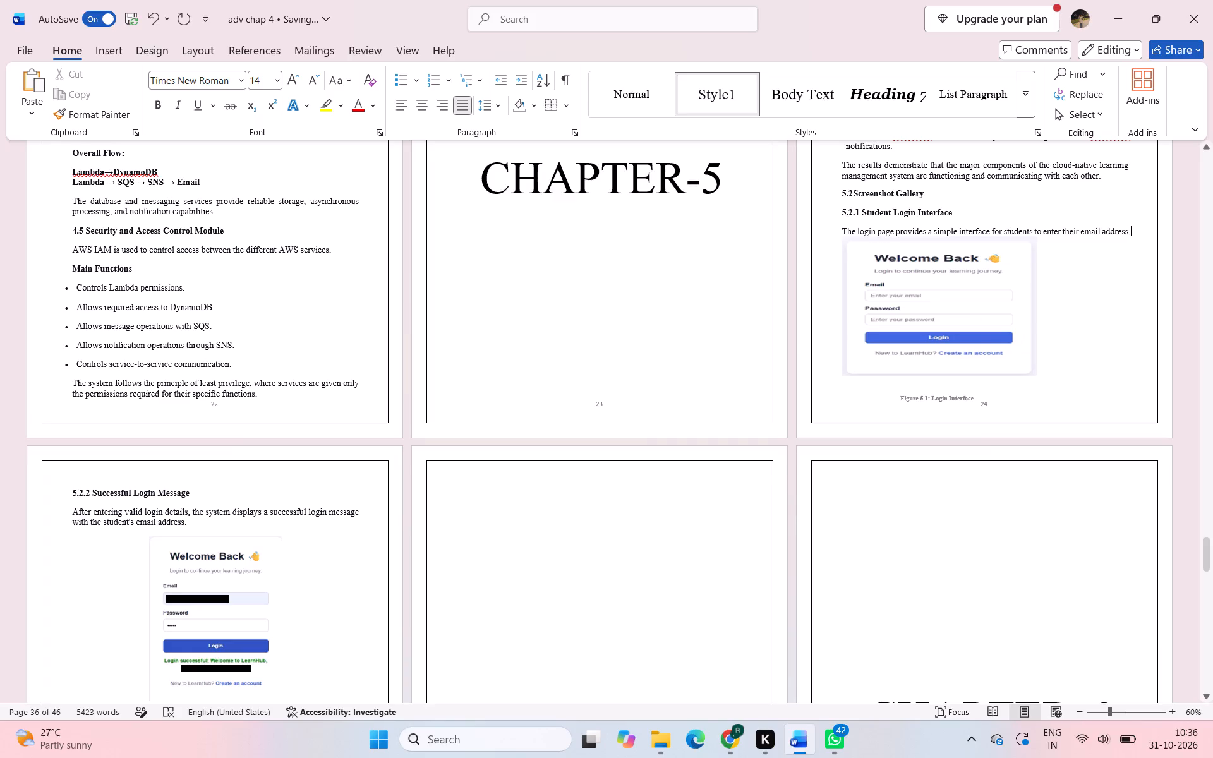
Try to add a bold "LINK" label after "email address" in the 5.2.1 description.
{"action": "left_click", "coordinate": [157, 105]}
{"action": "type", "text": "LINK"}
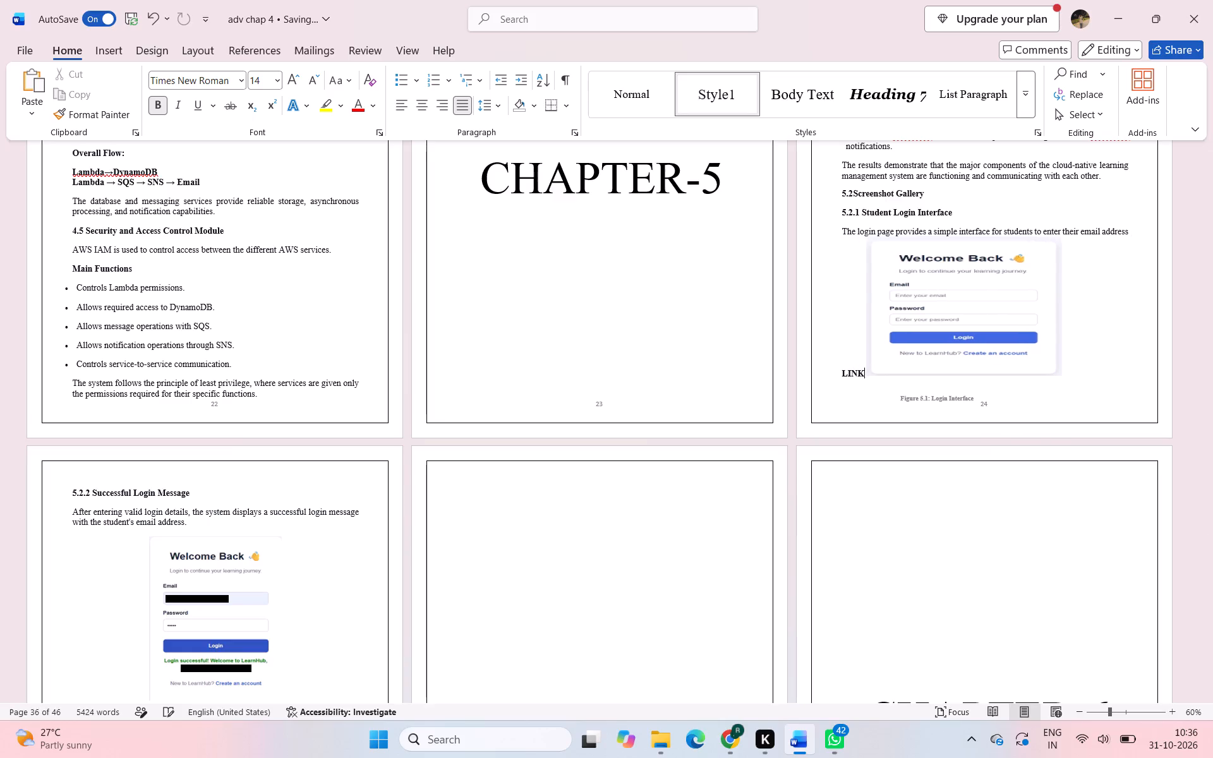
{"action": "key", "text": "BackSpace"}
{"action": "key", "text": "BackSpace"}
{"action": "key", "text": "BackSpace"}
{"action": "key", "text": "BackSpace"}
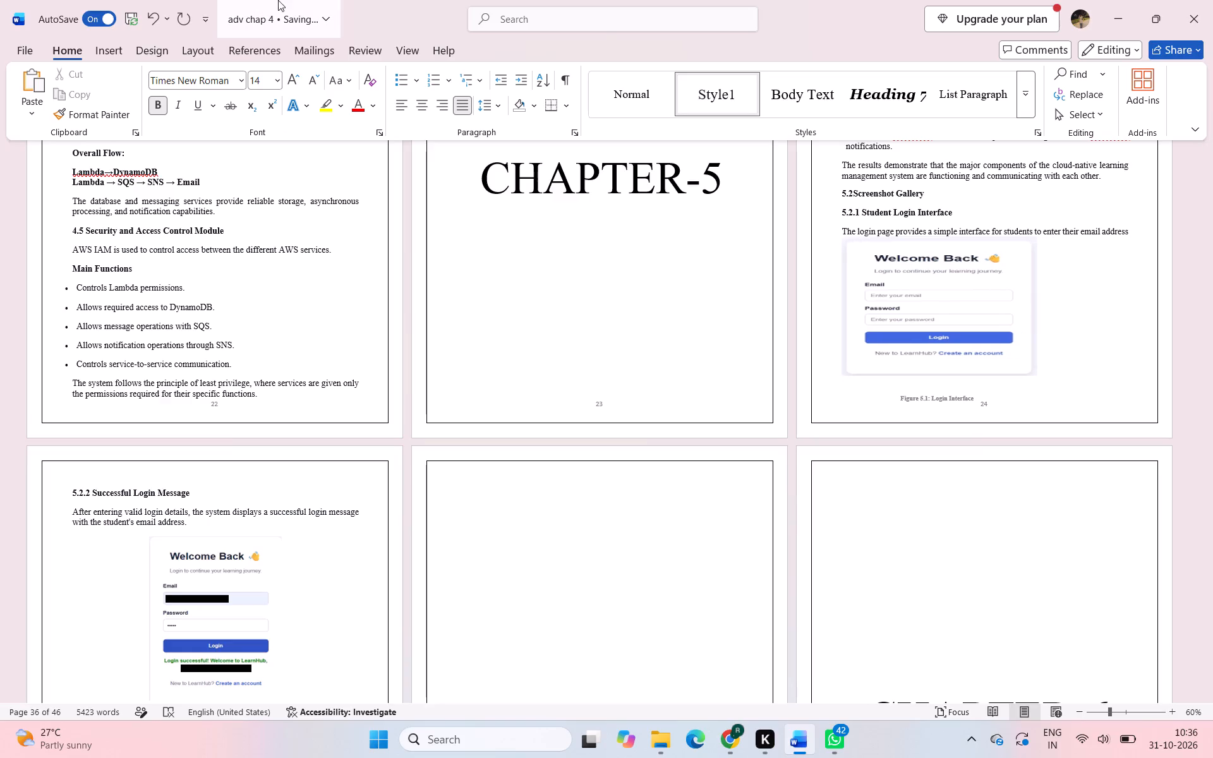
Delete the login page screenshot under 5.2.1 Student Login Interface.
{"action": "left_click", "coordinate": [878, 280]}
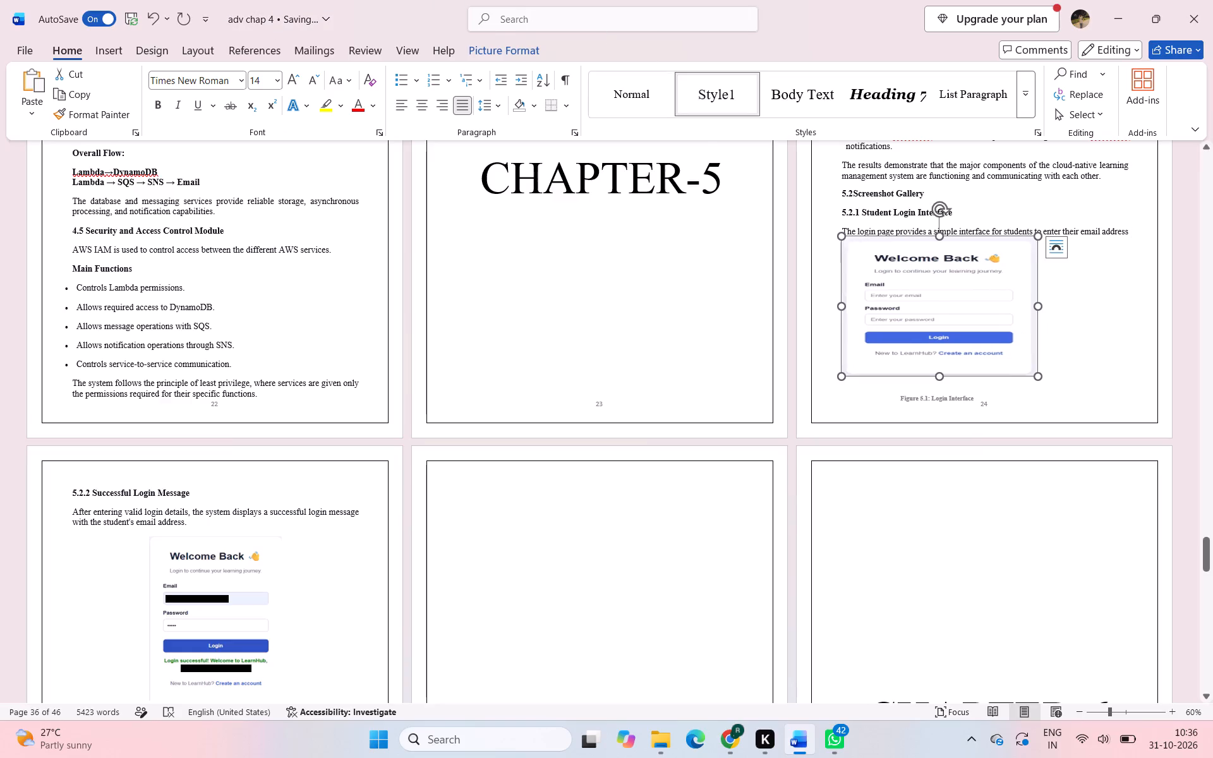
{"action": "key", "text": "BackSpace"}
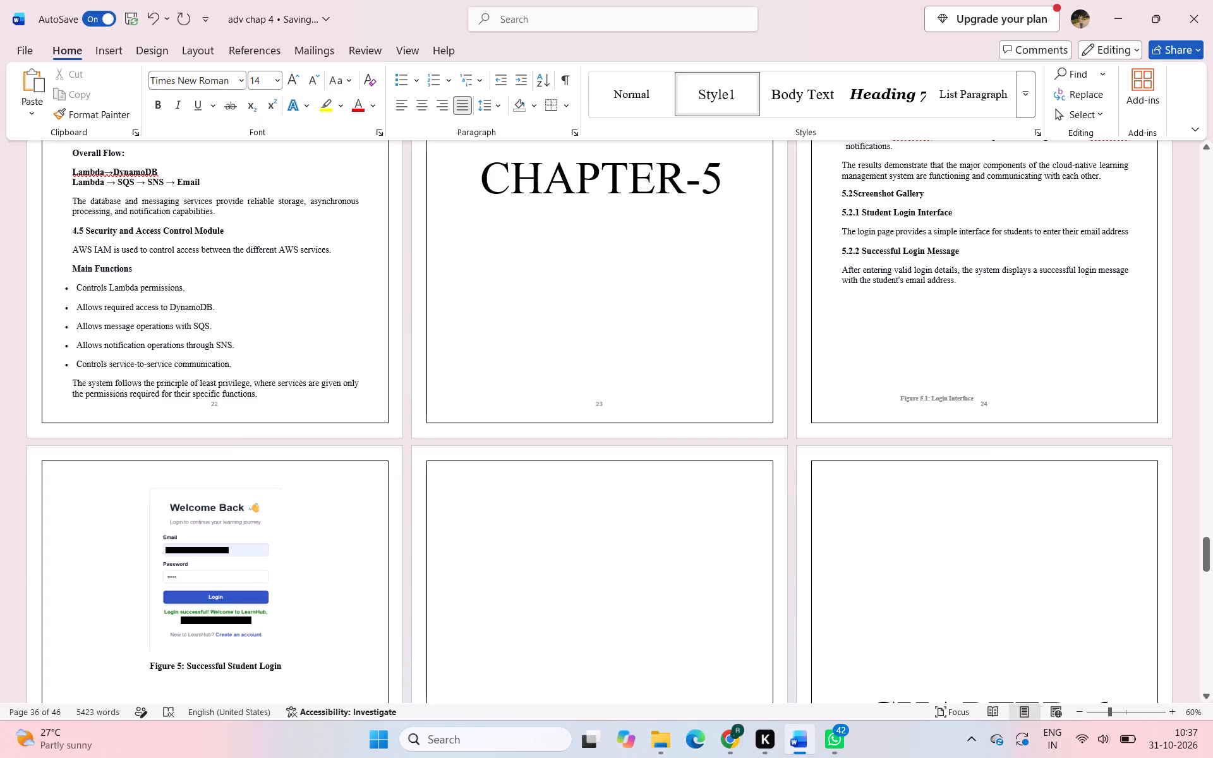
{"action": "key", "text": "BackSpace"}
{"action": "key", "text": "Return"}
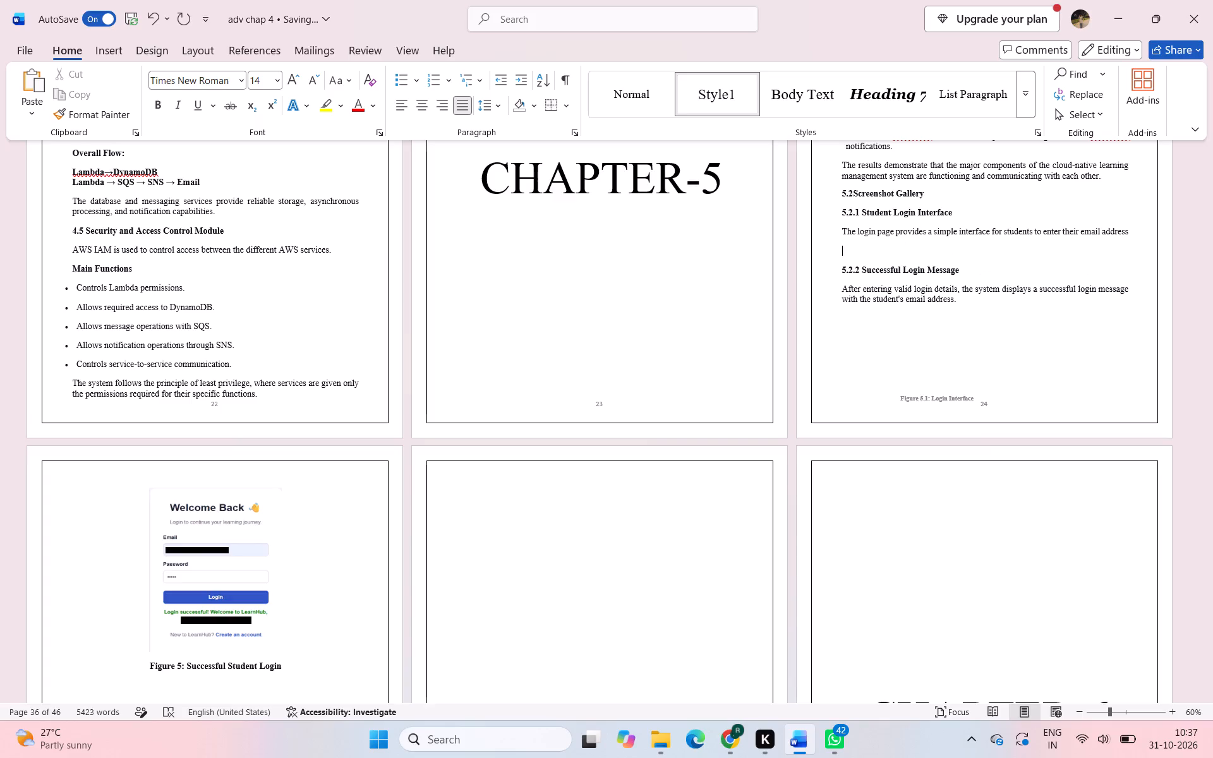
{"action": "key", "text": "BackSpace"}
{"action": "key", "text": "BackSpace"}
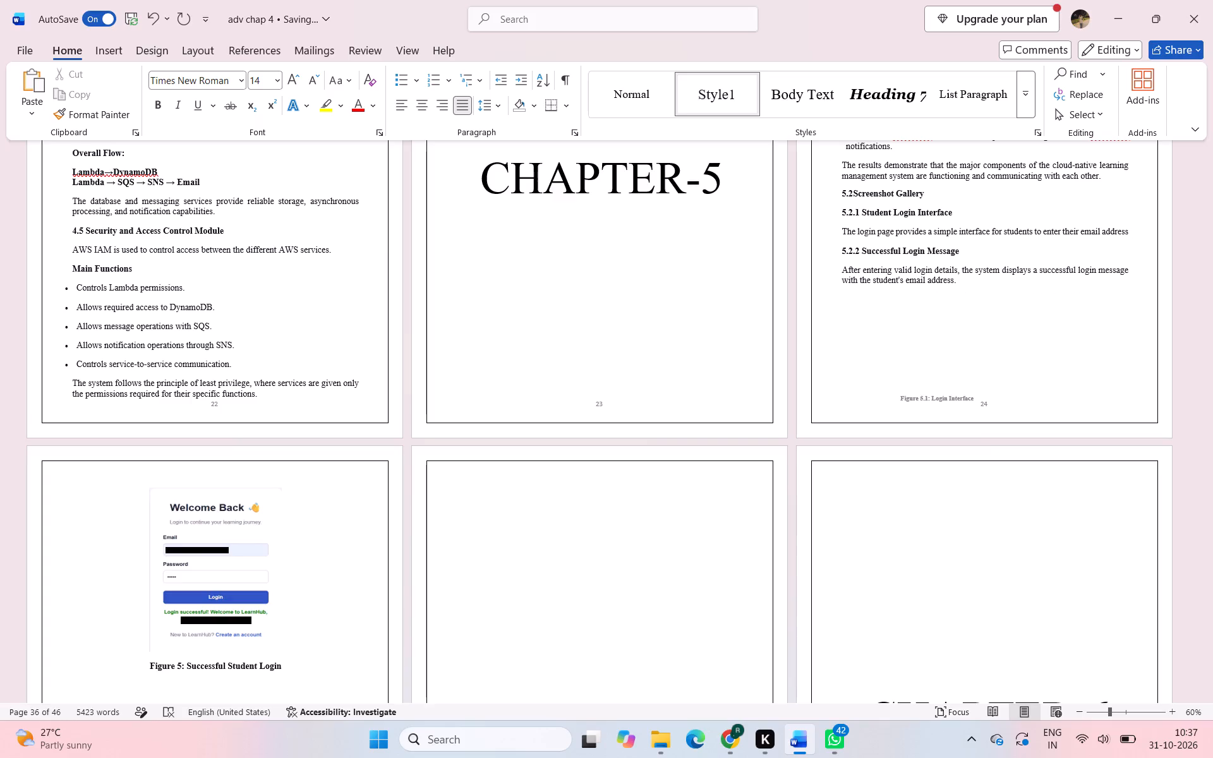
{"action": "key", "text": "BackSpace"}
Add text starting with "L" after "email address" in the 5.2.1 login page description.
{"action": "key", "text": "space"}
{"action": "key", "text": "shift+l"}
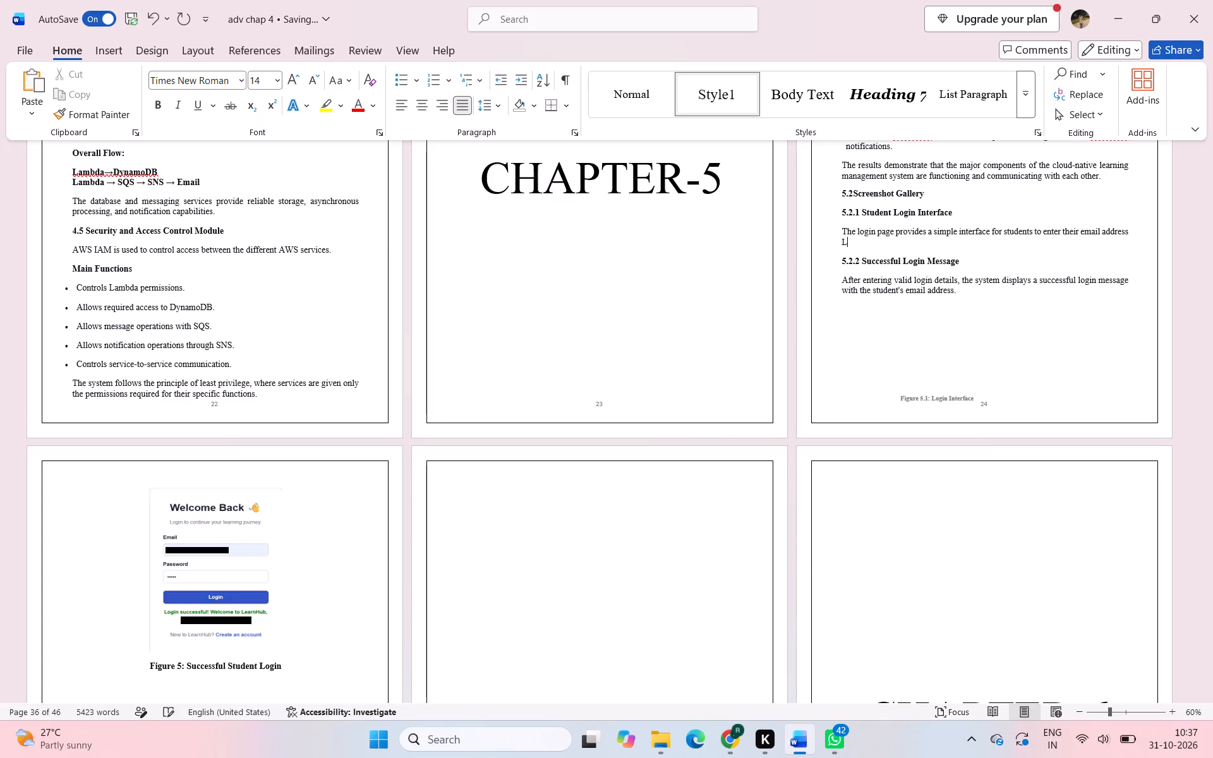
Replace the stray "L" after "email address" in the 5.2.1 login page description with a bold "LINK :" label.
{"action": "key", "text": "BackSpace"}
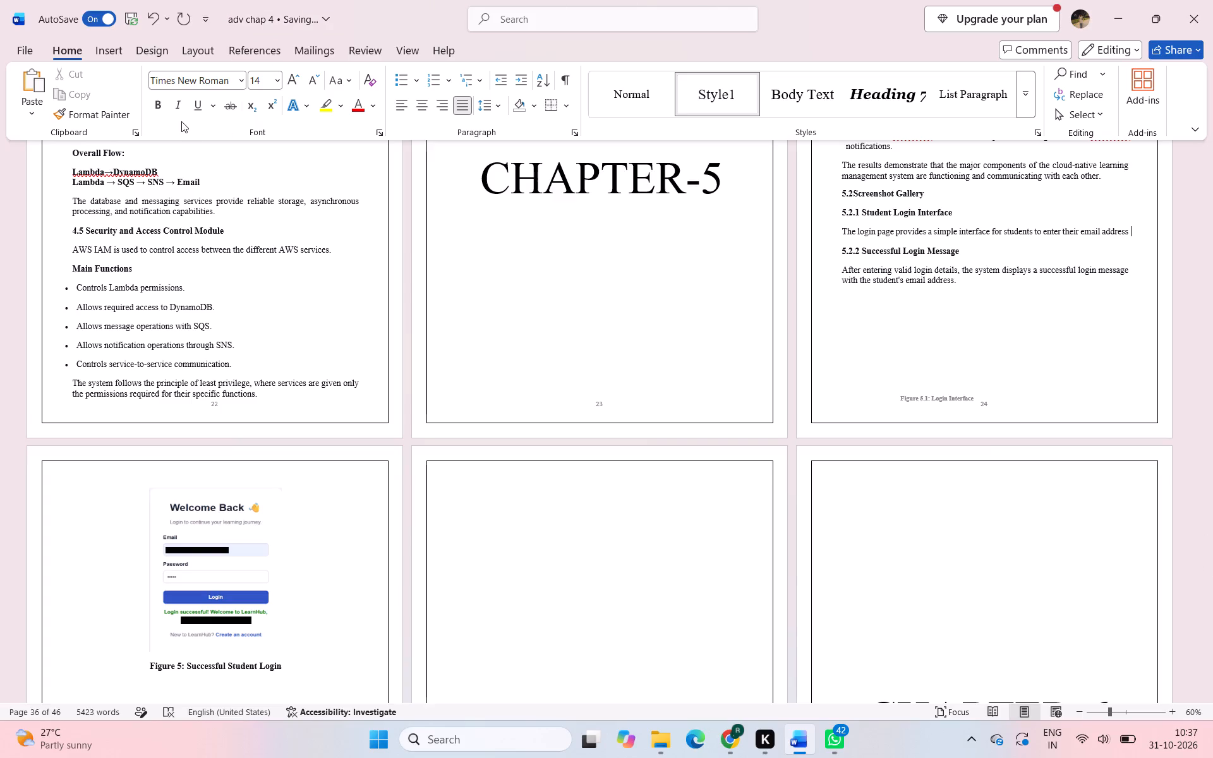
{"action": "left_click", "coordinate": [160, 98]}
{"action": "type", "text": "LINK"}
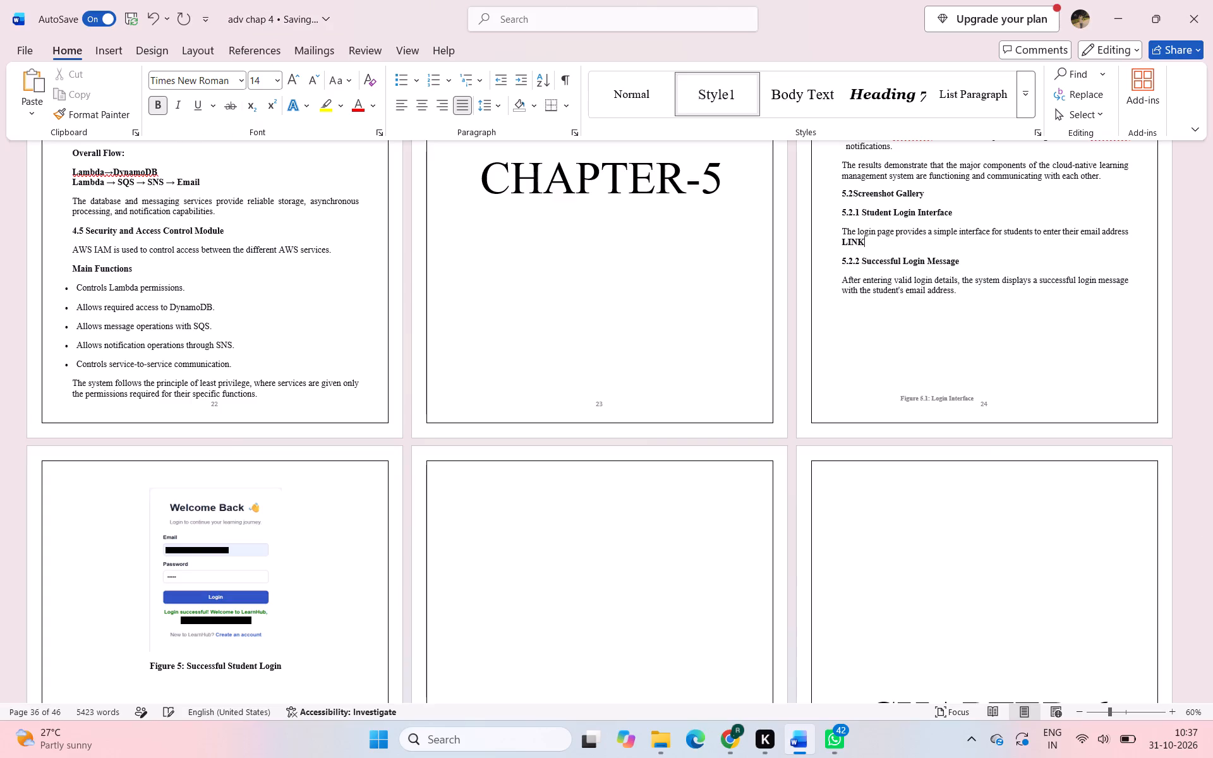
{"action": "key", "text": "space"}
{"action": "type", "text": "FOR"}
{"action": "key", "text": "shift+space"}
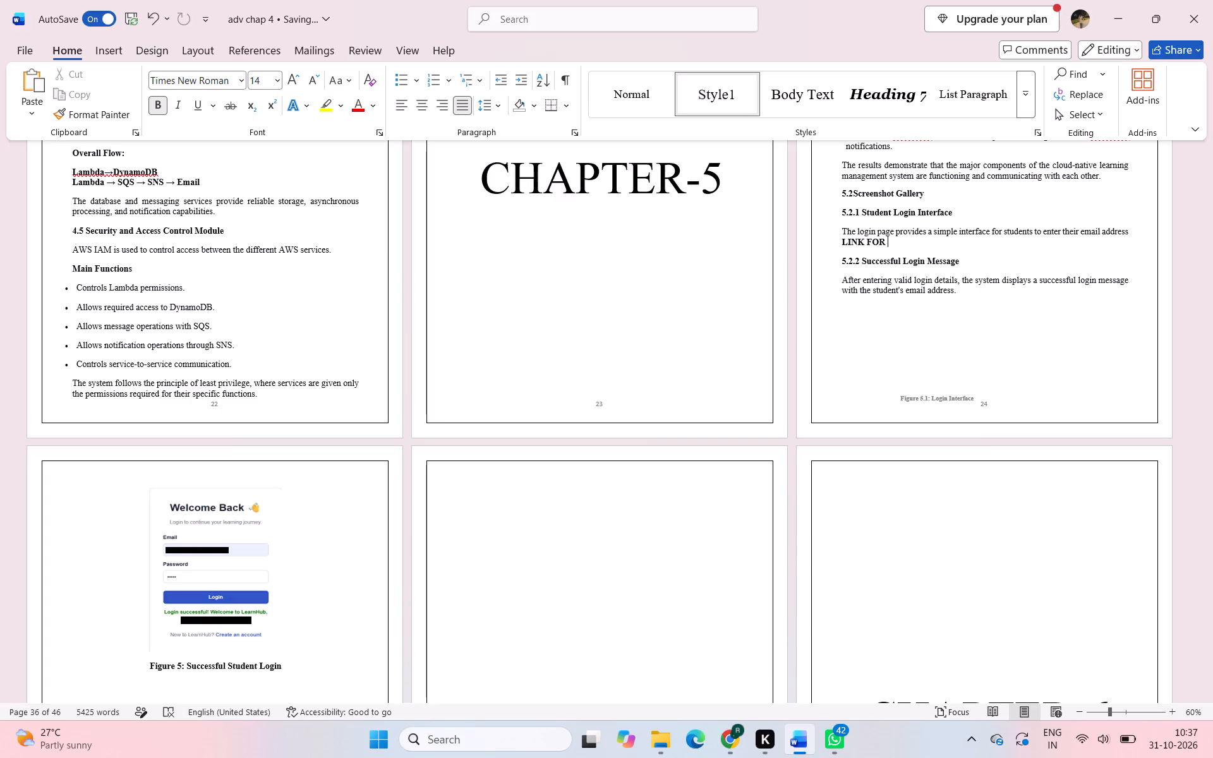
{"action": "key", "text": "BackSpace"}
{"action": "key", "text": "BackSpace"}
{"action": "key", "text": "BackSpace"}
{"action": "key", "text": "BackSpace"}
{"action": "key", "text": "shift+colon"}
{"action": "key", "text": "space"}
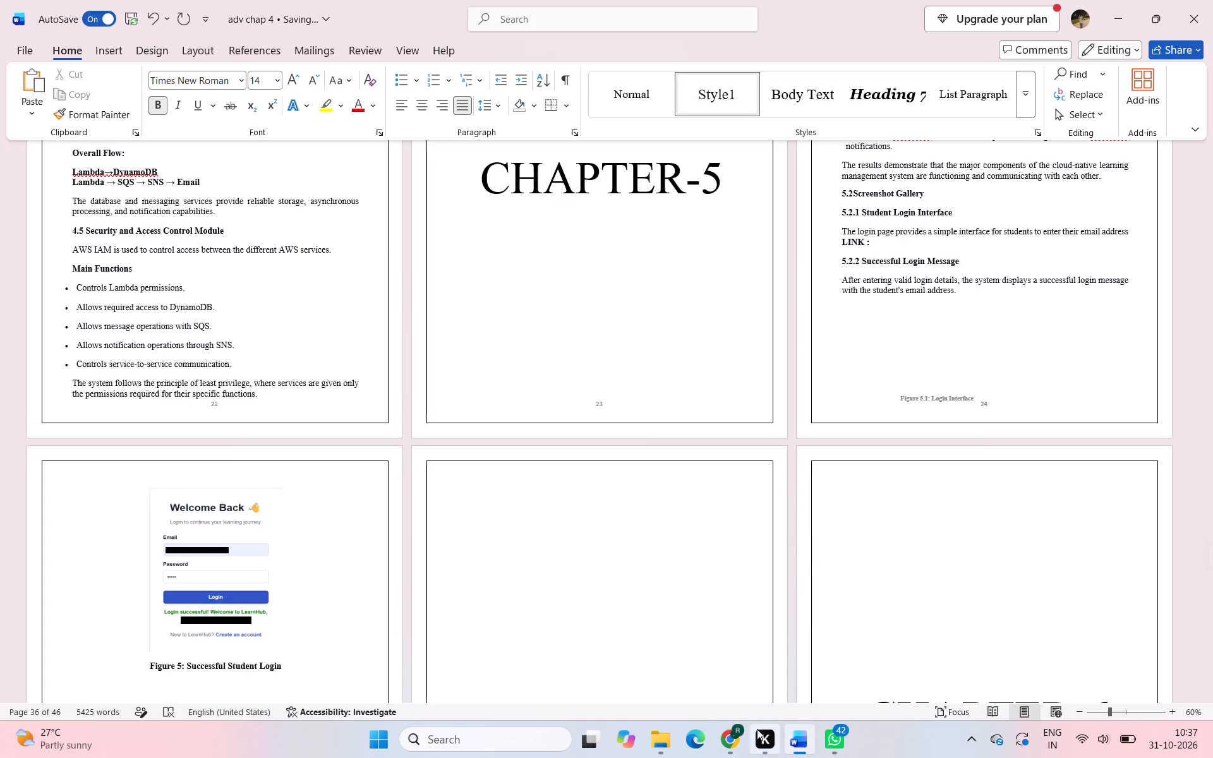
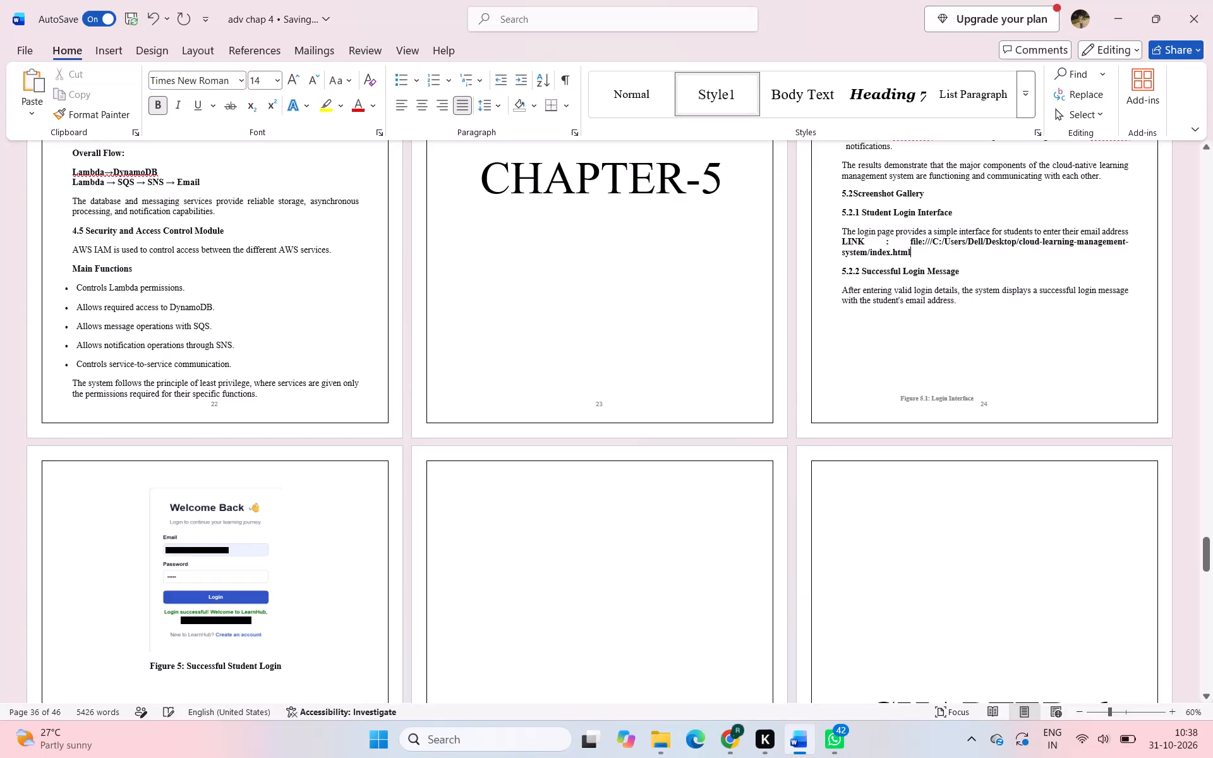
Close the gaps around the colon in the 5.2.1 link line so the label reads "LINK:" directly before the file path.
{"action": "left_click", "coordinate": [908, 243]}
{"action": "key", "text": "BackSpace"}
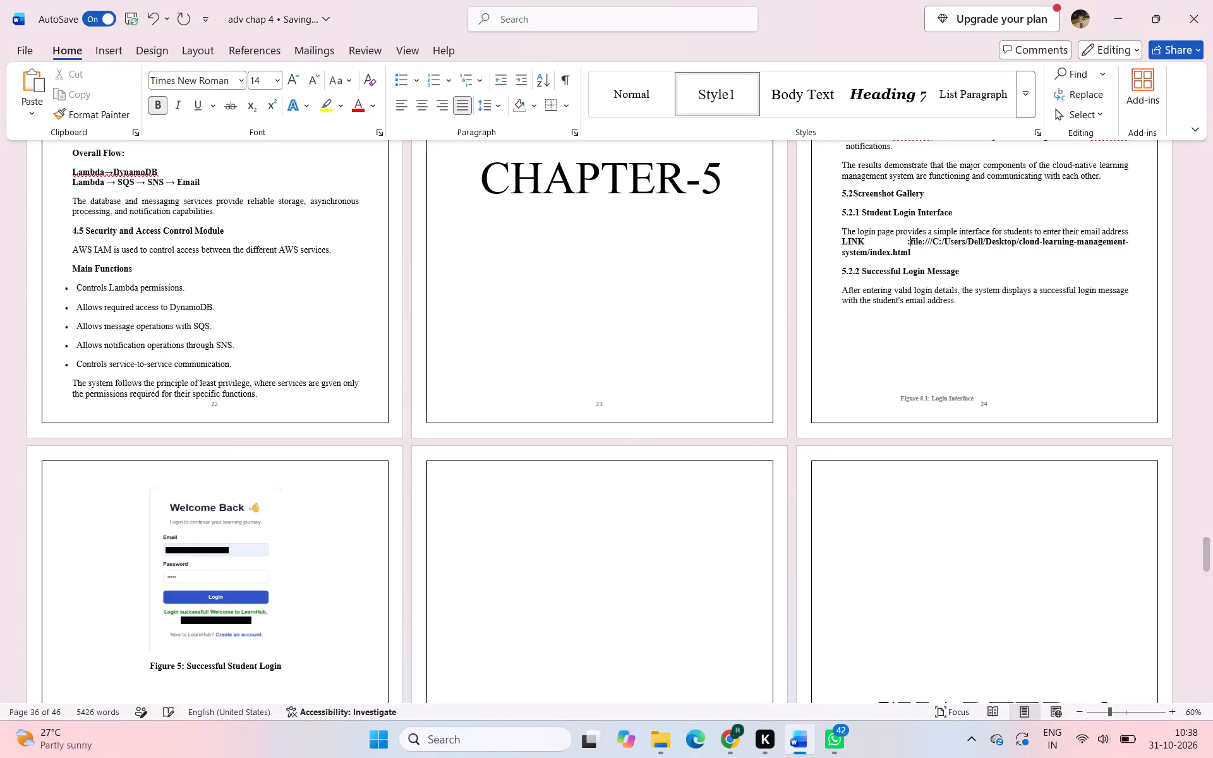
{"action": "key", "text": "BackSpace"}
{"action": "key", "text": "BackSpace"}
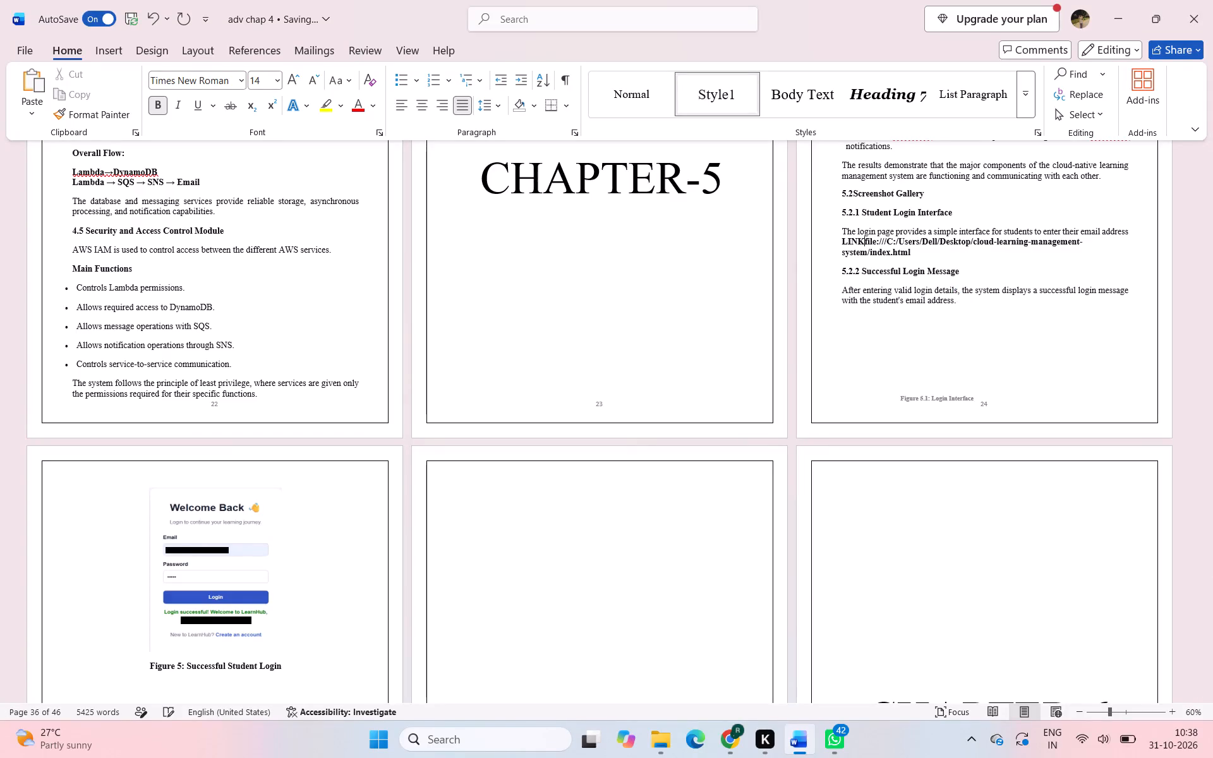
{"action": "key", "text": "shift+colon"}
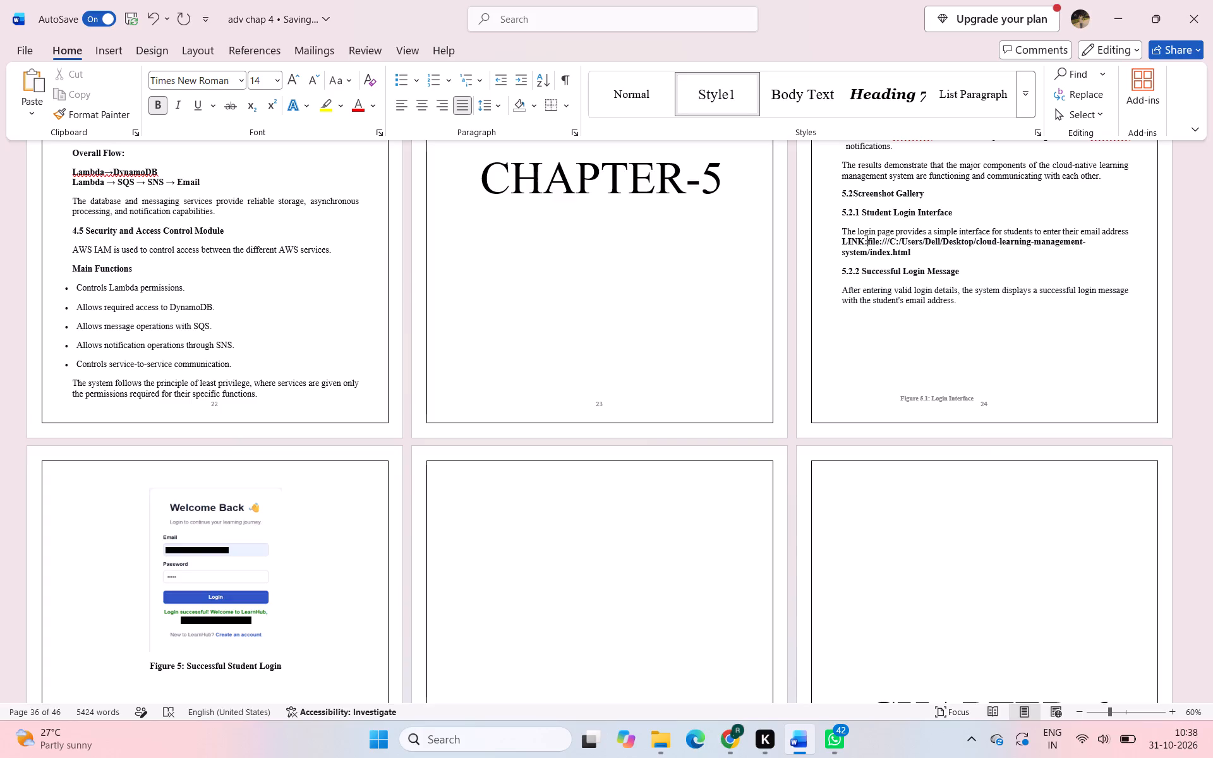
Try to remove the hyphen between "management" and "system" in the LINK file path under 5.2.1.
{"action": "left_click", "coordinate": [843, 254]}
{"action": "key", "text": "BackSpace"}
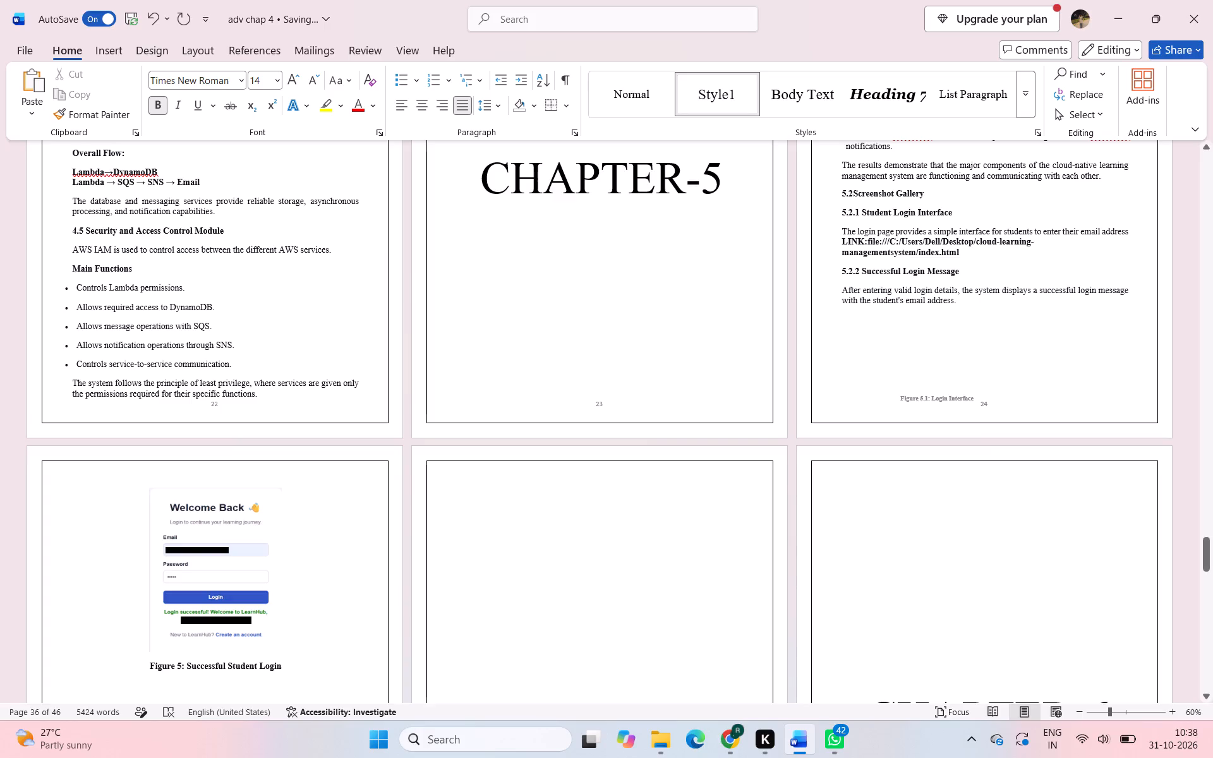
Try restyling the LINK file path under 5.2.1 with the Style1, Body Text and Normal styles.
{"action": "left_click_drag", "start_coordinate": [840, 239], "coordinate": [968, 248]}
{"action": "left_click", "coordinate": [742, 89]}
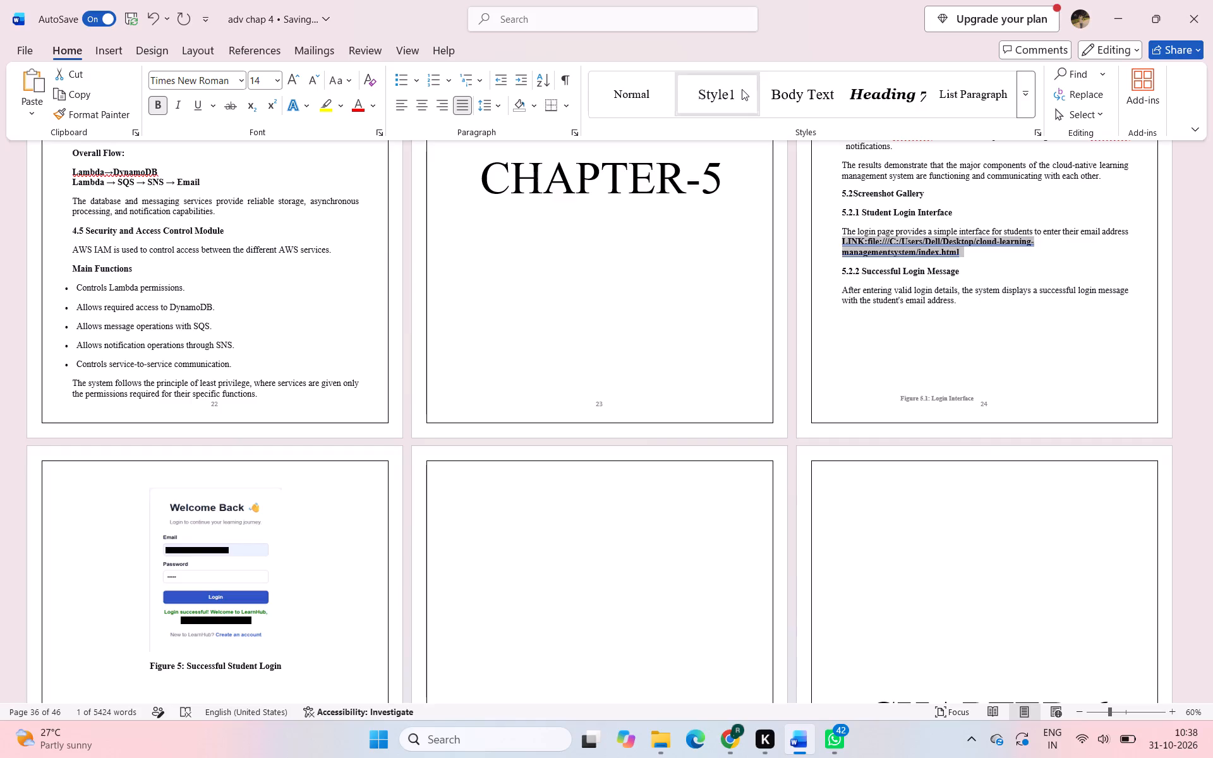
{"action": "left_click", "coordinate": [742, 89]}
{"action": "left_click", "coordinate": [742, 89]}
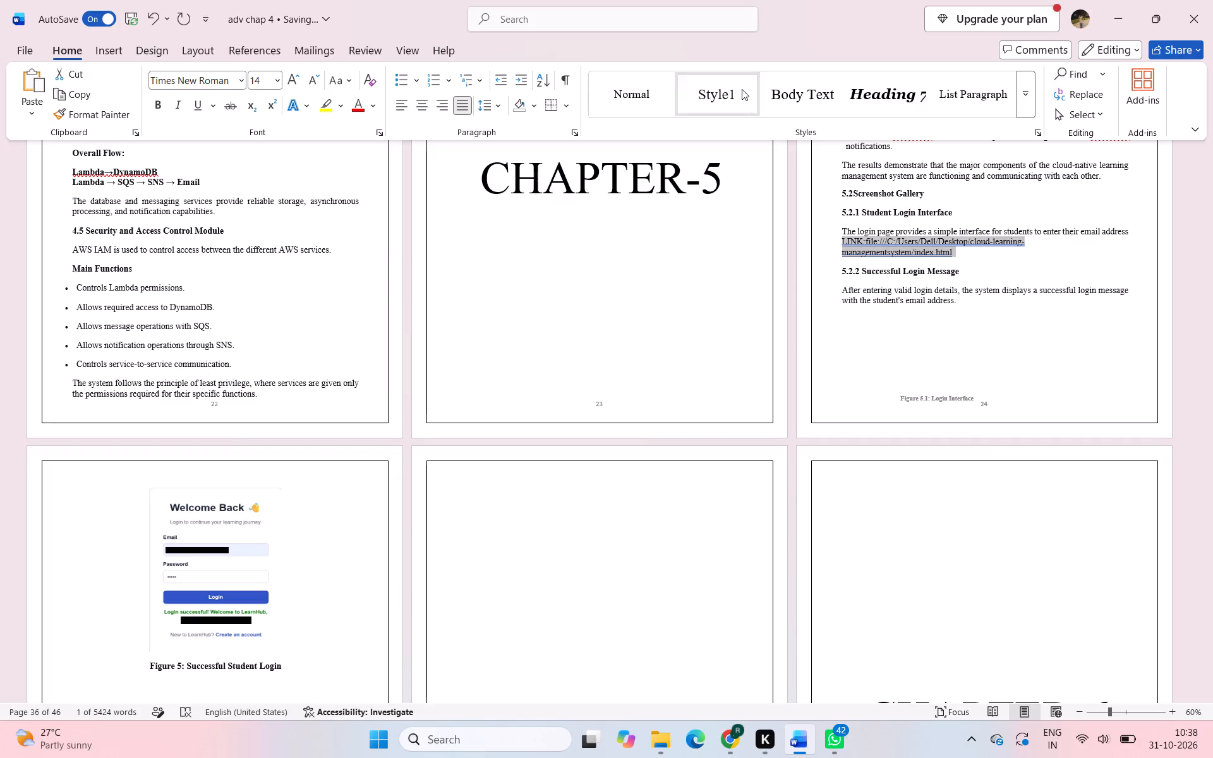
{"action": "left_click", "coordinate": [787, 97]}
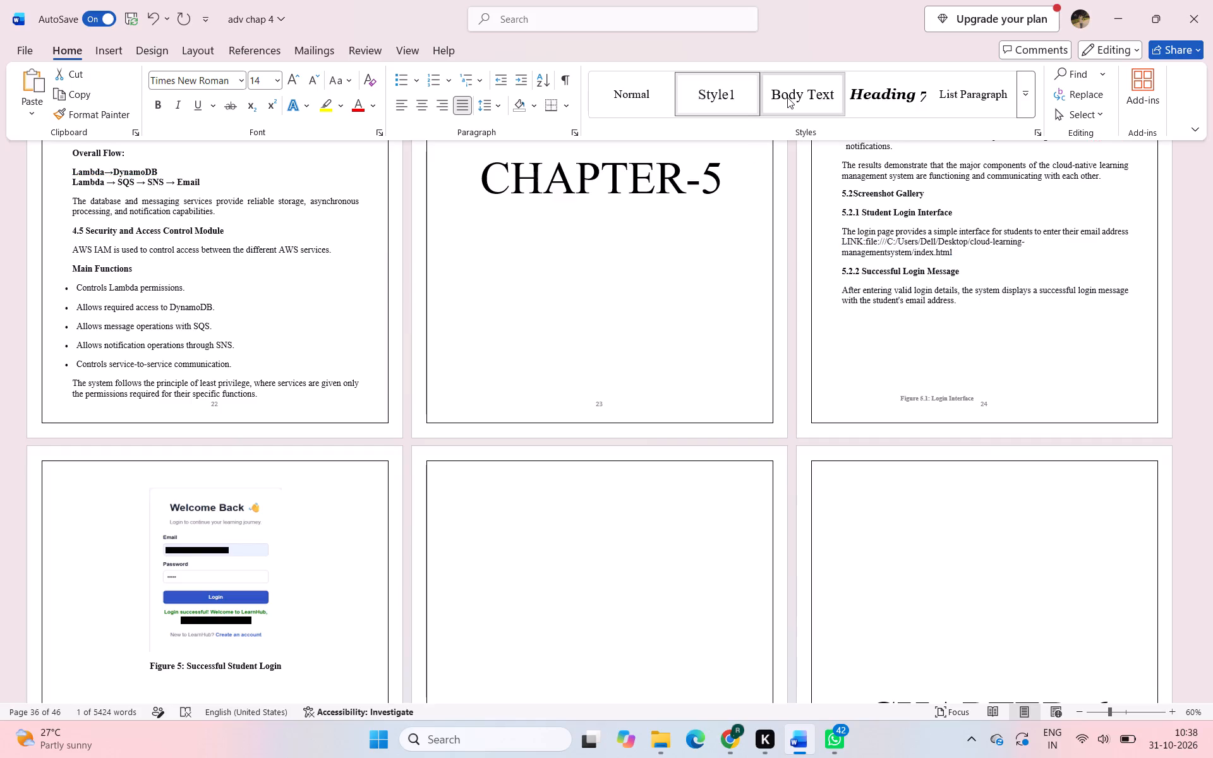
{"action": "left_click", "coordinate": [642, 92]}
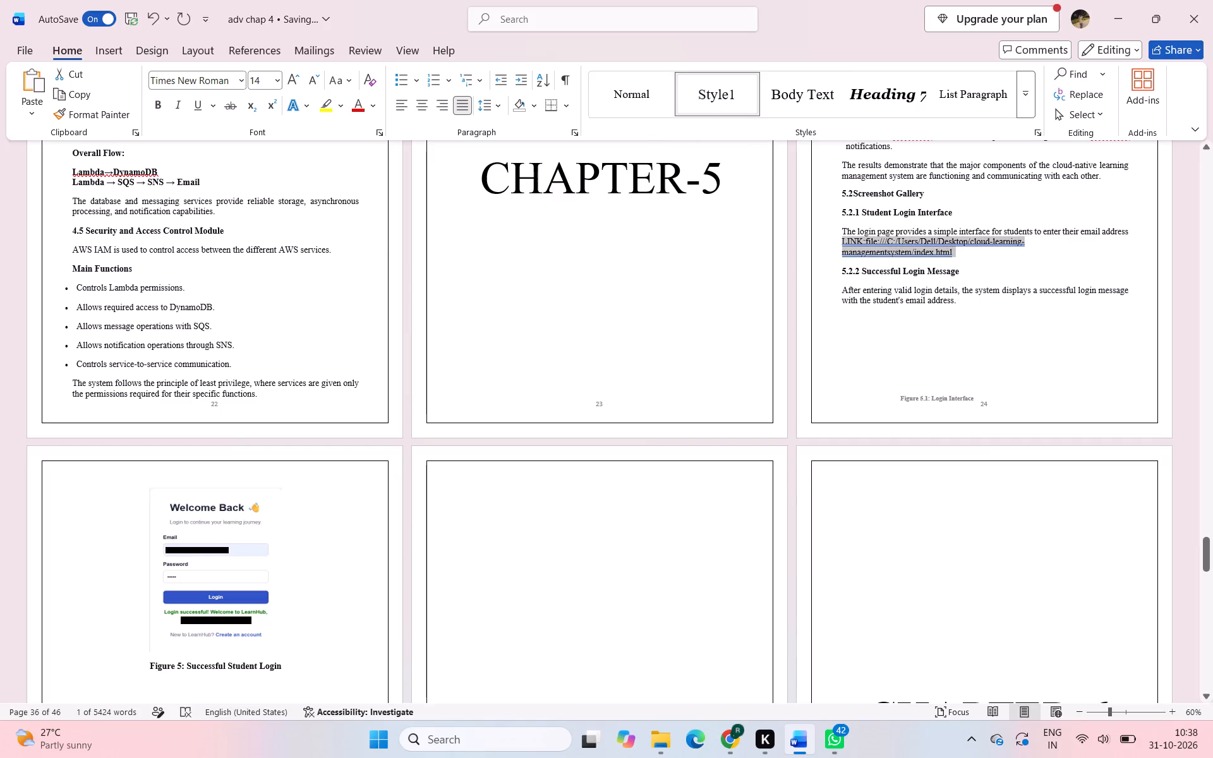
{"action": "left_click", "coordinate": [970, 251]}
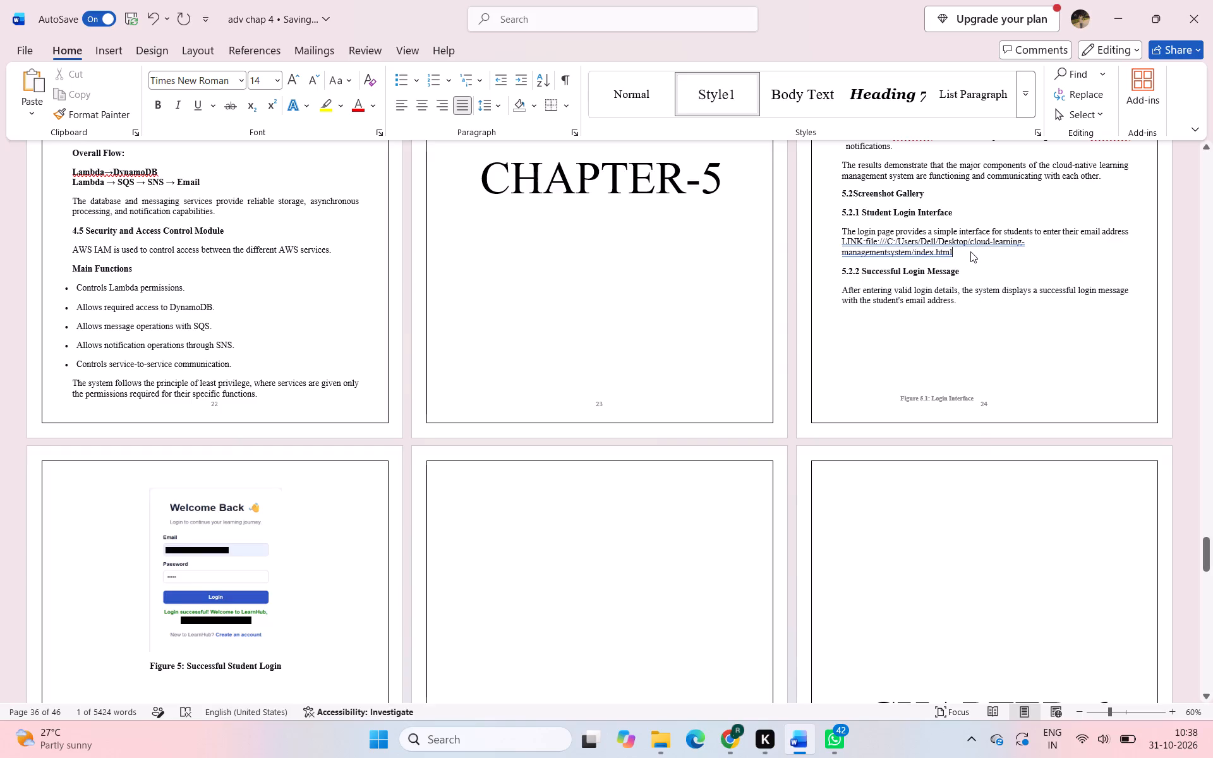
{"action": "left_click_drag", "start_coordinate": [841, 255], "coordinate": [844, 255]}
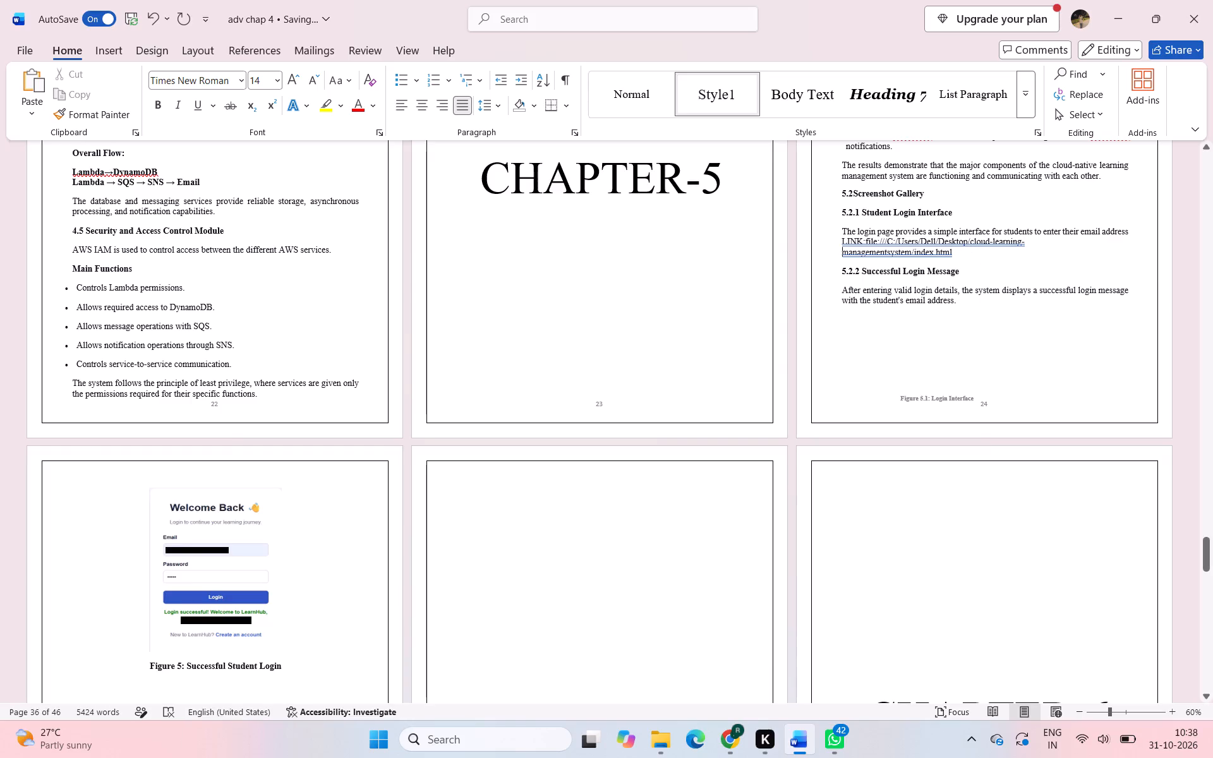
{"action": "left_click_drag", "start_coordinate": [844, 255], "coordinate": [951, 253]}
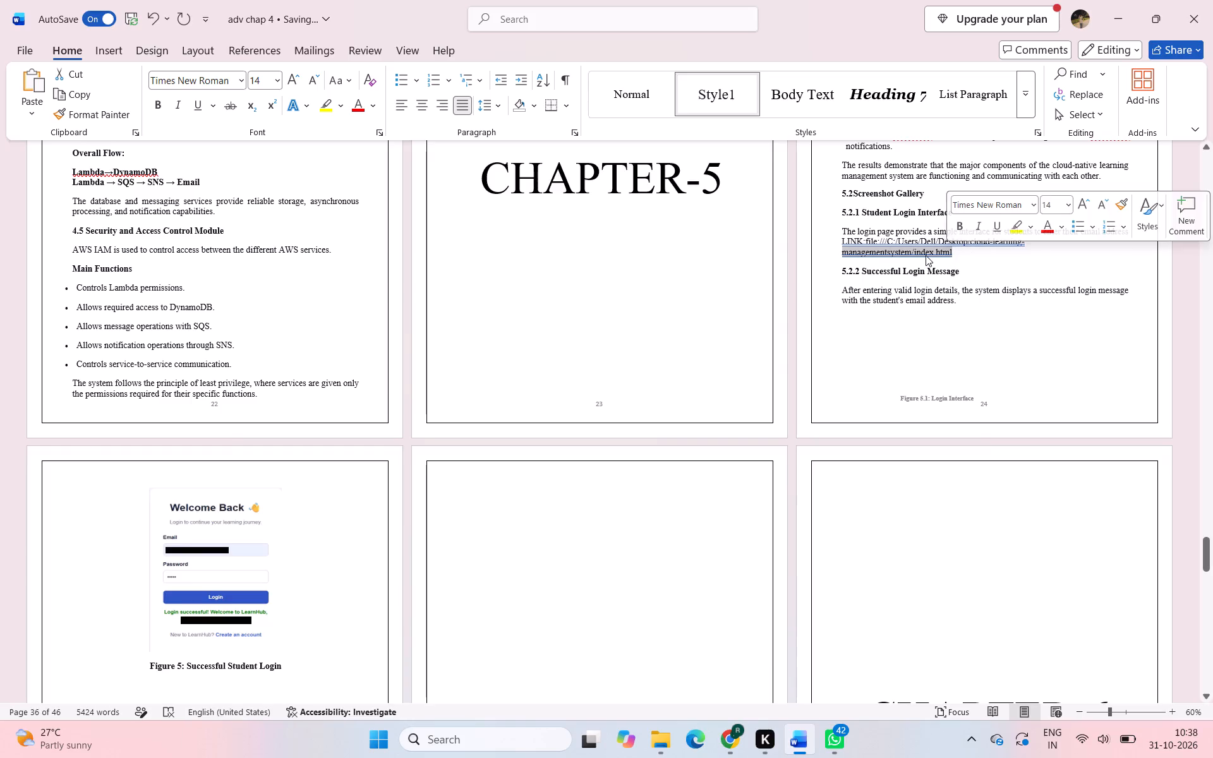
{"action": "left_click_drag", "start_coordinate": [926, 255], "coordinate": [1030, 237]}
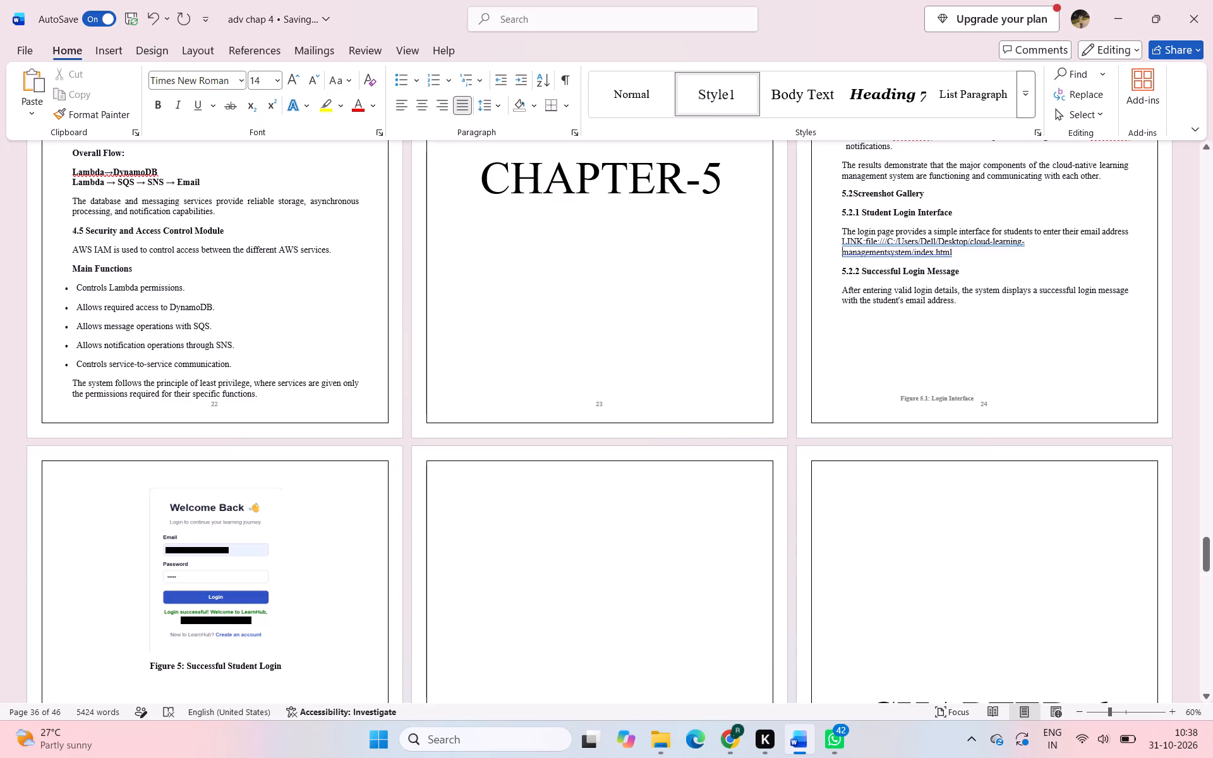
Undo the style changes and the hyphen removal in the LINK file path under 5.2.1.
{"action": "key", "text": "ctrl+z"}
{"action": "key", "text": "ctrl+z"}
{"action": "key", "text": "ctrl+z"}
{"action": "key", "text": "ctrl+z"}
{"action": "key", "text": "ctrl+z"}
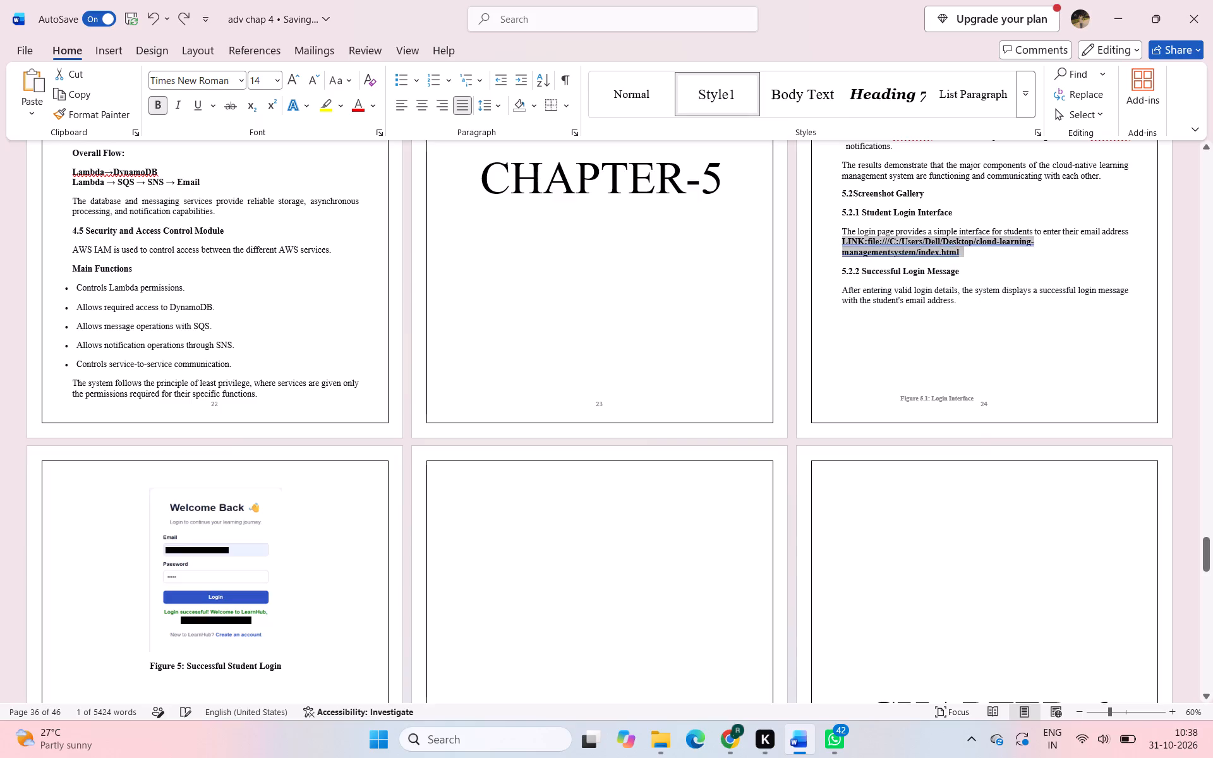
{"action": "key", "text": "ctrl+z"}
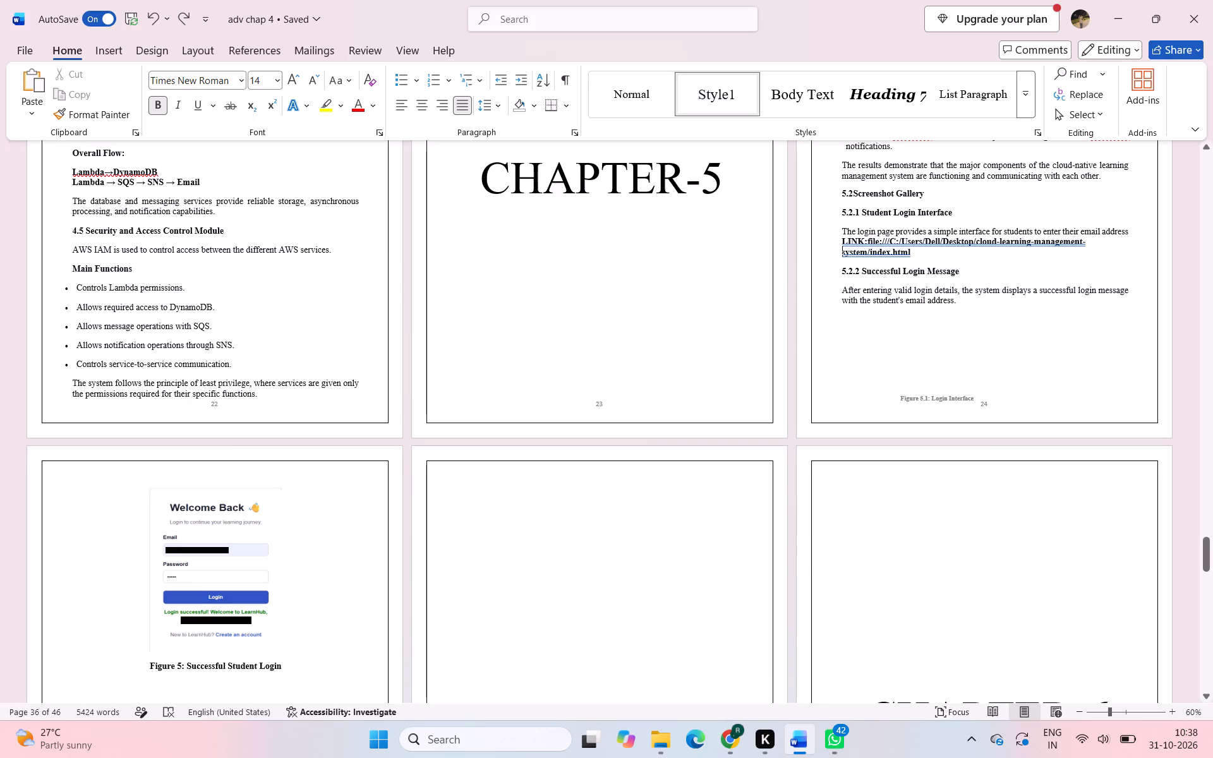
Copy the adv3 picture from the Gouthami folder in File Explorer and paste it in Word after the 5.2.1 LINK file path.
{"action": "left_click", "coordinate": [908, 250]}
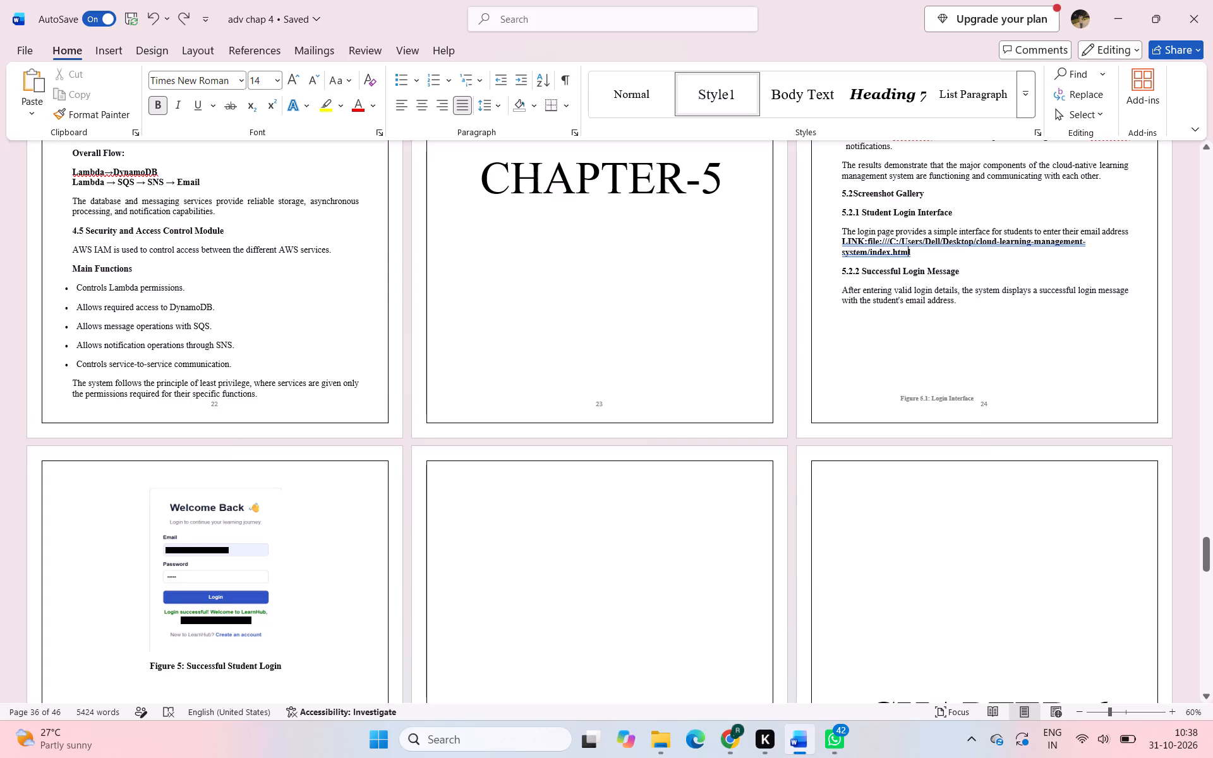
{"action": "left_click", "coordinate": [913, 250]}
{"action": "left_click", "coordinate": [668, 736]}
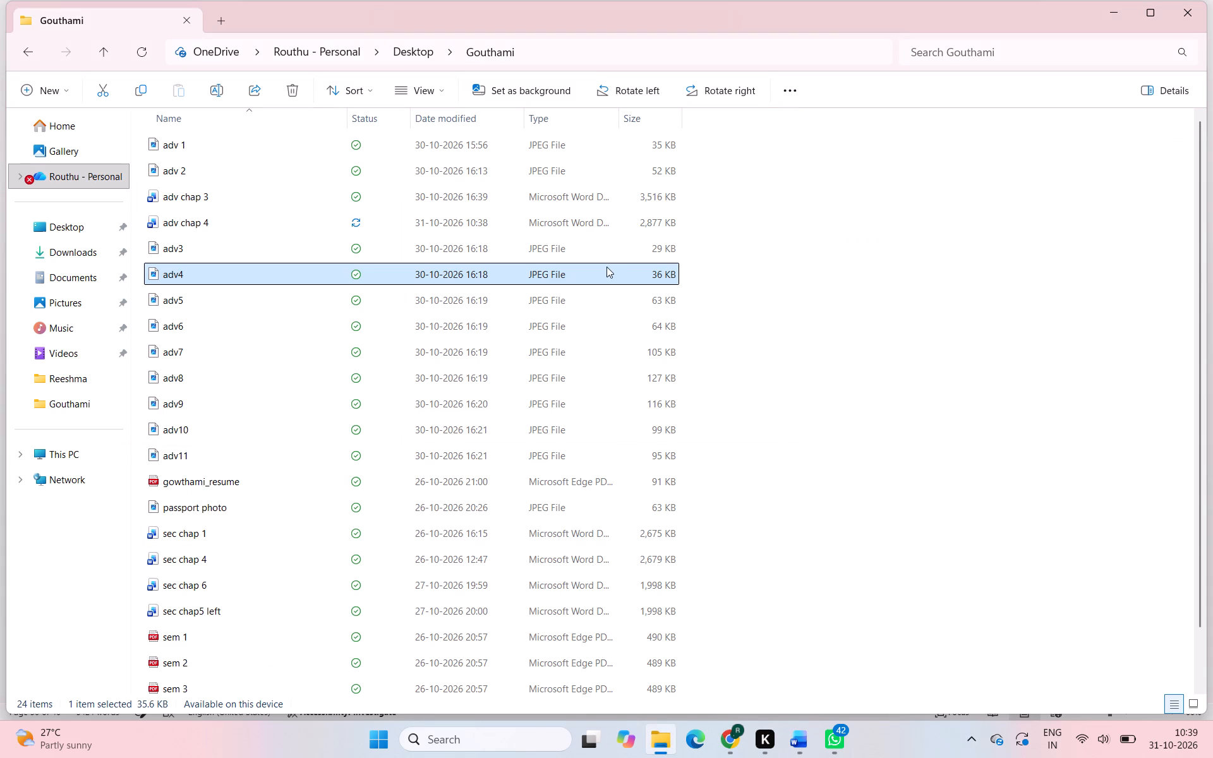
{"action": "left_click", "coordinate": [610, 239]}
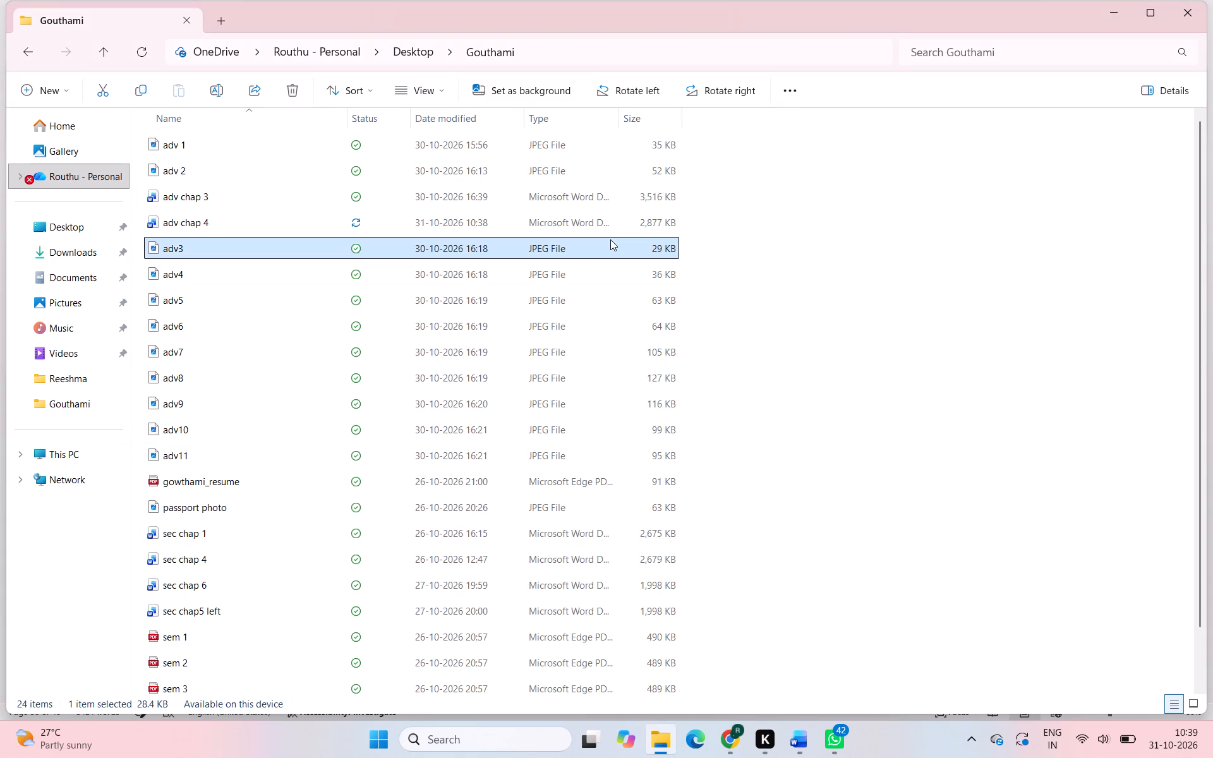
{"action": "key", "text": "ctrl+c"}
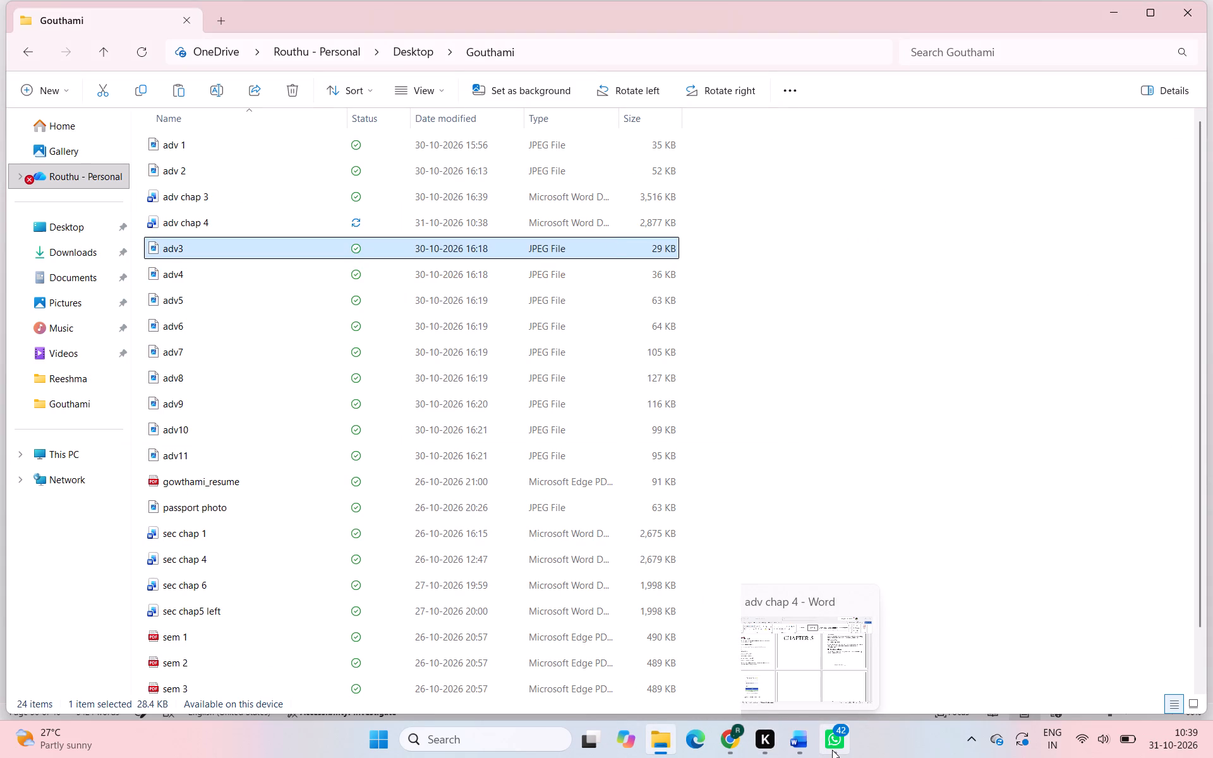
{"action": "left_click", "coordinate": [797, 742]}
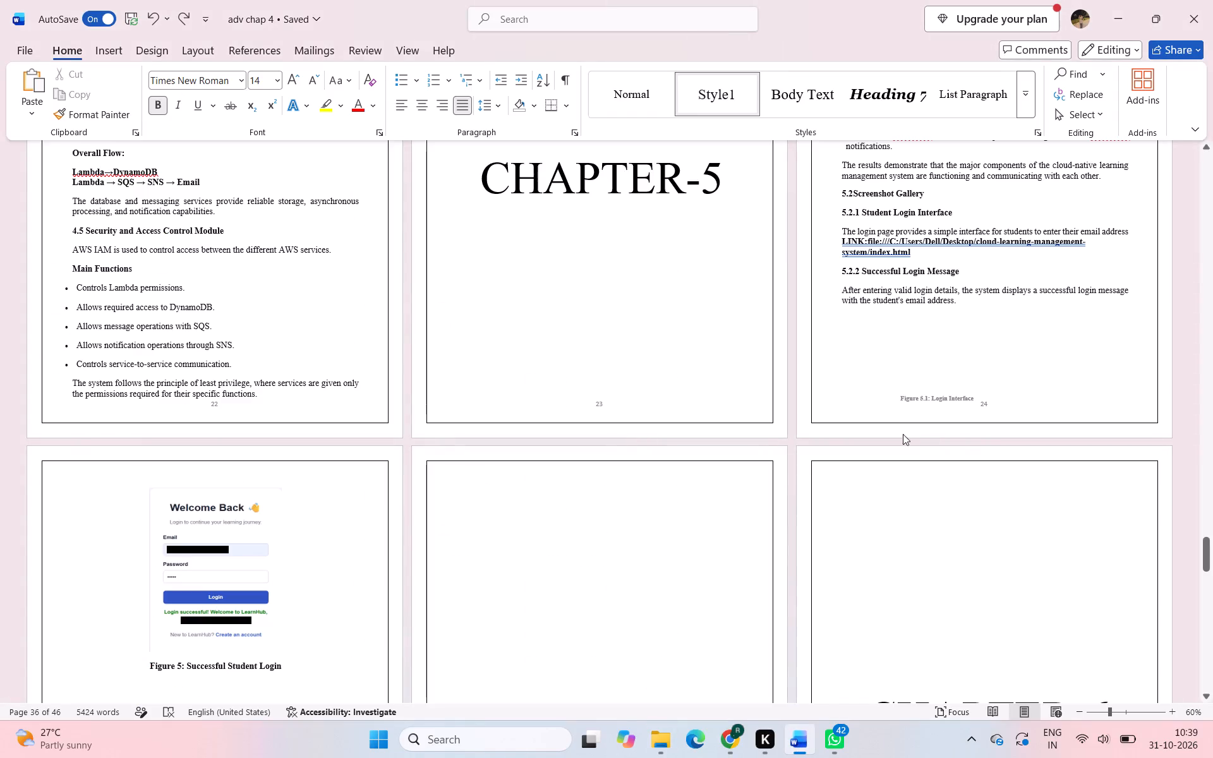
{"action": "key", "text": "ctrl+v"}
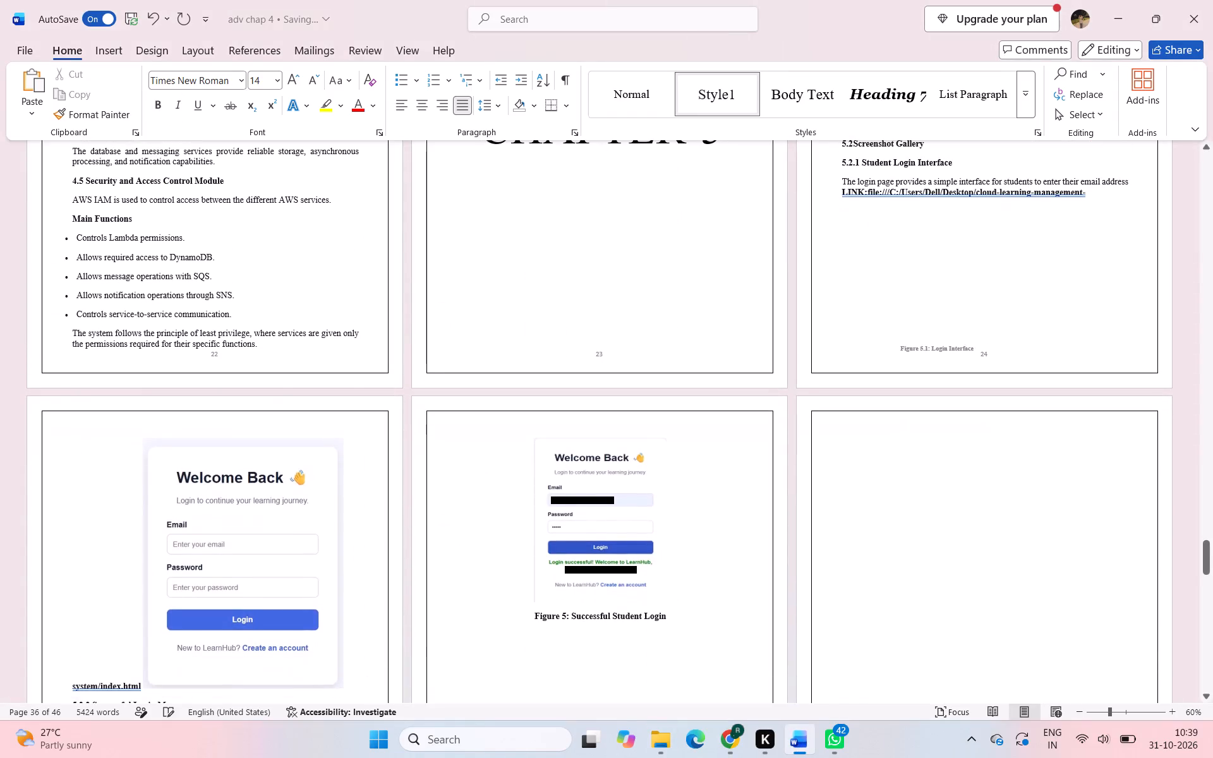
Shrink the pasted login page picture to about half its width so it fits on the 5.2.1 page.
{"action": "left_click", "coordinate": [368, 563]}
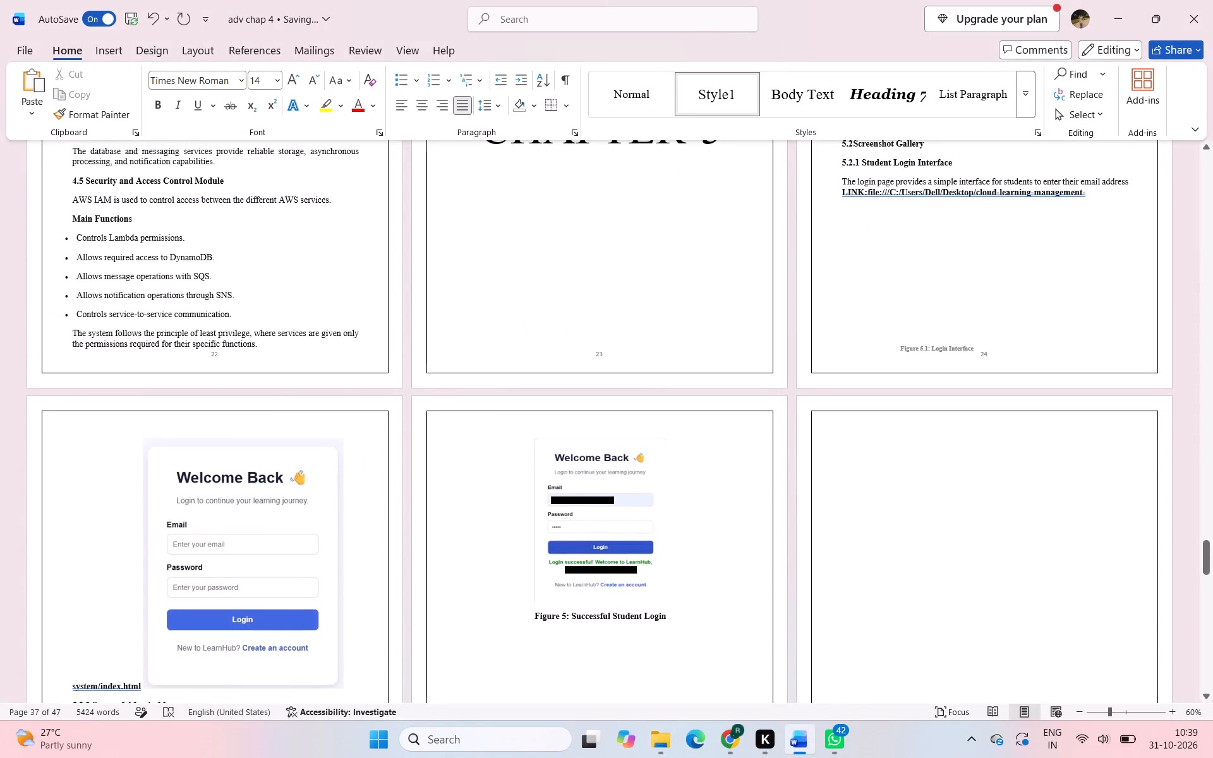
{"action": "left_click", "coordinate": [282, 548]}
{"action": "scroll", "coordinate": [282, 548], "scroll_direction": "down", "scroll_amount": 2}
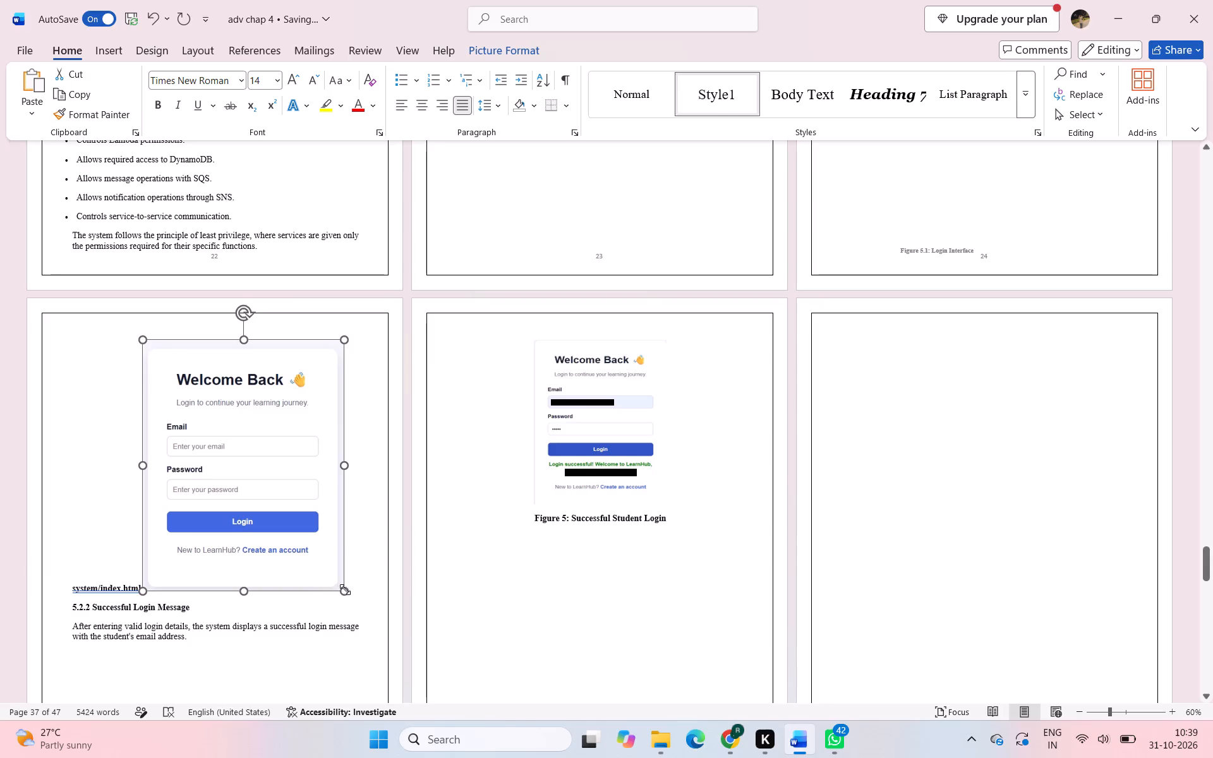
{"action": "left_click_drag", "start_coordinate": [341, 592], "coordinate": [326, 575]}
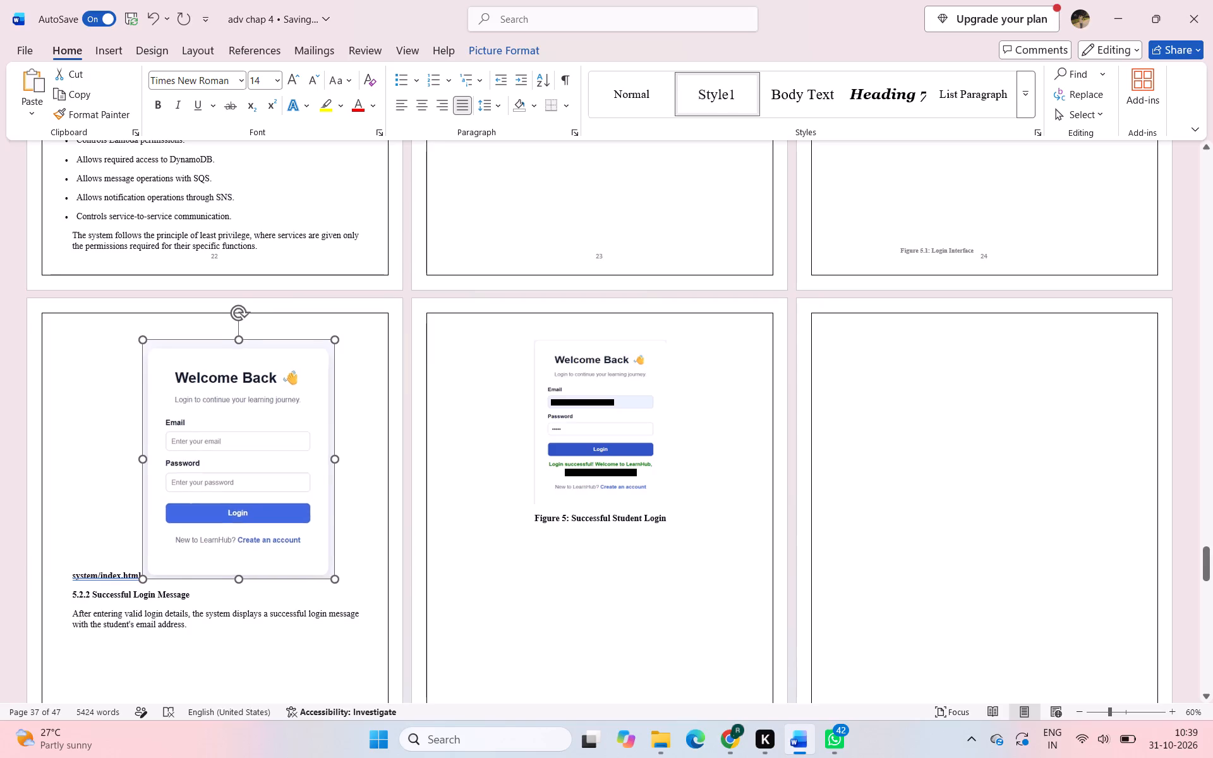
{"action": "left_click_drag", "start_coordinate": [326, 575], "coordinate": [267, 474]}
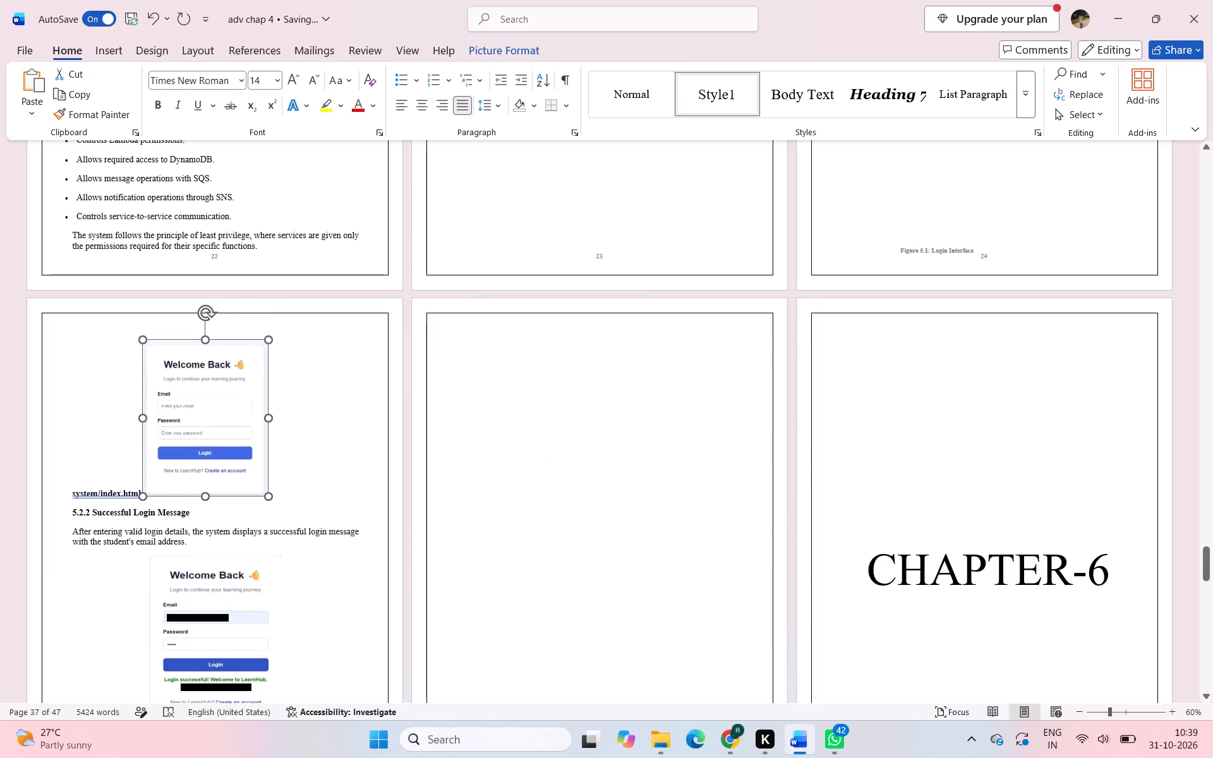
{"action": "left_click_drag", "start_coordinate": [267, 474], "coordinate": [267, 474]}
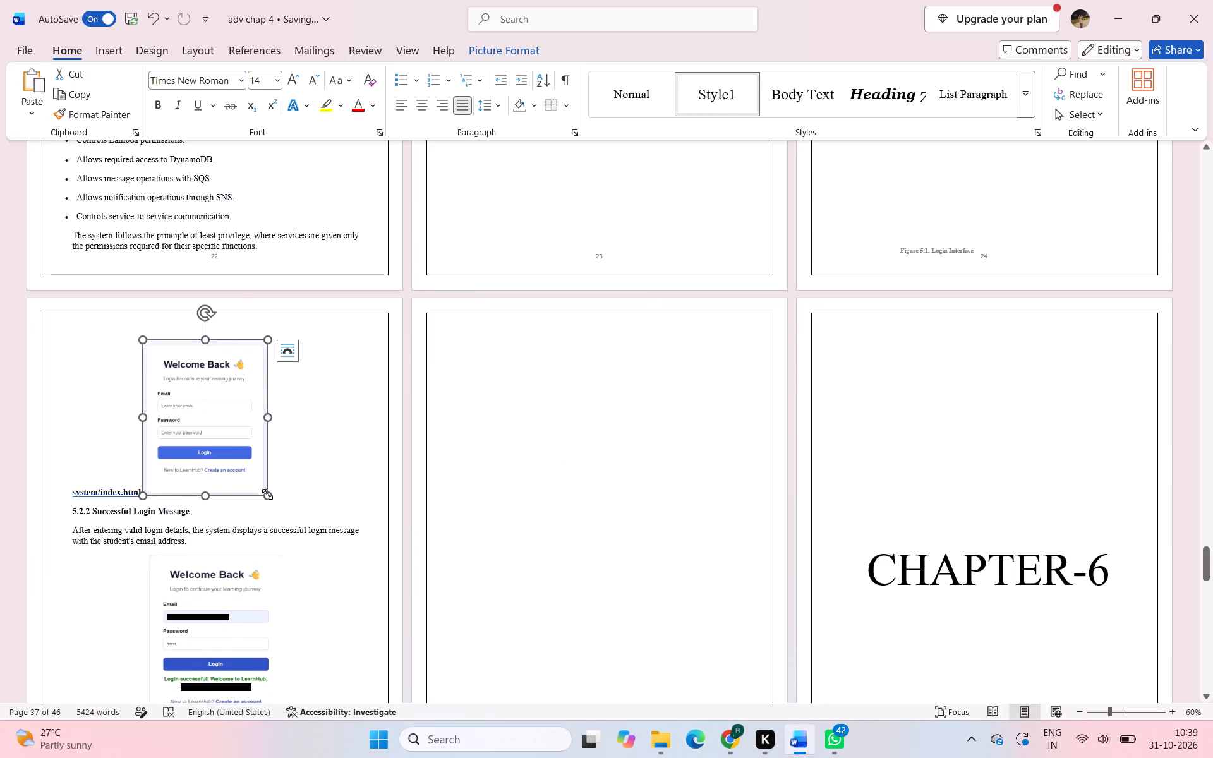
{"action": "left_click_drag", "start_coordinate": [267, 496], "coordinate": [238, 436]}
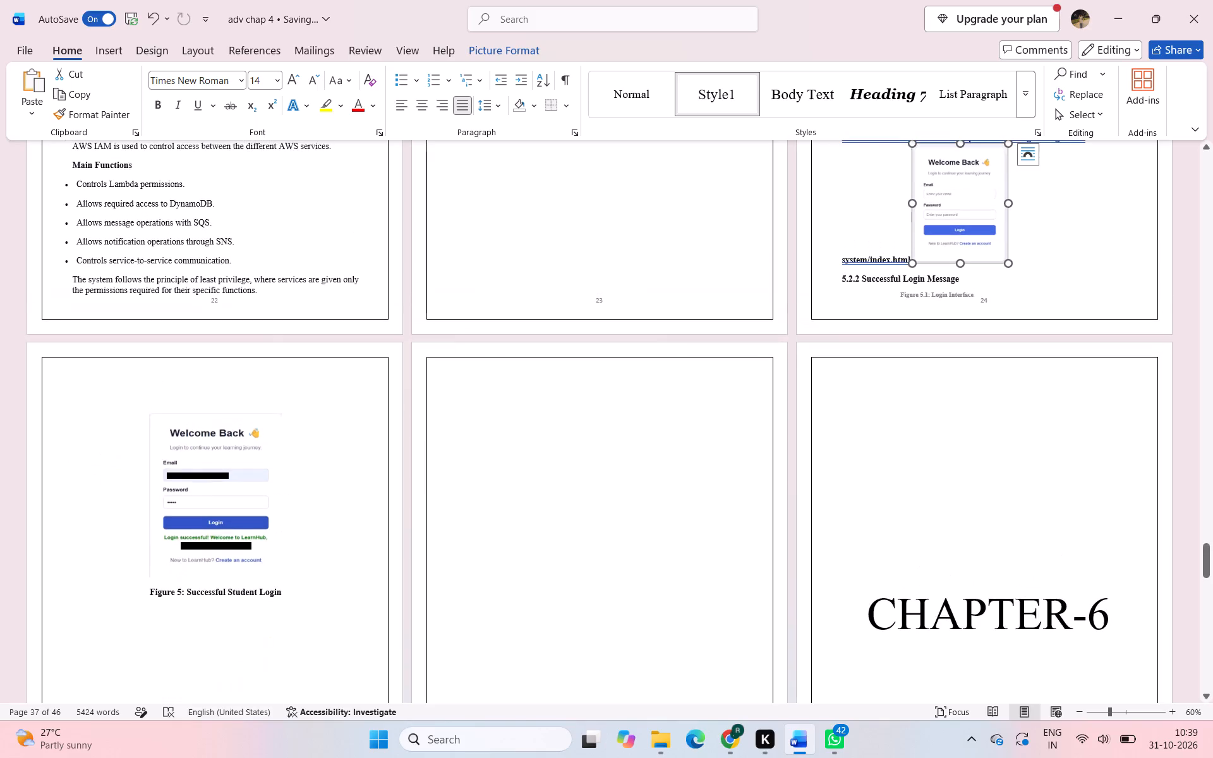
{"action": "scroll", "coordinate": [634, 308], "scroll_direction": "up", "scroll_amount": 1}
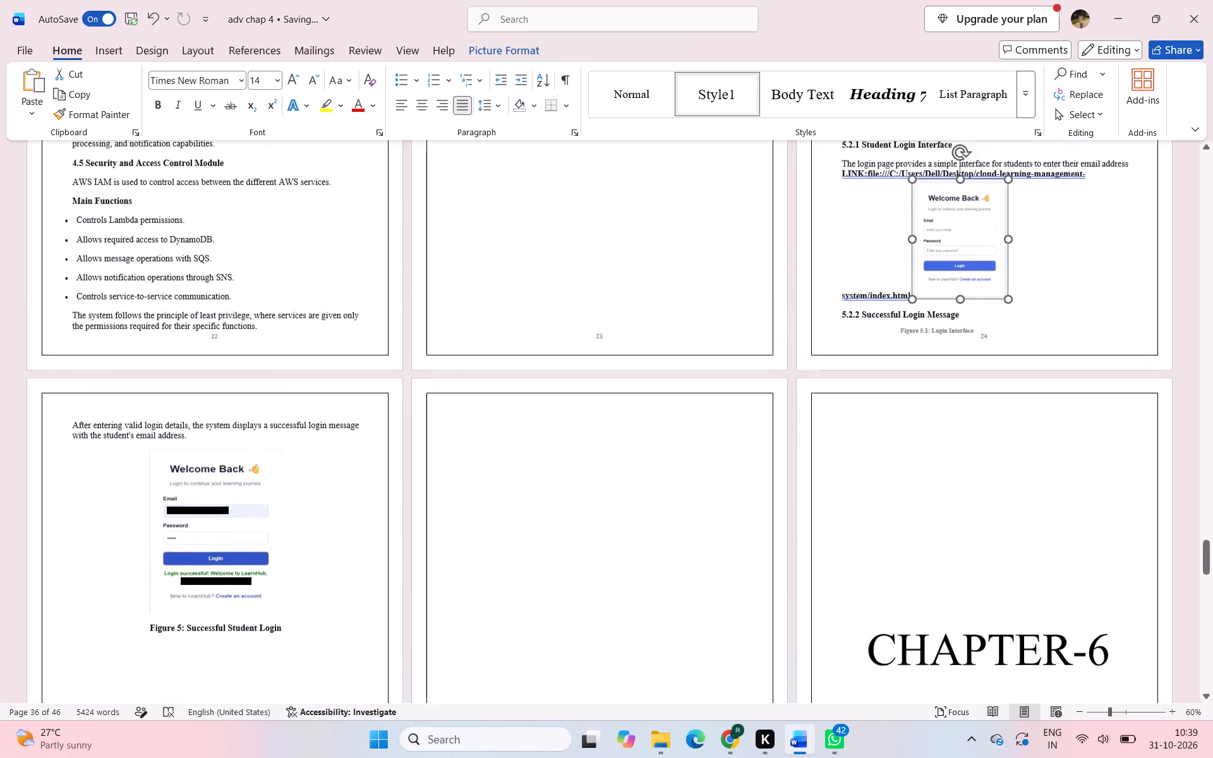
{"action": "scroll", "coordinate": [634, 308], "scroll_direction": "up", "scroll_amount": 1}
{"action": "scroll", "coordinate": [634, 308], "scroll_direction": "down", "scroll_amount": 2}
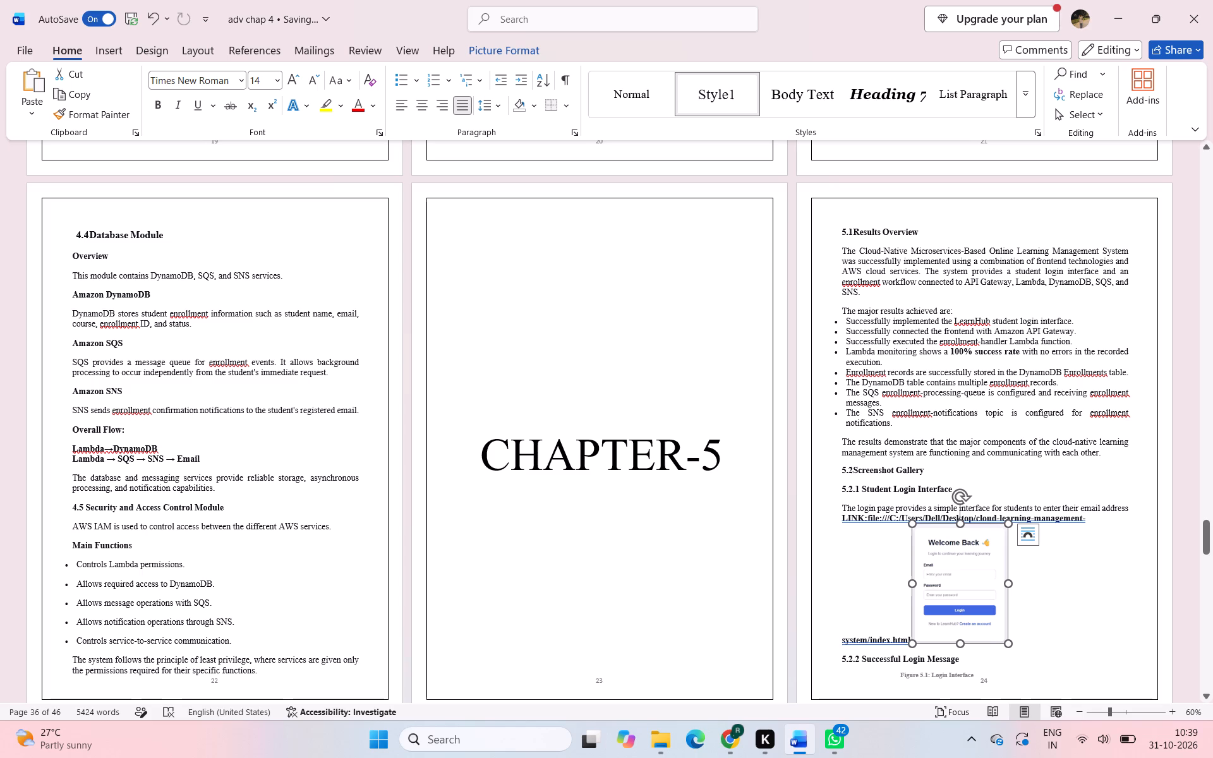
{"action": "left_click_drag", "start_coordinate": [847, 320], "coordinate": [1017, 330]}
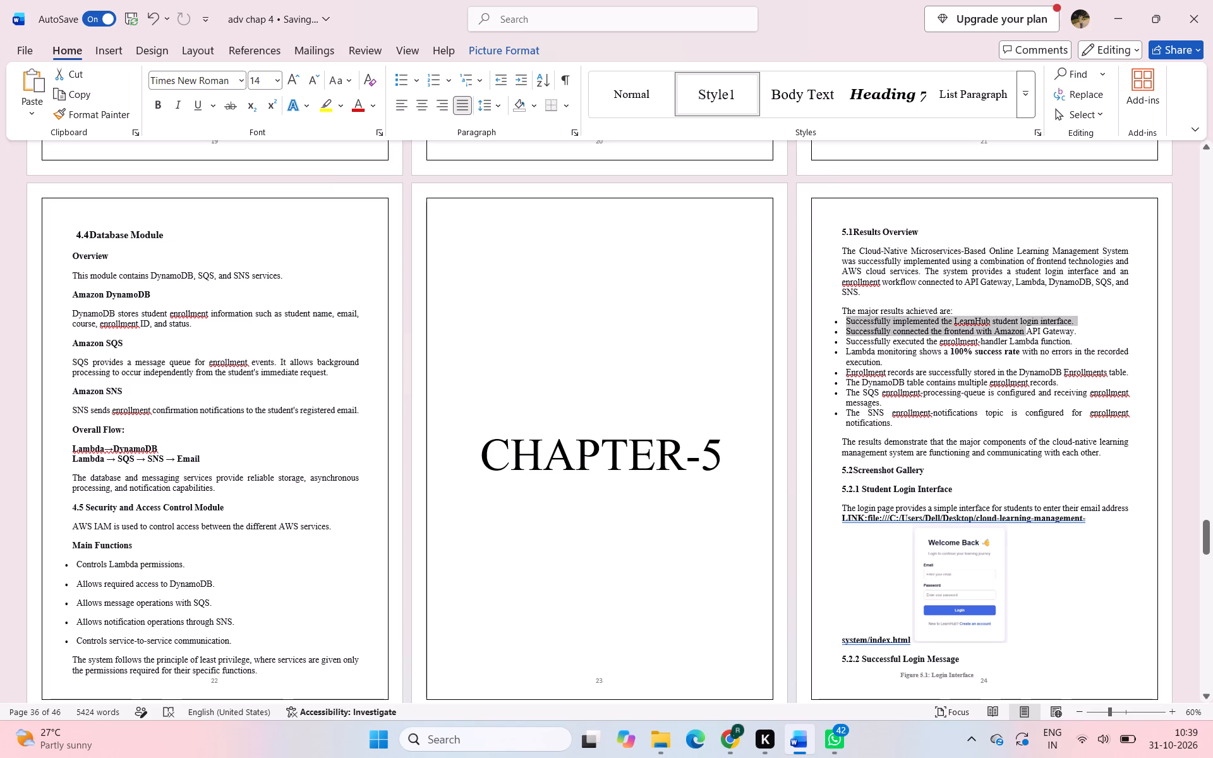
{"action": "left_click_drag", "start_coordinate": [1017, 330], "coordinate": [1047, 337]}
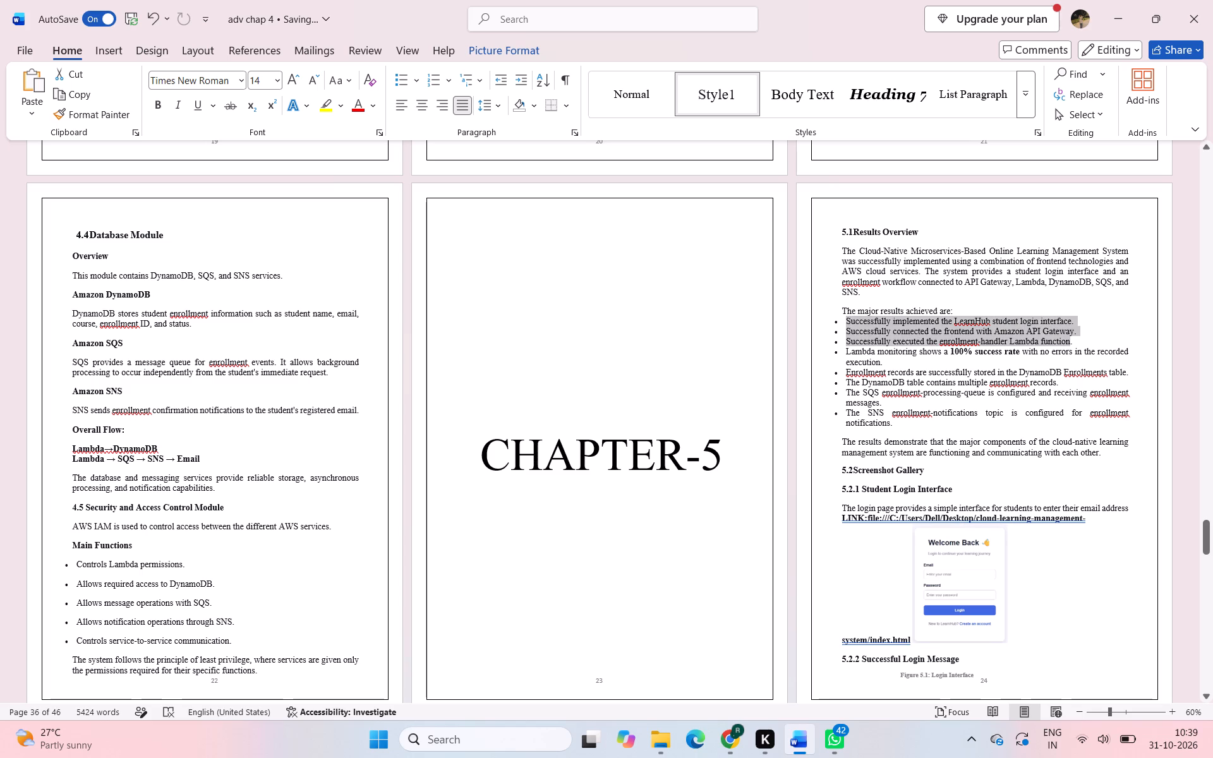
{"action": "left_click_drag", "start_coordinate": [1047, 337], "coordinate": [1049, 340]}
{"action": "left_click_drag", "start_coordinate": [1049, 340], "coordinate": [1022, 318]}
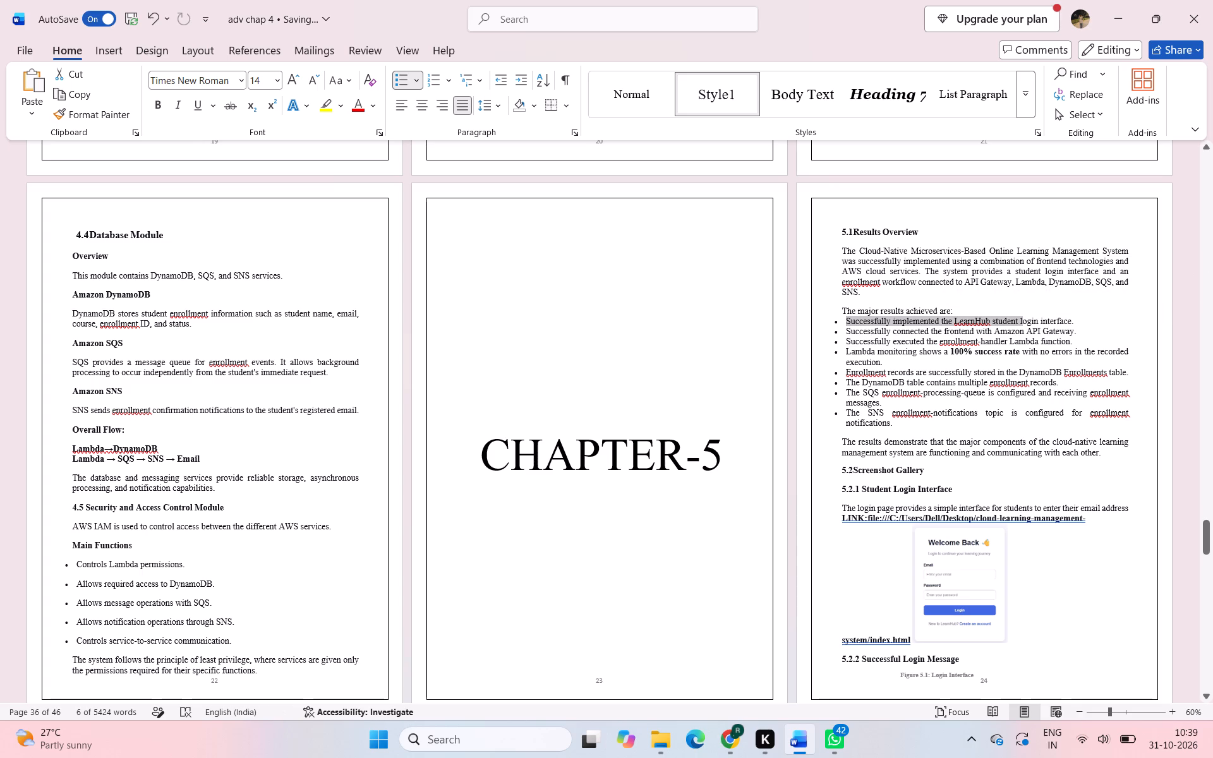
Delete the closing paragraph of 5.1 Results Overview that begins "The results demonstrate that the major components".
{"action": "left_click_drag", "start_coordinate": [845, 433], "coordinate": [847, 433]}
{"action": "left_click_drag", "start_coordinate": [847, 433], "coordinate": [1029, 457]}
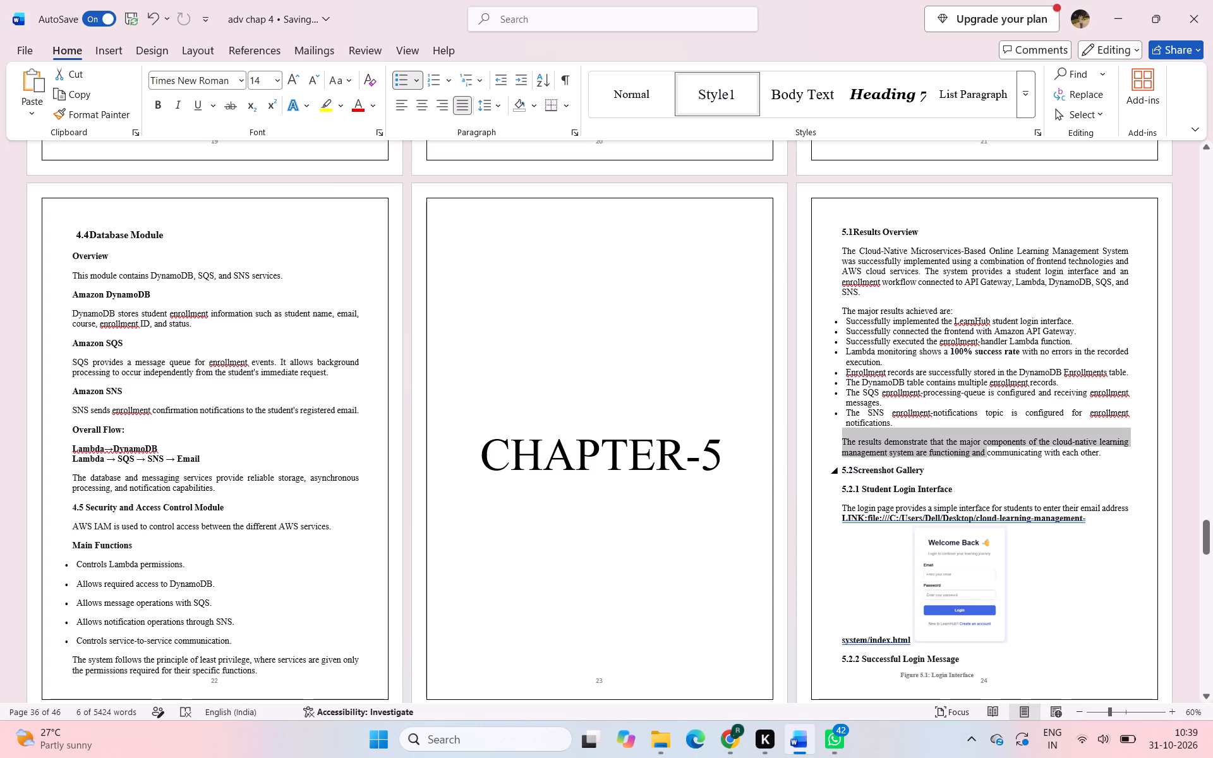
{"action": "left_click_drag", "start_coordinate": [1029, 457], "coordinate": [1200, 452]}
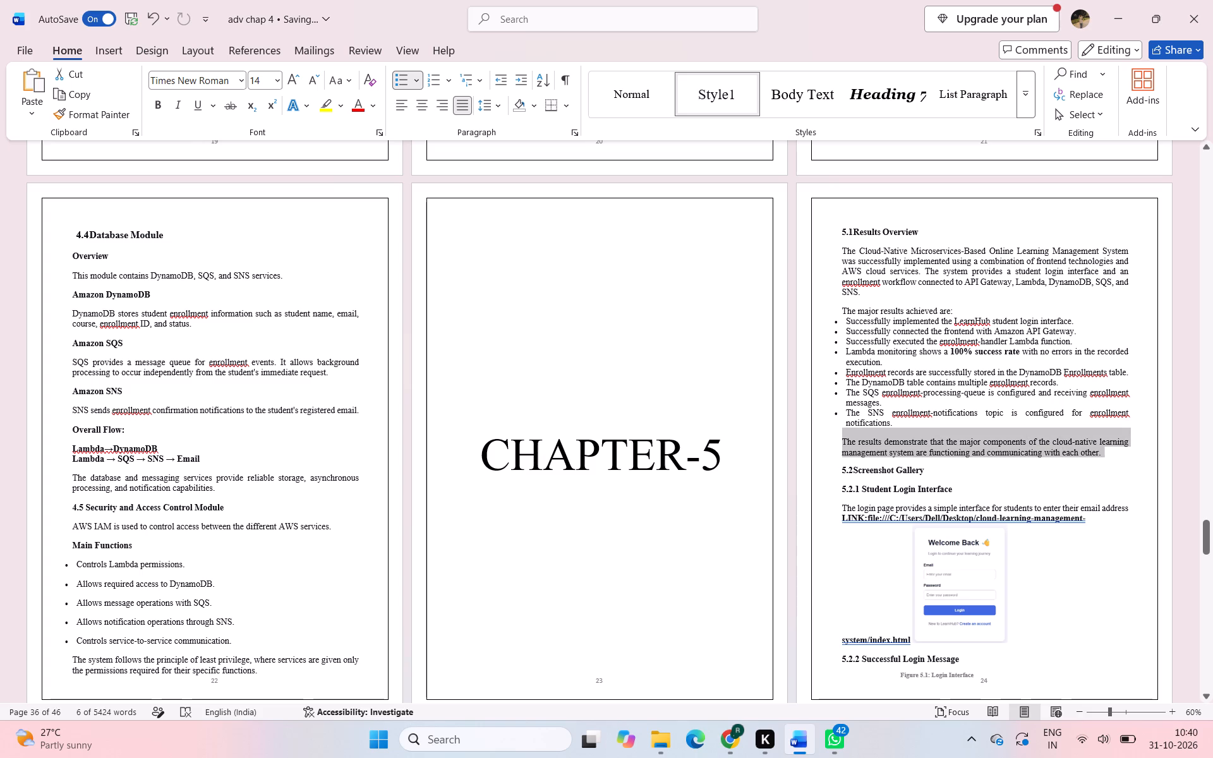
{"action": "left_click_drag", "start_coordinate": [1200, 452], "coordinate": [1124, 456]}
{"action": "key", "text": "BackSpace"}
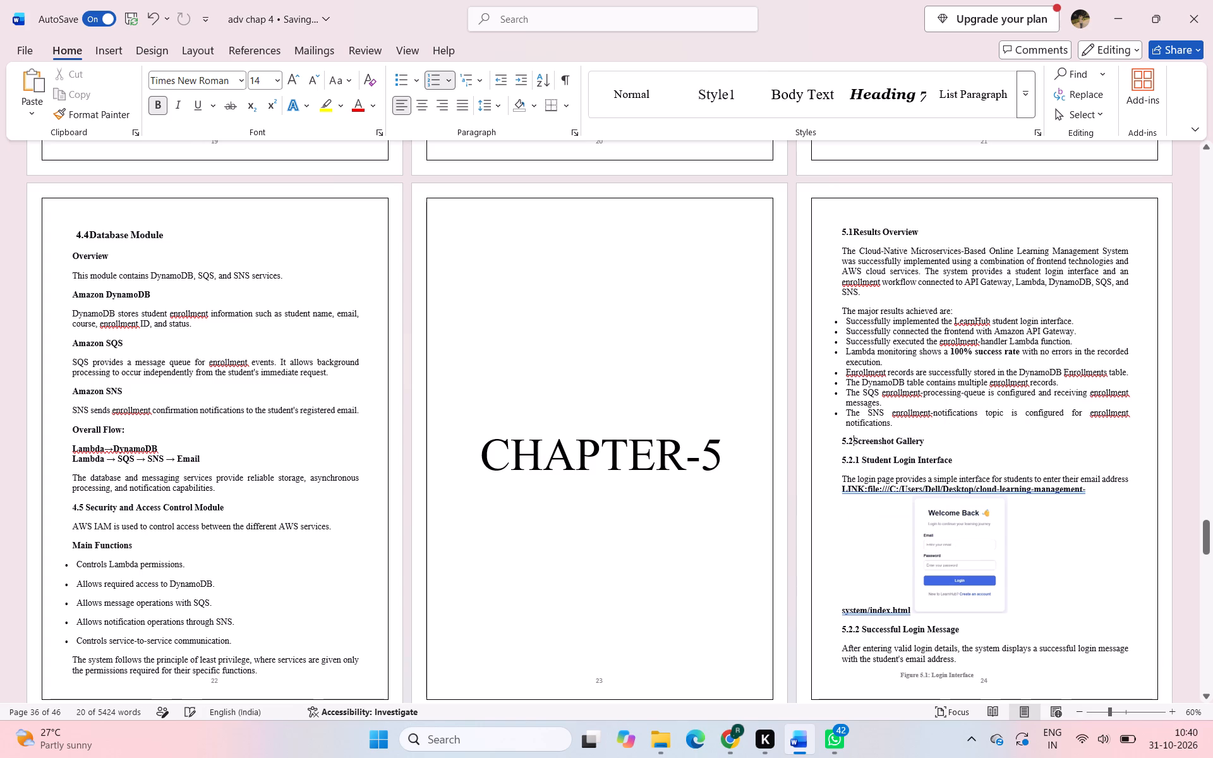
Enlarge the login page picture under 5.2.1 by about 40% so it fills the remaining space on its page.
{"action": "left_click", "coordinate": [973, 585]}
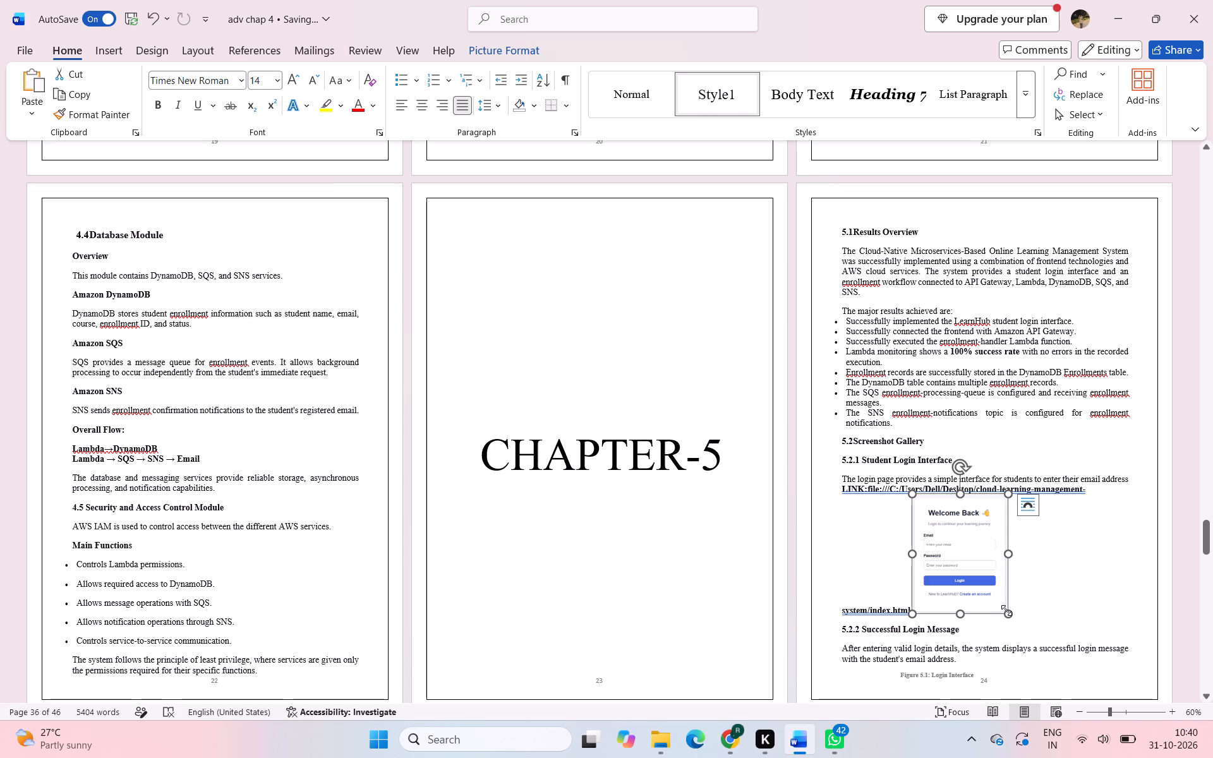
{"action": "left_click_drag", "start_coordinate": [1011, 615], "coordinate": [1021, 620]}
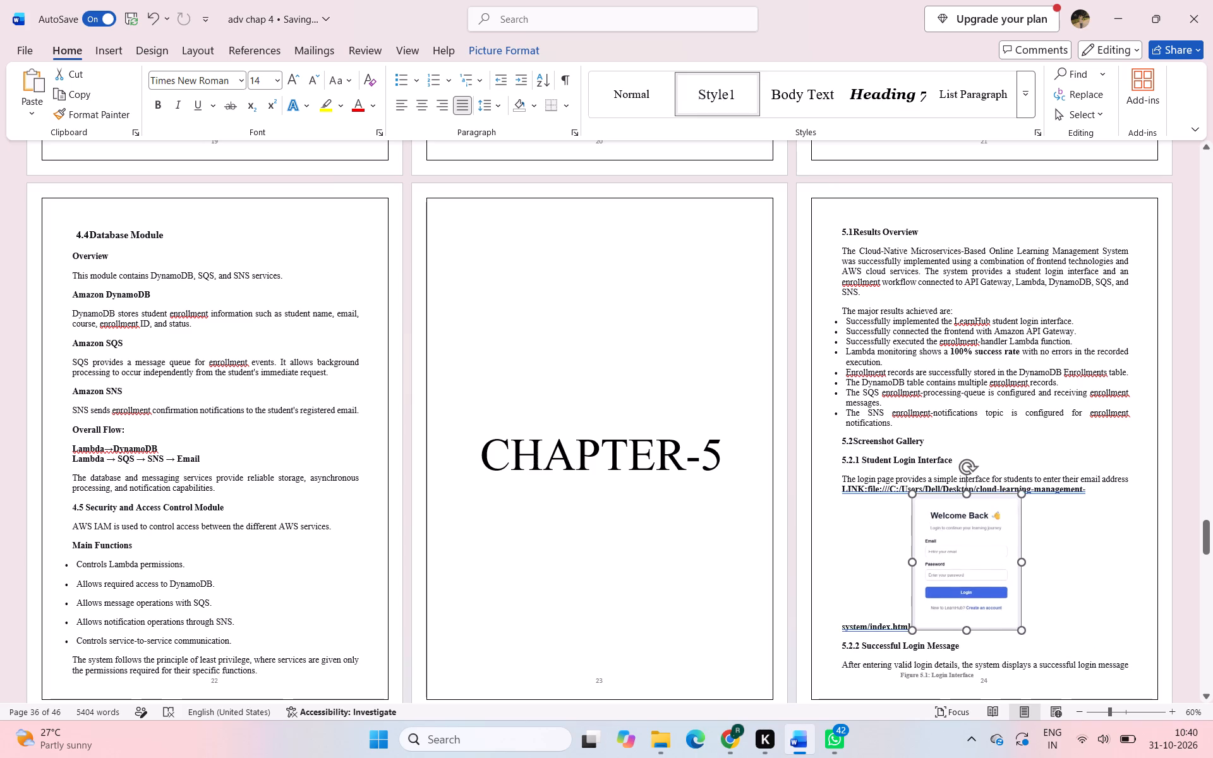
{"action": "left_click_drag", "start_coordinate": [1021, 620], "coordinate": [1038, 632]}
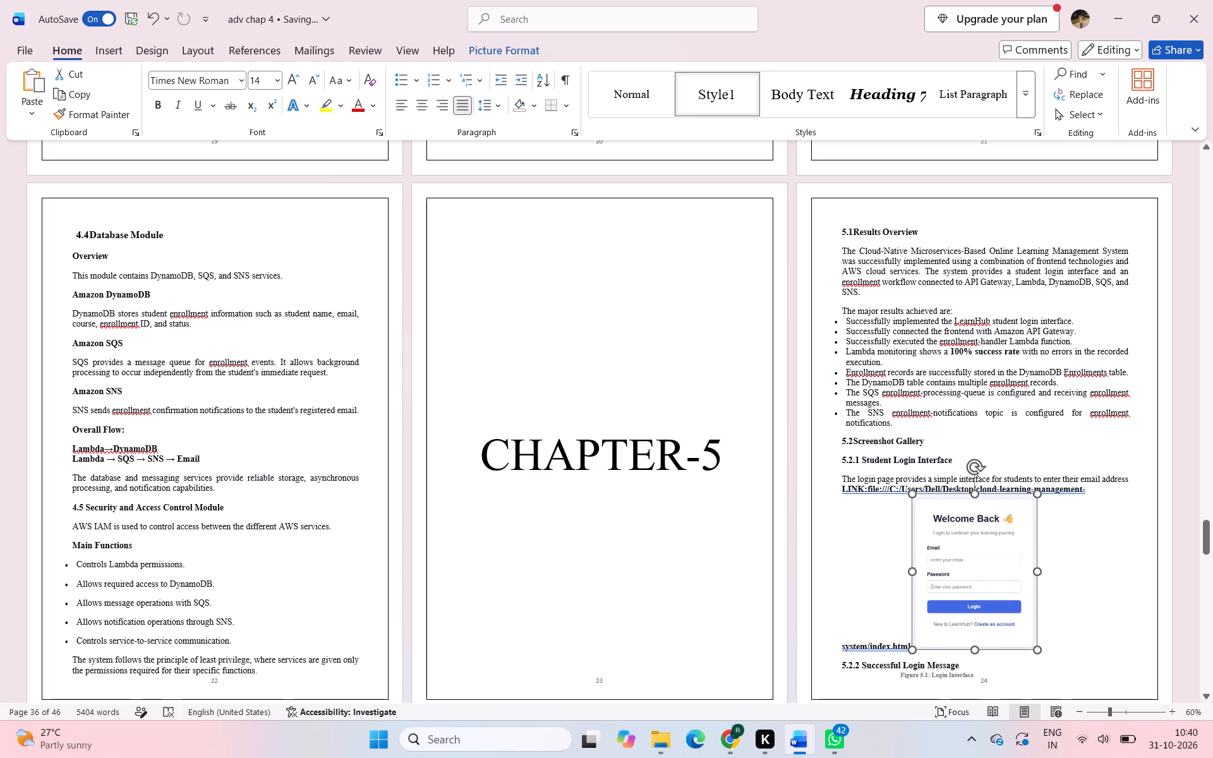
{"action": "left_click_drag", "start_coordinate": [1038, 632], "coordinate": [1046, 641]}
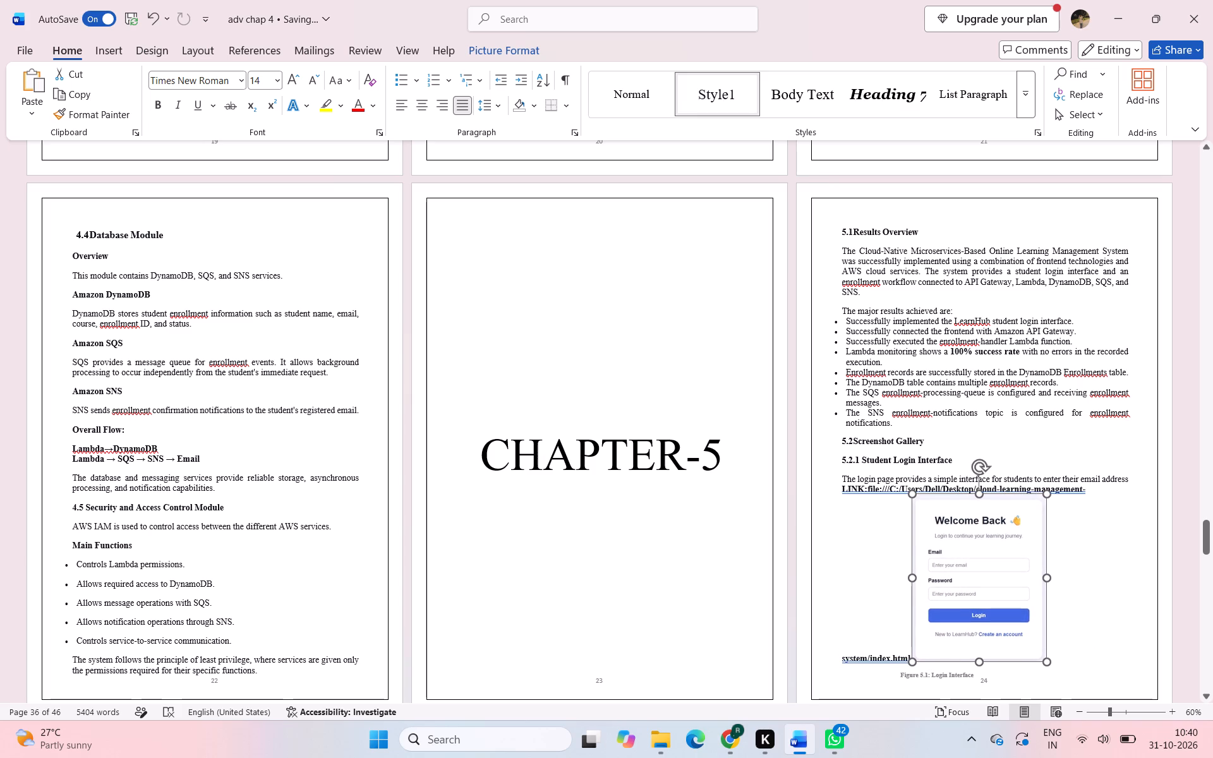
{"action": "left_click_drag", "start_coordinate": [1046, 641], "coordinate": [1046, 642]}
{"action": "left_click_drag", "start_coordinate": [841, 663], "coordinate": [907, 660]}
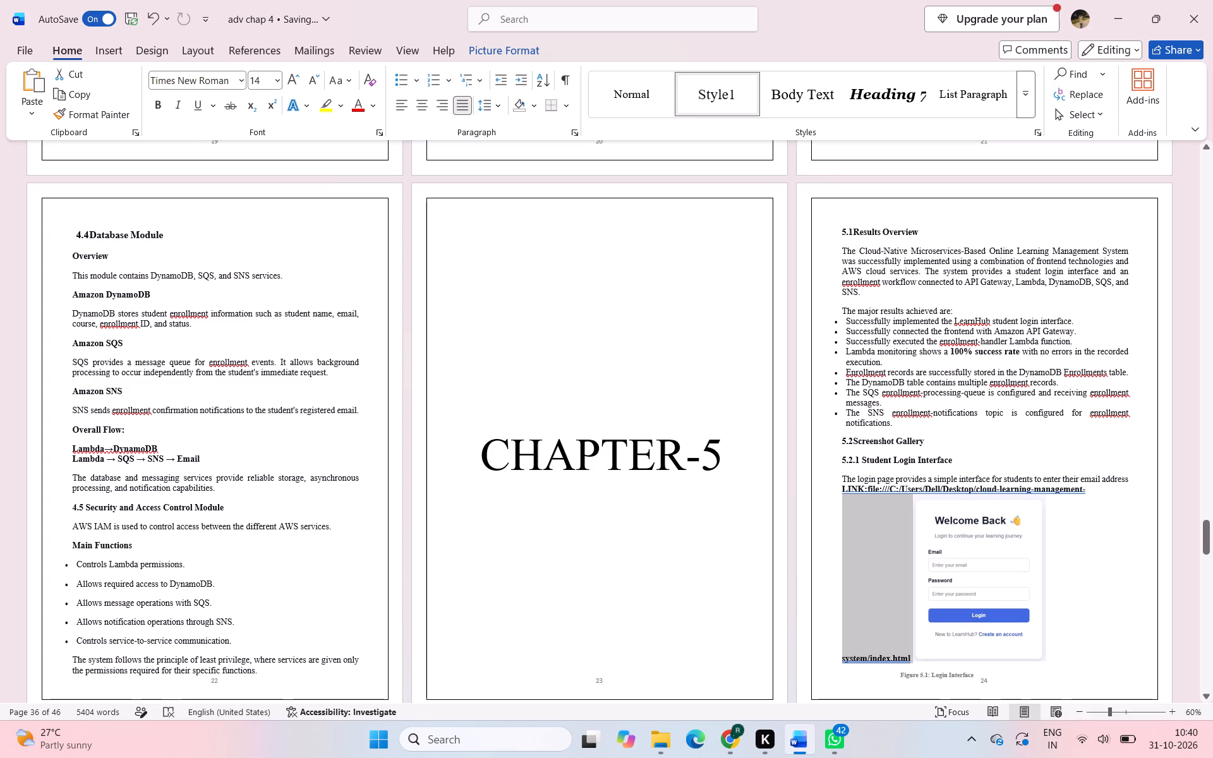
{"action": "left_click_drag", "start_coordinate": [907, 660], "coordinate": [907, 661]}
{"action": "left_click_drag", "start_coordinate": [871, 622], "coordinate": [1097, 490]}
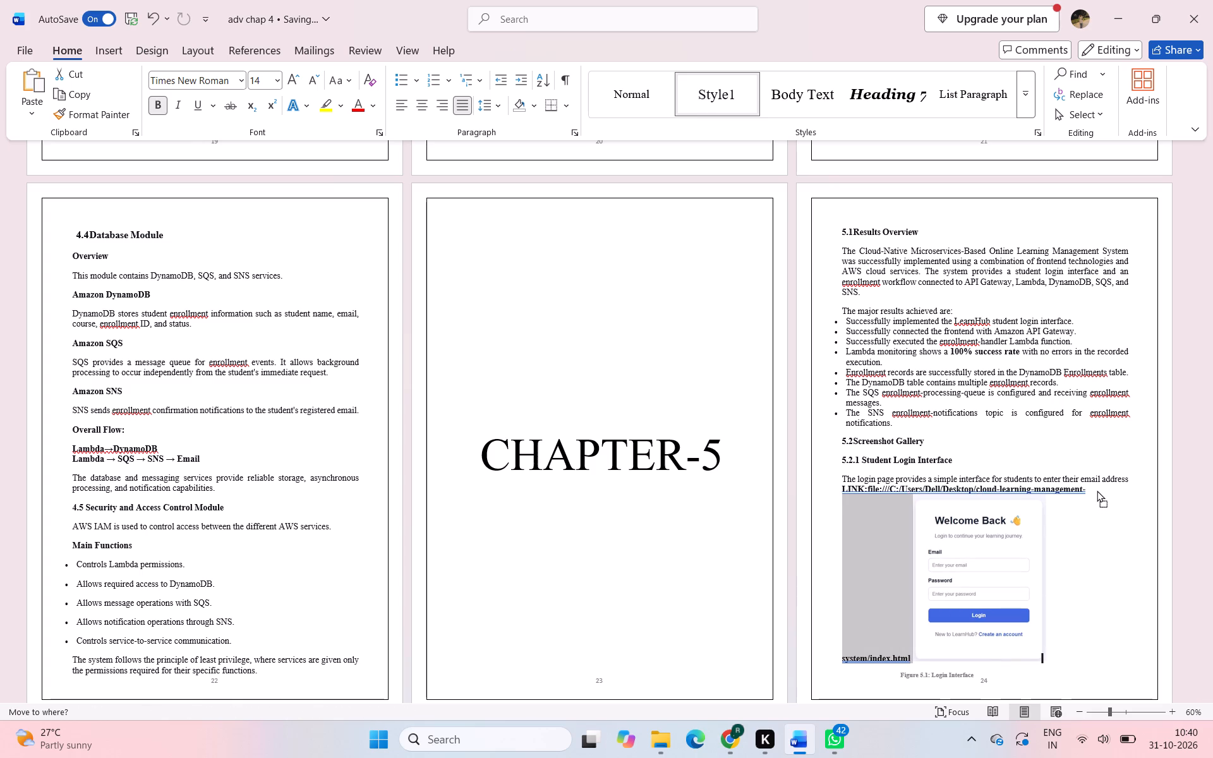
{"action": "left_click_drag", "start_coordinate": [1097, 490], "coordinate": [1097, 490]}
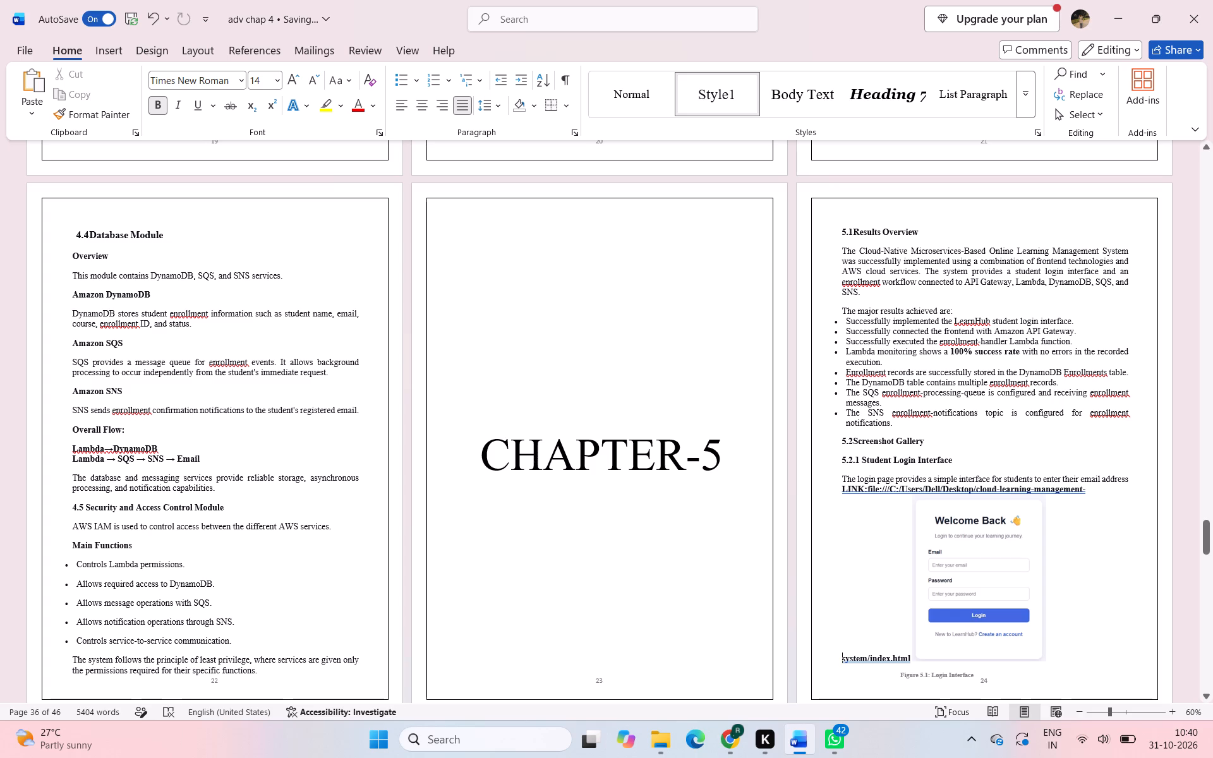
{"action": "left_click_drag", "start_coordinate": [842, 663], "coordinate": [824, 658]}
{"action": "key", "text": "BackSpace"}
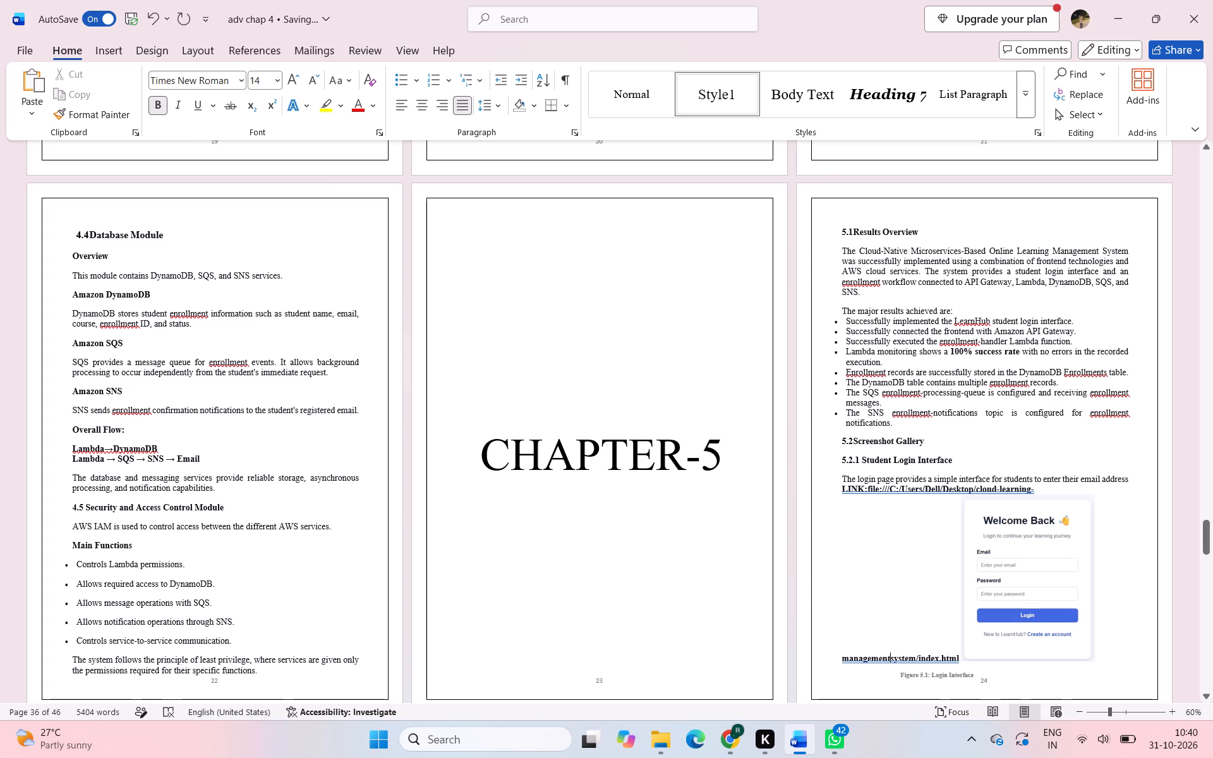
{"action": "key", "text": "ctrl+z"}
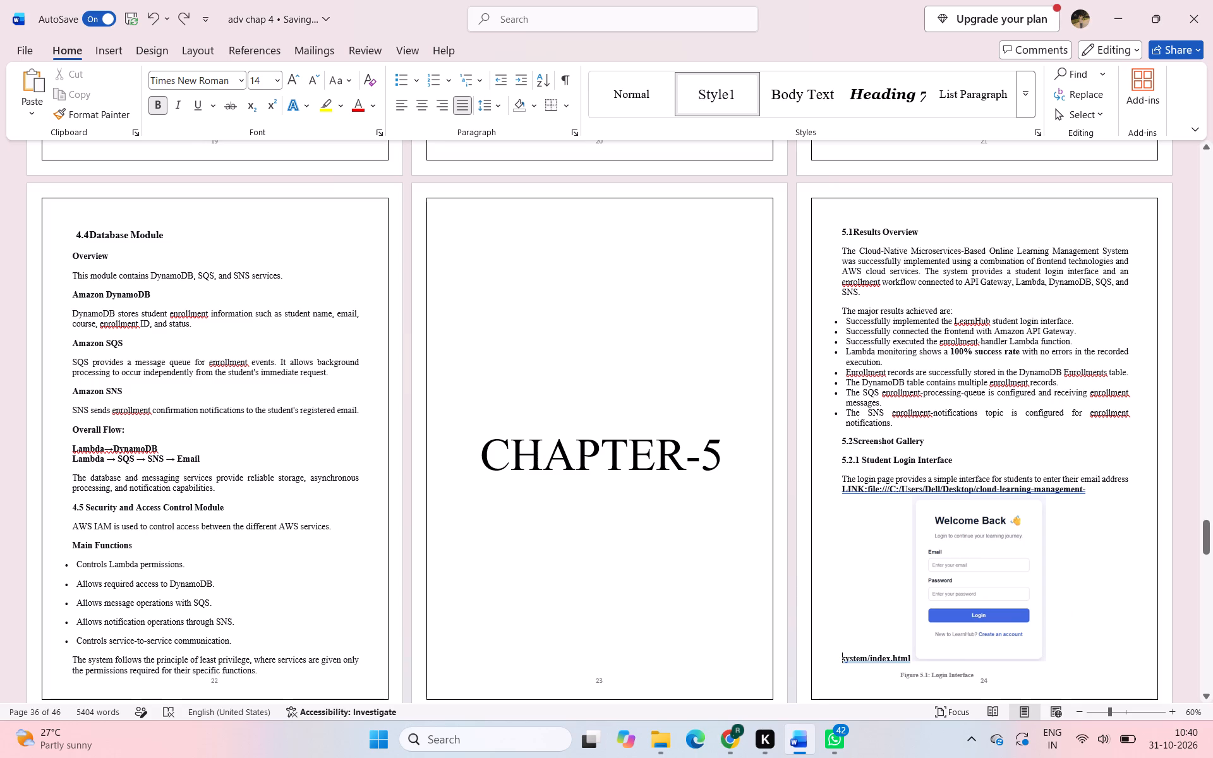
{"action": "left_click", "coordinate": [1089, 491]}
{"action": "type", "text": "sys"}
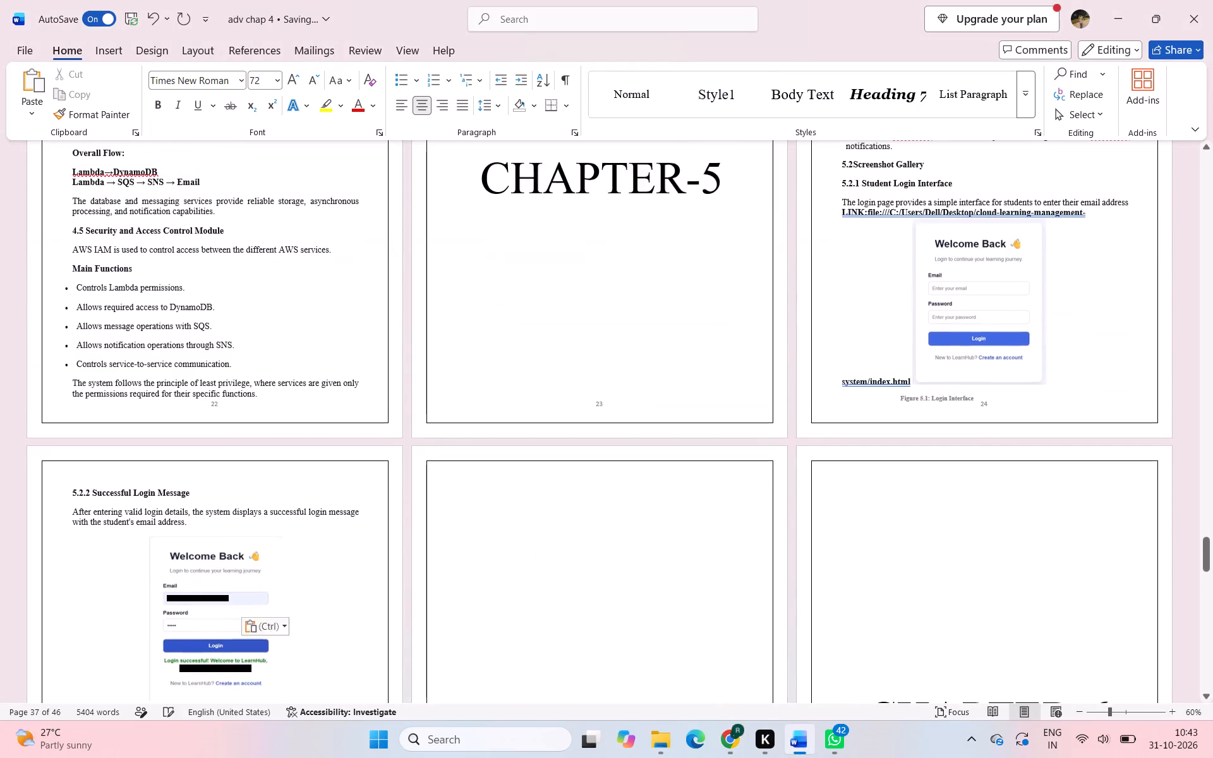
Slightly enlarge the successful-login screenshot in section 5.2.2, keeping it above its Figure 5 caption.
{"action": "scroll", "coordinate": [438, 370], "scroll_direction": "down", "scroll_amount": 5}
{"action": "scroll", "coordinate": [438, 370], "scroll_direction": "up", "scroll_amount": 1}
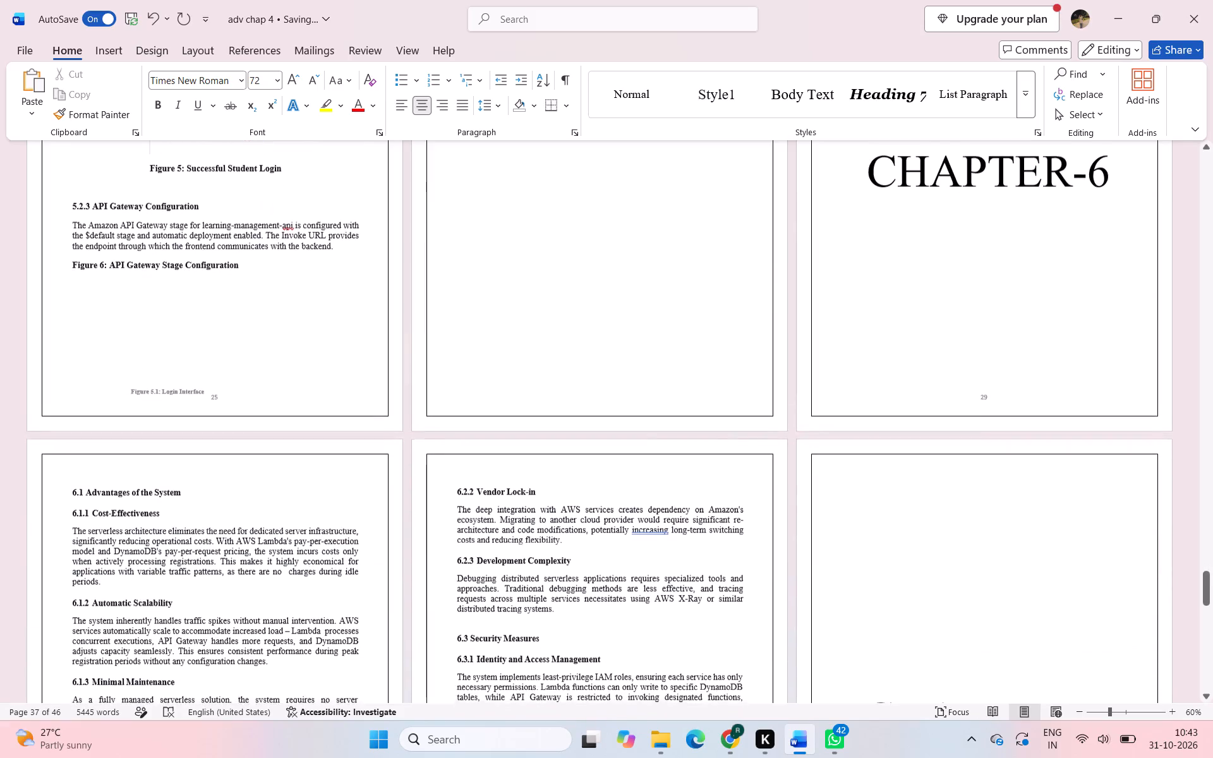
{"action": "scroll", "coordinate": [438, 370], "scroll_direction": "up", "scroll_amount": 2}
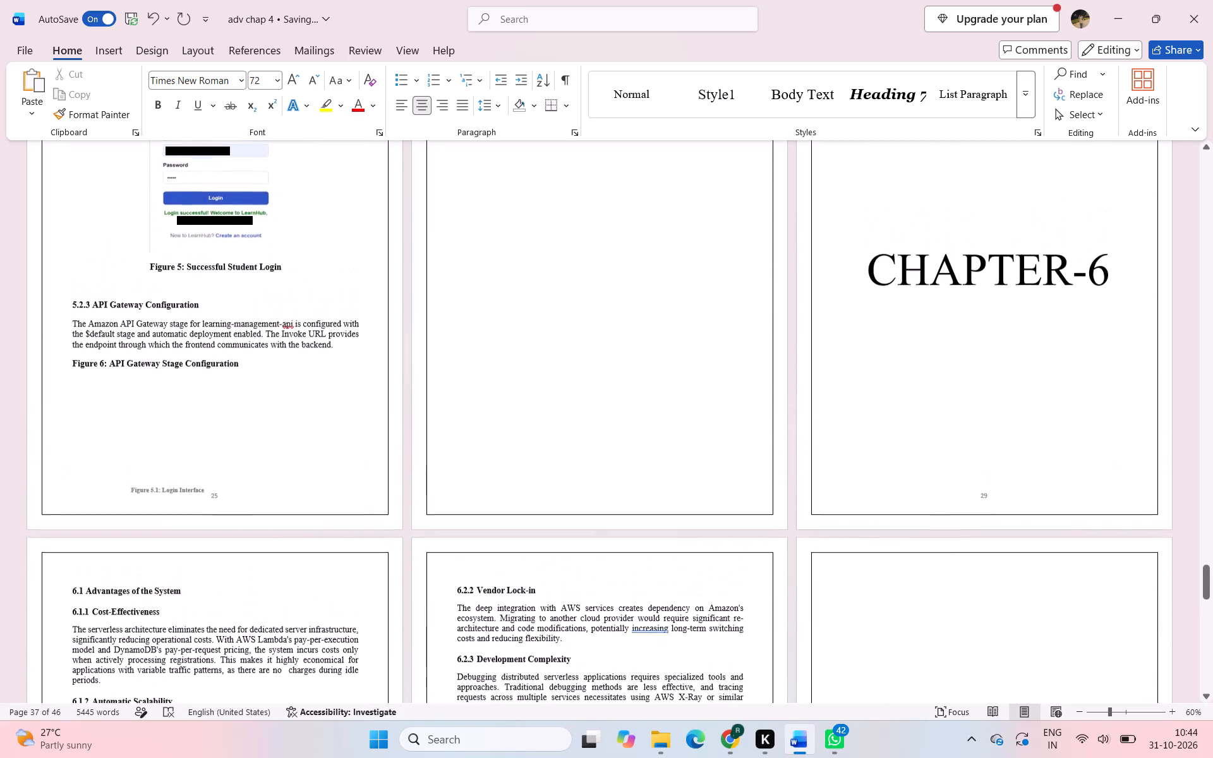
{"action": "scroll", "coordinate": [277, 267], "scroll_direction": "up", "scroll_amount": 2}
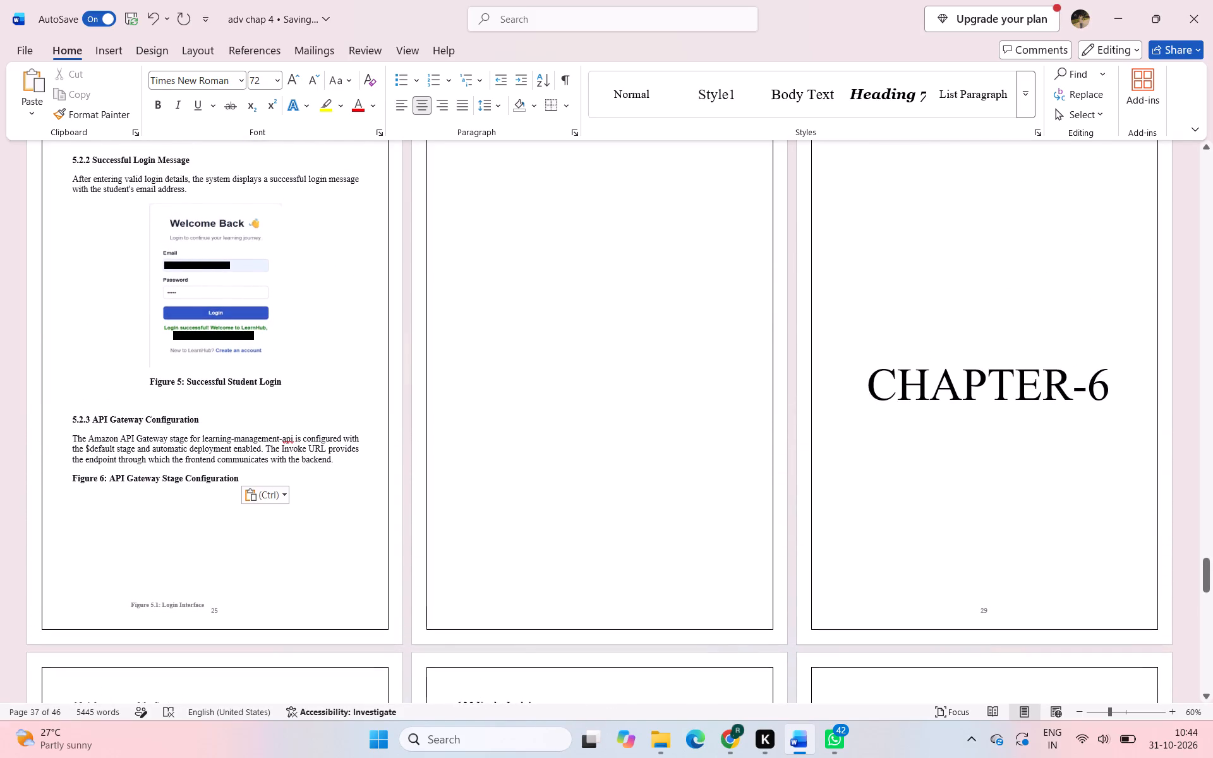
{"action": "left_click", "coordinate": [223, 296]}
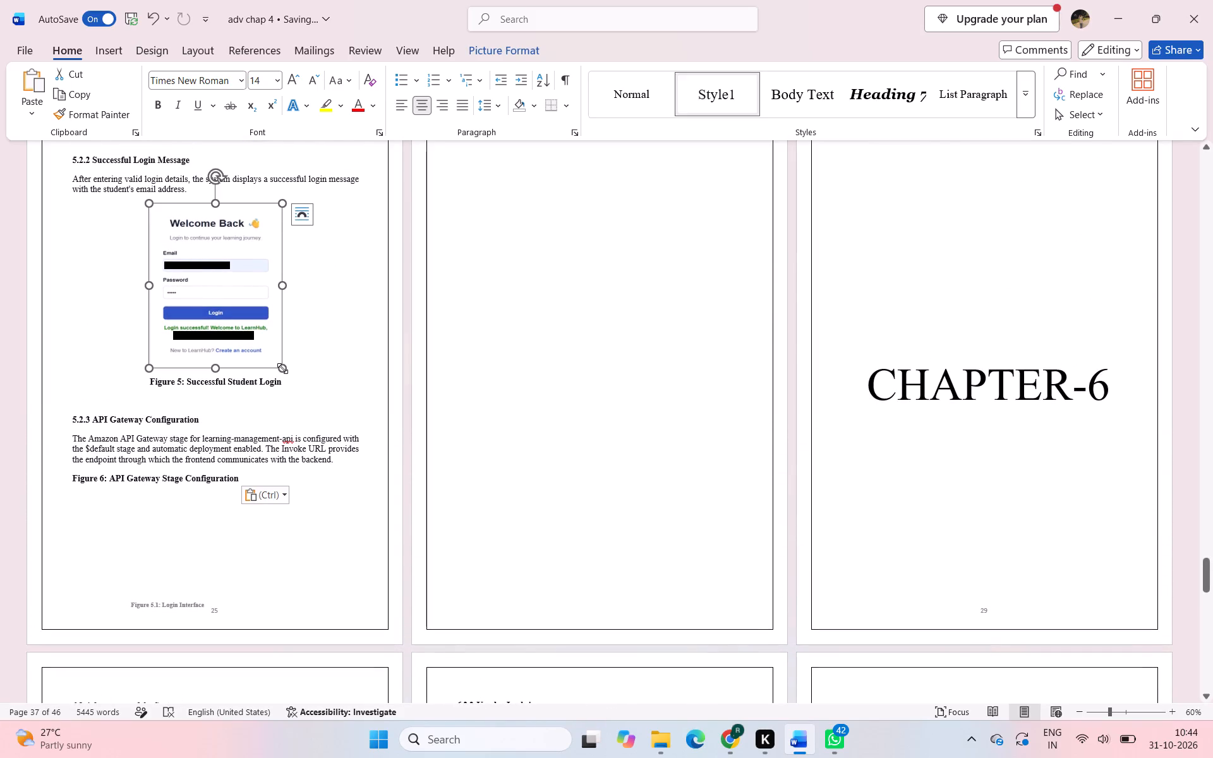
{"action": "left_click_drag", "start_coordinate": [282, 368], "coordinate": [282, 385]}
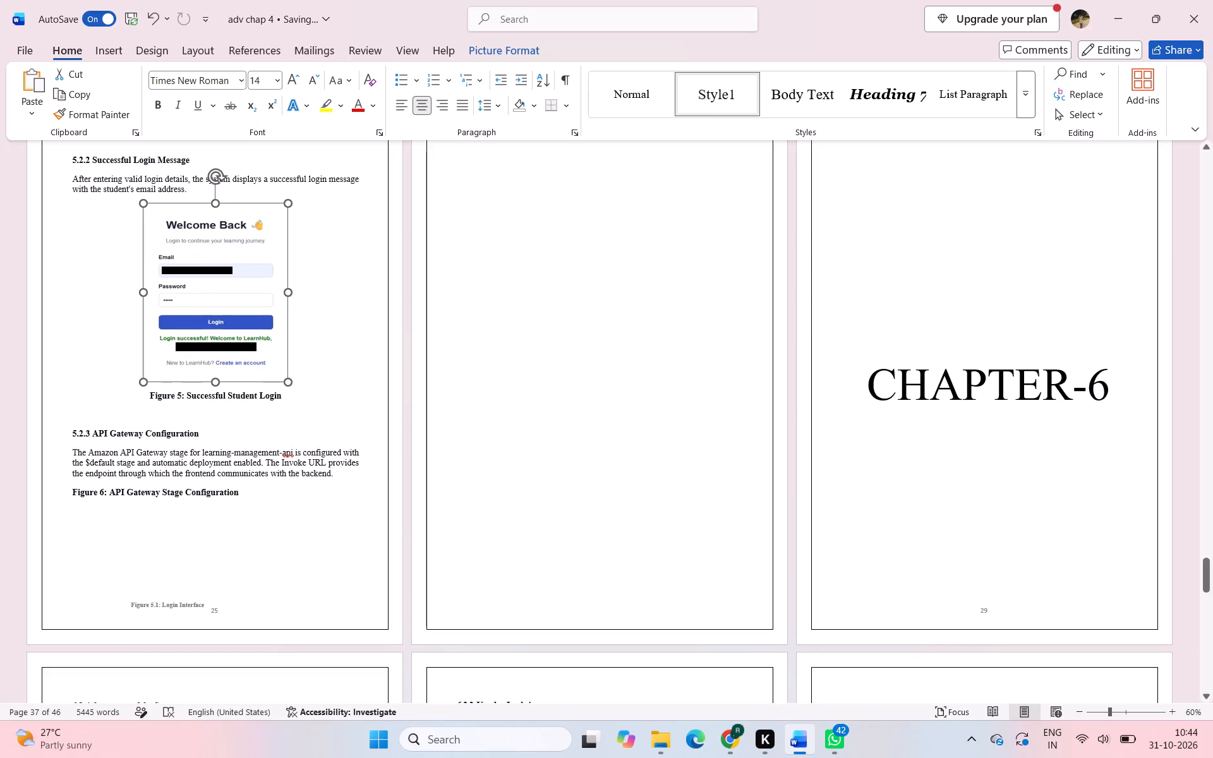
{"action": "left_click_drag", "start_coordinate": [282, 385], "coordinate": [284, 334]}
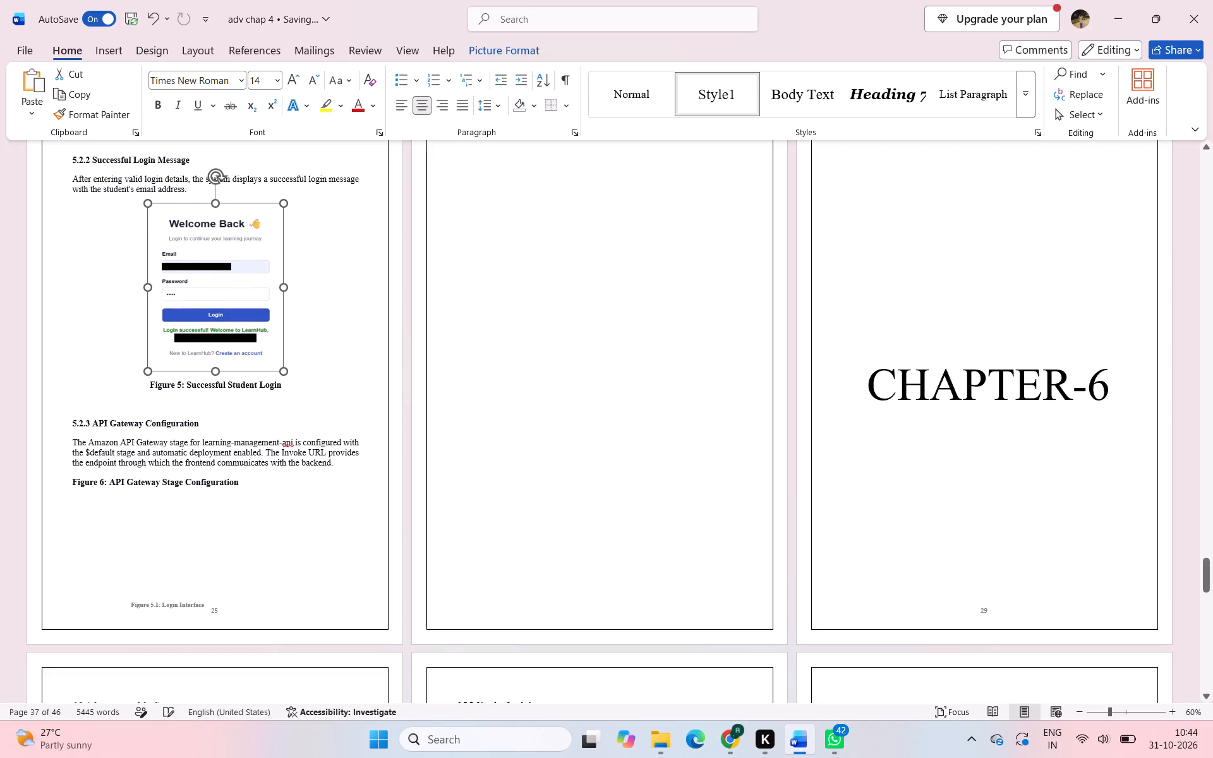
Remove the blank line between the Figure 5 caption and the 5.2.3 API Gateway Configuration heading.
{"action": "left_click", "coordinate": [207, 406]}
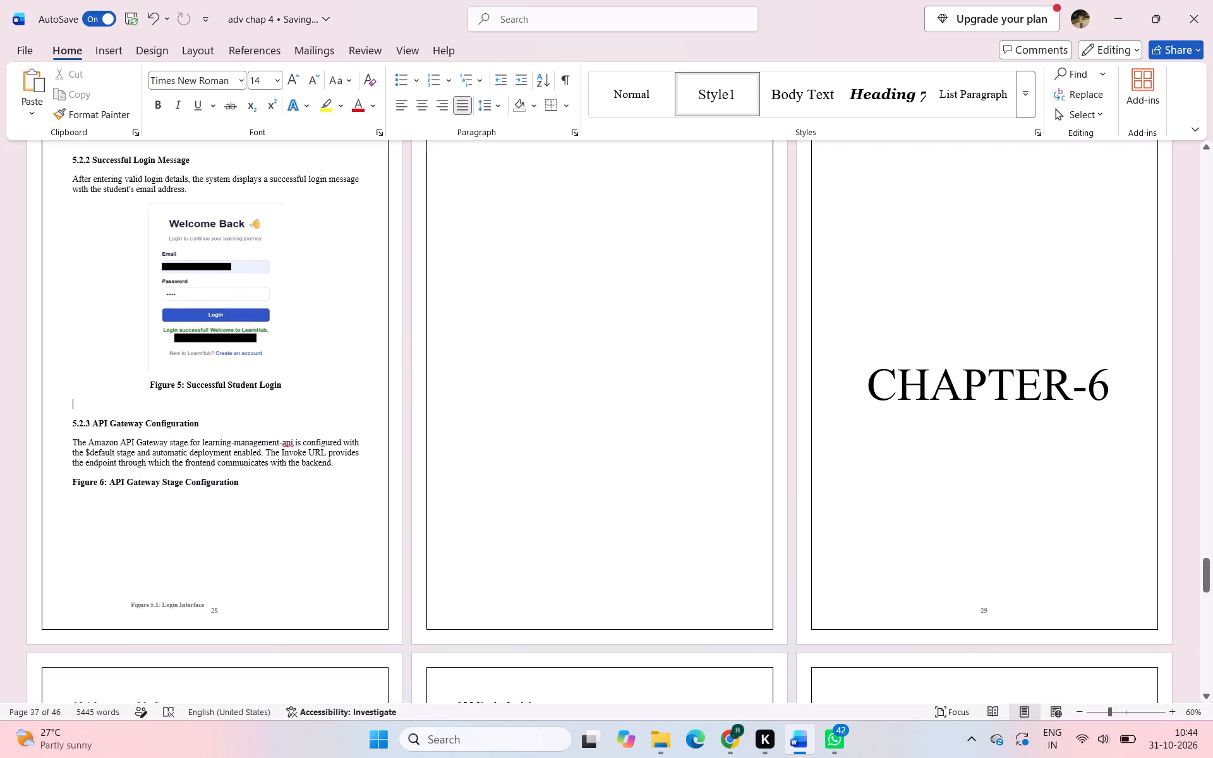
{"action": "key", "text": "BackSpace"}
{"action": "key", "text": "BackSpace"}
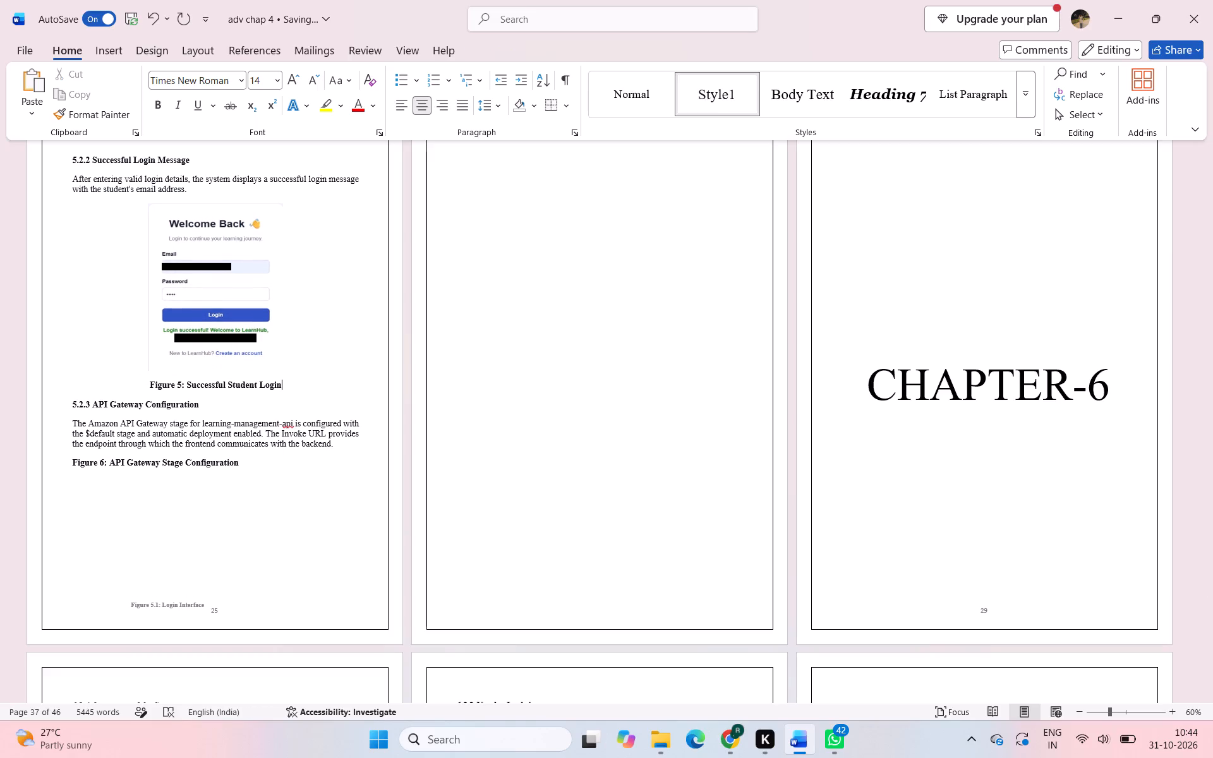
Insert the API Gateway stages screenshot, adv6.jpeg, on a new line between the 5.2.3 paragraph and the Figure 6 caption.
{"action": "left_click", "coordinate": [336, 445]}
{"action": "scroll", "coordinate": [336, 445], "scroll_direction": "up", "scroll_amount": 1}
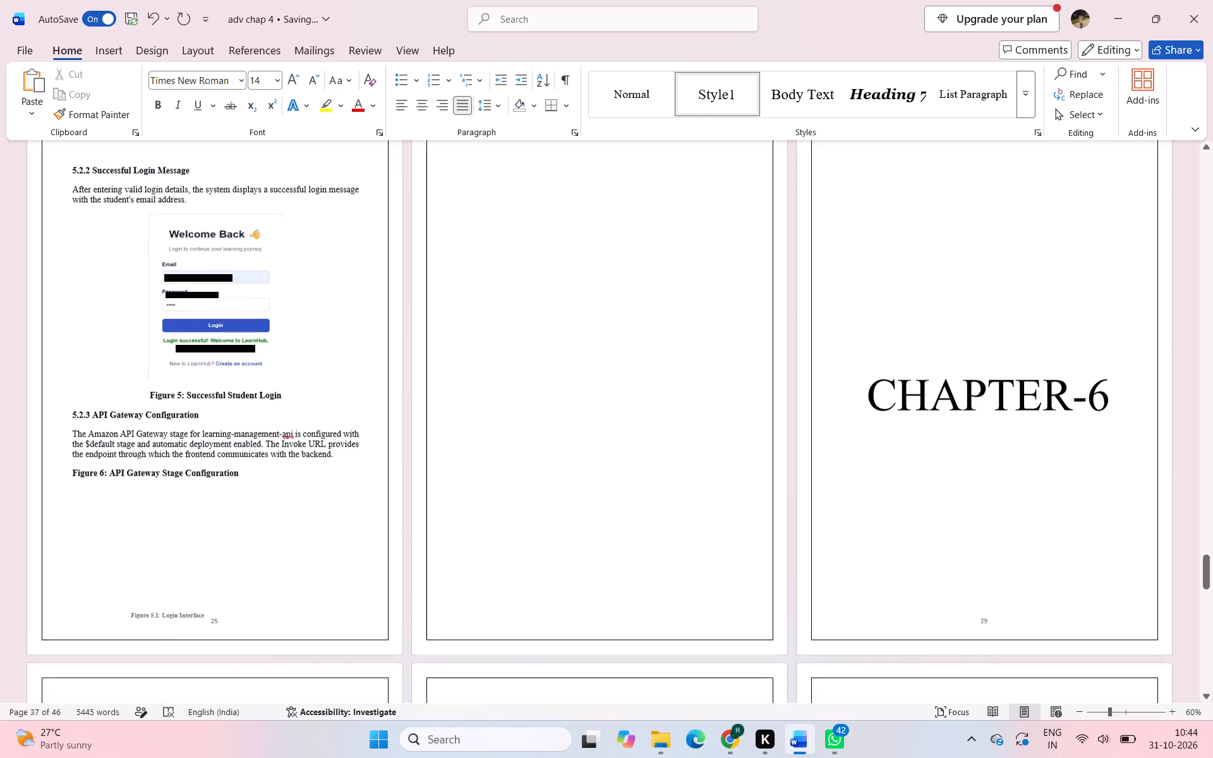
{"action": "scroll", "coordinate": [336, 445], "scroll_direction": "up", "scroll_amount": 3}
{"action": "scroll", "coordinate": [336, 445], "scroll_direction": "right", "scroll_amount": 1}
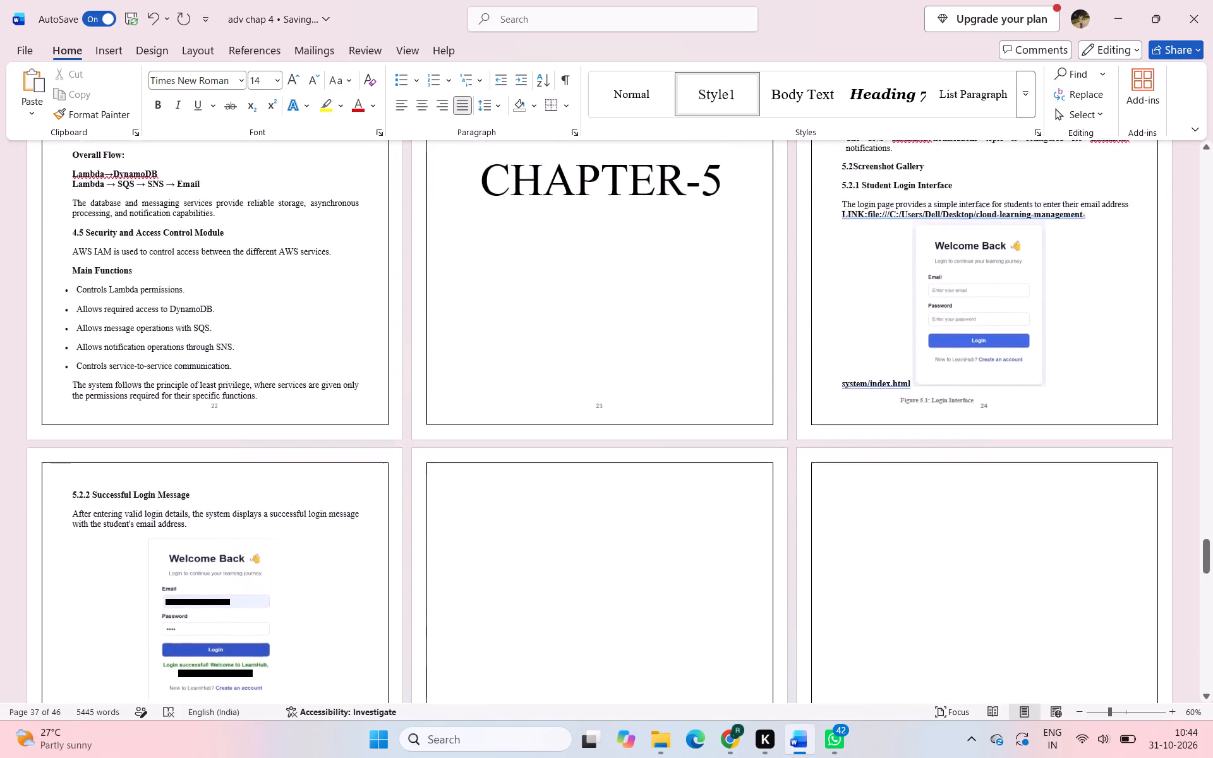
{"action": "scroll", "coordinate": [336, 445], "scroll_direction": "right", "scroll_amount": 1}
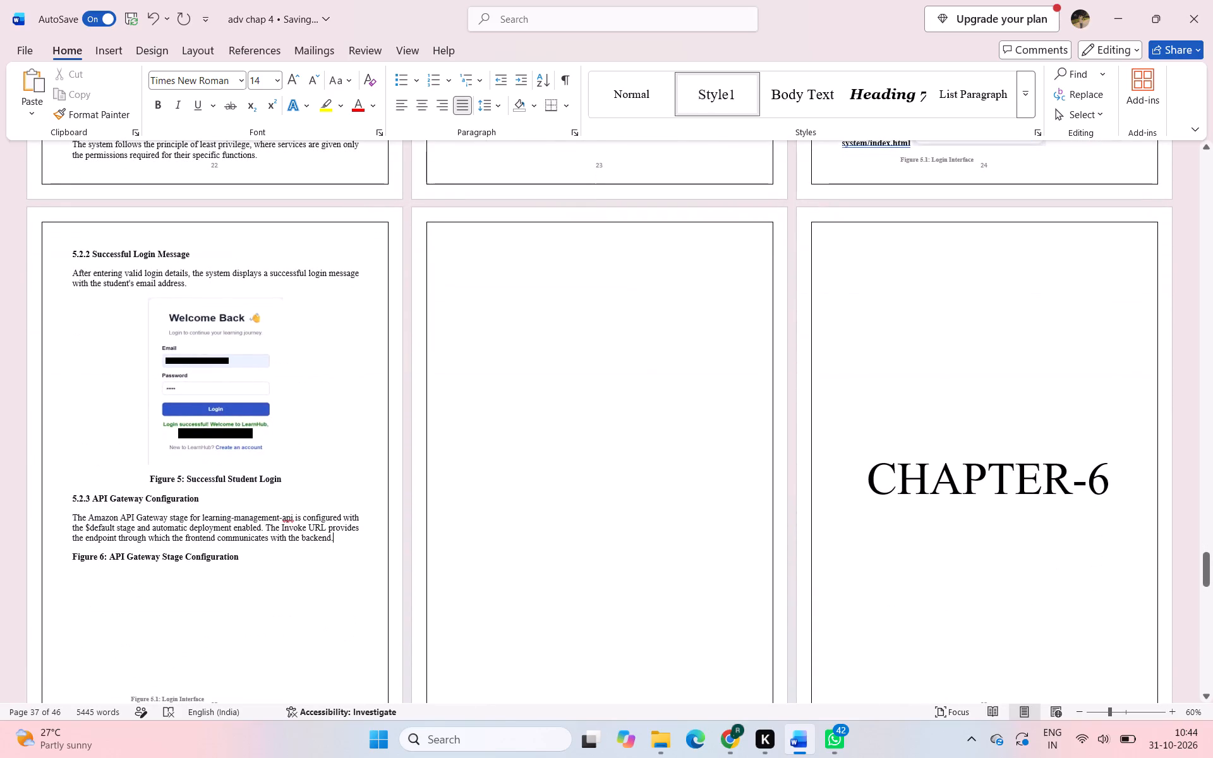
{"action": "key", "text": "Return"}
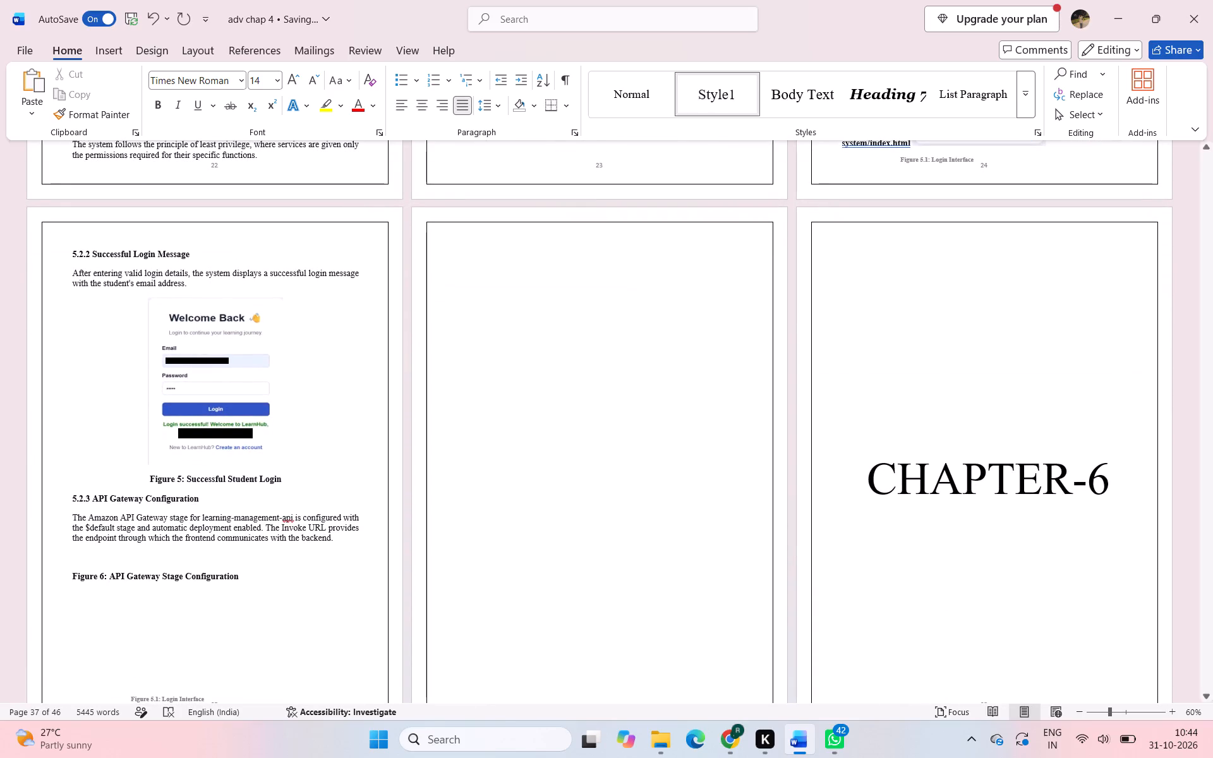
{"action": "left_click", "coordinate": [651, 744]}
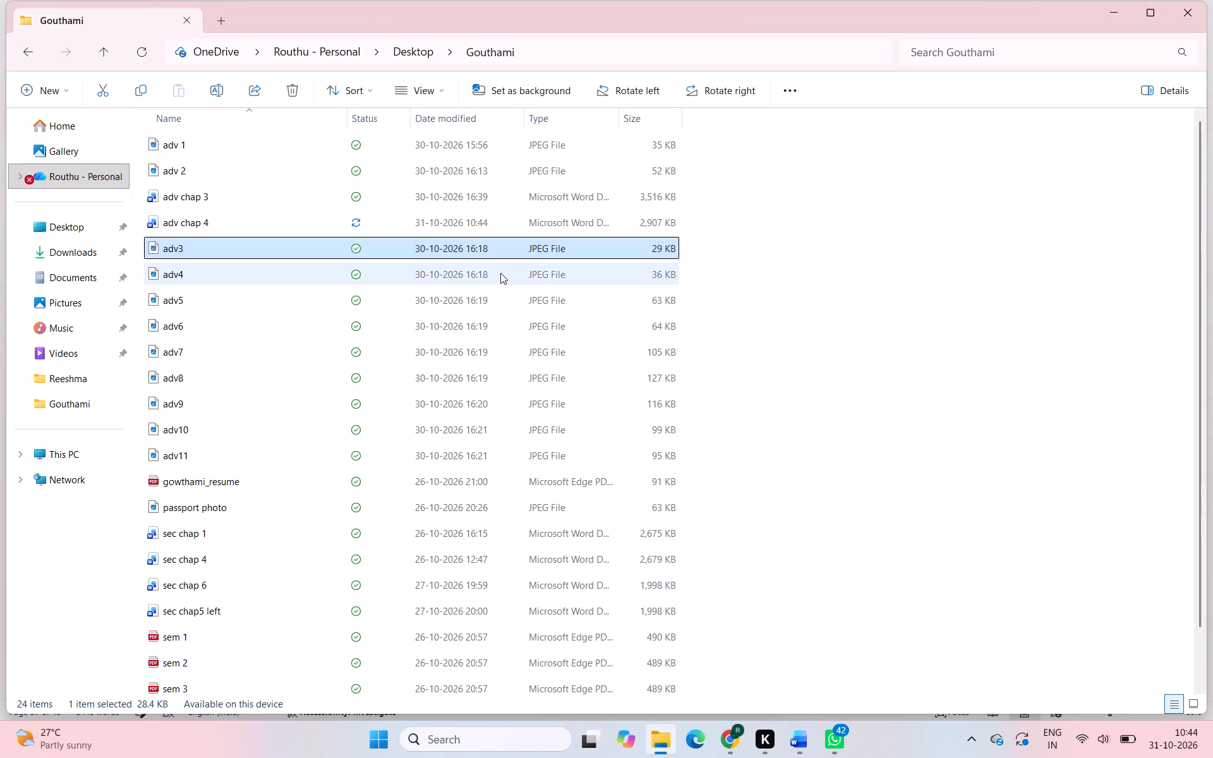
{"action": "double_click", "coordinate": [492, 300]}
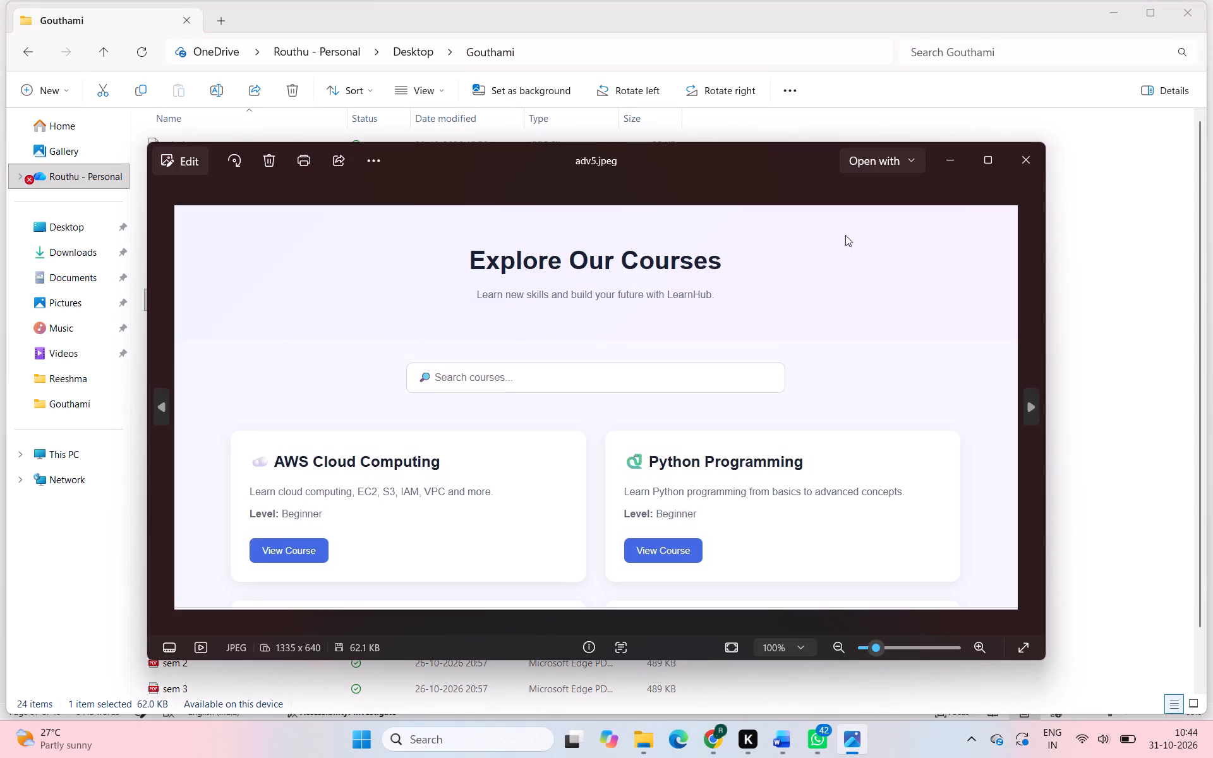
{"action": "left_click", "coordinate": [1042, 155]}
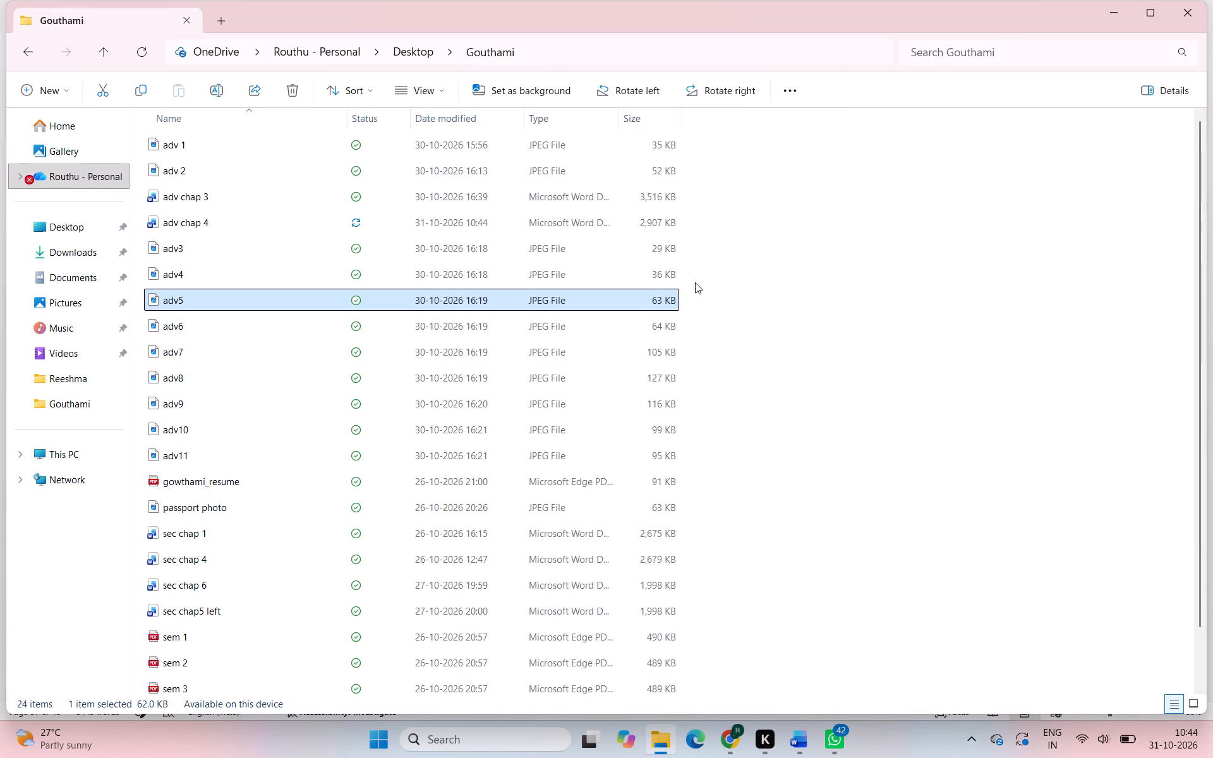
{"action": "double_click", "coordinate": [648, 323]}
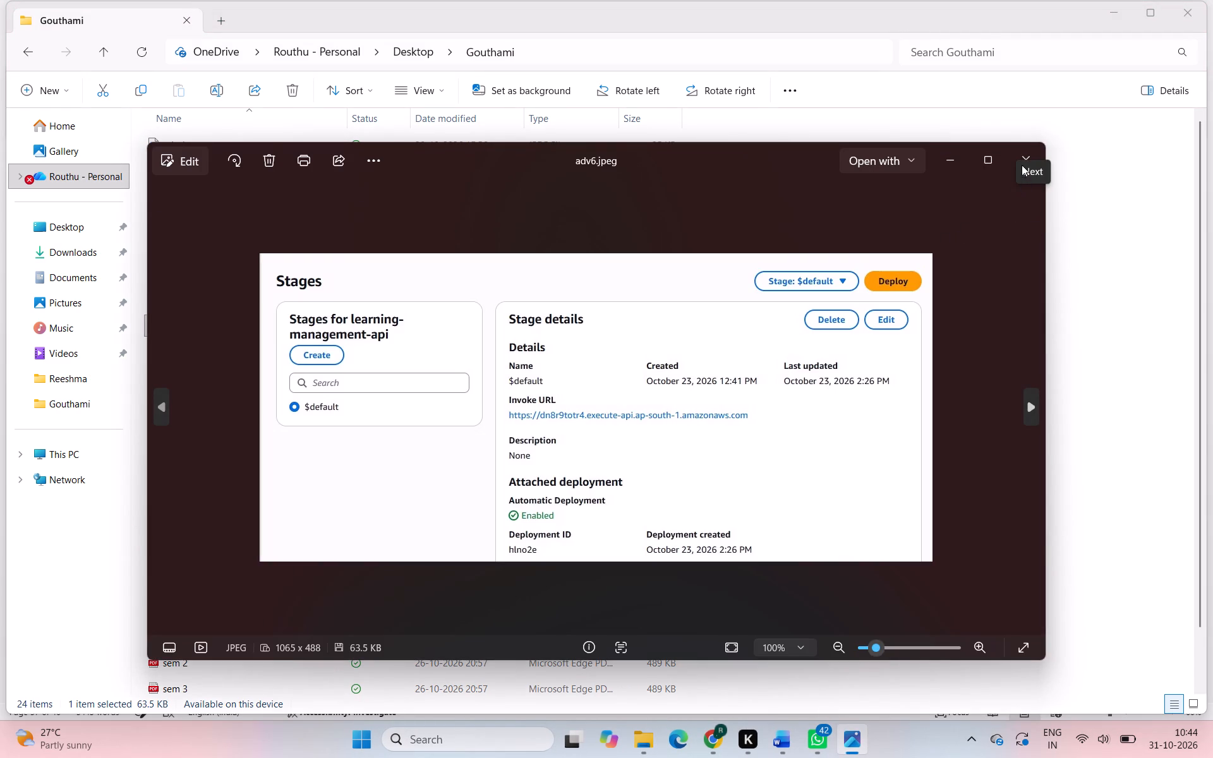
{"action": "key", "text": "ctrl+c"}
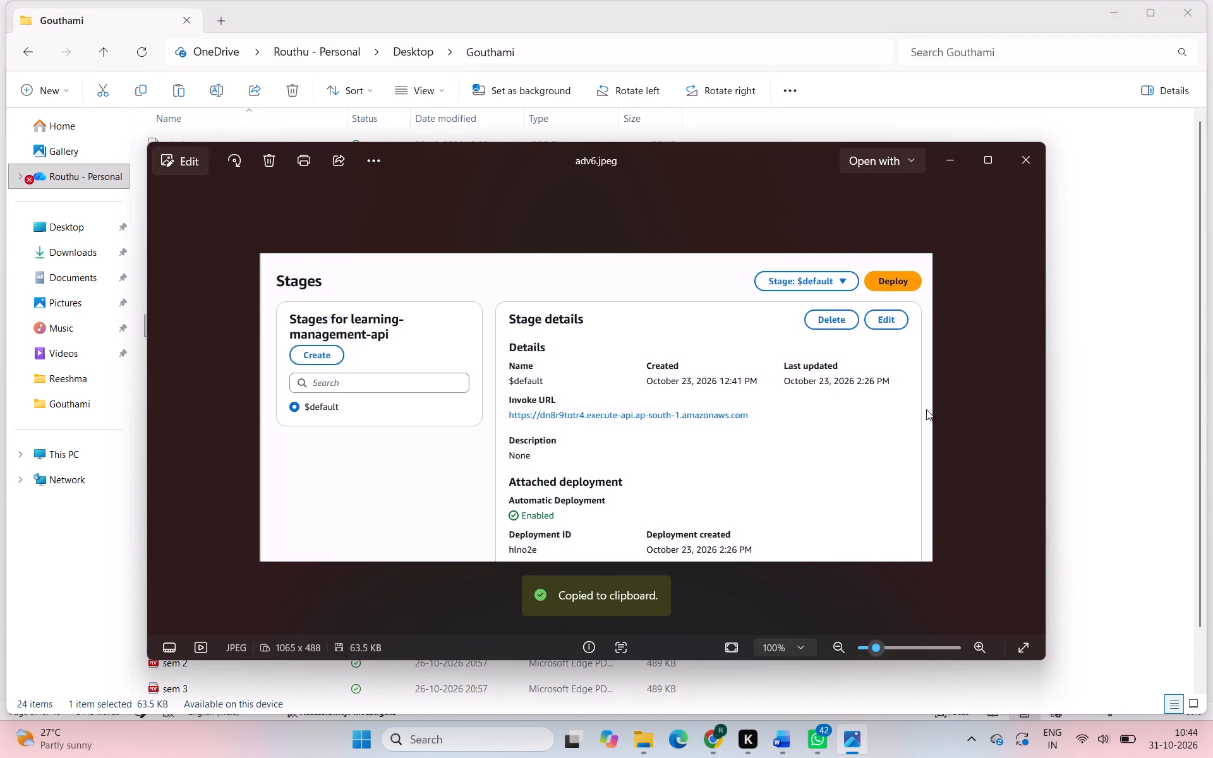
{"action": "left_click", "coordinate": [781, 743]}
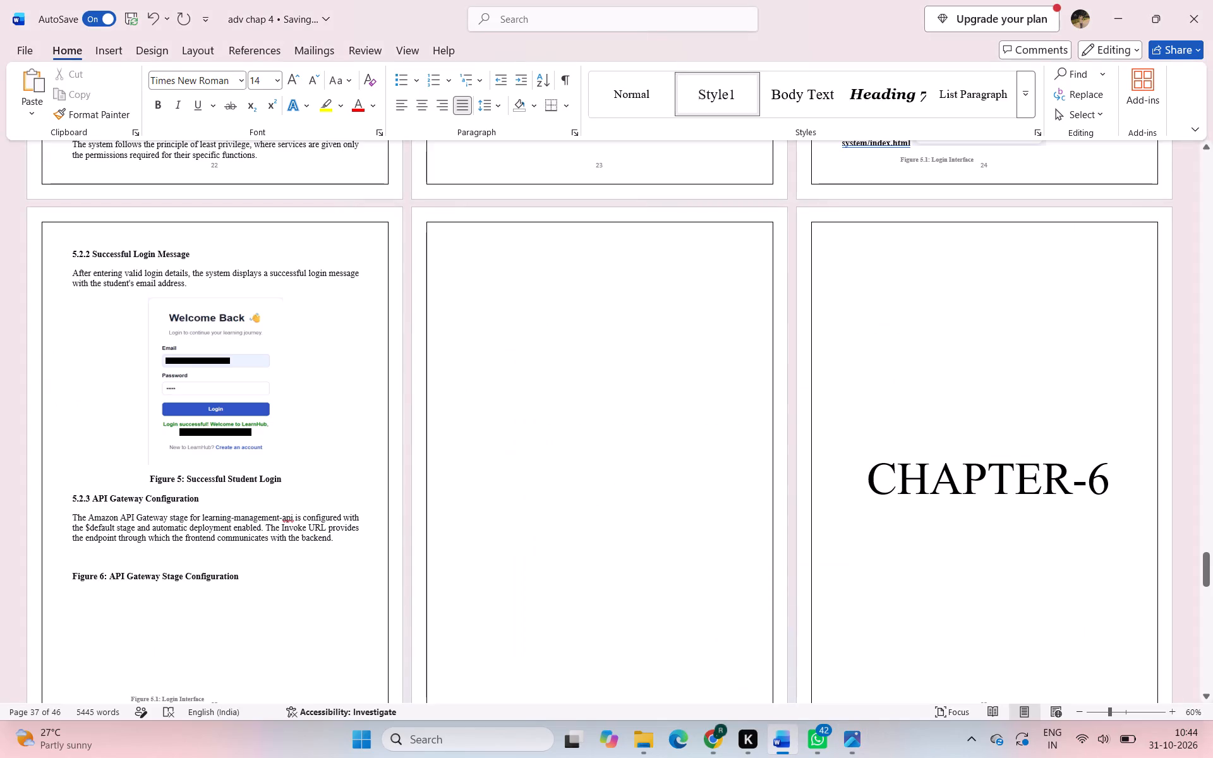
{"action": "key", "text": "ctrl+v"}
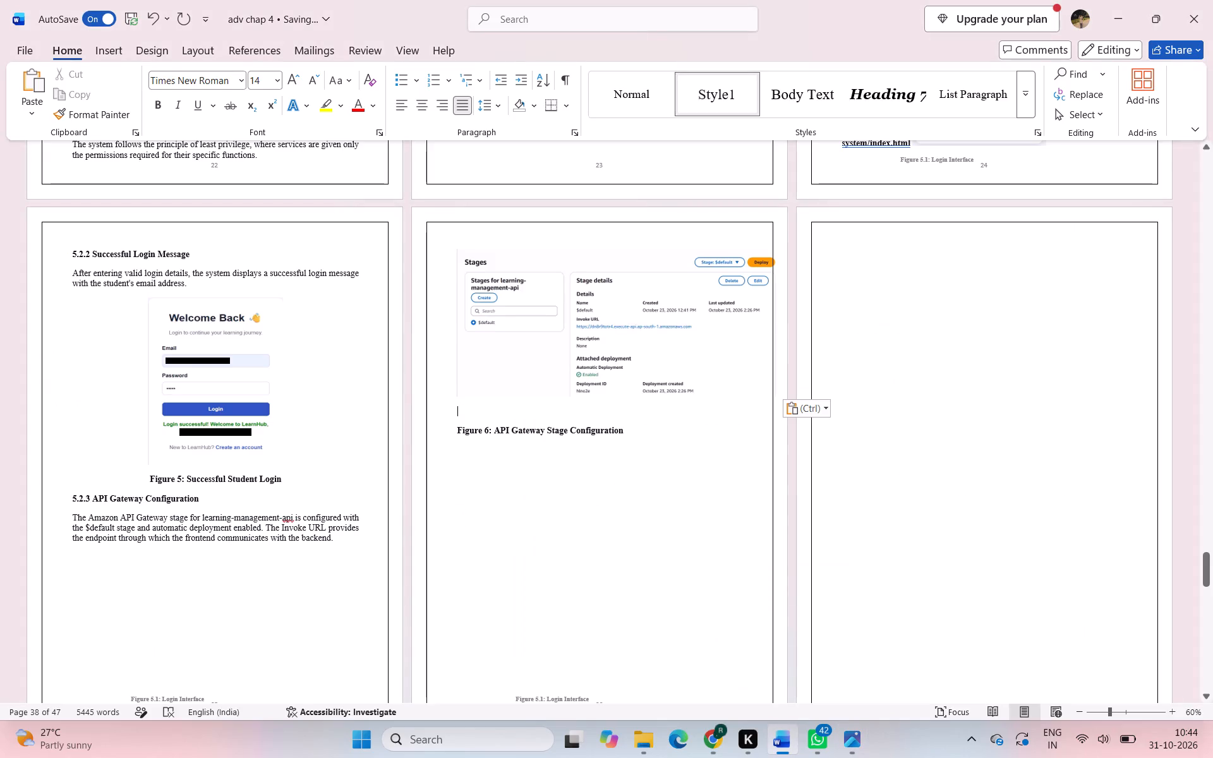
Shrink the API Gateway screenshot to about 16 cm by 7.3 cm so it fits below the 5.2.3 paragraph.
{"action": "left_click", "coordinate": [577, 367]}
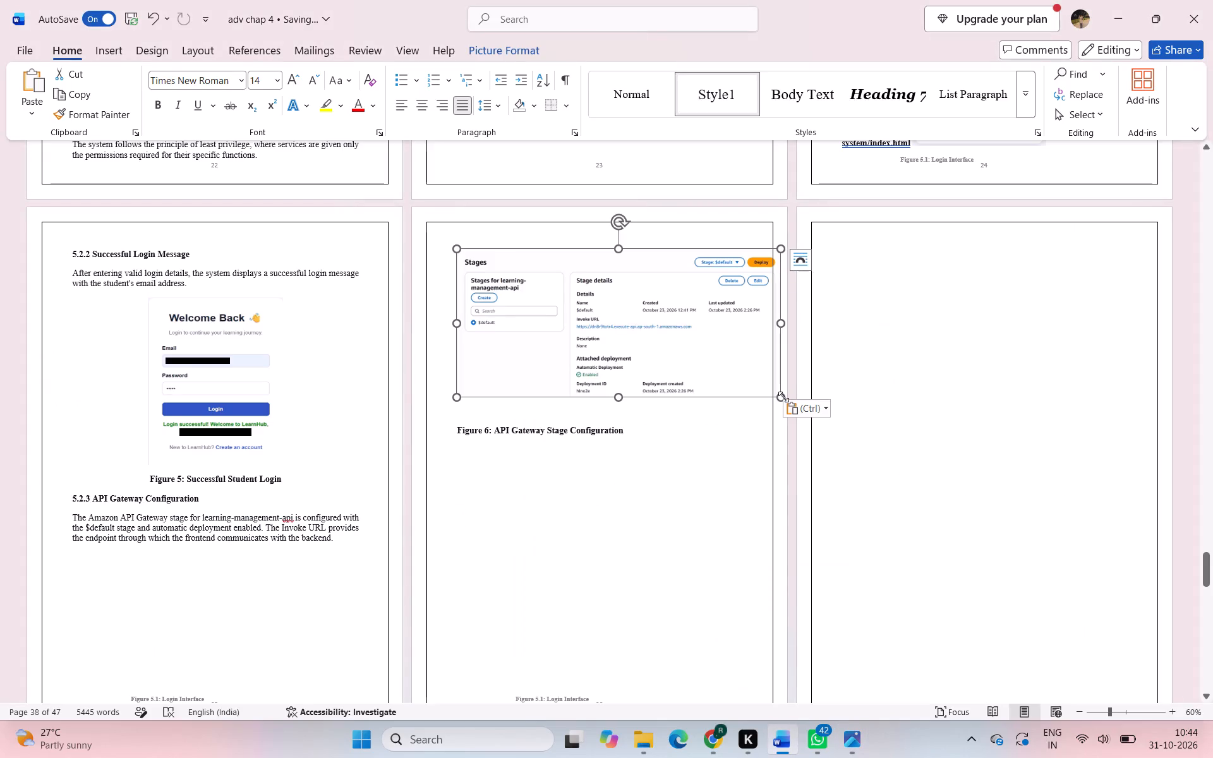
{"action": "left_click_drag", "start_coordinate": [780, 397], "coordinate": [742, 378]}
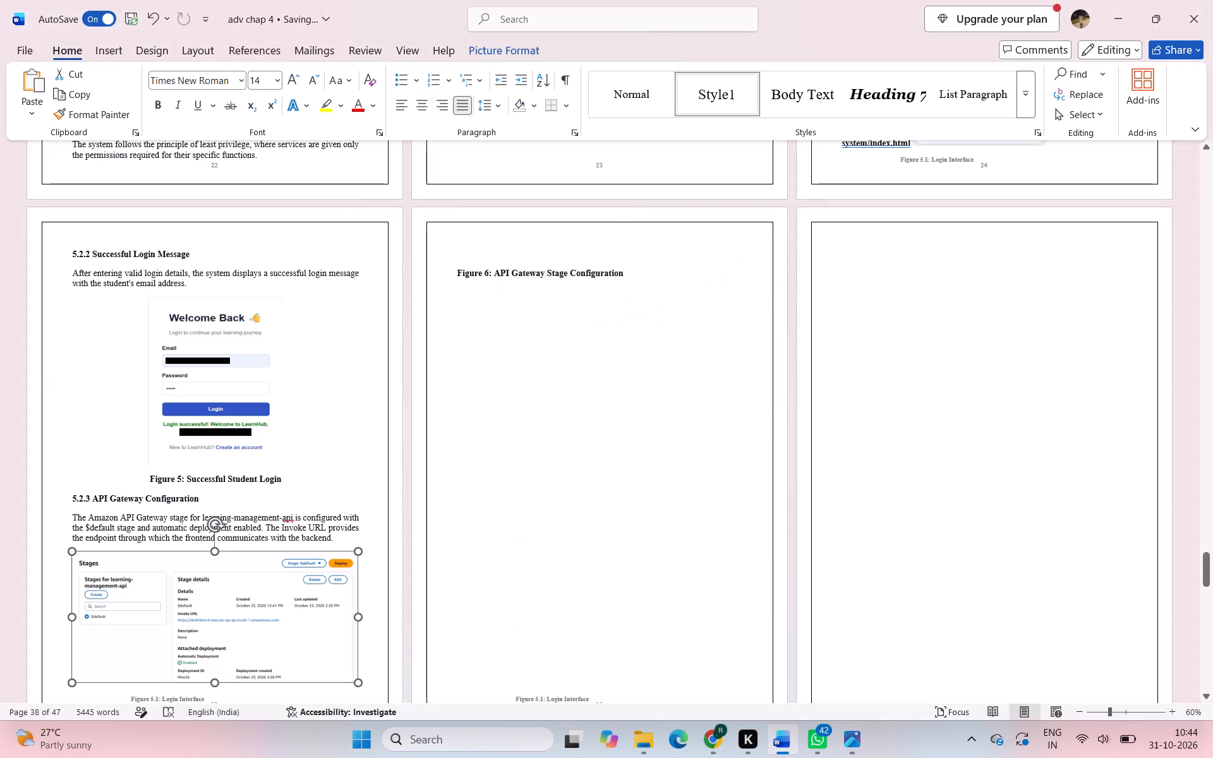
Delete the Figure 5.1: Login Interface caption from the footer of page 25 and return to the body text.
{"action": "scroll", "coordinate": [314, 555], "scroll_direction": "down", "scroll_amount": 1}
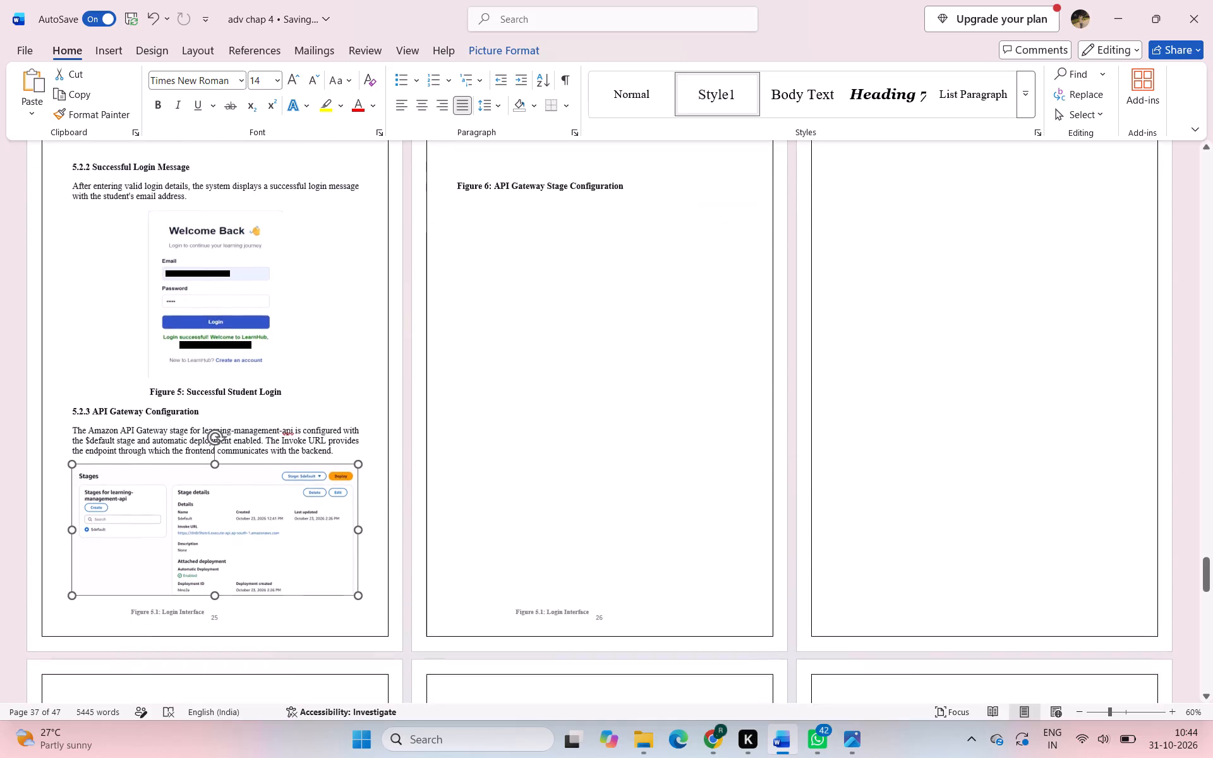
{"action": "scroll", "coordinate": [314, 555], "scroll_direction": "down", "scroll_amount": 1}
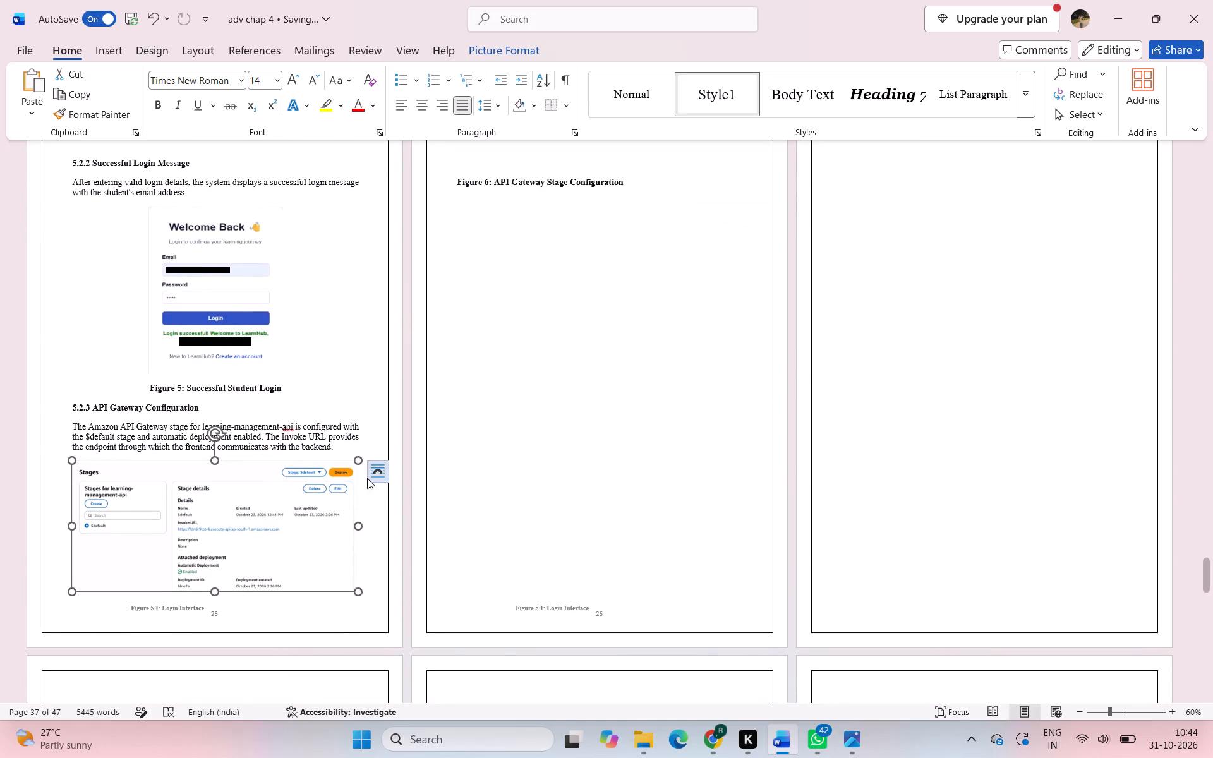
{"action": "double_click", "coordinate": [176, 608]}
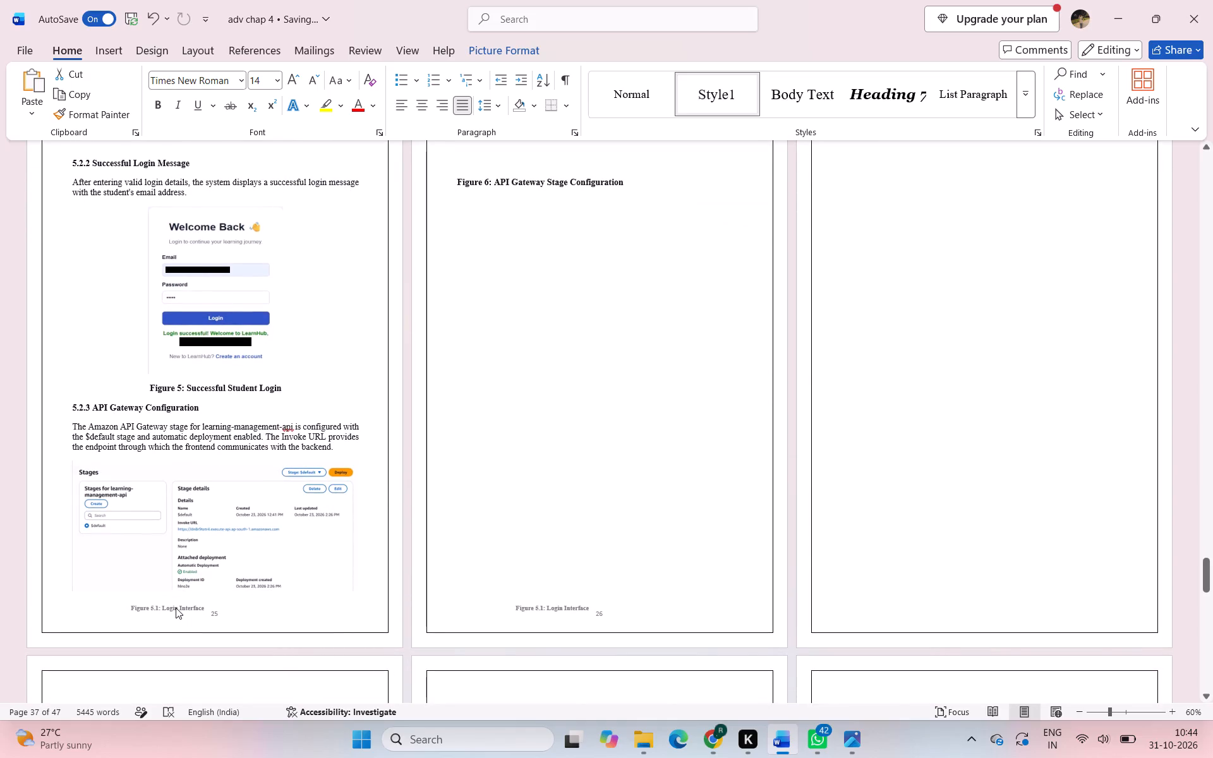
{"action": "left_click_drag", "start_coordinate": [131, 608], "coordinate": [208, 617]}
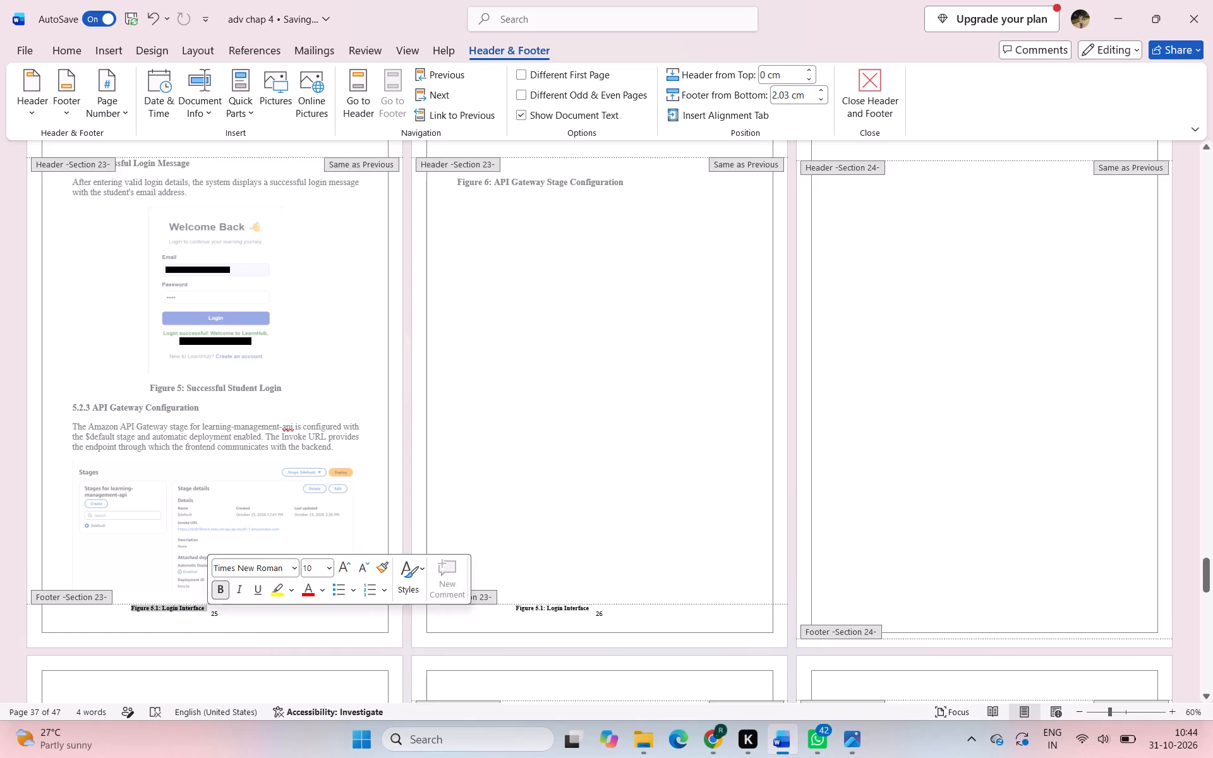
{"action": "key", "text": "BackSpace"}
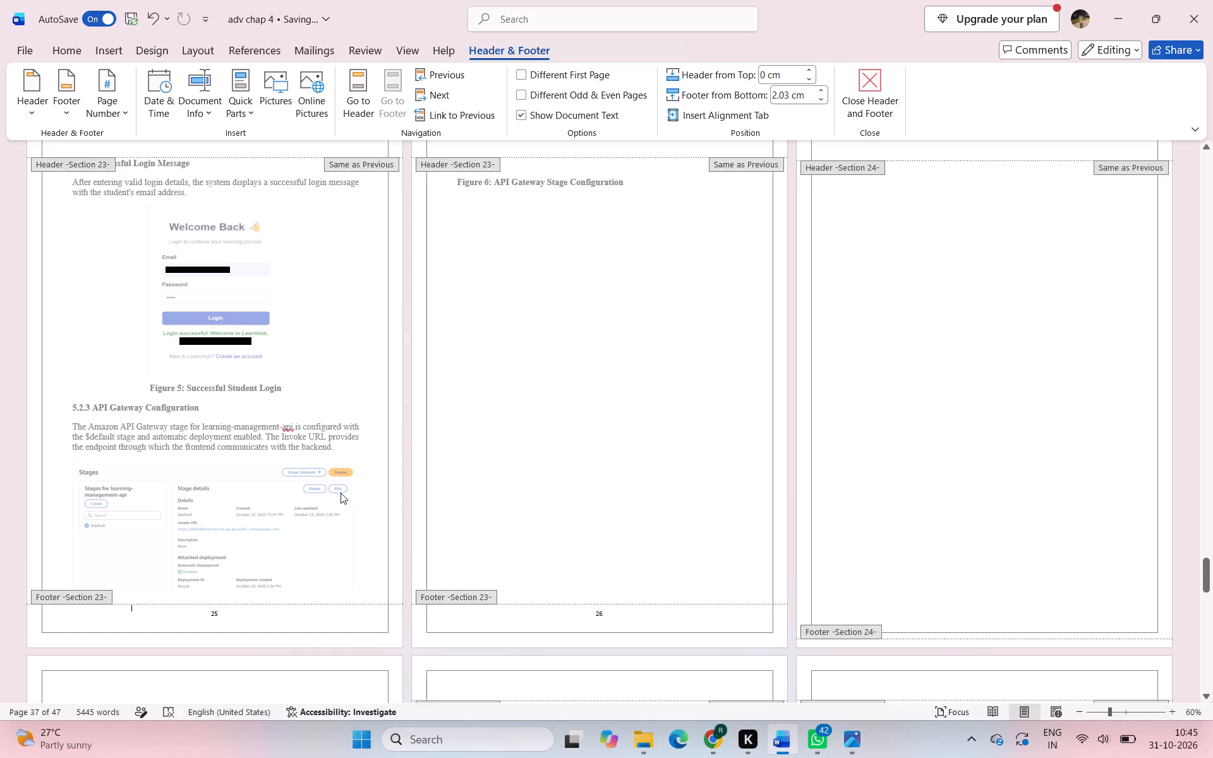
{"action": "double_click", "coordinate": [347, 377]}
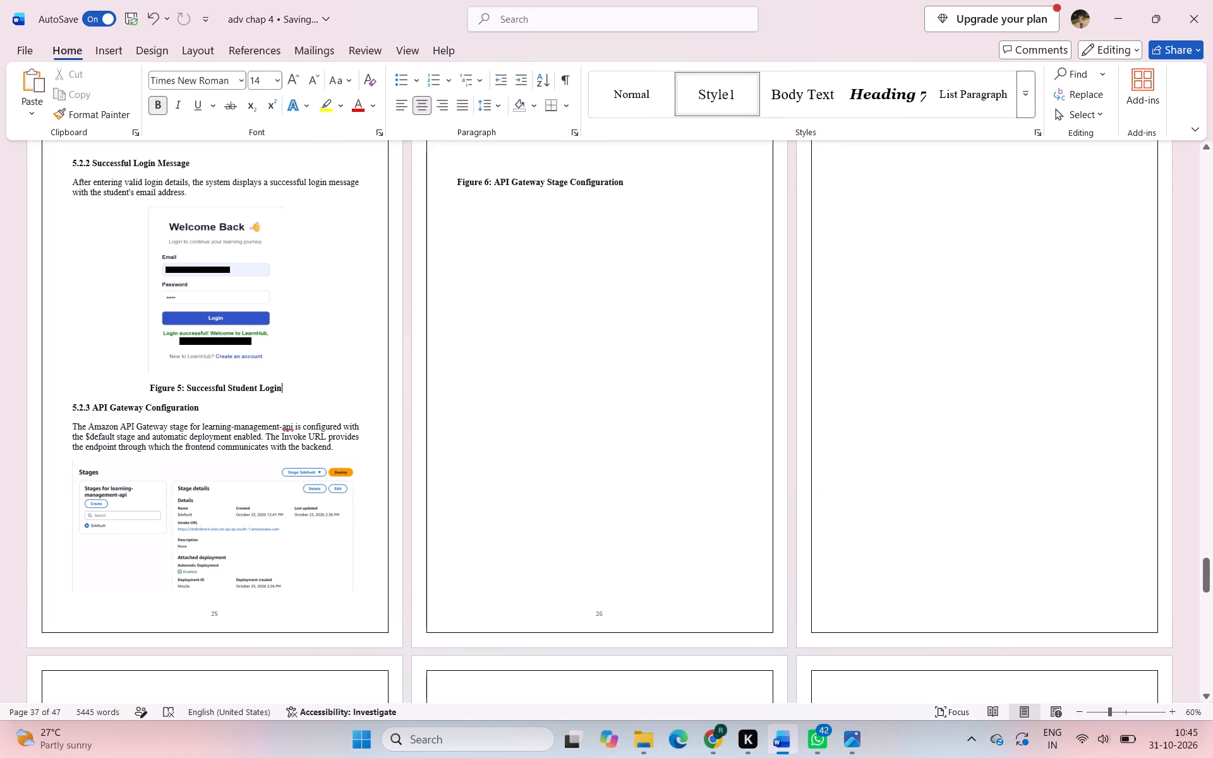
Move the Figure 6: API Gateway Stage Configuration caption from page 26 into the footer of page 25, below the API Gateway screenshot.
{"action": "left_click_drag", "start_coordinate": [458, 179], "coordinate": [635, 193]}
{"action": "key", "text": "ctrl+c"}
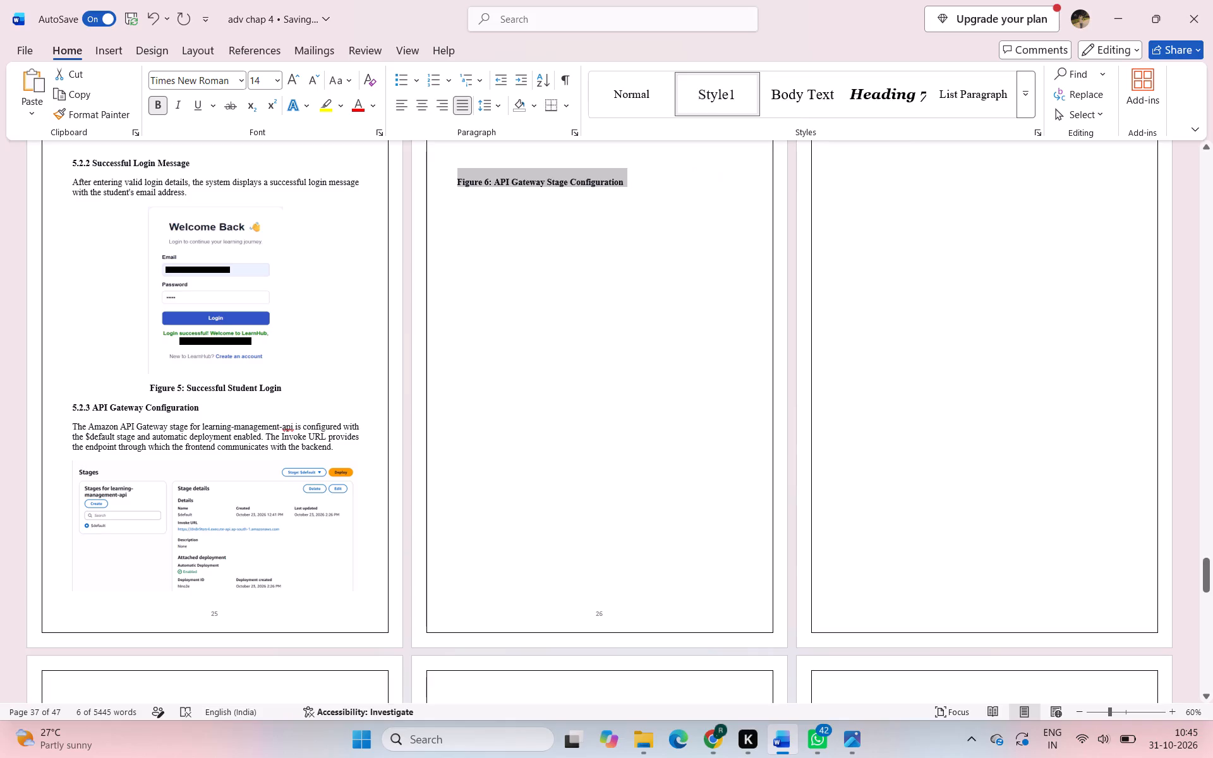
{"action": "key", "text": "BackSpace"}
{"action": "key", "text": "BackSpace"}
{"action": "key", "text": "BackSpace"}
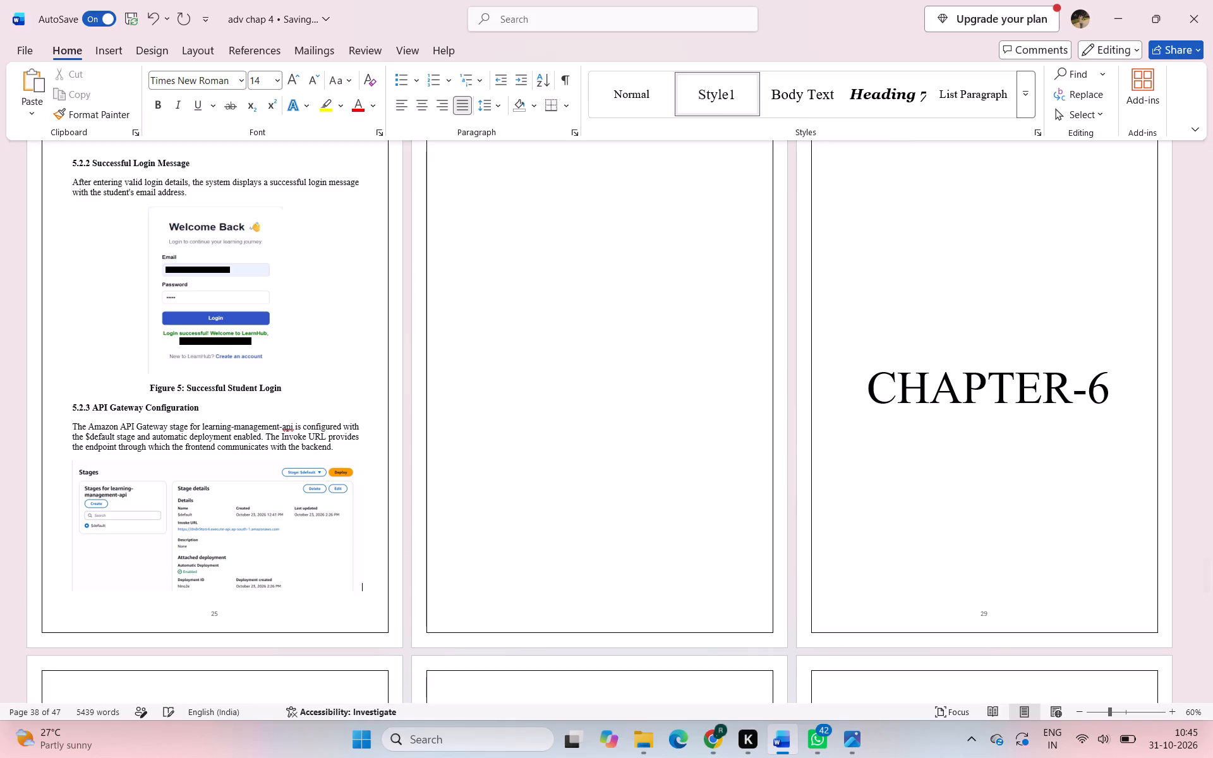
{"action": "double_click", "coordinate": [294, 484]}
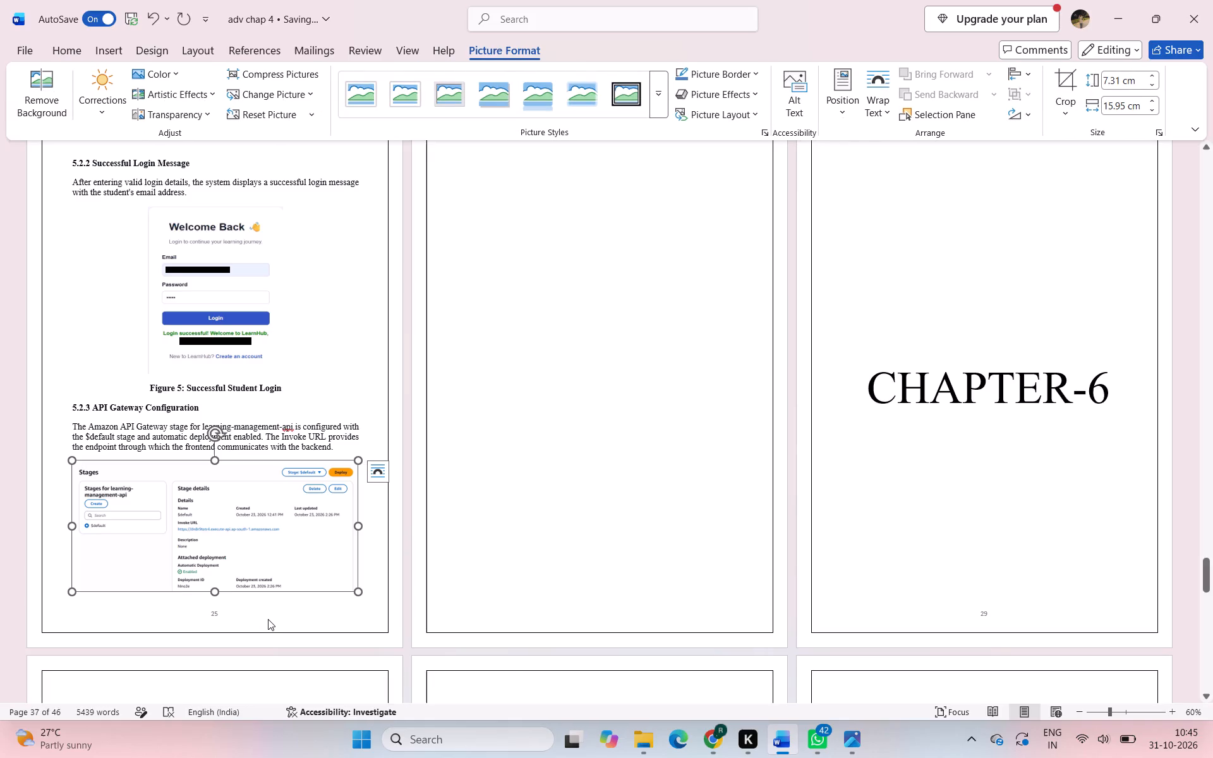
{"action": "double_click", "coordinate": [268, 619]}
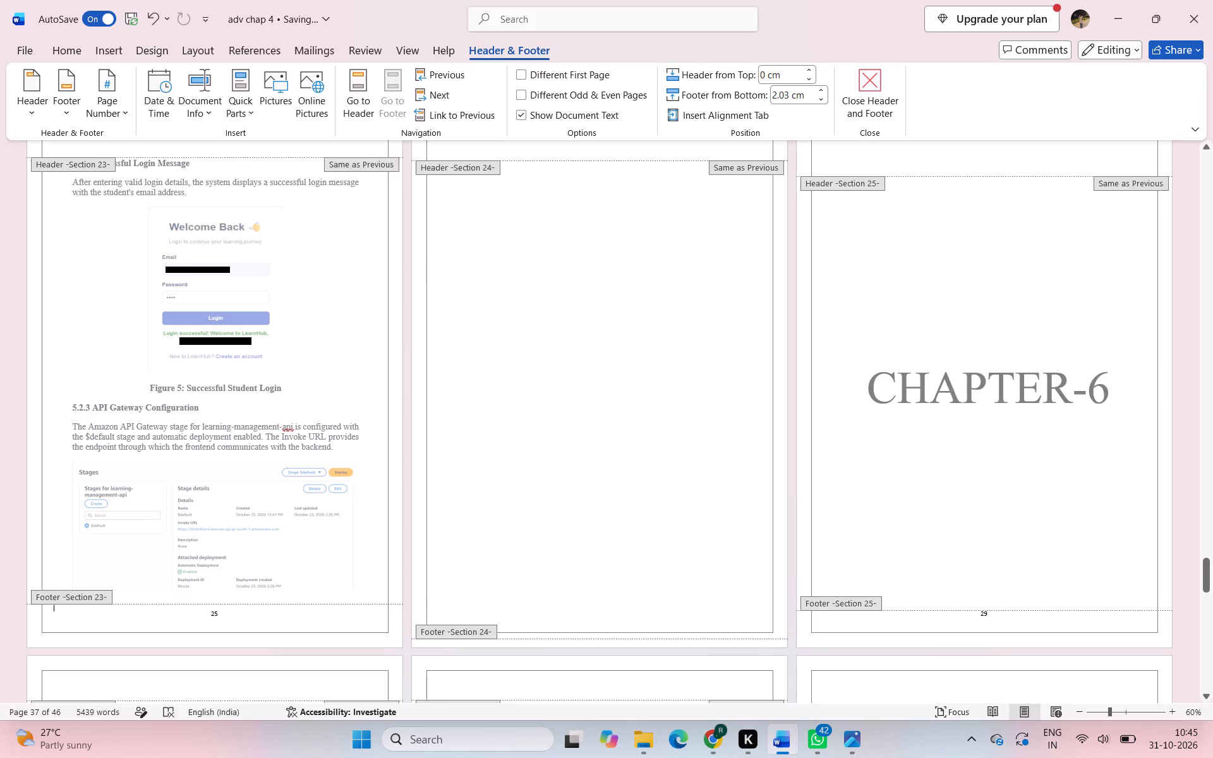
{"action": "key", "text": "ctrl+v"}
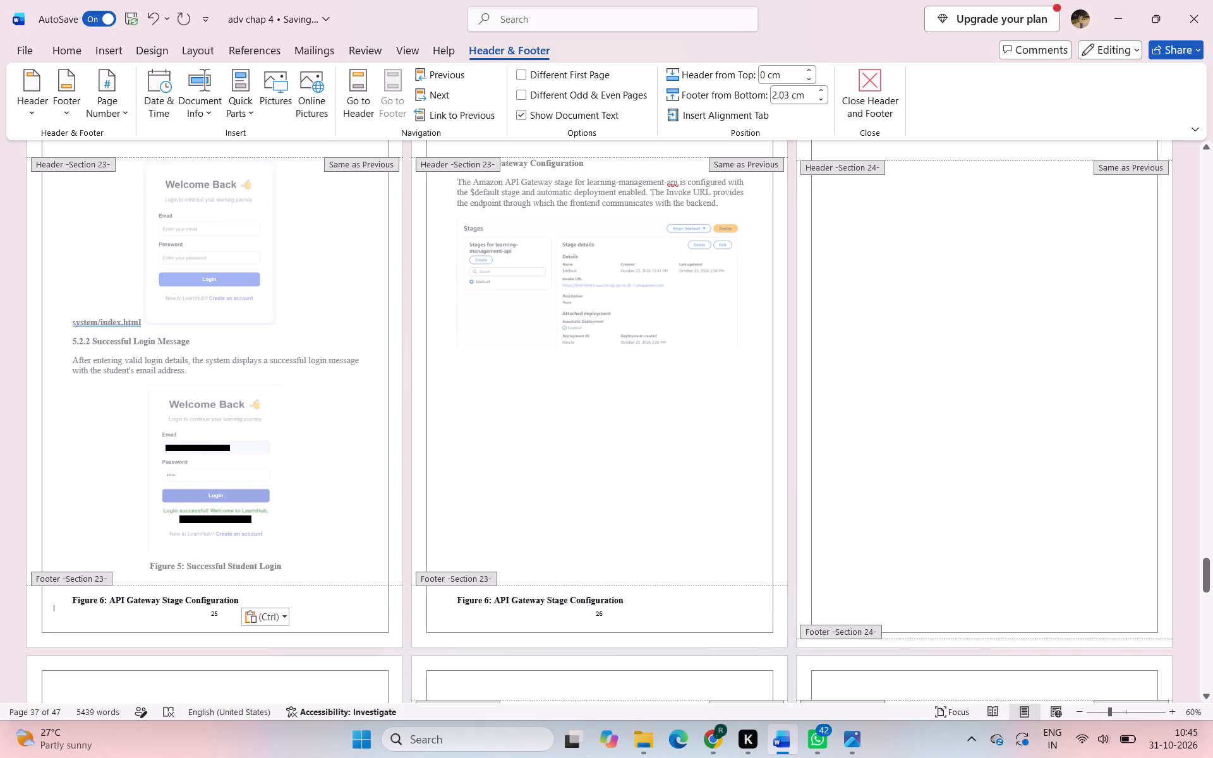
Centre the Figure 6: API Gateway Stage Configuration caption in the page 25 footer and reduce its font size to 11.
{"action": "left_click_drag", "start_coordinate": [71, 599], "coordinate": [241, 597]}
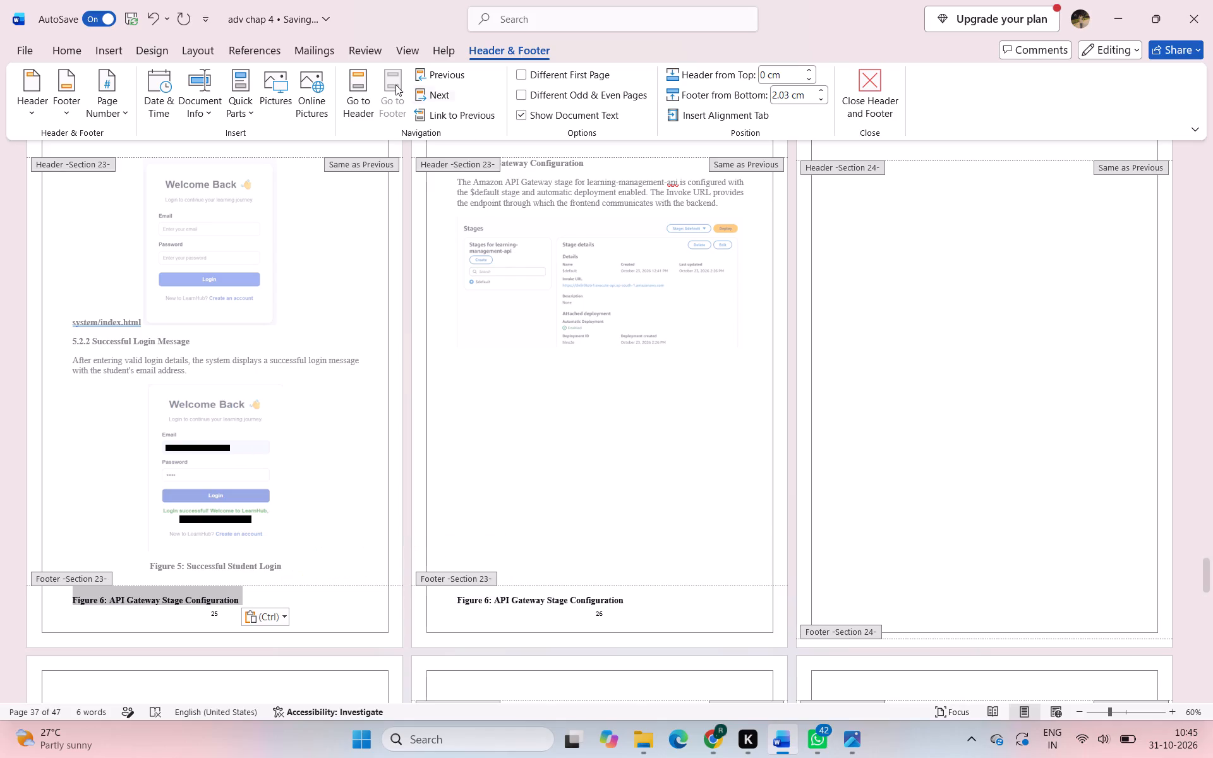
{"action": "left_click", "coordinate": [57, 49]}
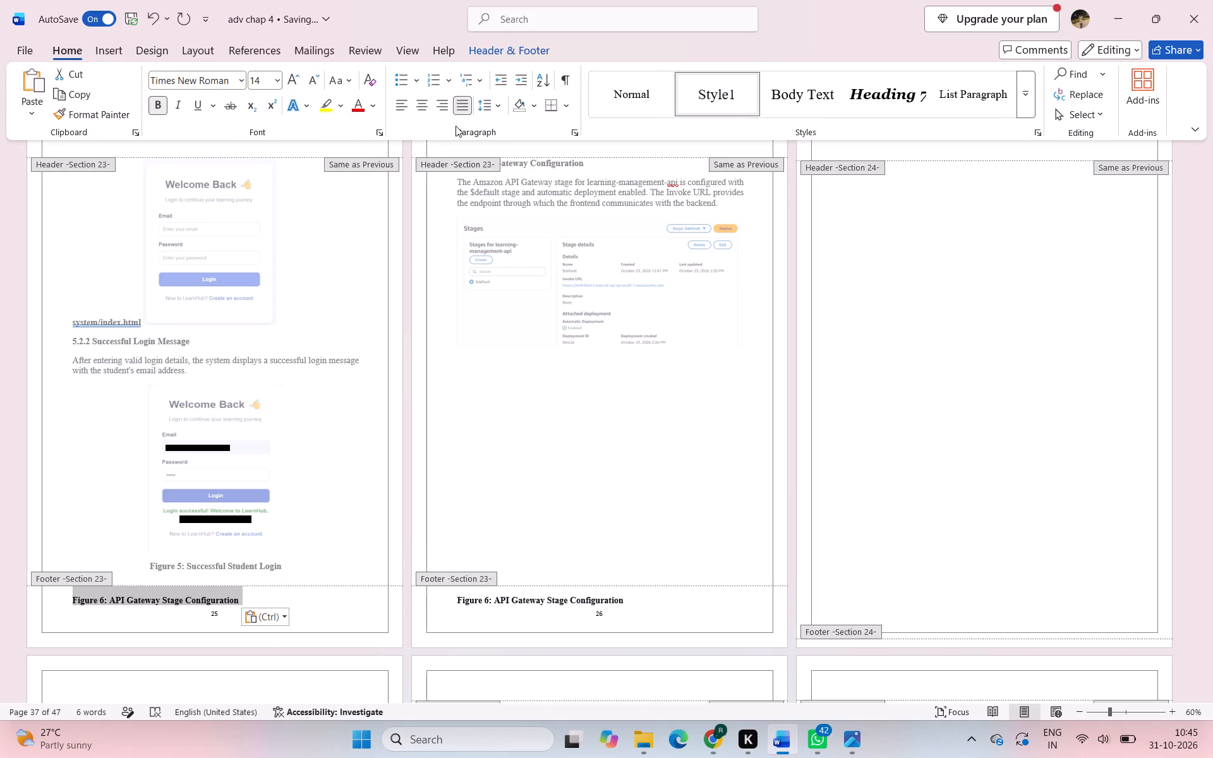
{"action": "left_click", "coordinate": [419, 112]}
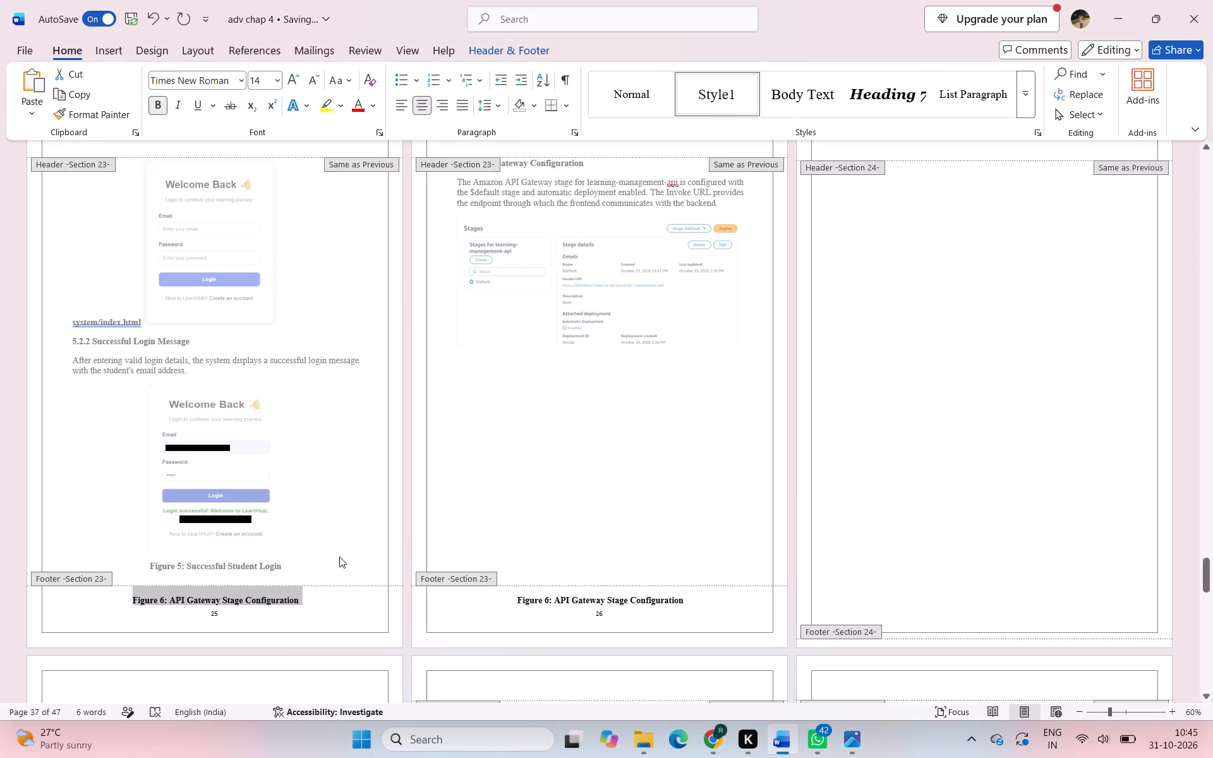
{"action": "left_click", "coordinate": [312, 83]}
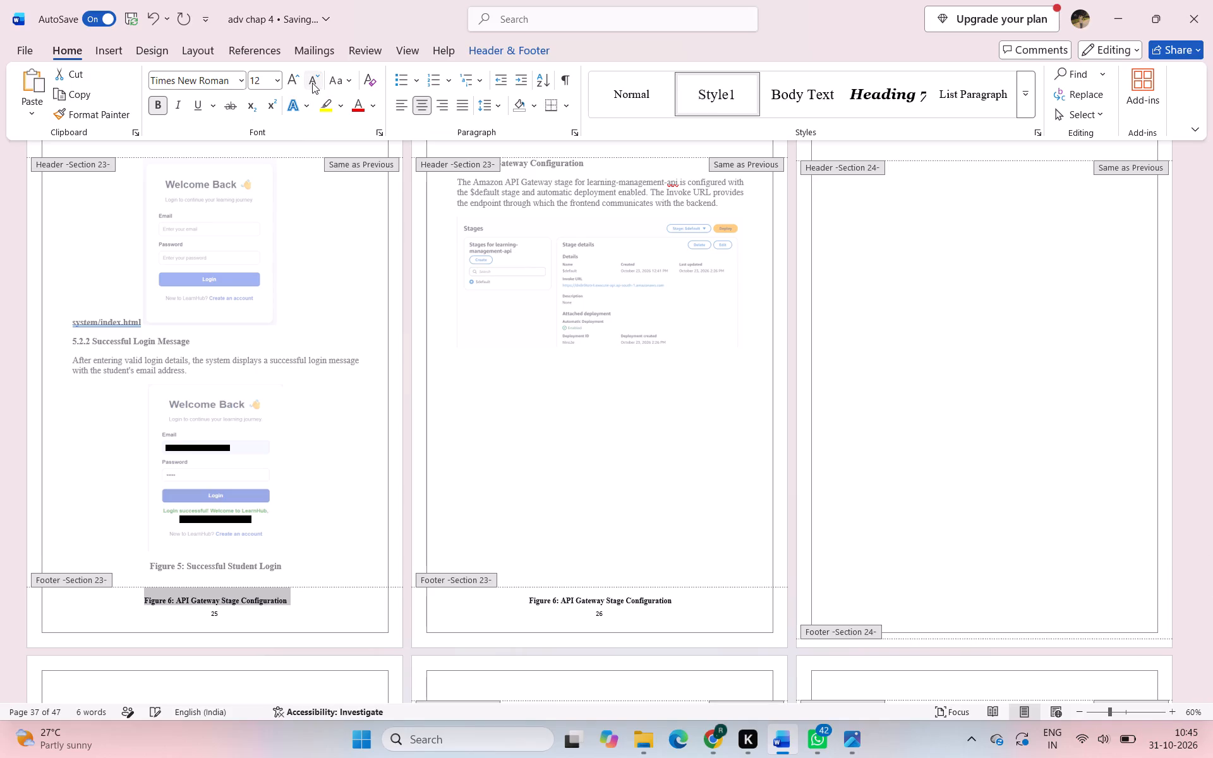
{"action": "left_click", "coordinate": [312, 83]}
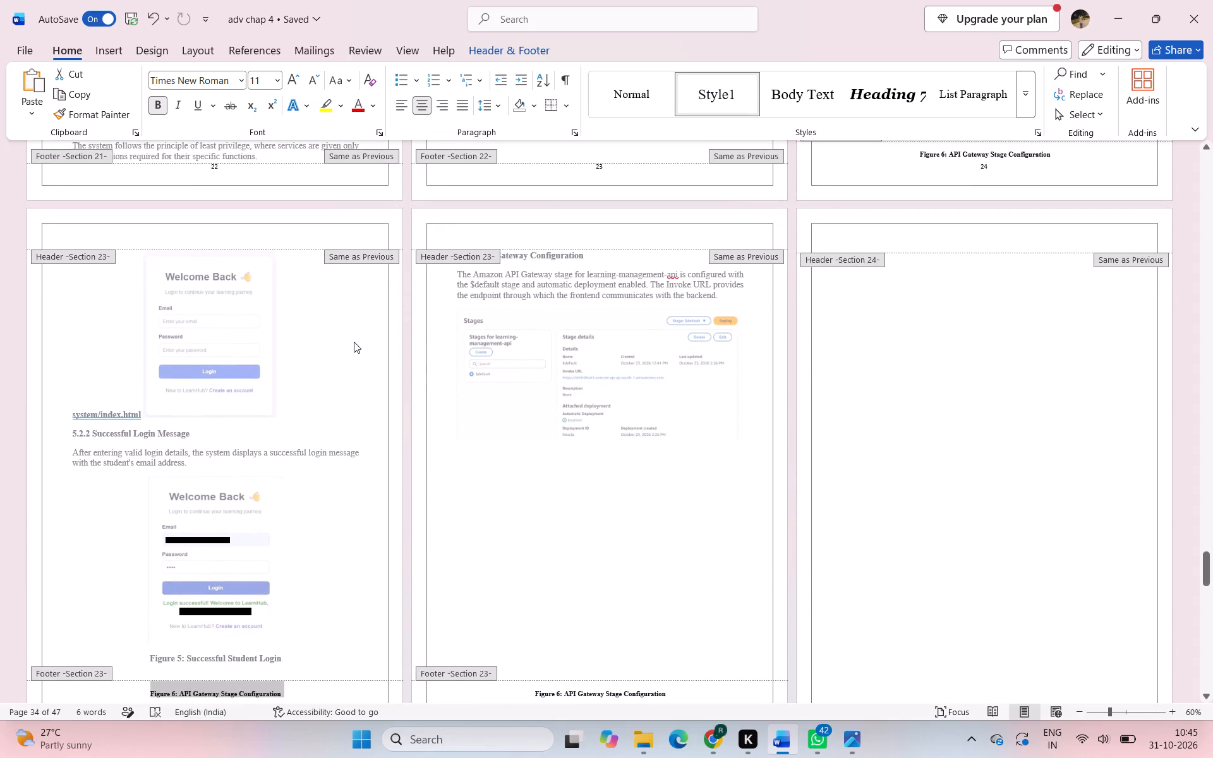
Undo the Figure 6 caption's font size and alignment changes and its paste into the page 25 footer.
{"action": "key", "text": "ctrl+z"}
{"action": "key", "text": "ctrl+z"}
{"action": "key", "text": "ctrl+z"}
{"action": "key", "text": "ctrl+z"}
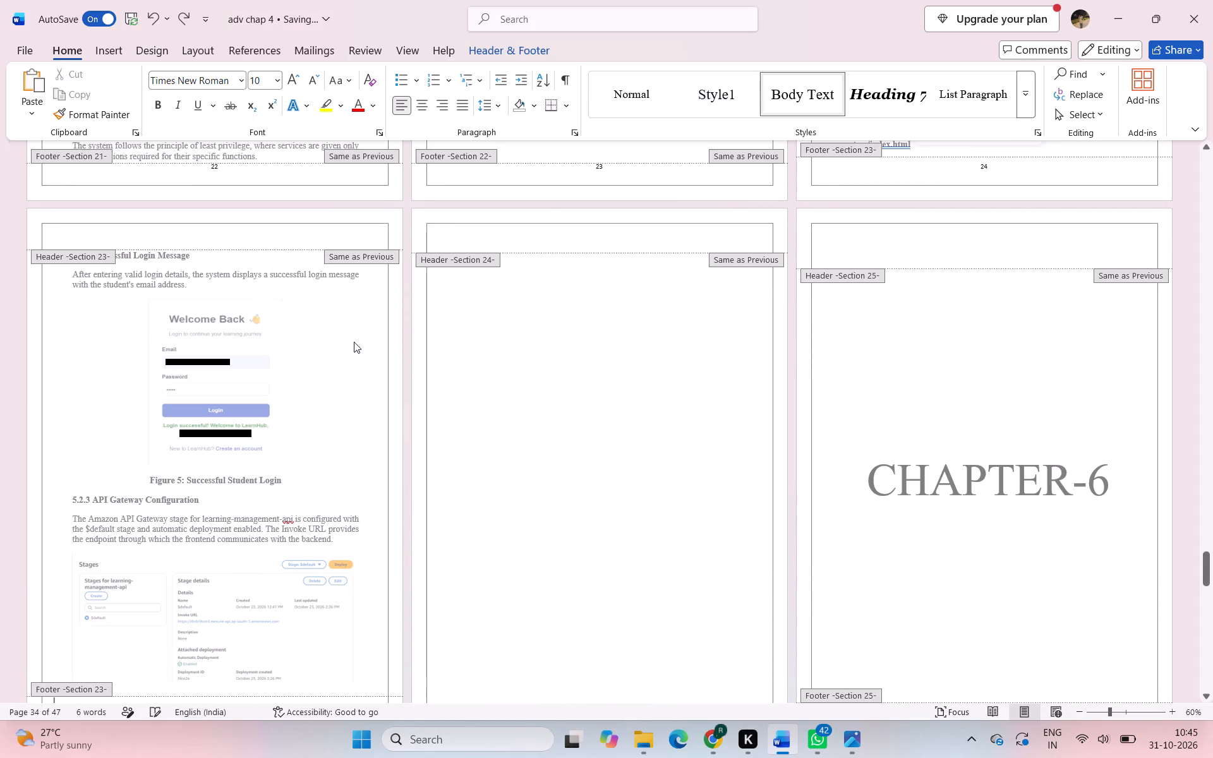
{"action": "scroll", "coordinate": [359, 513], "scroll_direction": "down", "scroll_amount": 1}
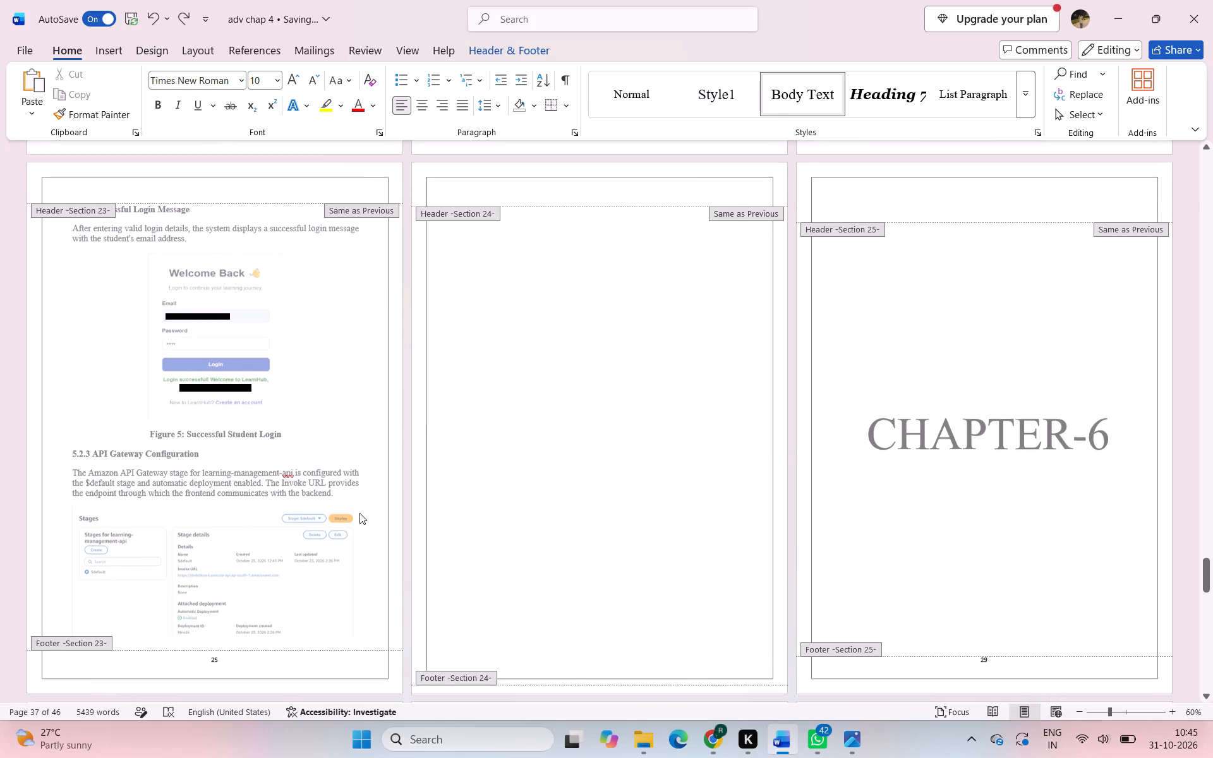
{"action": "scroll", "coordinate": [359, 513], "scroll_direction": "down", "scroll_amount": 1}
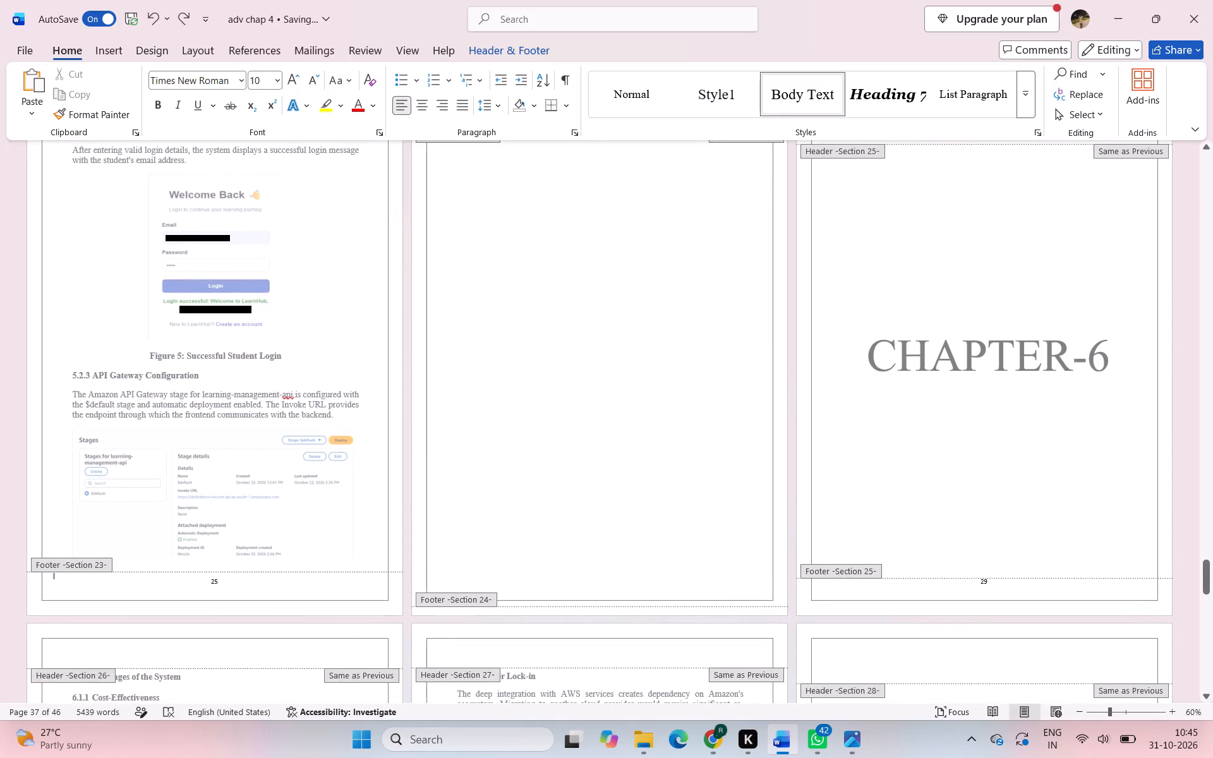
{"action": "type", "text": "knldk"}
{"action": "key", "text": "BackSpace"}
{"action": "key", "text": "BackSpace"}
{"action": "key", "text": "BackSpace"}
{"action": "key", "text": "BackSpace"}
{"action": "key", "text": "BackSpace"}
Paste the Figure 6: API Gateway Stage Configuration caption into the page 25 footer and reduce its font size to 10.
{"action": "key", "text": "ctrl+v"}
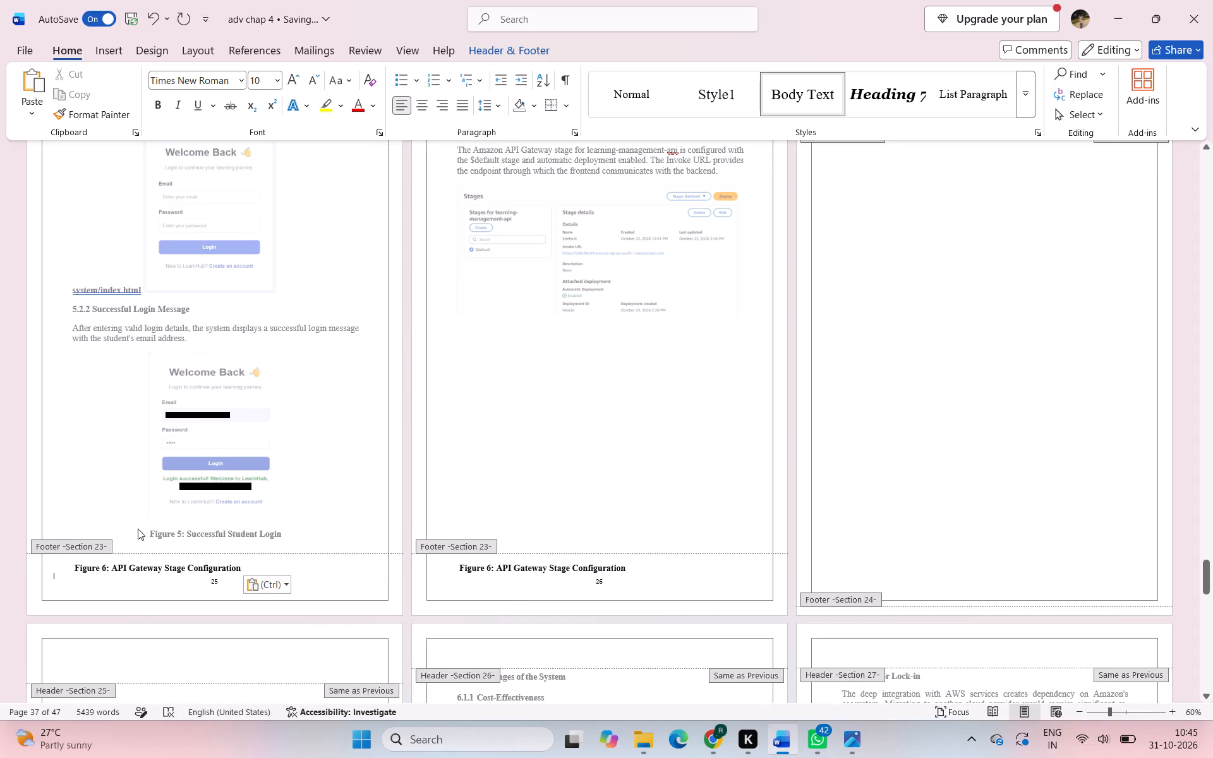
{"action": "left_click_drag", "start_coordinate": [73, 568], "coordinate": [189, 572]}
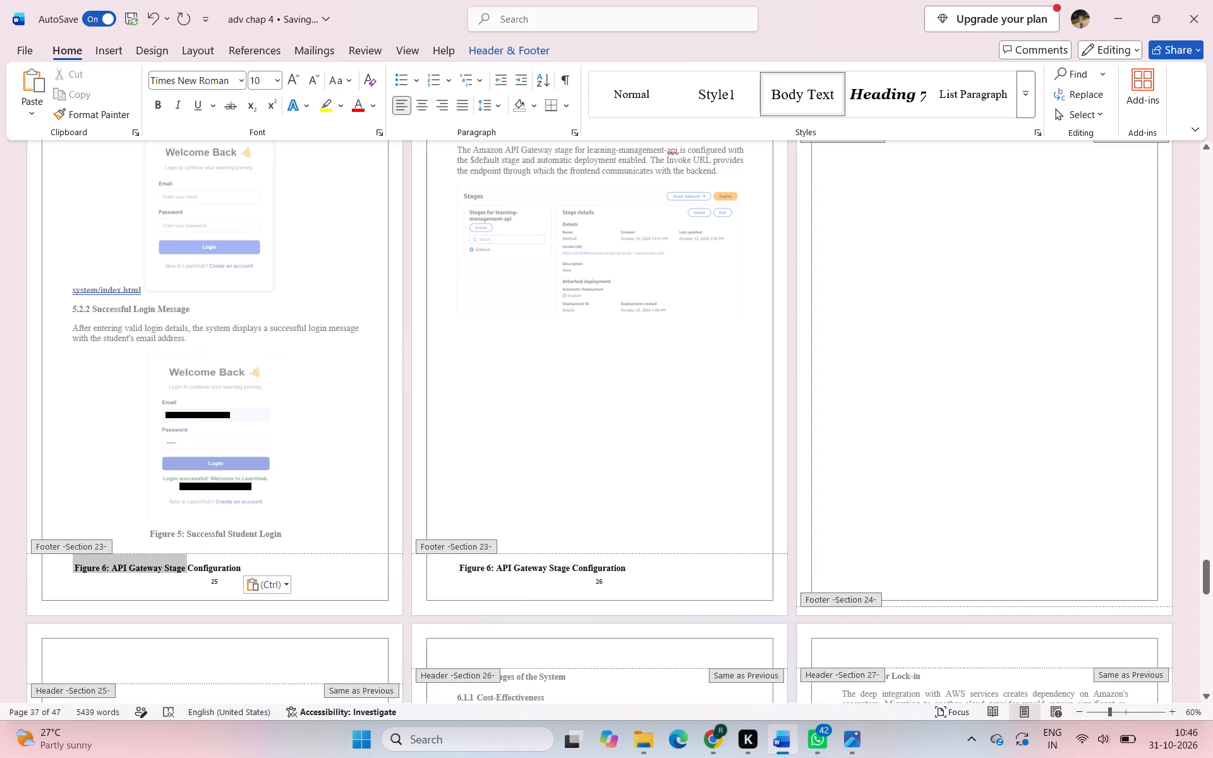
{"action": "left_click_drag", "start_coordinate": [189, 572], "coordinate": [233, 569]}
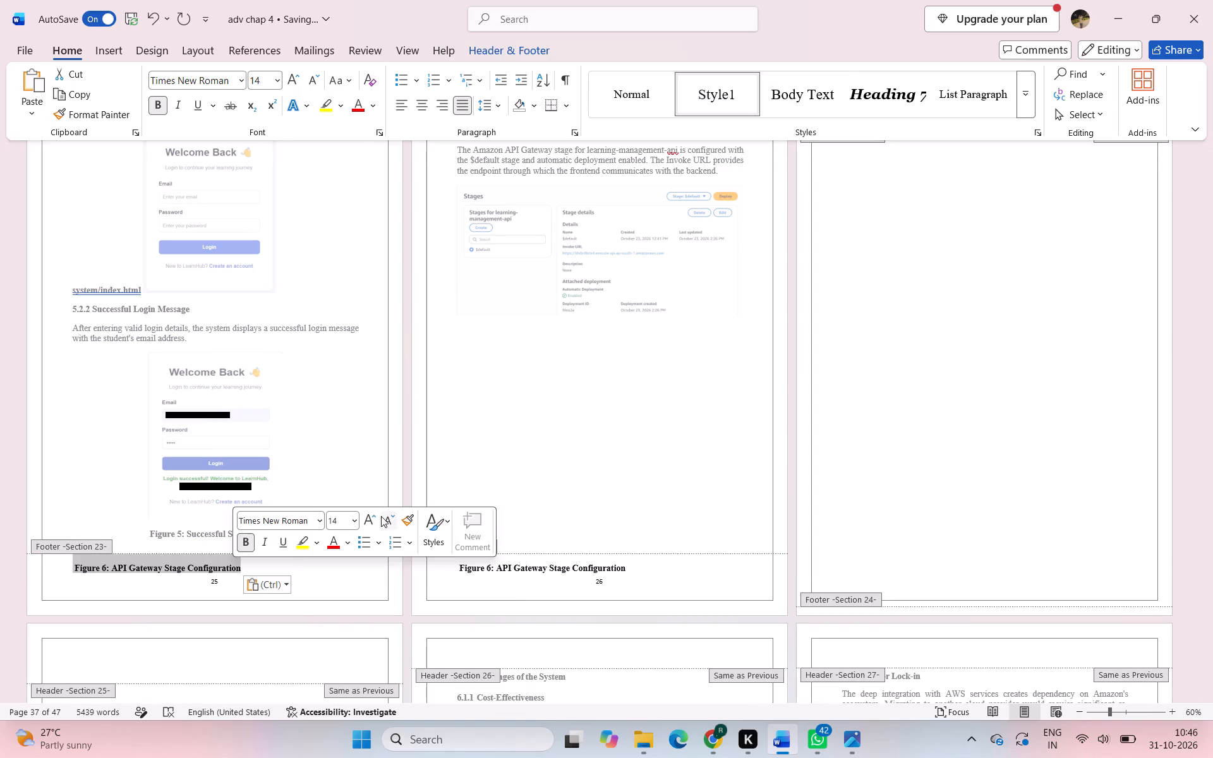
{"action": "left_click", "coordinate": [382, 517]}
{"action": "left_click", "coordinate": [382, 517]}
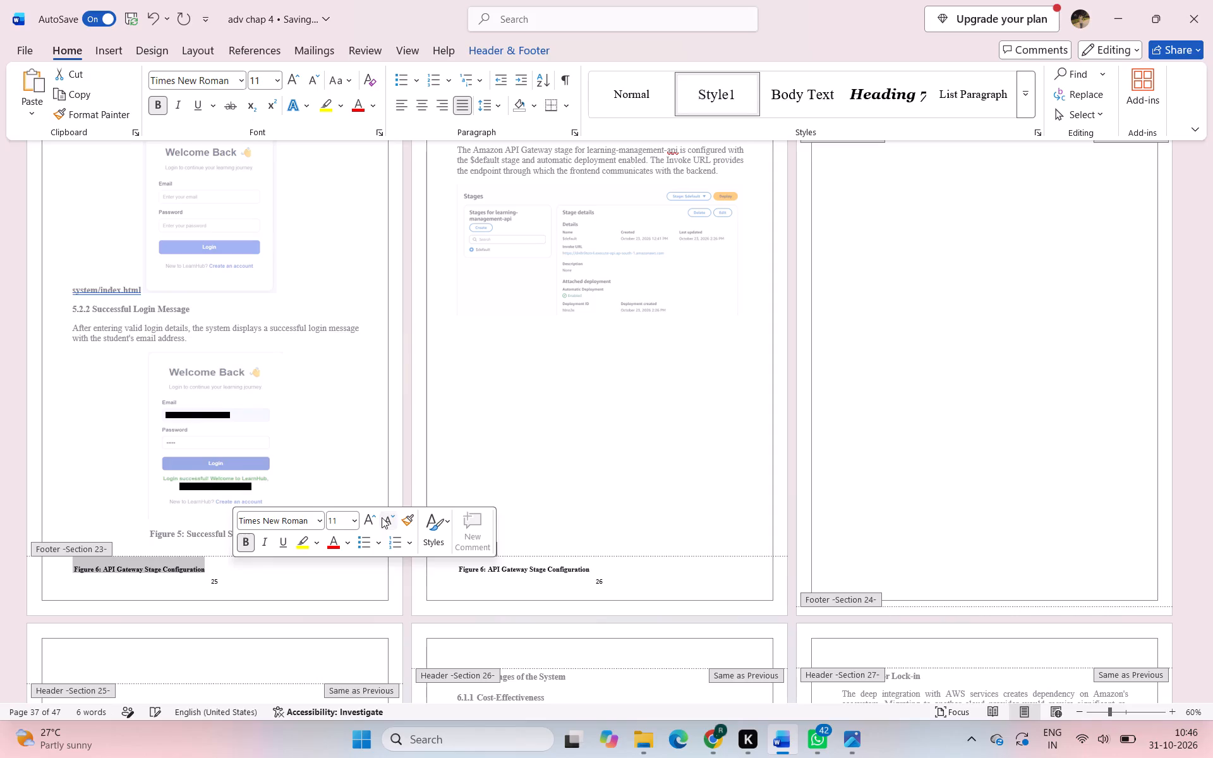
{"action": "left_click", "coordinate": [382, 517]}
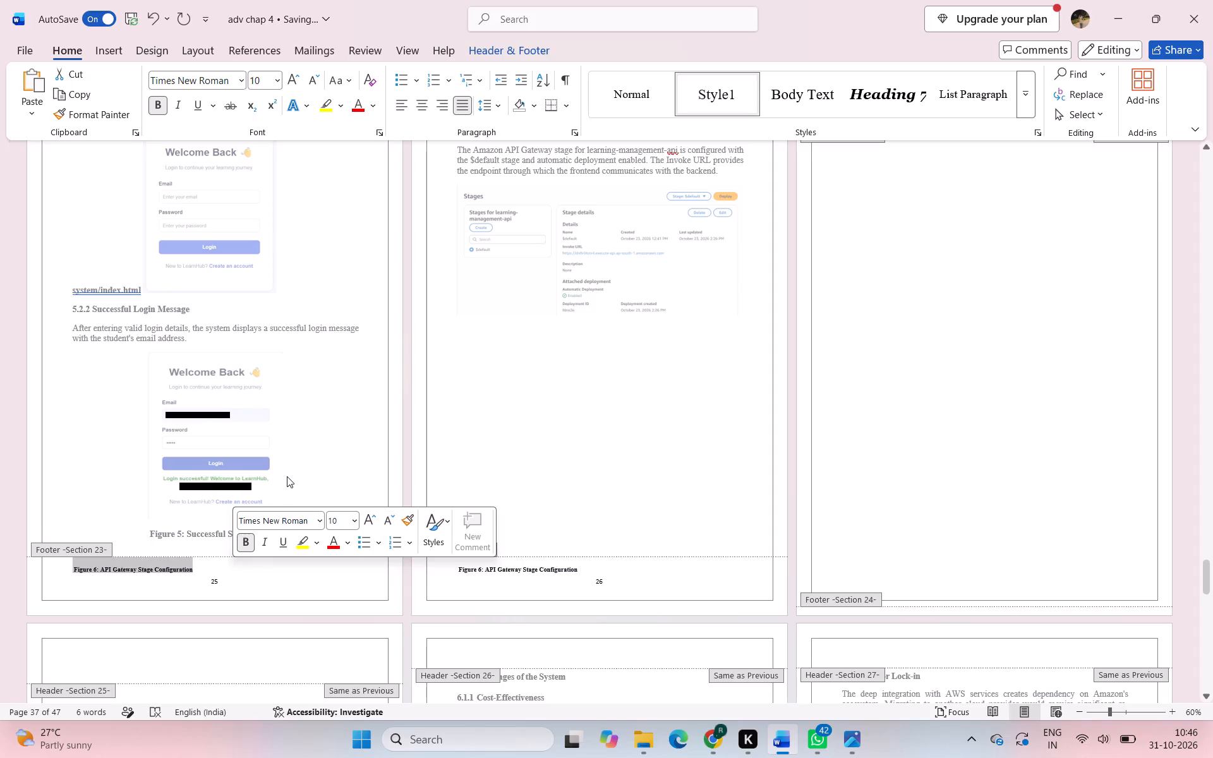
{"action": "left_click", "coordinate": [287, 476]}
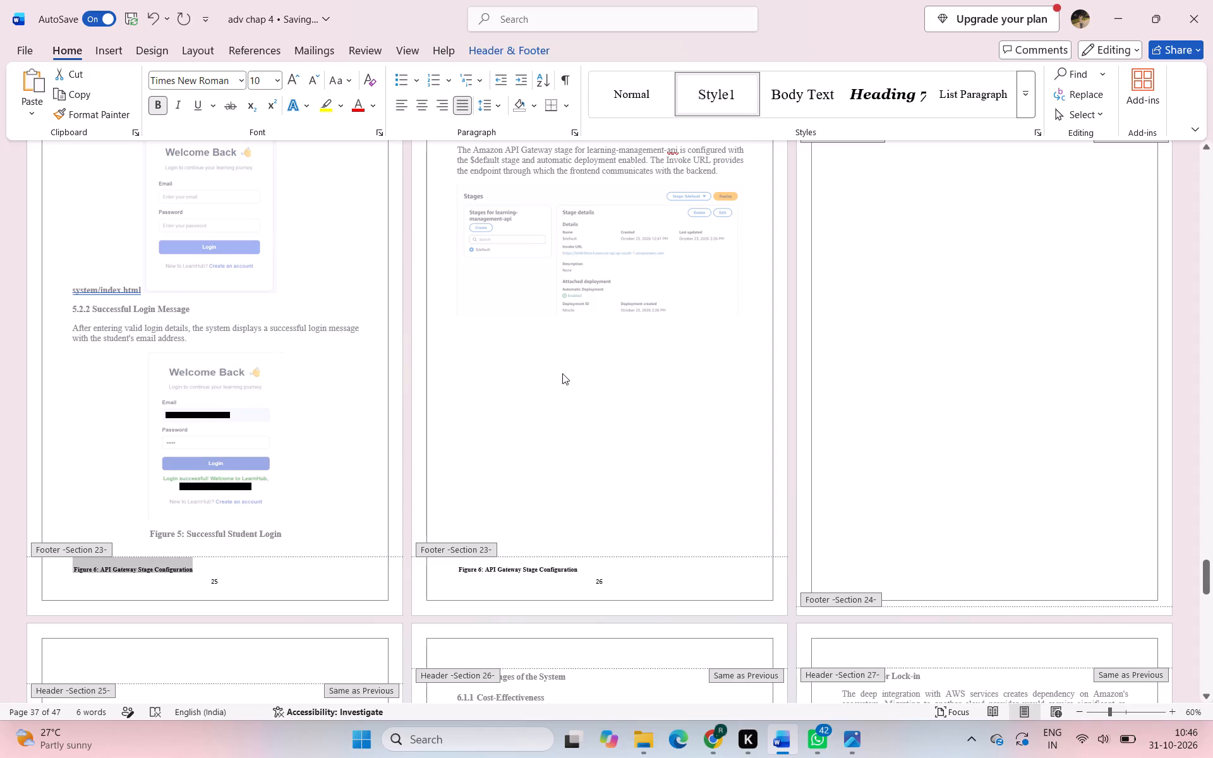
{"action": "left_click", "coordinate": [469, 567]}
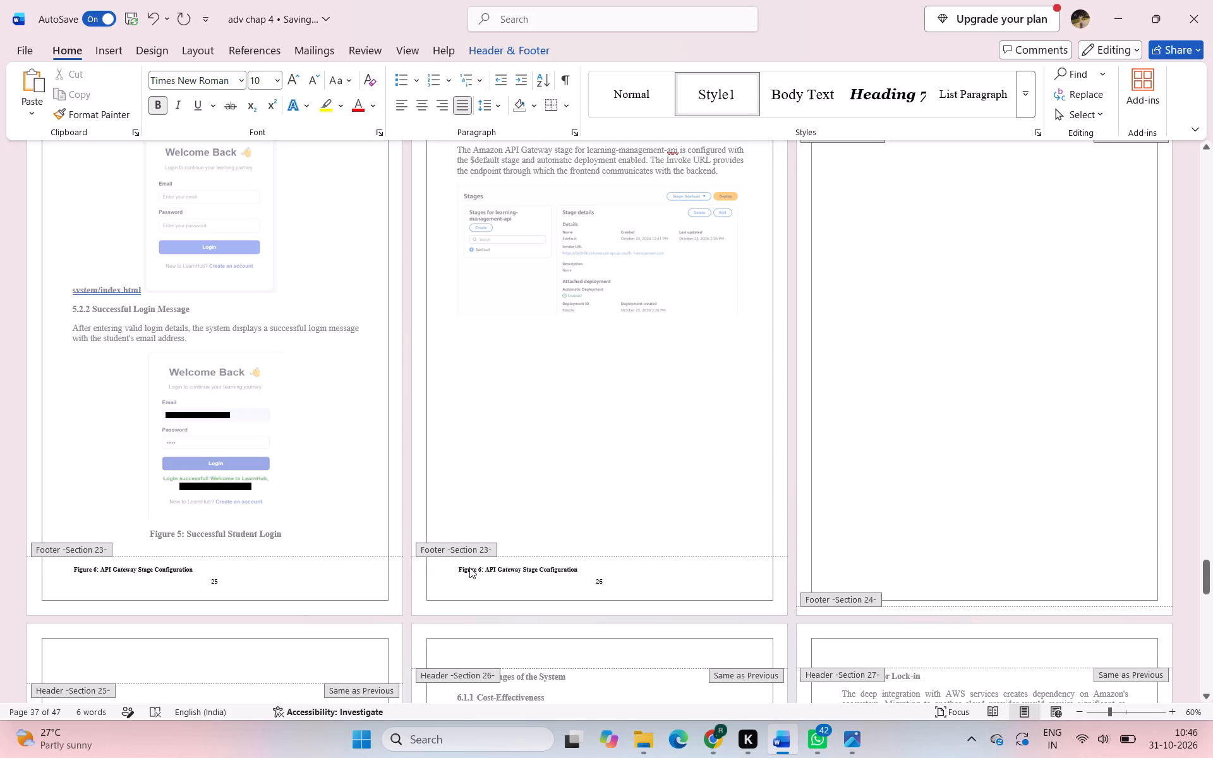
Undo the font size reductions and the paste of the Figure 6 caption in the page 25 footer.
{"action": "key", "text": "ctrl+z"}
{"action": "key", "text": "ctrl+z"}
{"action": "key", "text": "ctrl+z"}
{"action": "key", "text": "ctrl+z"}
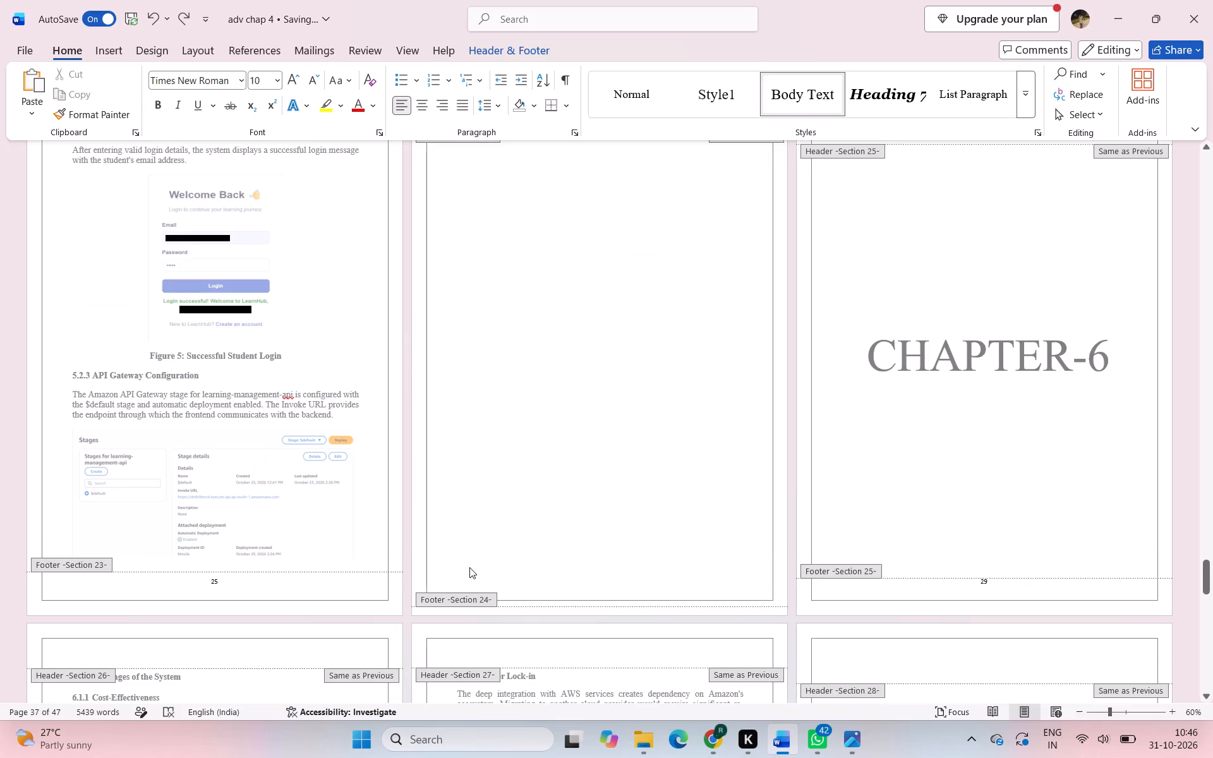
Begin a caption with the word "Figure" in the page 25 footer, just below the API Gateway screenshot.
{"action": "left_click", "coordinate": [136, 584]}
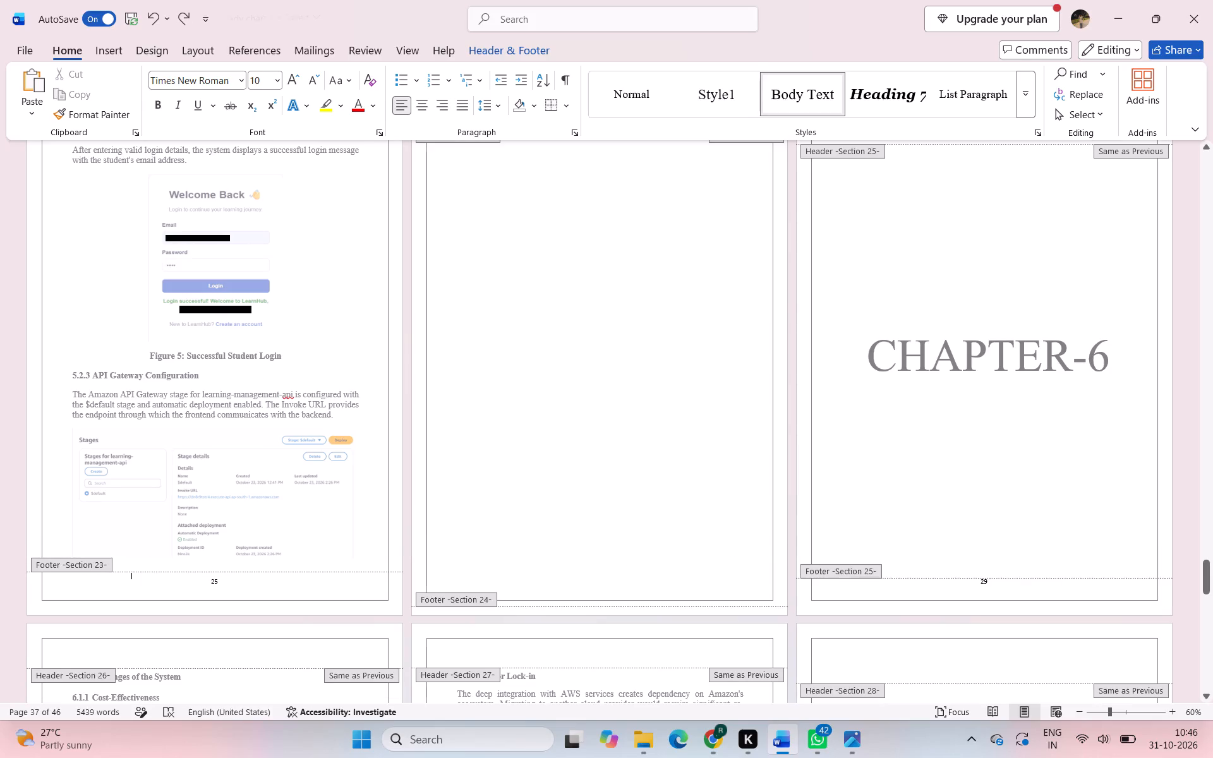
{"action": "key", "text": "shift+f"}
{"action": "key", "text": "i"}
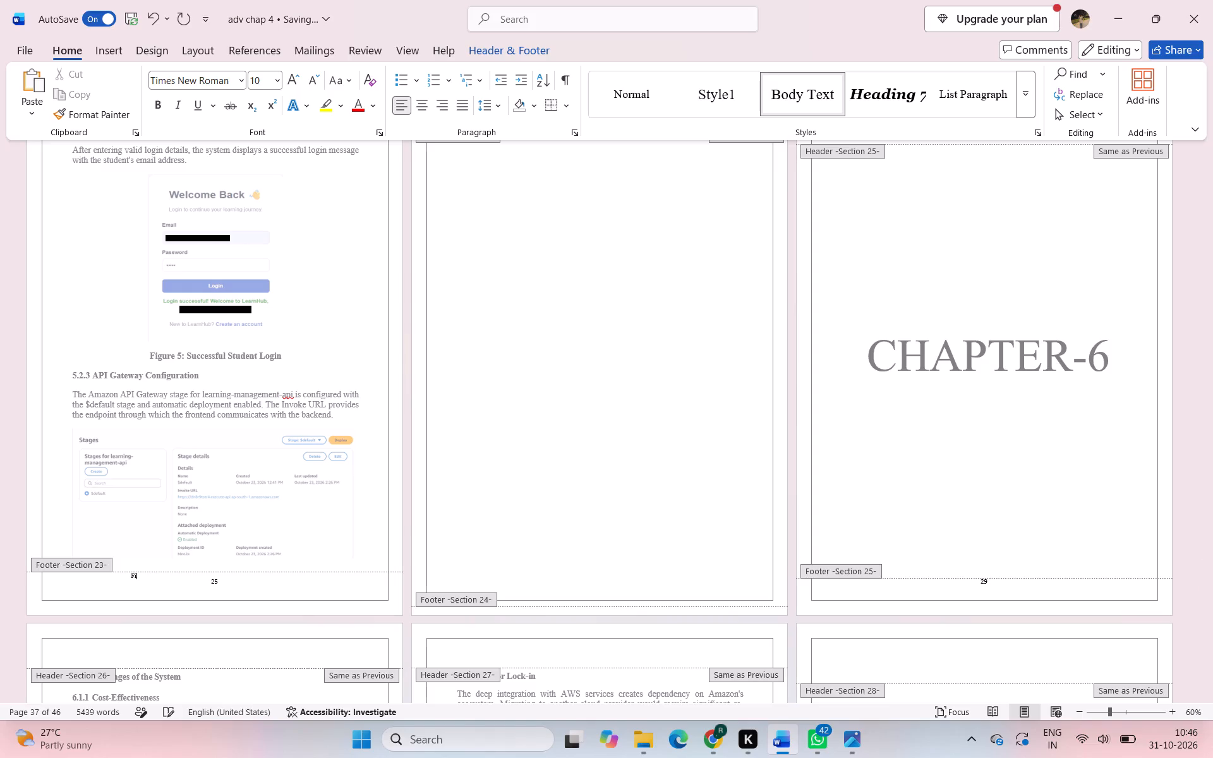
{"action": "type", "text": "gure"}
{"action": "key", "text": "space"}
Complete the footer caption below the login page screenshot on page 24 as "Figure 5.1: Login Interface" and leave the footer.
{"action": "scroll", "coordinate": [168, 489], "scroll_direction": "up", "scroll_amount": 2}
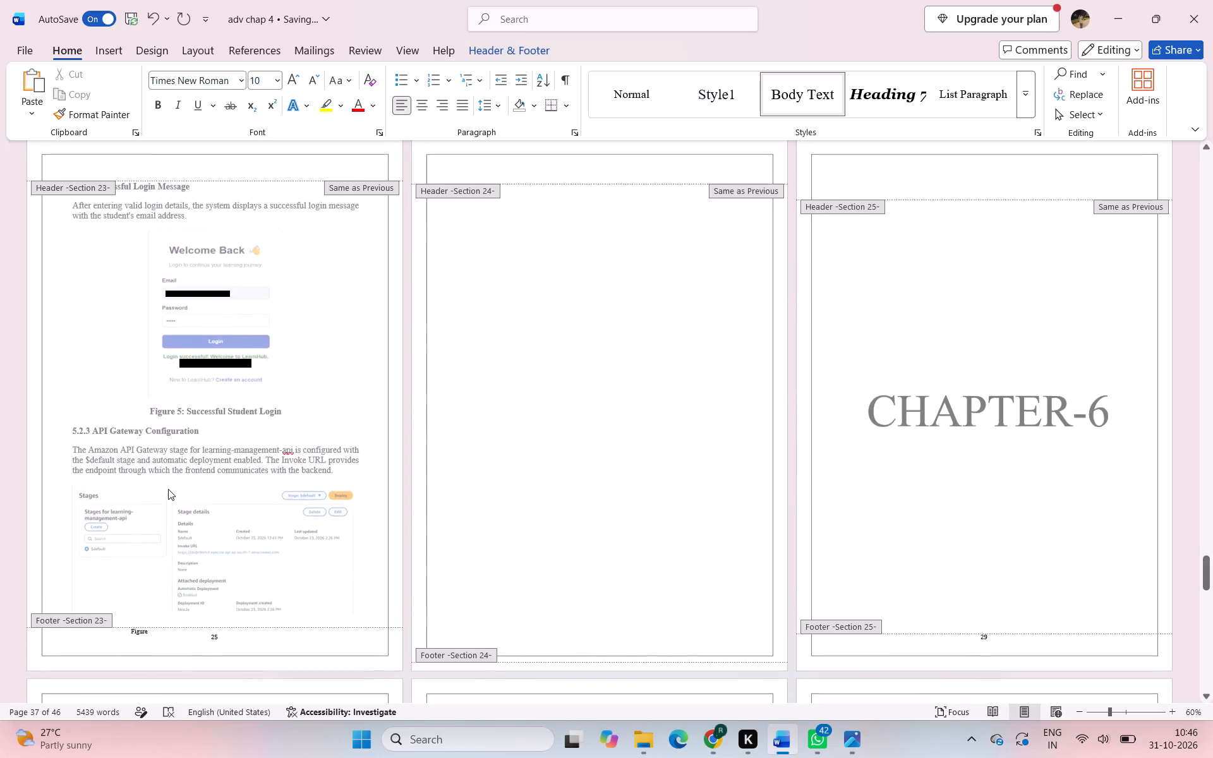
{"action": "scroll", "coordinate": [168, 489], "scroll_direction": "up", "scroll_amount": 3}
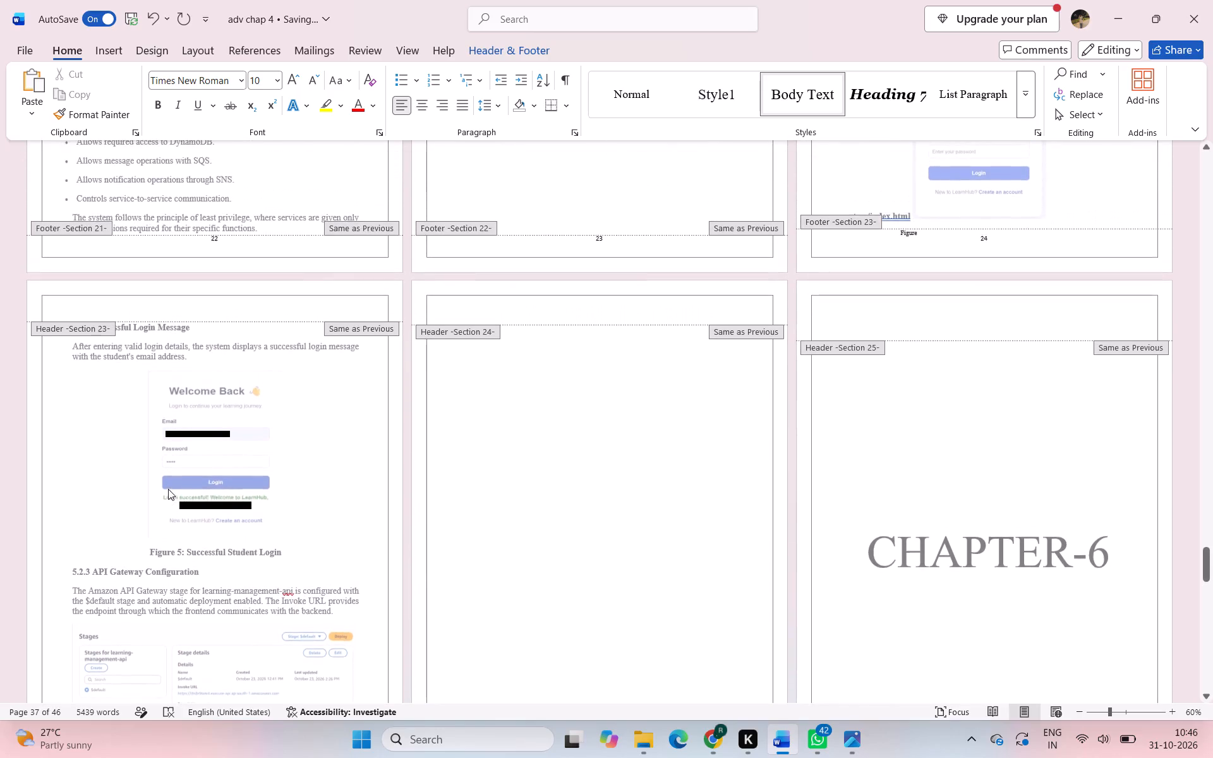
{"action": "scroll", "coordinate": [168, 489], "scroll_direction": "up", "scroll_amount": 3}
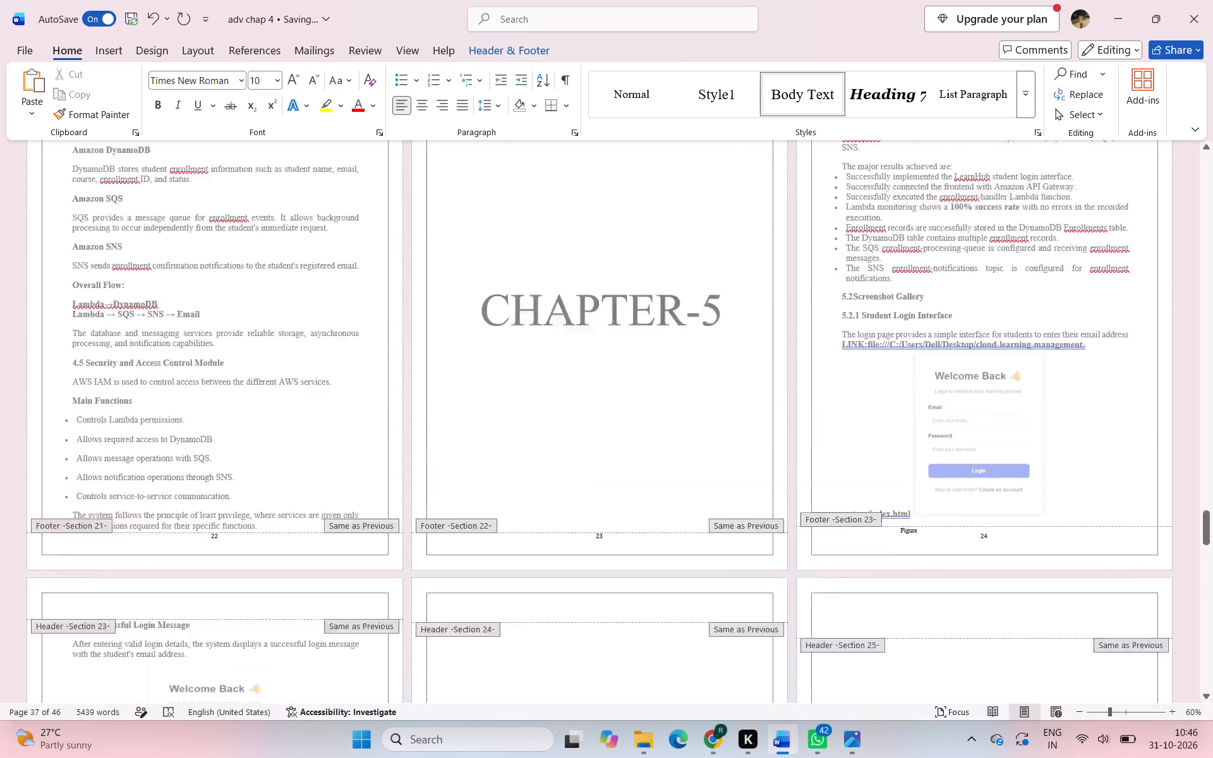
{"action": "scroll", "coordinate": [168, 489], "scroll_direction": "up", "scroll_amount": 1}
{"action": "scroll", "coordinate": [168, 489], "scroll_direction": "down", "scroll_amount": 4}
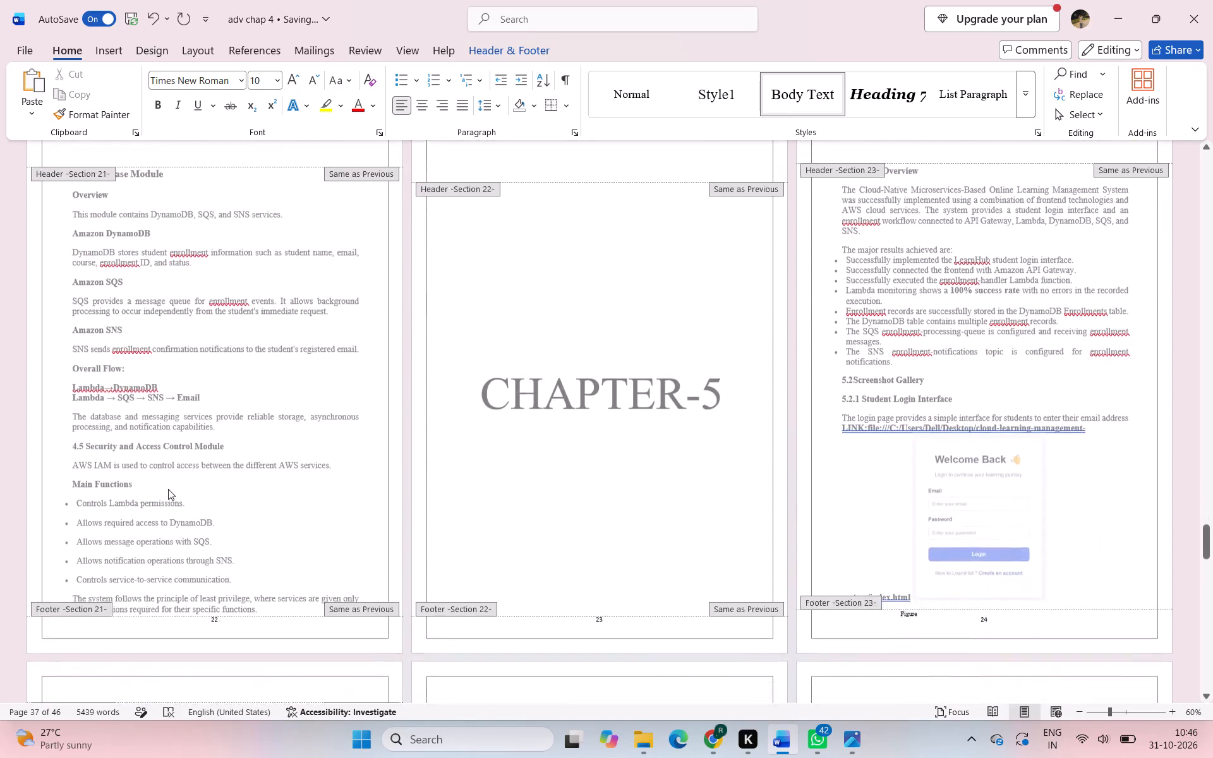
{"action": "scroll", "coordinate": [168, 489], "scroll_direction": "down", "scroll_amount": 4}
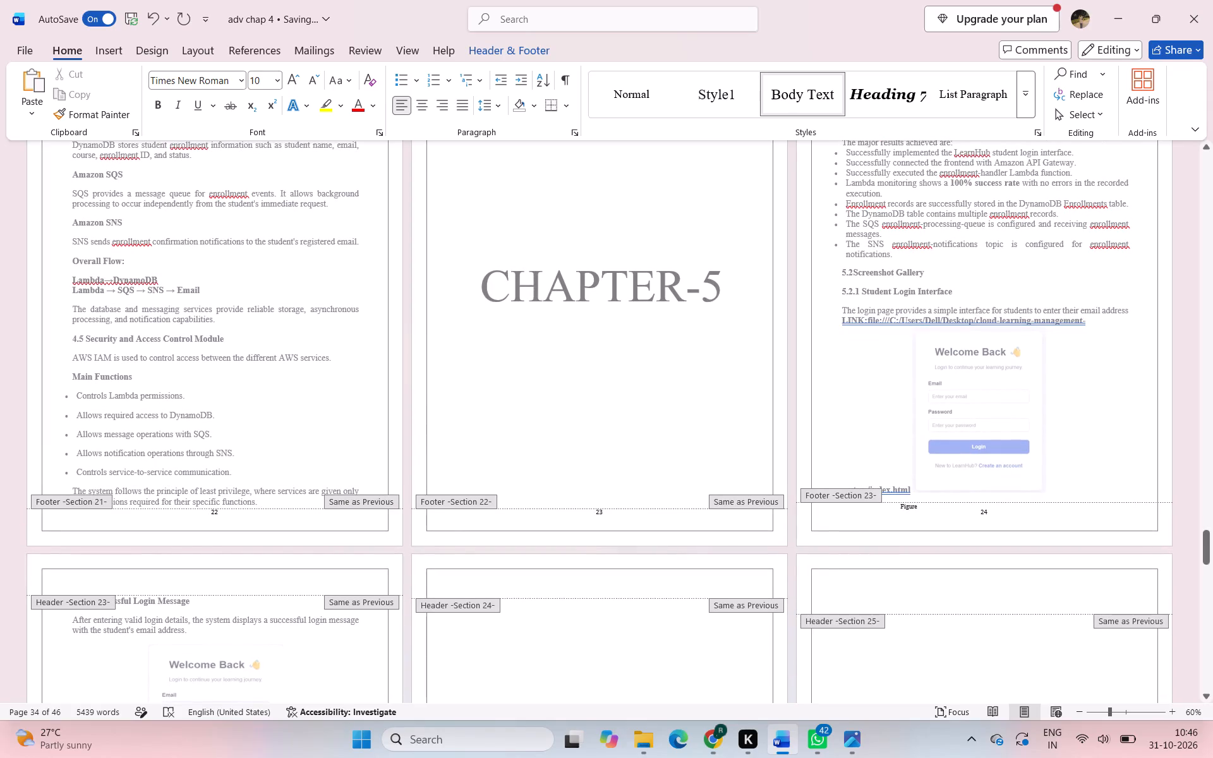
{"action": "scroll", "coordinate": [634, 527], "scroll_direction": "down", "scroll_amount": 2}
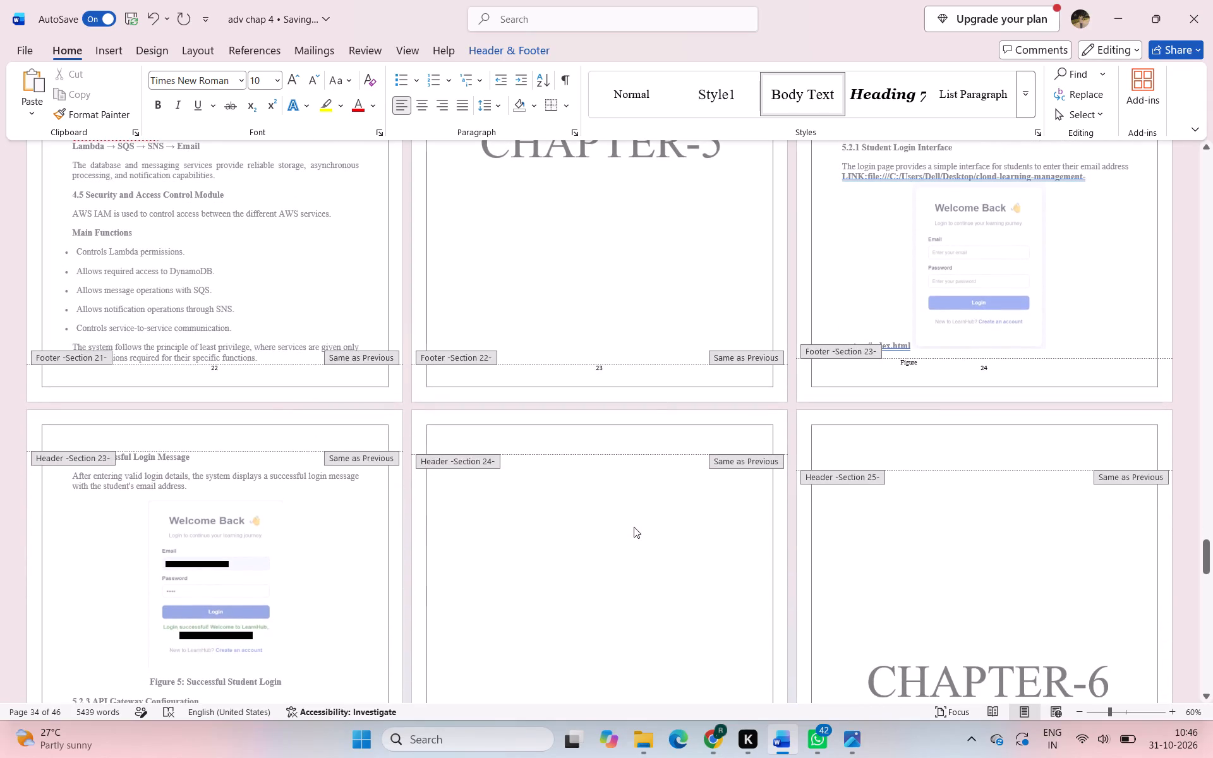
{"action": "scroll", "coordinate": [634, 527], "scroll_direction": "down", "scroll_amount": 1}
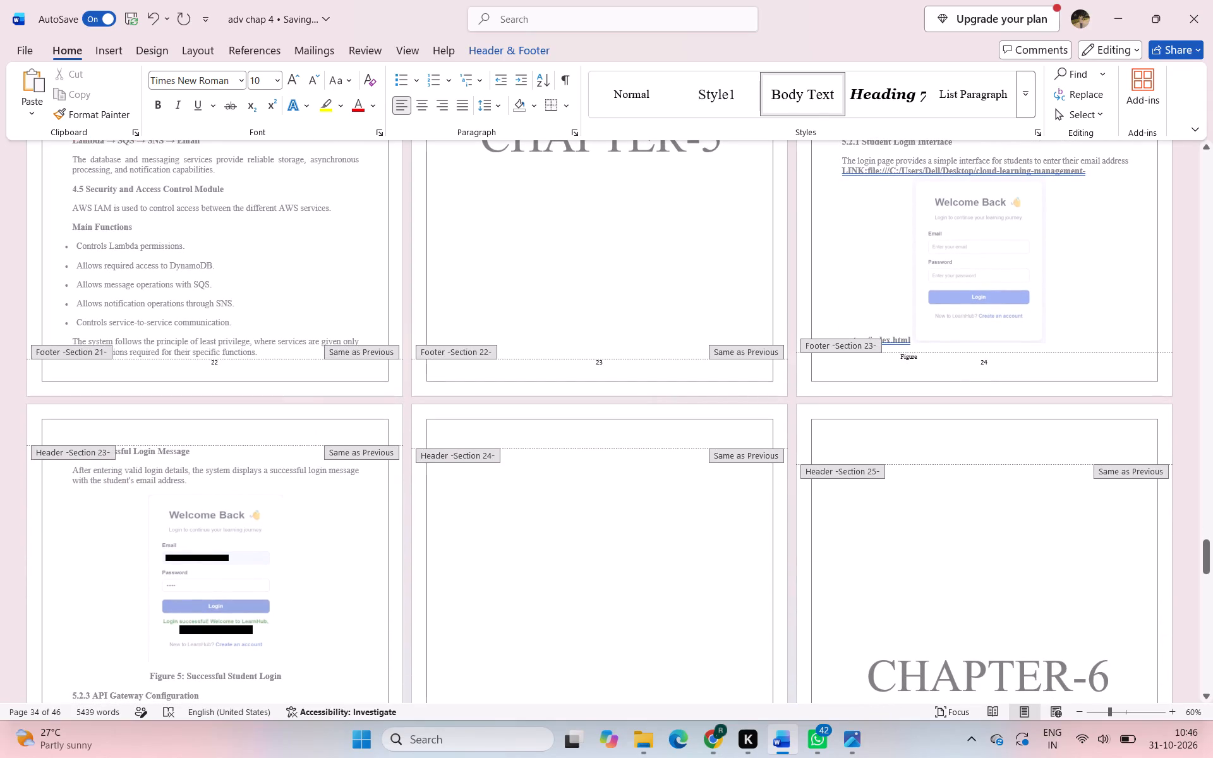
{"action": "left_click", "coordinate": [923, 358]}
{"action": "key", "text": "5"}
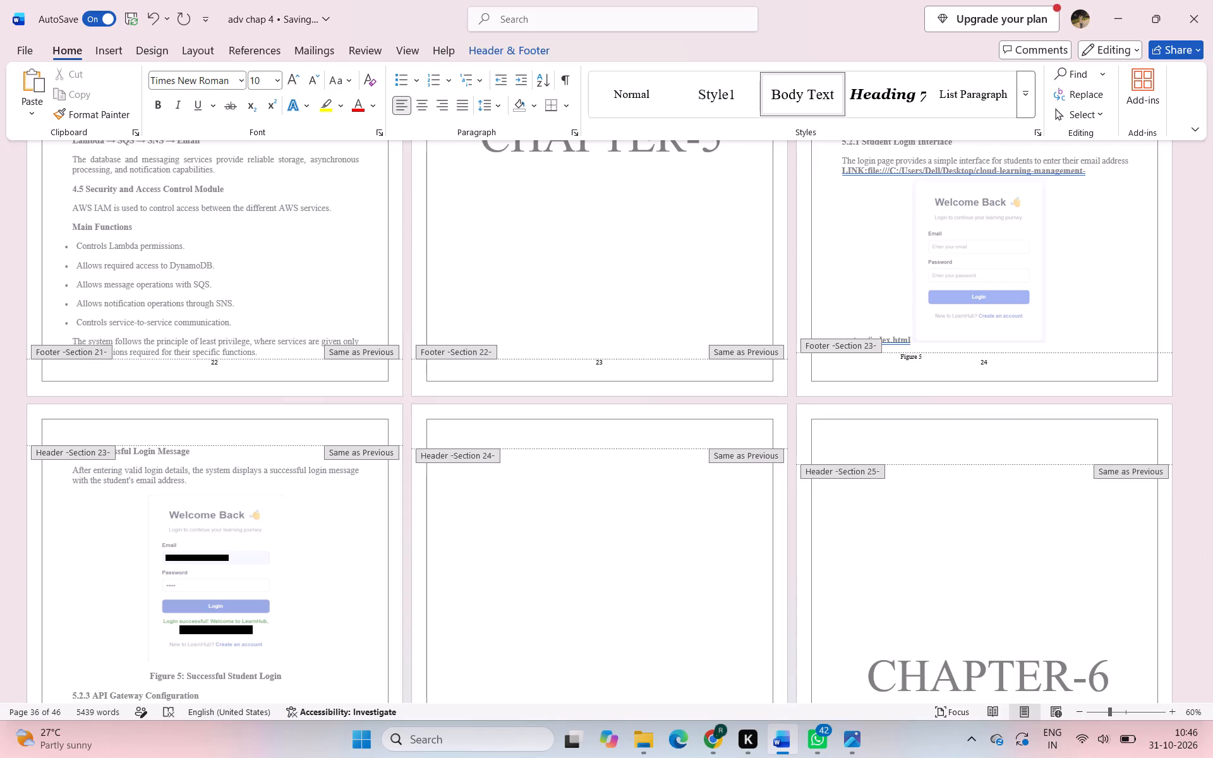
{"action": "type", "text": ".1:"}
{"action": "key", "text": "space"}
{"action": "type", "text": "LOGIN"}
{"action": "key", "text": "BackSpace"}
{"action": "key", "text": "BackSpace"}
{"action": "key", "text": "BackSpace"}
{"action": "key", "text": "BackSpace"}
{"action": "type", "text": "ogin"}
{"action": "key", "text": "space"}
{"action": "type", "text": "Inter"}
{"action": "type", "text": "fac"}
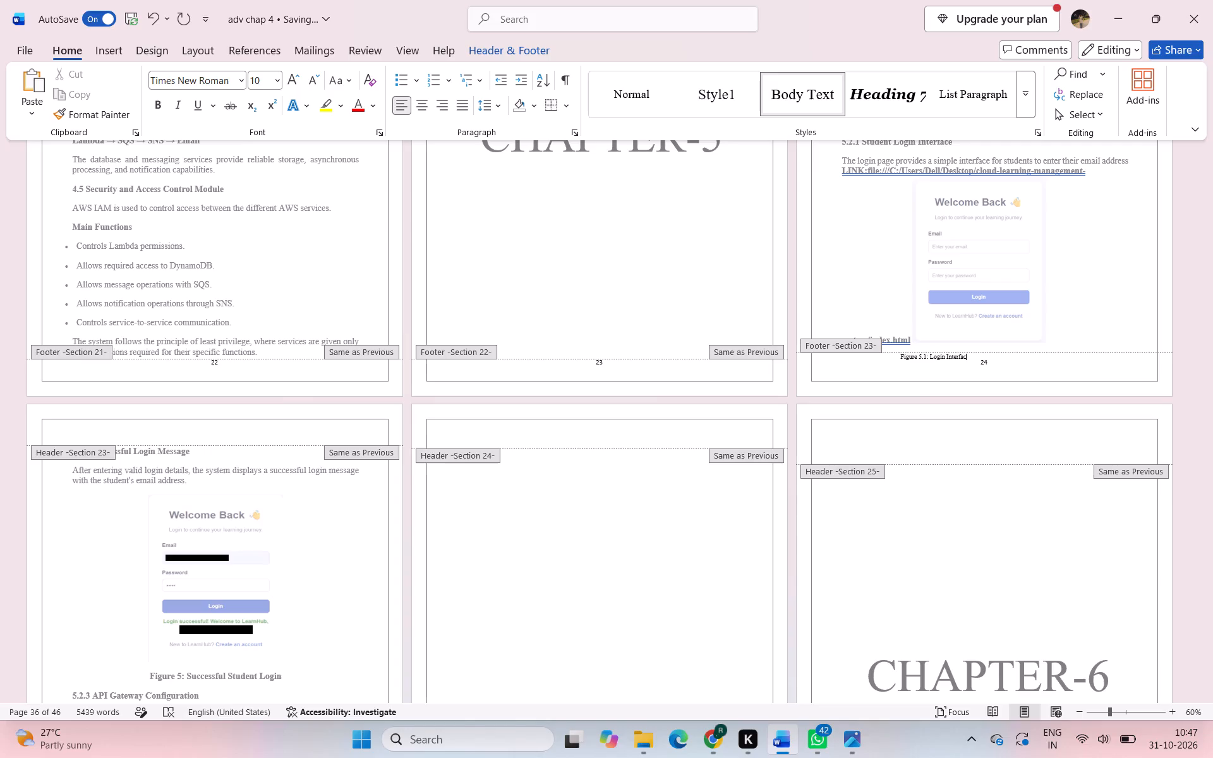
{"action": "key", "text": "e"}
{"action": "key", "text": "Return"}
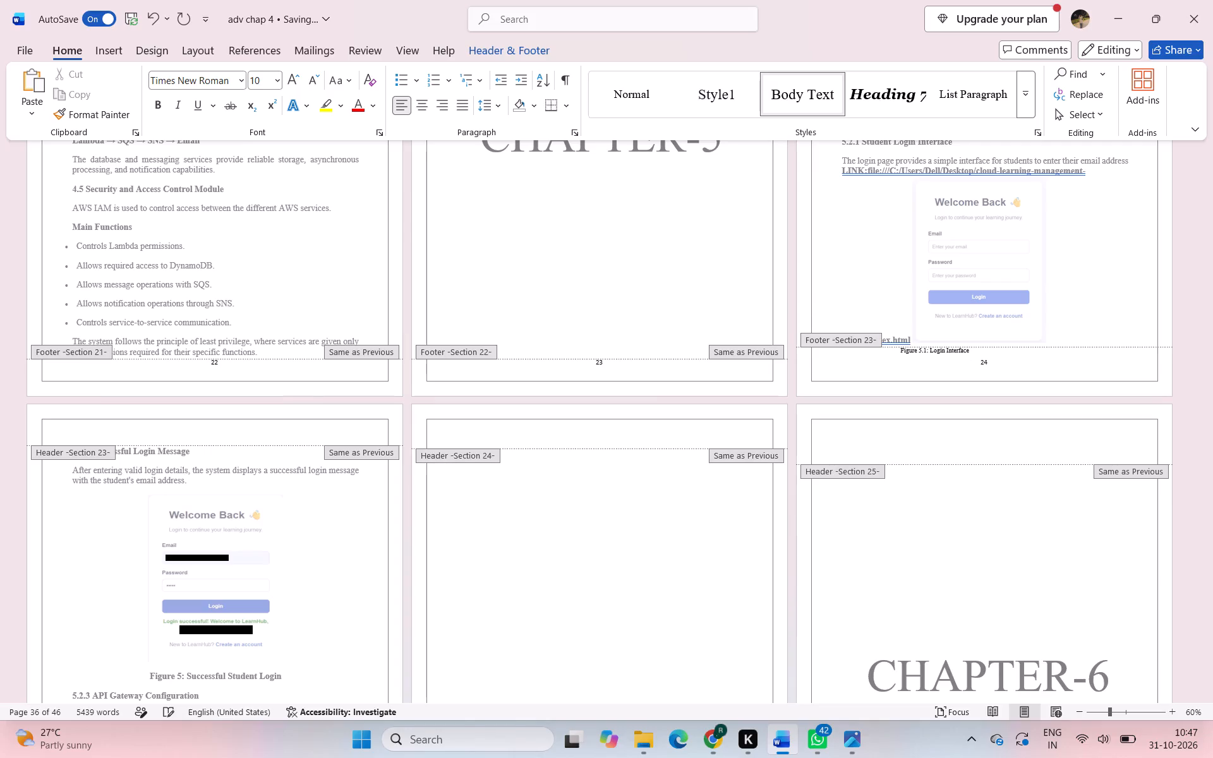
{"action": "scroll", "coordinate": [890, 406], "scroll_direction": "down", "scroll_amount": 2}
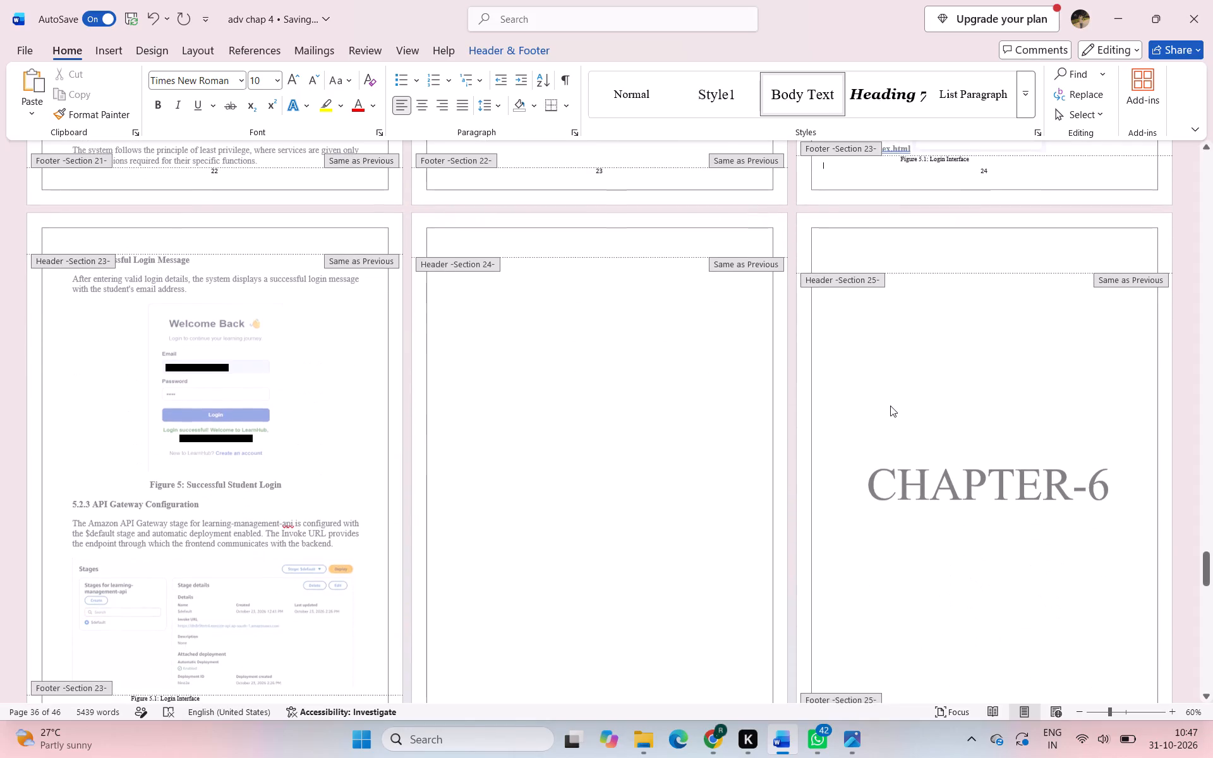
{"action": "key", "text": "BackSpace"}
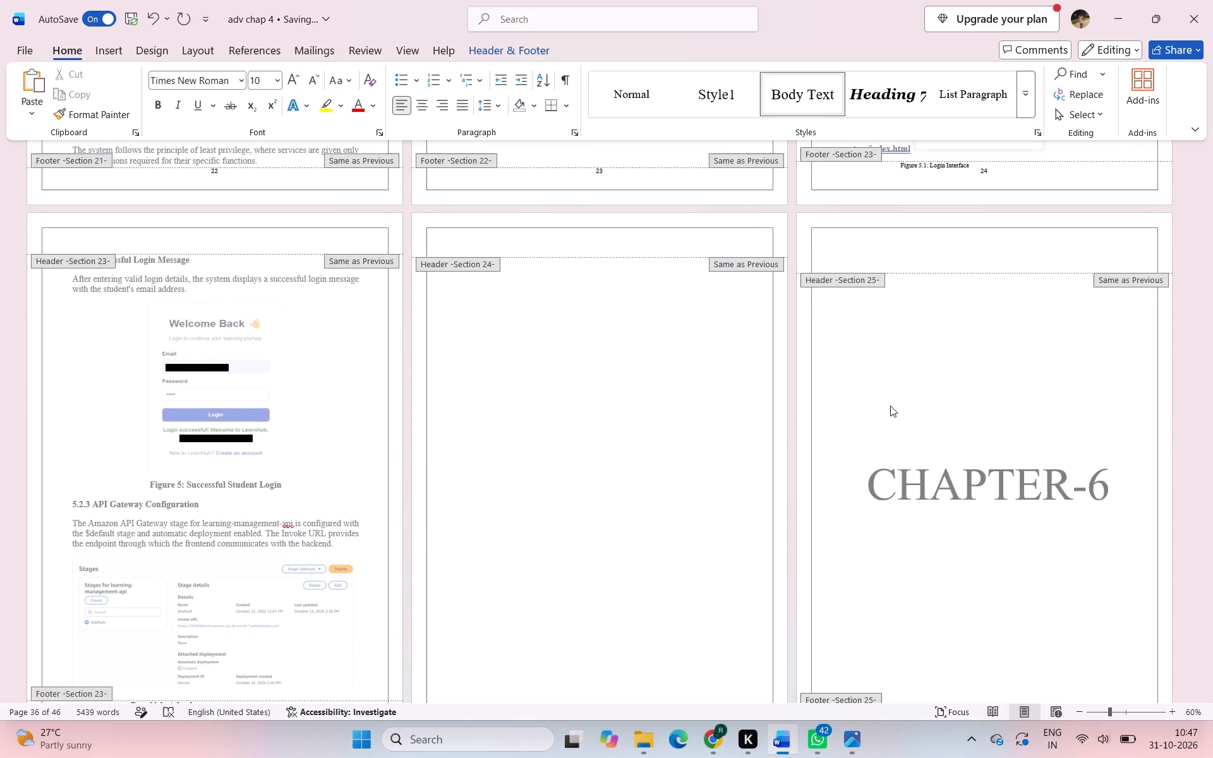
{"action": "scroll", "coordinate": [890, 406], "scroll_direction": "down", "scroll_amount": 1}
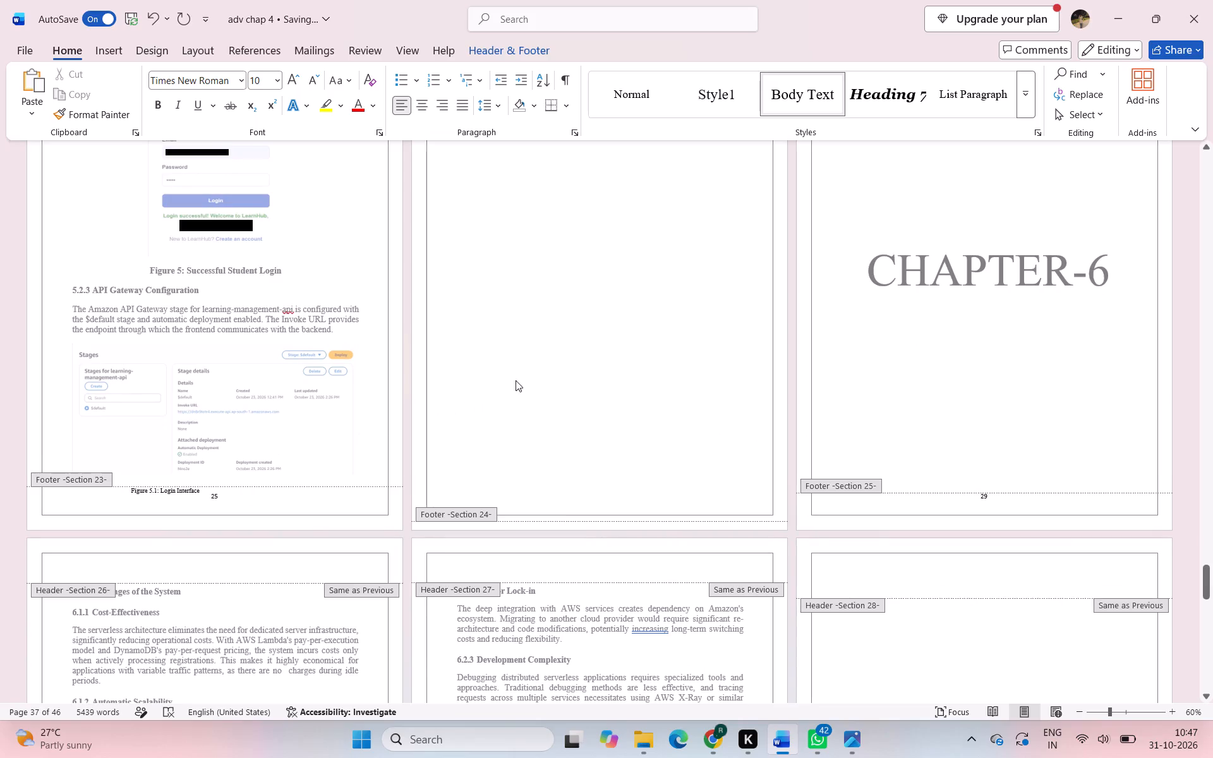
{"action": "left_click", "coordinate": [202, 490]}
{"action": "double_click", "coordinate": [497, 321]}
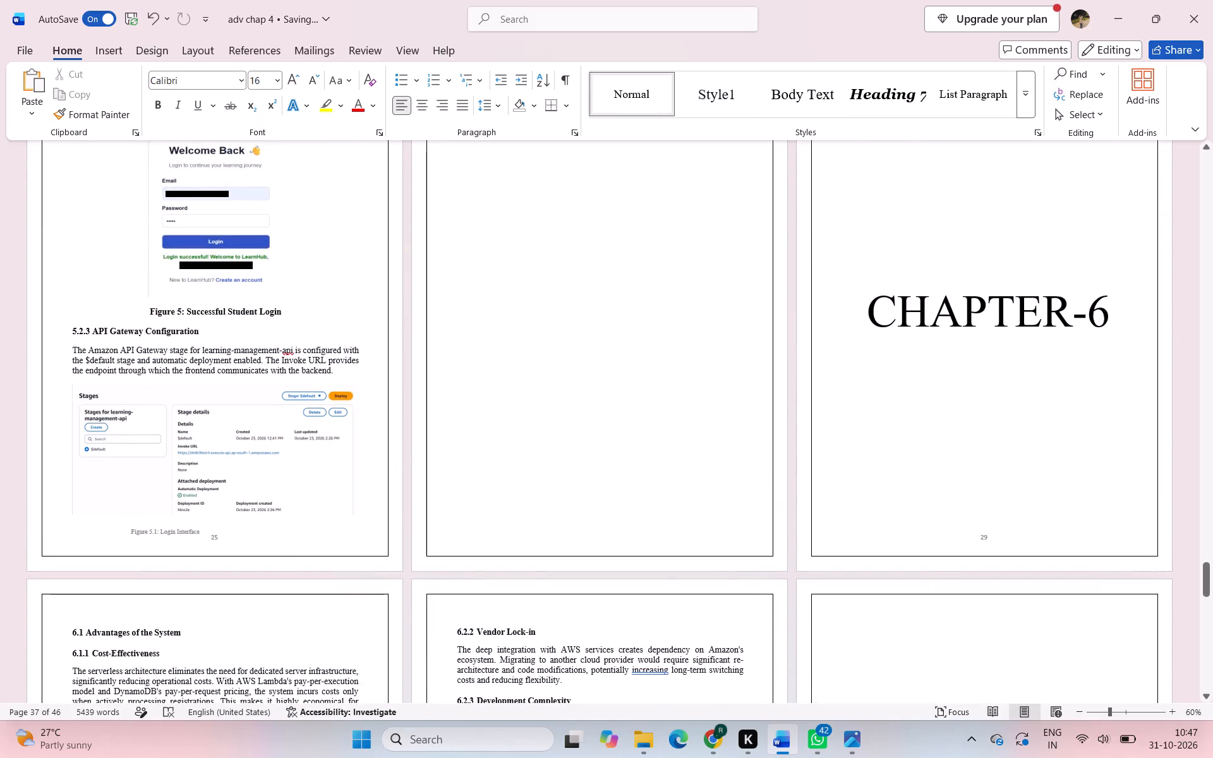
Change the caption in the page 25 footer, below the API Gateway screenshot, to "Figure 5.3: Invoke URL" and leave the footer.
{"action": "double_click", "coordinate": [267, 540]}
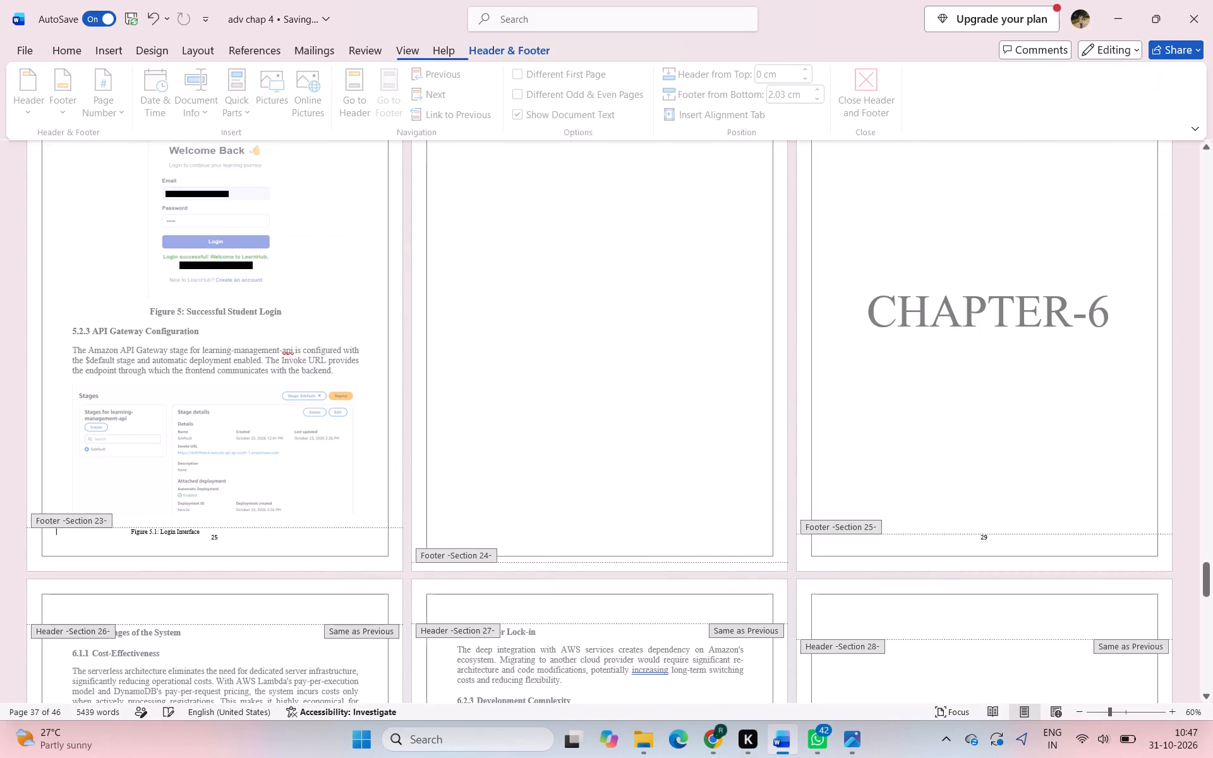
{"action": "left_click", "coordinate": [197, 538]}
{"action": "left_click", "coordinate": [202, 536]}
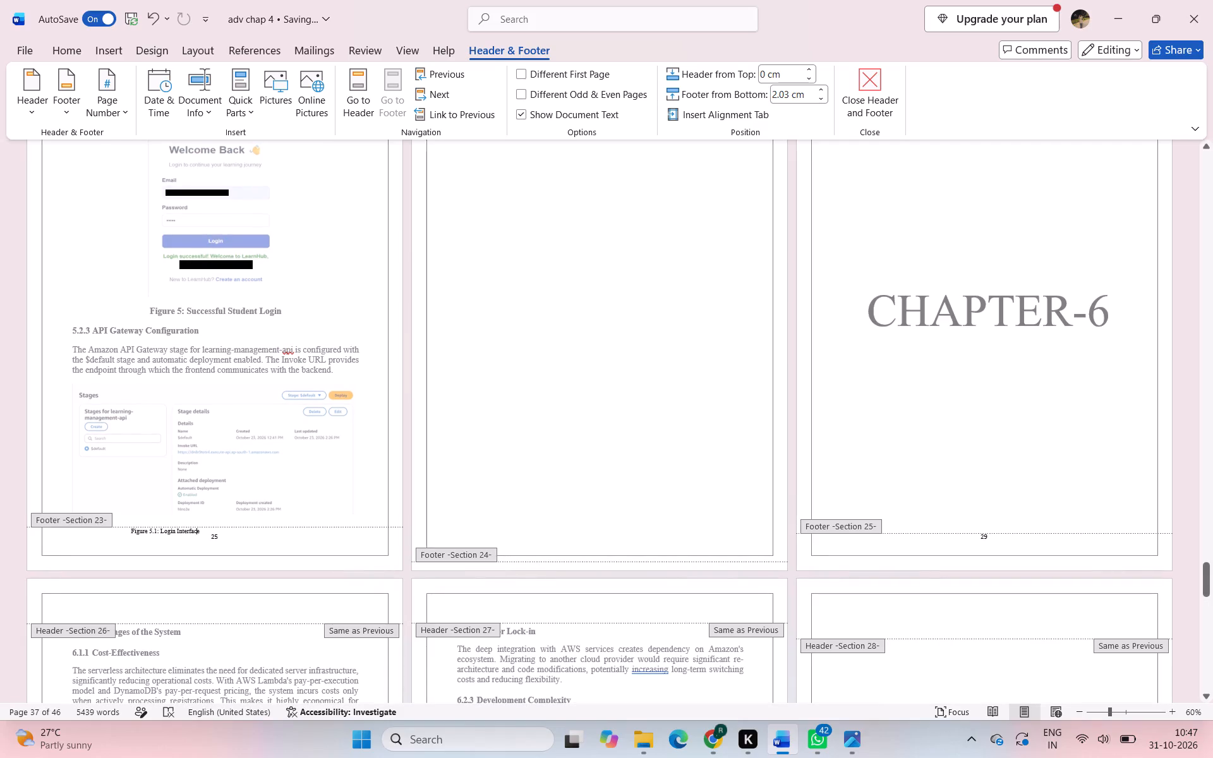
{"action": "key", "text": "BackSpace"}
{"action": "key", "text": "BackSpace"}
{"action": "key", "text": "BackSpace"}
{"action": "key", "text": "BackSpace"}
{"action": "key", "text": "BackSpace"}
{"action": "key", "text": "BackSpace"}
{"action": "key", "text": "BackSpace"}
{"action": "key", "text": "BackSpace"}
{"action": "key", "text": "BackSpace"}
{"action": "key", "text": "BackSpace"}
{"action": "key", "text": "BackSpace"}
{"action": "key", "text": "BackSpace"}
{"action": "key", "text": "BackSpace"}
{"action": "key", "text": "BackSpace"}
{"action": "key", "text": "BackSpace"}
{"action": "key", "text": "BackSpace"}
{"action": "key", "text": "BackSpace"}
{"action": "key", "text": "BackSpace"}
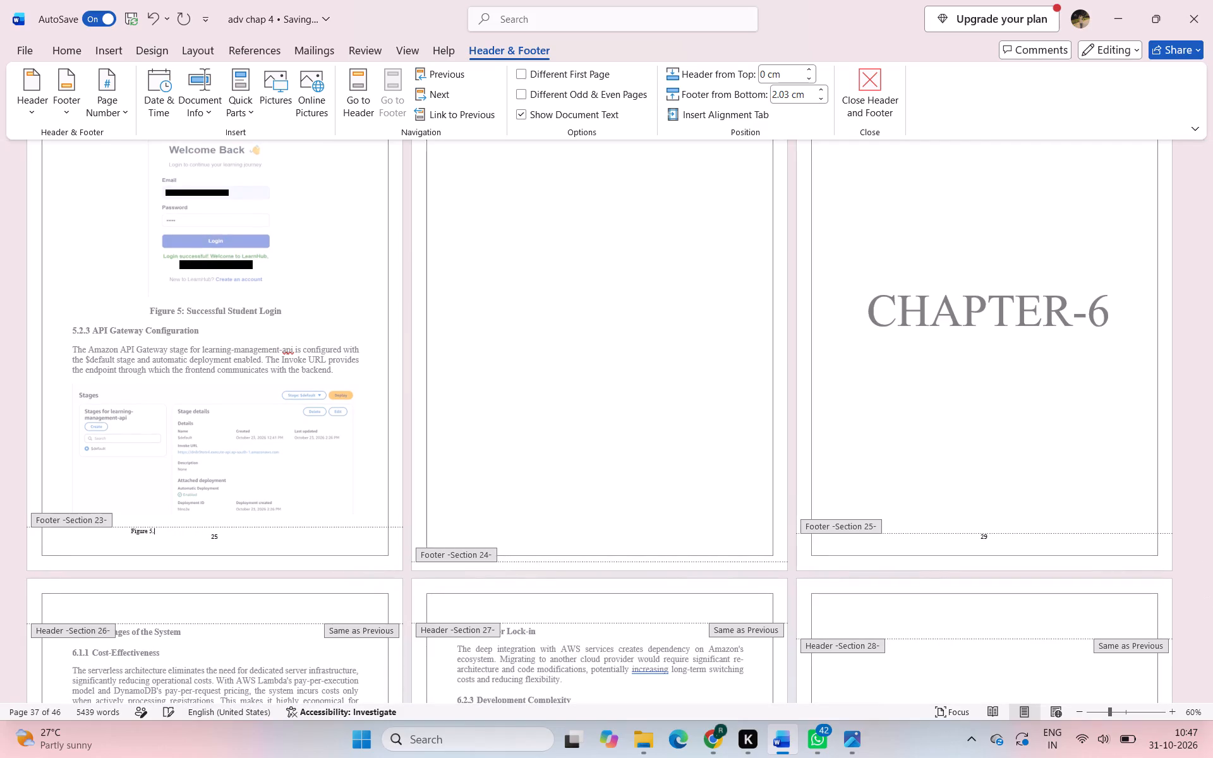
{"action": "key", "text": "BackSpace"}
{"action": "key", "text": "3"}
{"action": "key", "text": "BackSpace"}
{"action": "type", "text": ".3:"}
{"action": "key", "text": "space"}
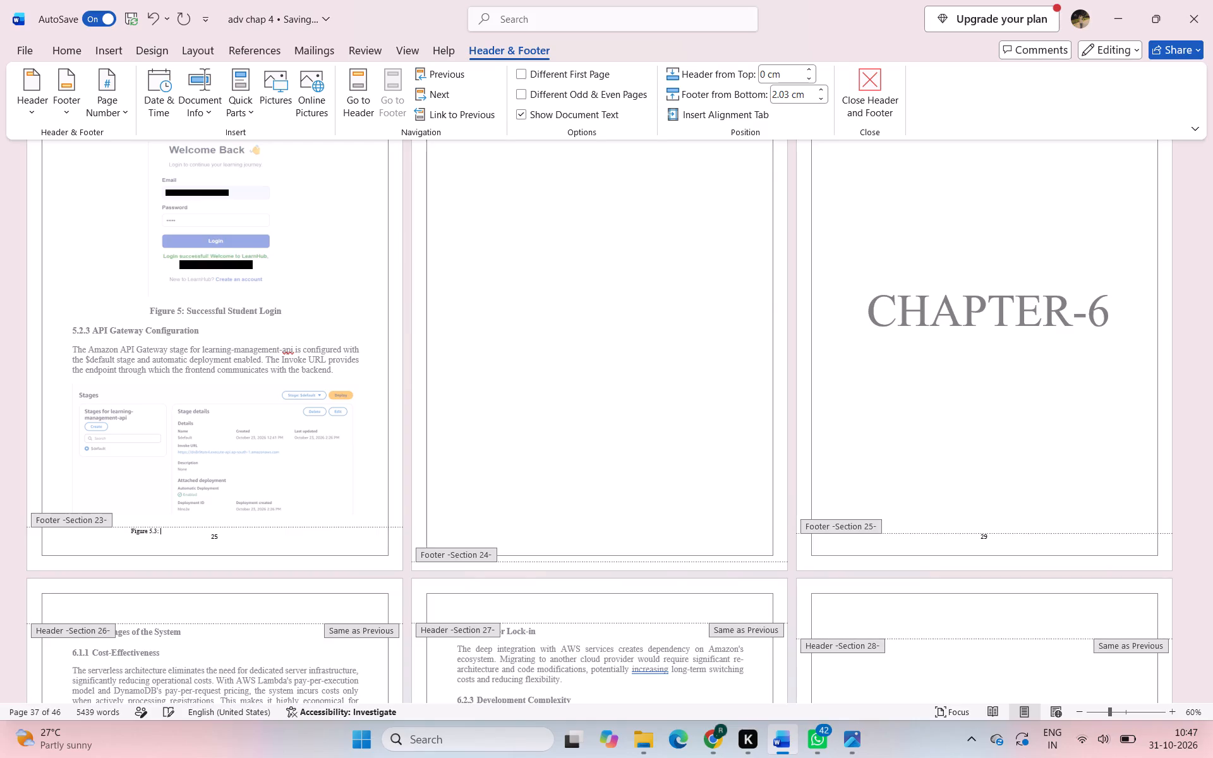
{"action": "scroll", "coordinate": [247, 508], "scroll_direction": "up", "scroll_amount": 1}
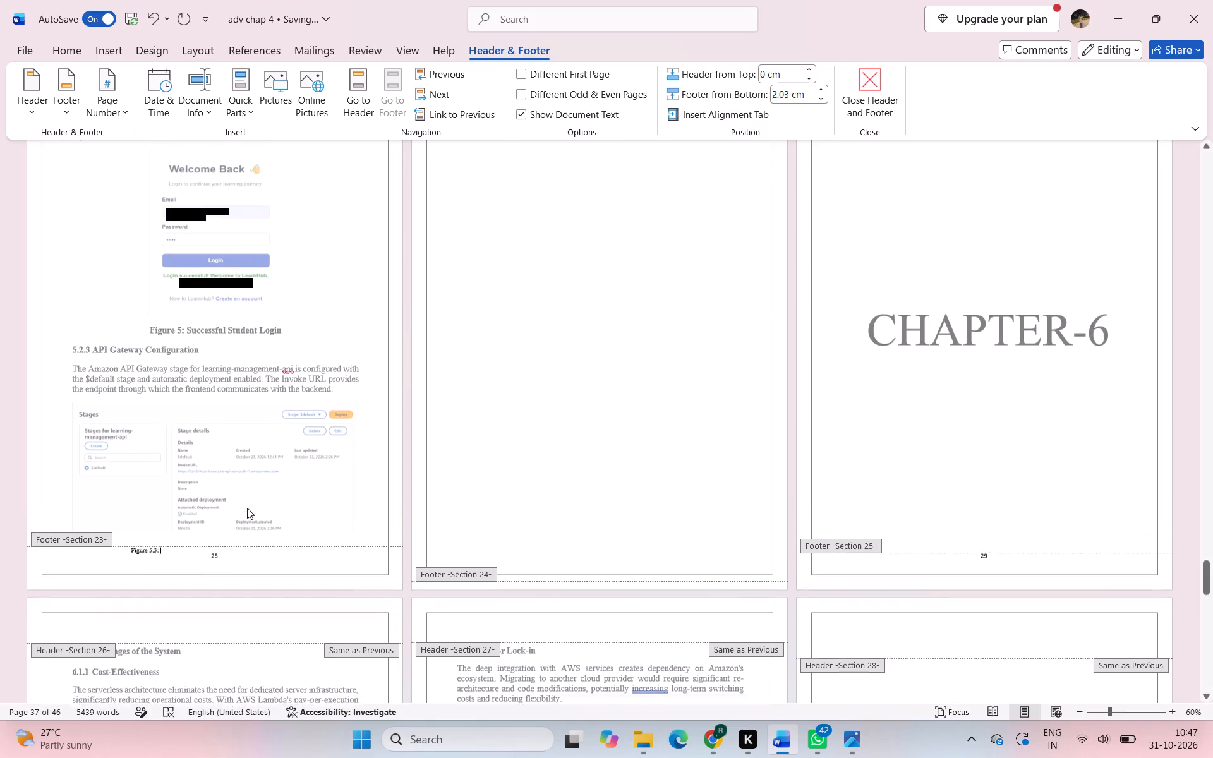
{"action": "scroll", "coordinate": [247, 508], "scroll_direction": "up", "scroll_amount": 1}
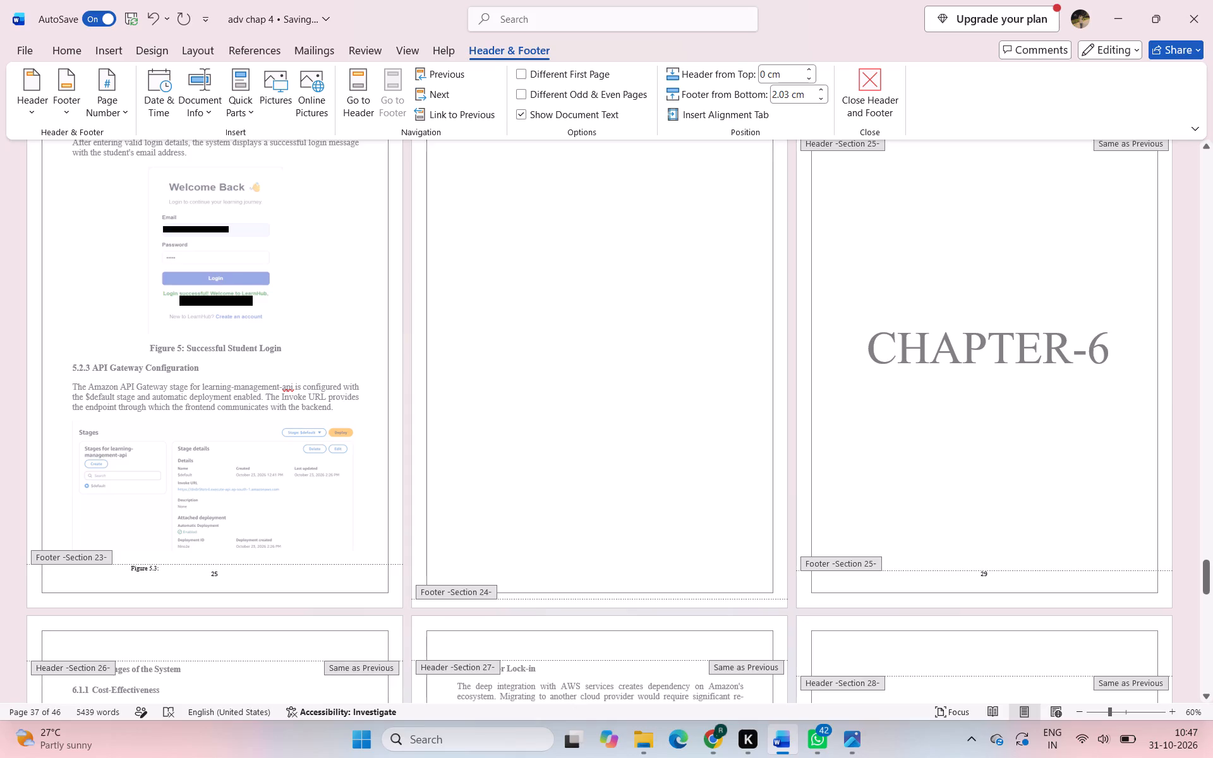
{"action": "key", "text": "shift+i"}
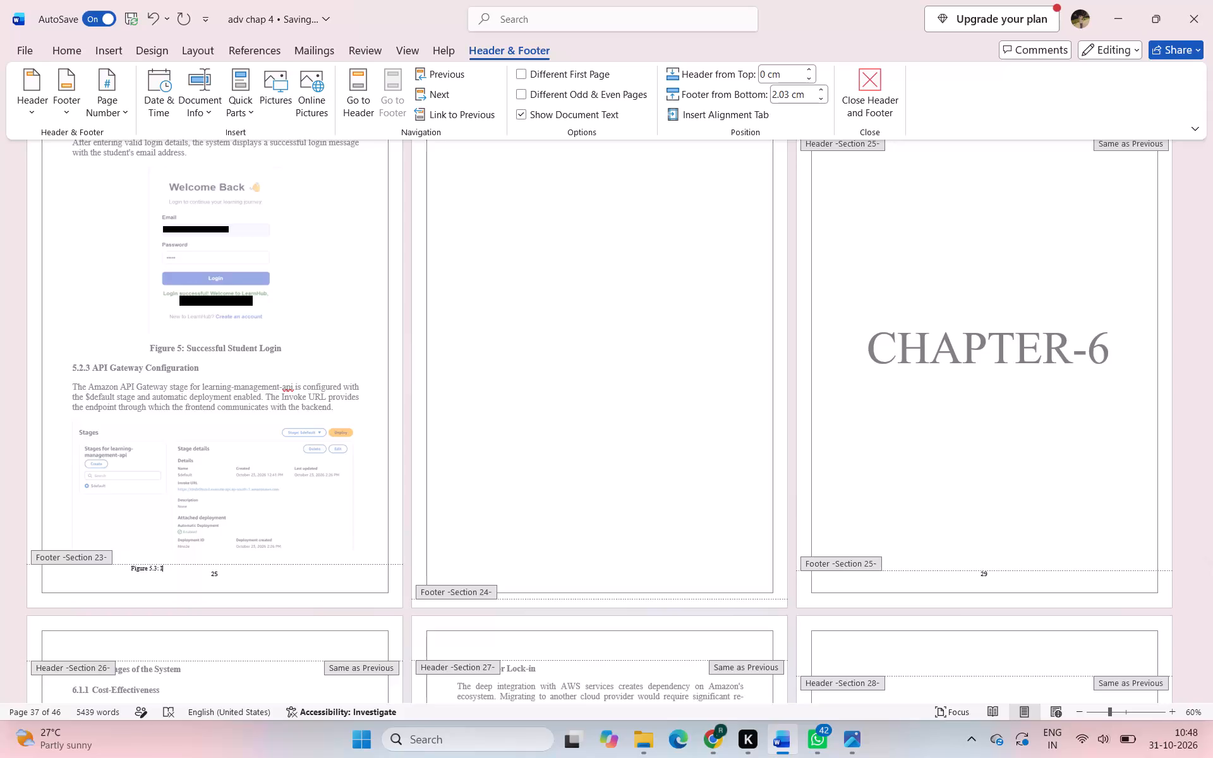
{"action": "type", "text": "nvoke"}
{"action": "key", "text": "space"}
{"action": "key", "text": "shift+u"}
{"action": "type", "text": "RL"}
{"action": "left_click", "coordinate": [437, 394]}
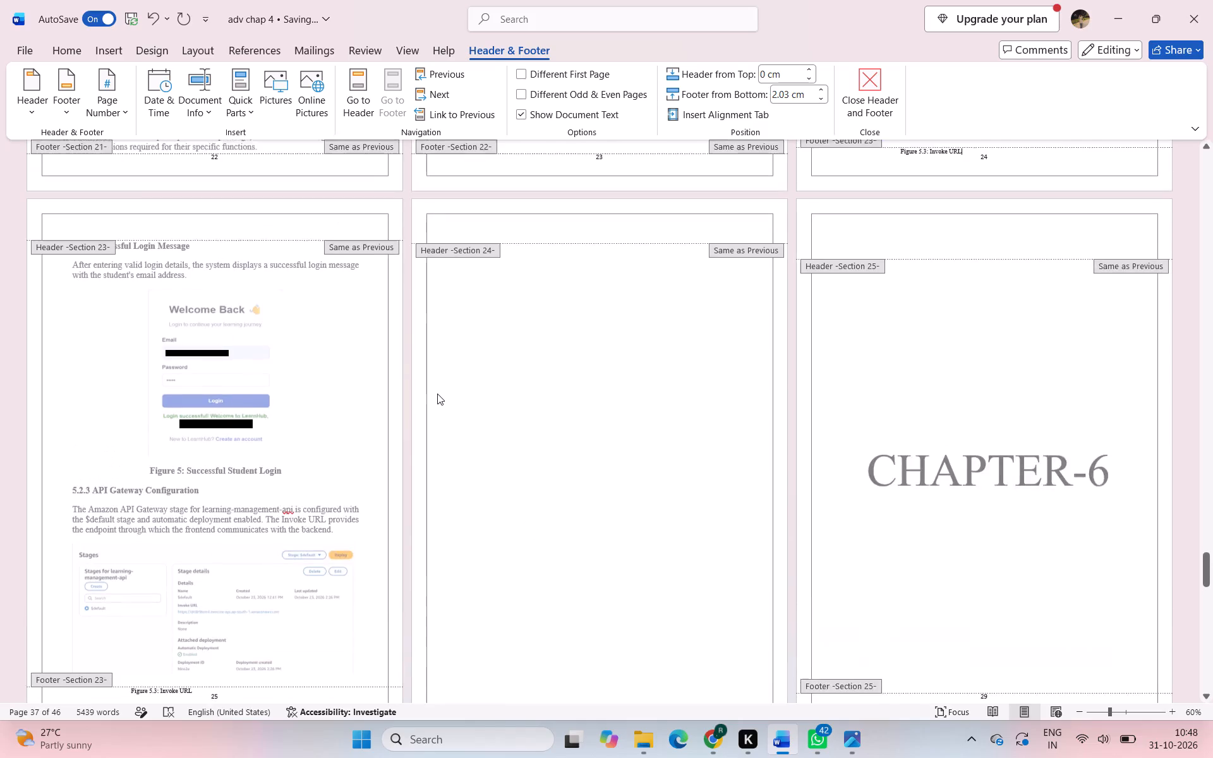
{"action": "double_click", "coordinate": [571, 378]}
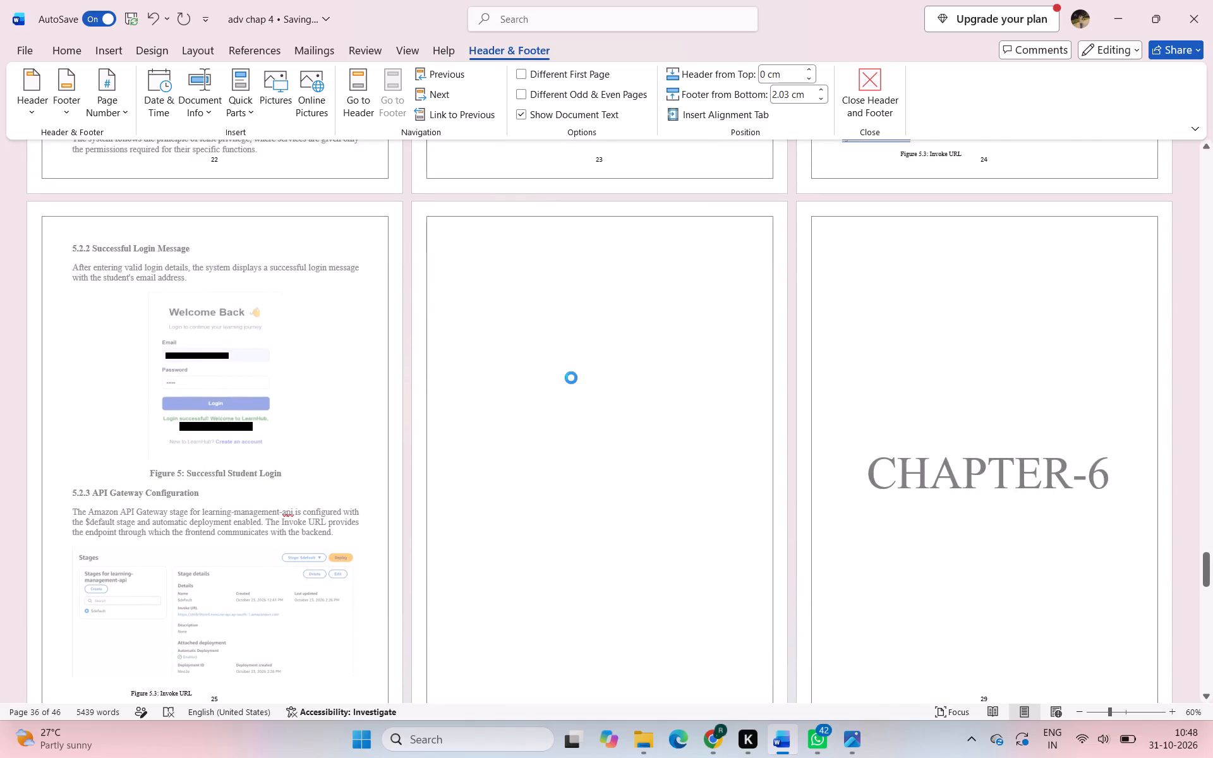
Renumber the "Successful Student Login" caption on page 25 as Figure 5.2.
{"action": "scroll", "coordinate": [406, 404], "scroll_direction": "down", "scroll_amount": 1}
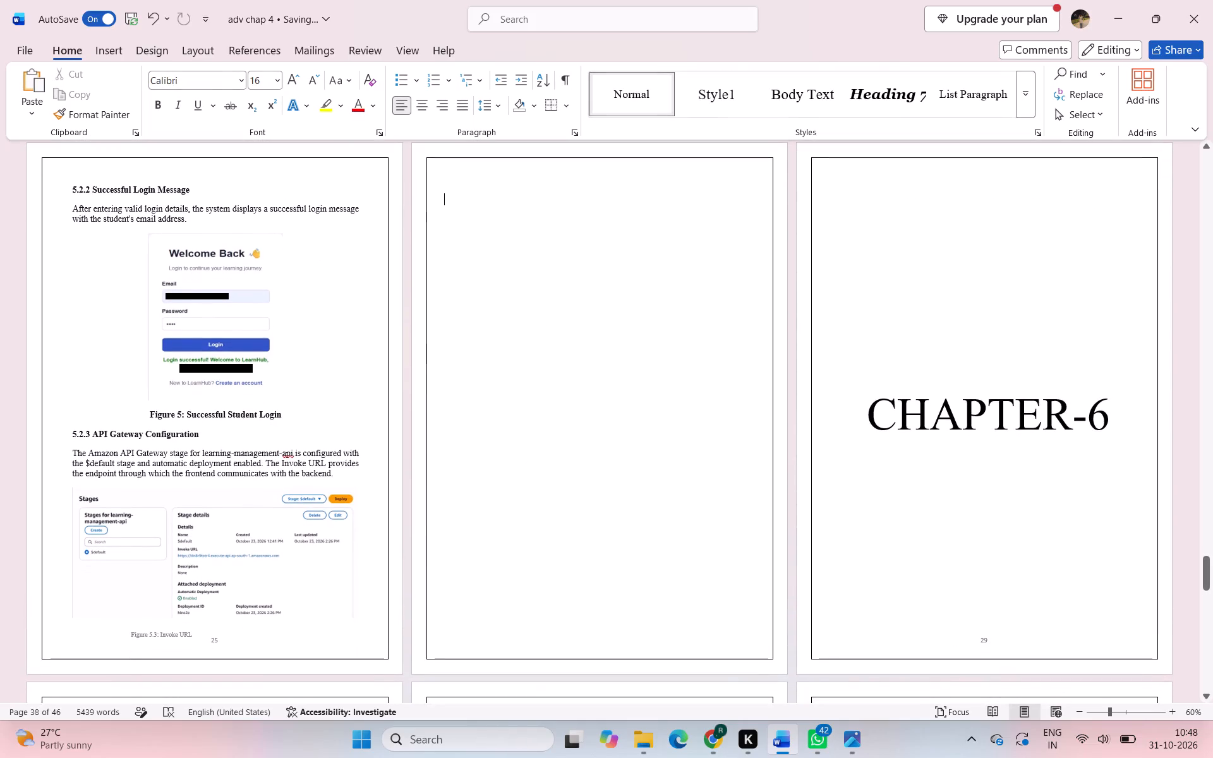
{"action": "left_click", "coordinate": [179, 423]}
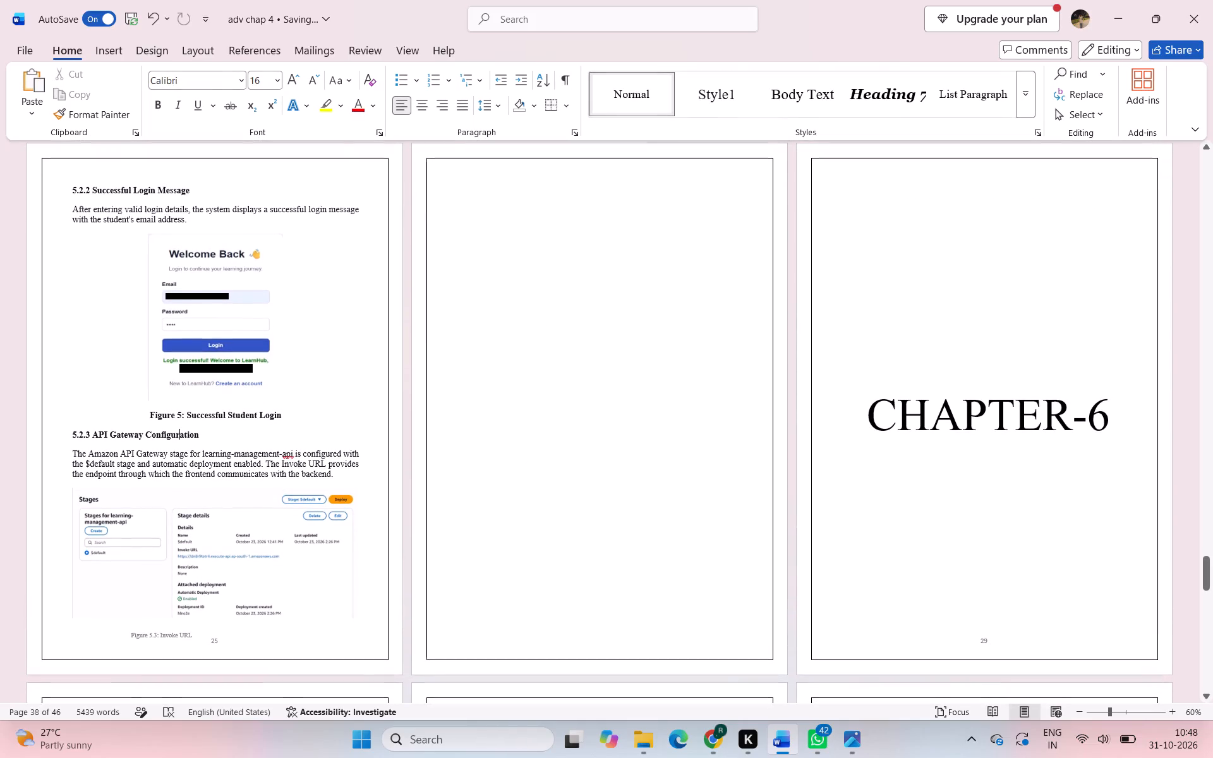
{"action": "left_click", "coordinate": [179, 414]}
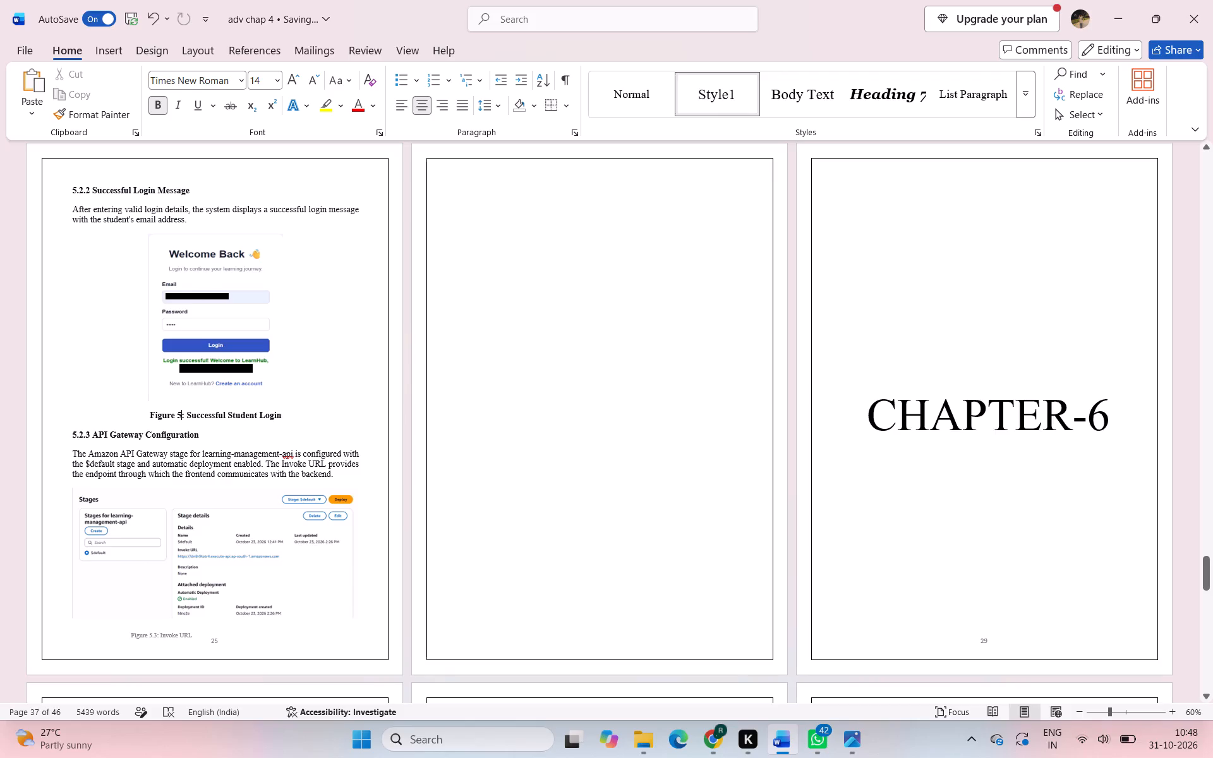
{"action": "type", "text": ".2"}
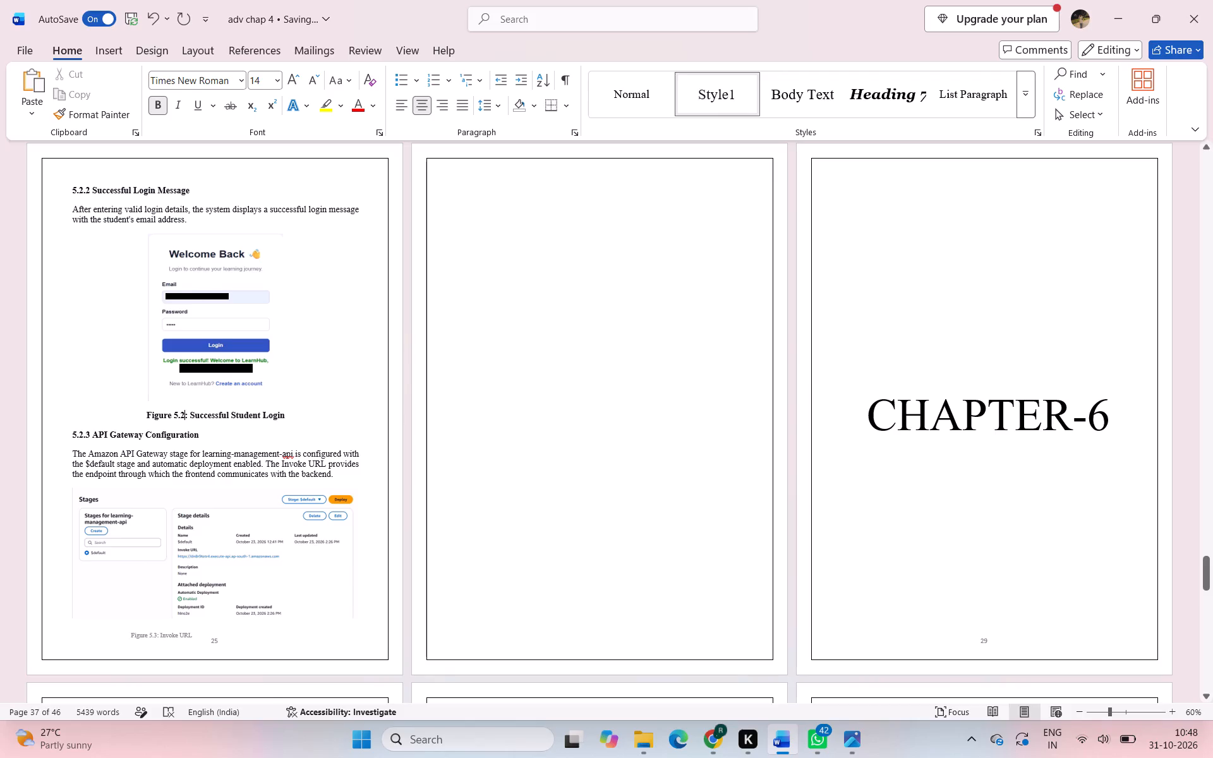
Delete the "Figure 5.3: Invoke URL" caption from the page 24 footer and leave the footer.
{"action": "scroll", "coordinate": [744, 256], "scroll_direction": "up", "scroll_amount": 5}
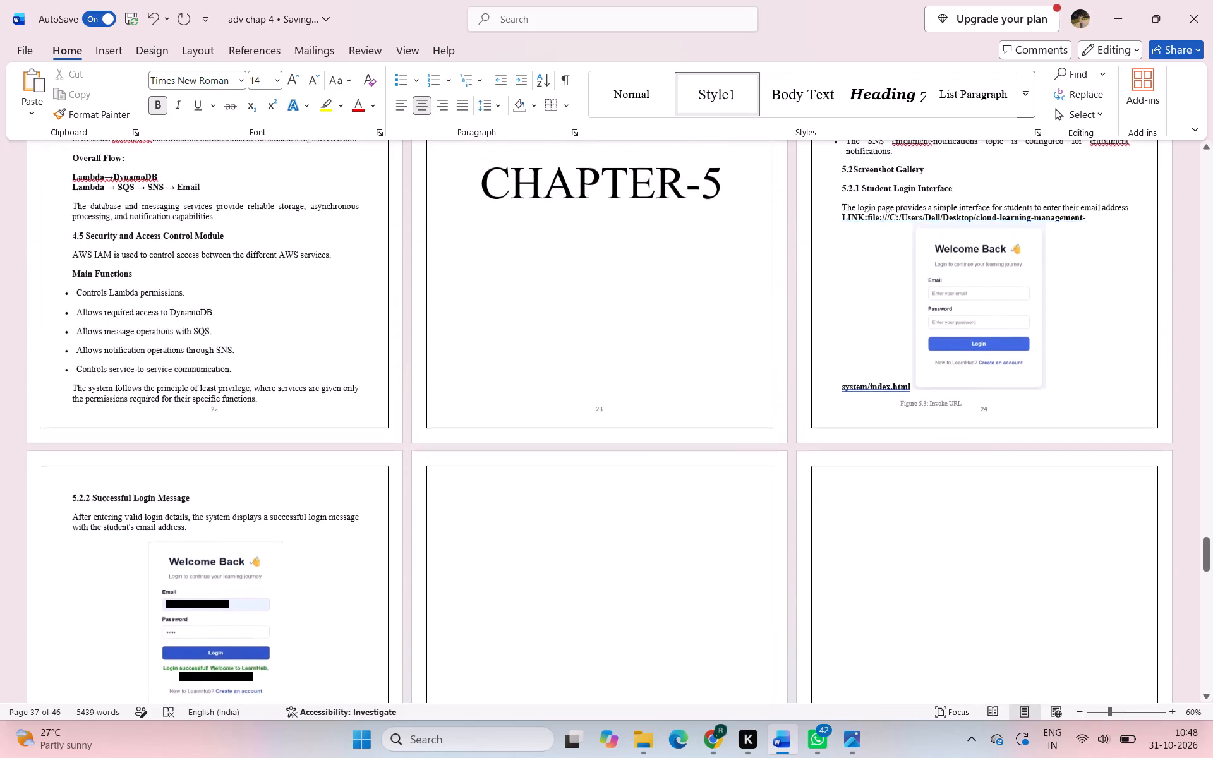
{"action": "double_click", "coordinate": [910, 402]}
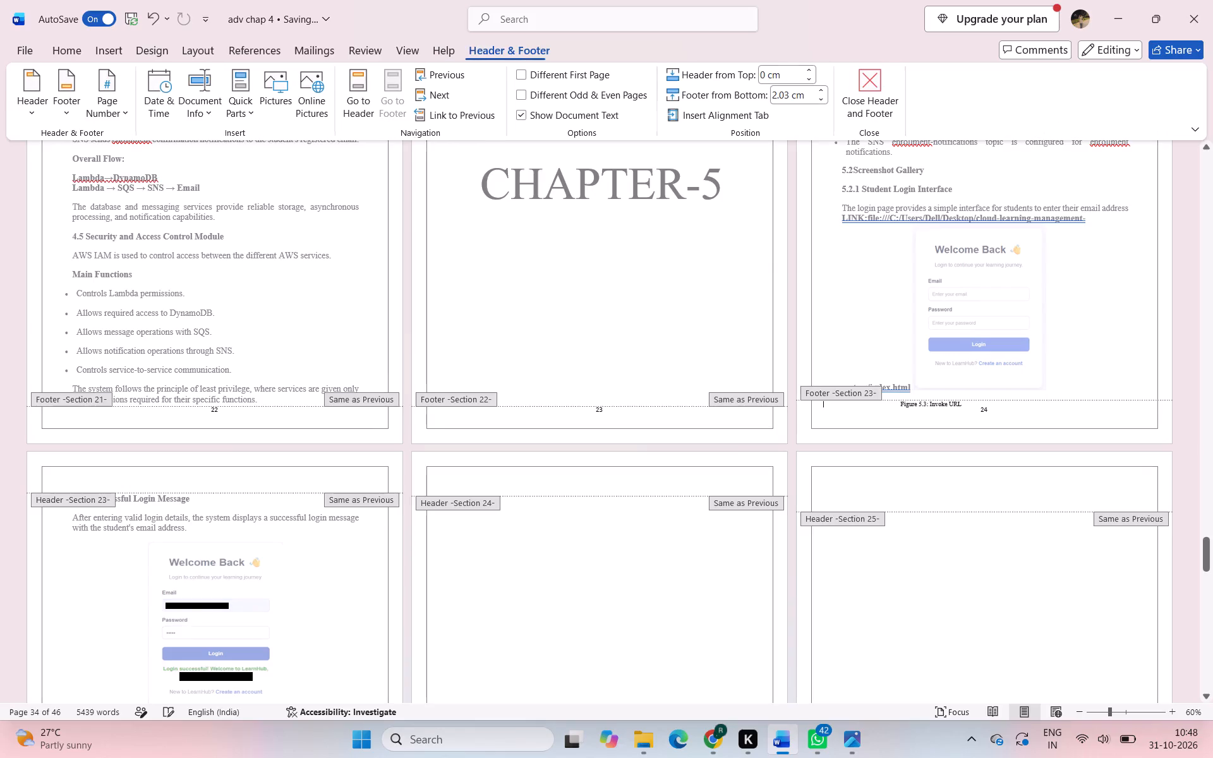
{"action": "left_click_drag", "start_coordinate": [898, 404], "coordinate": [924, 403]}
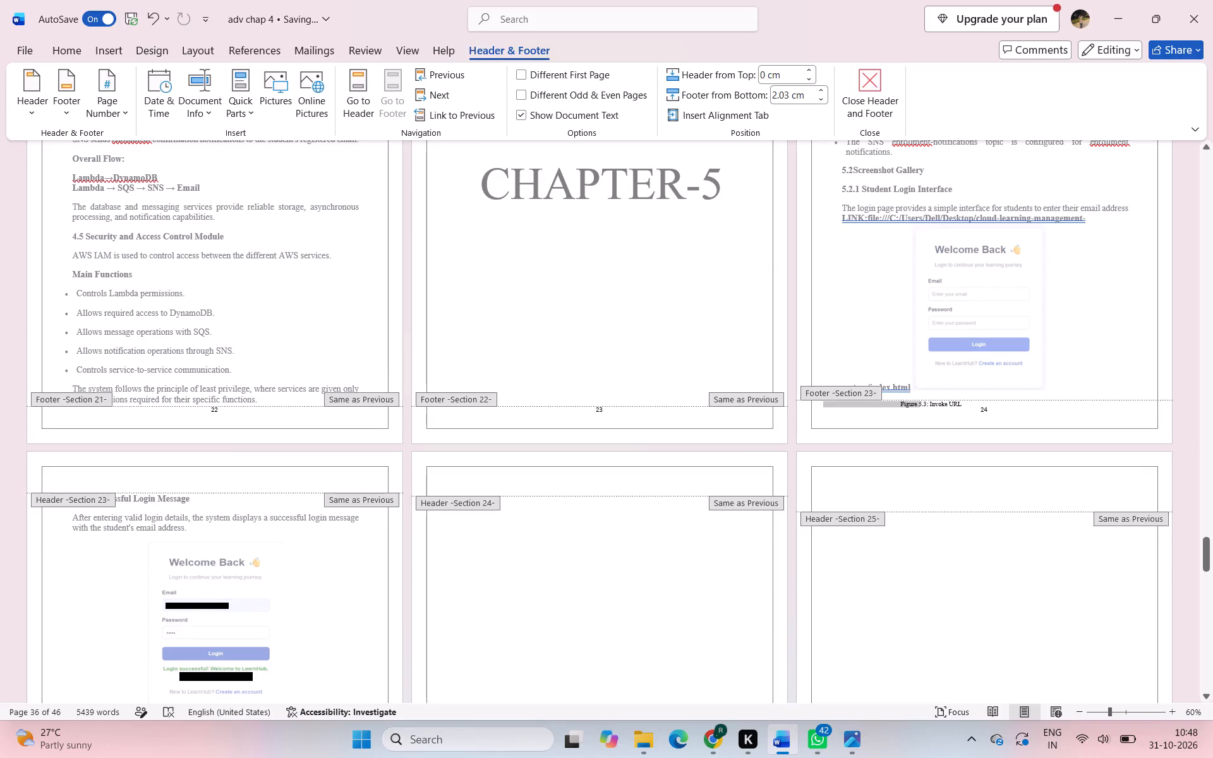
{"action": "left_click_drag", "start_coordinate": [924, 403], "coordinate": [957, 399]}
{"action": "left_click_drag", "start_coordinate": [957, 399], "coordinate": [970, 394]}
{"action": "left_click_drag", "start_coordinate": [970, 394], "coordinate": [960, 400]}
{"action": "key", "text": "BackSpace"}
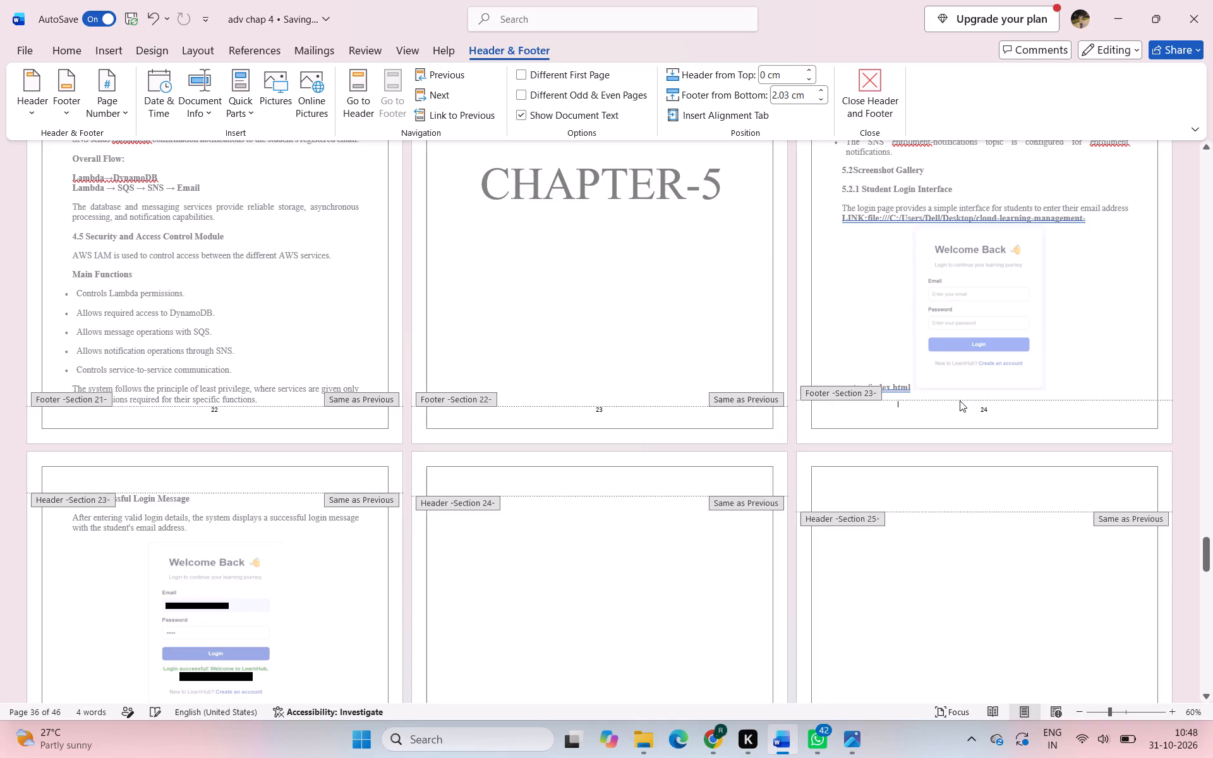
{"action": "key", "text": "BackSpace"}
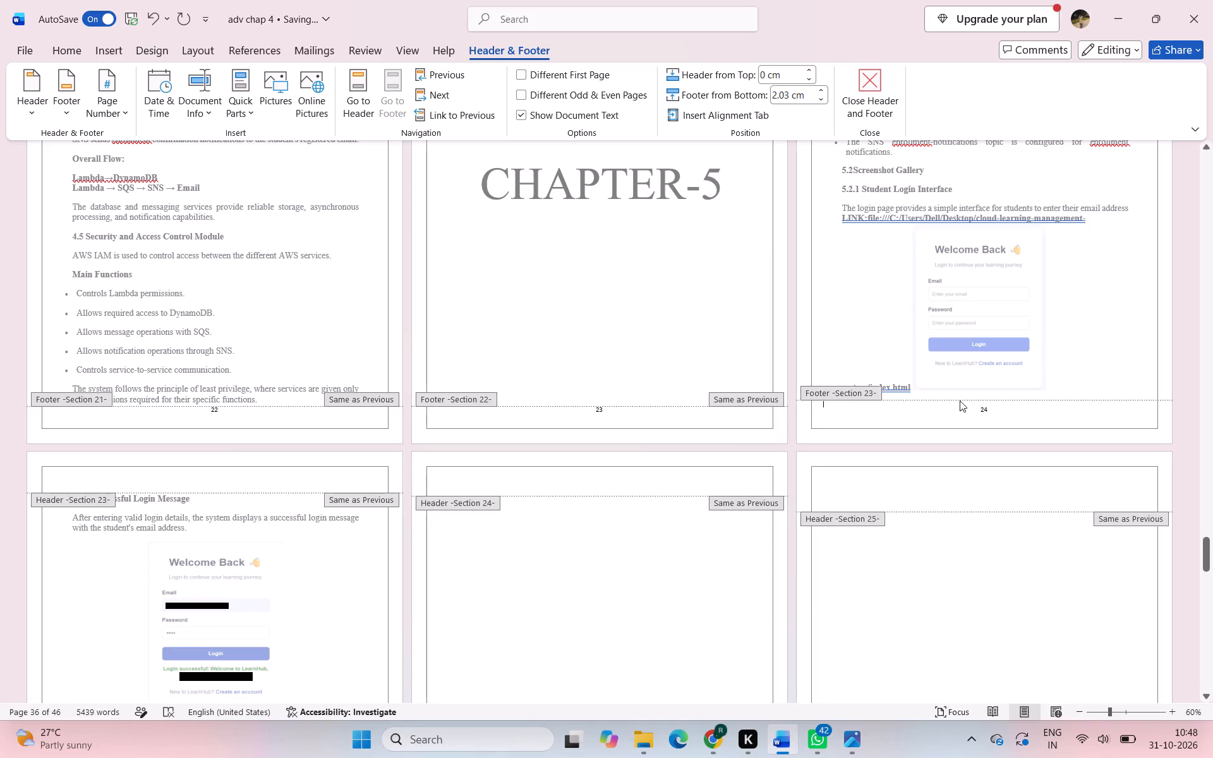
{"action": "double_click", "coordinate": [1066, 332]}
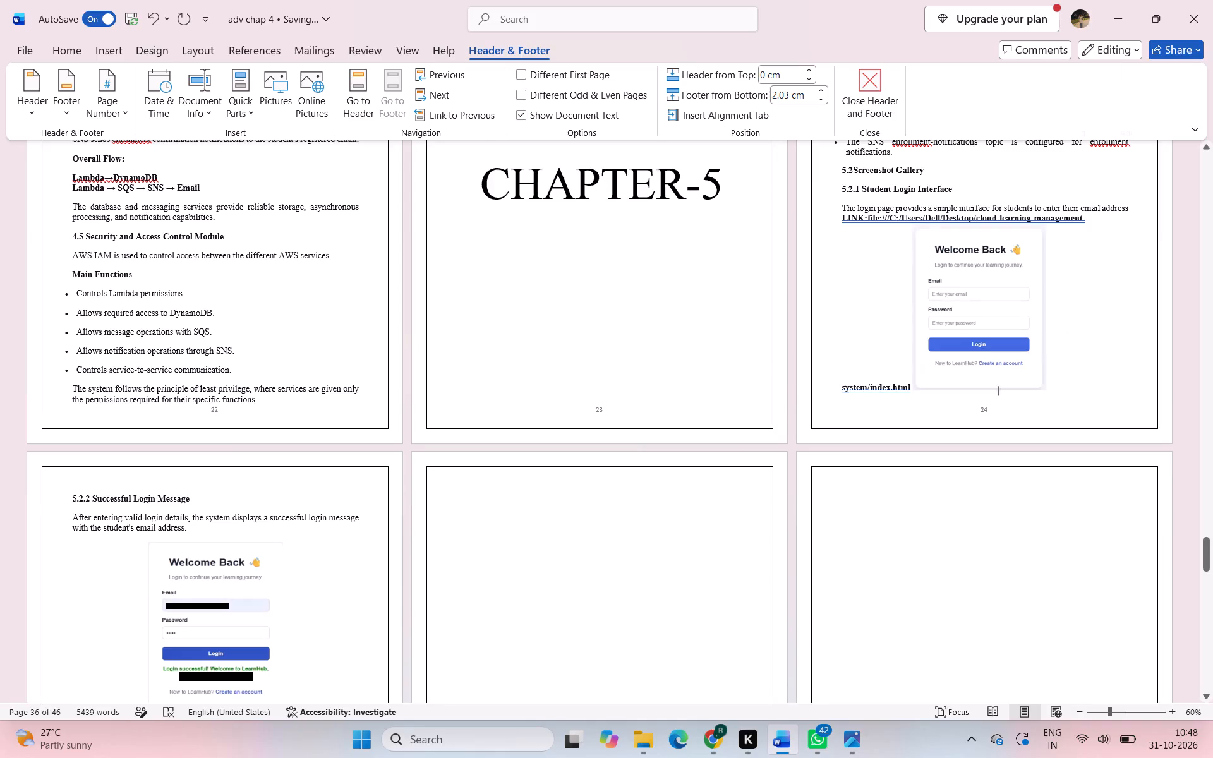
Insert a Simple Text Box in the page 25 footer and clear its placeholder text.
{"action": "scroll", "coordinate": [1027, 356], "scroll_direction": "down", "scroll_amount": 6}
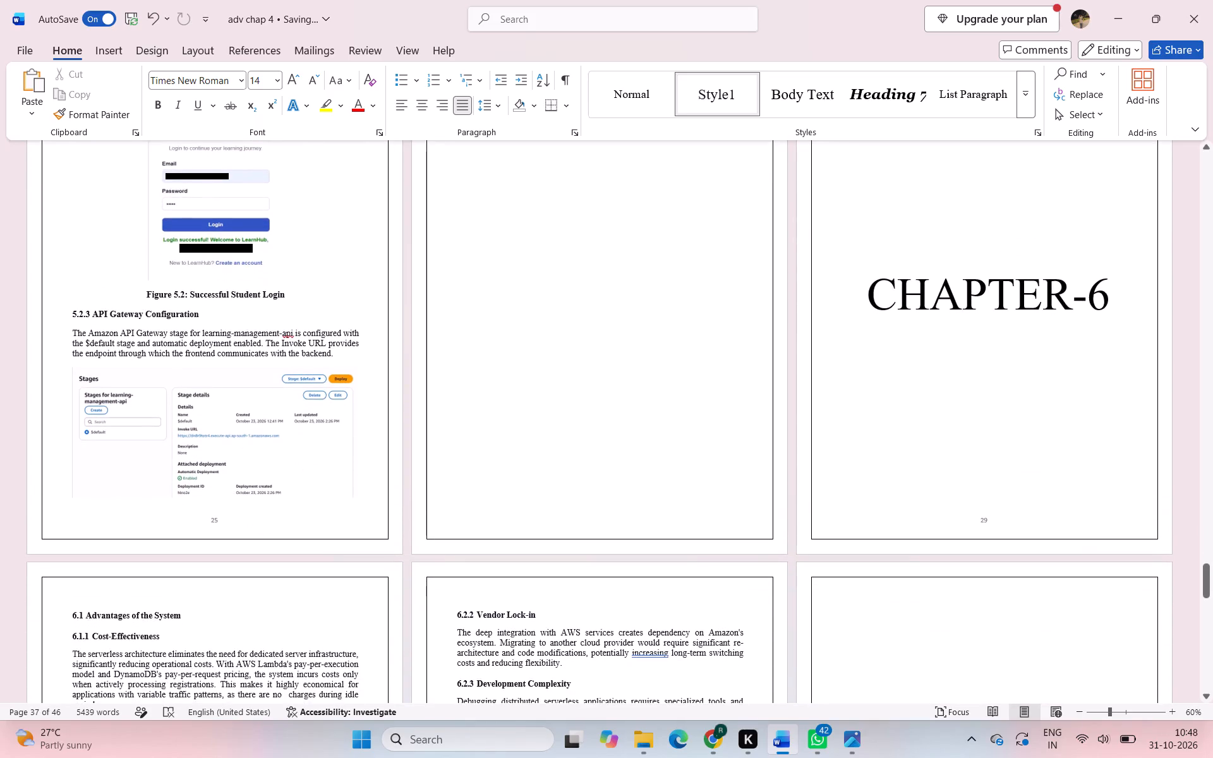
{"action": "scroll", "coordinate": [655, 291], "scroll_direction": "up", "scroll_amount": 3}
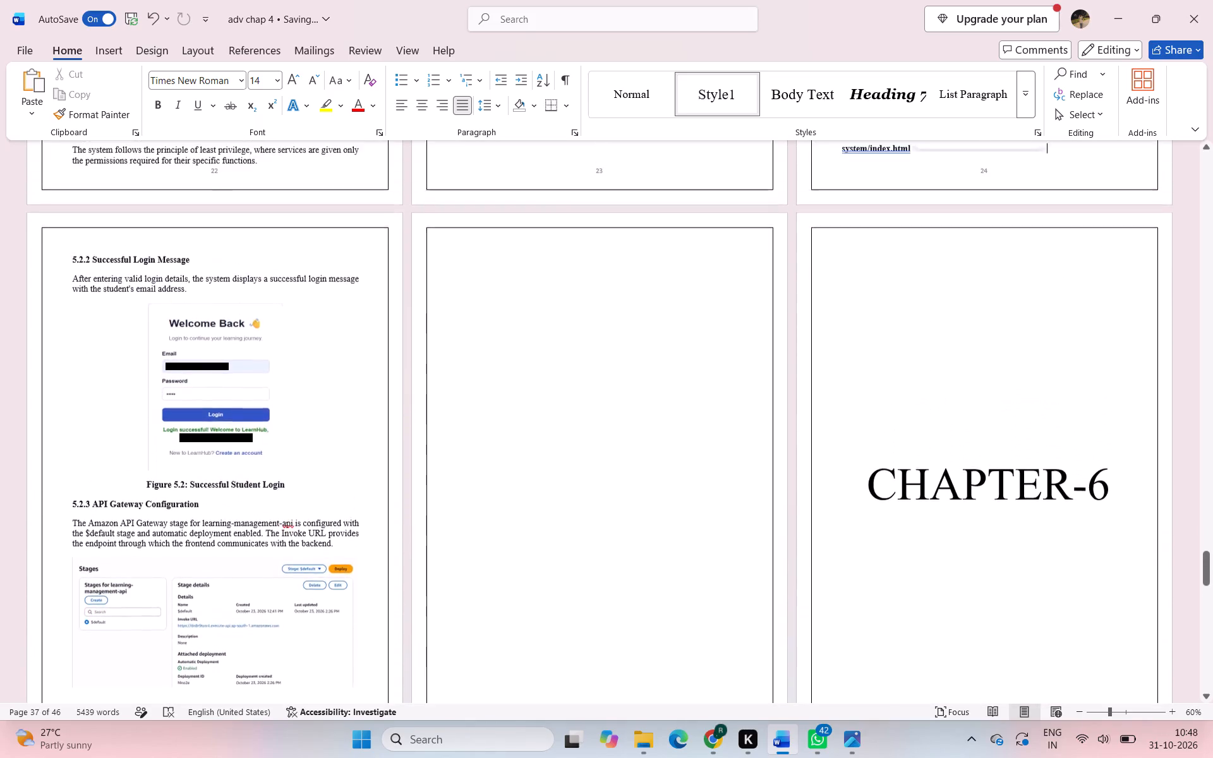
{"action": "scroll", "coordinate": [655, 291], "scroll_direction": "up", "scroll_amount": 3}
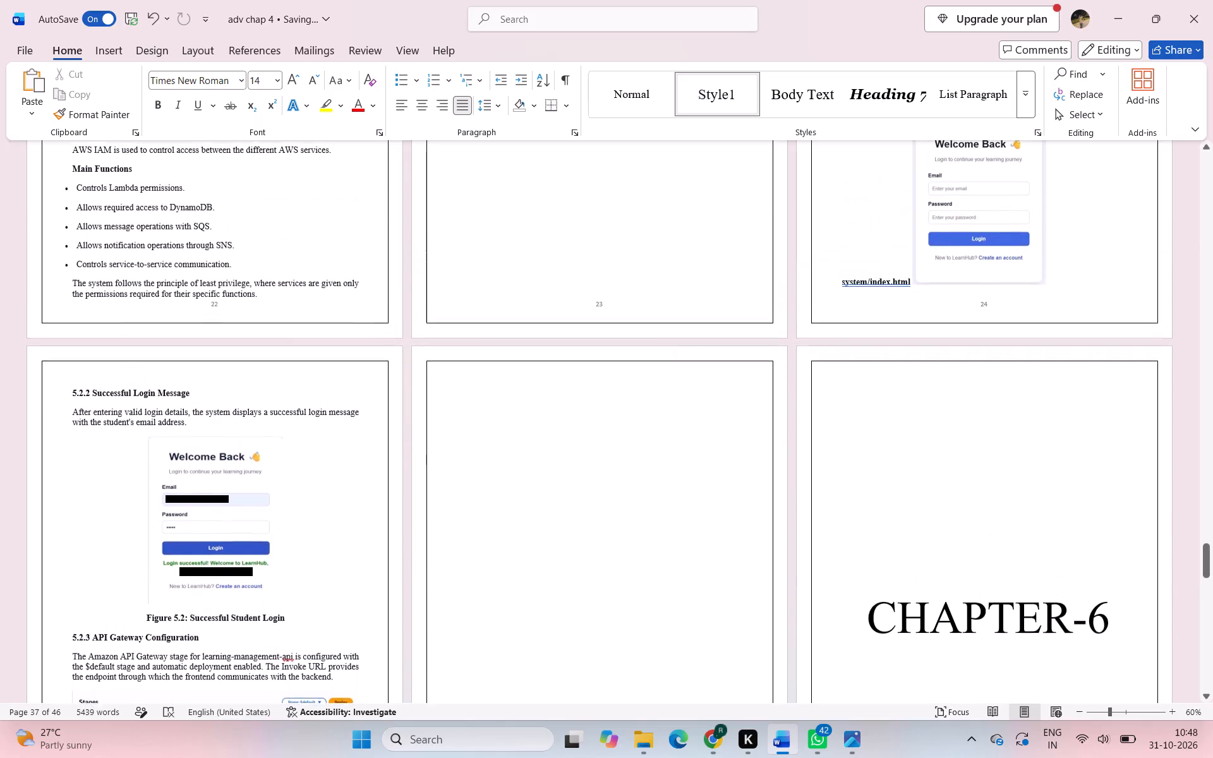
{"action": "scroll", "coordinate": [655, 291], "scroll_direction": "up", "scroll_amount": 1}
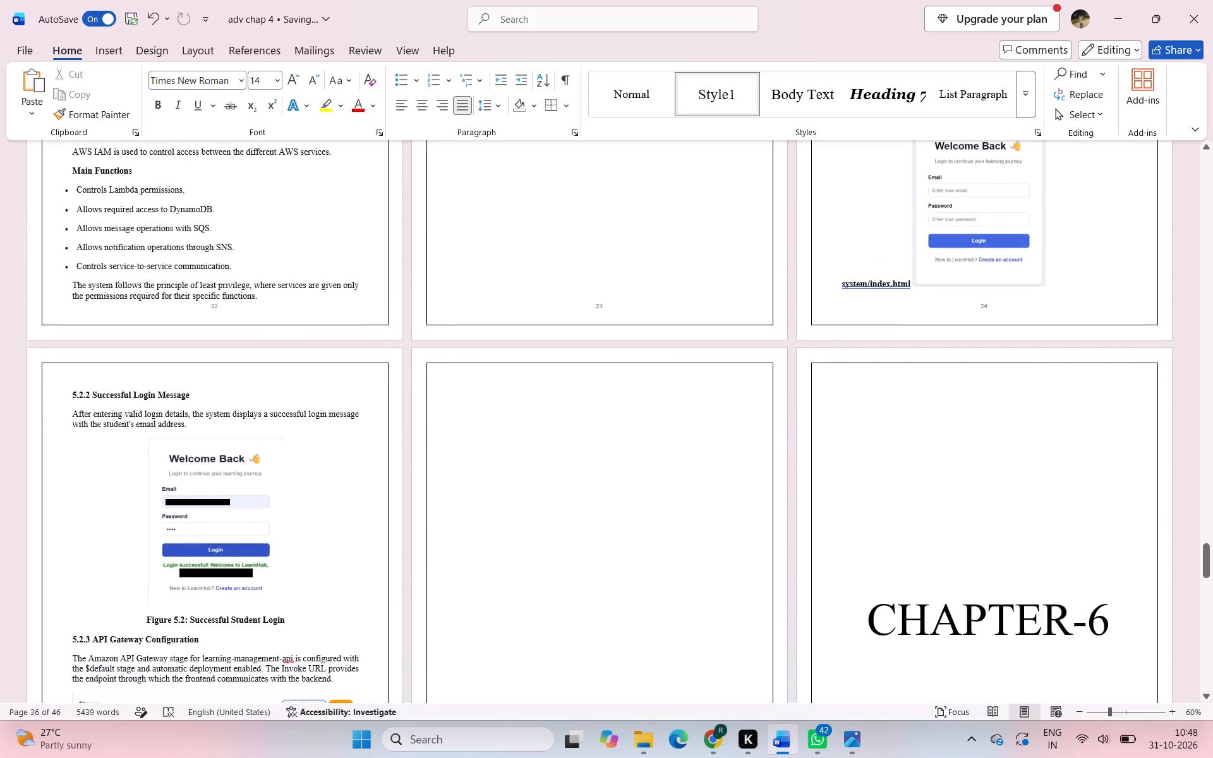
{"action": "scroll", "coordinate": [745, 534], "scroll_direction": "down", "scroll_amount": 1}
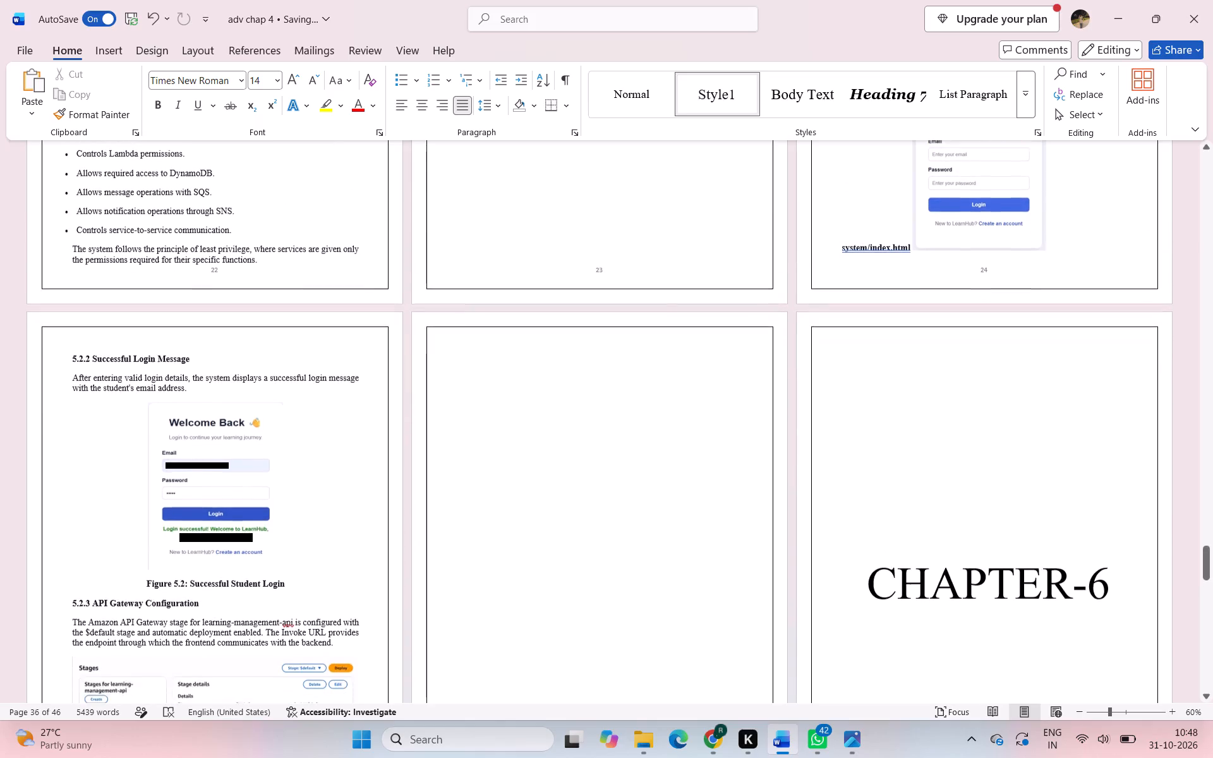
{"action": "scroll", "coordinate": [745, 534], "scroll_direction": "down", "scroll_amount": 3}
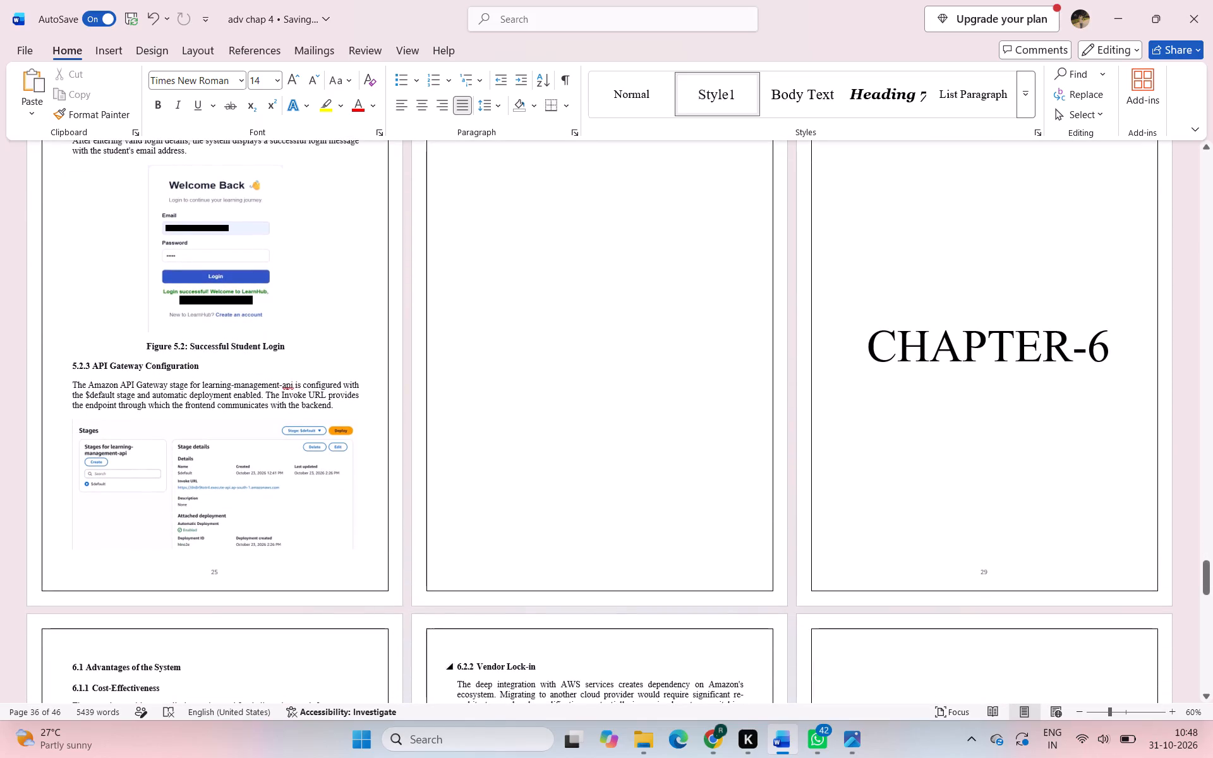
{"action": "double_click", "coordinate": [378, 579]}
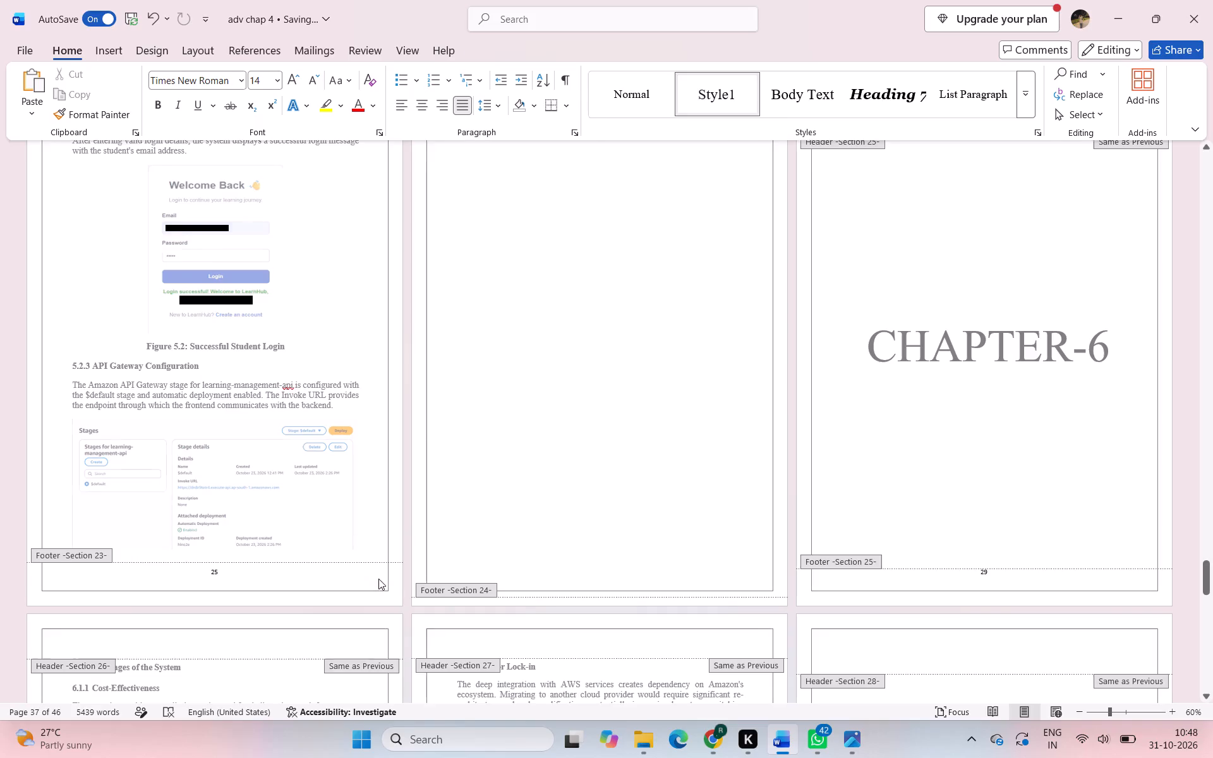
{"action": "left_click", "coordinate": [111, 51]}
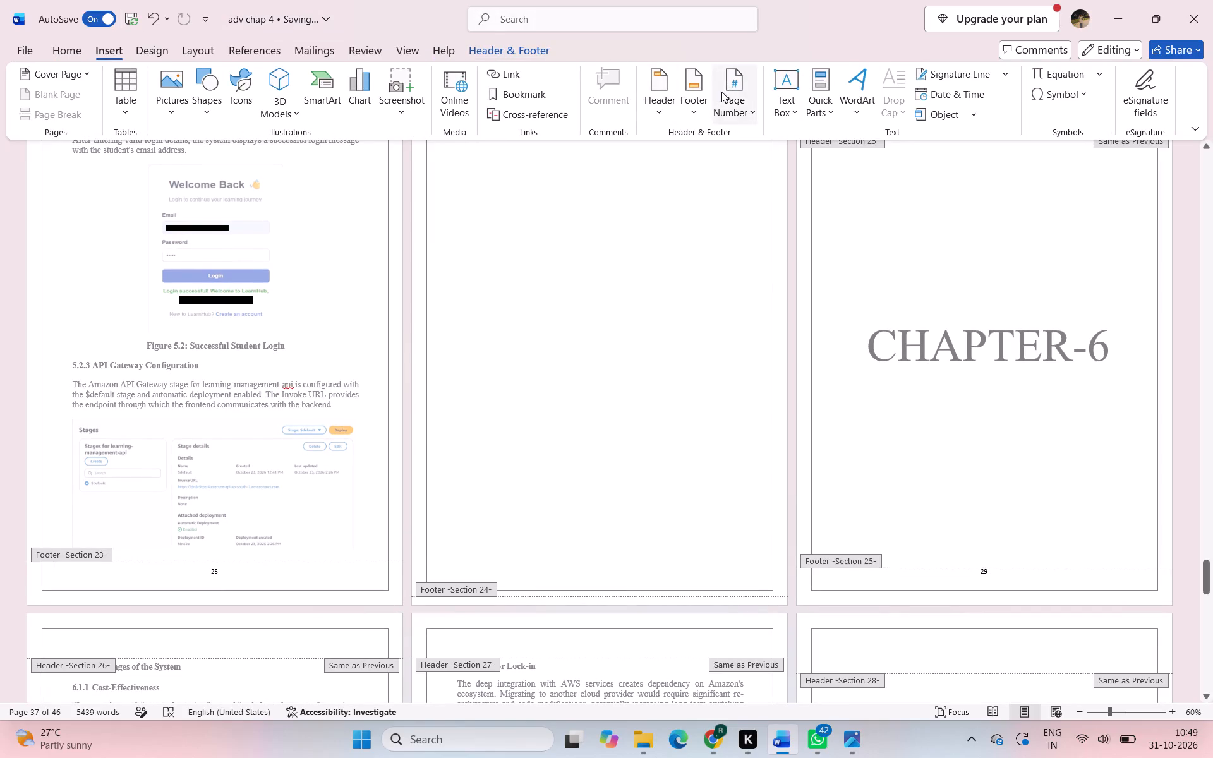
{"action": "left_click", "coordinate": [781, 100]}
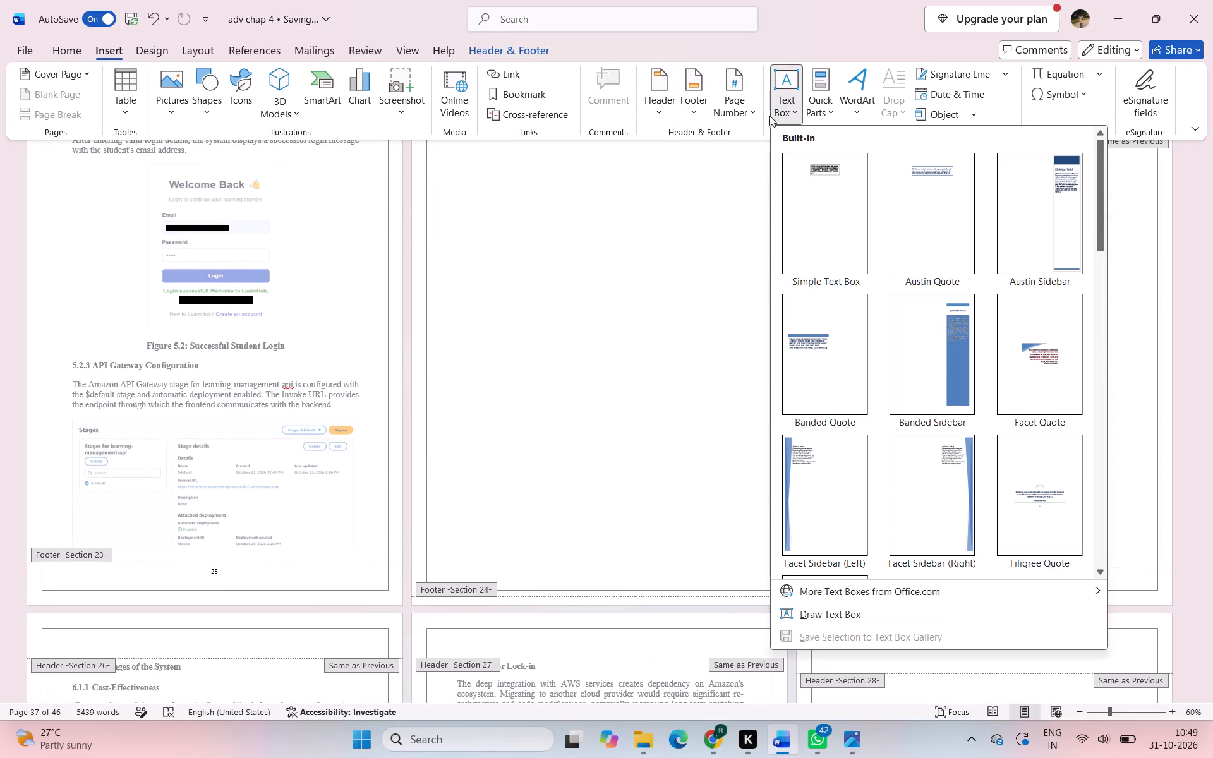
{"action": "left_click", "coordinate": [809, 191]}
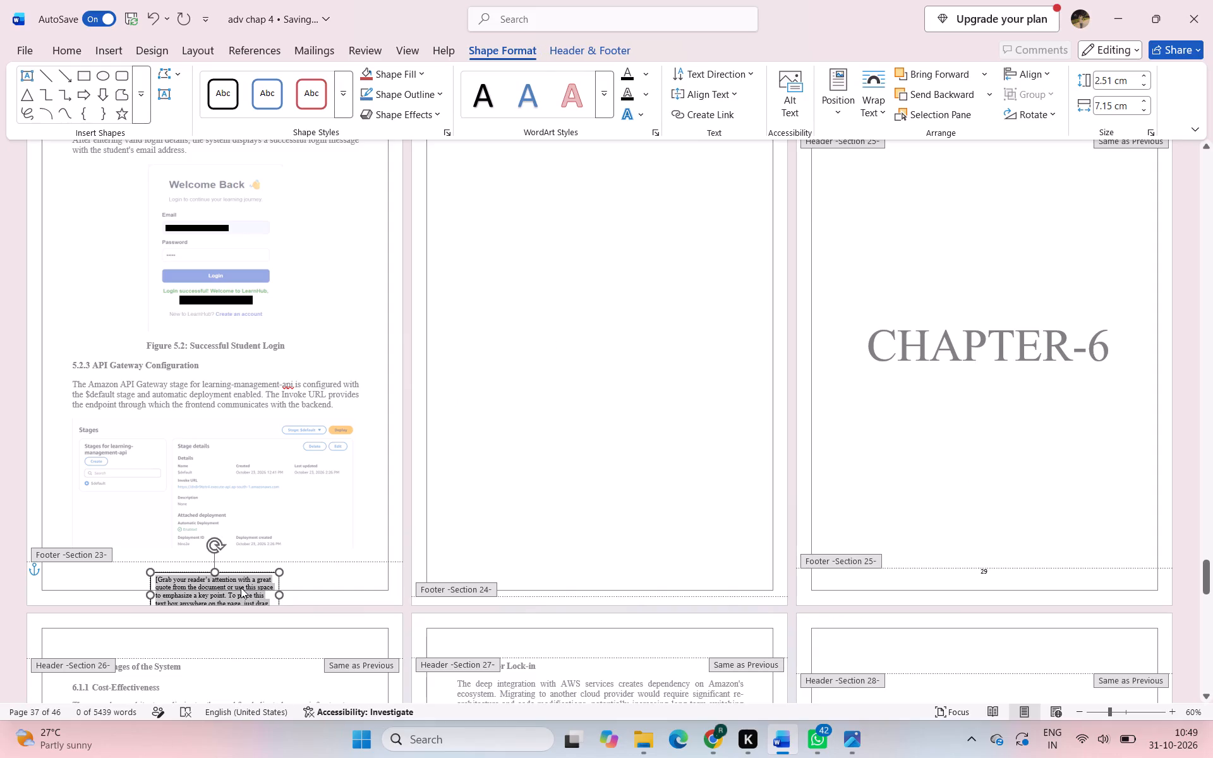
{"action": "key", "text": "BackSpace"}
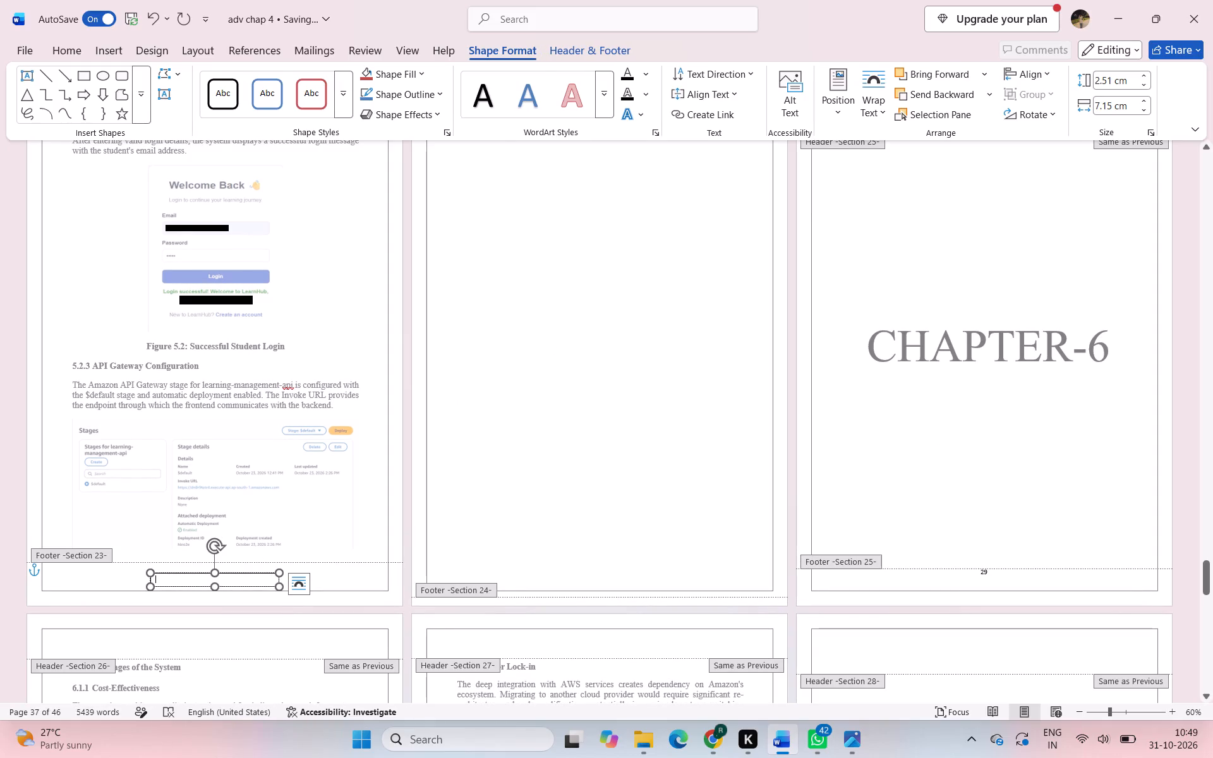
Move the empty text box up and leftward in the page 25 footer, directly beneath the API Gateway screenshot.
{"action": "left_click_drag", "start_coordinate": [238, 572], "coordinate": [215, 563]}
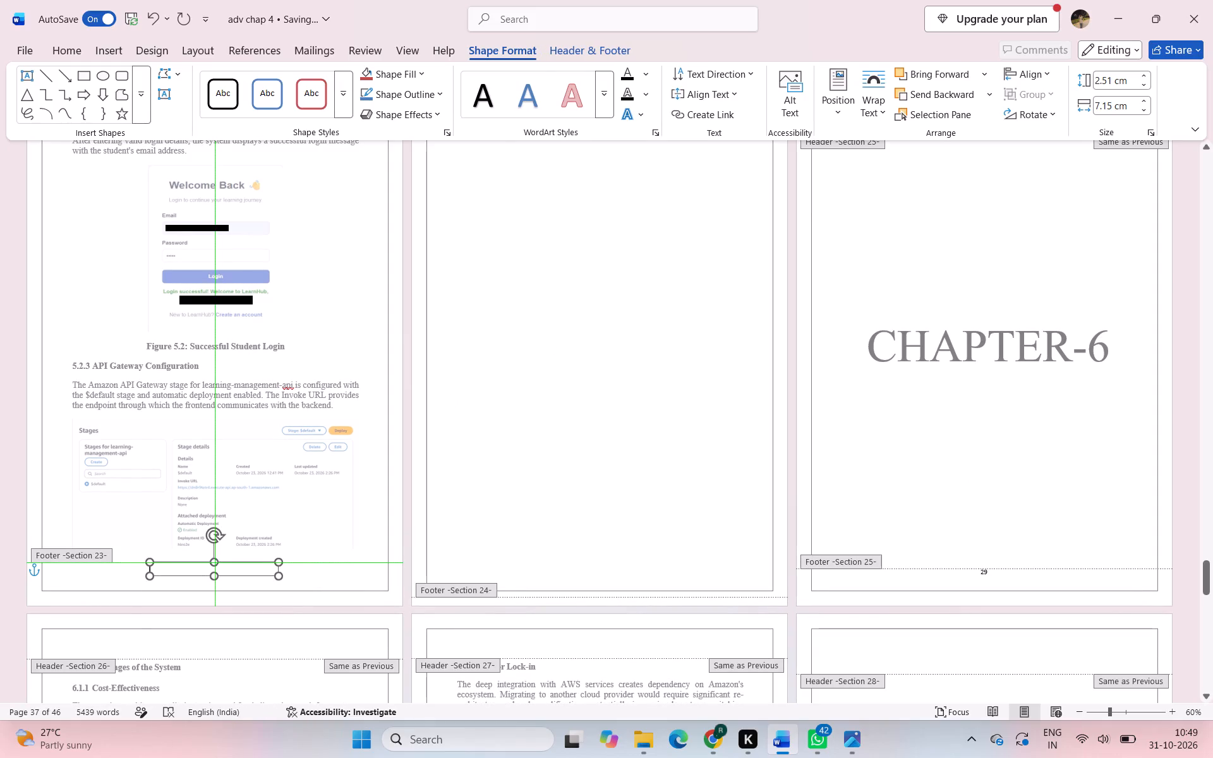
{"action": "left_click_drag", "start_coordinate": [215, 563], "coordinate": [188, 563]}
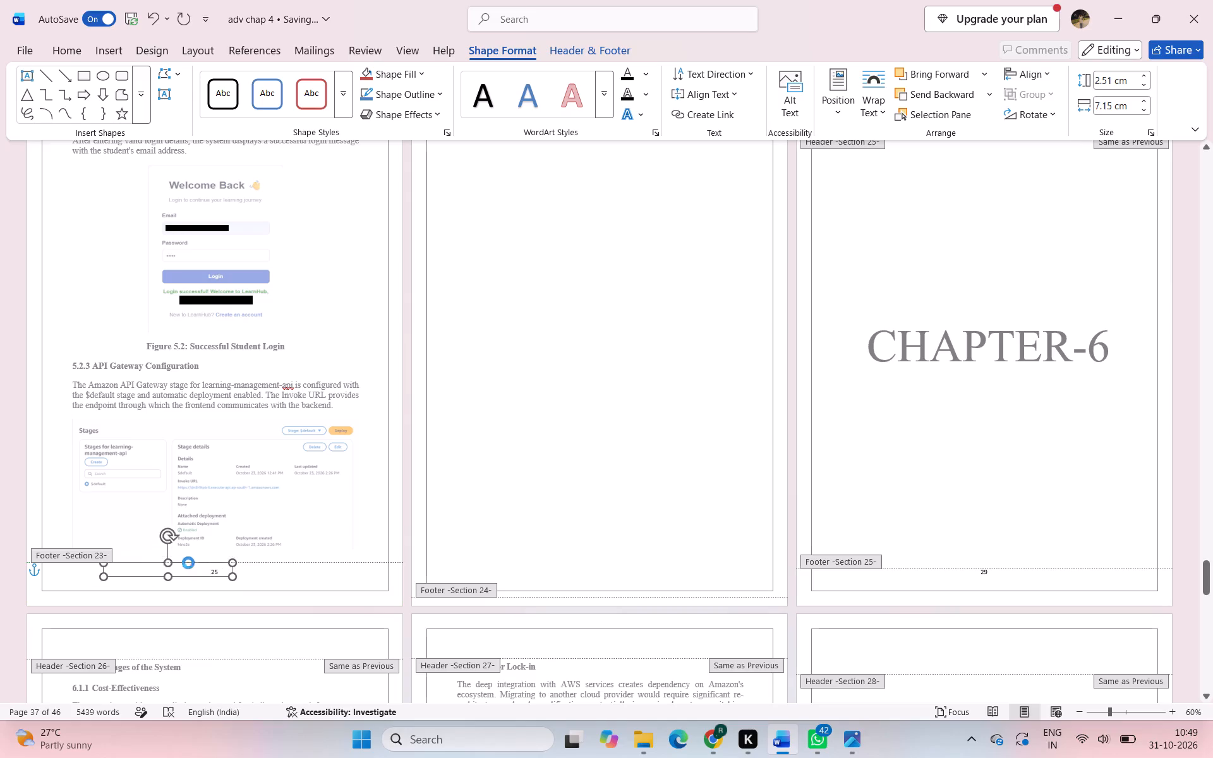
{"action": "left_click_drag", "start_coordinate": [188, 563], "coordinate": [194, 557]}
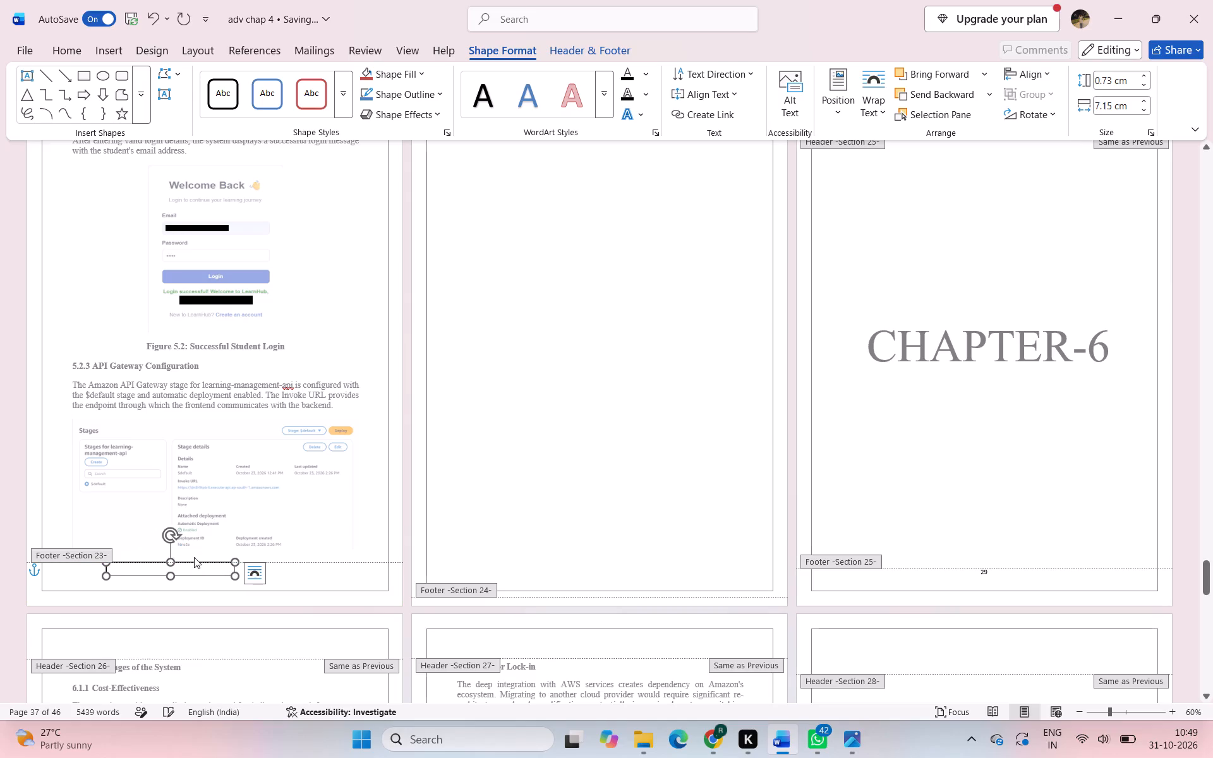
{"action": "left_click_drag", "start_coordinate": [194, 557], "coordinate": [172, 555]}
{"action": "left_click_drag", "start_coordinate": [204, 575], "coordinate": [180, 572]}
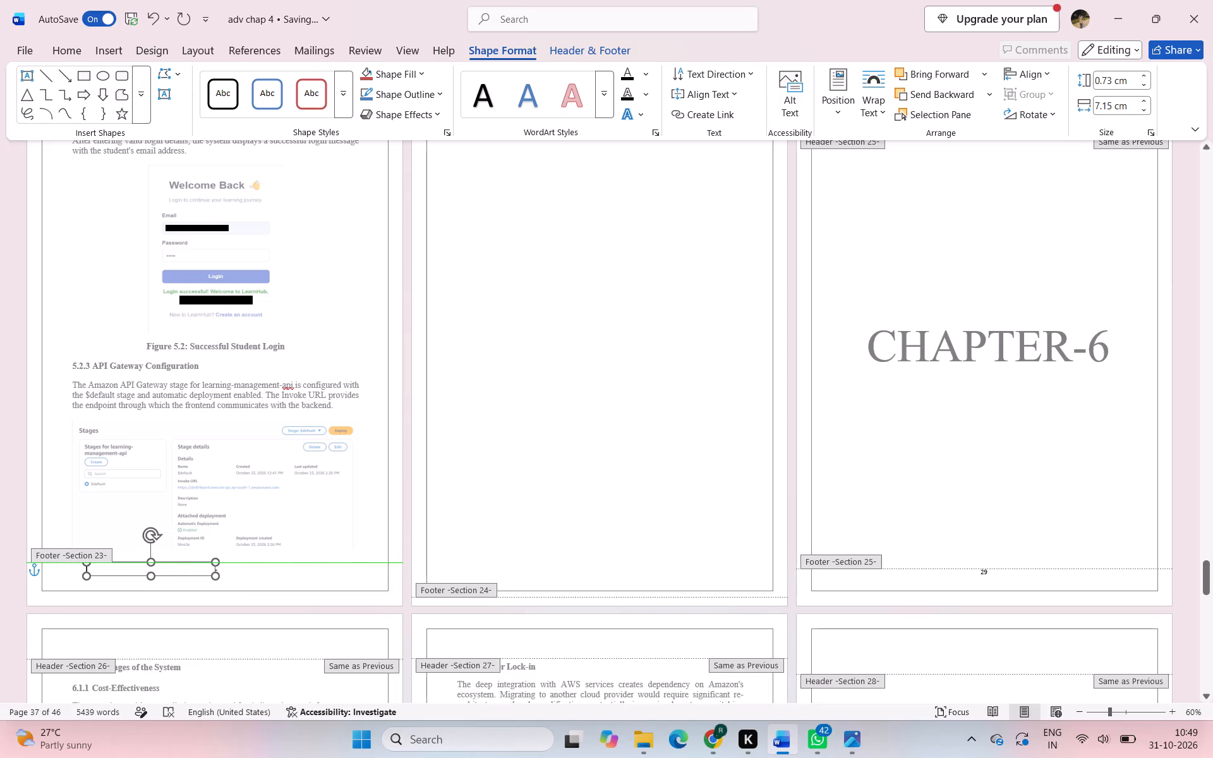
{"action": "left_click_drag", "start_coordinate": [180, 572], "coordinate": [168, 570]}
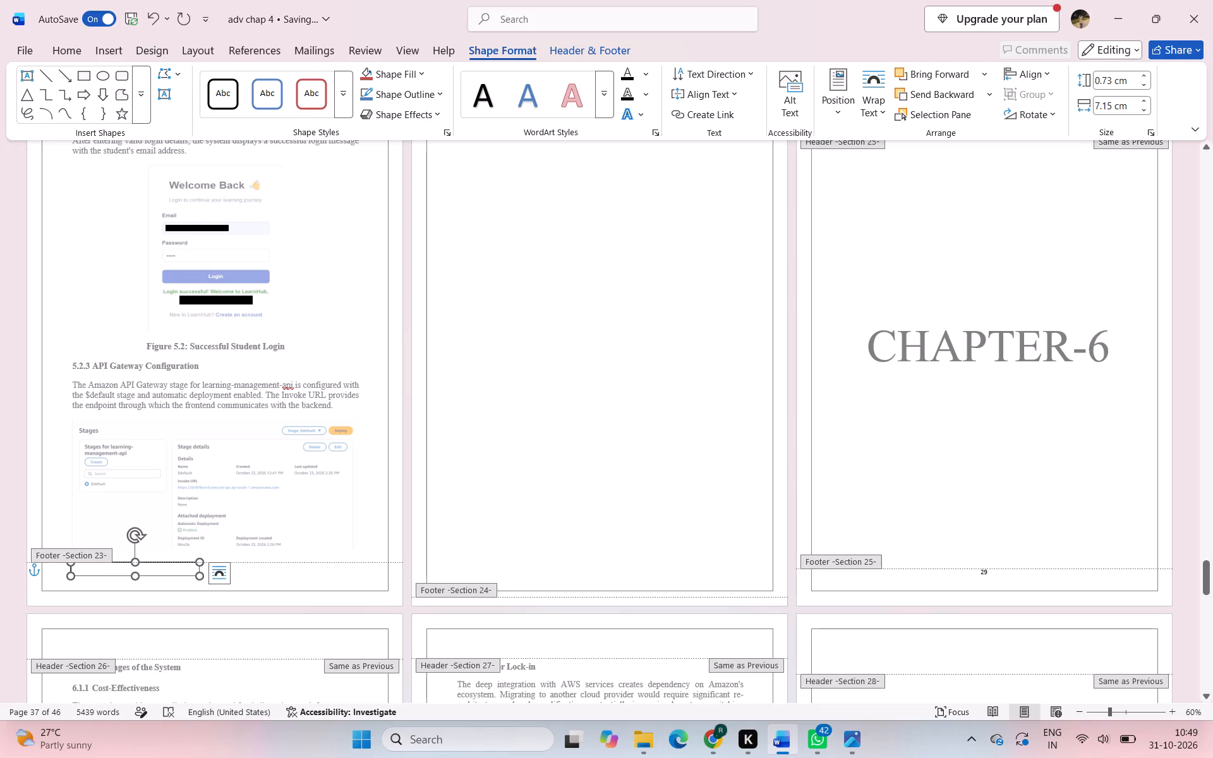
Enter the caption "Figure 5.3: Invoke URL" in the page 25 footer text box and make it bold.
{"action": "left_click", "coordinate": [99, 568]}
{"action": "type", "text": "Fi"}
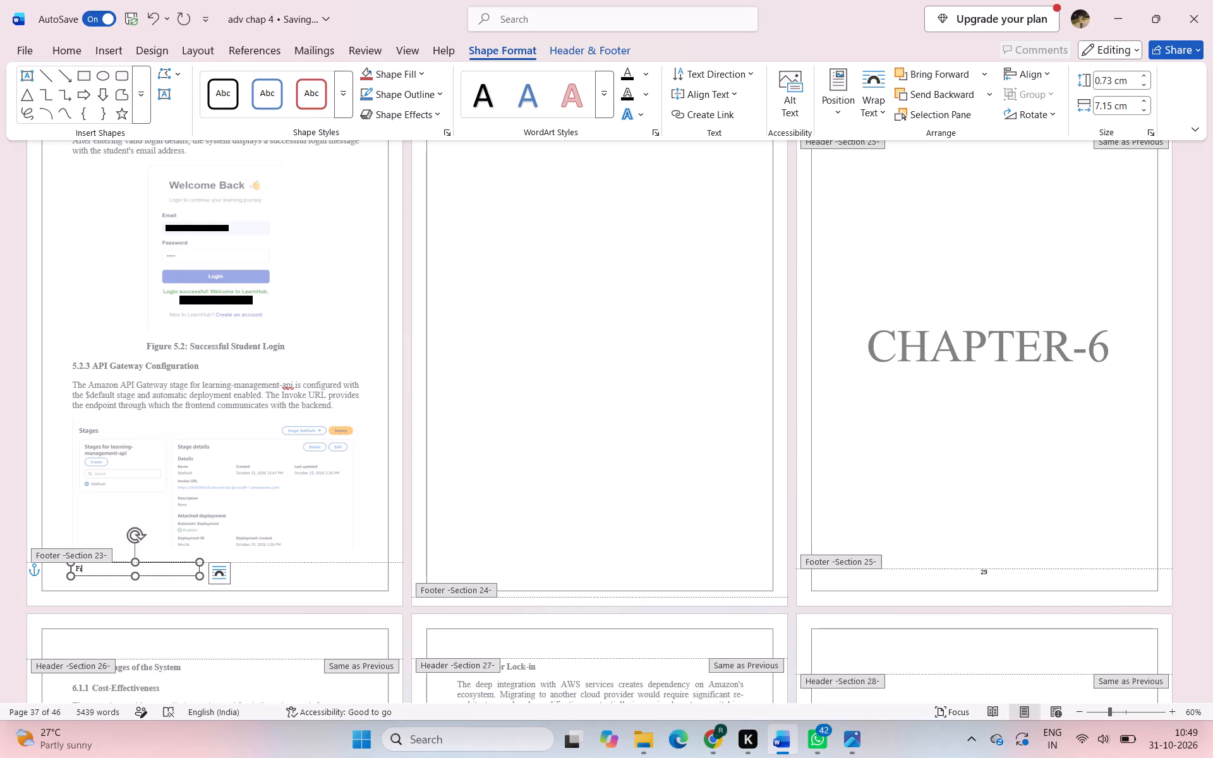
{"action": "type", "text": "gure 5.3:"}
{"action": "key", "text": "space"}
{"action": "type", "text": "In"}
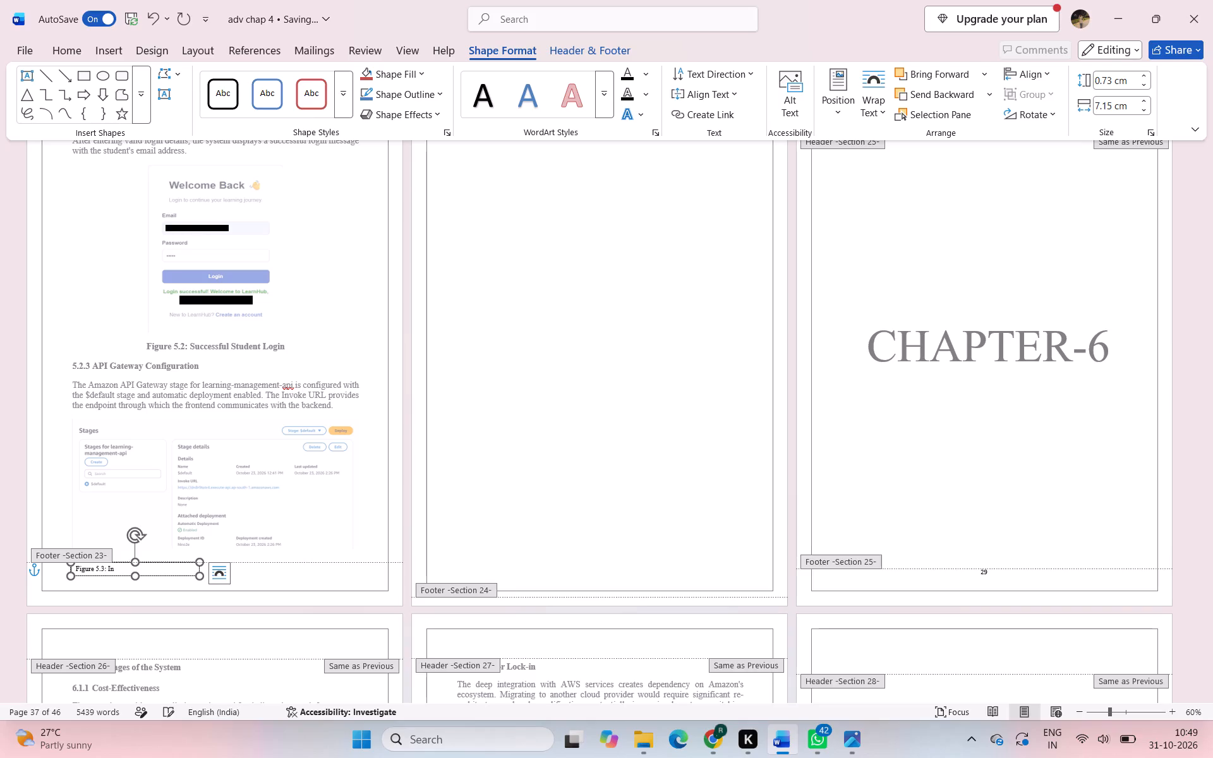
{"action": "type", "text": "voke"}
{"action": "key", "text": "space"}
{"action": "type", "text": "URL"}
{"action": "key", "text": "ctrl+a"}
{"action": "left_click", "coordinate": [65, 50]}
{"action": "left_click", "coordinate": [155, 105]}
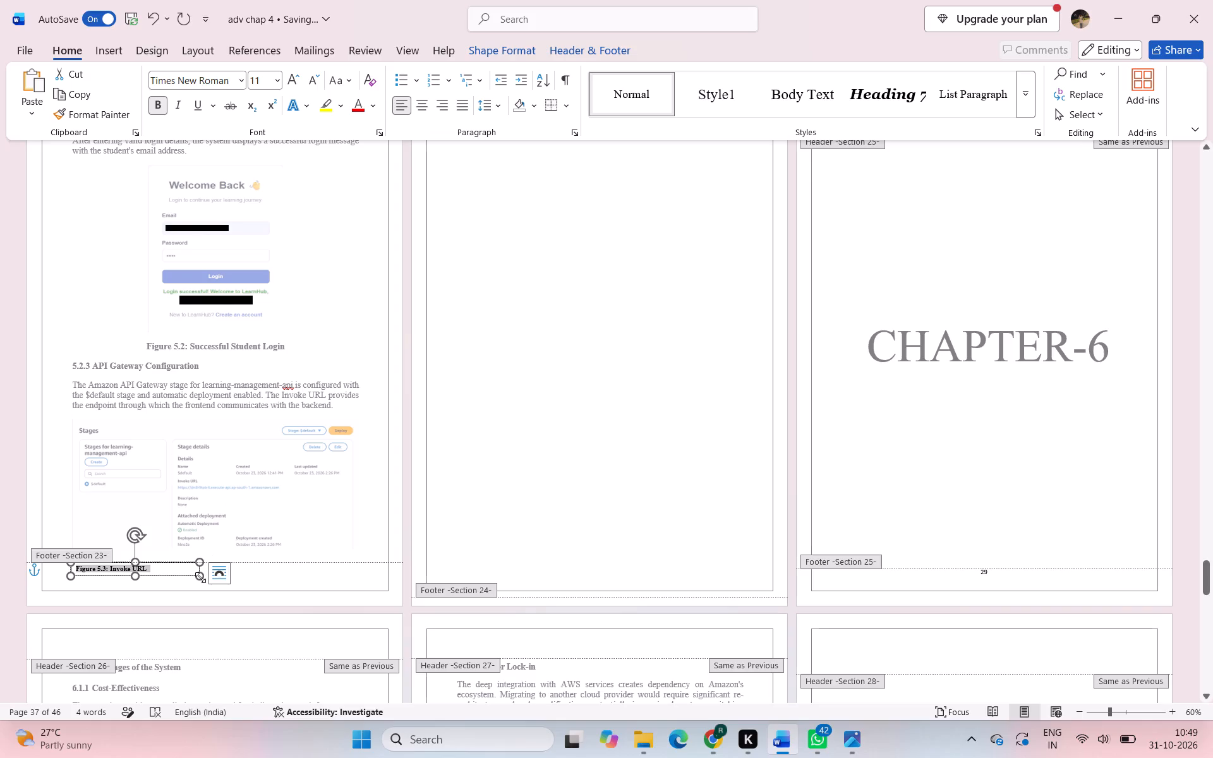
Narrow the Figure 5.3 caption box to about 5.4 cm, keeping its full text on one line.
{"action": "left_click_drag", "start_coordinate": [200, 577], "coordinate": [150, 579]}
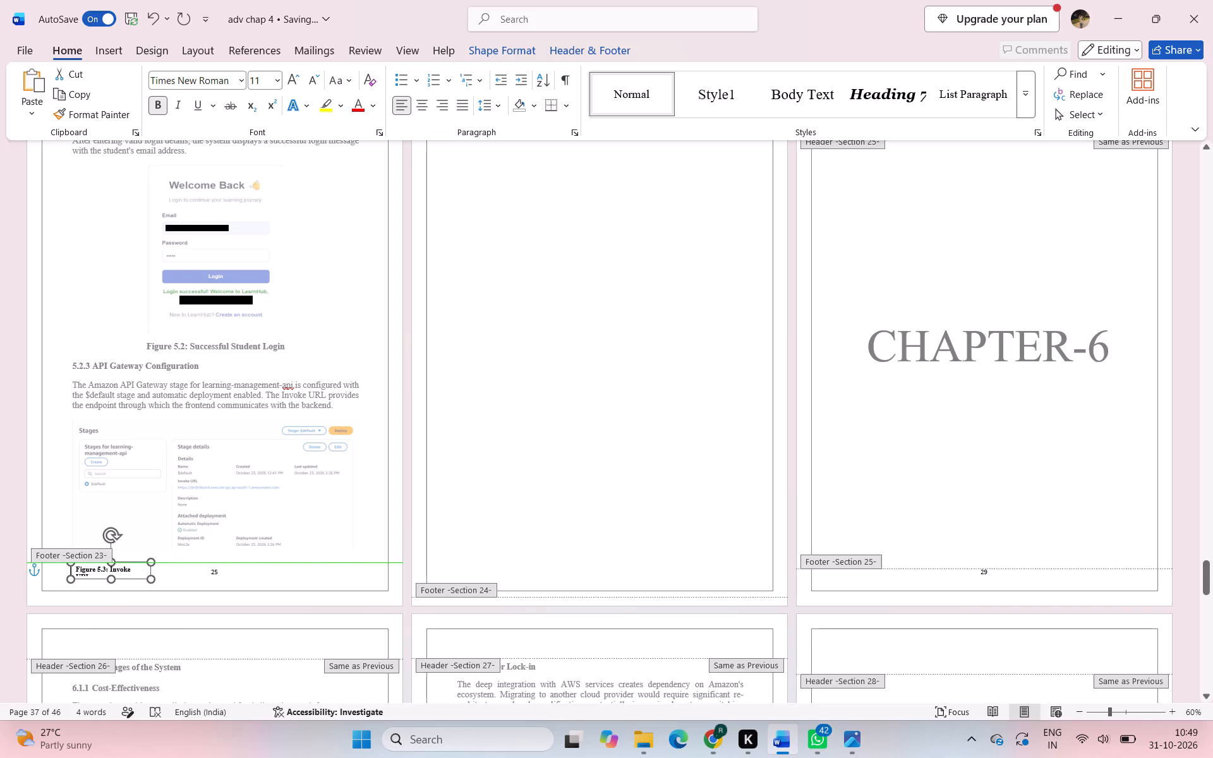
{"action": "left_click_drag", "start_coordinate": [150, 579], "coordinate": [166, 577]}
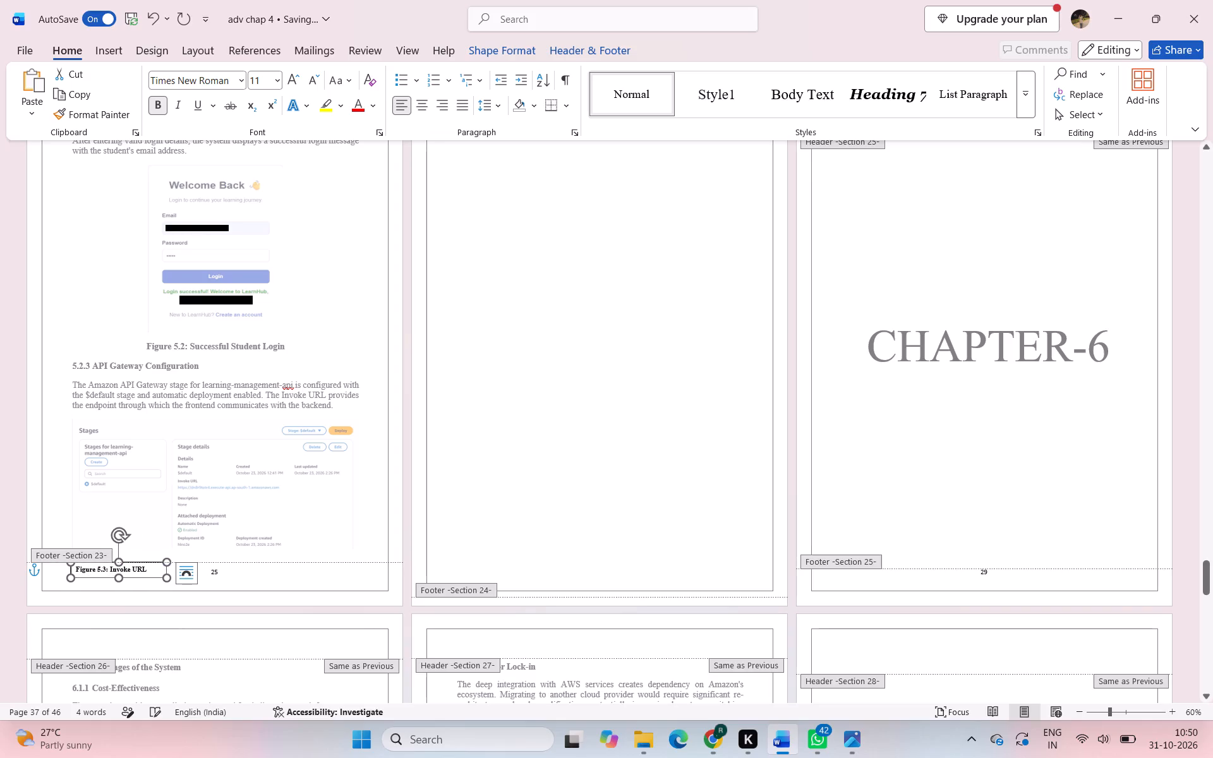
{"action": "left_click_drag", "start_coordinate": [146, 570], "coordinate": [144, 570]}
{"action": "left_click_drag", "start_coordinate": [144, 570], "coordinate": [156, 570]}
{"action": "key", "text": "BackSpace"}
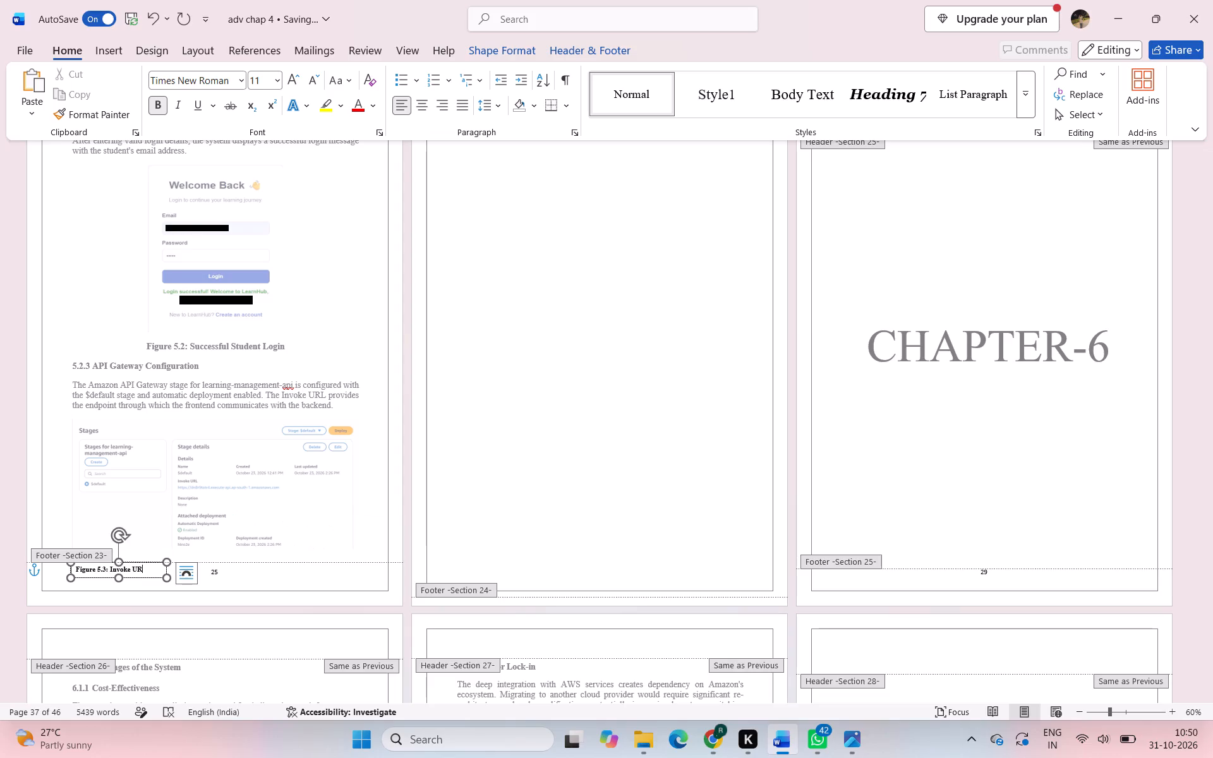
{"action": "key", "text": "shift+l"}
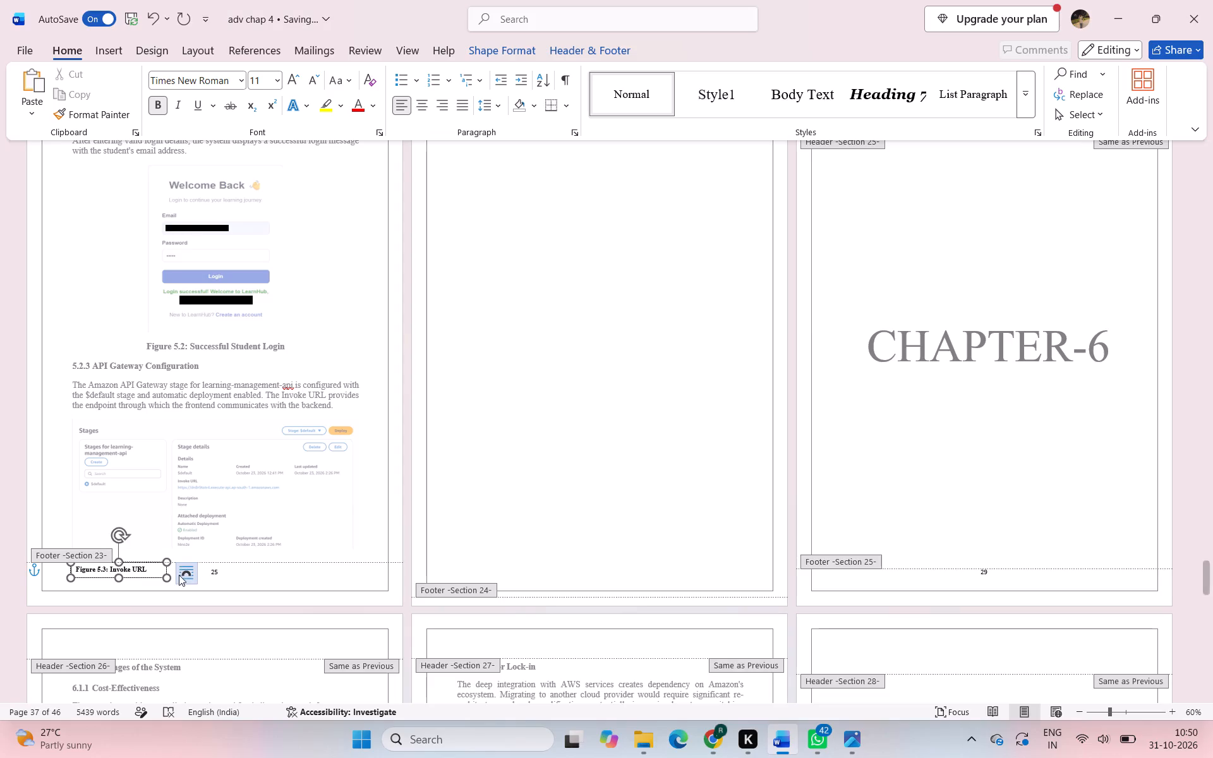
{"action": "left_click", "coordinate": [164, 575]}
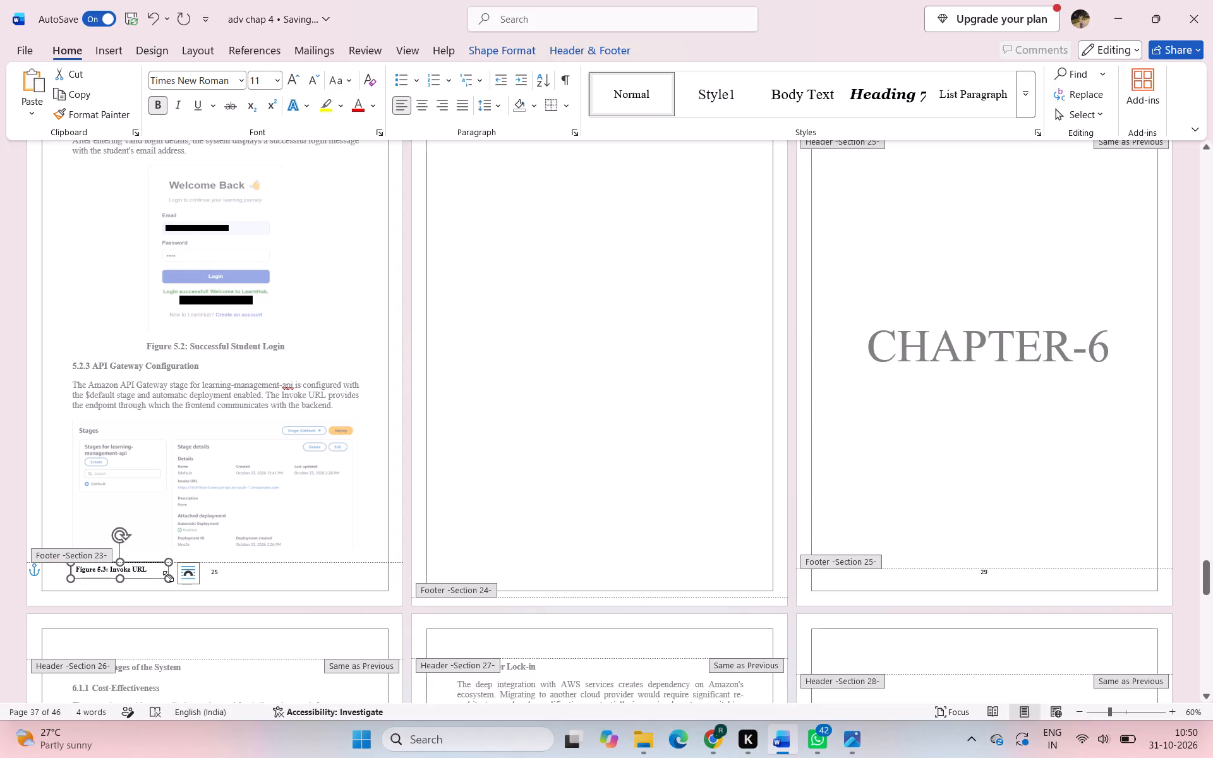
Move the Figure 5.3 caption box rightward to just beside the page number 25 and leave the footer.
{"action": "left_click_drag", "start_coordinate": [144, 578], "coordinate": [166, 578]}
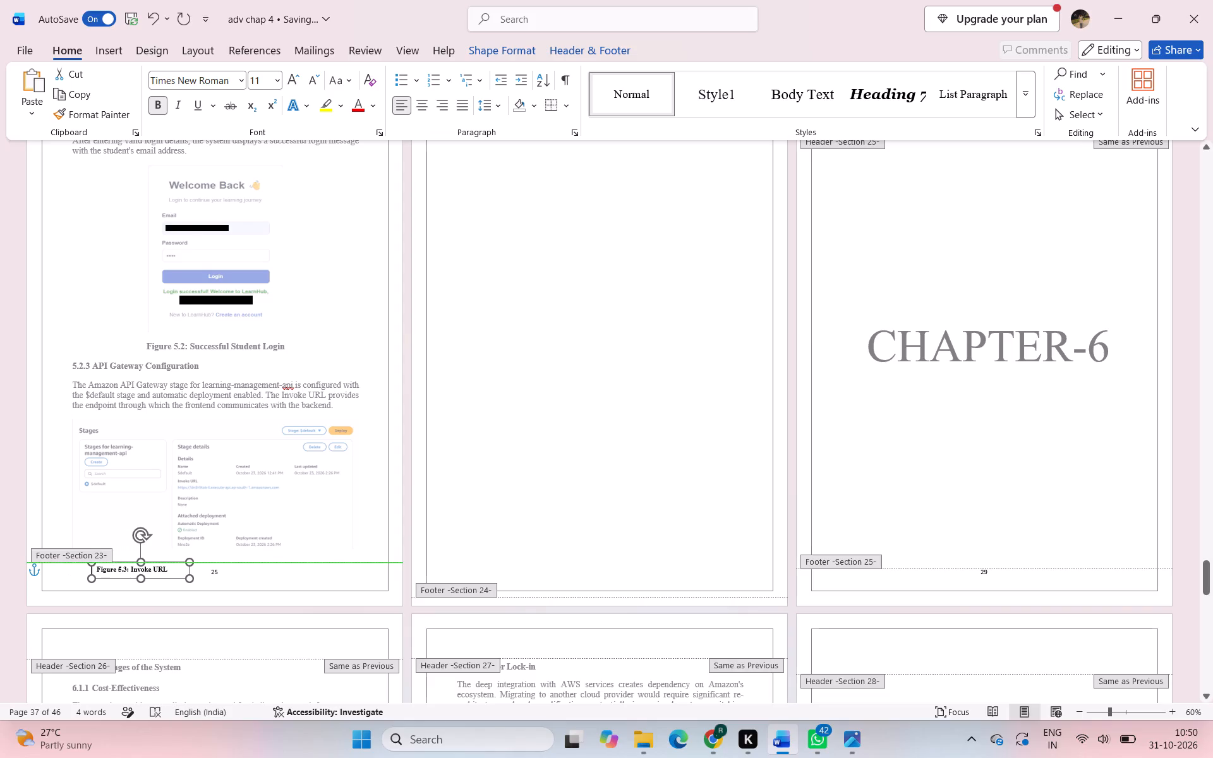
{"action": "left_click_drag", "start_coordinate": [166, 578], "coordinate": [177, 582]}
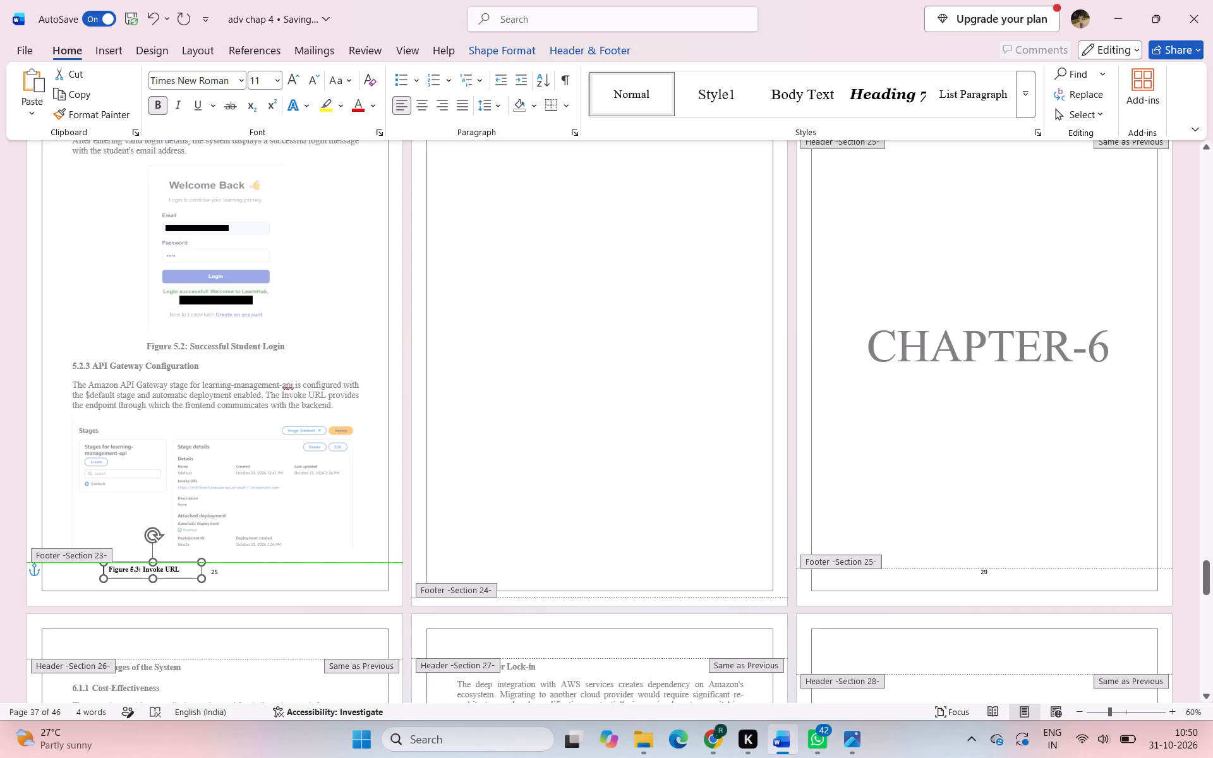
{"action": "left_click_drag", "start_coordinate": [177, 582], "coordinate": [181, 585]}
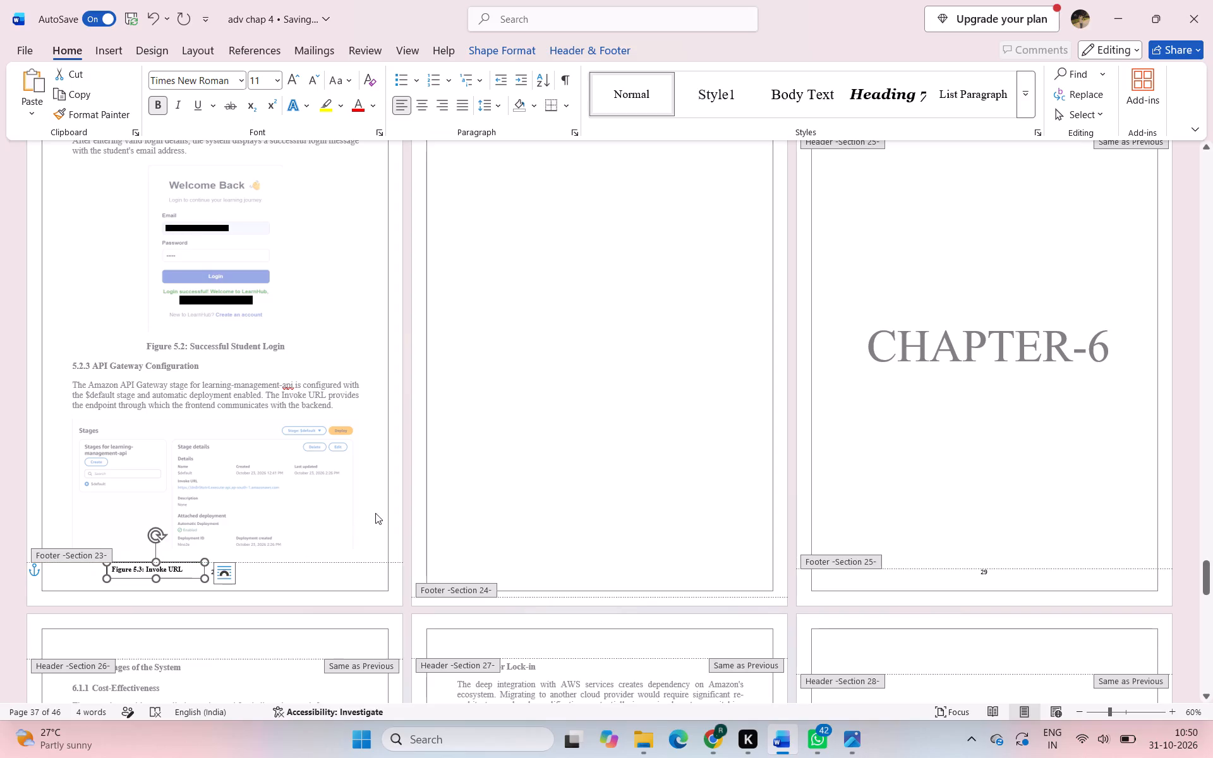
{"action": "double_click", "coordinate": [366, 511]}
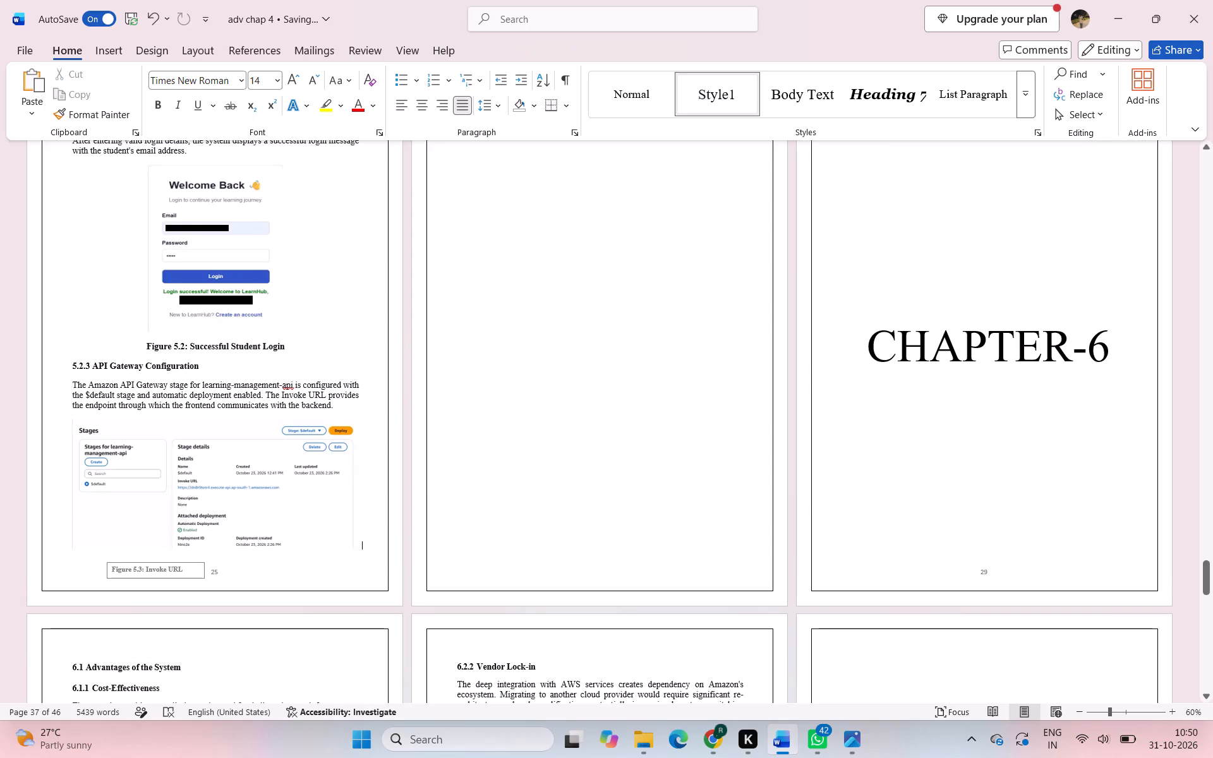
{"action": "left_click", "coordinate": [315, 512]}
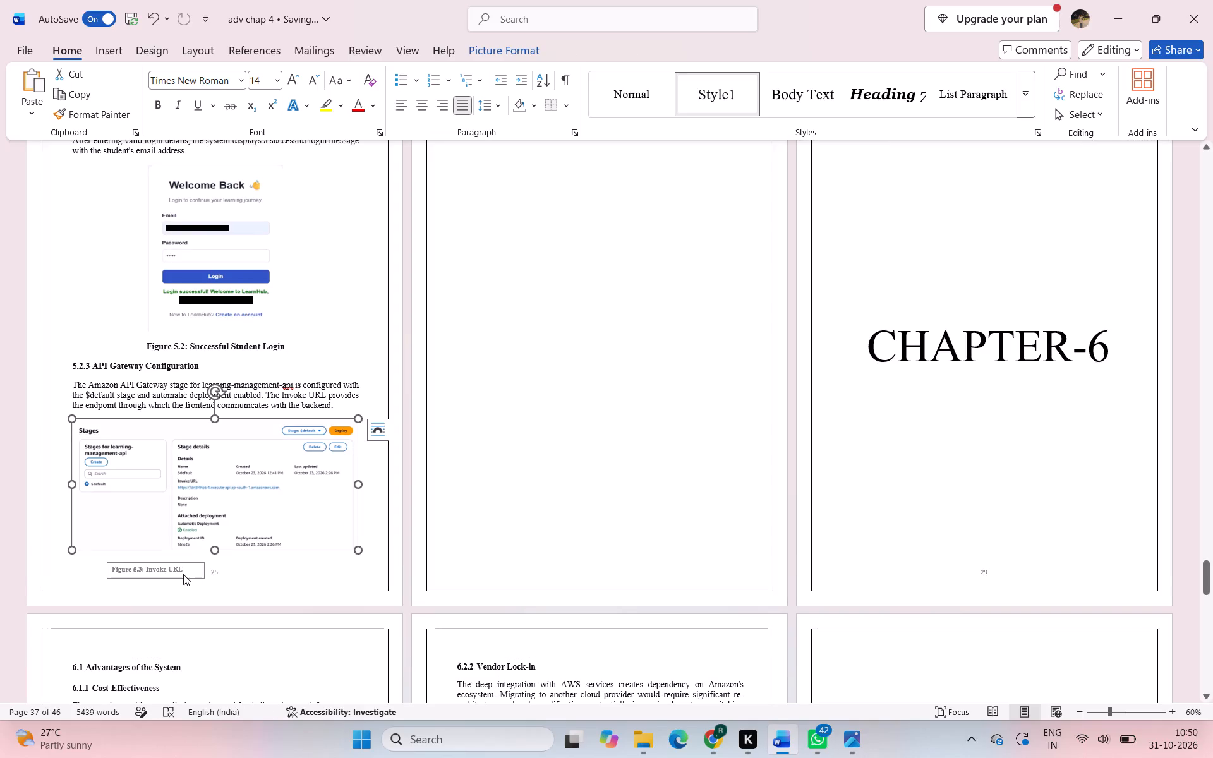
Reopen the page 25 footer and select the Figure 5.3 caption box.
{"action": "left_click", "coordinate": [183, 574]}
{"action": "double_click", "coordinate": [183, 574]}
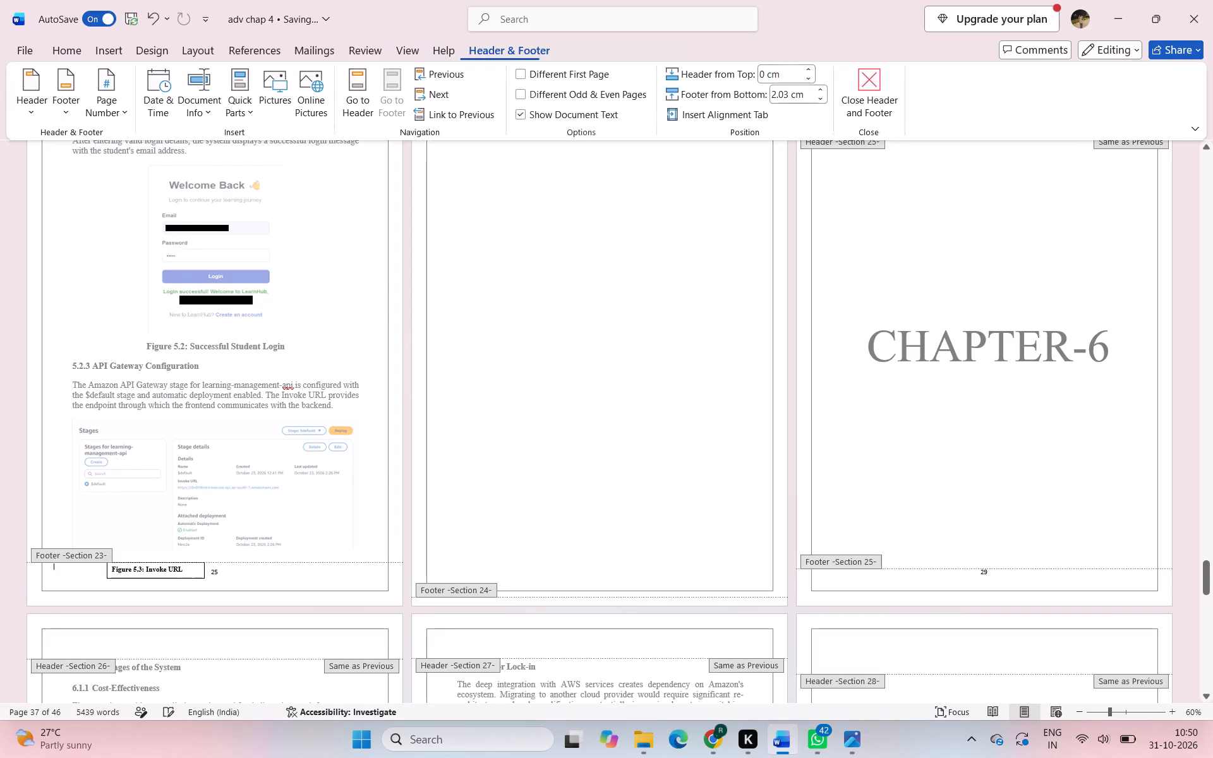
{"action": "left_click", "coordinate": [188, 577]}
{"action": "left_click", "coordinate": [188, 577]}
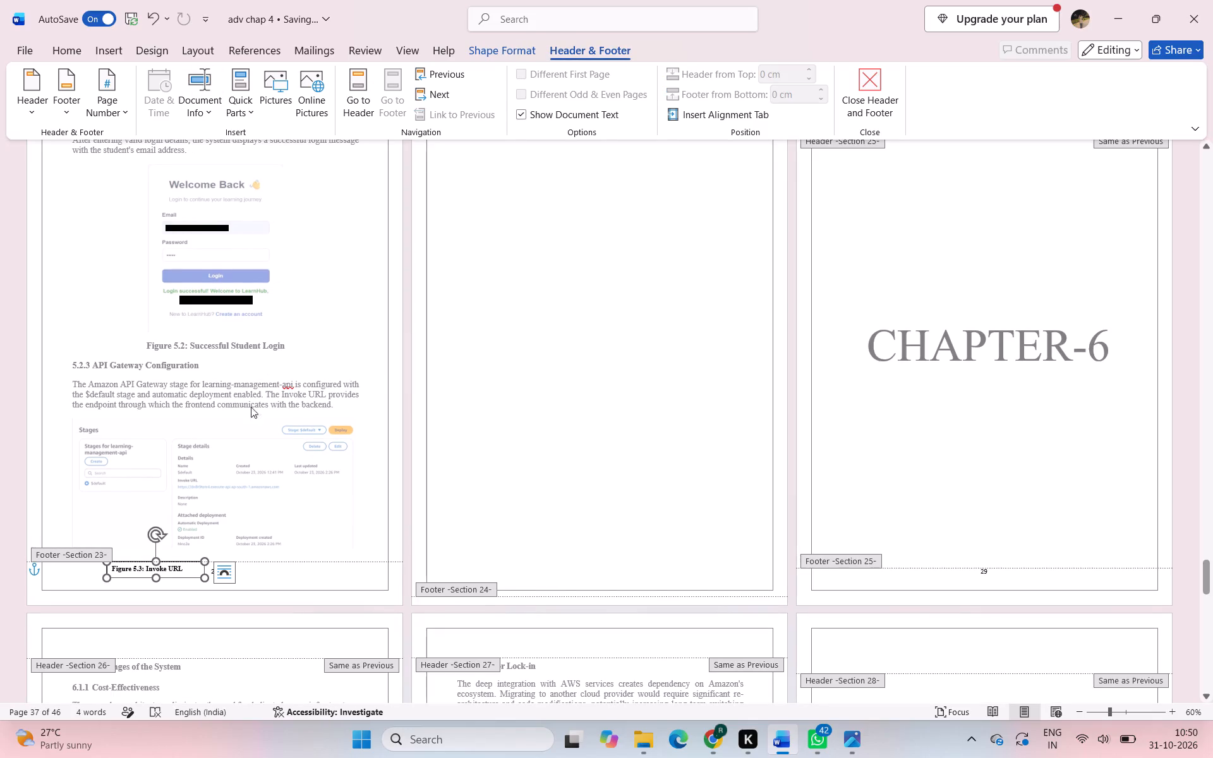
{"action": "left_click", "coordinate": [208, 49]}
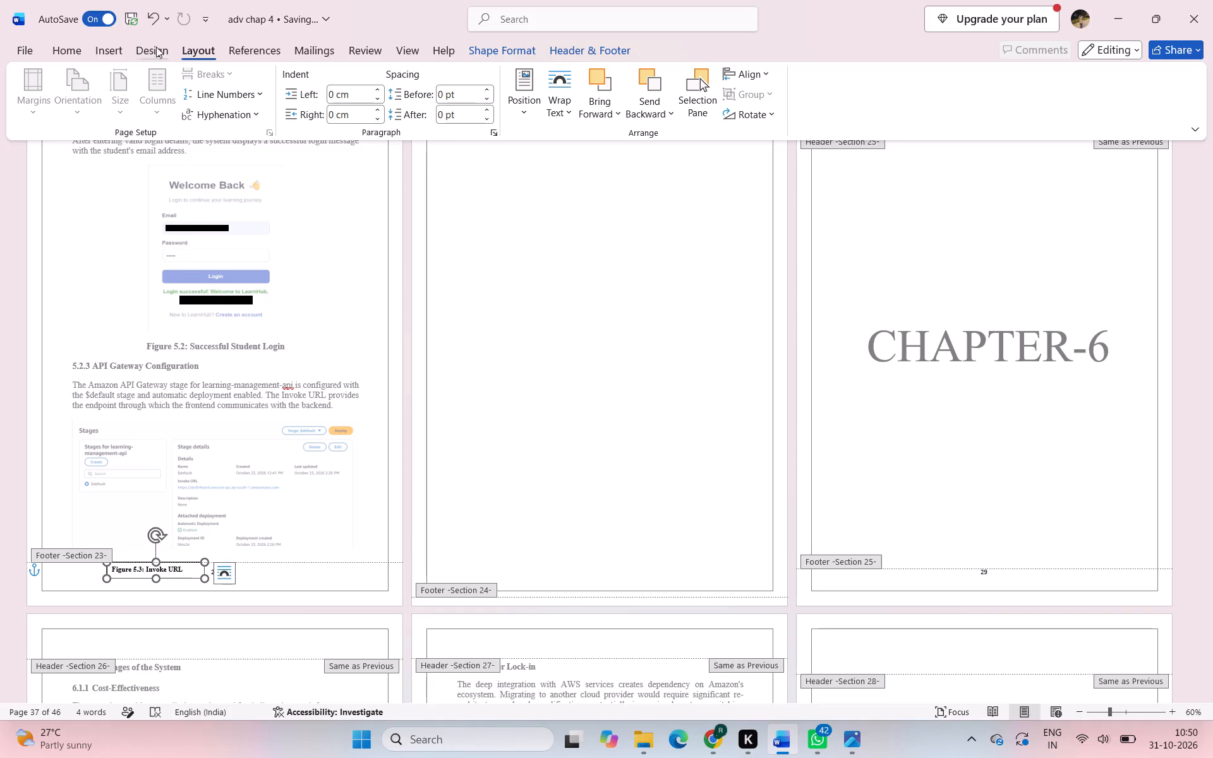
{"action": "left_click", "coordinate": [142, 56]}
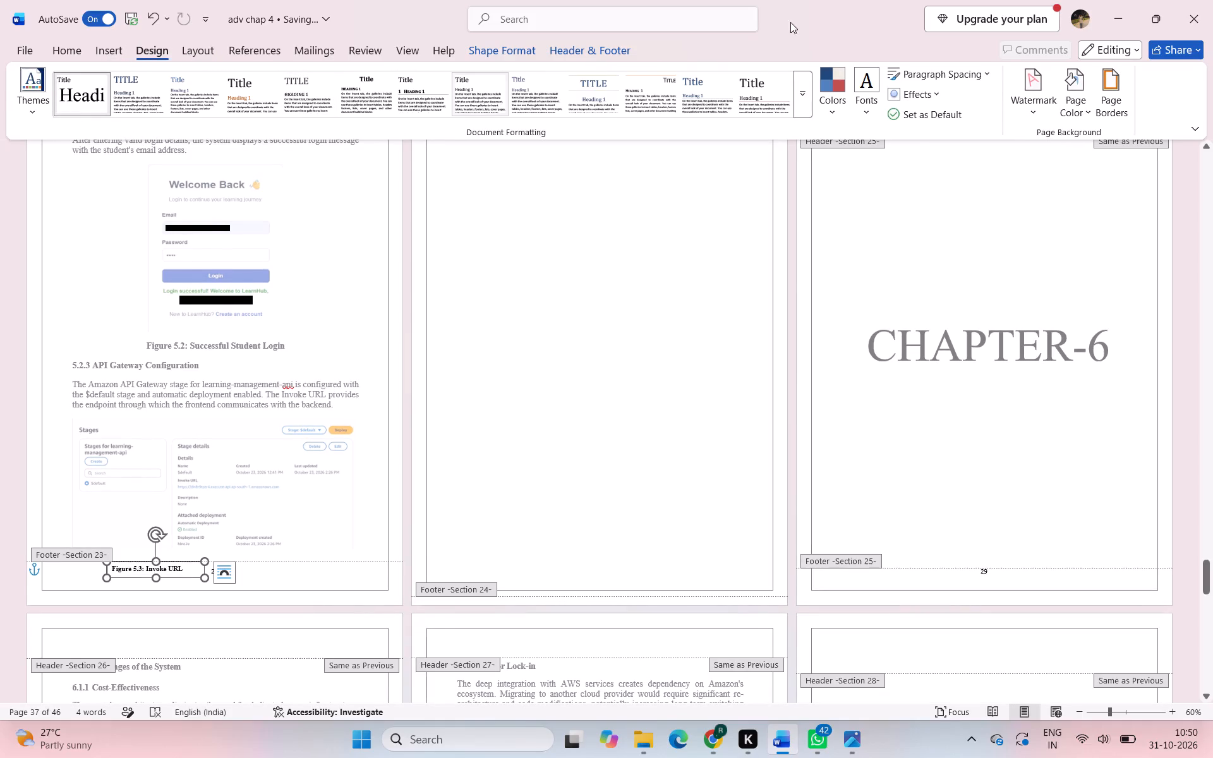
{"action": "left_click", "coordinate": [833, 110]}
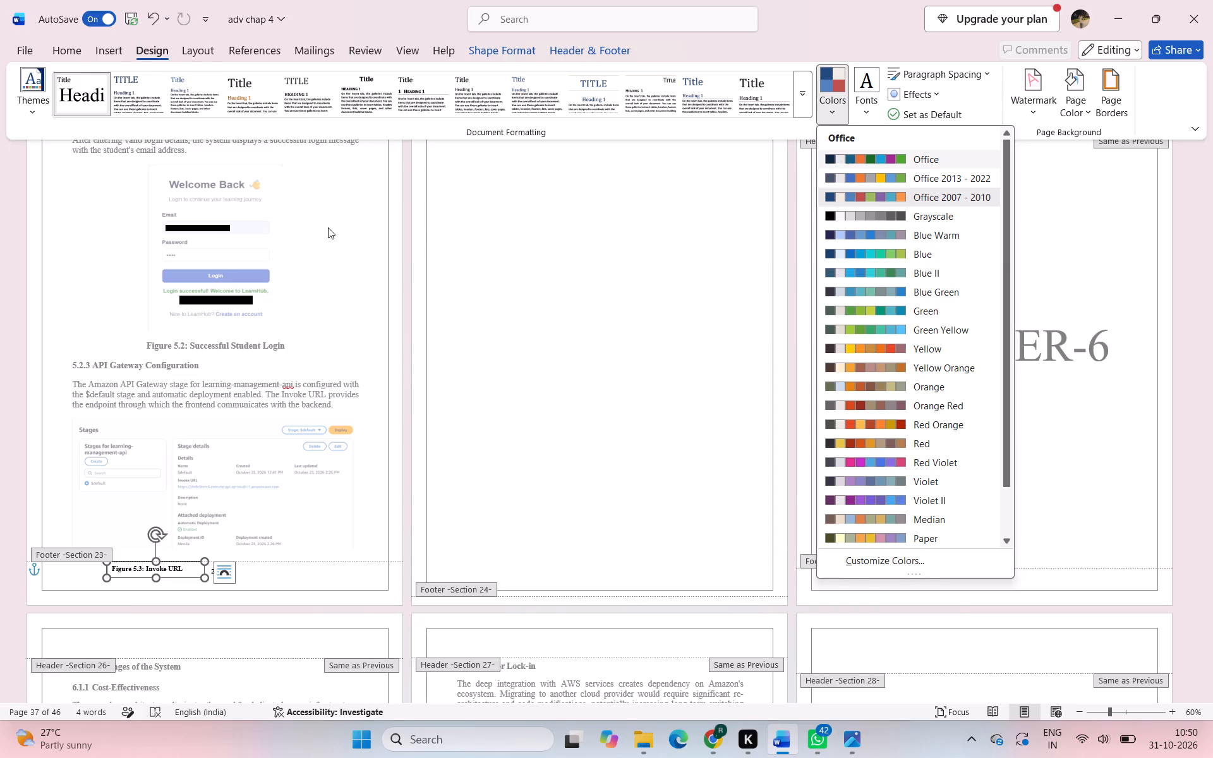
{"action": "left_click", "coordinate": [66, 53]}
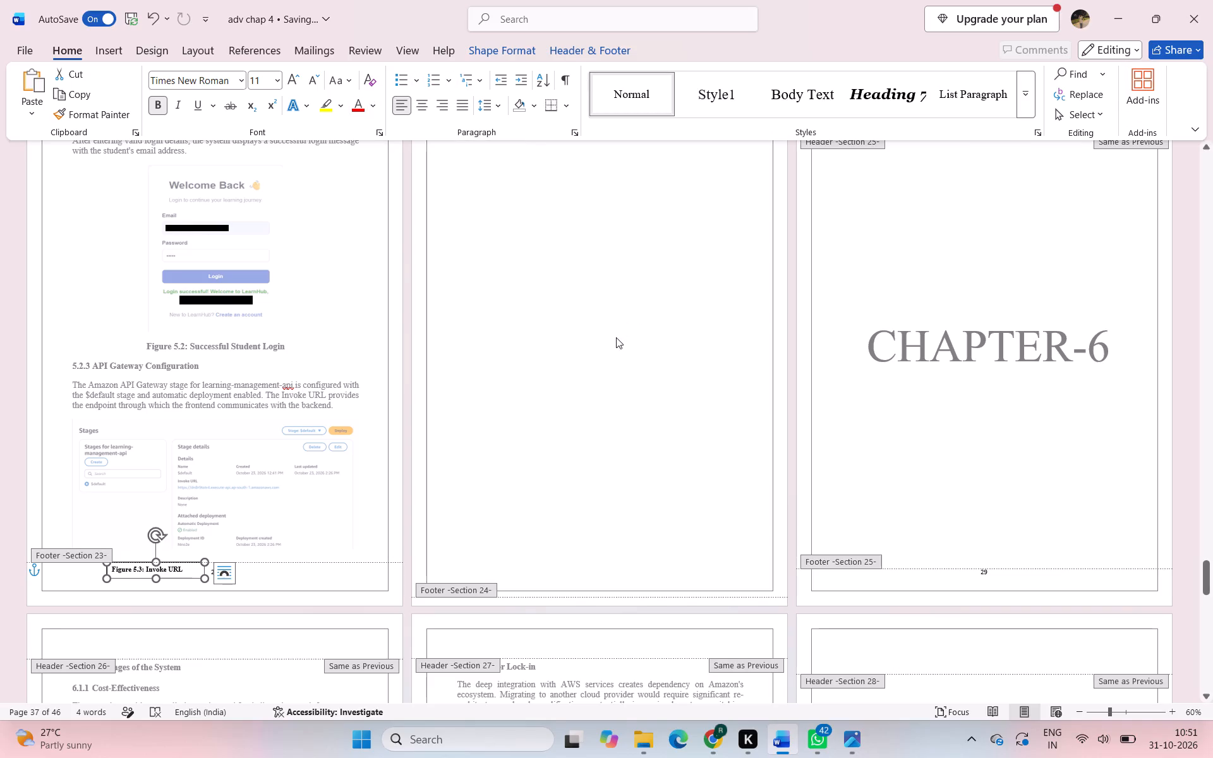
Give the Figure 5.3 caption box a white fill and a white outline, and leave the footer.
{"action": "left_click", "coordinate": [196, 575]}
{"action": "left_click", "coordinate": [509, 47]}
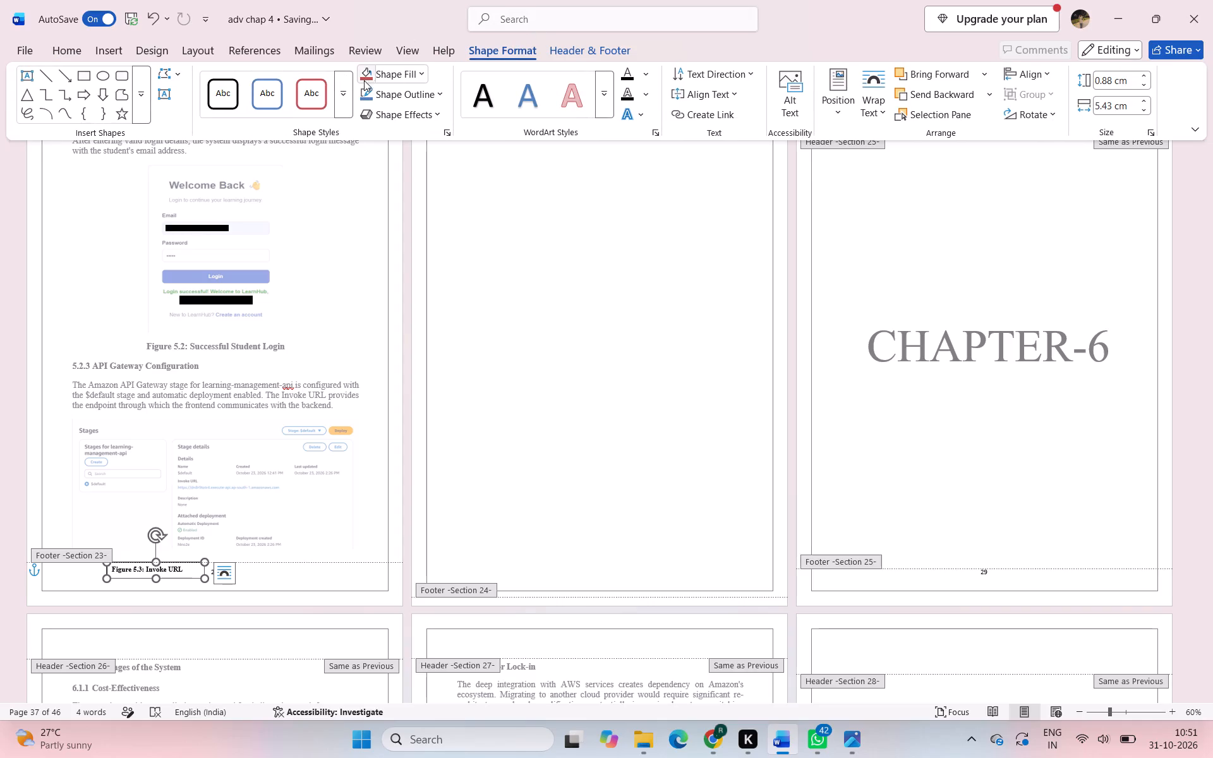
{"action": "left_click", "coordinate": [426, 76]}
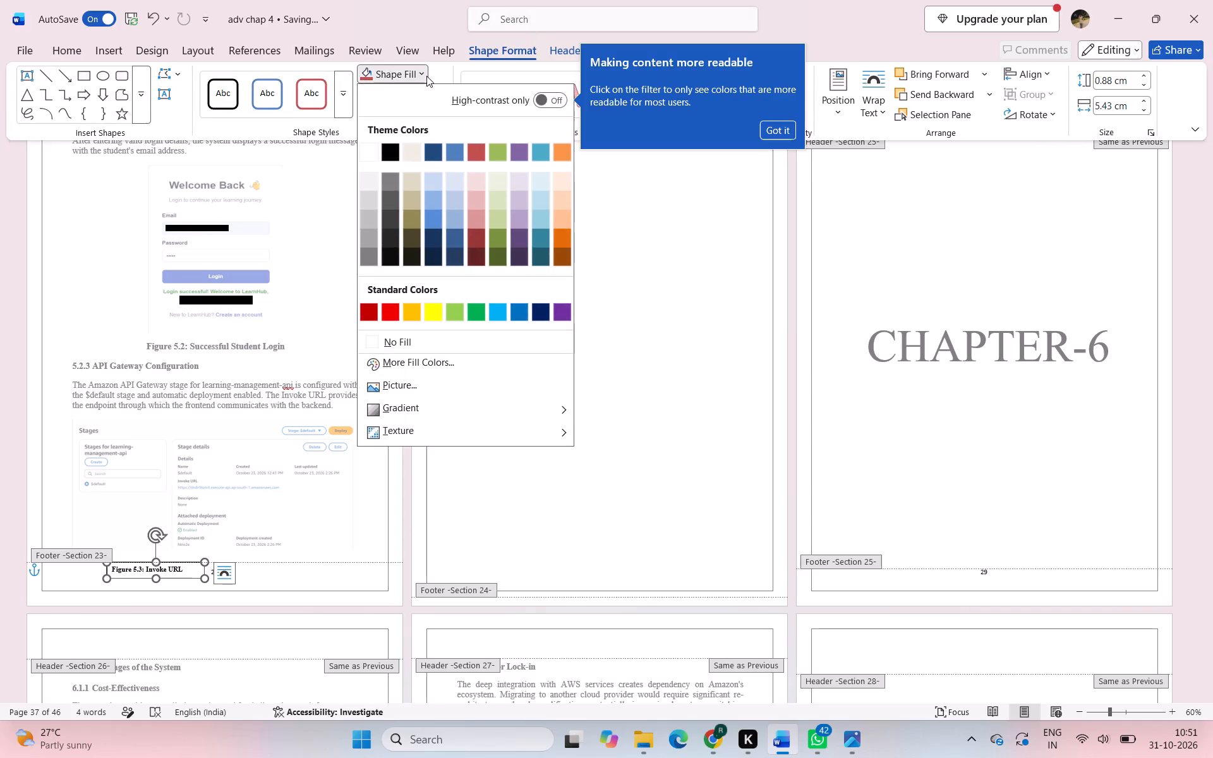
{"action": "left_click", "coordinate": [373, 152]}
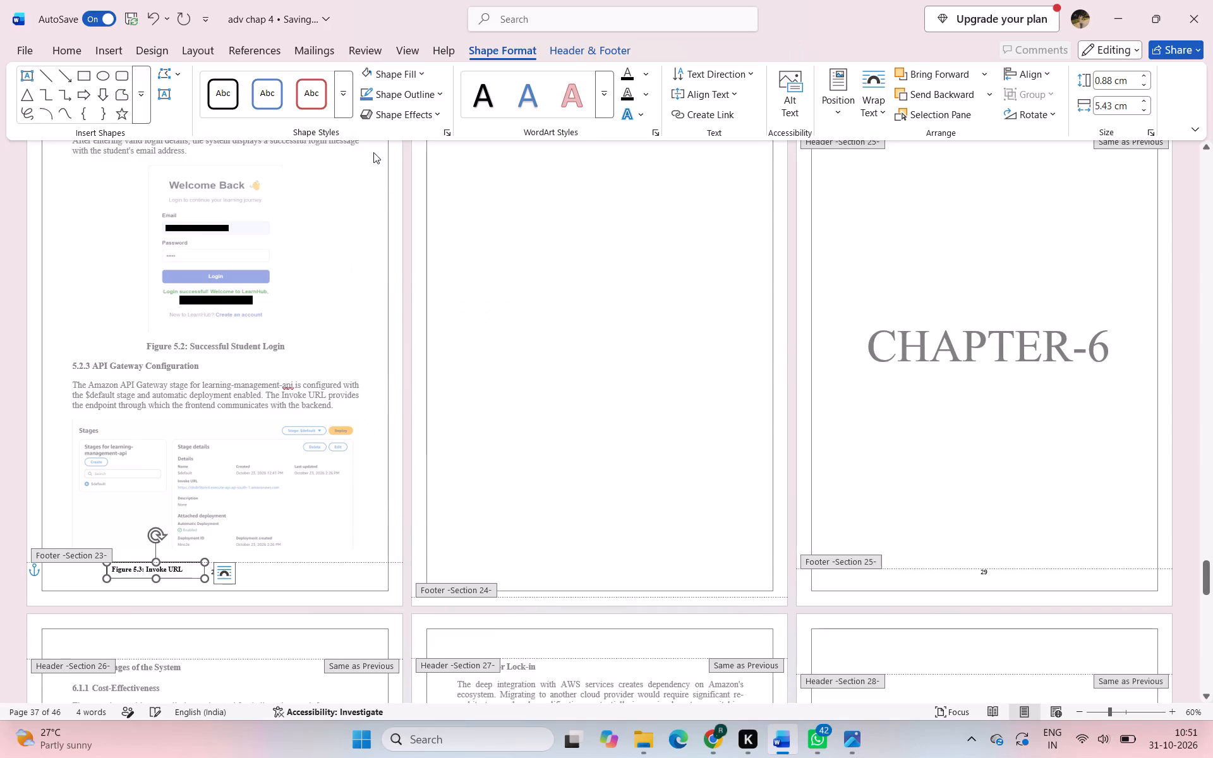
{"action": "left_click", "coordinate": [442, 95]}
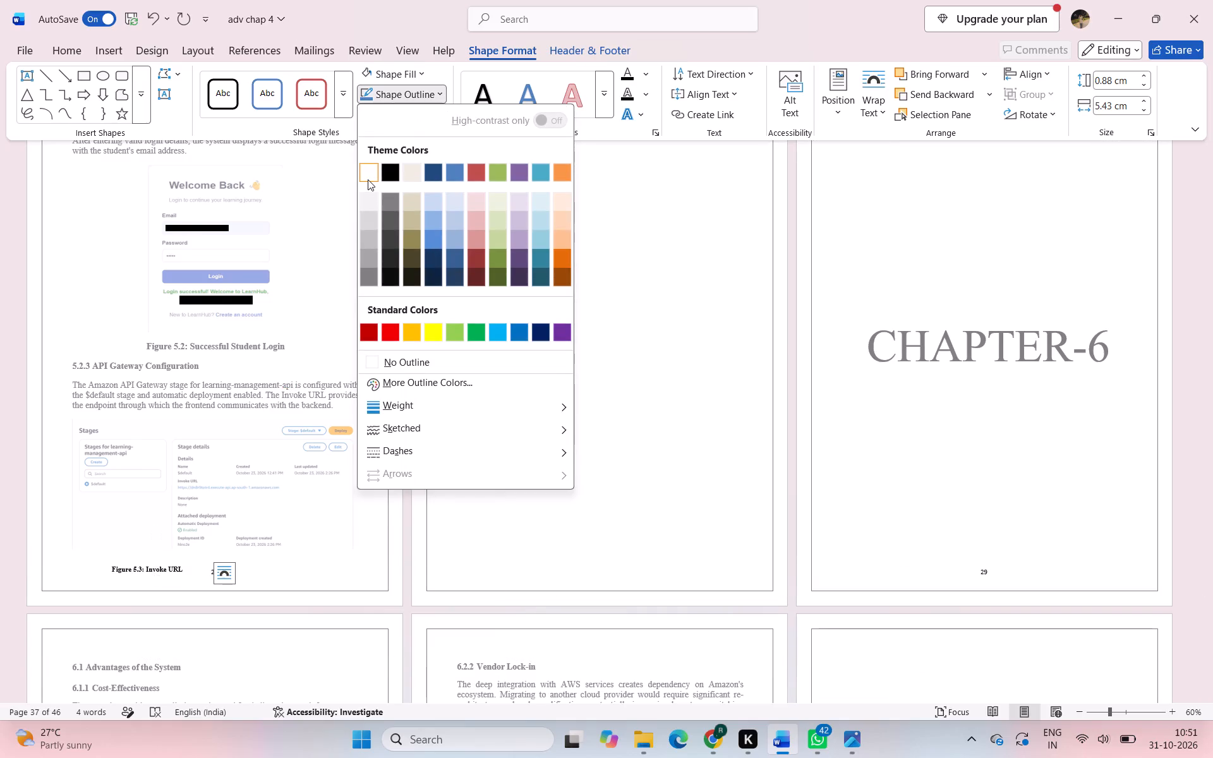
{"action": "left_click", "coordinate": [368, 179]}
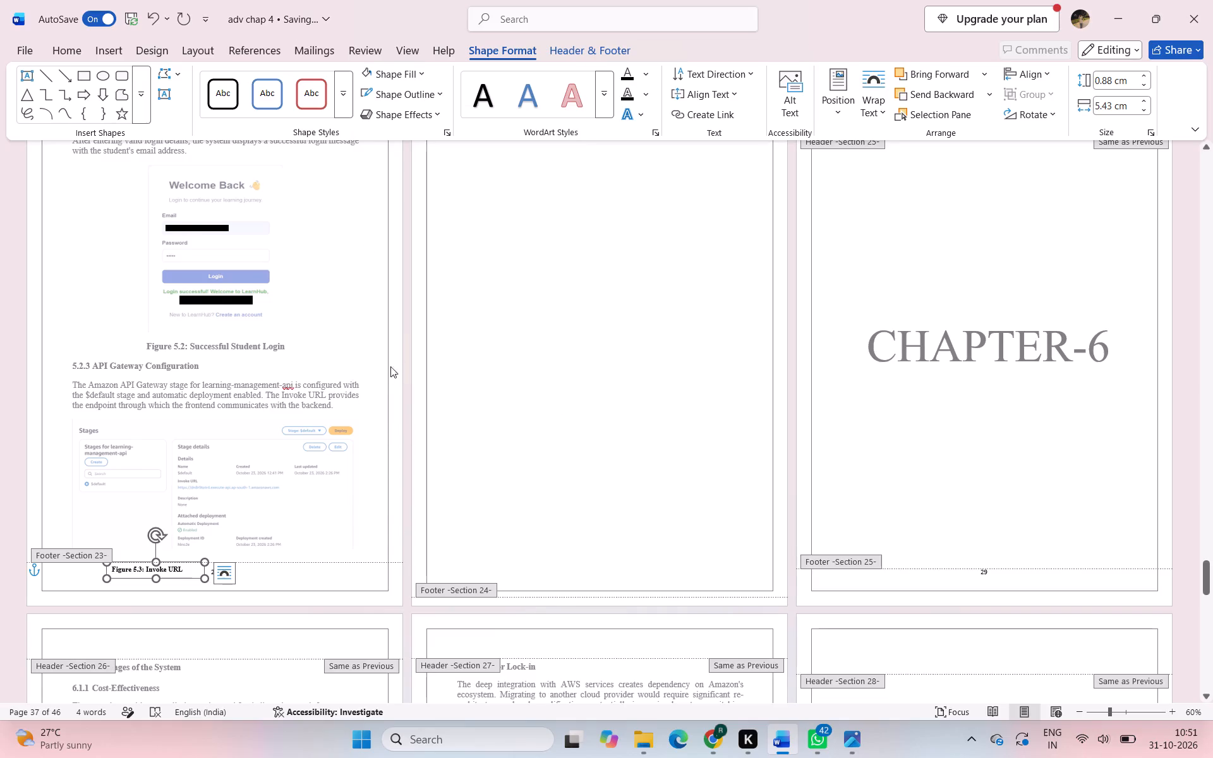
{"action": "left_click", "coordinate": [332, 311]}
{"action": "double_click", "coordinate": [332, 311]}
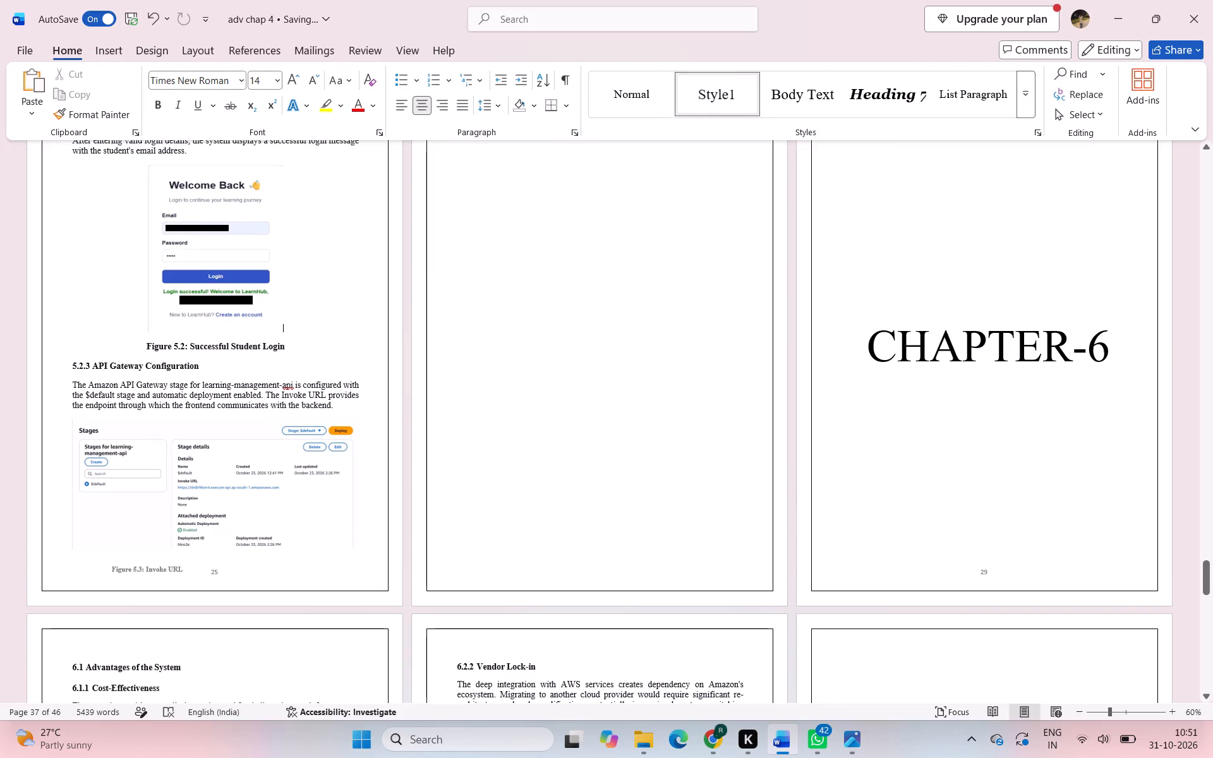
Examine the Figure 5.3 caption box in the page 24 footer alongside the page 25 footer, and leave the footer.
{"action": "scroll", "coordinate": [643, 376], "scroll_direction": "up", "scroll_amount": 1}
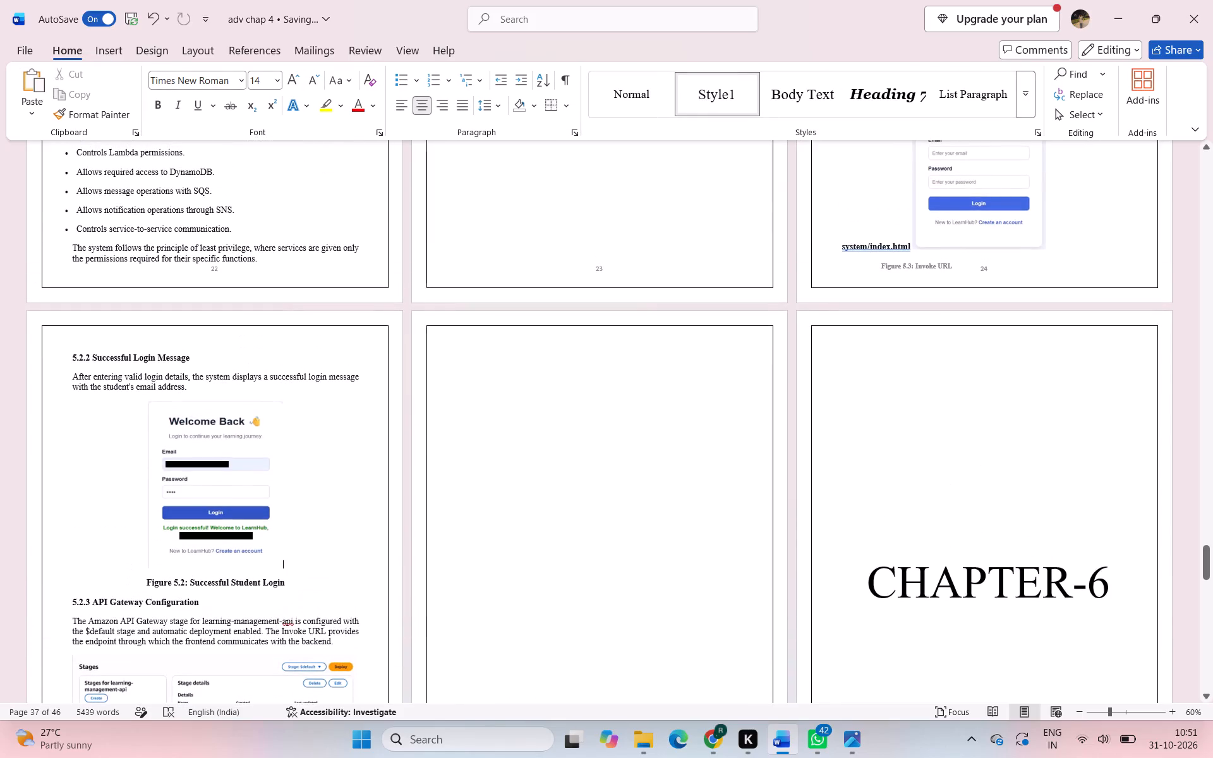
{"action": "scroll", "coordinate": [643, 376], "scroll_direction": "up", "scroll_amount": 1}
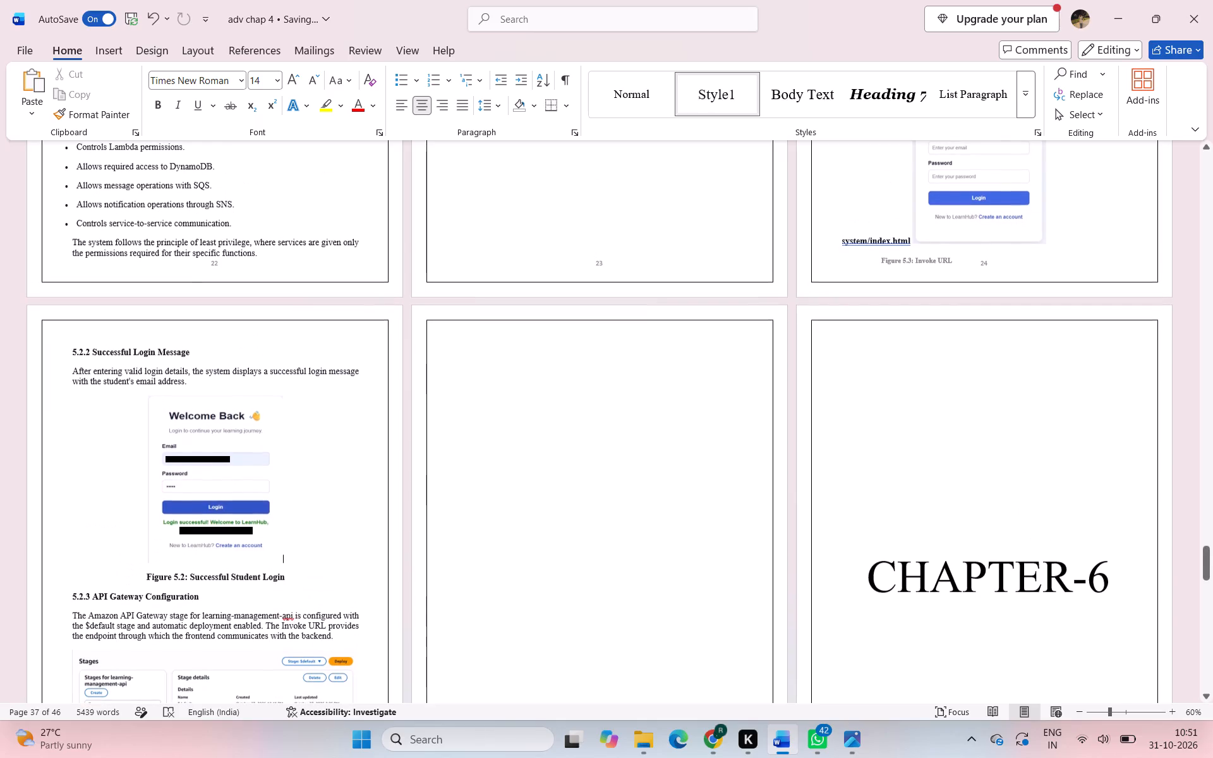
{"action": "scroll", "coordinate": [643, 376], "scroll_direction": "up", "scroll_amount": 1}
{"action": "scroll", "coordinate": [643, 376], "scroll_direction": "down", "scroll_amount": 2}
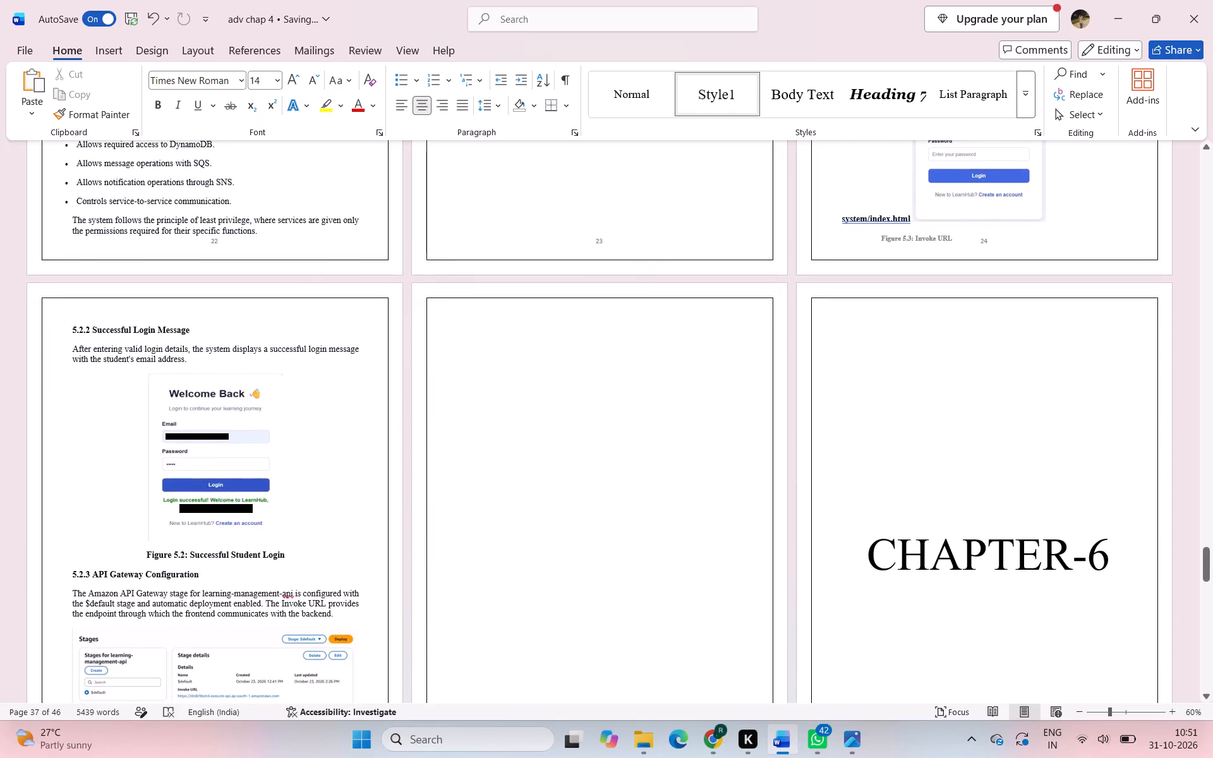
{"action": "scroll", "coordinate": [643, 376], "scroll_direction": "down", "scroll_amount": 1}
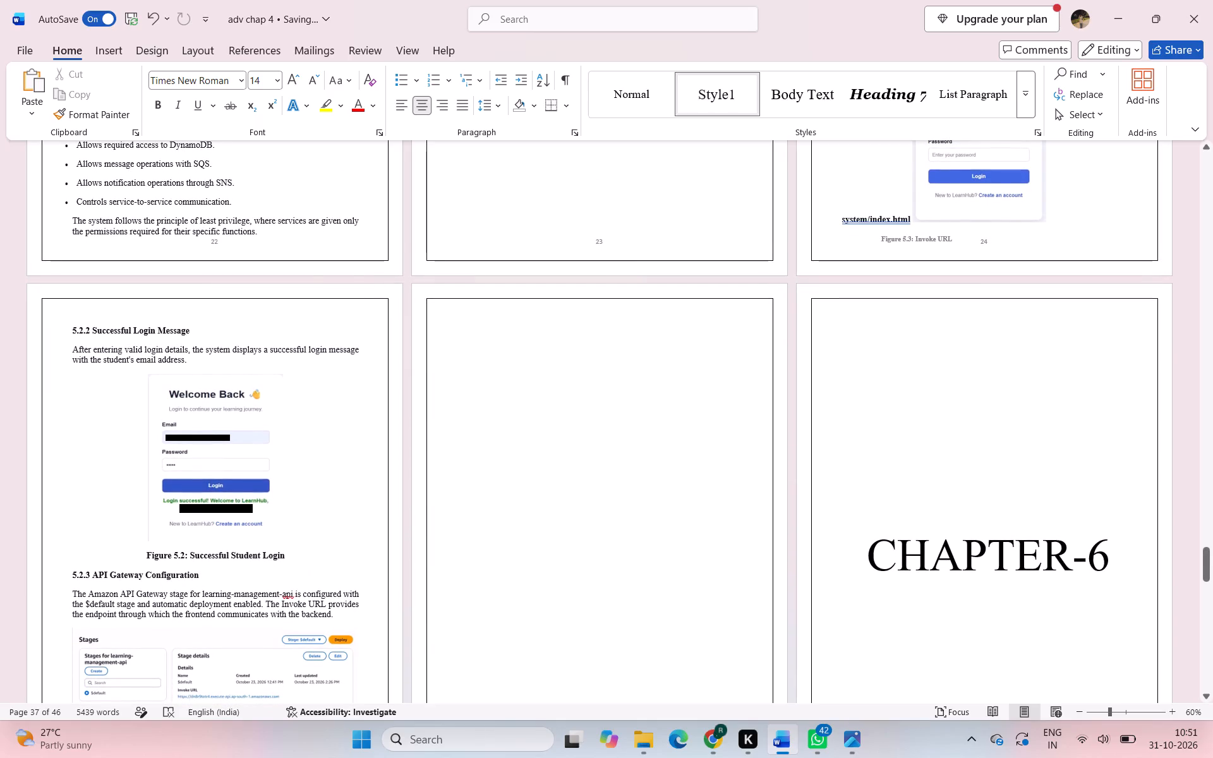
{"action": "scroll", "coordinate": [643, 376], "scroll_direction": "down", "scroll_amount": 1}
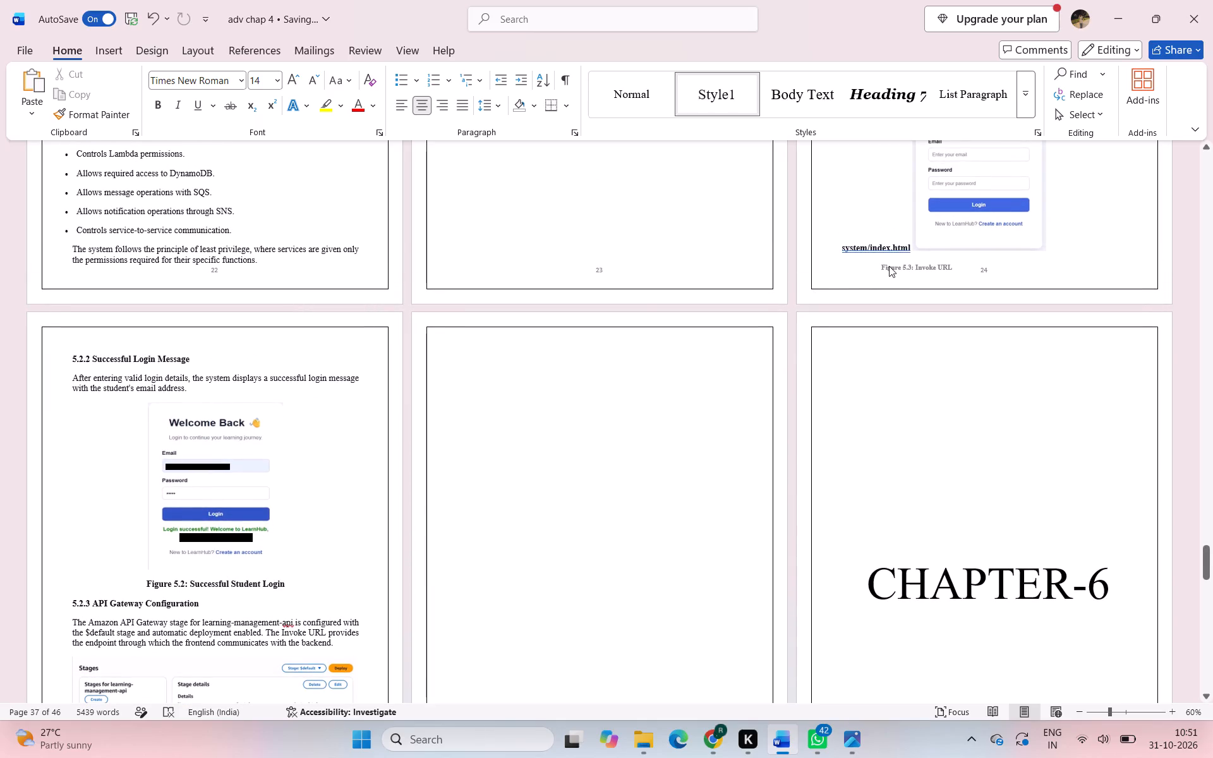
{"action": "left_click", "coordinate": [890, 265]}
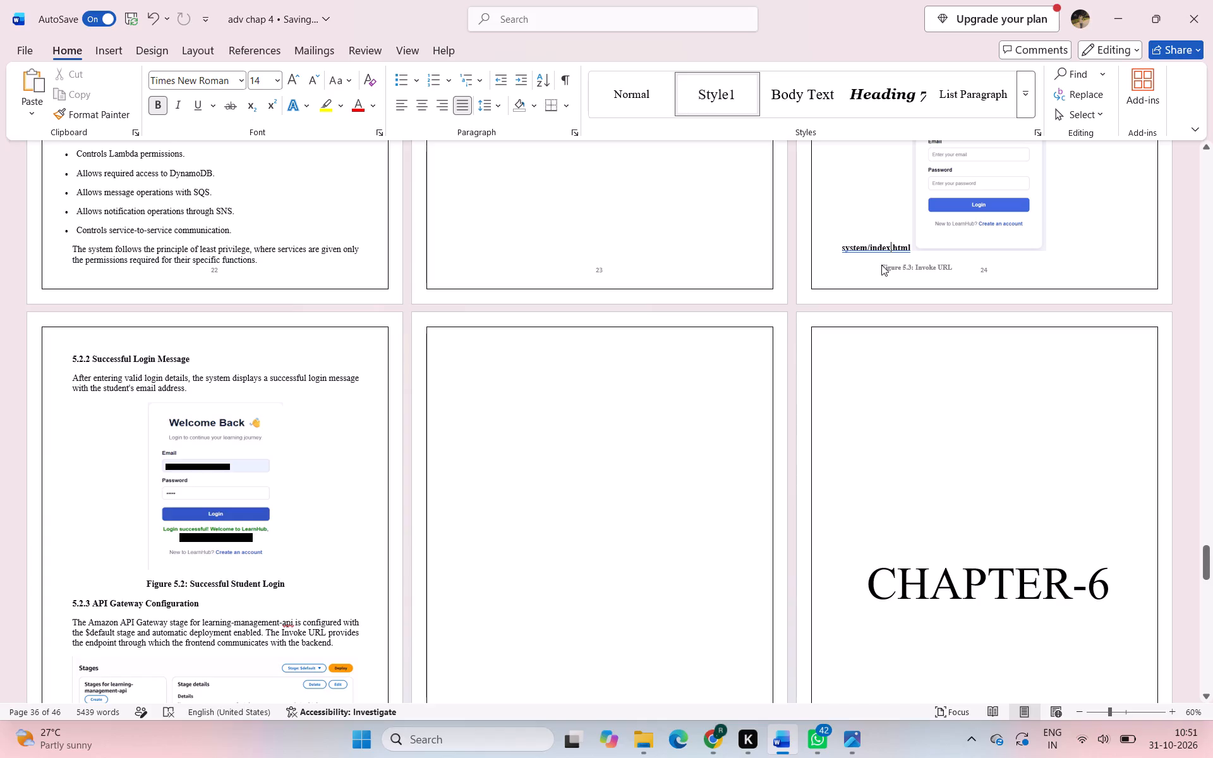
{"action": "double_click", "coordinate": [881, 265]}
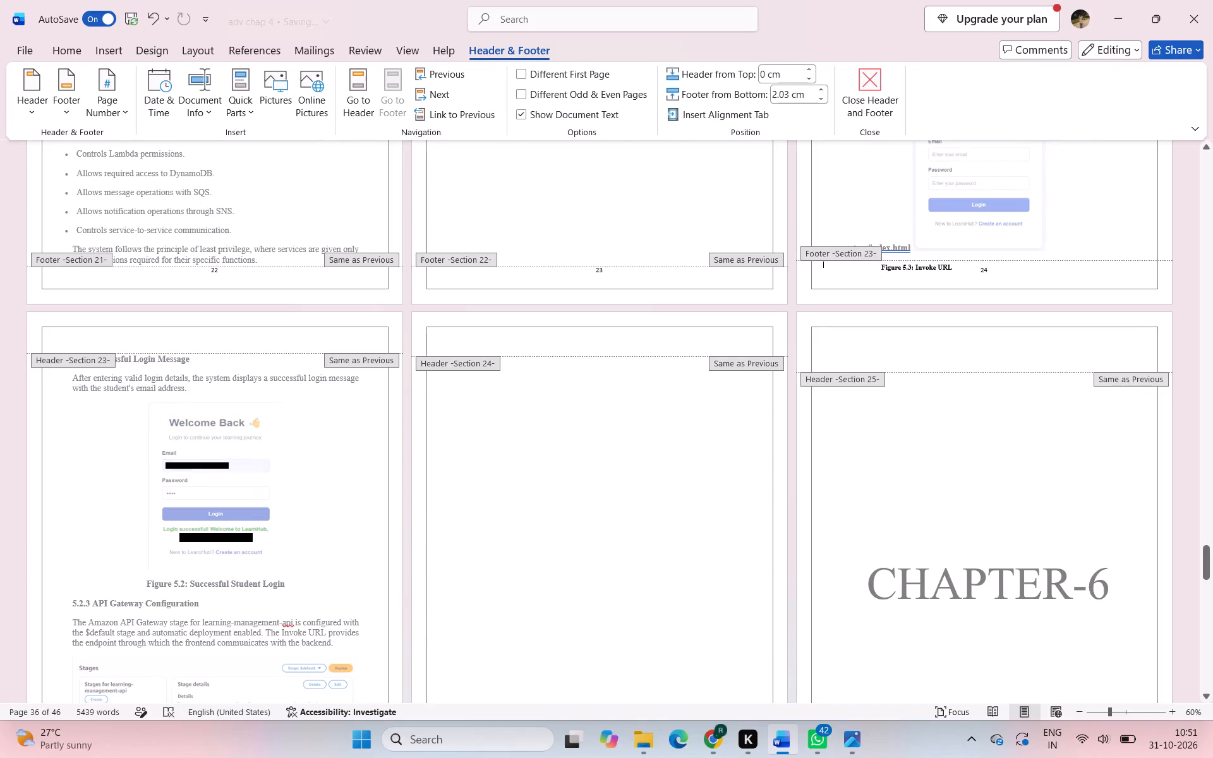
{"action": "left_click", "coordinate": [887, 270]}
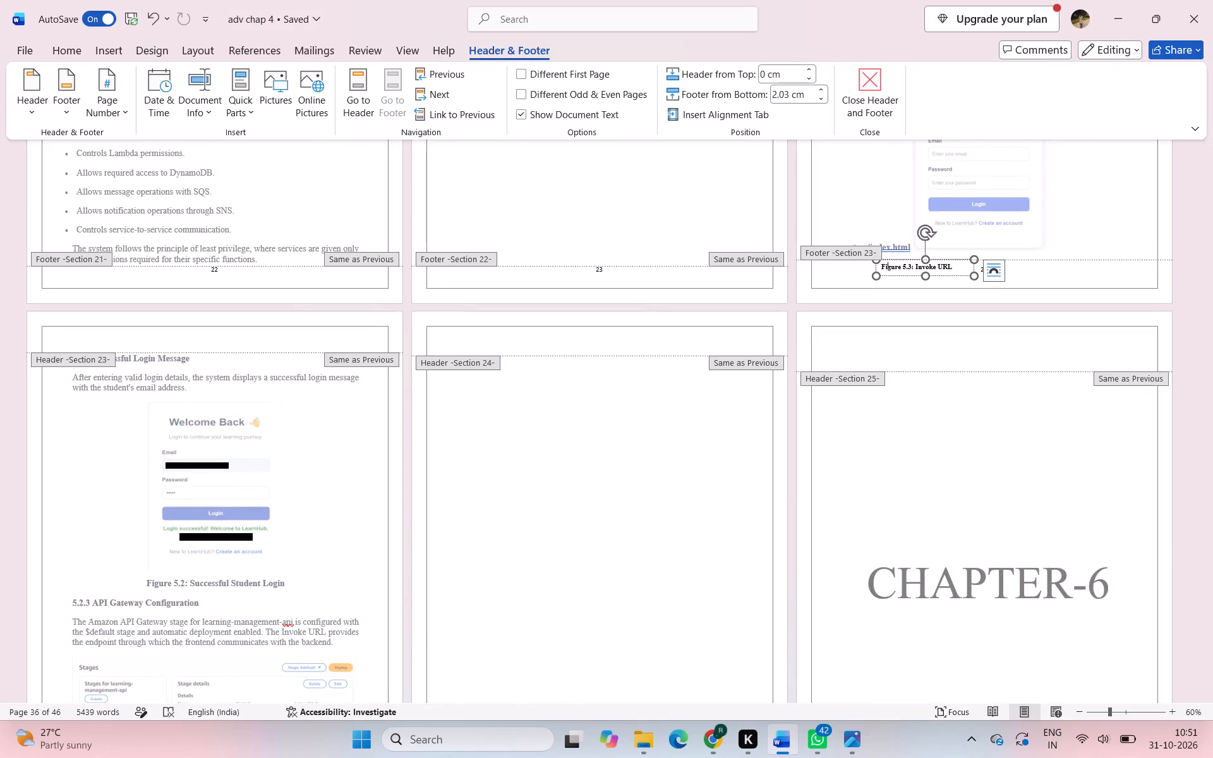
{"action": "scroll", "coordinate": [887, 270], "scroll_direction": "down", "scroll_amount": 3}
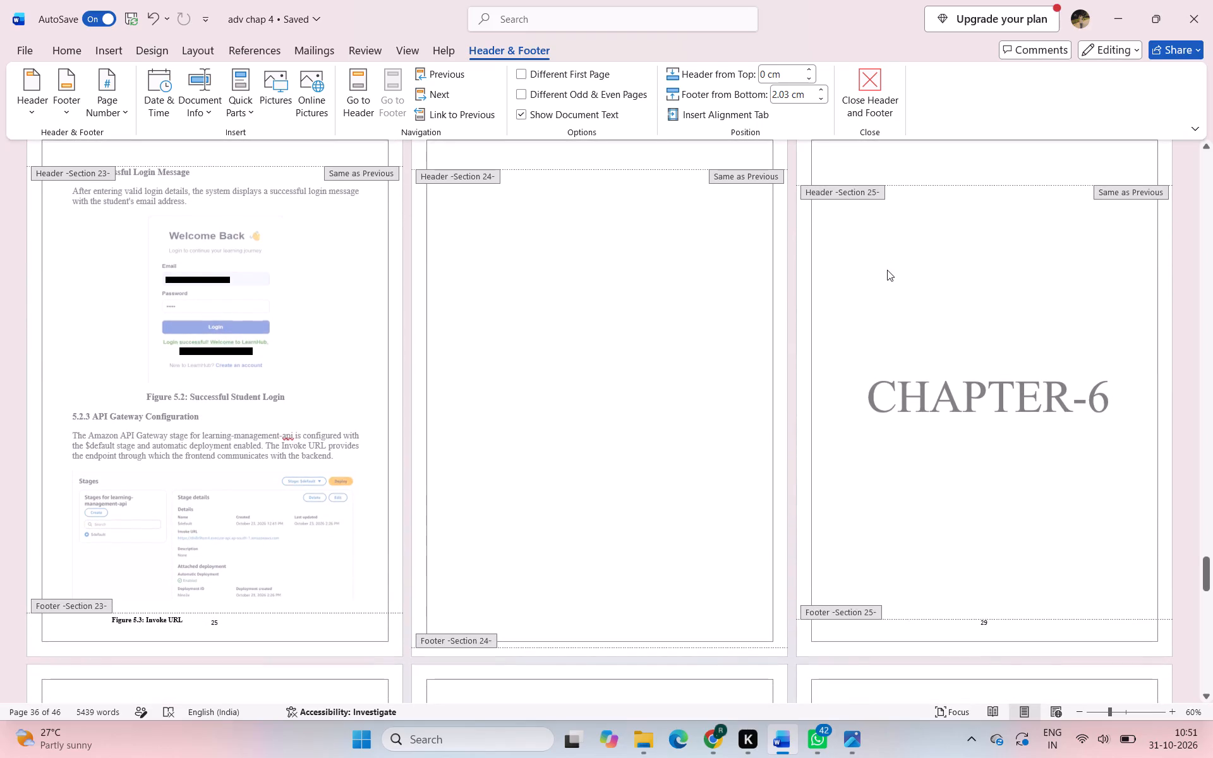
{"action": "double_click", "coordinate": [635, 380]}
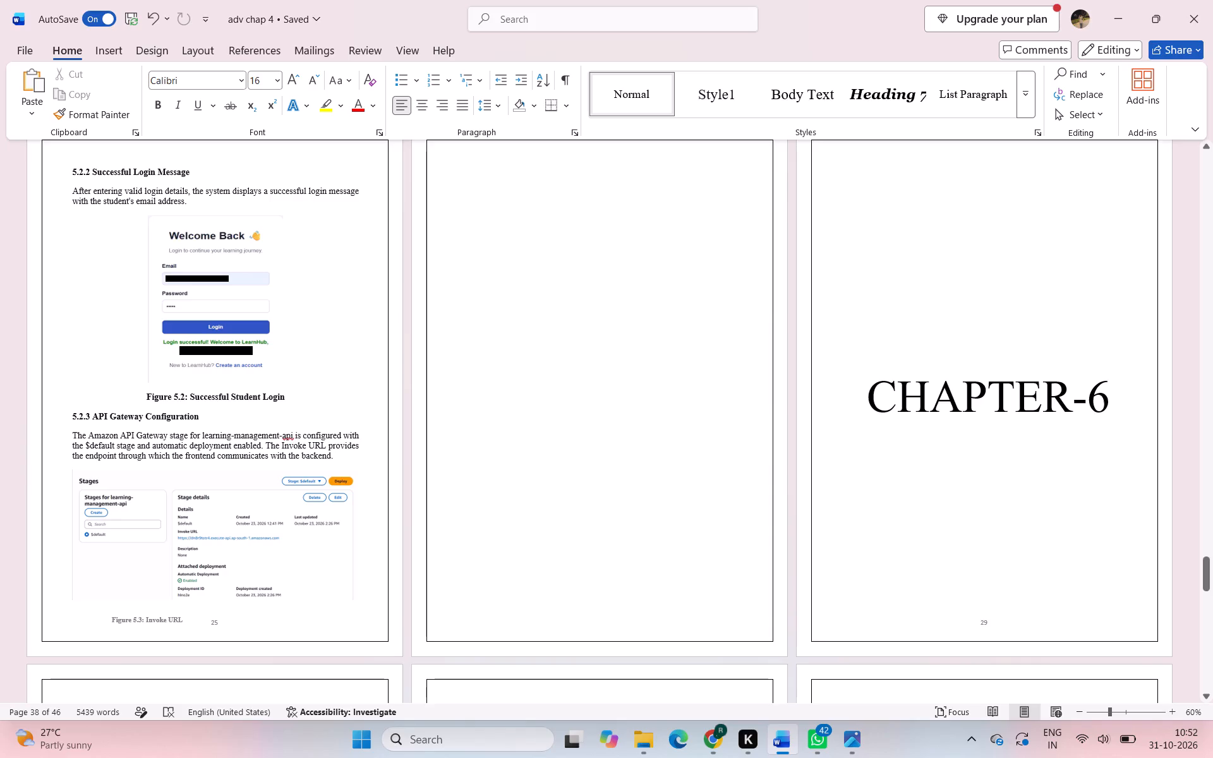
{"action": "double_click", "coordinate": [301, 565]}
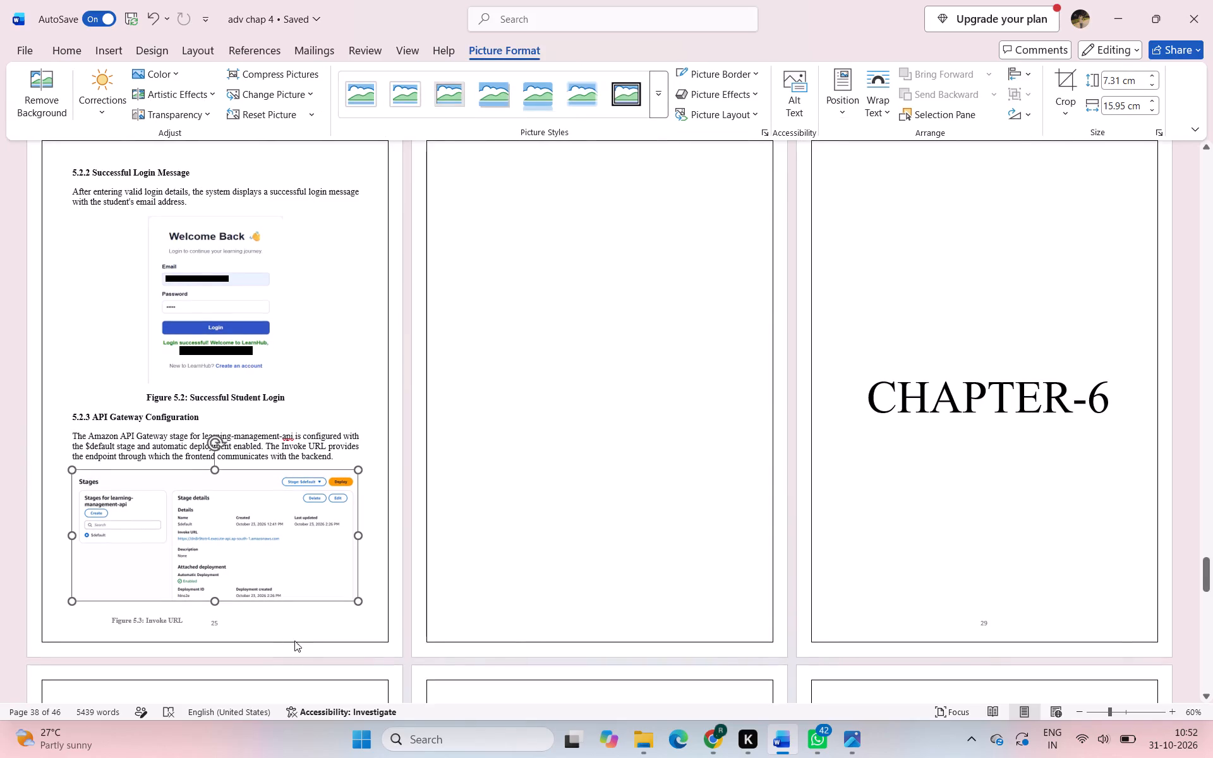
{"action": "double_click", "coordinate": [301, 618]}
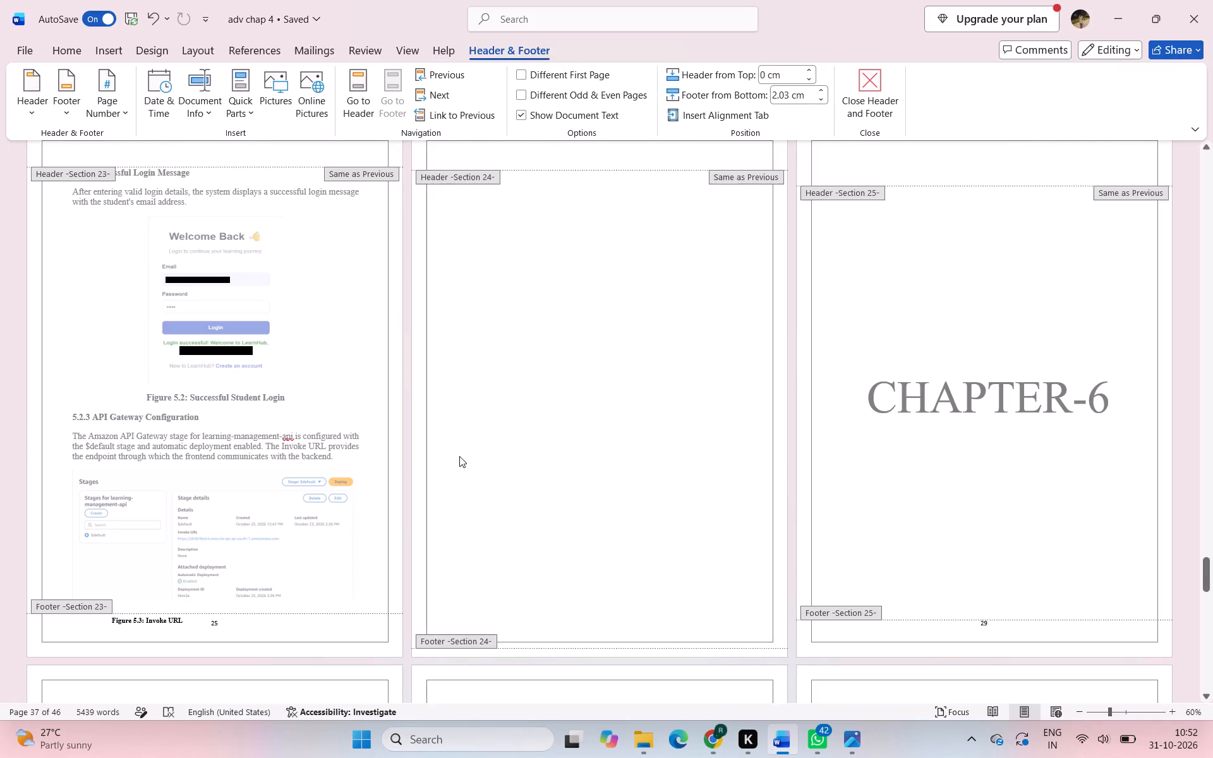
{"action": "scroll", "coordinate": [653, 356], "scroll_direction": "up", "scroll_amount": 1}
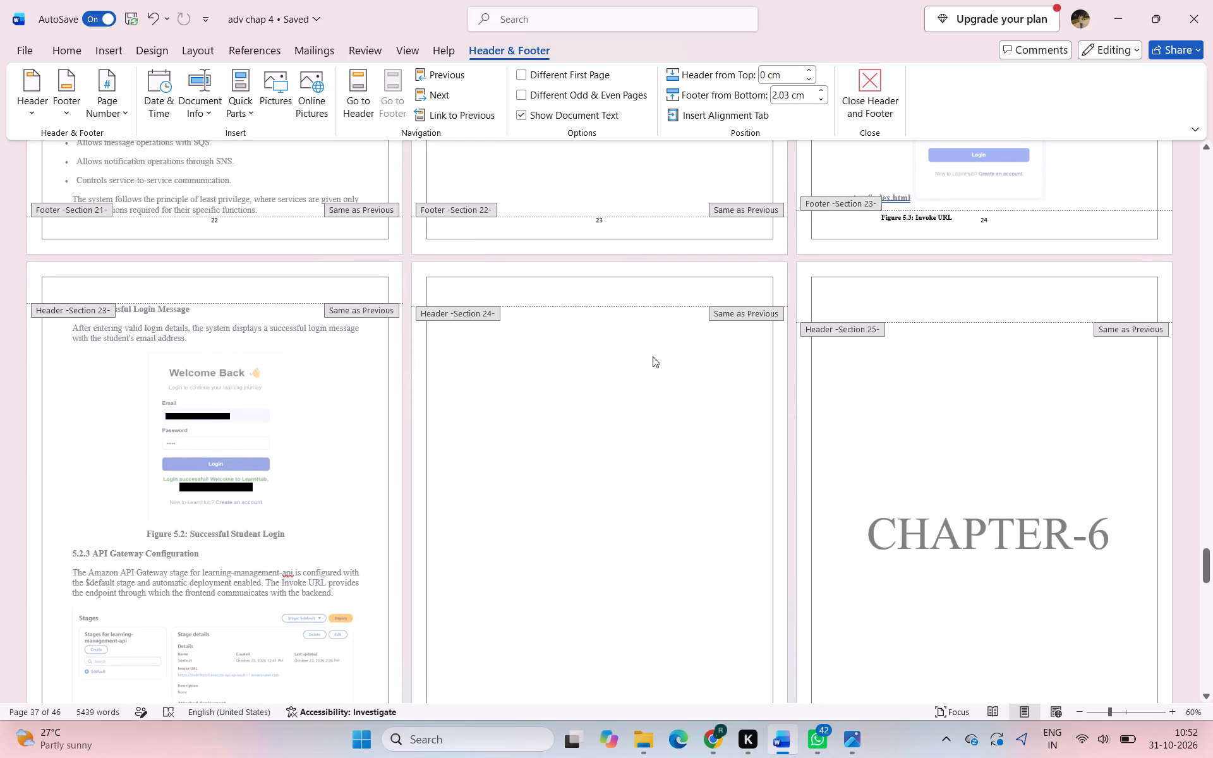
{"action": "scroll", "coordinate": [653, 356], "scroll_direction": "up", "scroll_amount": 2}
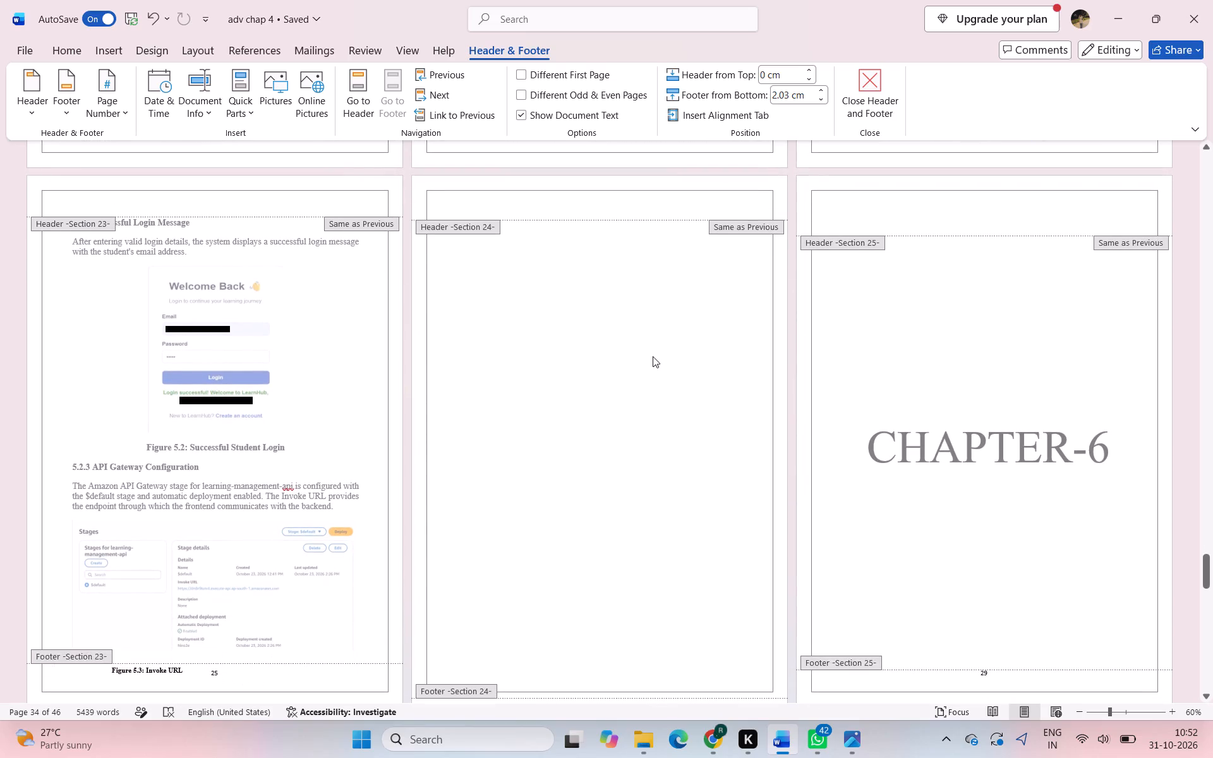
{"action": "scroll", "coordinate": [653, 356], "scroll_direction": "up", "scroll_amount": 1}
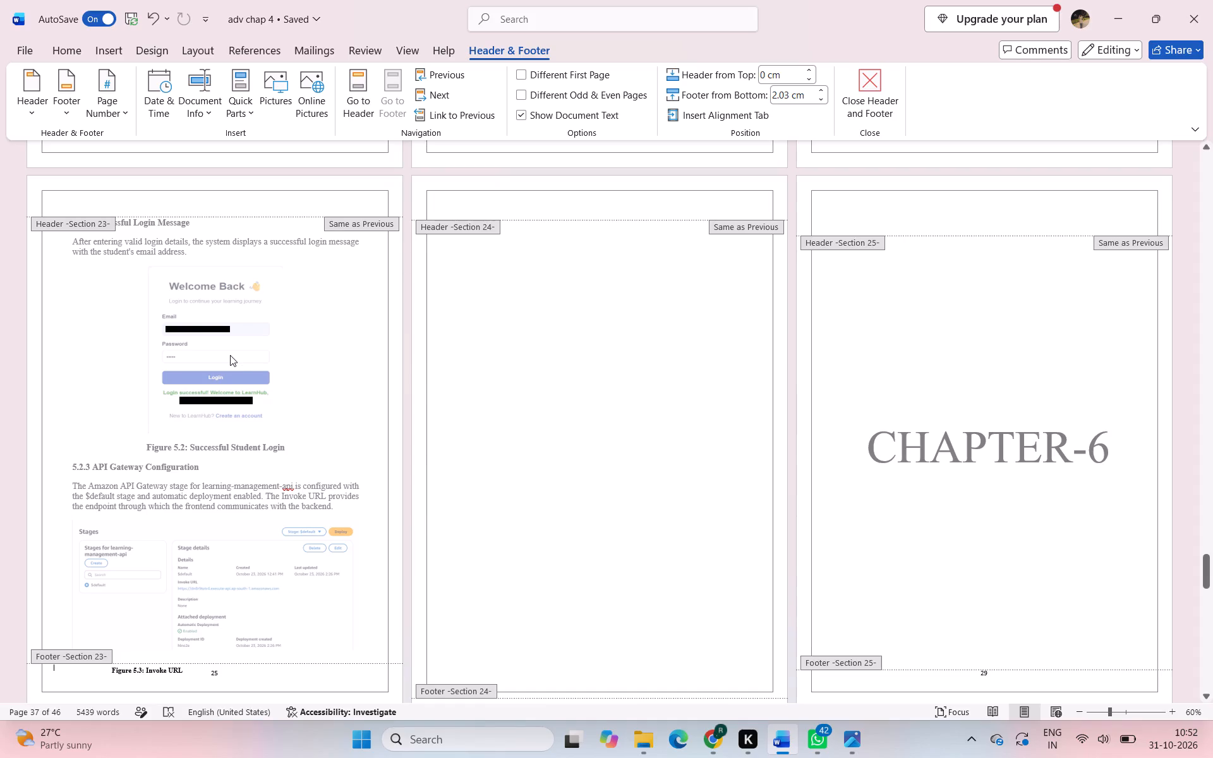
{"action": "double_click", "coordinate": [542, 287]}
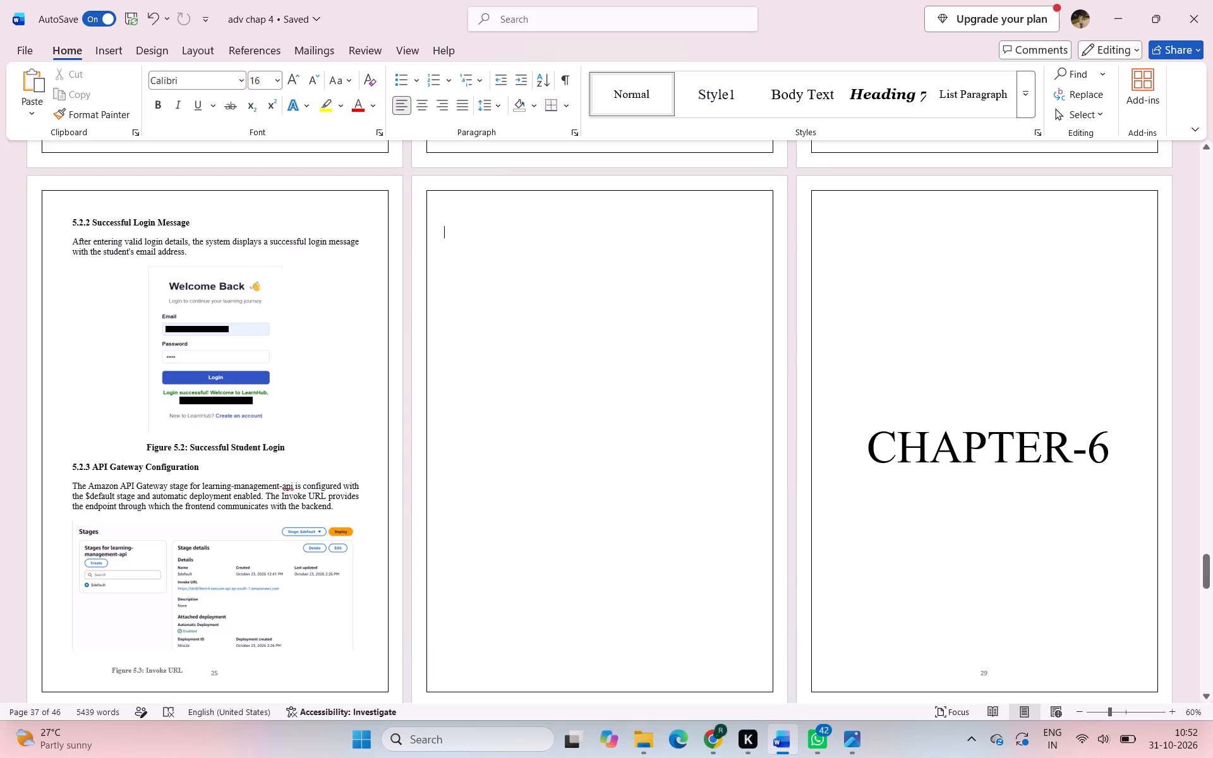
Delete the "Figure 5.3: Invoke URL" caption box from the page 24 footer and return to the document body.
{"action": "scroll", "coordinate": [299, 479], "scroll_direction": "down", "scroll_amount": 1}
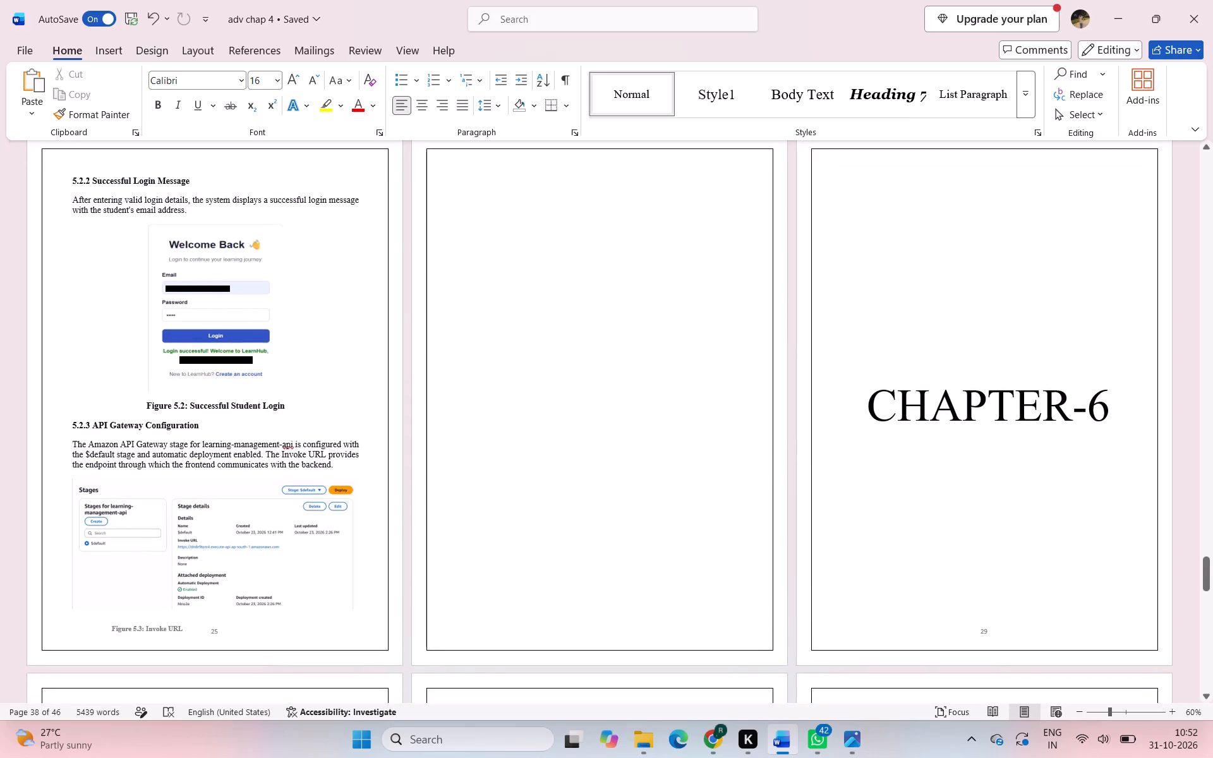
{"action": "scroll", "coordinate": [620, 397], "scroll_direction": "up", "scroll_amount": 4}
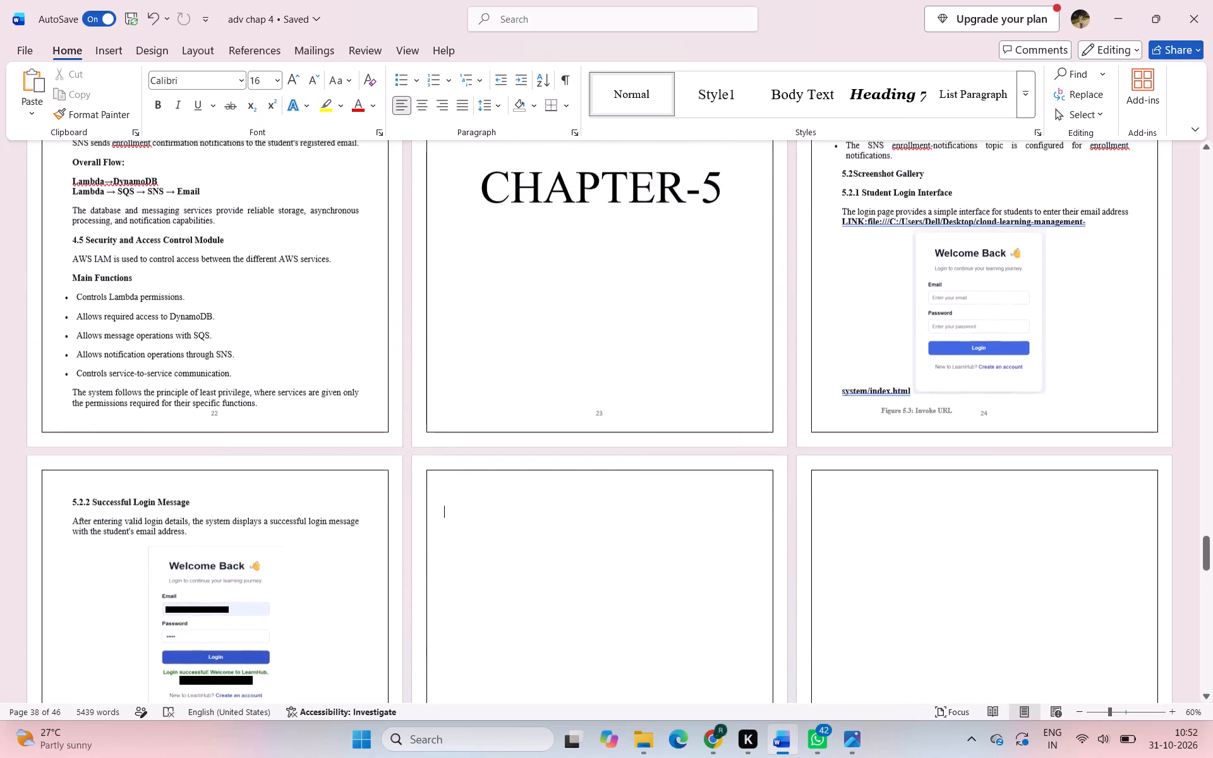
{"action": "scroll", "coordinate": [620, 397], "scroll_direction": "up", "scroll_amount": 1}
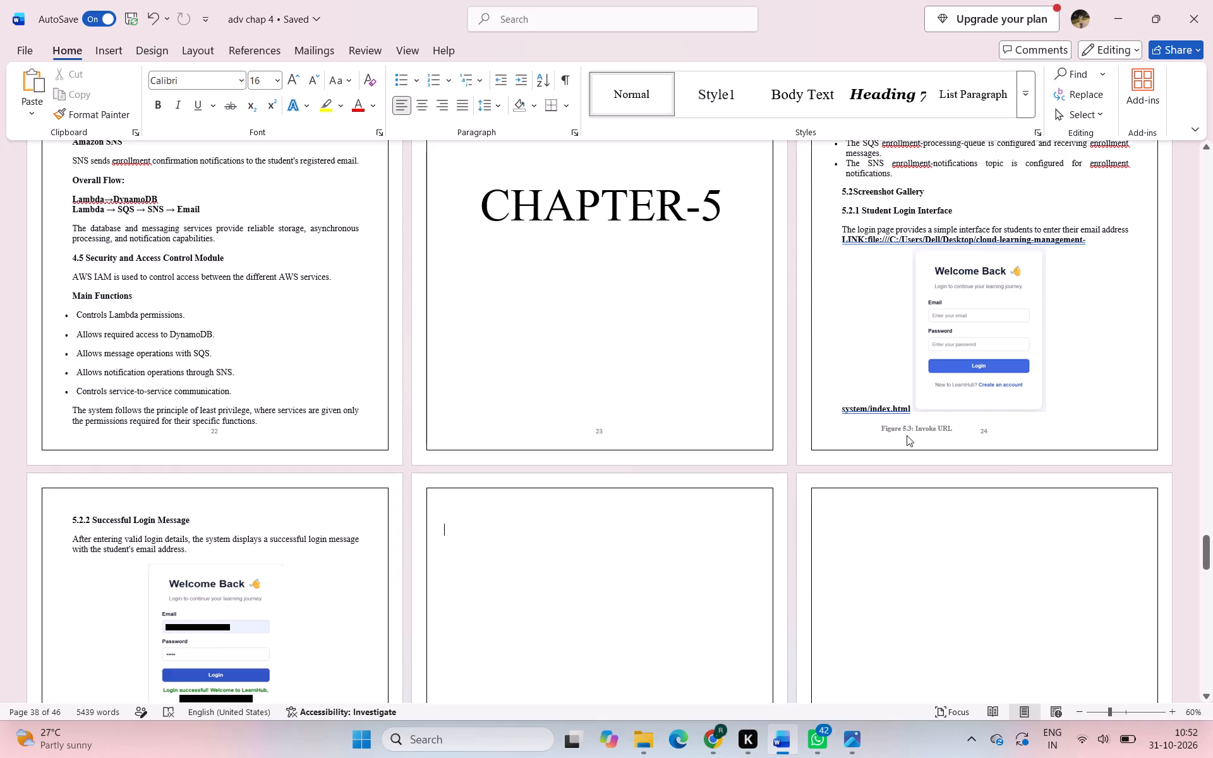
{"action": "double_click", "coordinate": [914, 431]}
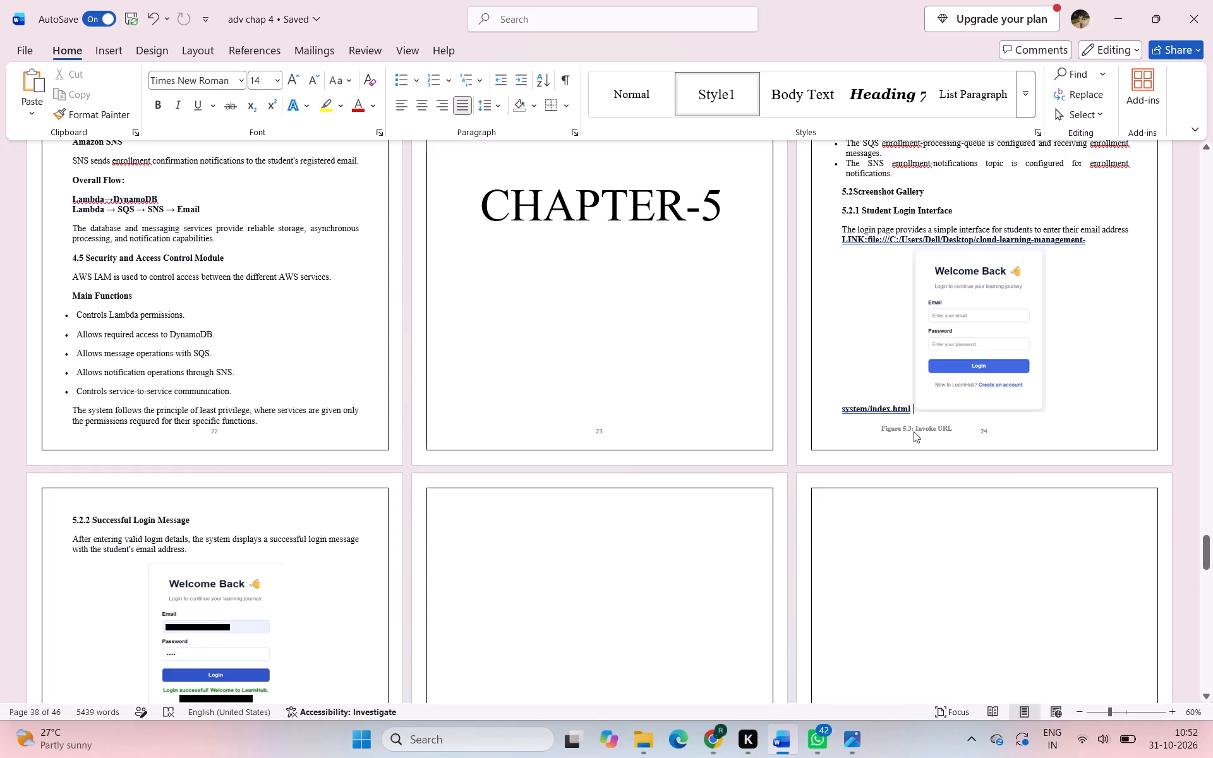
{"action": "left_click", "coordinate": [910, 431]}
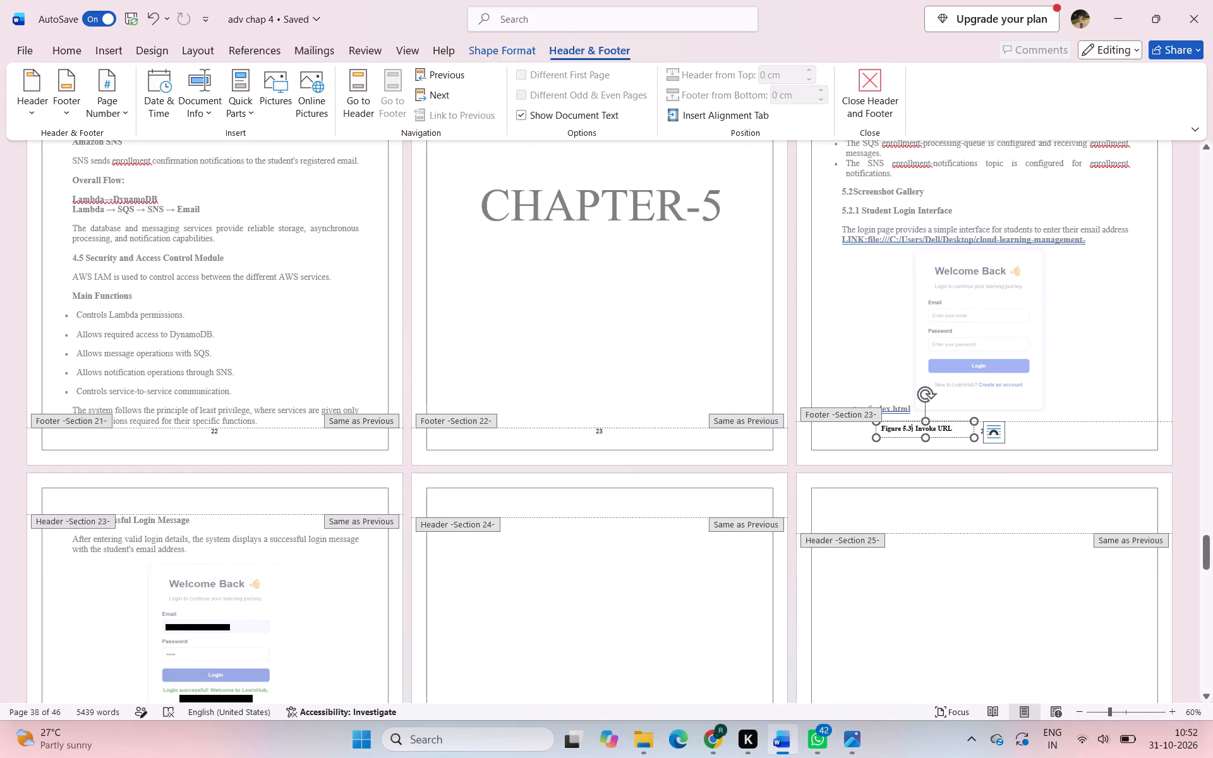
{"action": "left_click", "coordinate": [943, 435]}
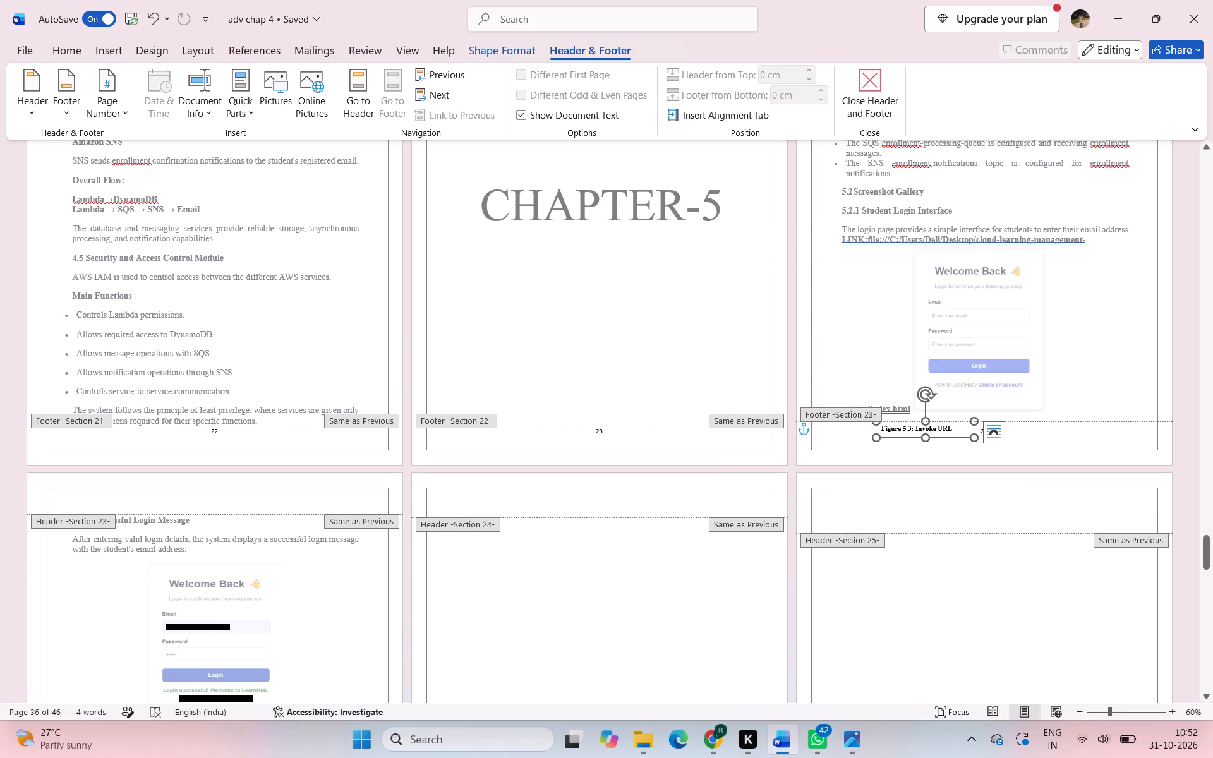
{"action": "key", "text": "BackSpace"}
{"action": "scroll", "coordinate": [943, 435], "scroll_direction": "down", "scroll_amount": 3}
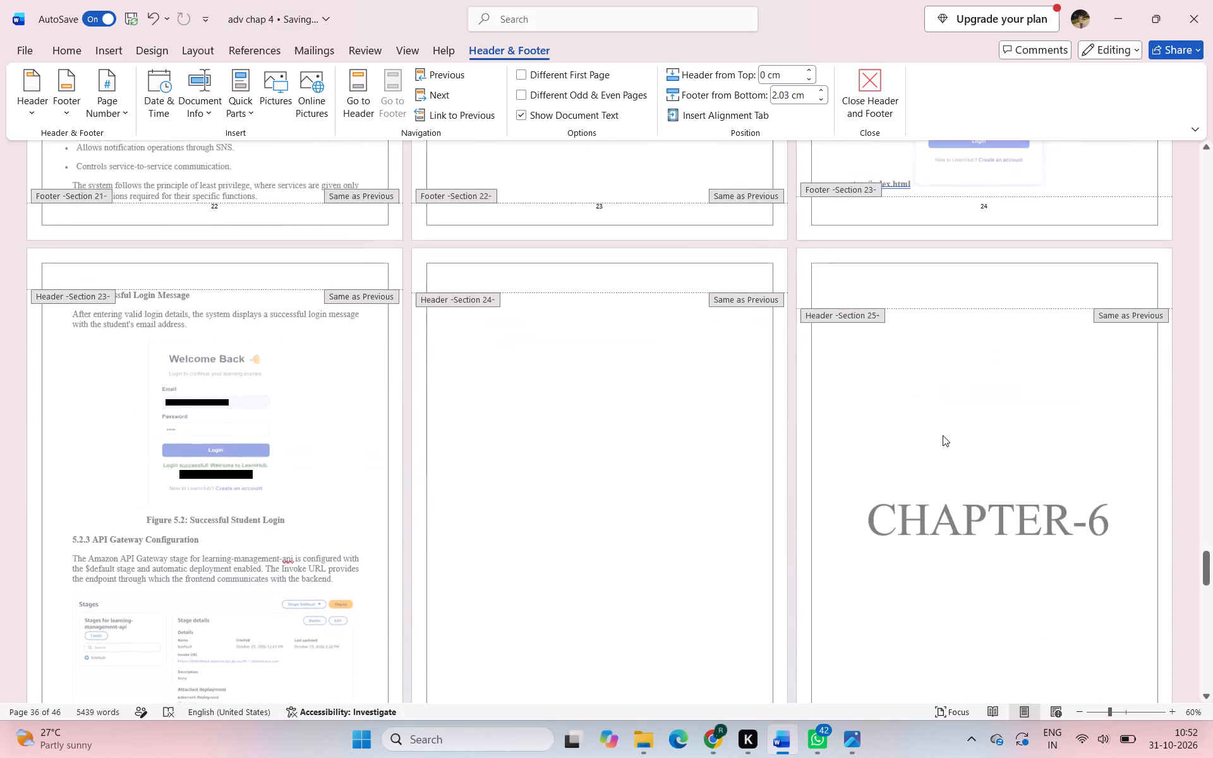
{"action": "scroll", "coordinate": [943, 435], "scroll_direction": "down", "scroll_amount": 2}
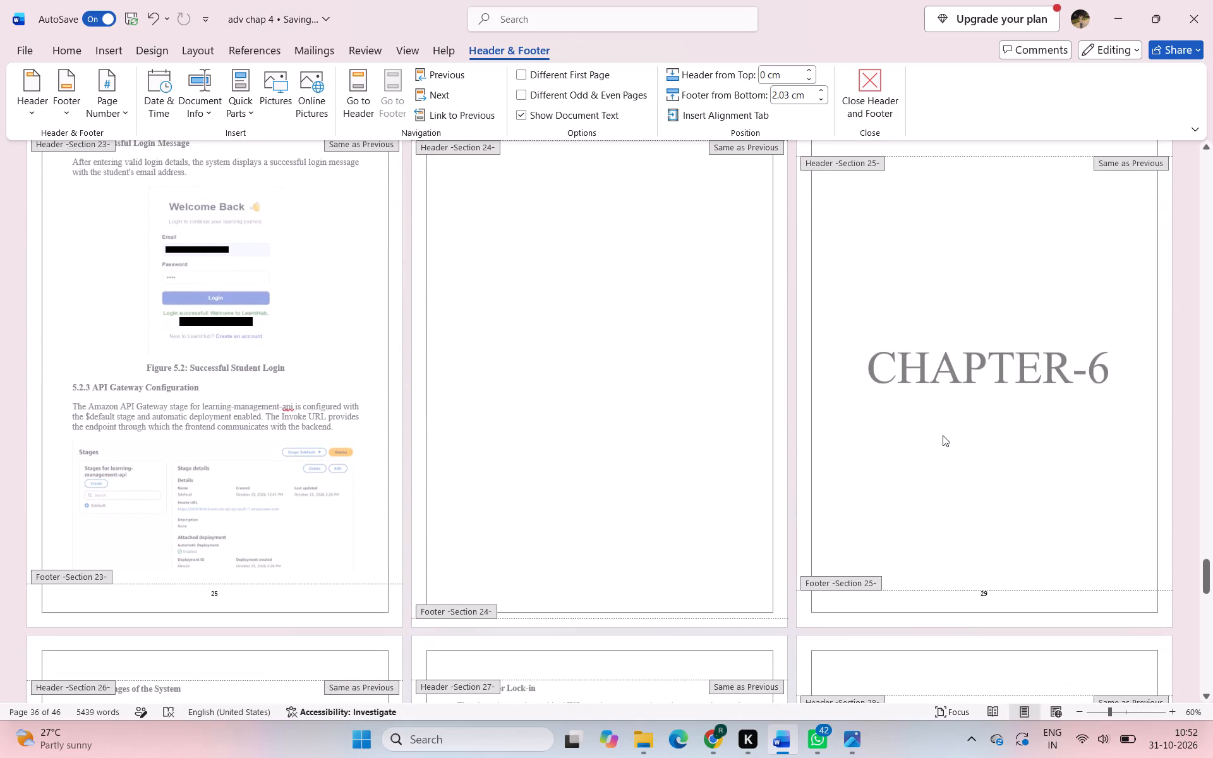
{"action": "scroll", "coordinate": [943, 435], "scroll_direction": "up", "scroll_amount": 2}
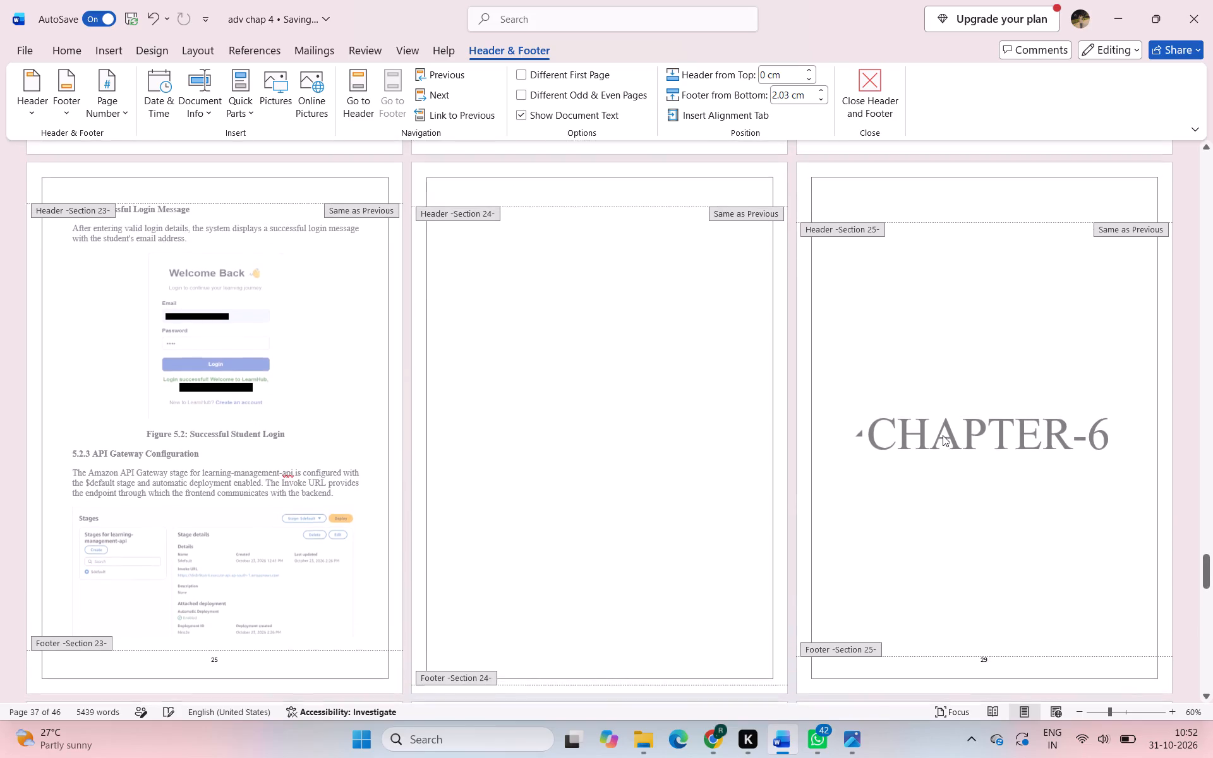
{"action": "scroll", "coordinate": [943, 435], "scroll_direction": "up", "scroll_amount": 2}
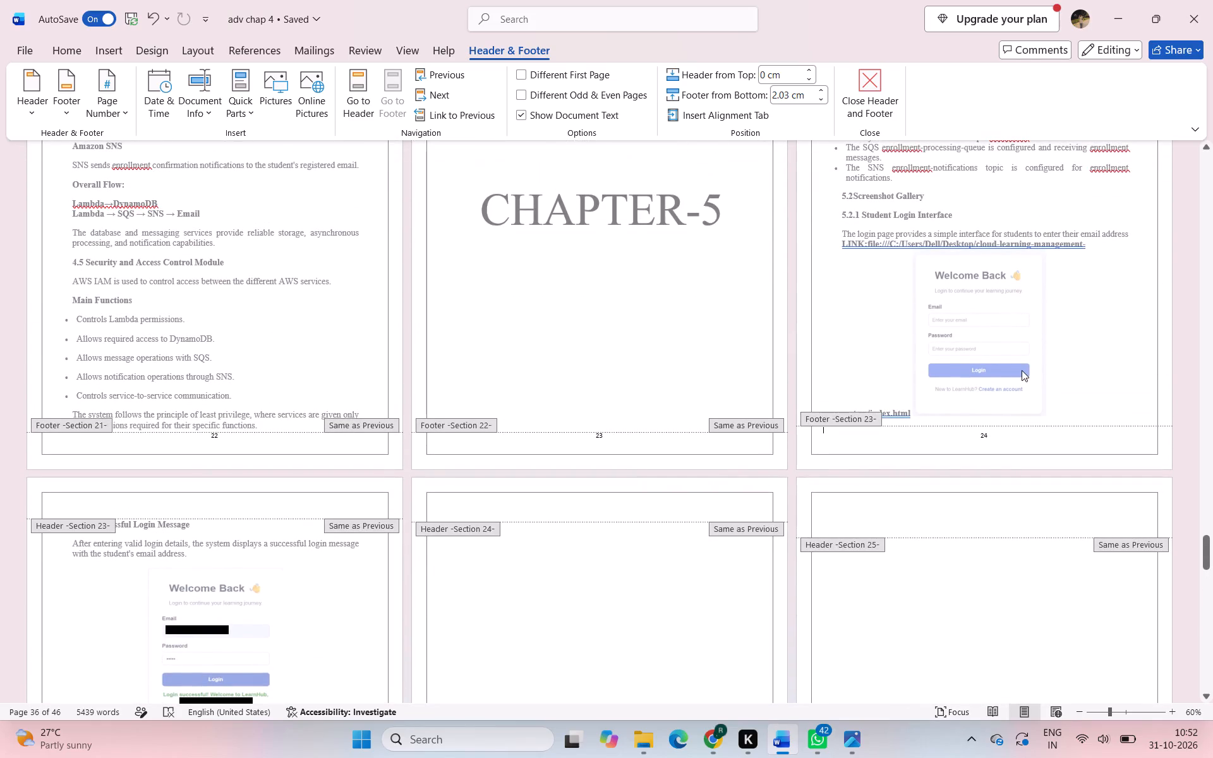
{"action": "double_click", "coordinate": [643, 623]}
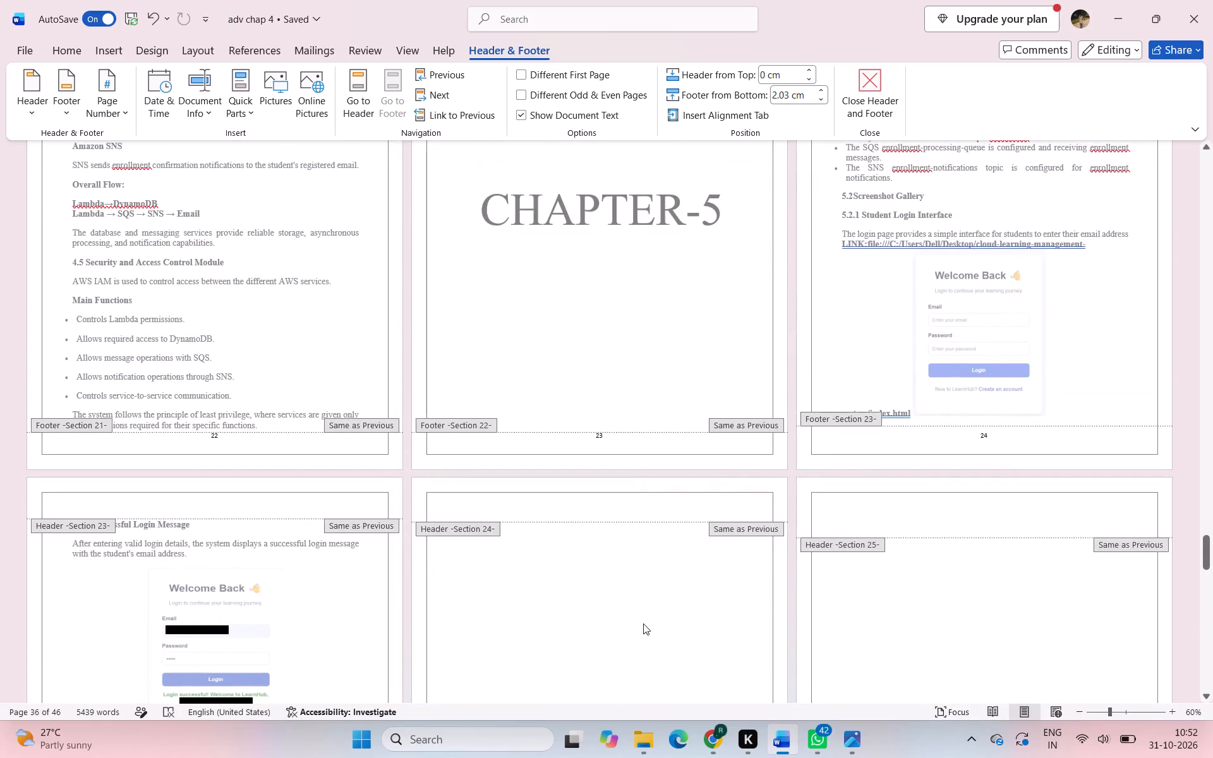
{"action": "left_click", "coordinate": [643, 623]}
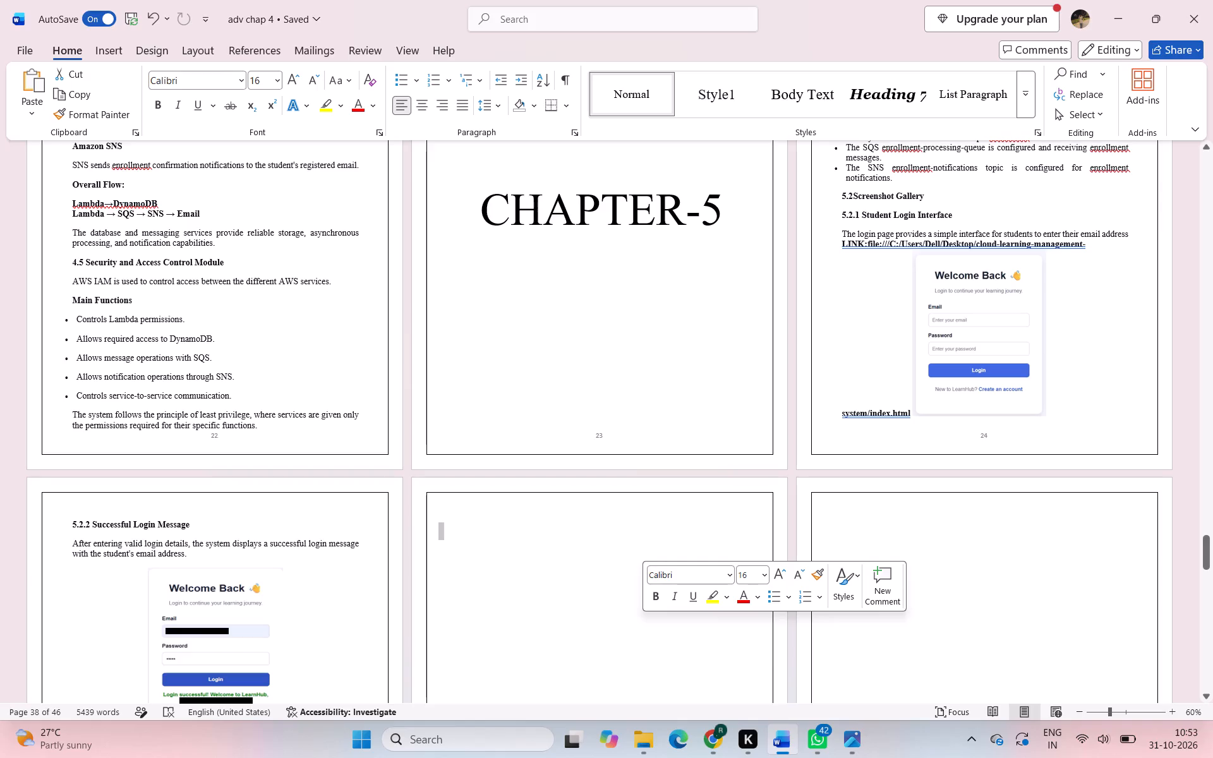
Reduce the whole bold LINK file path under 5.2.1 Student Login Interface to 12 pt.
{"action": "left_click", "coordinate": [840, 244]}
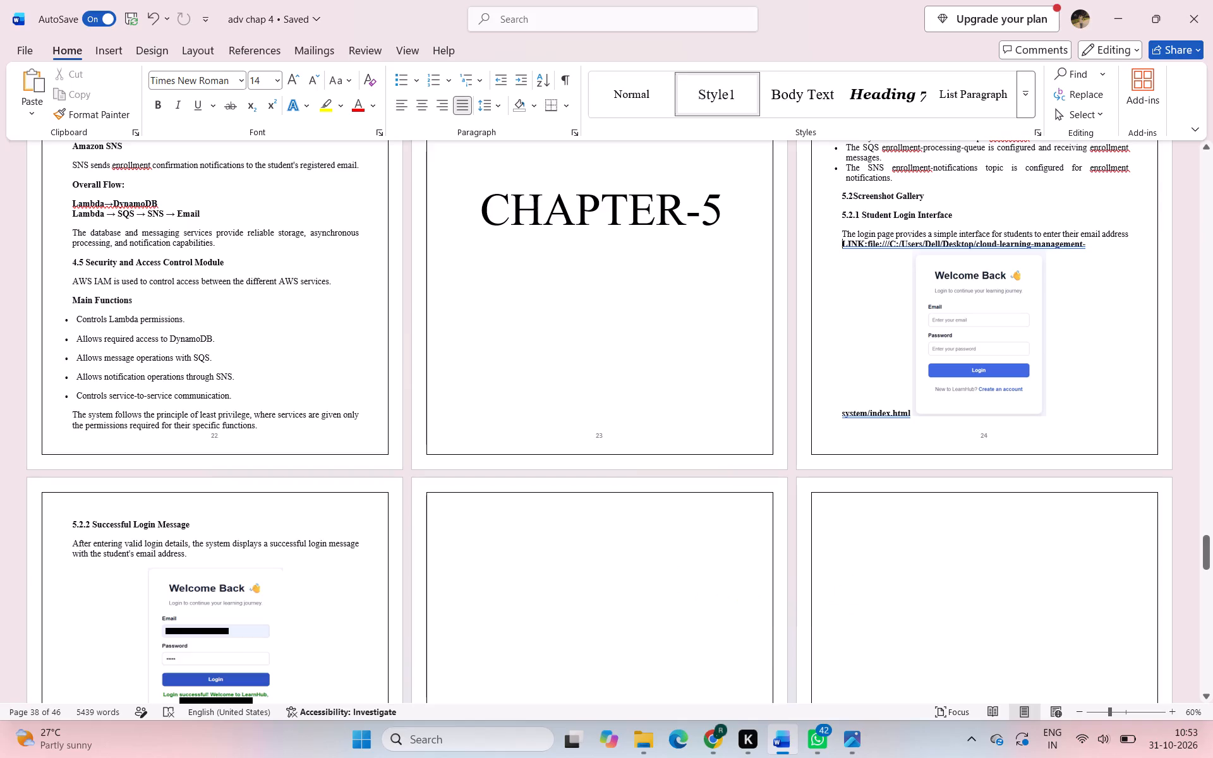
{"action": "left_click_drag", "start_coordinate": [840, 244], "coordinate": [1084, 245]}
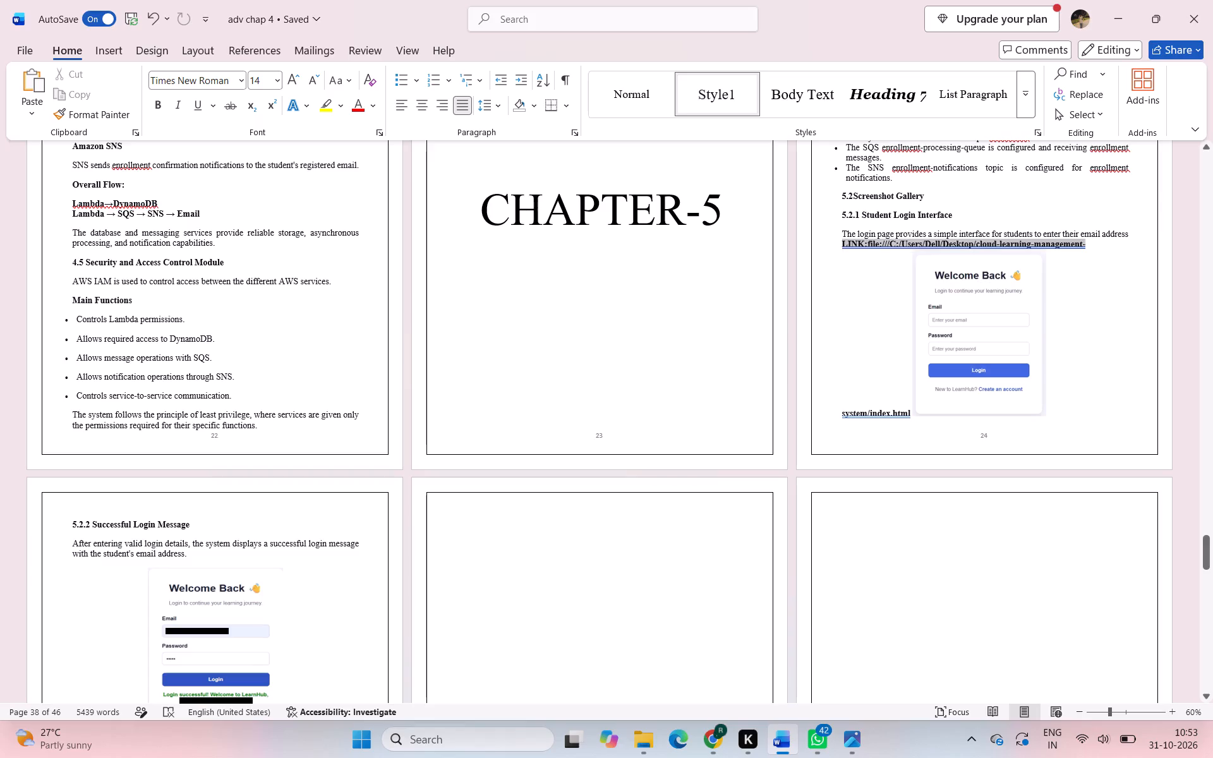
{"action": "left_click_drag", "start_coordinate": [1084, 245], "coordinate": [917, 387]}
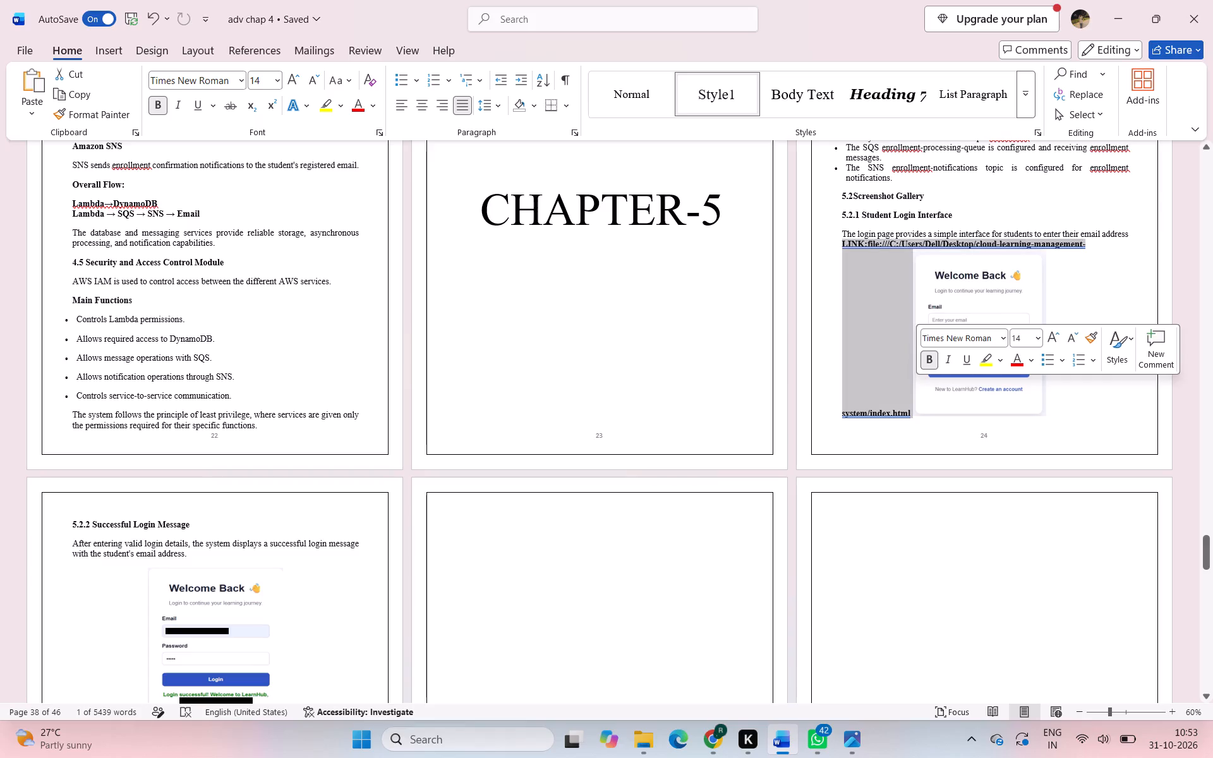
{"action": "left_click", "coordinate": [1067, 337]}
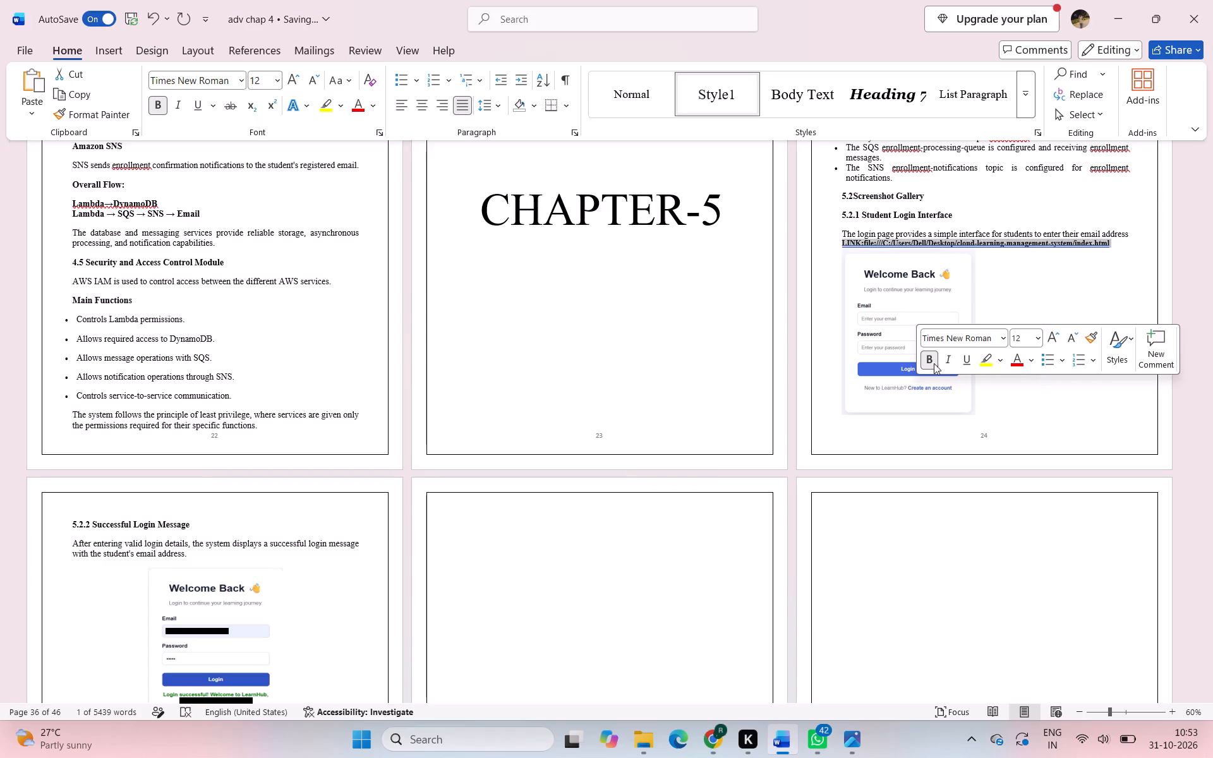
Shrink the login screenshot under 5.2.1 slightly from its lower corner, keeping its proportions.
{"action": "left_click", "coordinate": [896, 337]}
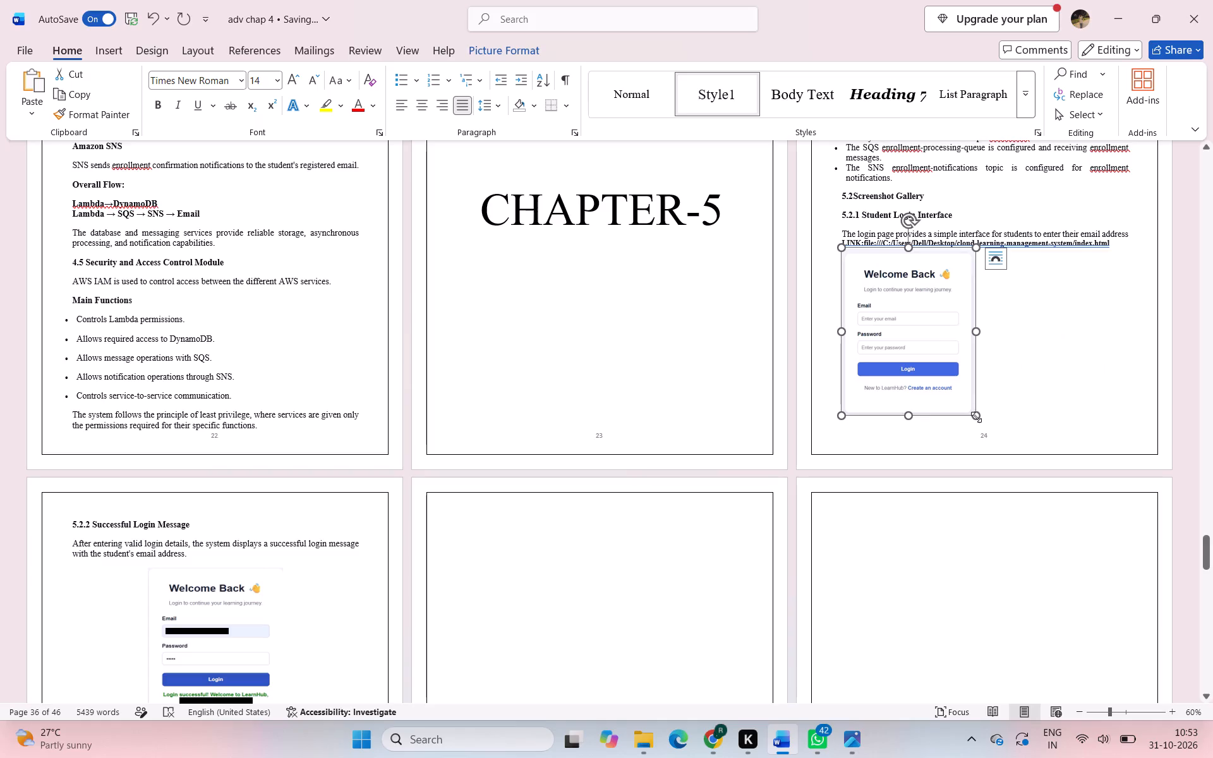
{"action": "left_click_drag", "start_coordinate": [975, 418], "coordinate": [975, 401]}
{"action": "left_click_drag", "start_coordinate": [975, 416], "coordinate": [973, 400]}
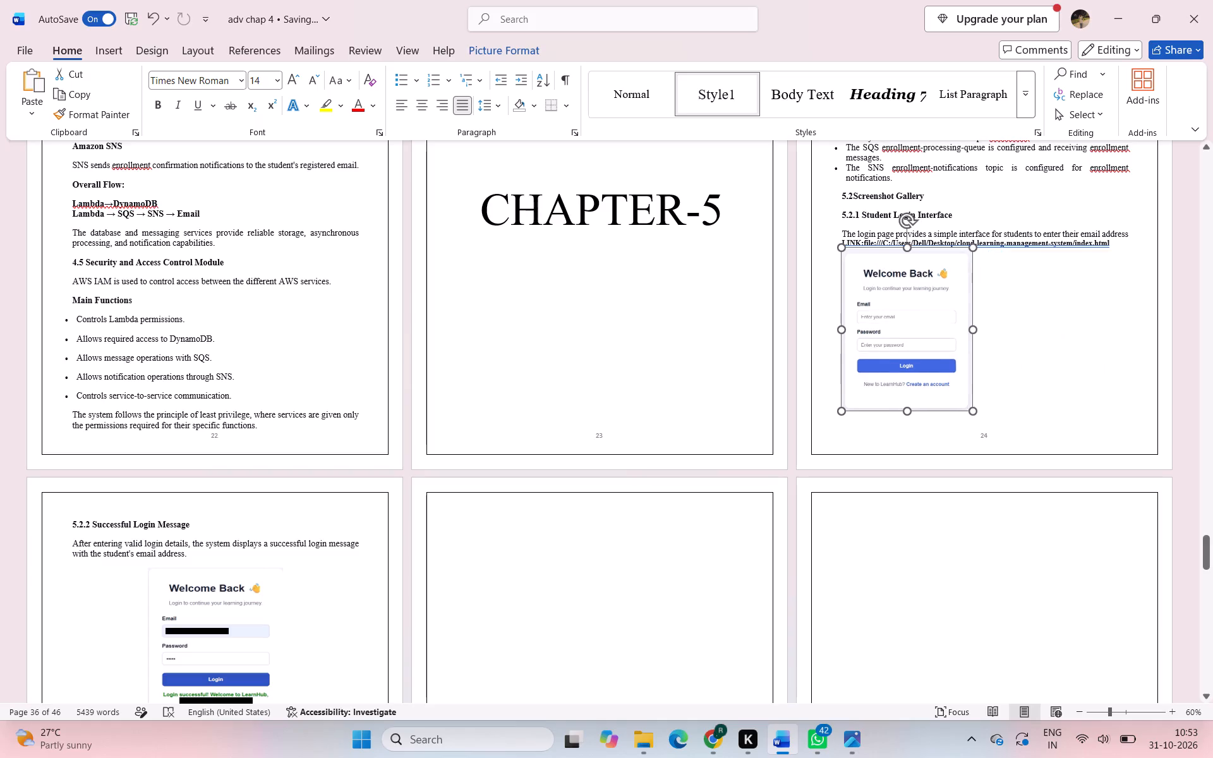
Shrink the login screenshot under 5.2.1 proportionally, leaving room for one caption line beneath it on page 24.
{"action": "left_click_drag", "start_coordinate": [973, 400], "coordinate": [955, 353]}
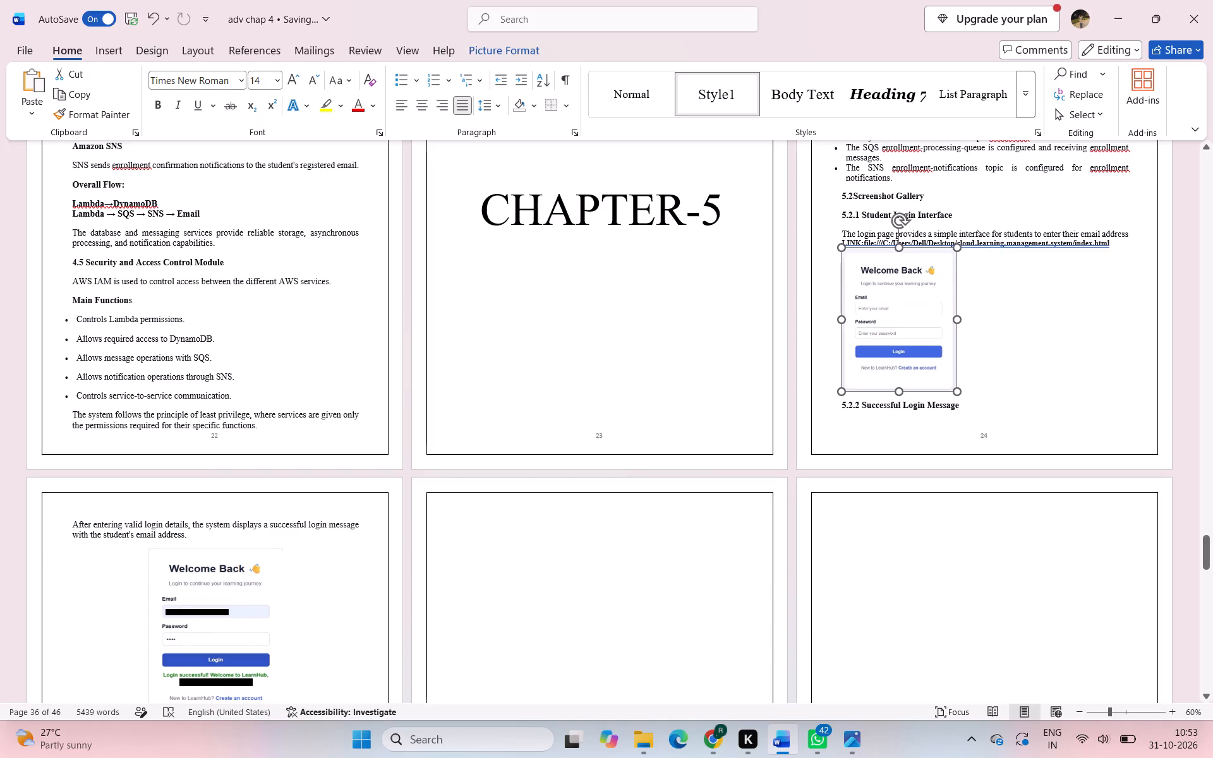
{"action": "left_click_drag", "start_coordinate": [955, 353], "coordinate": [963, 375]}
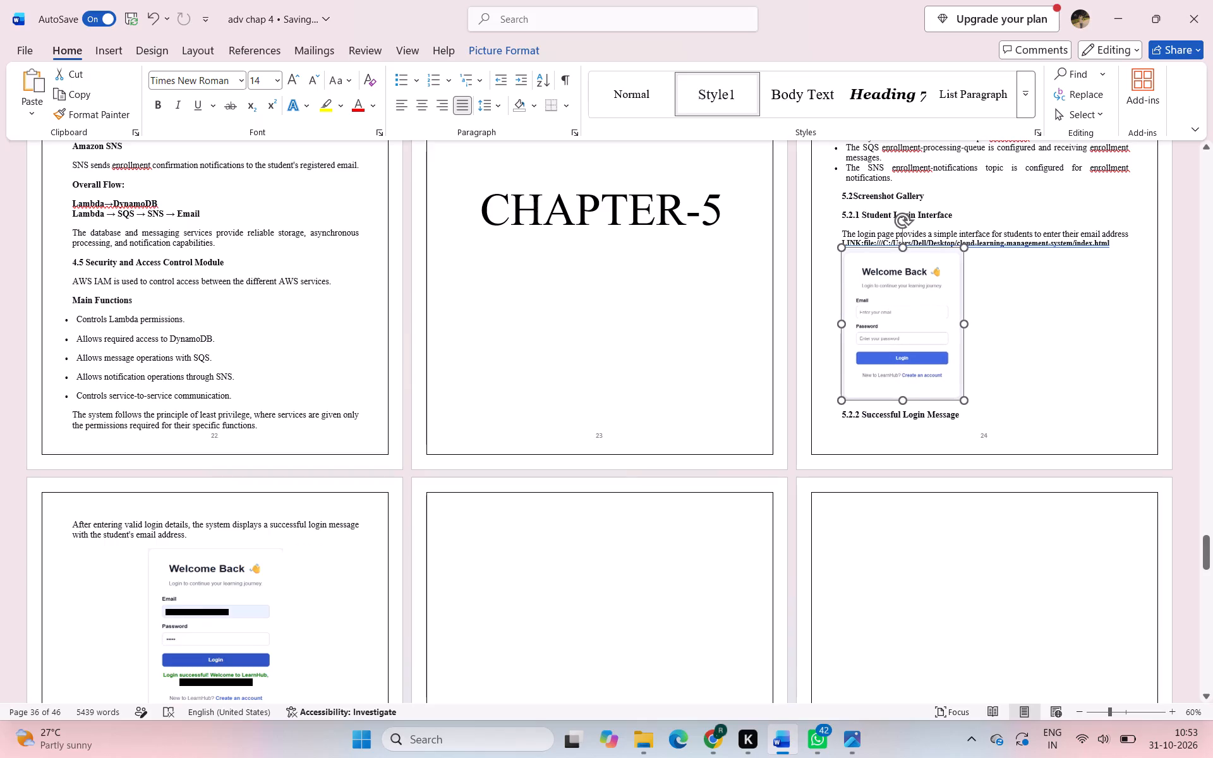
{"action": "left_click_drag", "start_coordinate": [963, 375], "coordinate": [967, 385]}
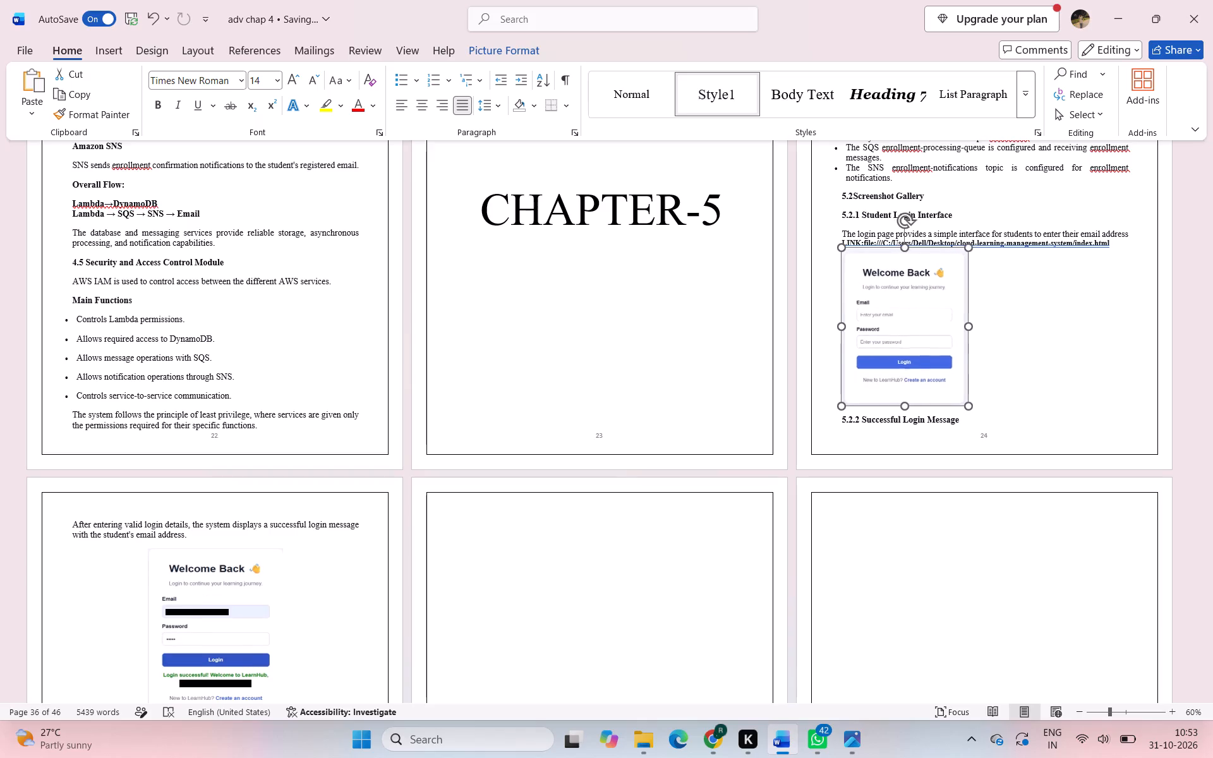
{"action": "left_click_drag", "start_coordinate": [967, 385], "coordinate": [967, 384]}
Add the caption "Figure 5.1: Login Interface" on a new line below the login screenshot.
{"action": "left_click", "coordinate": [976, 397]}
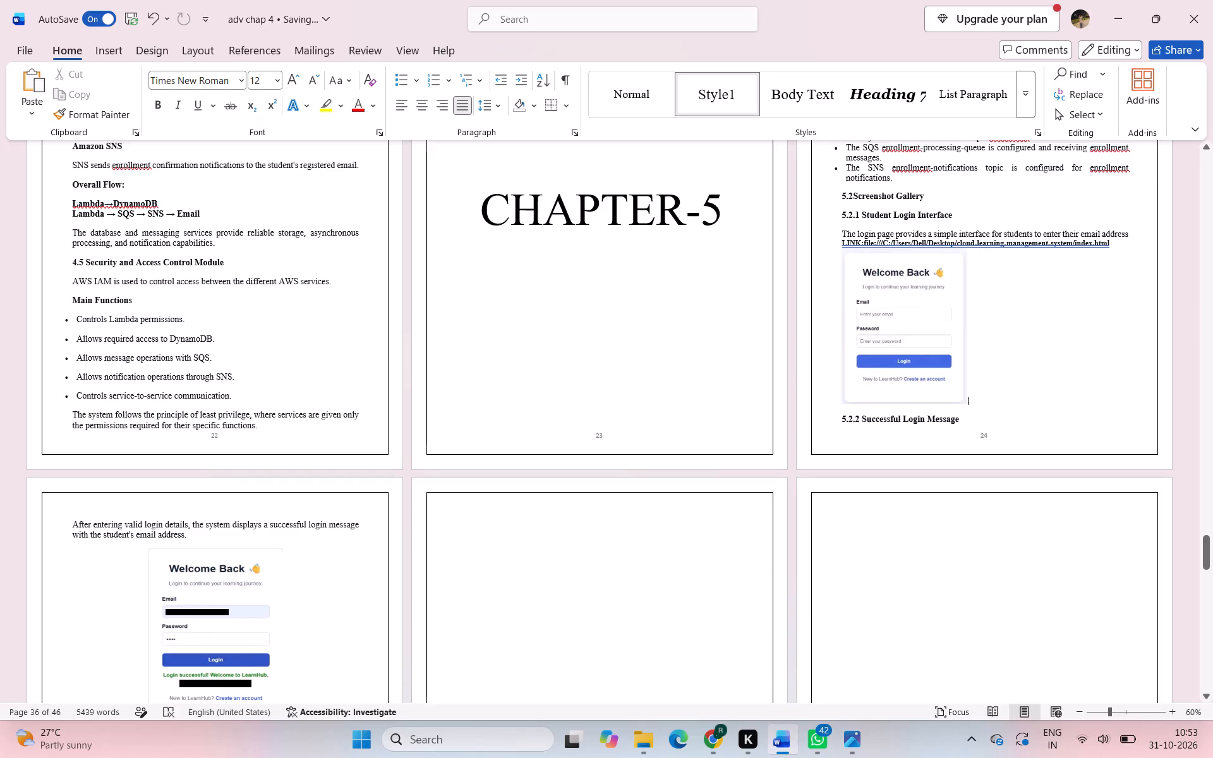
{"action": "key", "text": "Return"}
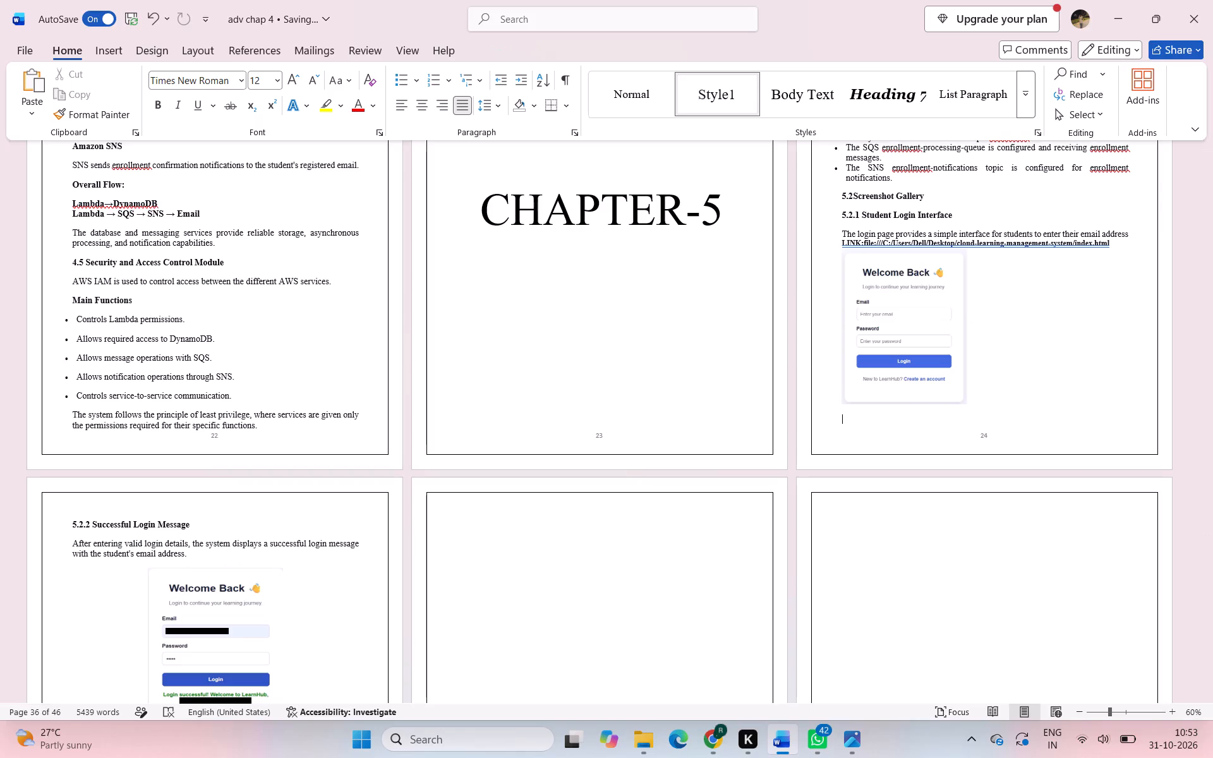
{"action": "type", "text": "Figure"}
{"action": "key", "text": "space"}
{"action": "type", "text": "5.1"}
{"action": "type", "text": ":"}
{"action": "key", "text": "space"}
{"action": "type", "text": "Login Interface"}
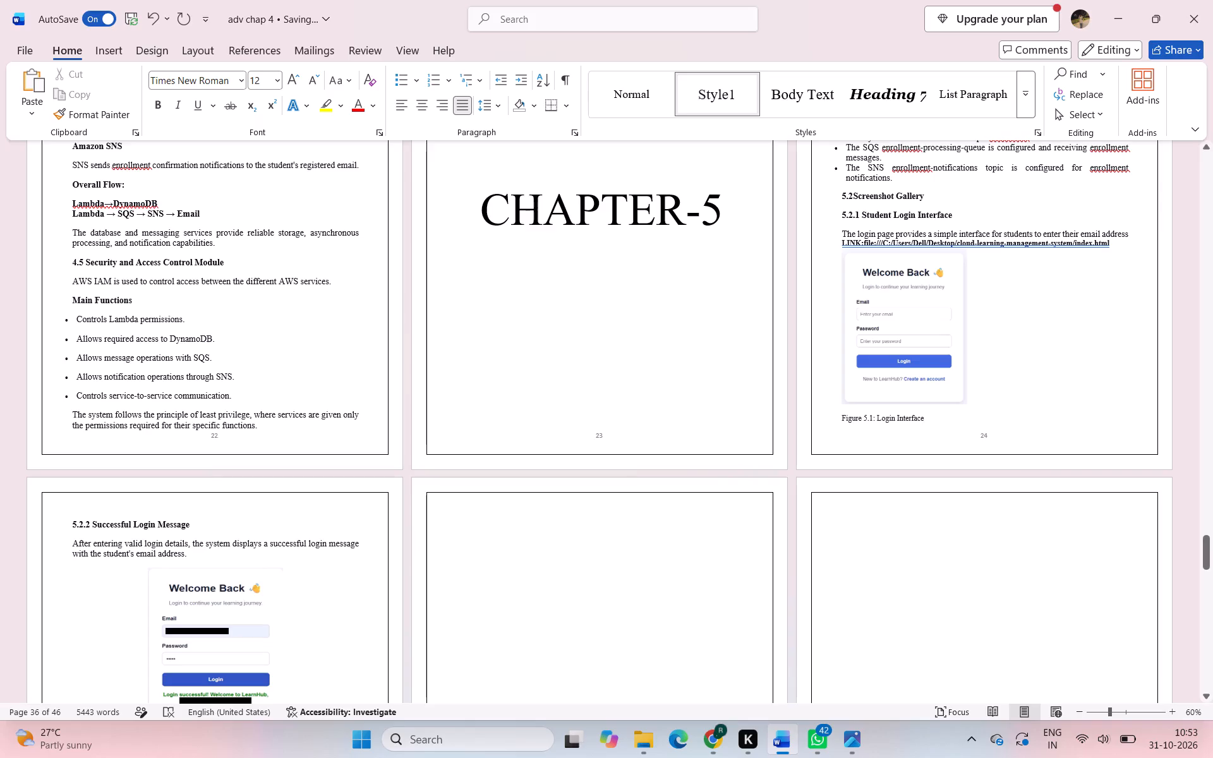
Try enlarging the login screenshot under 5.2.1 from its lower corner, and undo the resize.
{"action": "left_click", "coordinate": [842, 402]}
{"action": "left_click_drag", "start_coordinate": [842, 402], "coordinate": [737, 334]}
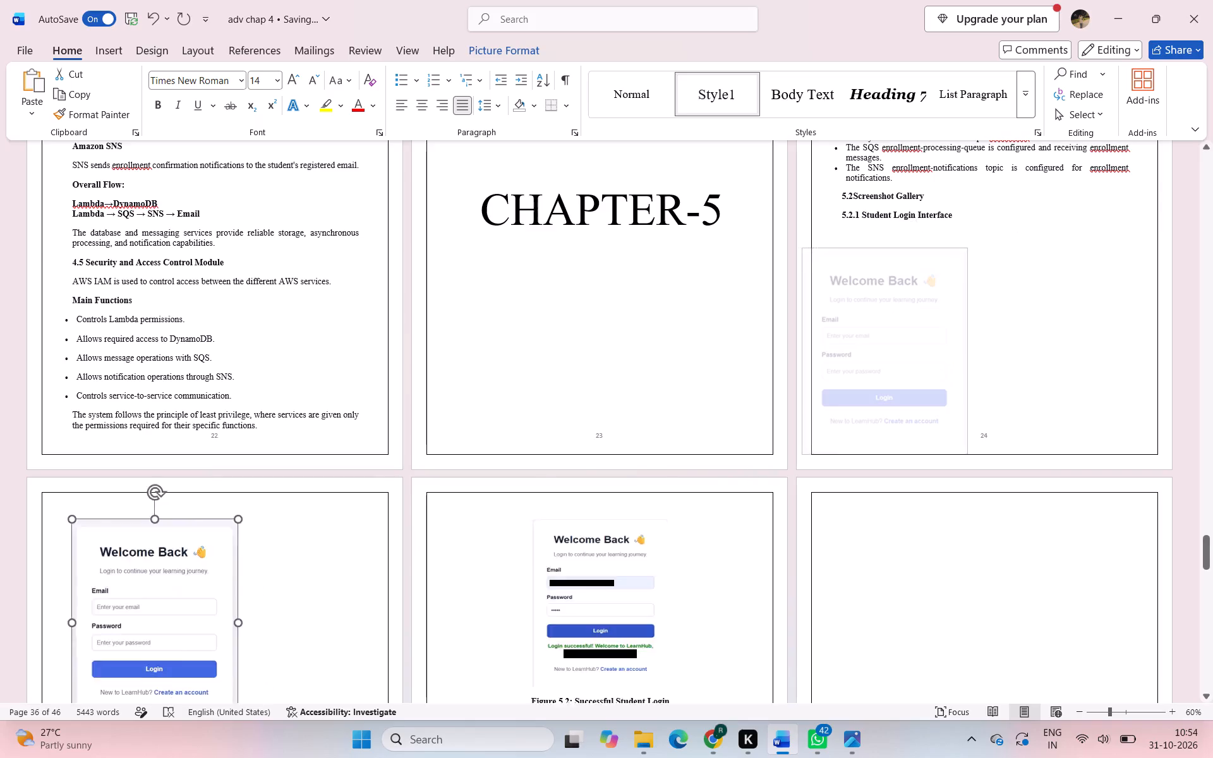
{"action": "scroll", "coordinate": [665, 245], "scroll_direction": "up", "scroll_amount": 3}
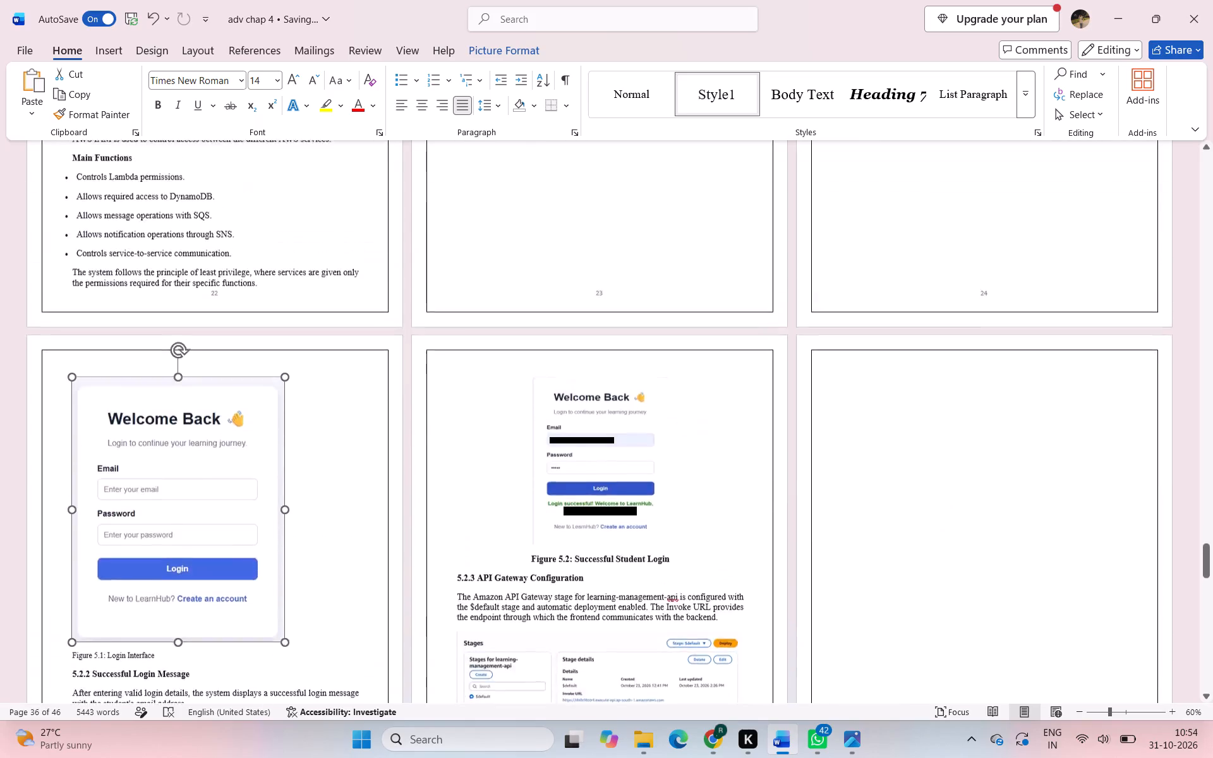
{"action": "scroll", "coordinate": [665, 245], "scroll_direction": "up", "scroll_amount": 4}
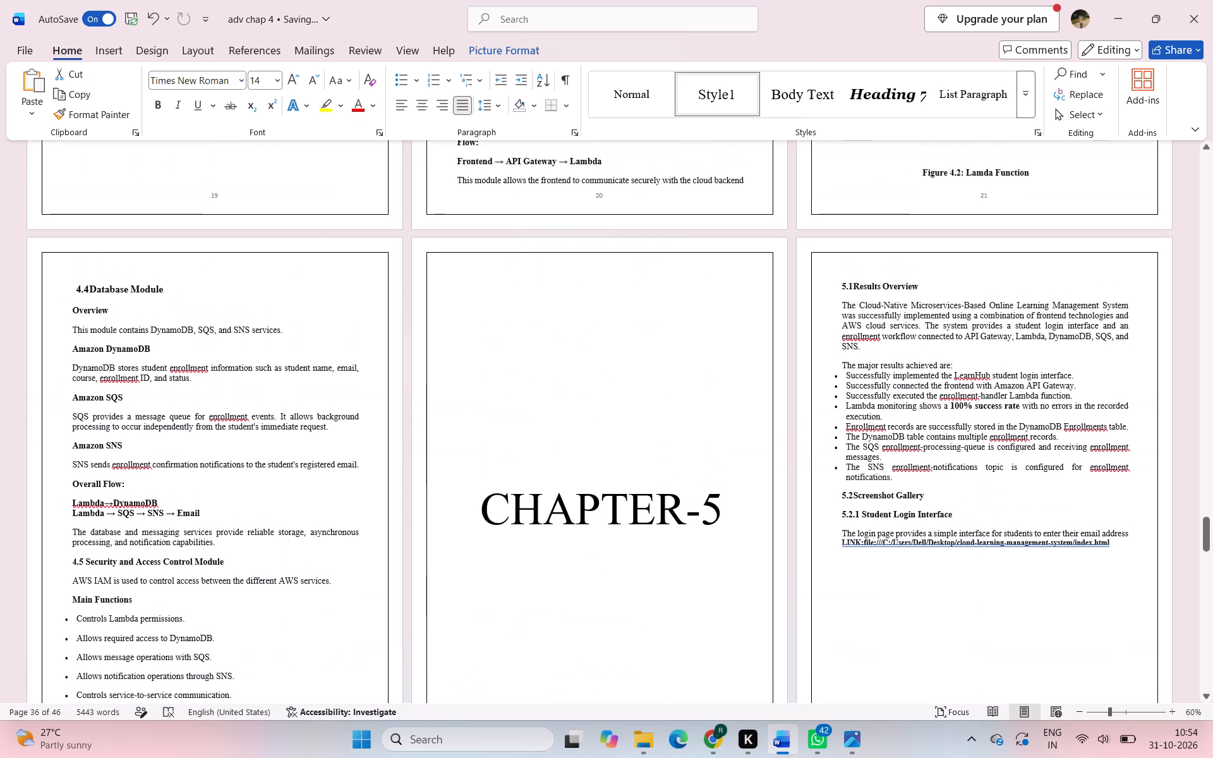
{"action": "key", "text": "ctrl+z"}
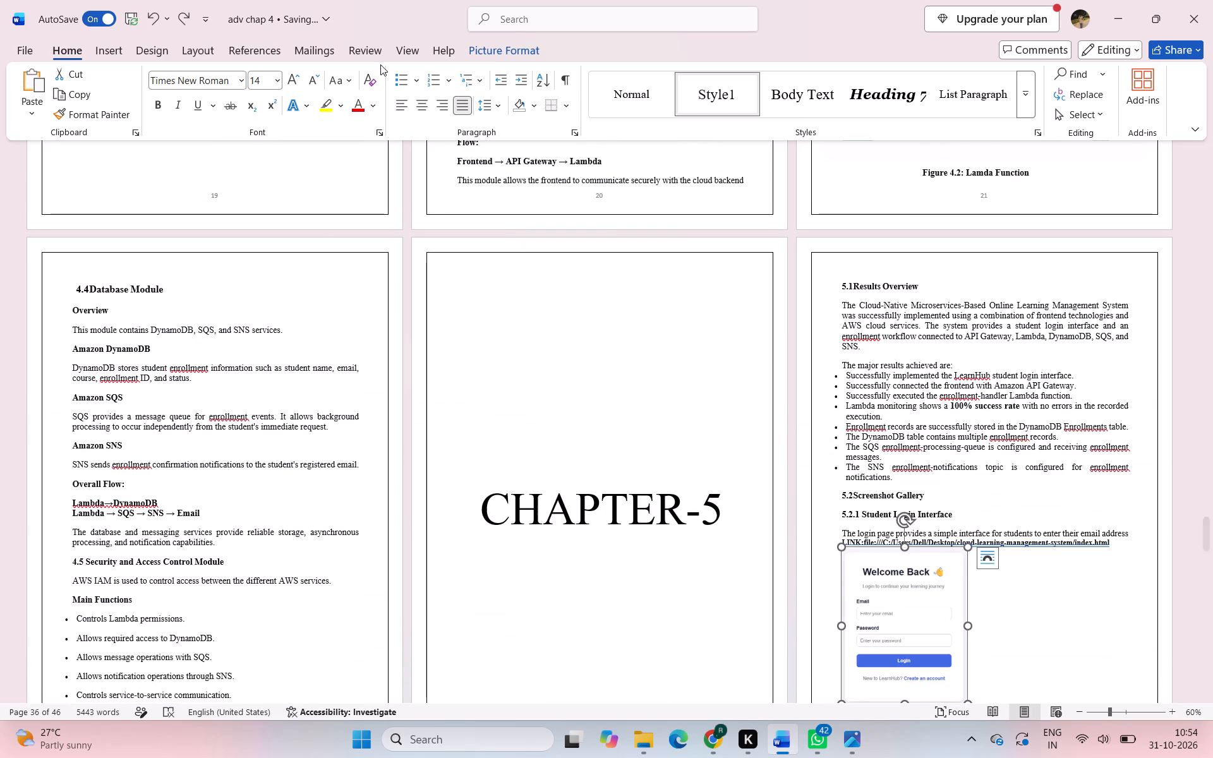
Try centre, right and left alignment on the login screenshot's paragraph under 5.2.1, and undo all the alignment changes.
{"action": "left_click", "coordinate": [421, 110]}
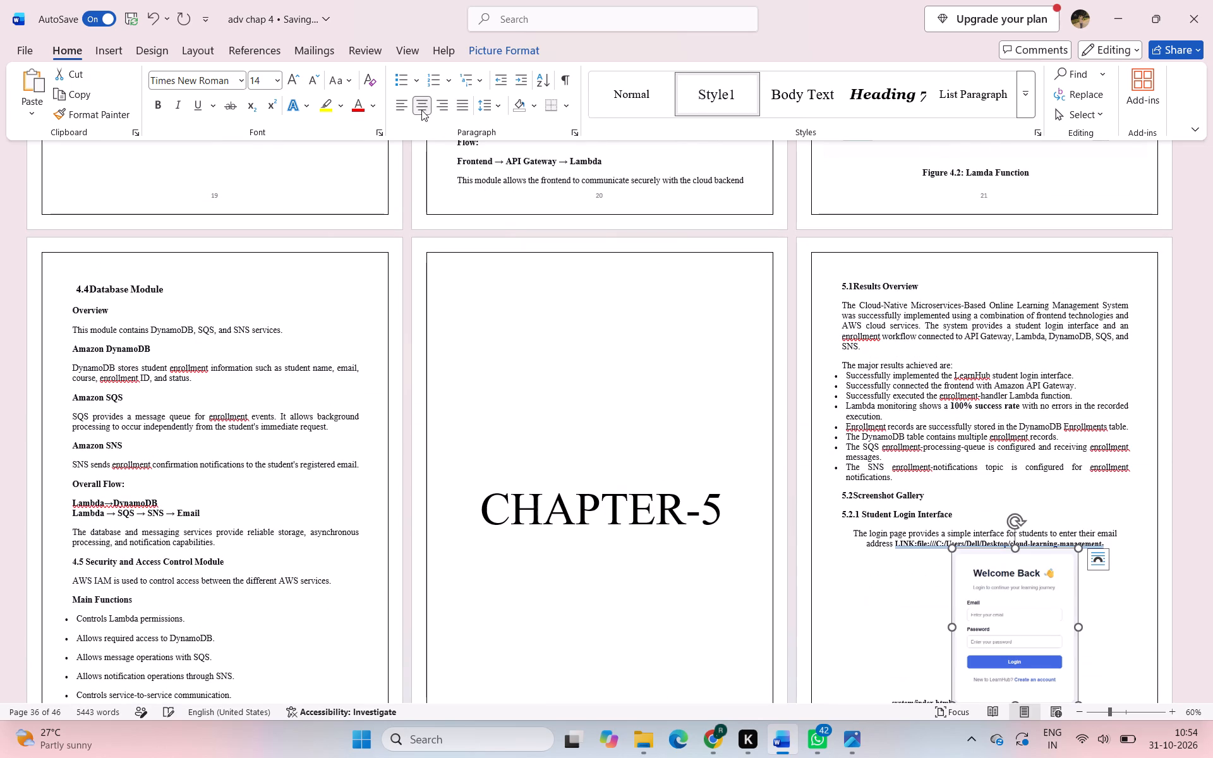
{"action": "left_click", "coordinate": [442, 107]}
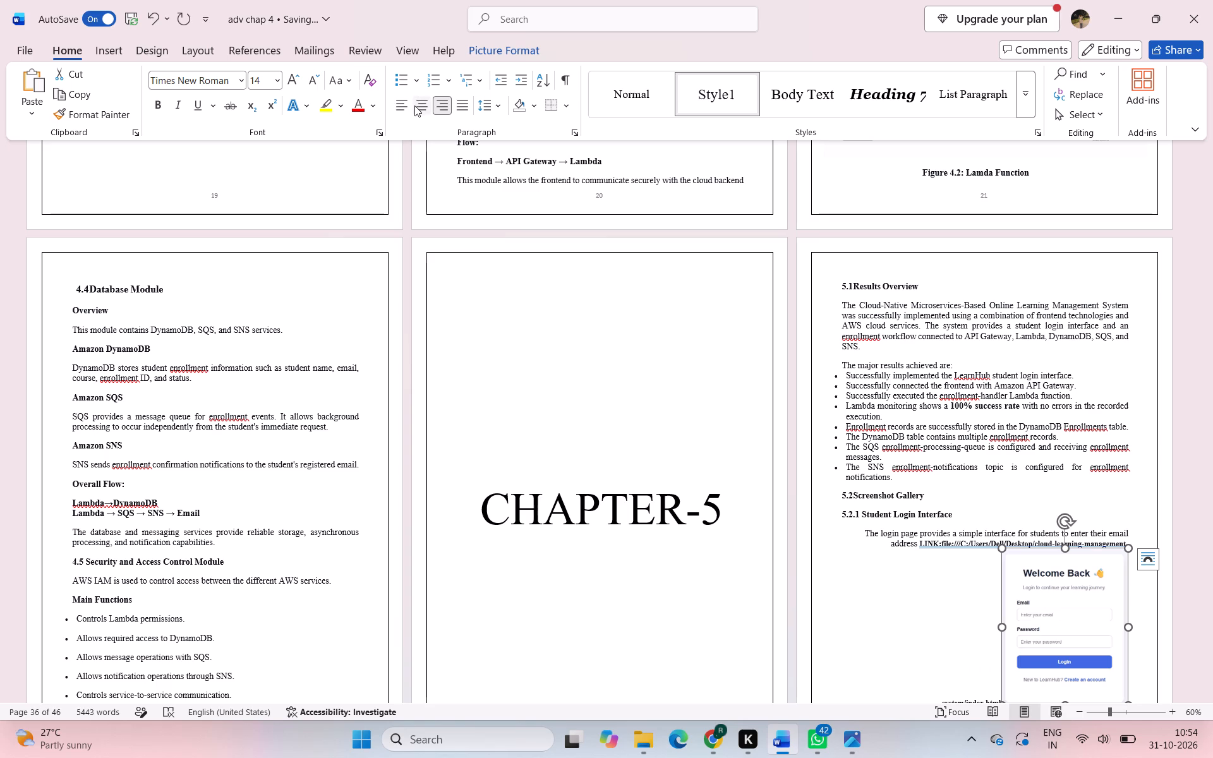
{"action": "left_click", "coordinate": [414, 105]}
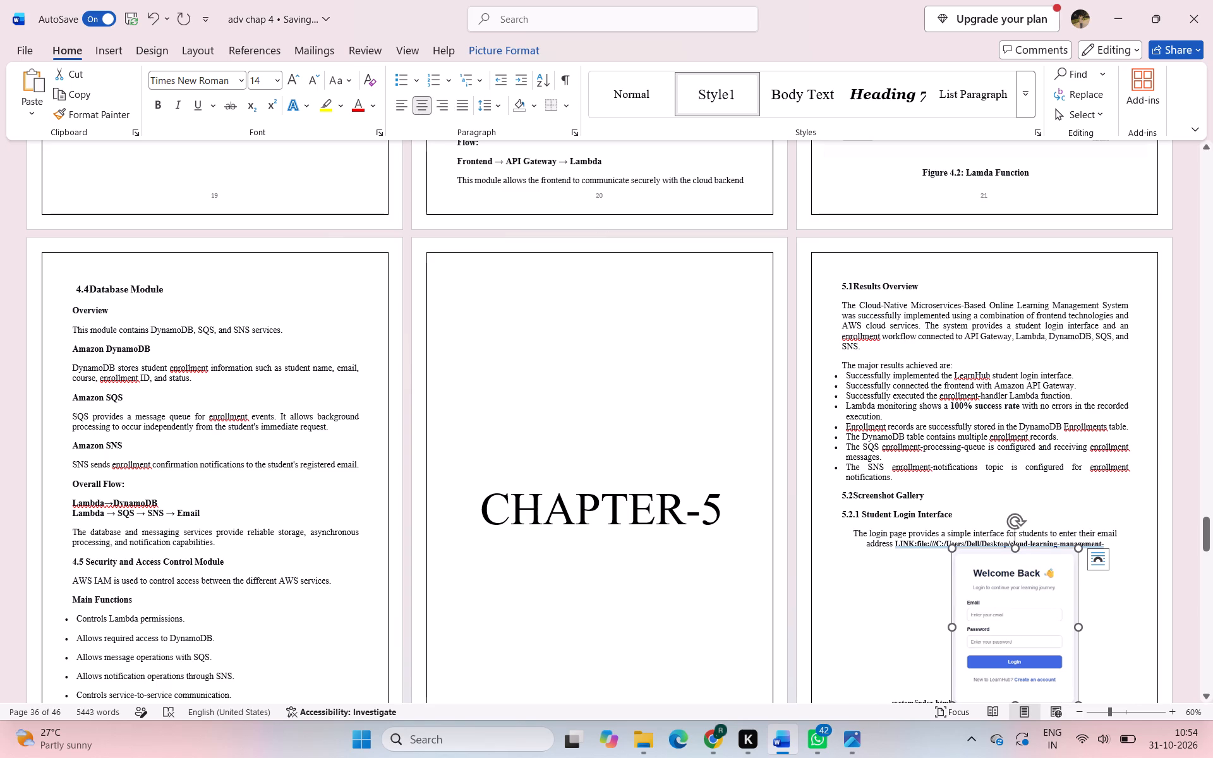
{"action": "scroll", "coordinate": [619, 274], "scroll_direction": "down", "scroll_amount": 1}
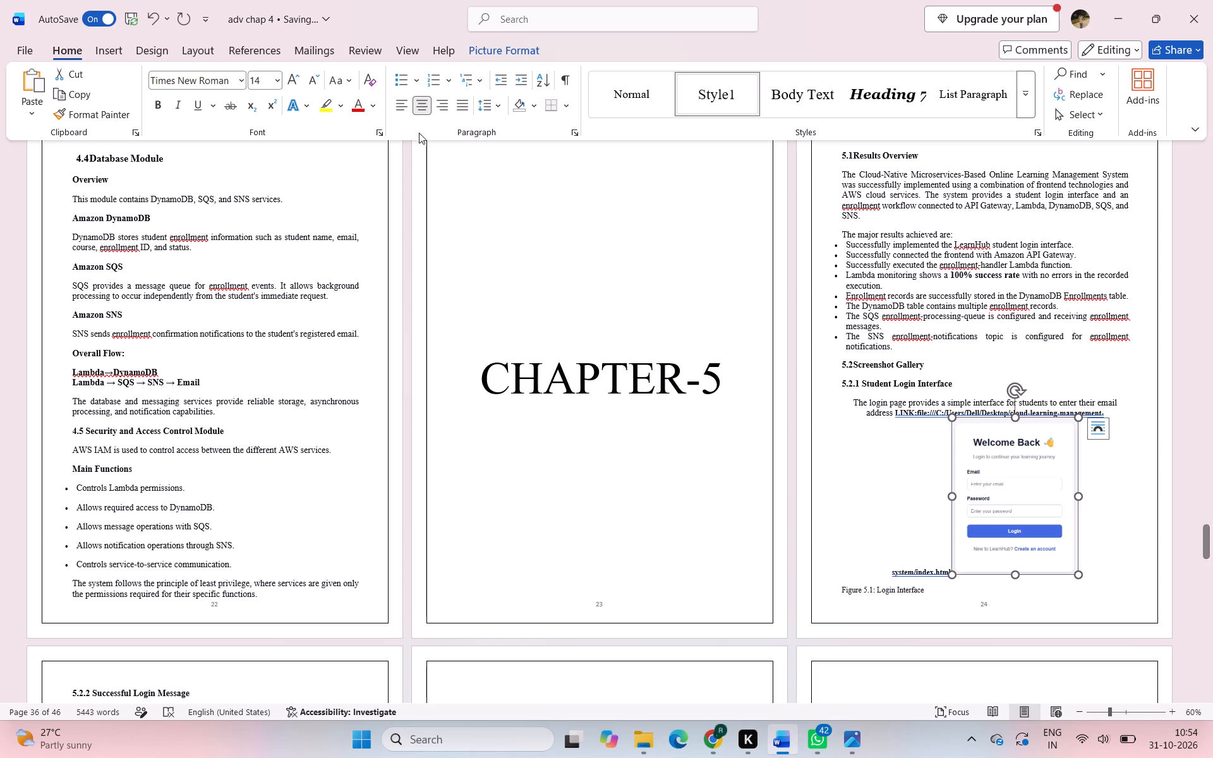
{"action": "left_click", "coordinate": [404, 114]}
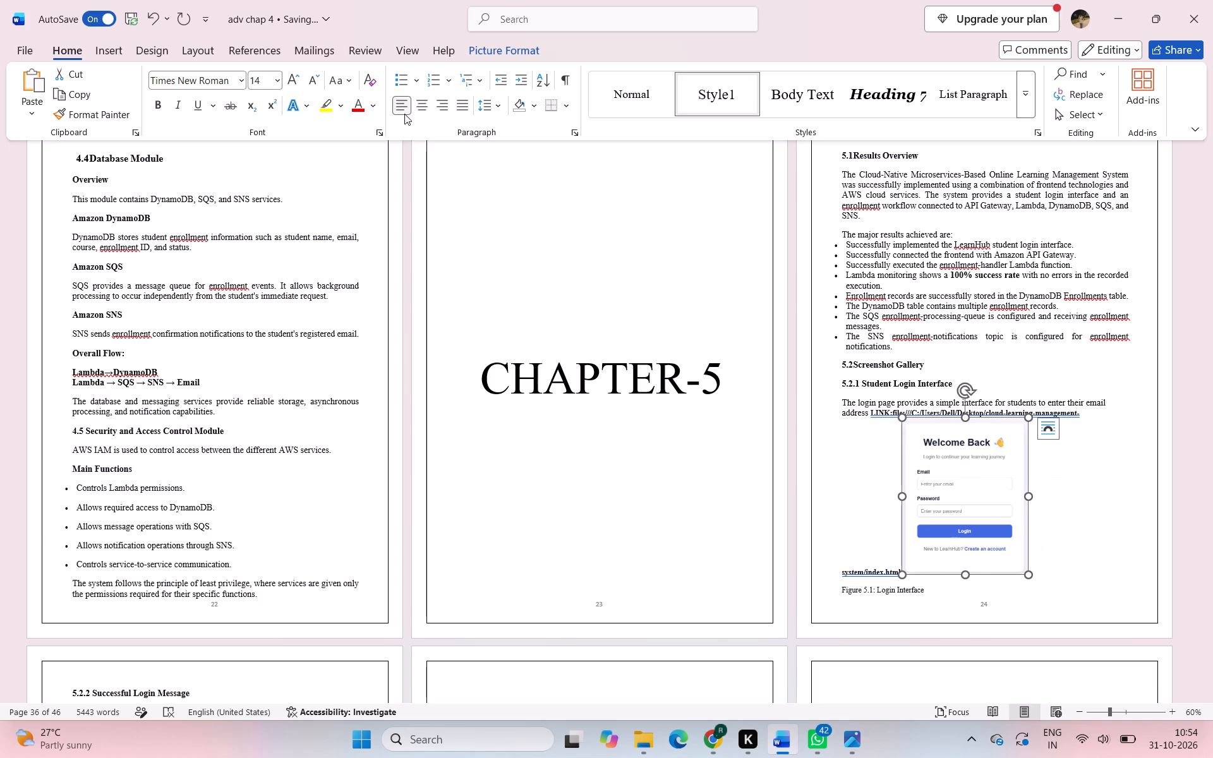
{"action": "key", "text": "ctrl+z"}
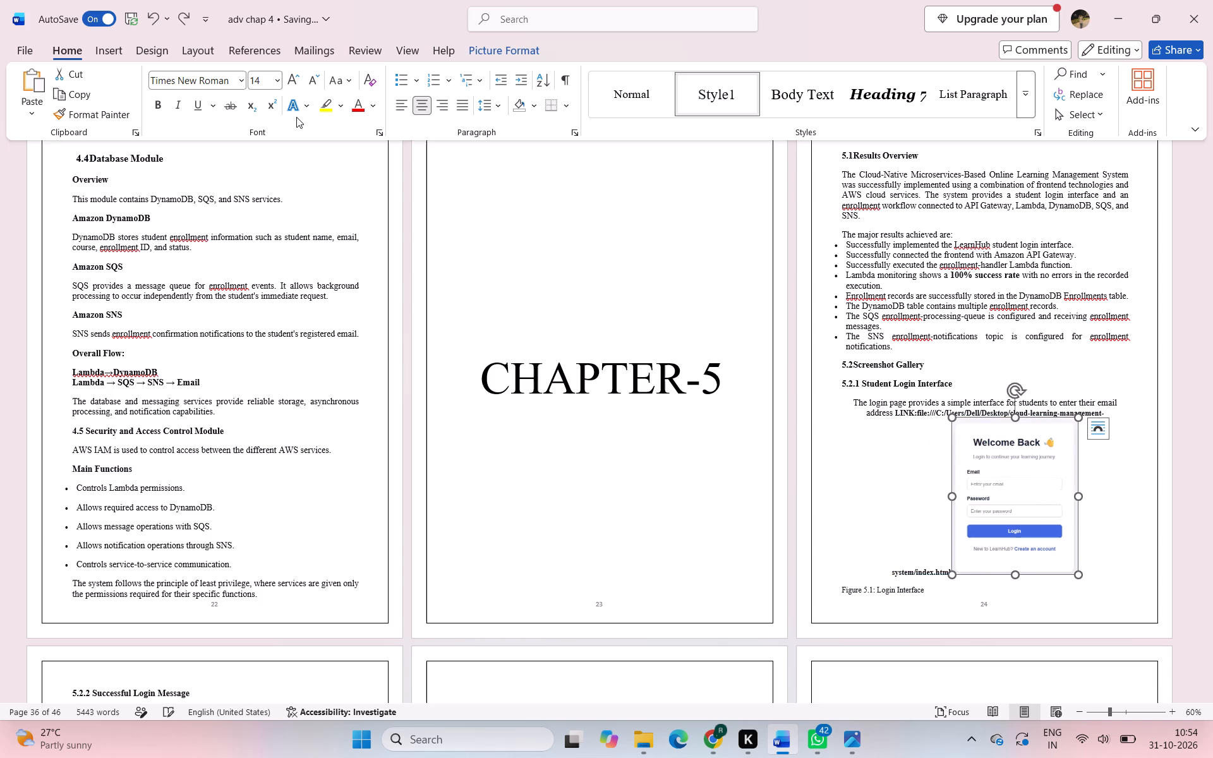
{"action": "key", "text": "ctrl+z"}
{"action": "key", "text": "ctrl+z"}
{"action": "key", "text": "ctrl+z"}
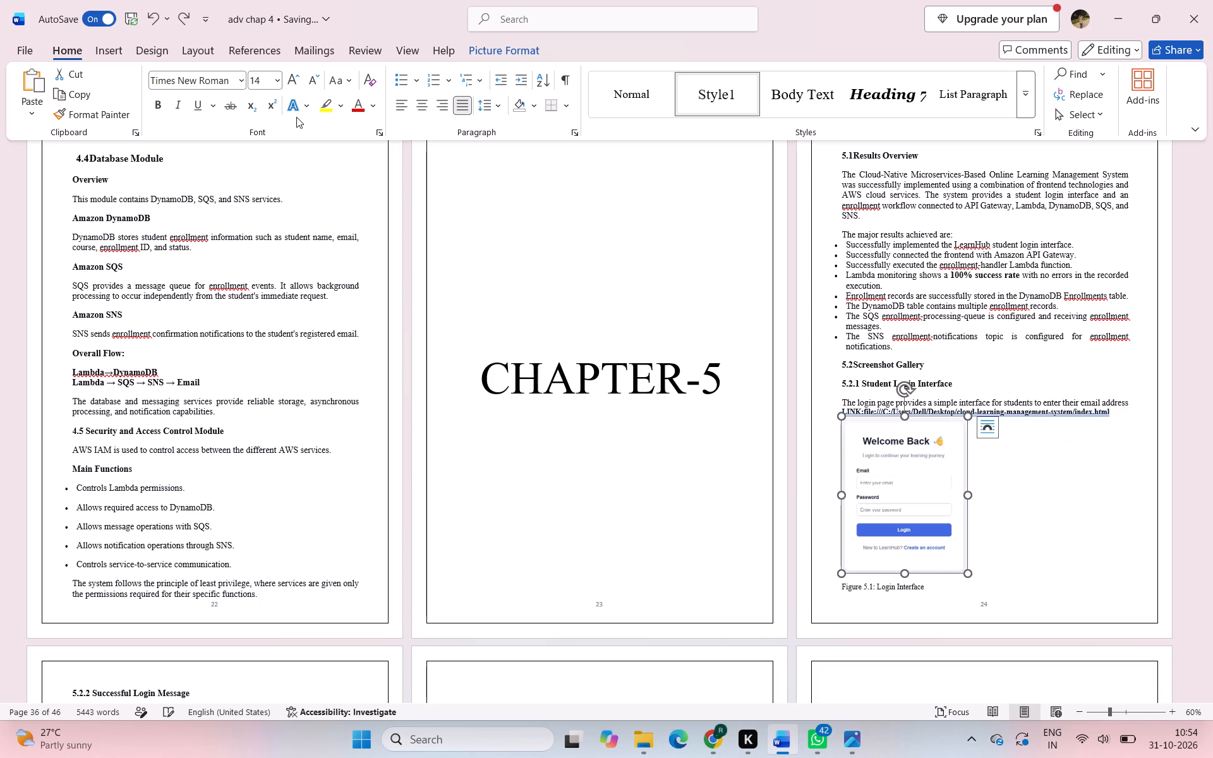
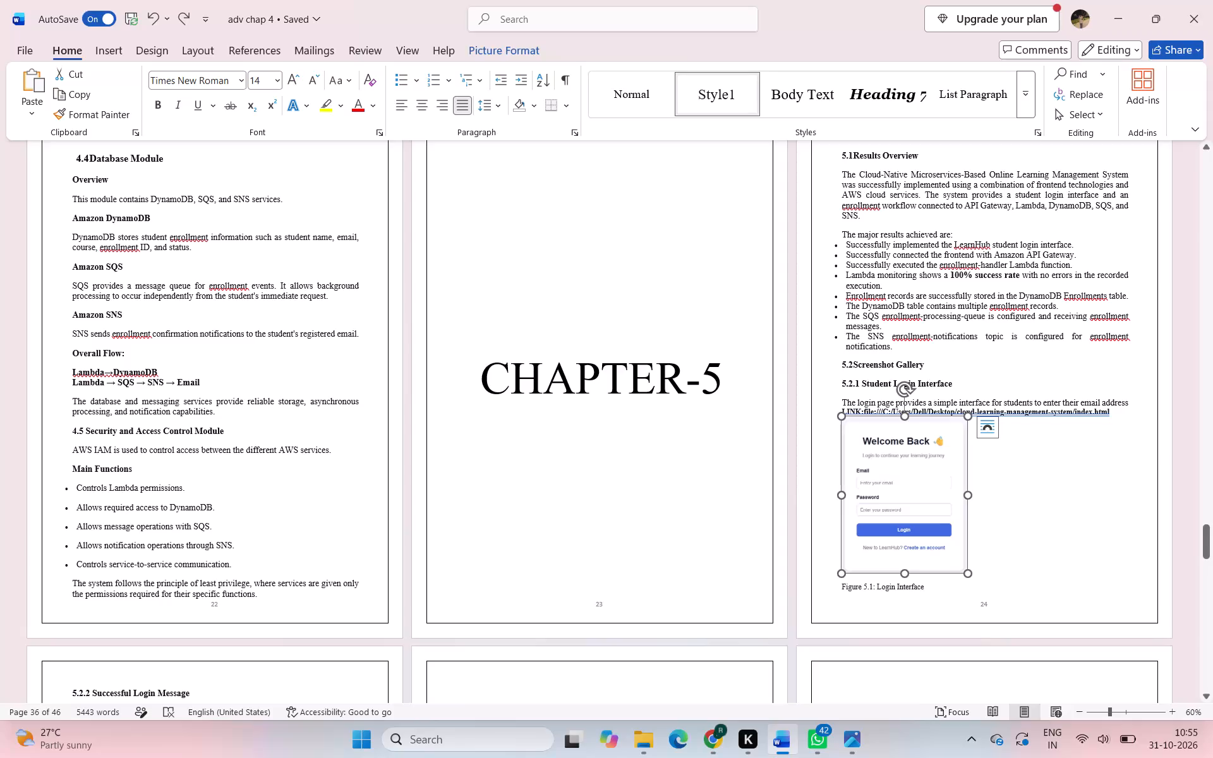
Try to shift the login screenshot under 5.2.1 by inserting spaces in front of it.
{"action": "left_click", "coordinate": [946, 516]}
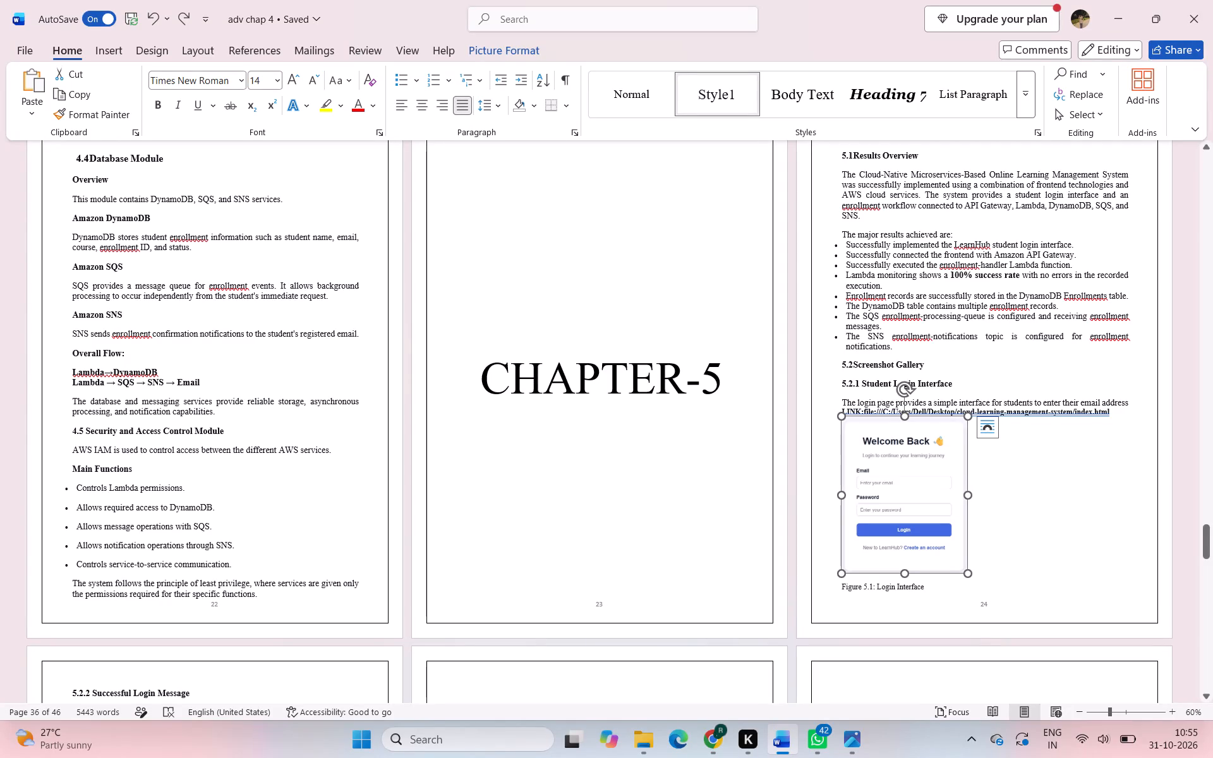
{"action": "left_click", "coordinate": [836, 558]}
{"action": "left_click", "coordinate": [836, 558]}
{"action": "key", "text": "space"}
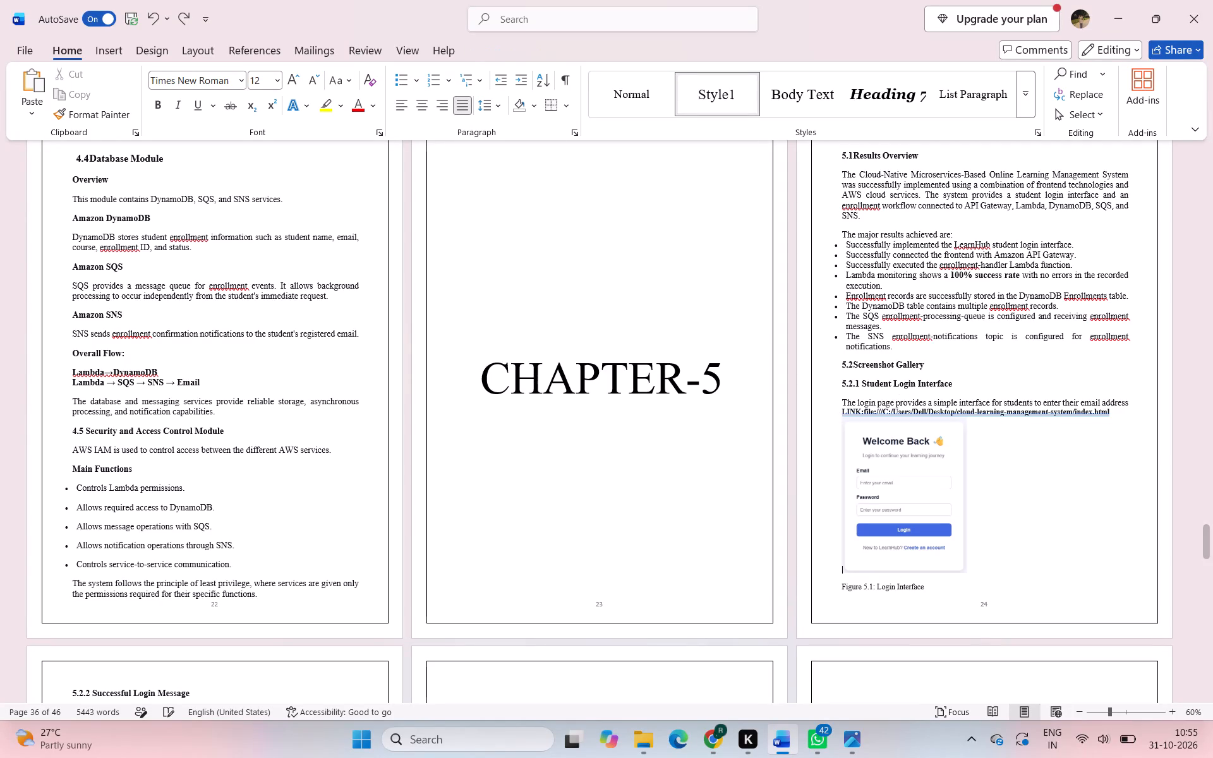
{"action": "key", "text": "space"}
{"action": "key", "text": "space"}
{"action": "key", "text": "space"}
{"action": "key", "text": "space"}
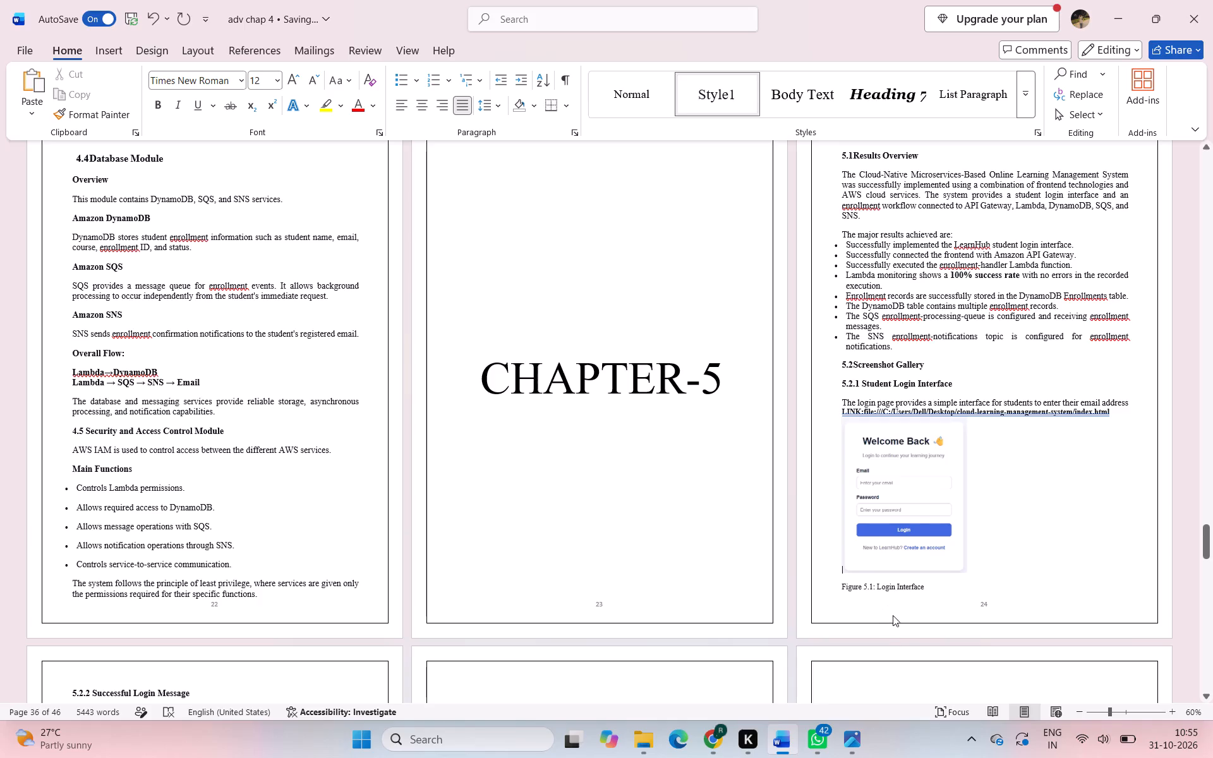
Delete the first sentence under 5.2.3 API Gateway Configuration, so the paragraph starts with "The Invoke URL provides the endpoint".
{"action": "scroll", "coordinate": [911, 550], "scroll_direction": "down", "scroll_amount": 3}
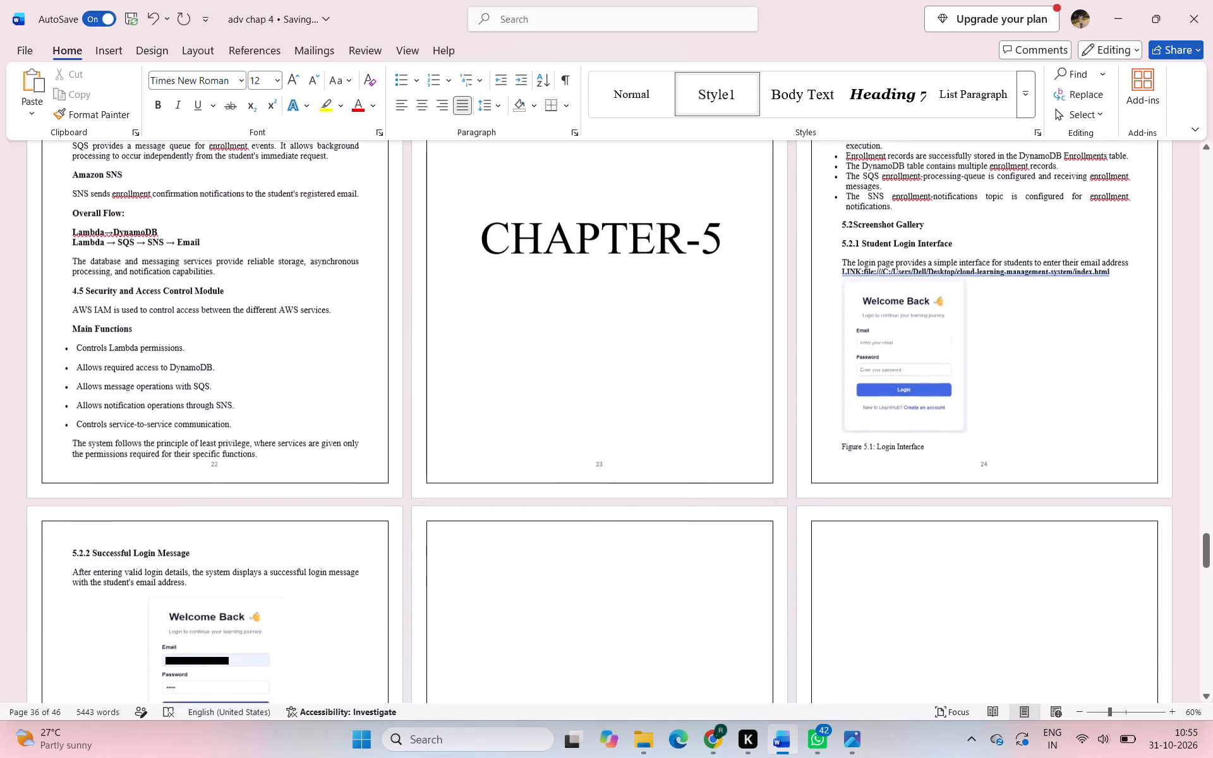
{"action": "scroll", "coordinate": [911, 550], "scroll_direction": "down", "scroll_amount": 5}
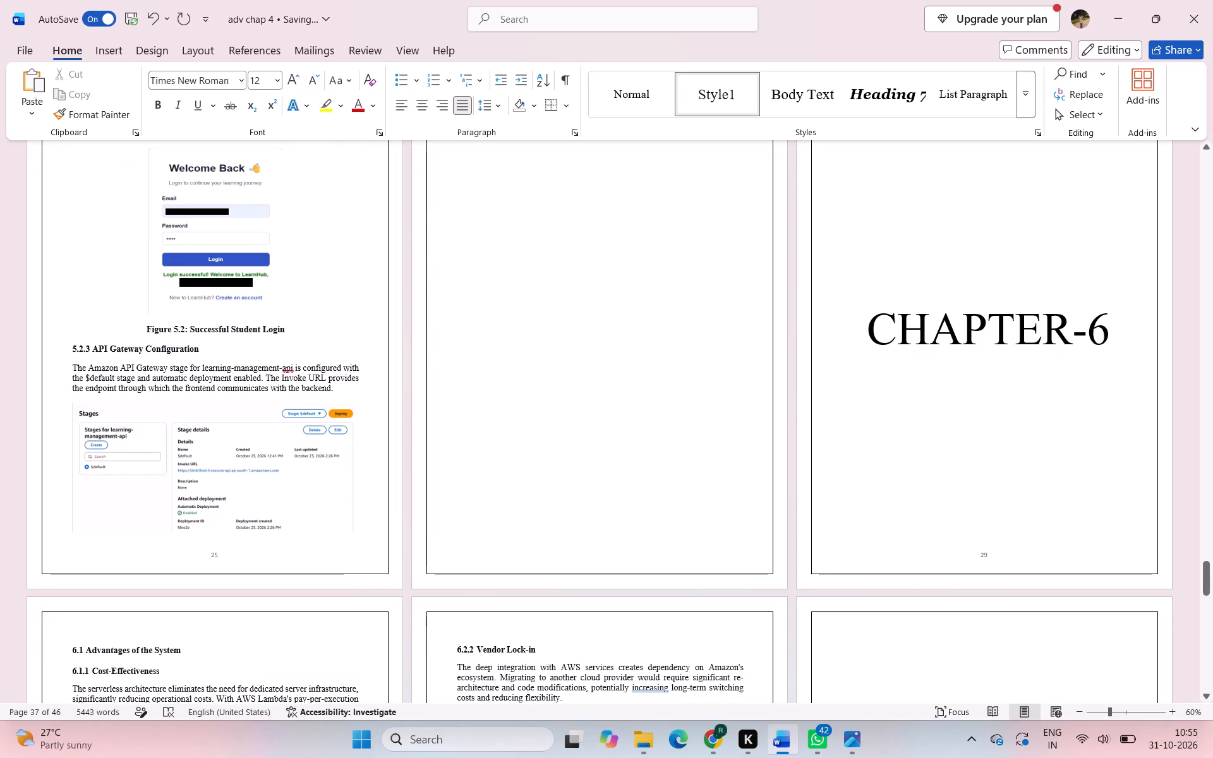
{"action": "scroll", "coordinate": [296, 521], "scroll_direction": "up", "scroll_amount": 2}
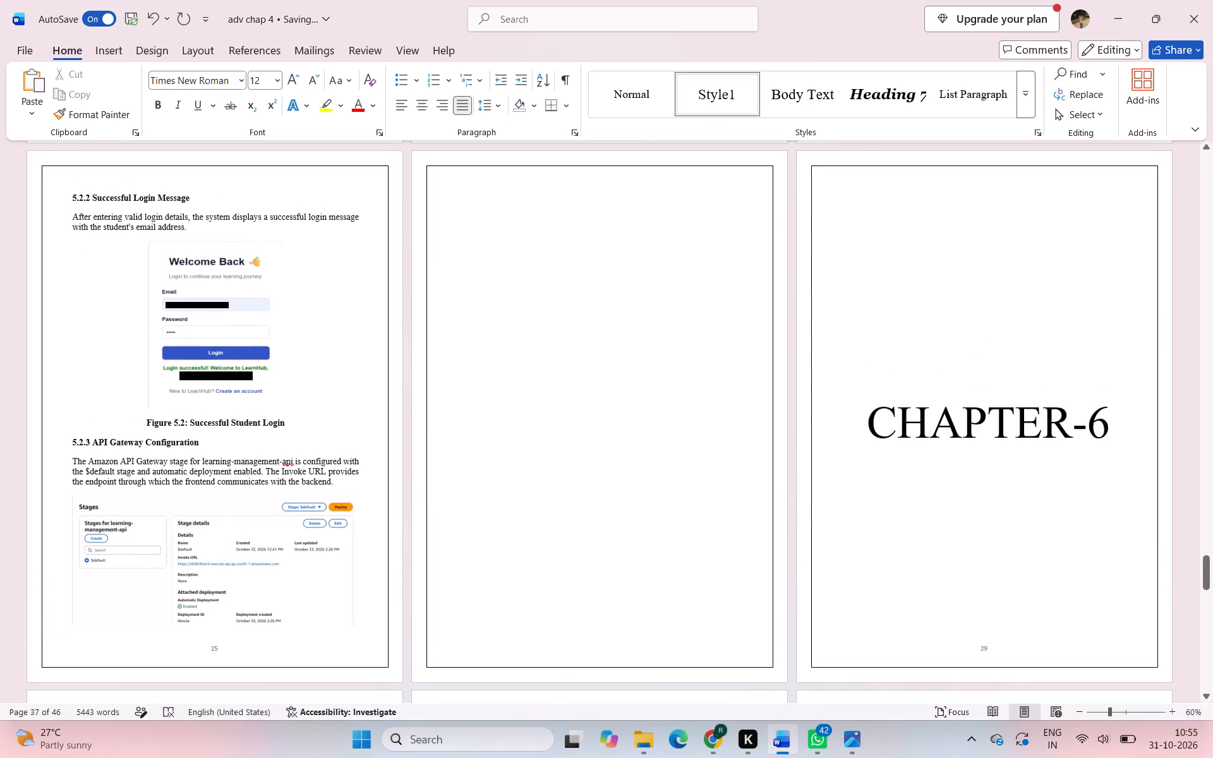
{"action": "left_click", "coordinate": [87, 476]}
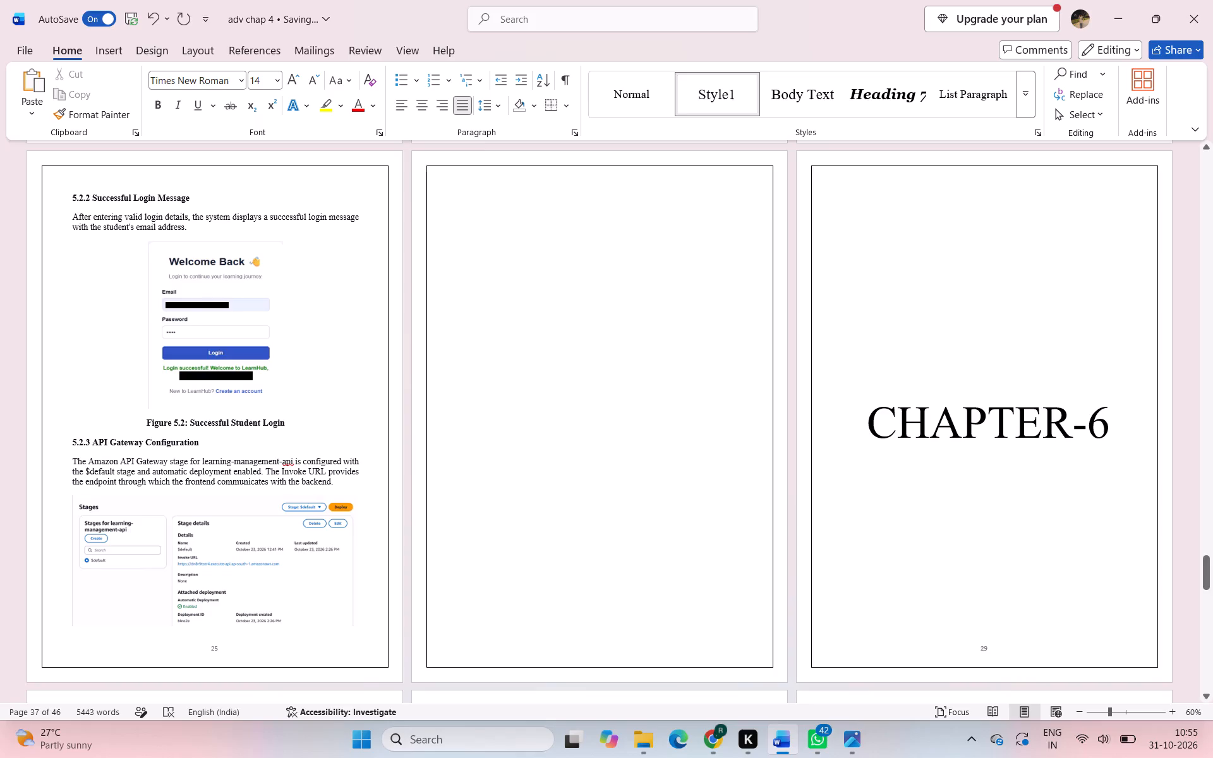
{"action": "left_click_drag", "start_coordinate": [72, 463], "coordinate": [243, 477]}
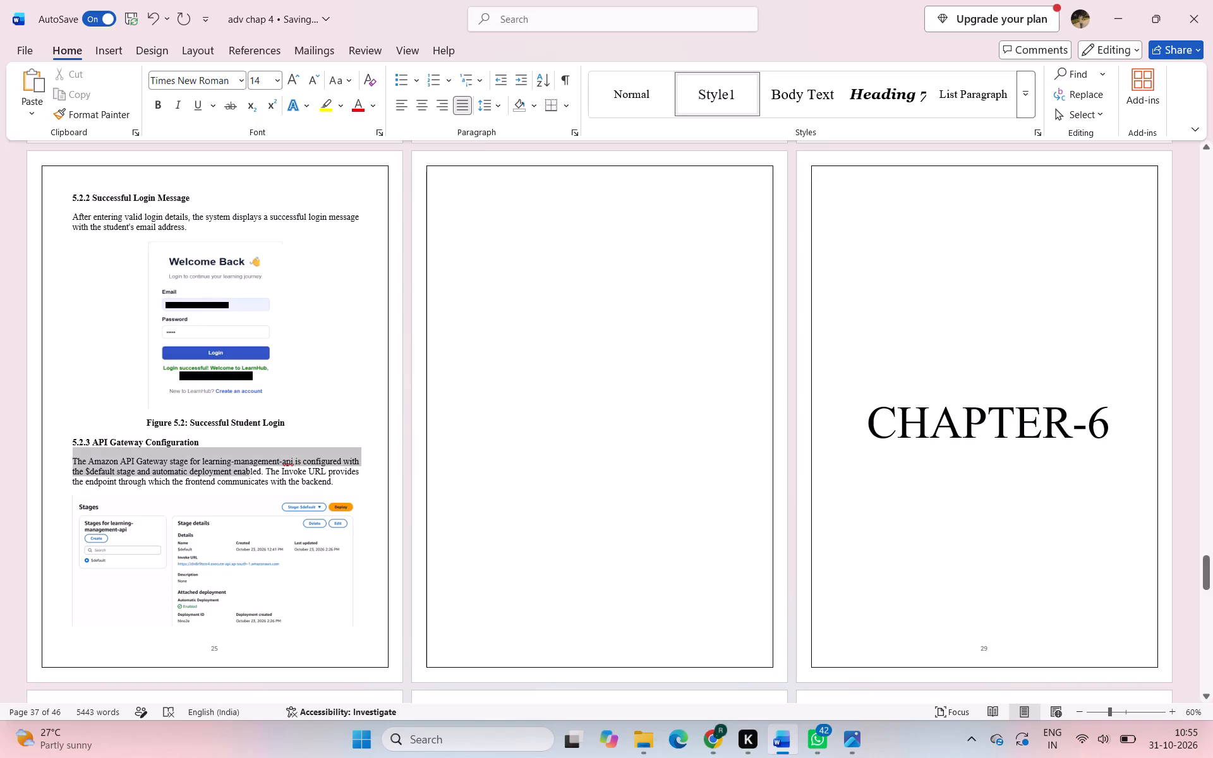
{"action": "left_click_drag", "start_coordinate": [243, 477], "coordinate": [261, 470]}
{"action": "left_click_drag", "start_coordinate": [261, 470], "coordinate": [263, 471]}
{"action": "left_click_drag", "start_coordinate": [263, 471], "coordinate": [265, 469]}
{"action": "key", "text": "BackSpace"}
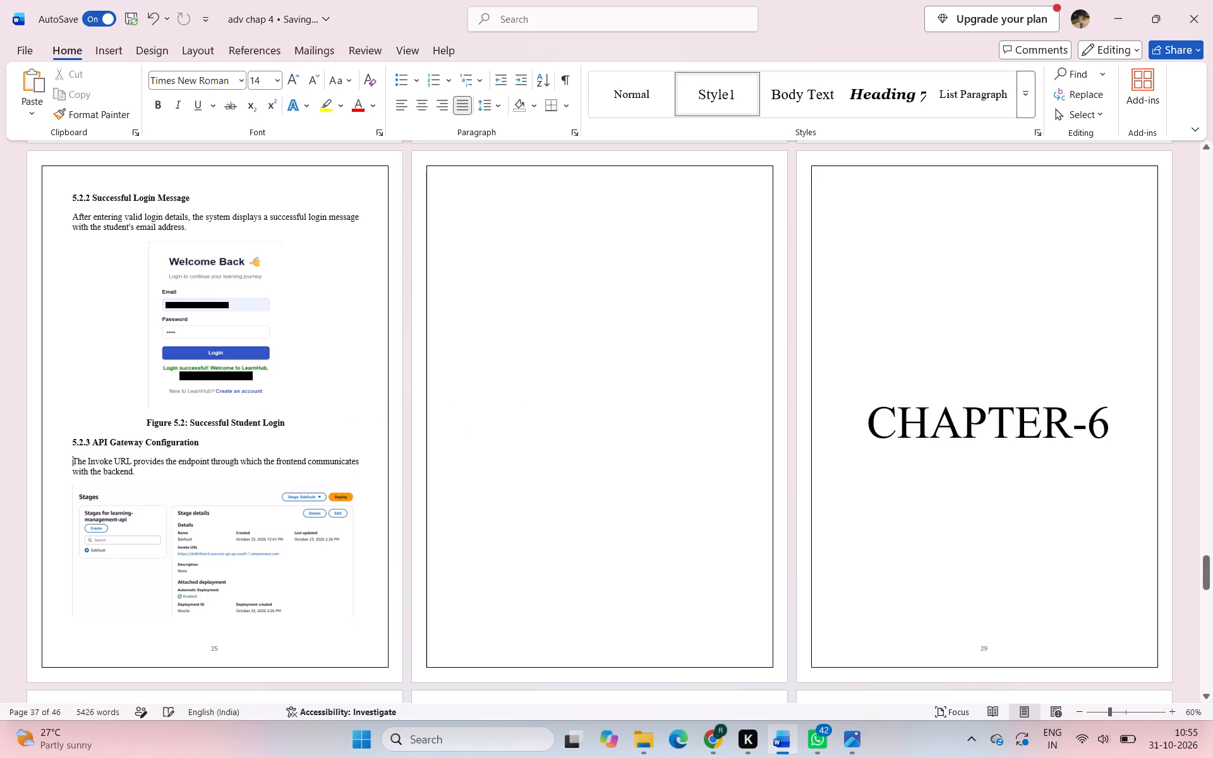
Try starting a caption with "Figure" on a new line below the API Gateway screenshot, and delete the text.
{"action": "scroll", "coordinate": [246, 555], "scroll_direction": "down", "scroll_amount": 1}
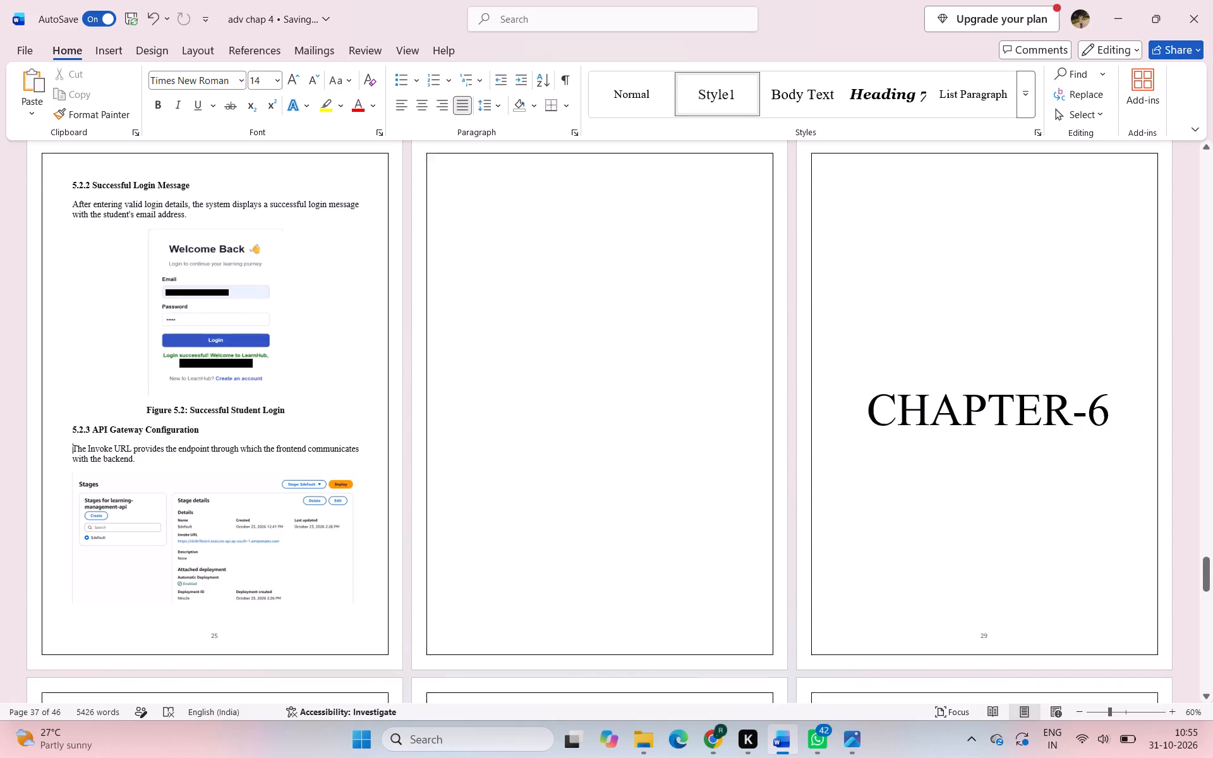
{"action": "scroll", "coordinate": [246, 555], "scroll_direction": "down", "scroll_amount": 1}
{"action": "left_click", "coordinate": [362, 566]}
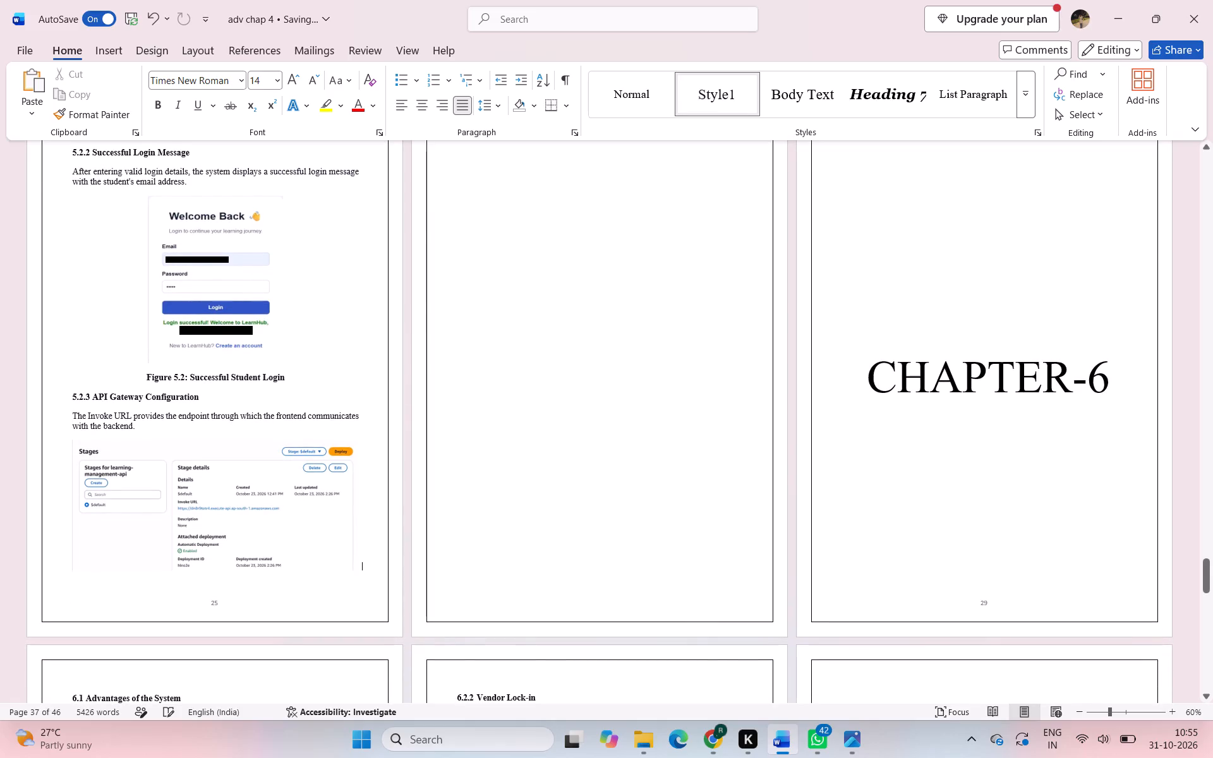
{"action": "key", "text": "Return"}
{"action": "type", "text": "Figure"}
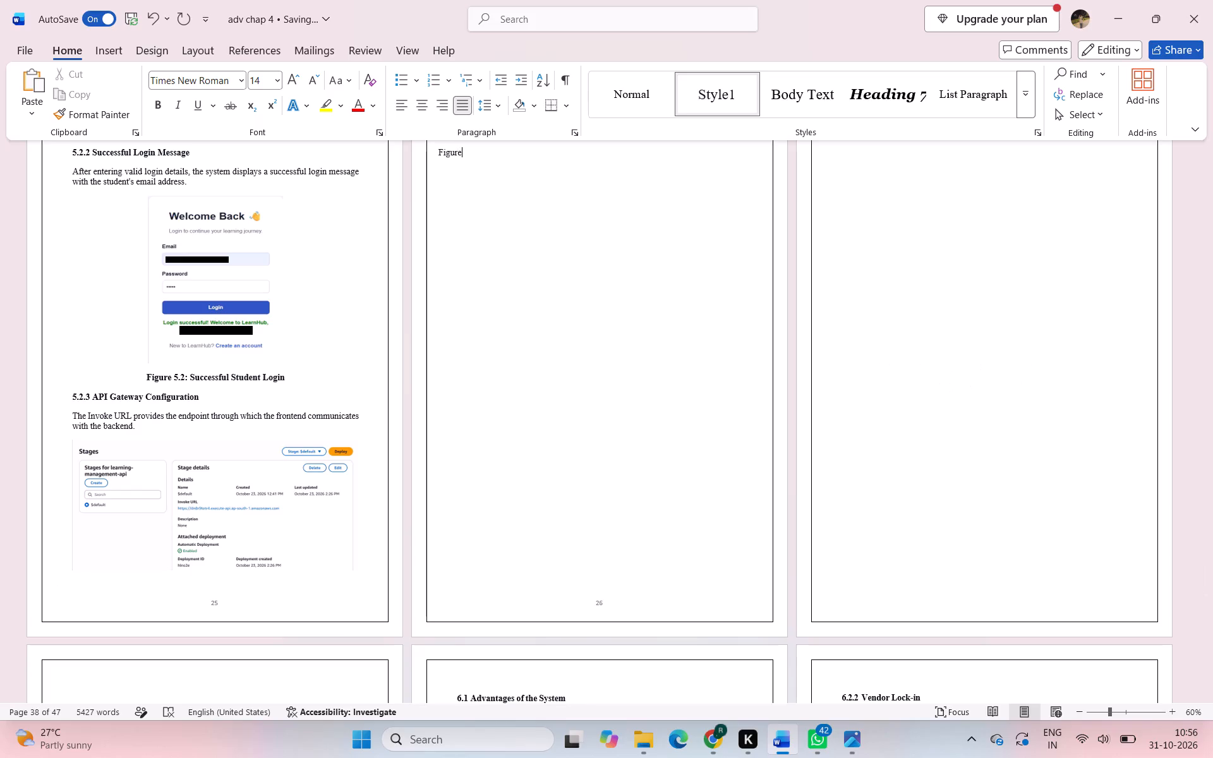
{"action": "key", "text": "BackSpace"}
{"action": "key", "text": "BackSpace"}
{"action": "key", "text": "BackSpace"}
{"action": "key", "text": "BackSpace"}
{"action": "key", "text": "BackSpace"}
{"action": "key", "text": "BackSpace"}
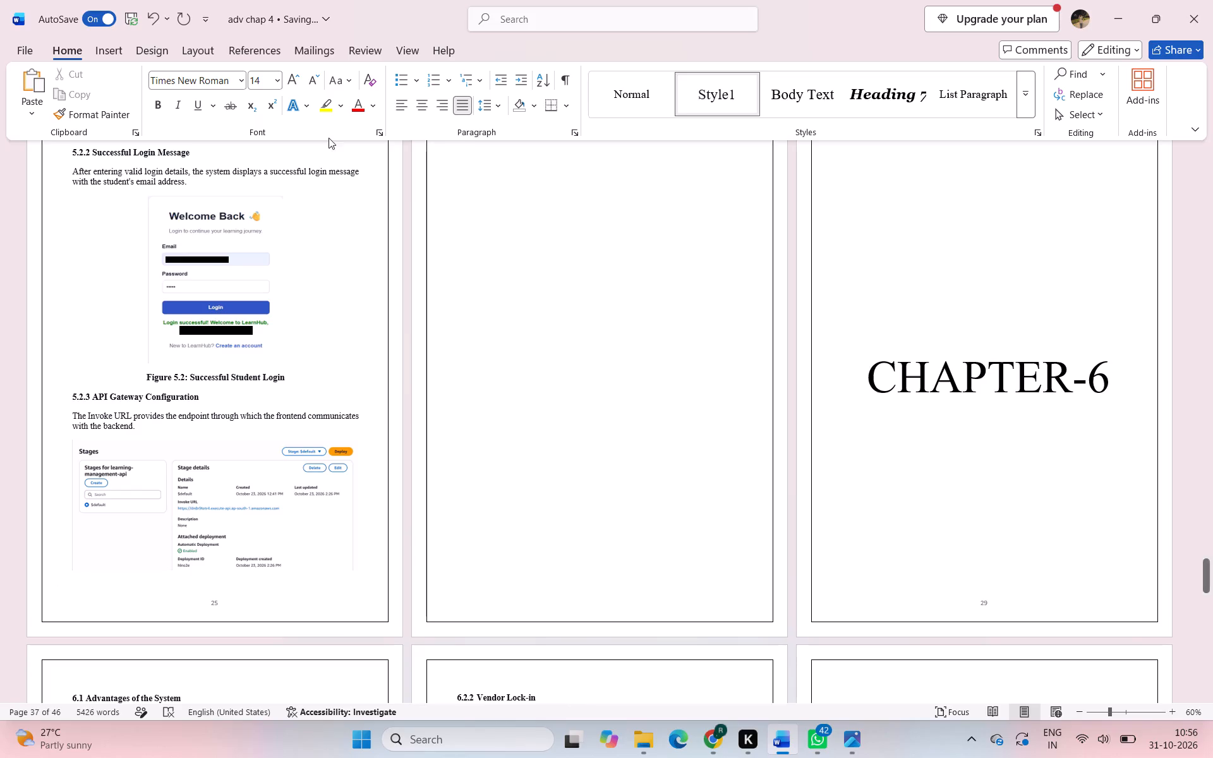
Reduce the font size to 10 on the empty line below the API Gateway screenshot, removing the trial letter and line break.
{"action": "left_click", "coordinate": [317, 88]}
{"action": "left_click", "coordinate": [317, 88]}
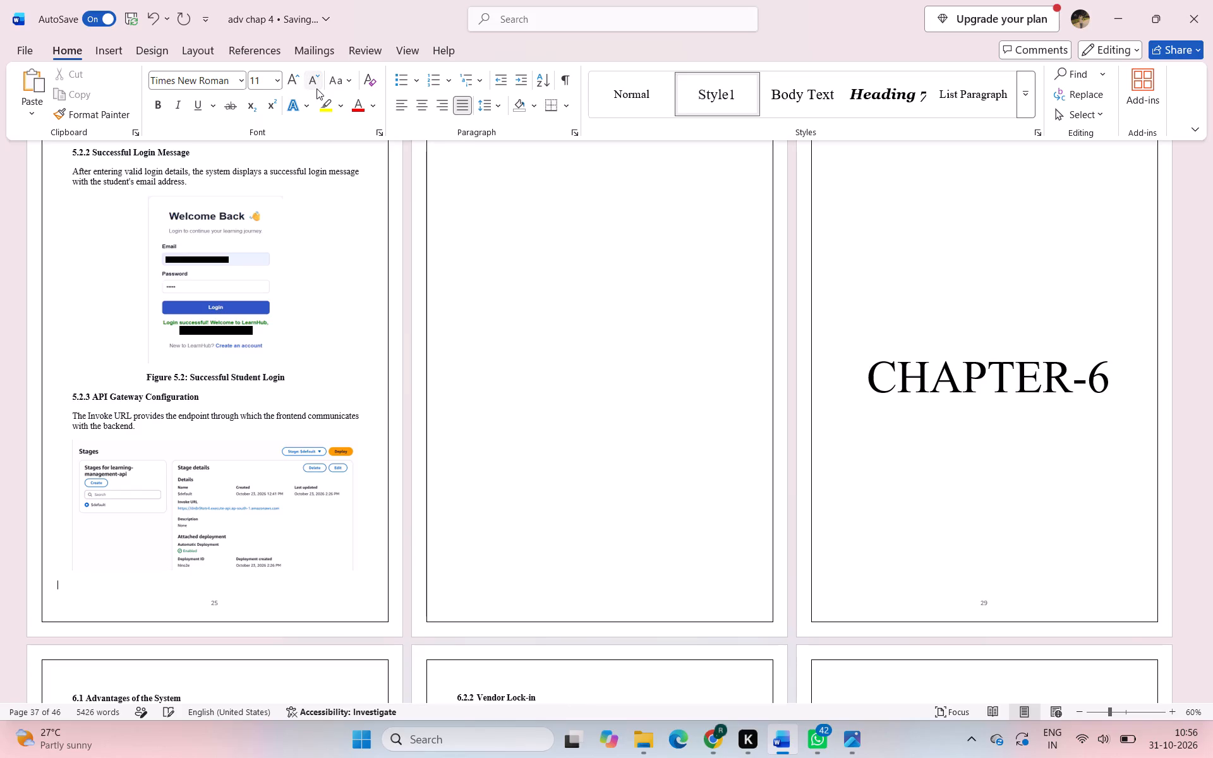
{"action": "left_click", "coordinate": [317, 88]}
{"action": "key", "text": "shift+f"}
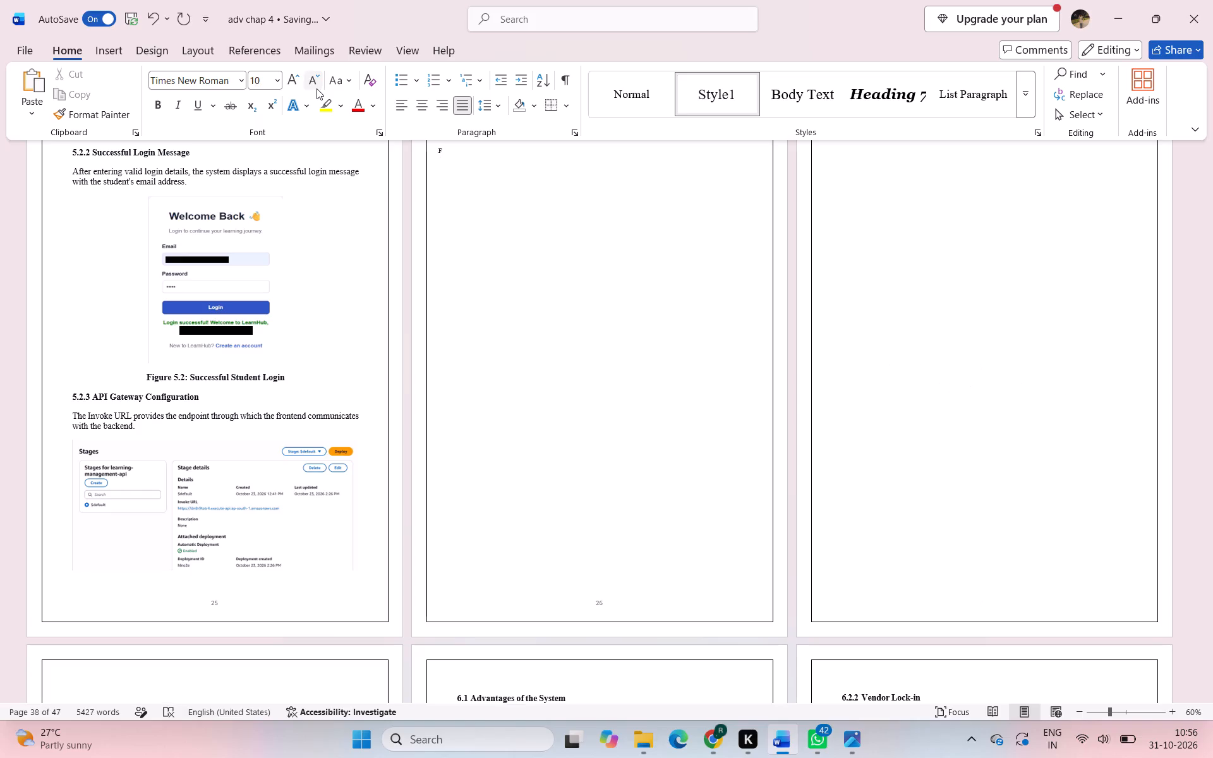
{"action": "key", "text": "BackSpace"}
{"action": "key", "text": "BackSpace"}
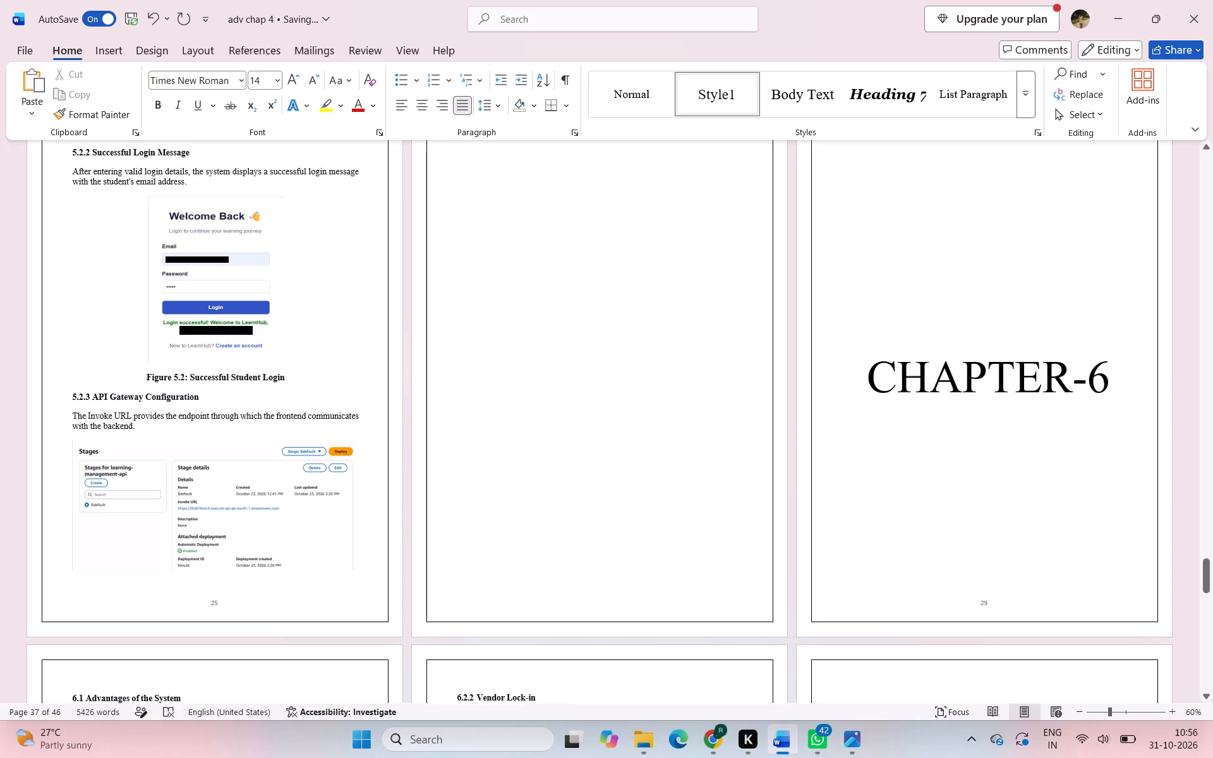
Add a new line below the API Gateway screenshot, try some filler text on it, and delete that text.
{"action": "key", "text": "Return"}
{"action": "type", "text": "hj"}
{"action": "type", "text": "uhu"}
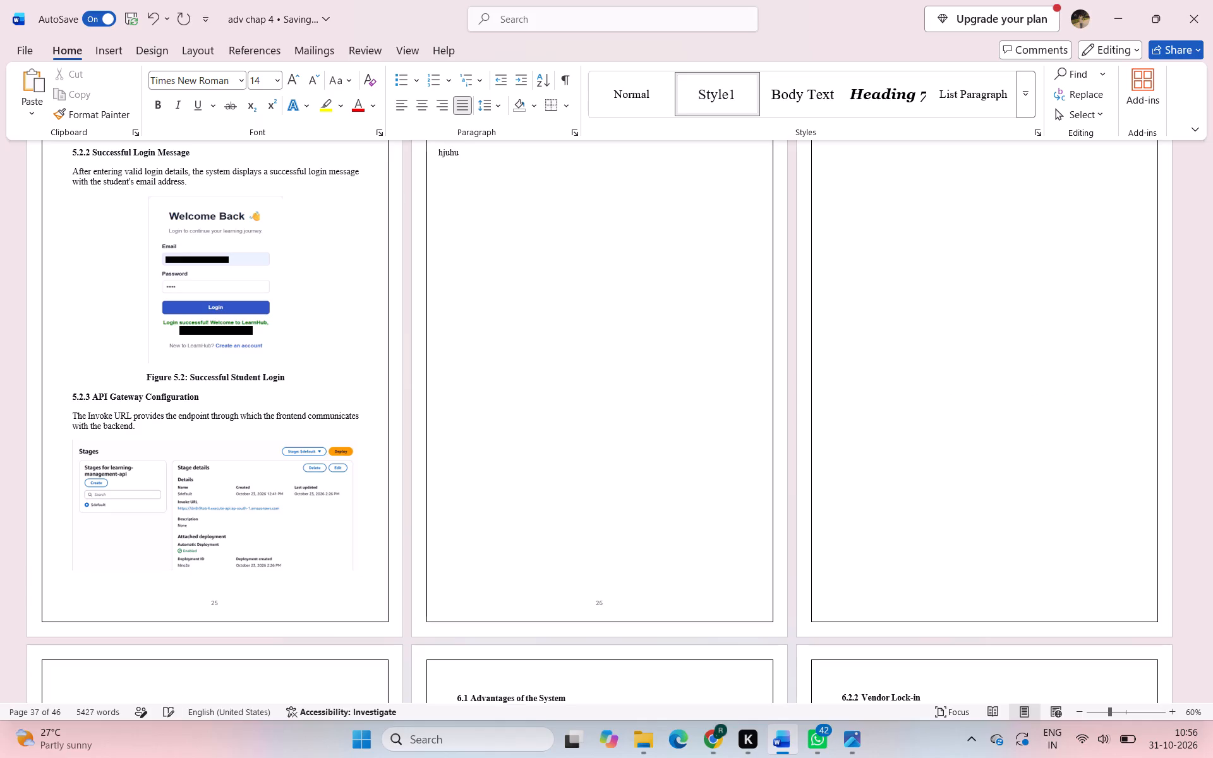
{"action": "key", "text": "BackSpace"}
{"action": "key", "text": "BackSpace"}
{"action": "key", "text": "BackSpace"}
{"action": "key", "text": "BackSpace"}
{"action": "key", "text": "BackSpace"}
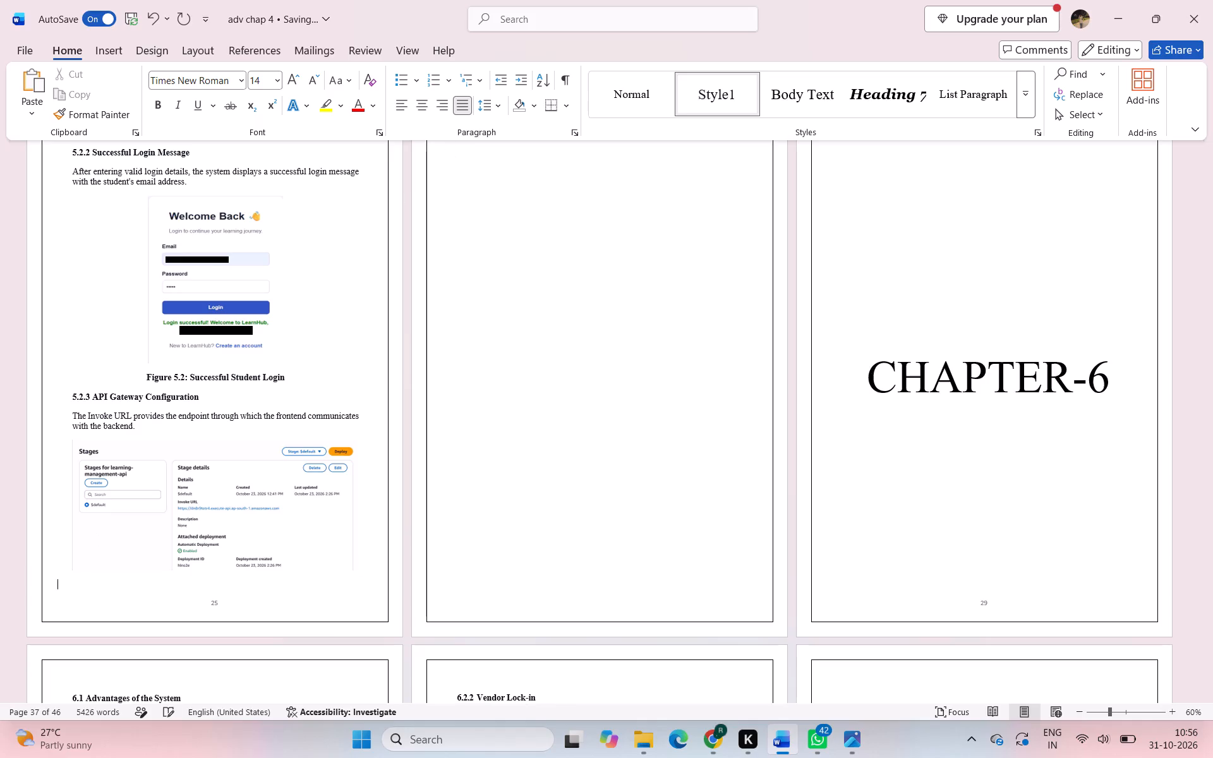
Reduce the height of the API Gateway screenshot under 5.2.3 from its bottom edge, making room for a caption line on page 25.
{"action": "double_click", "coordinate": [166, 565]}
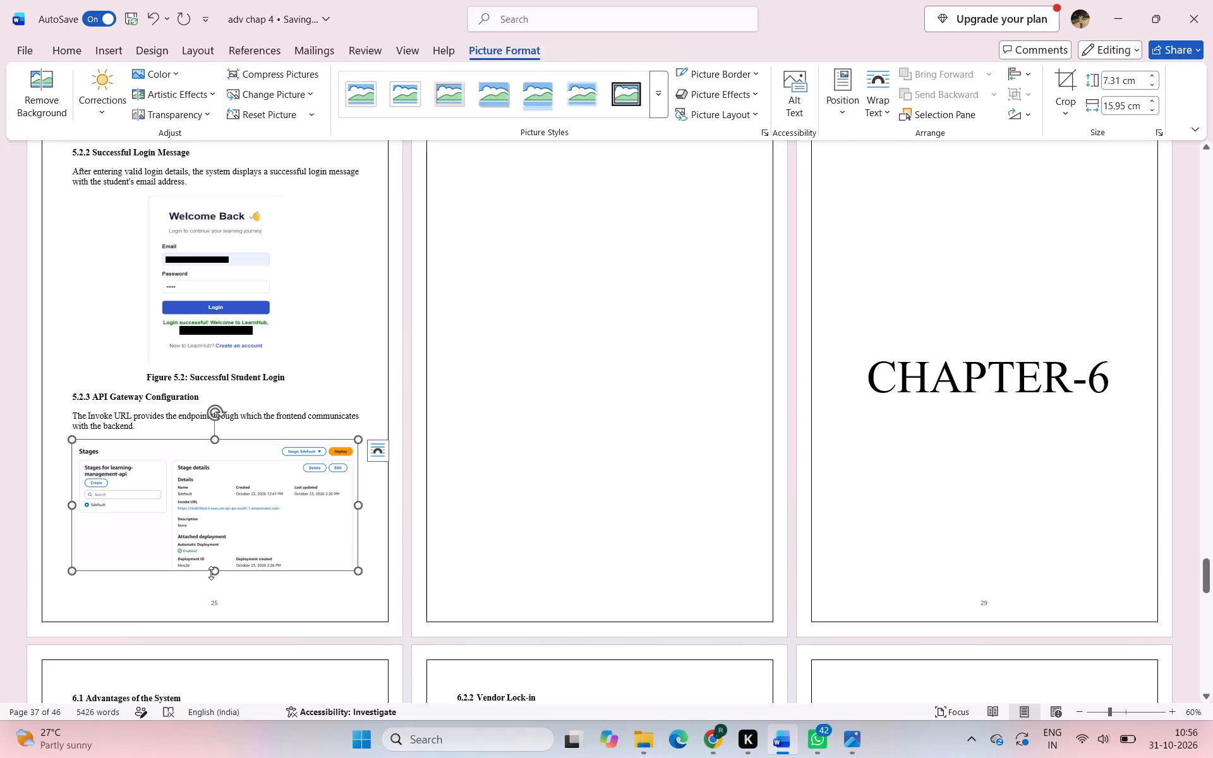
{"action": "left_click", "coordinate": [184, 585]}
{"action": "left_click", "coordinate": [218, 539]}
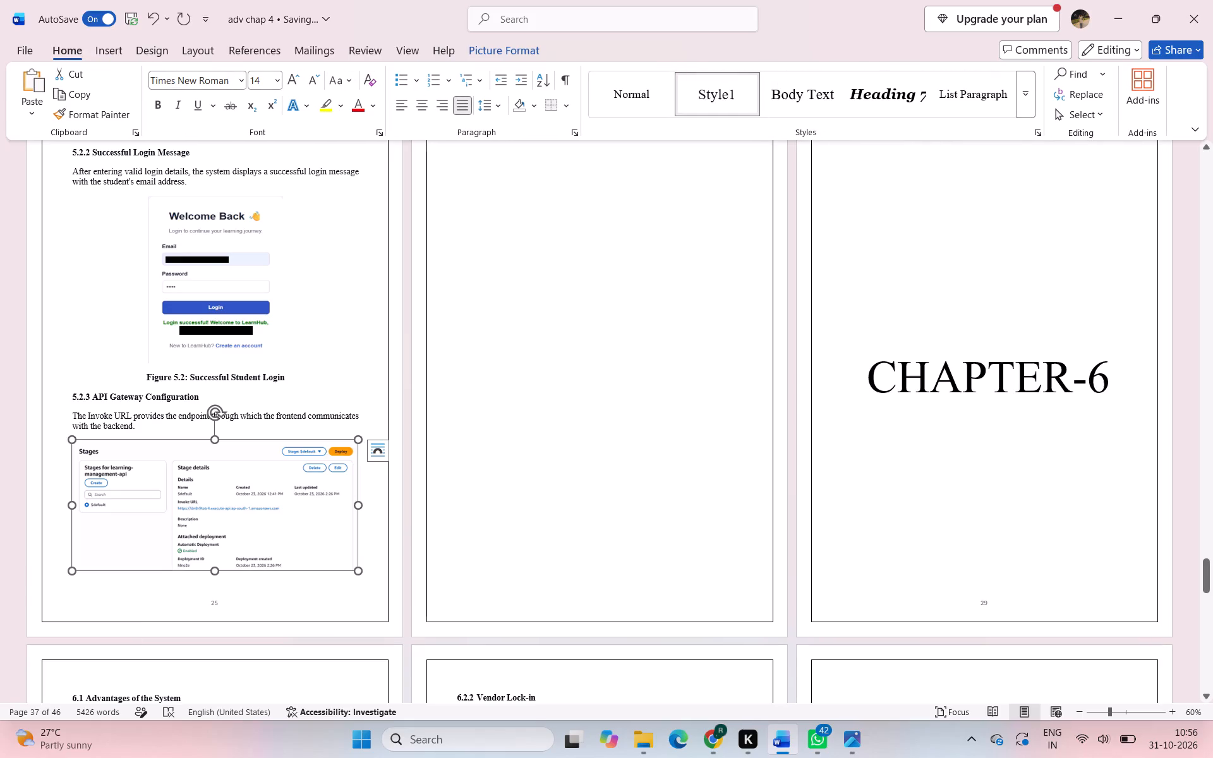
{"action": "left_click_drag", "start_coordinate": [216, 570], "coordinate": [216, 566]}
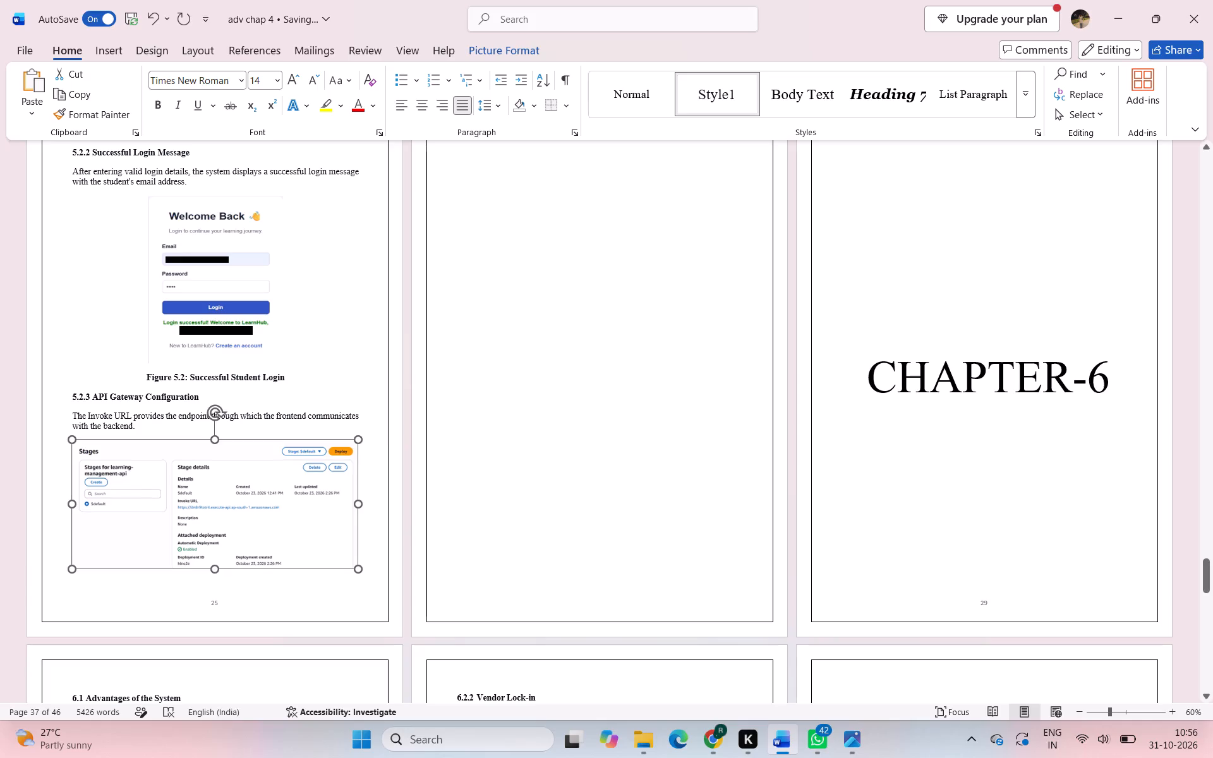
{"action": "left_click_drag", "start_coordinate": [216, 566], "coordinate": [217, 553]}
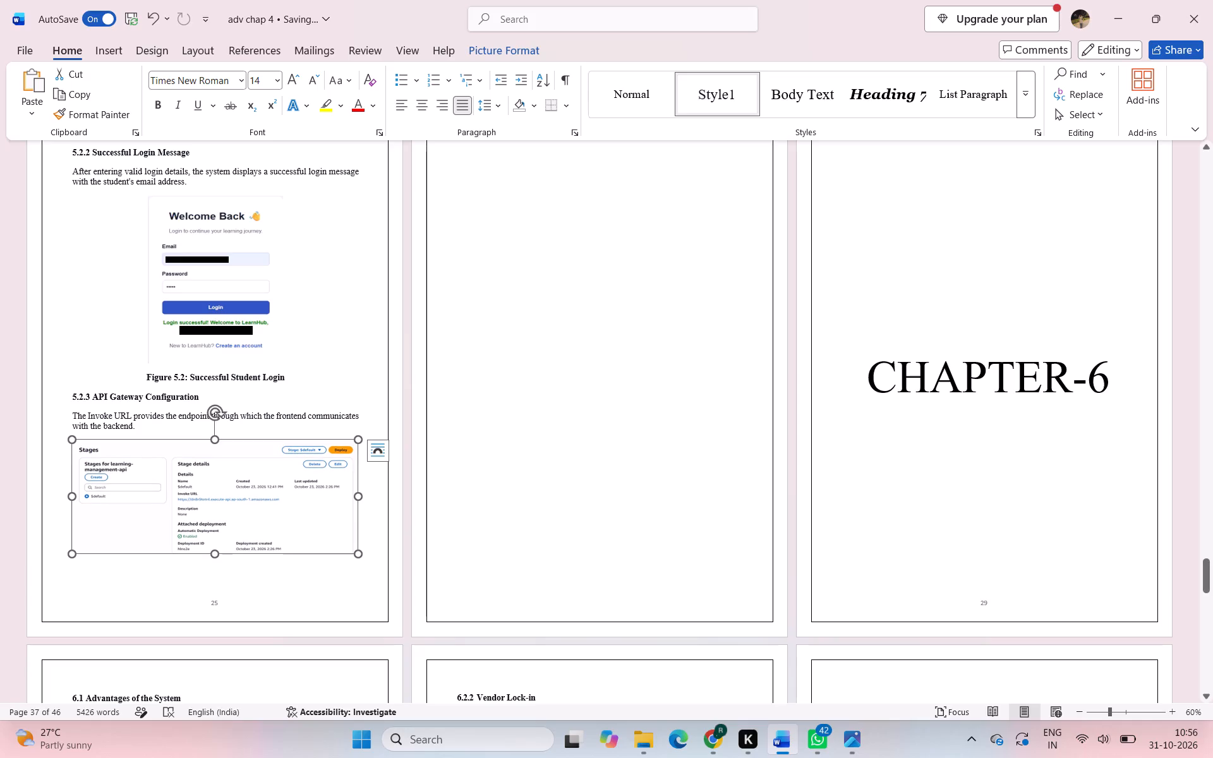
Write the caption "Figure 5.3: Ivoke URL" on the size-10 line below the API Gateway screenshot on page 25.
{"action": "left_click", "coordinate": [365, 540]}
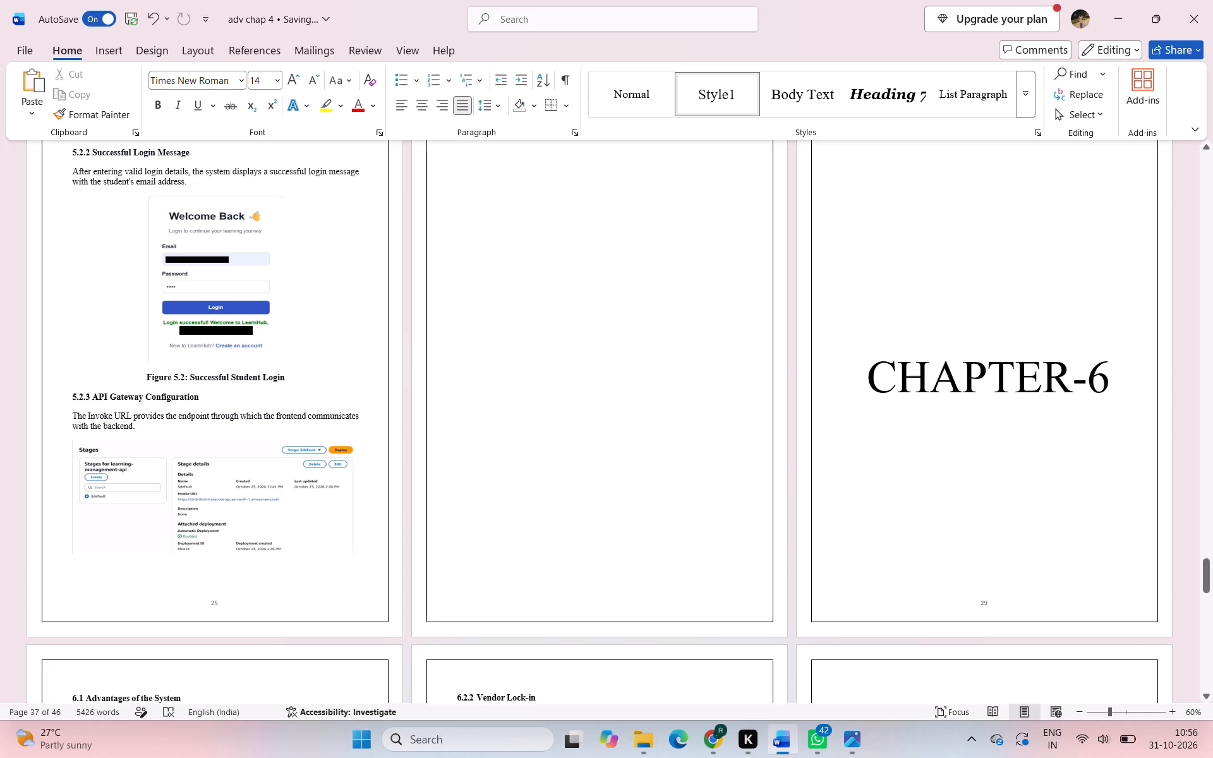
{"action": "left_click", "coordinate": [310, 570]}
{"action": "key", "text": "shift+f"}
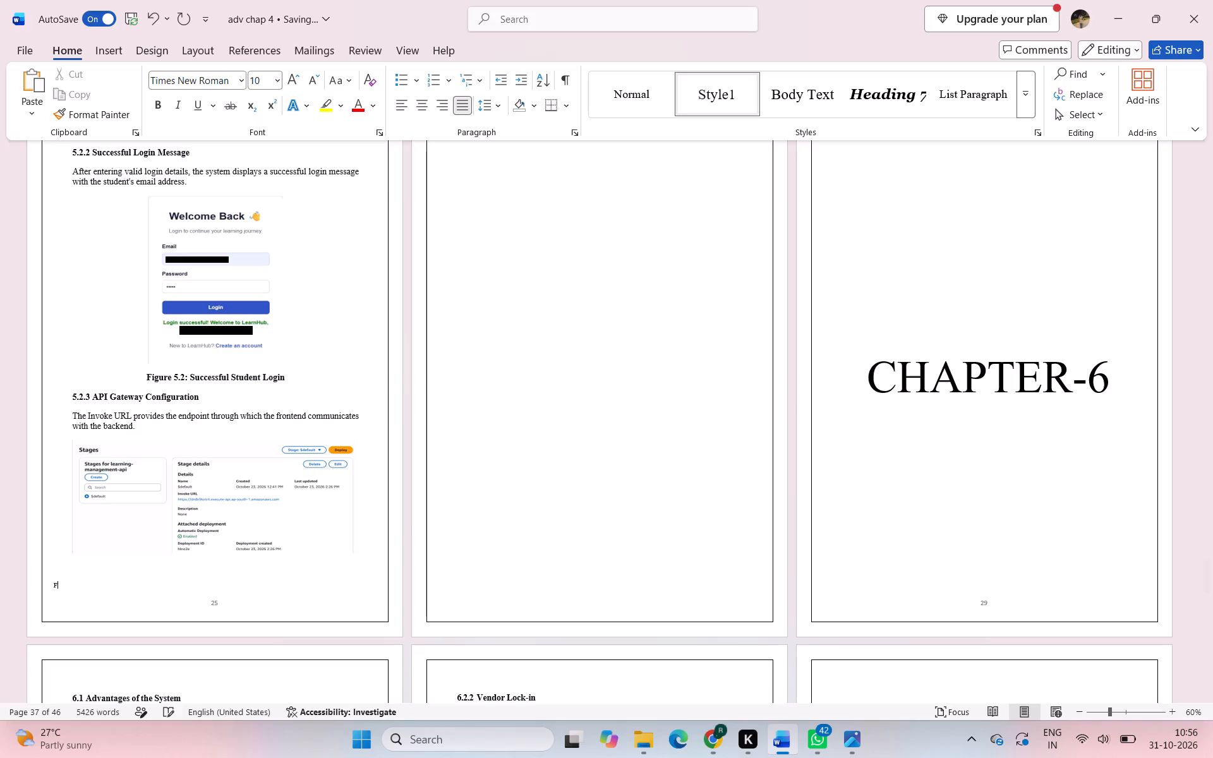
{"action": "type", "text": "igure"}
{"action": "key", "text": "space"}
{"action": "type", "text": "5."}
{"action": "type", "text": "3:"}
{"action": "key", "text": "space"}
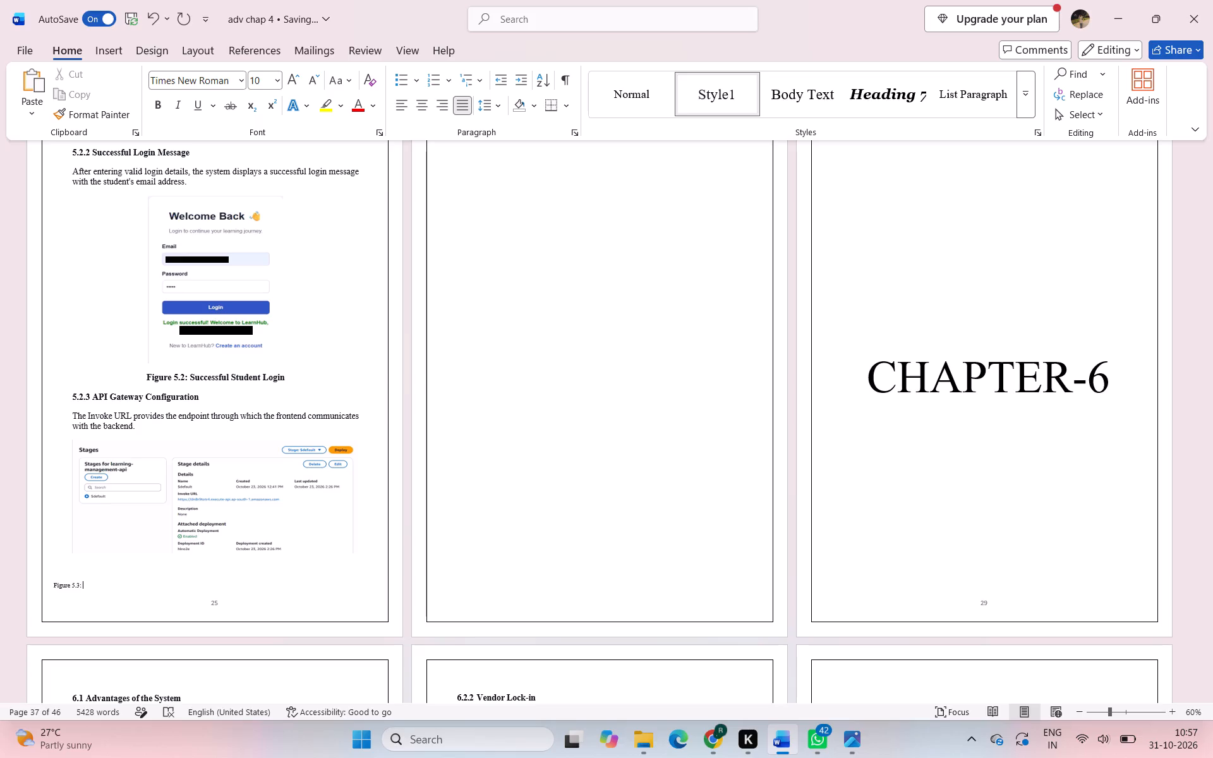
{"action": "key", "text": "shift+i"}
{"action": "type", "text": "voke Url"}
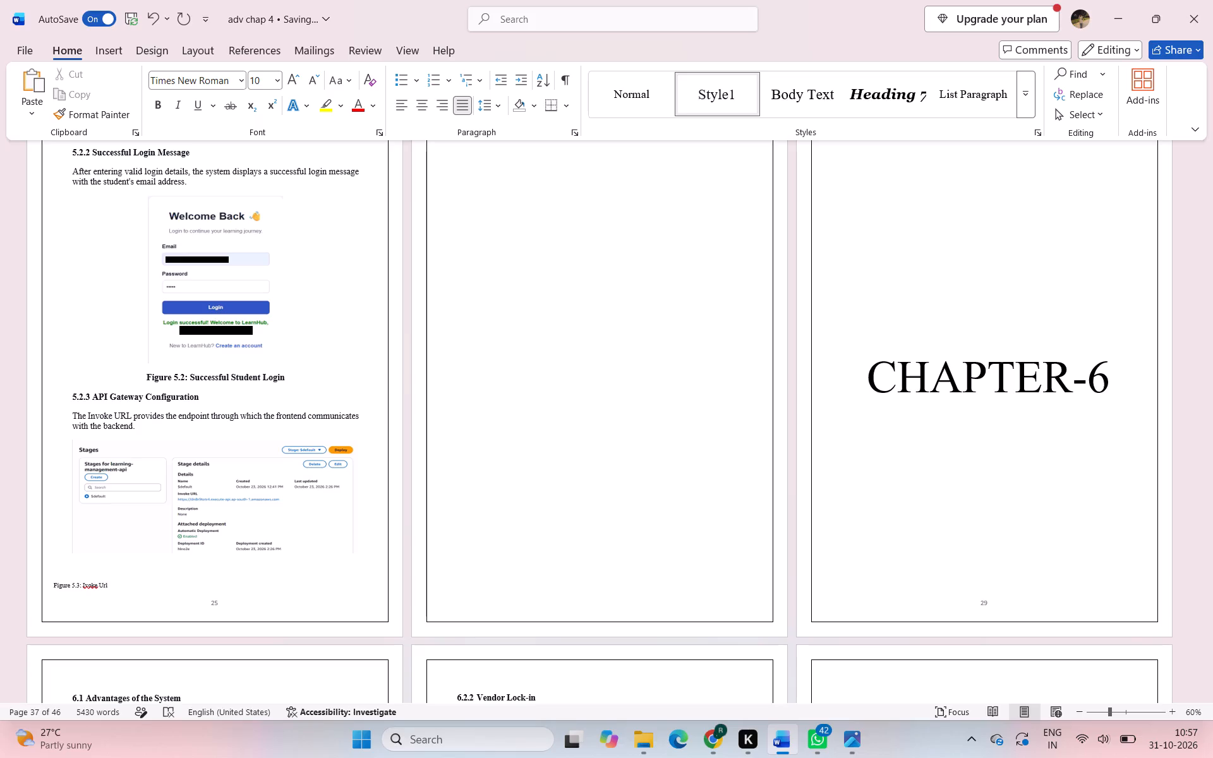
{"action": "key", "text": "BackSpace"}
{"action": "key", "text": "BackSpace"}
{"action": "type", "text": "Rl"}
Make the Figure 5.3 caption bold and centre it on the page.
{"action": "left_click_drag", "start_coordinate": [53, 582], "coordinate": [116, 584]}
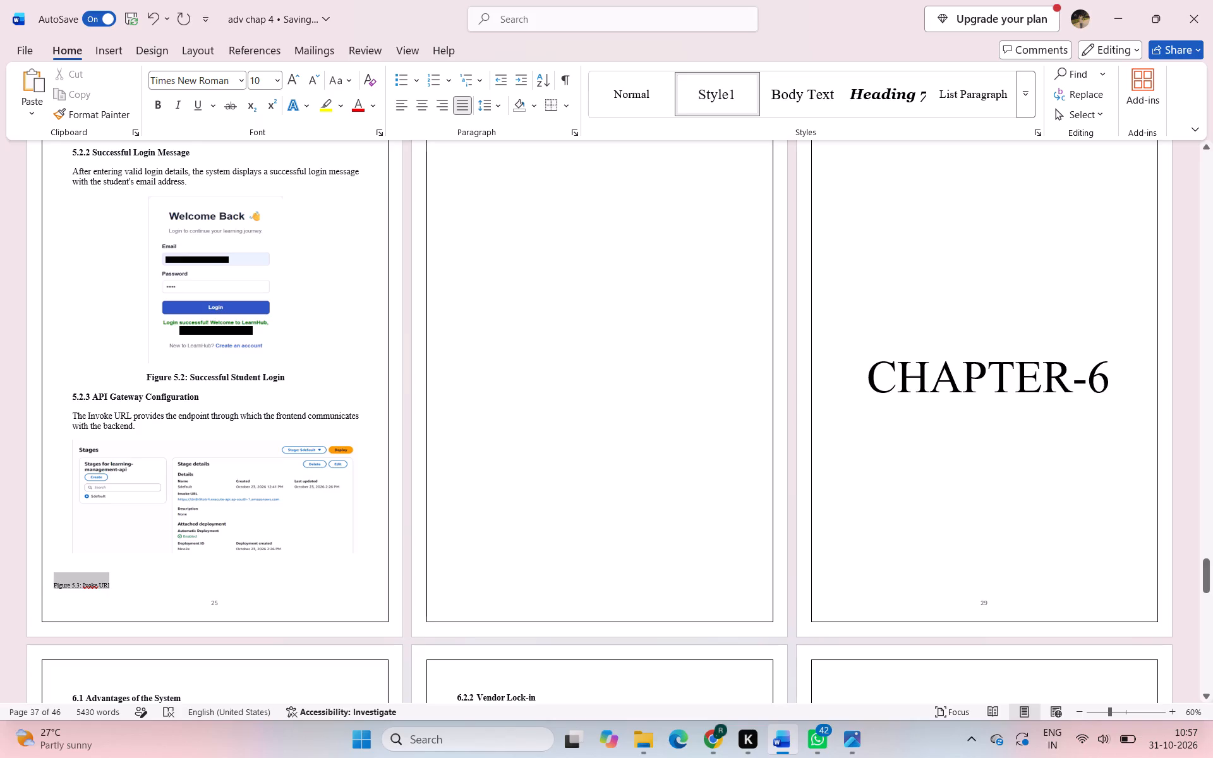
{"action": "left_click_drag", "start_coordinate": [116, 584], "coordinate": [117, 584]}
{"action": "left_click", "coordinate": [131, 555]}
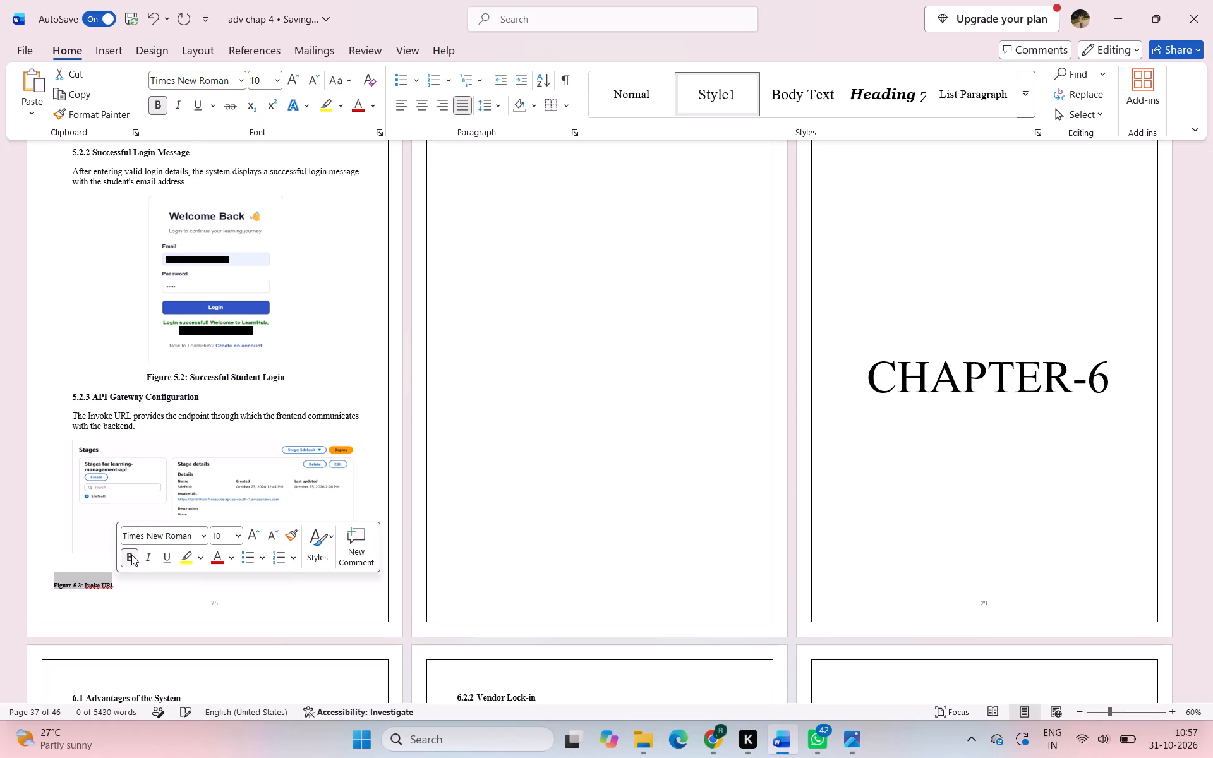
{"action": "left_click", "coordinate": [421, 112]}
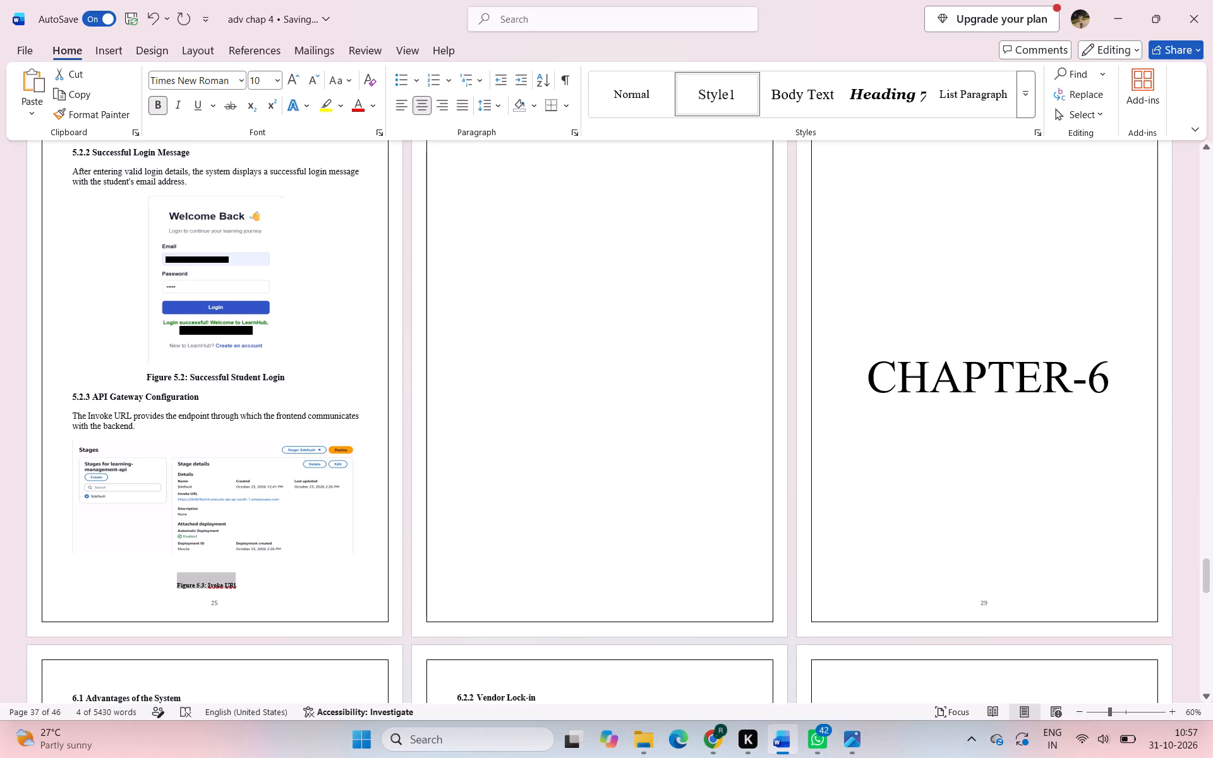
Remove the empty line between the API Gateway screenshot and the Figure 5.3 caption.
{"action": "left_click", "coordinate": [284, 484]}
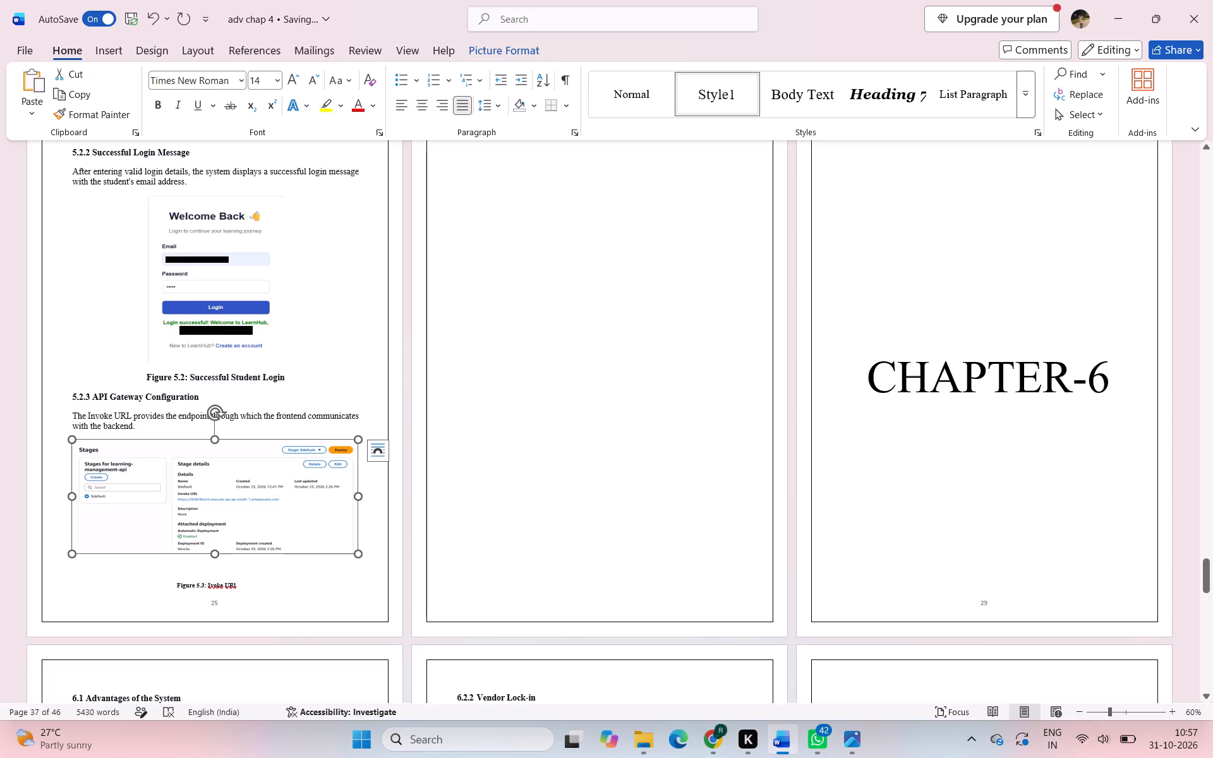
{"action": "left_click", "coordinate": [216, 569]}
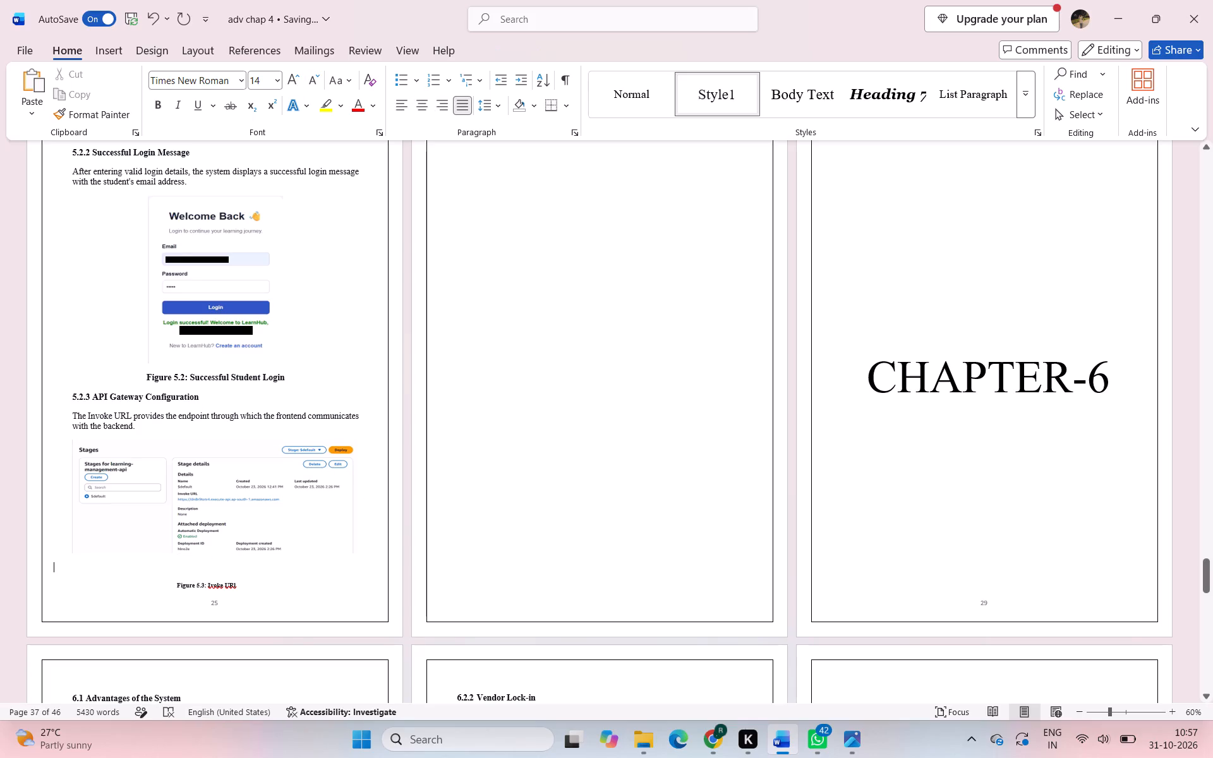
{"action": "key", "text": "BackSpace"}
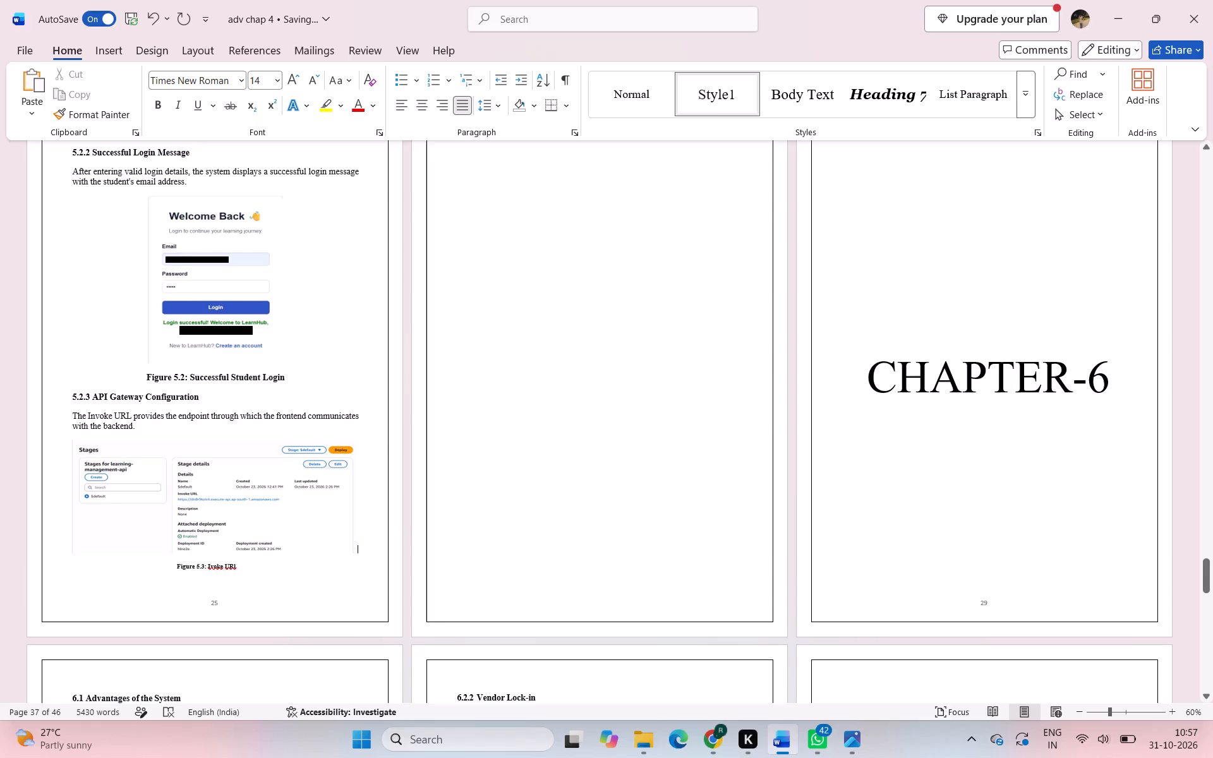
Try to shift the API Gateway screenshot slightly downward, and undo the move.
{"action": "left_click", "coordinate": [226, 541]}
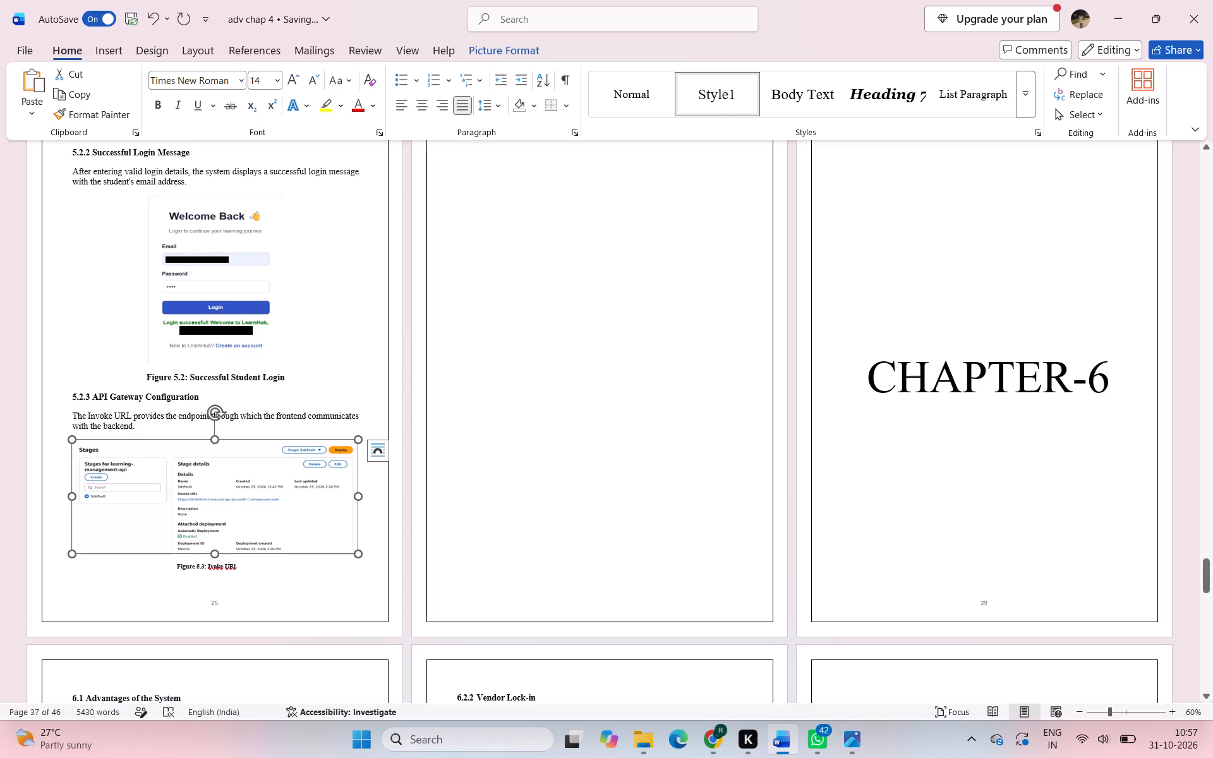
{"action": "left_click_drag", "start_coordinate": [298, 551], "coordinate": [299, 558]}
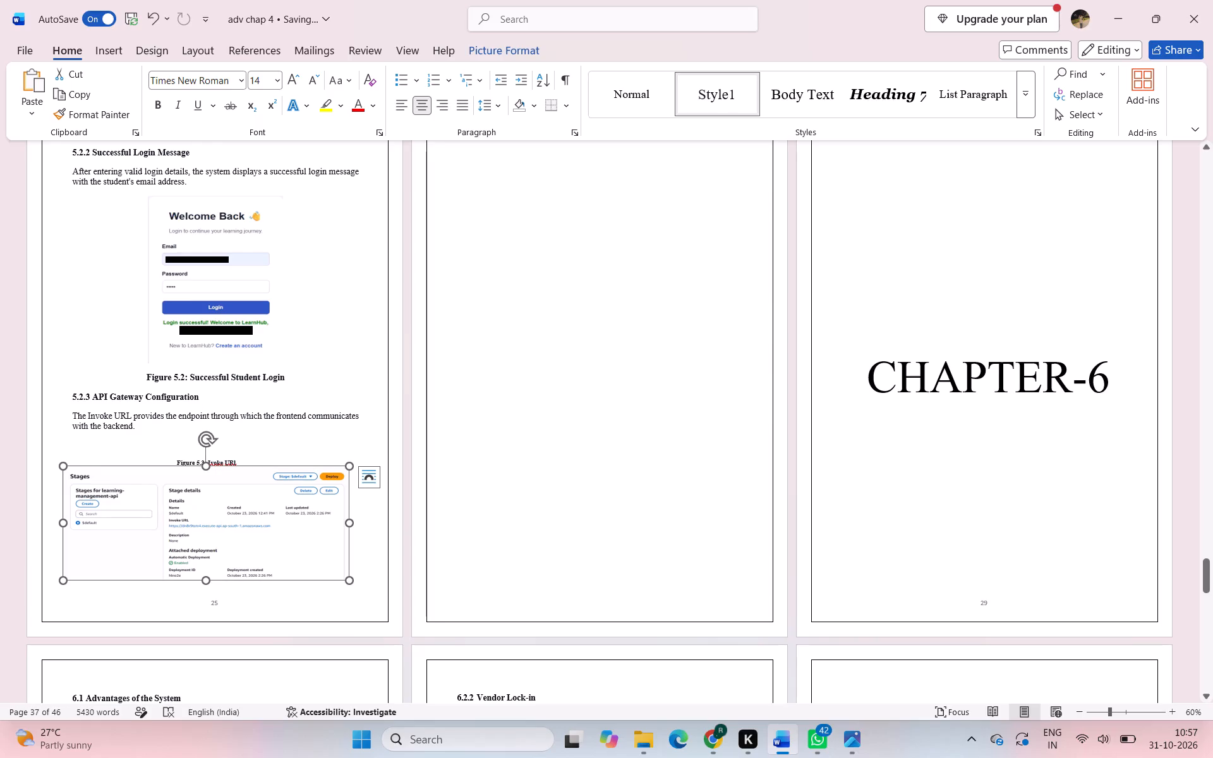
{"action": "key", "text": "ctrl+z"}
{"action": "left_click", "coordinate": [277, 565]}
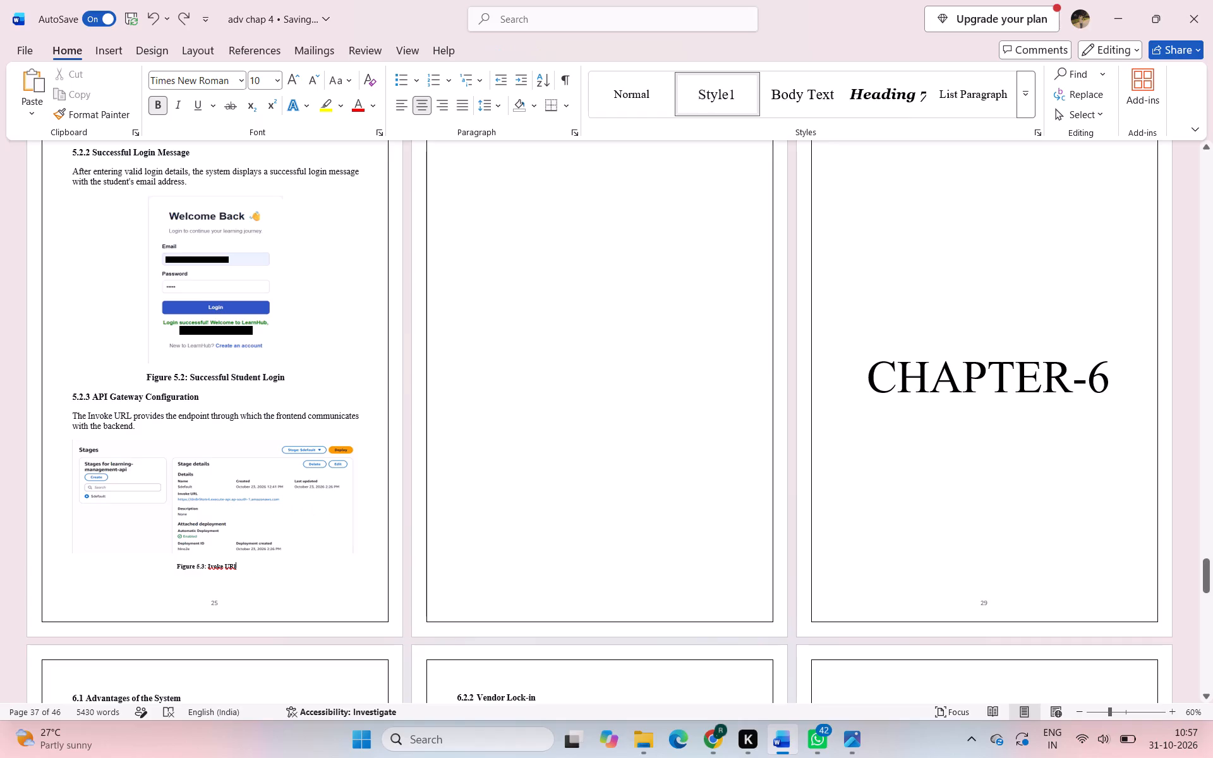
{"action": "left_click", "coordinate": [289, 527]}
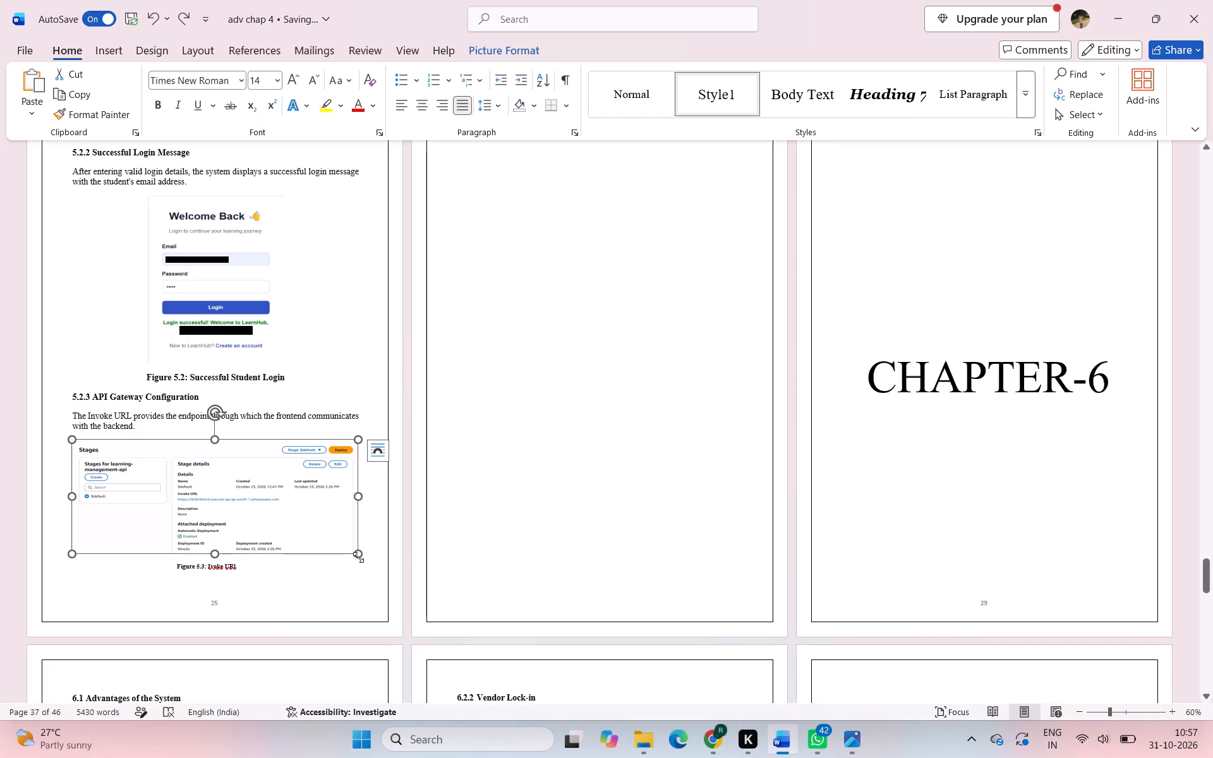
Enlarge the API Gateway screenshot on page 25 slightly in width and height, keeping the Figure 5.3 caption on the same page.
{"action": "left_click_drag", "start_coordinate": [359, 555], "coordinate": [365, 559]}
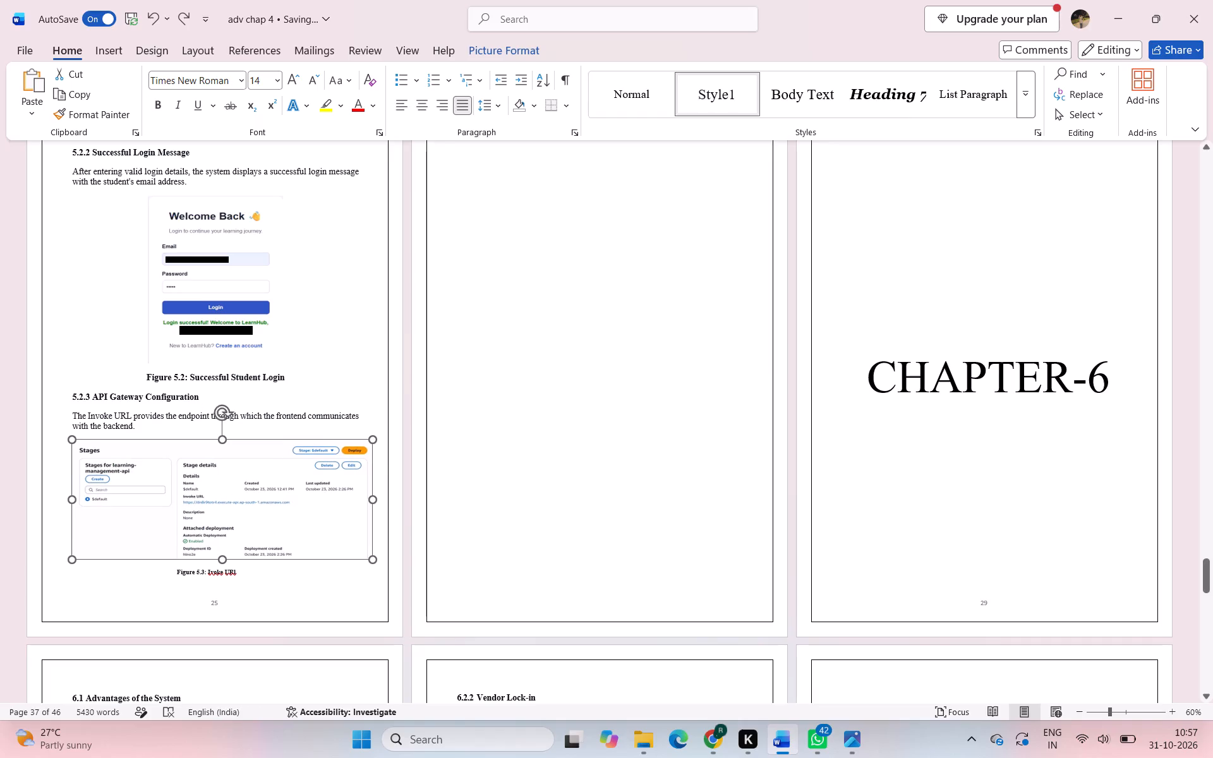
{"action": "left_click_drag", "start_coordinate": [365, 559], "coordinate": [365, 558]}
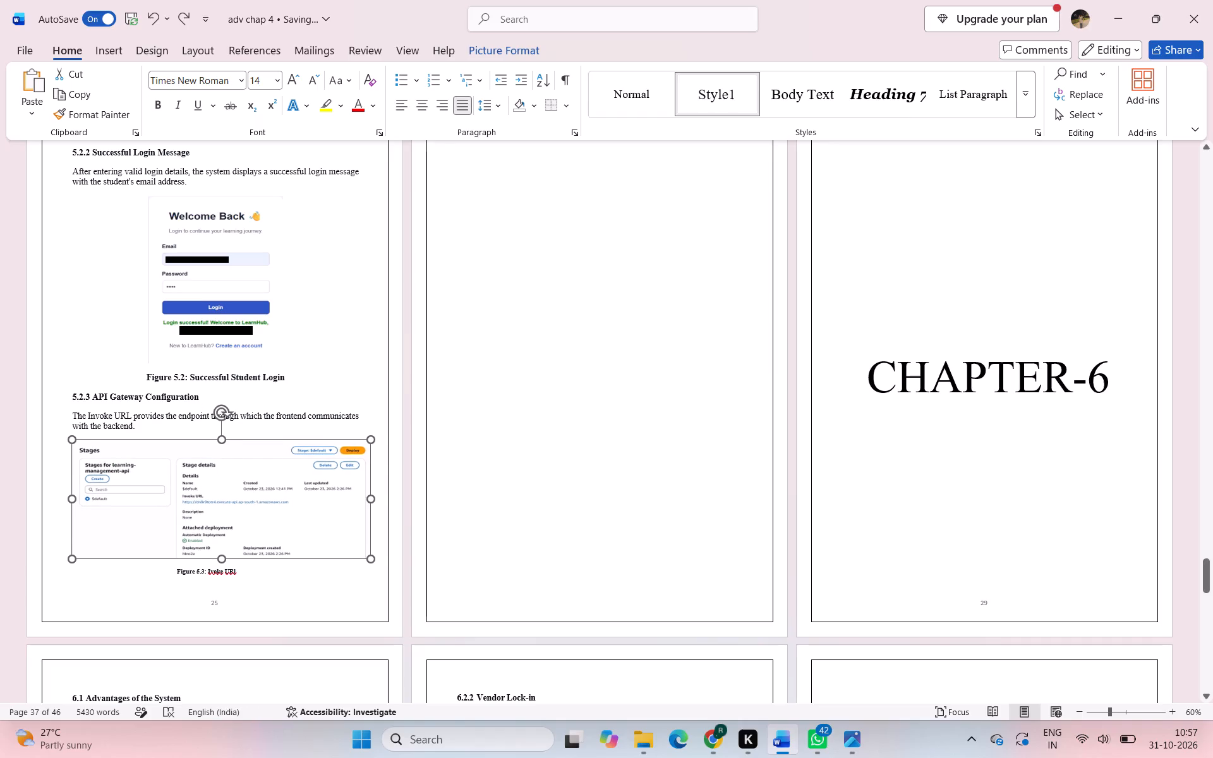
{"action": "left_click", "coordinate": [272, 551]}
{"action": "left_click_drag", "start_coordinate": [222, 560], "coordinate": [225, 573]}
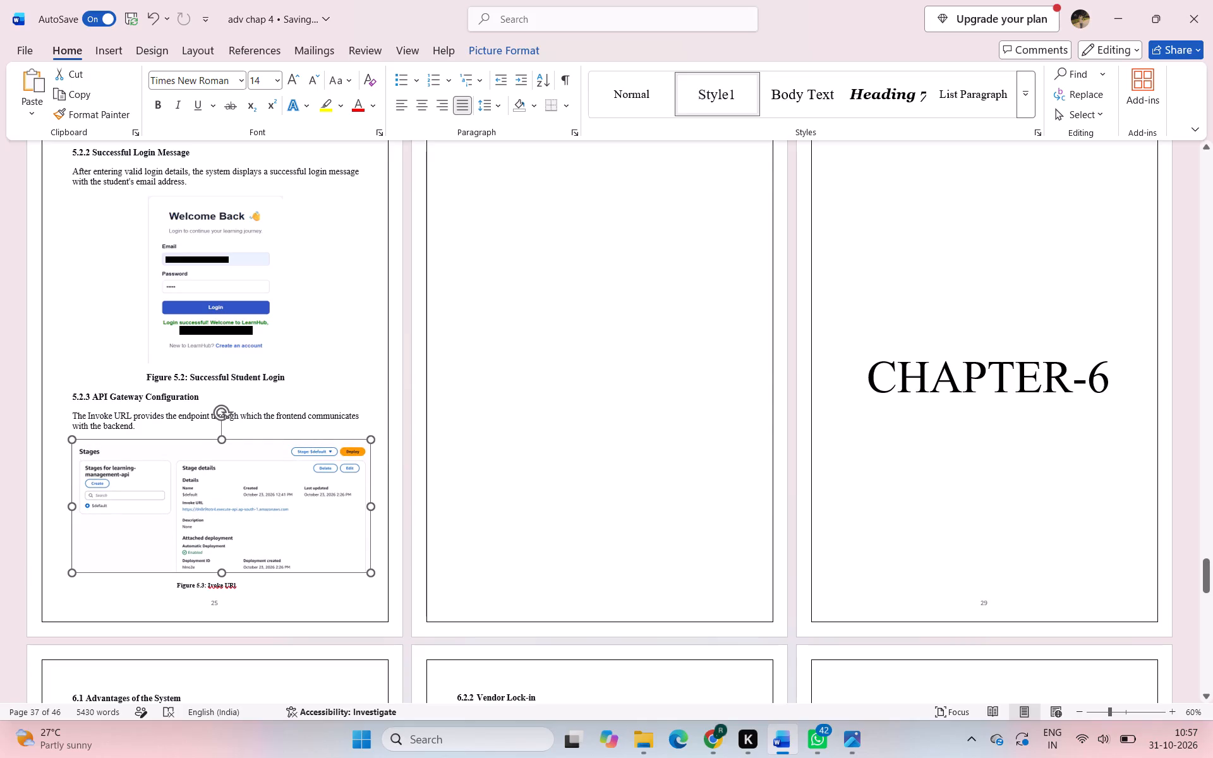
{"action": "left_click_drag", "start_coordinate": [225, 573], "coordinate": [225, 575]}
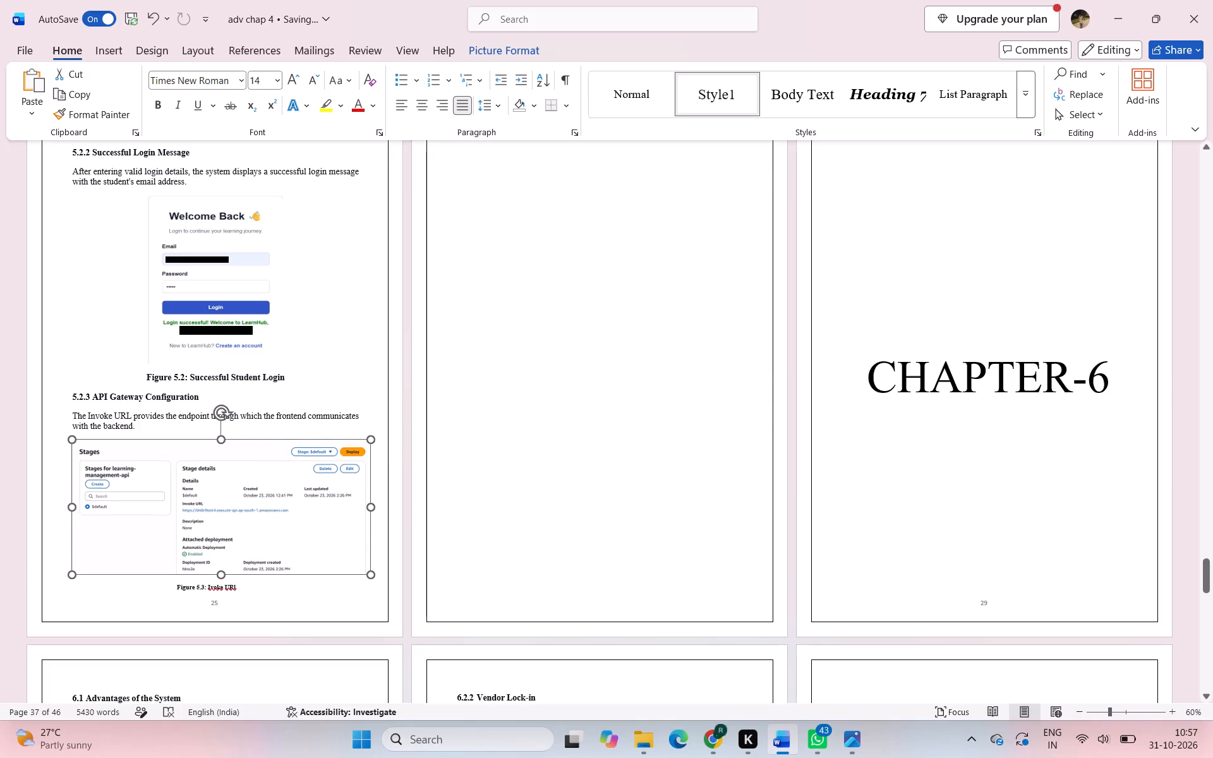
{"action": "left_click_drag", "start_coordinate": [225, 575], "coordinate": [224, 578]}
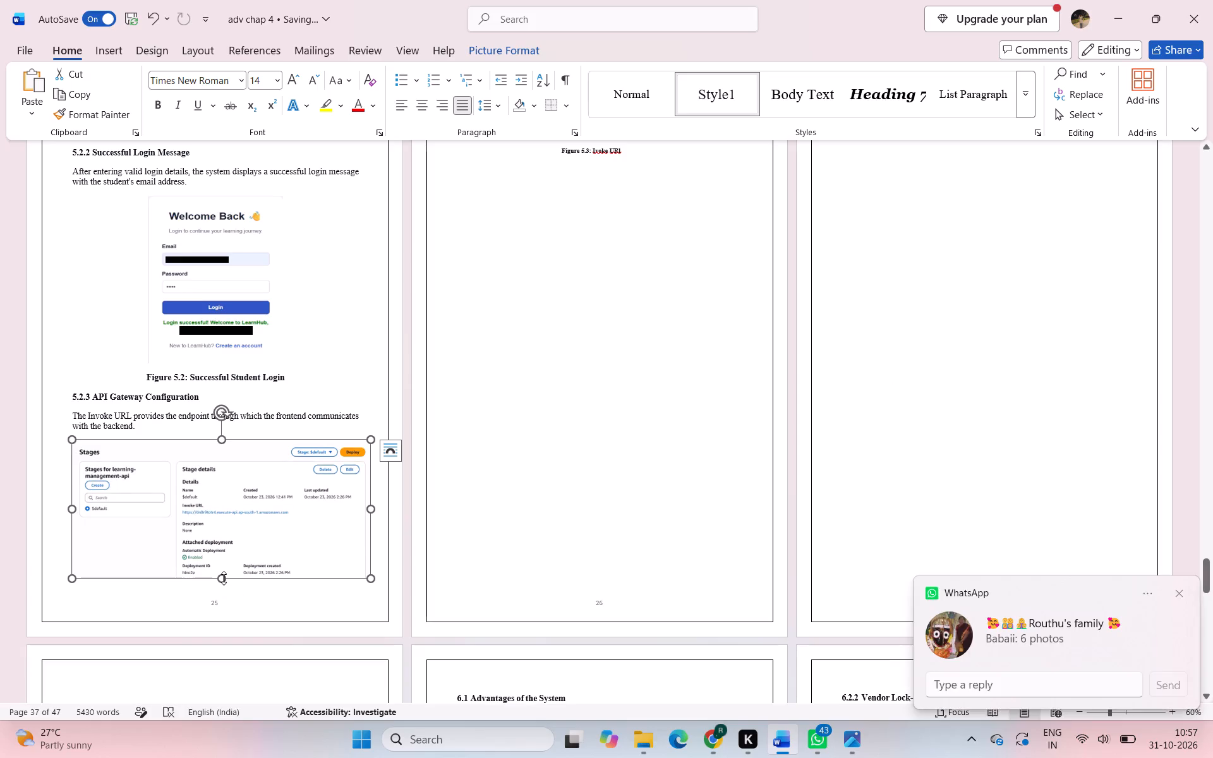
{"action": "left_click_drag", "start_coordinate": [224, 578], "coordinate": [226, 567]}
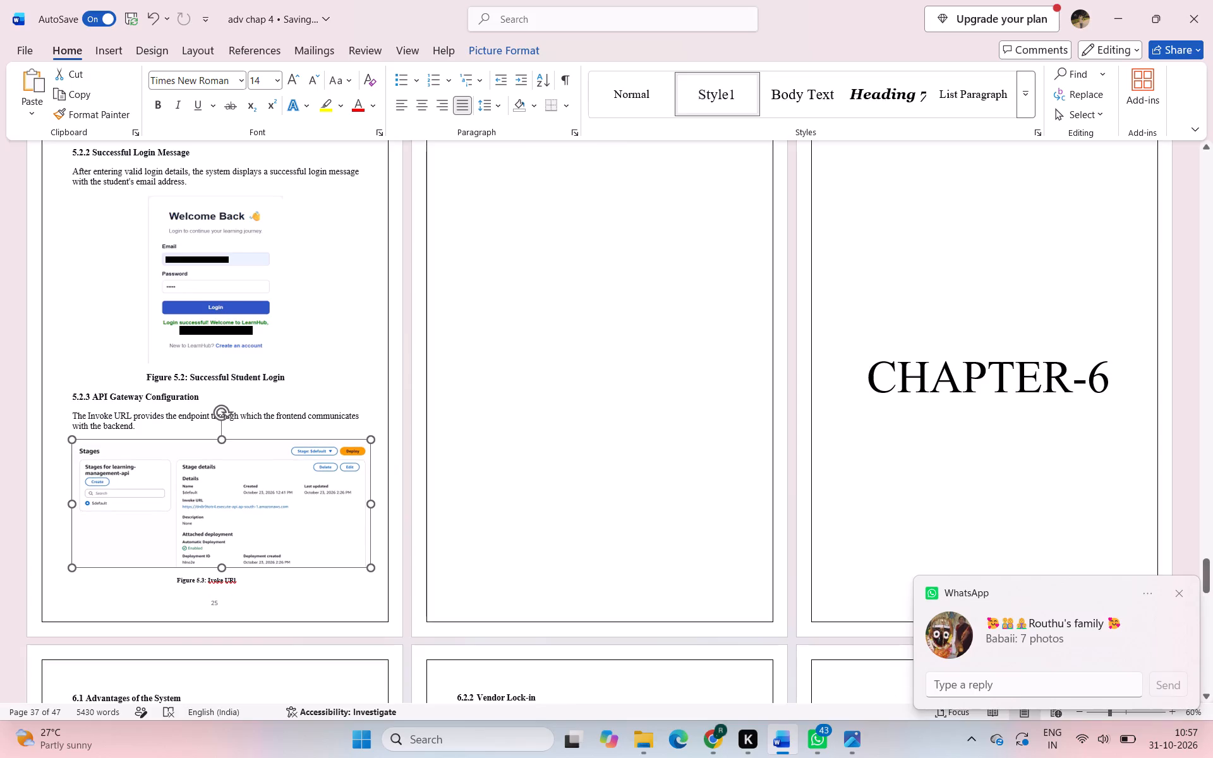
{"action": "left_click", "coordinate": [226, 567]}
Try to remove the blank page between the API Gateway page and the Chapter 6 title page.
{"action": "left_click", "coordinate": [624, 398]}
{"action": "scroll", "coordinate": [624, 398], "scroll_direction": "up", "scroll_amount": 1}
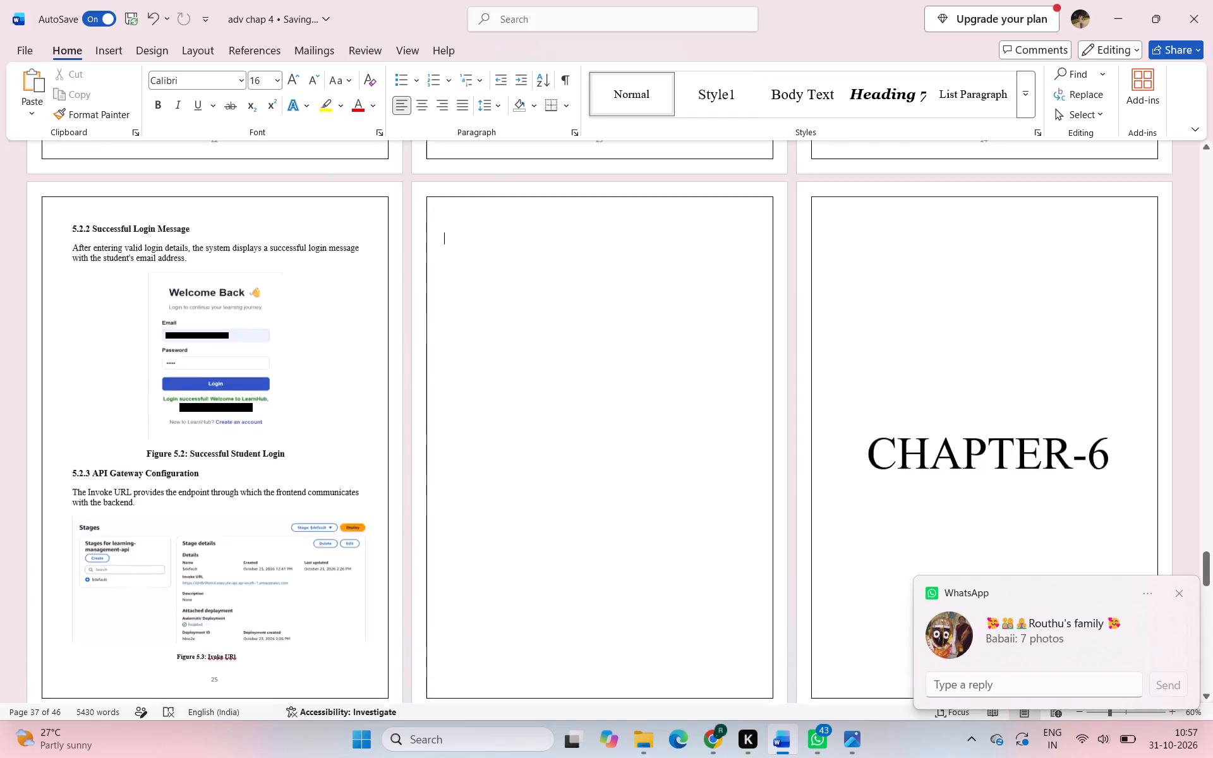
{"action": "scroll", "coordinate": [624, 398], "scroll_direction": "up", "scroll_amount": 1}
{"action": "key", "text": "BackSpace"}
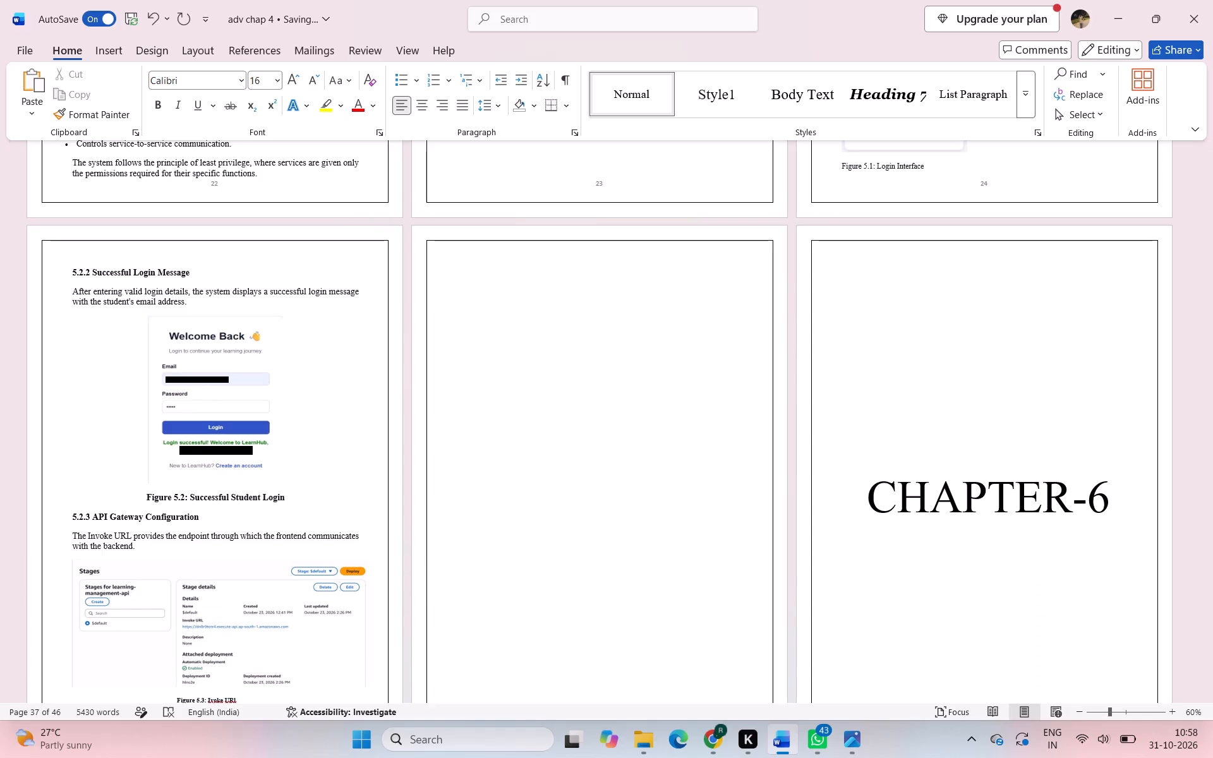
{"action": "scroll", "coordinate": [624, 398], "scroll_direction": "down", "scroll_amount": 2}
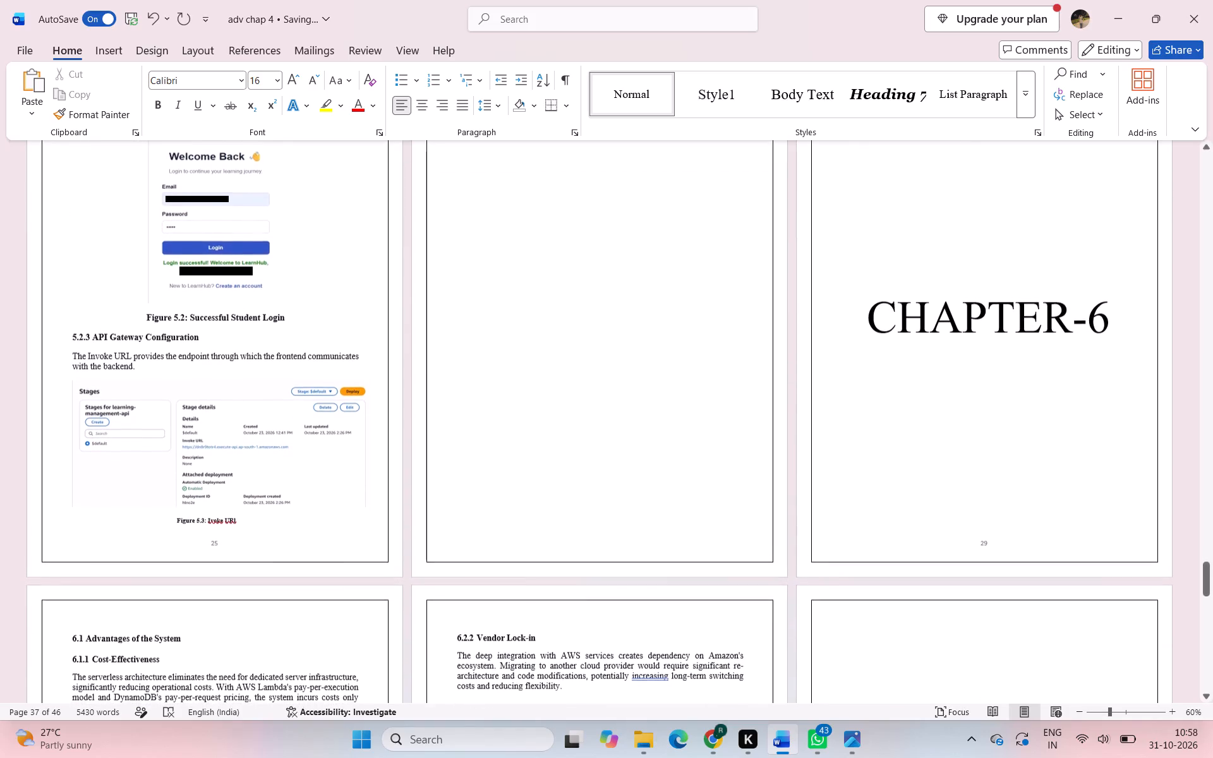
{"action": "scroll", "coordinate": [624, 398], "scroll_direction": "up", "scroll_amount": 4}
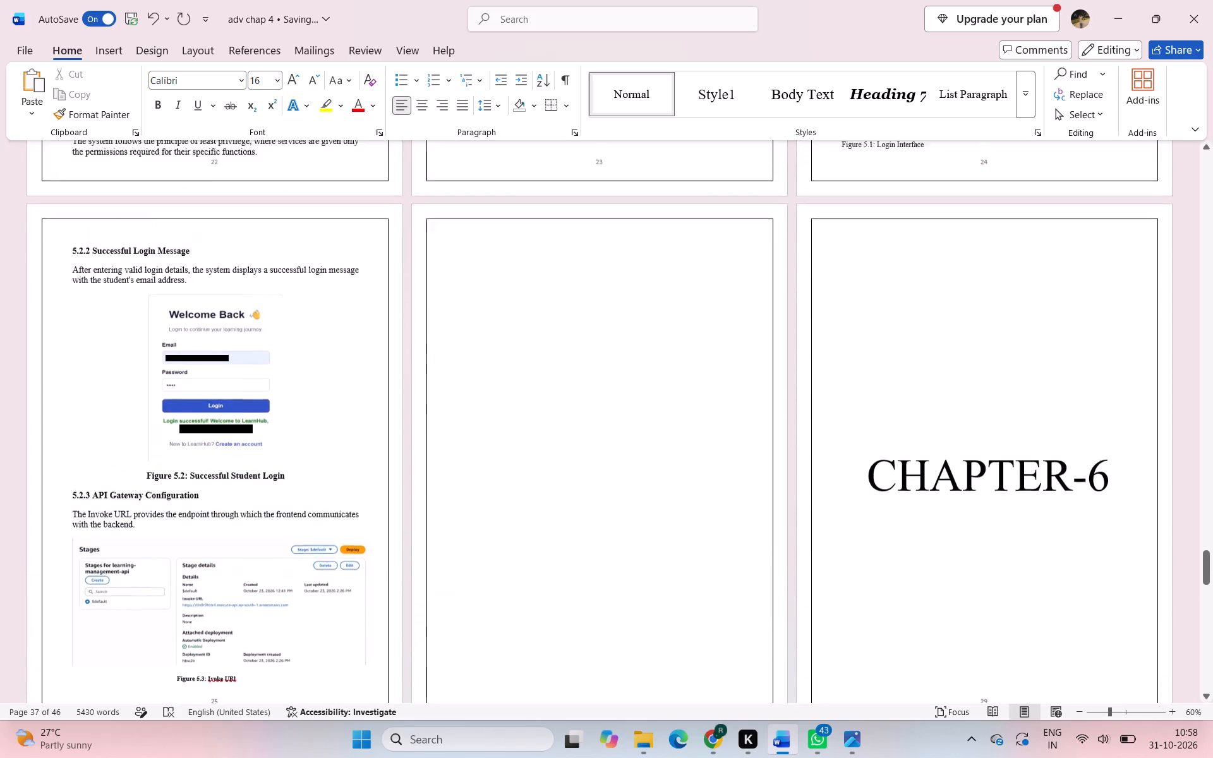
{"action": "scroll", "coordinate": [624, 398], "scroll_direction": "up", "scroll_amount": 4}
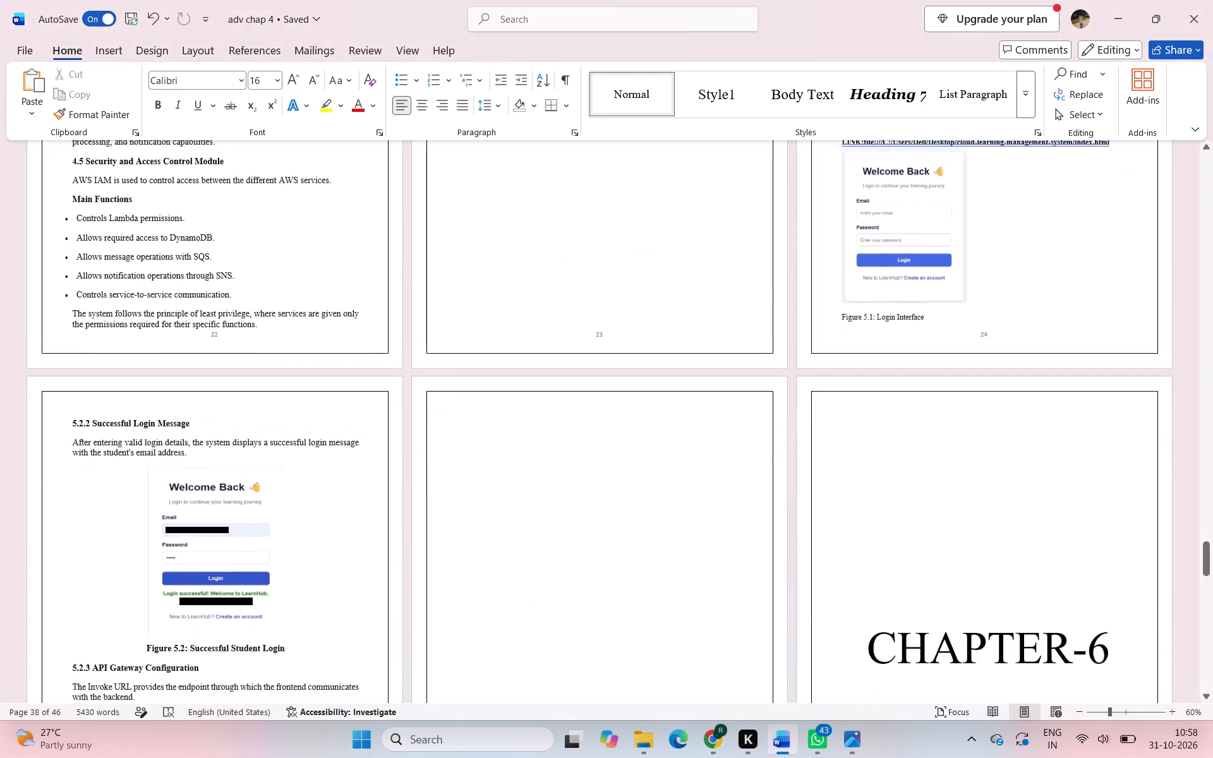
{"action": "scroll", "coordinate": [687, 493], "scroll_direction": "down", "scroll_amount": 1}
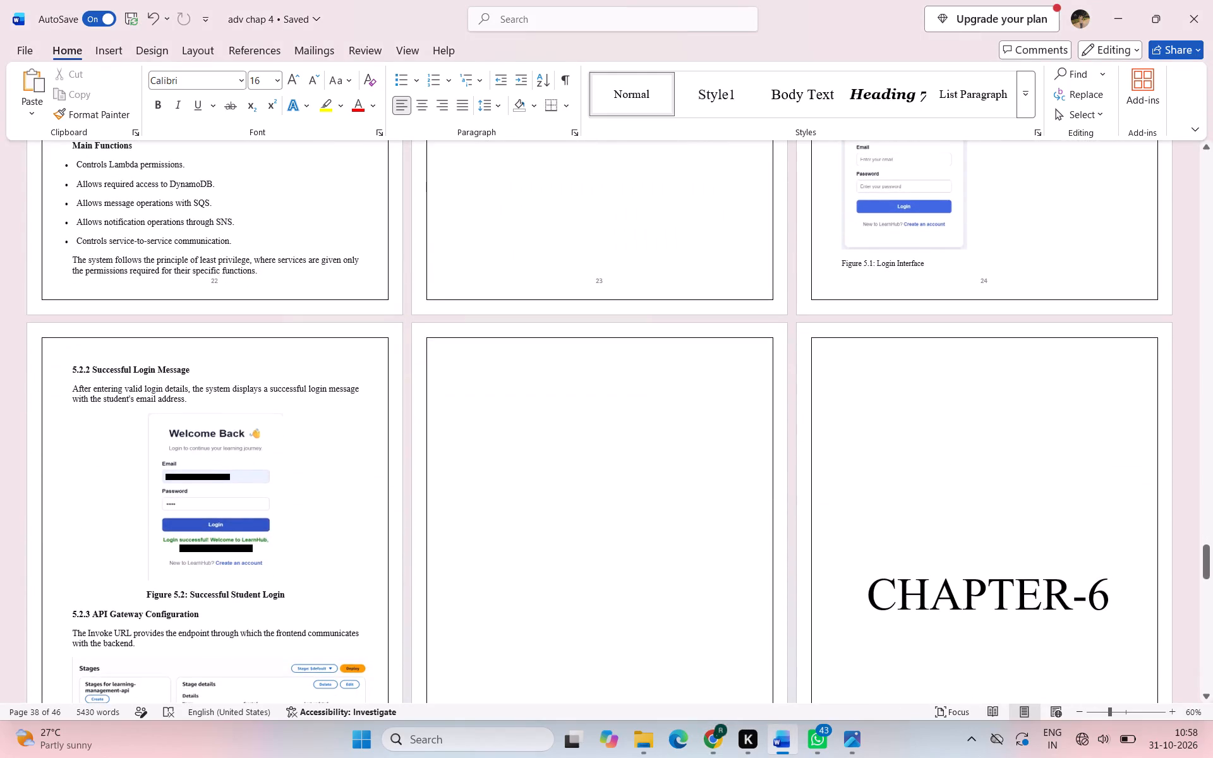
{"action": "left_click", "coordinate": [483, 374]}
{"action": "double_click", "coordinate": [483, 374]}
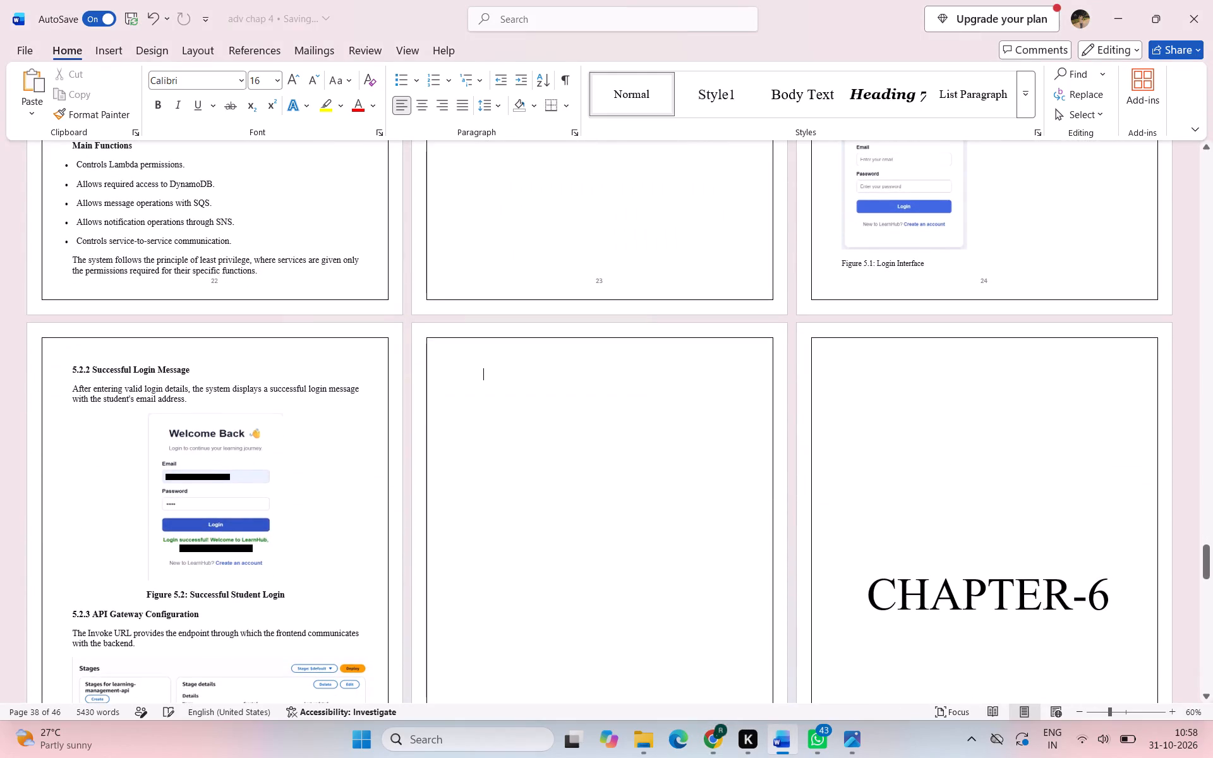
{"action": "left_click", "coordinate": [725, 98]}
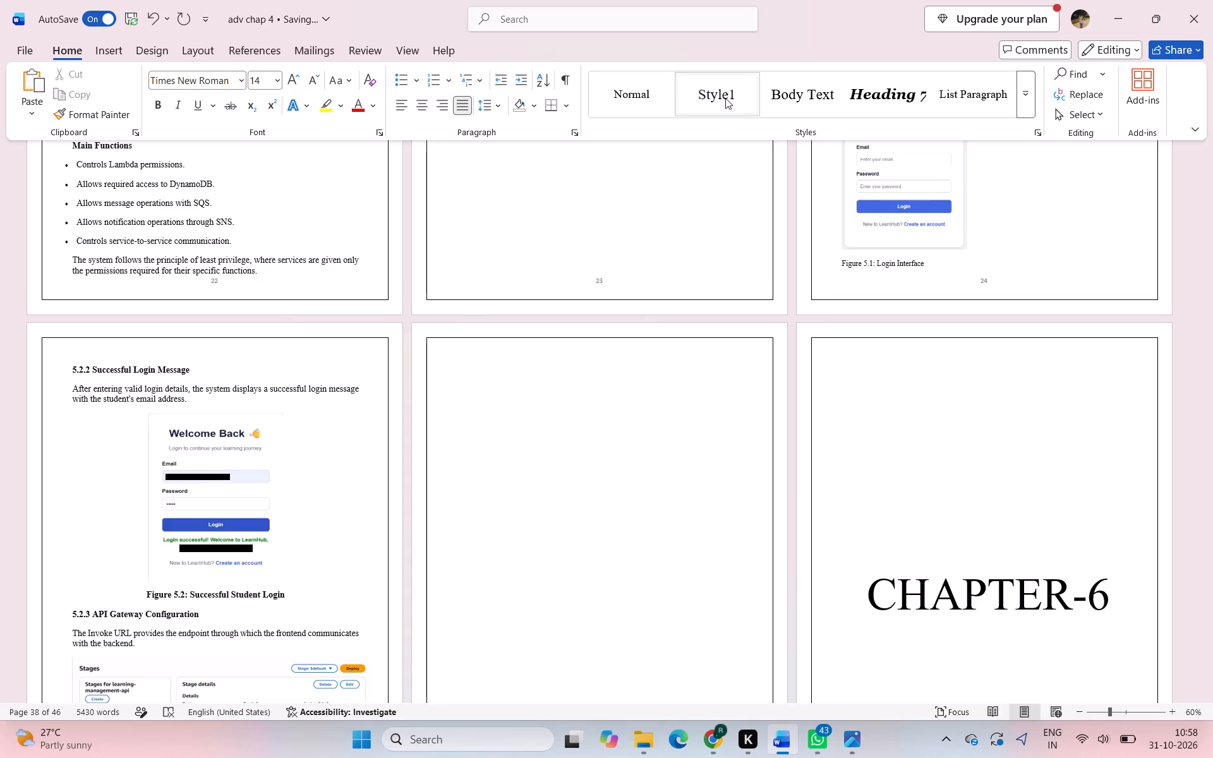
{"action": "key", "text": "ctrl+v"}
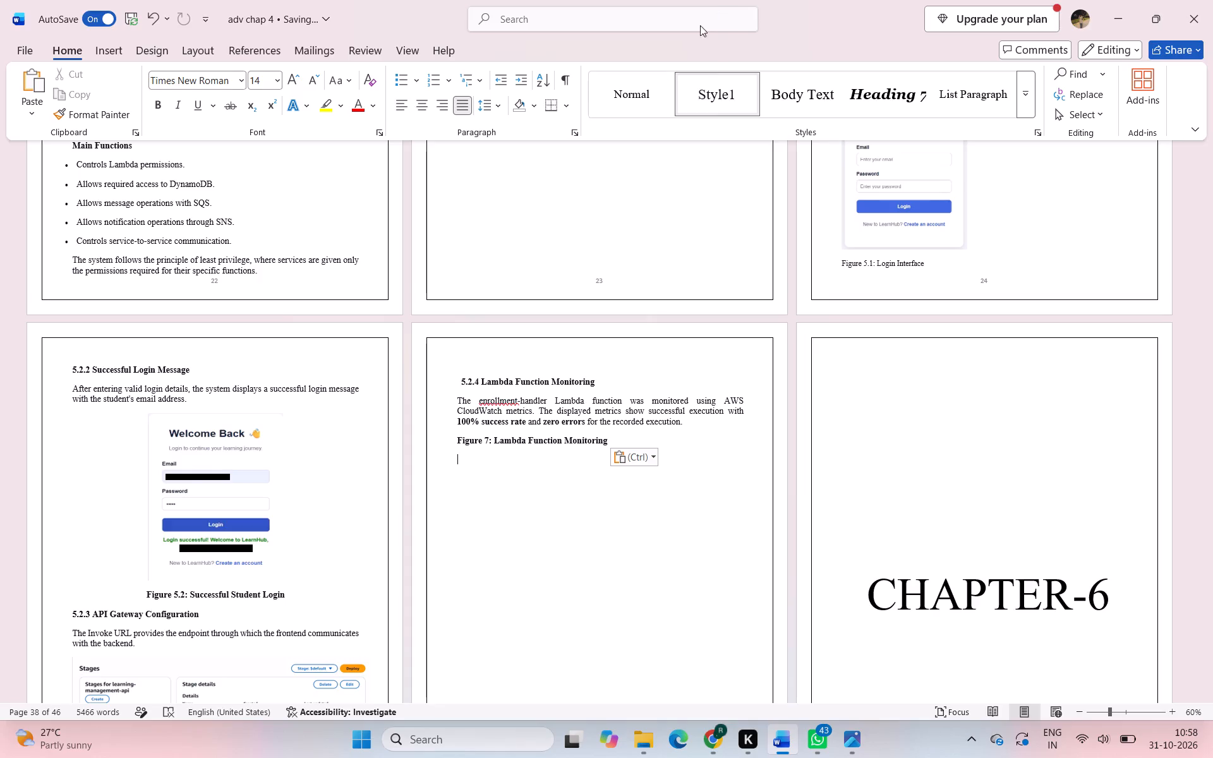
Insert an empty line between the 5.2.4 paragraph and the Figure 7 caption.
{"action": "left_click", "coordinate": [683, 423]}
{"action": "key", "text": "Return"}
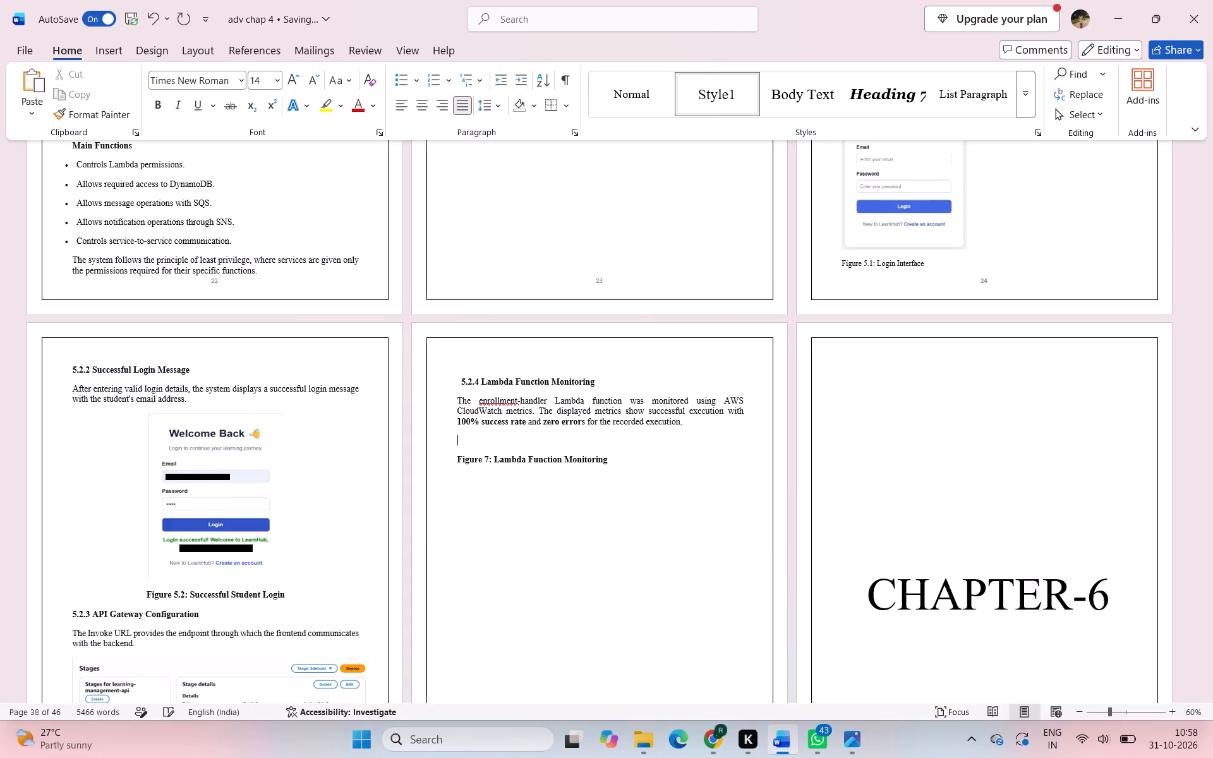
Switch to File Explorer, open the Lambda CloudWatch metrics image adv7.jpeg in Photos, and copy it.
{"action": "left_click", "coordinate": [647, 751]}
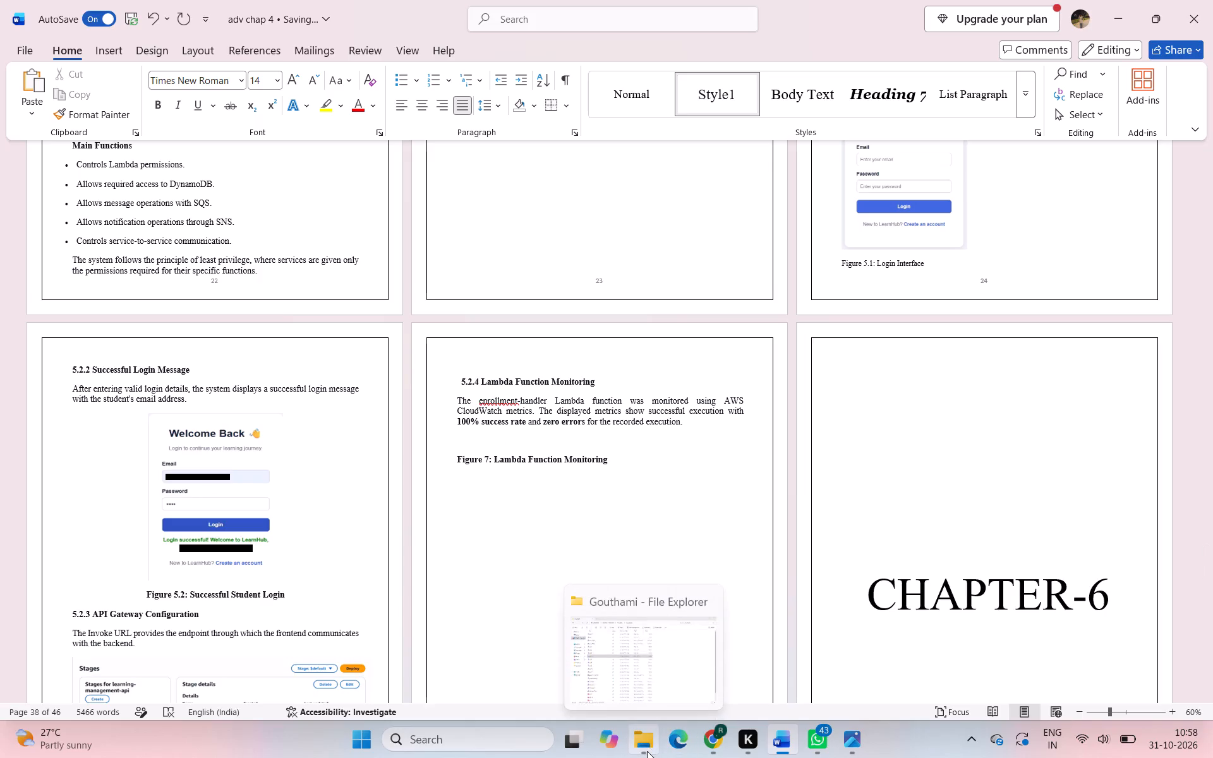
{"action": "double_click", "coordinate": [545, 351]}
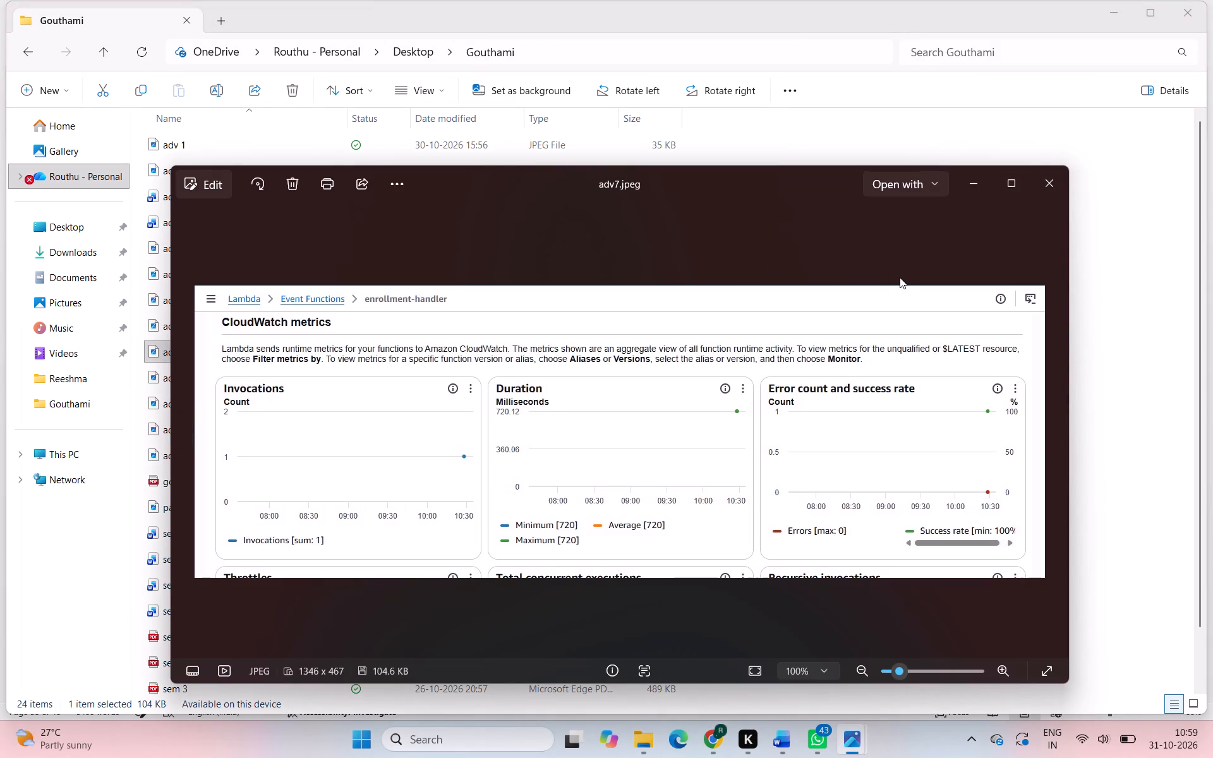
{"action": "key", "text": "ctrl+c"}
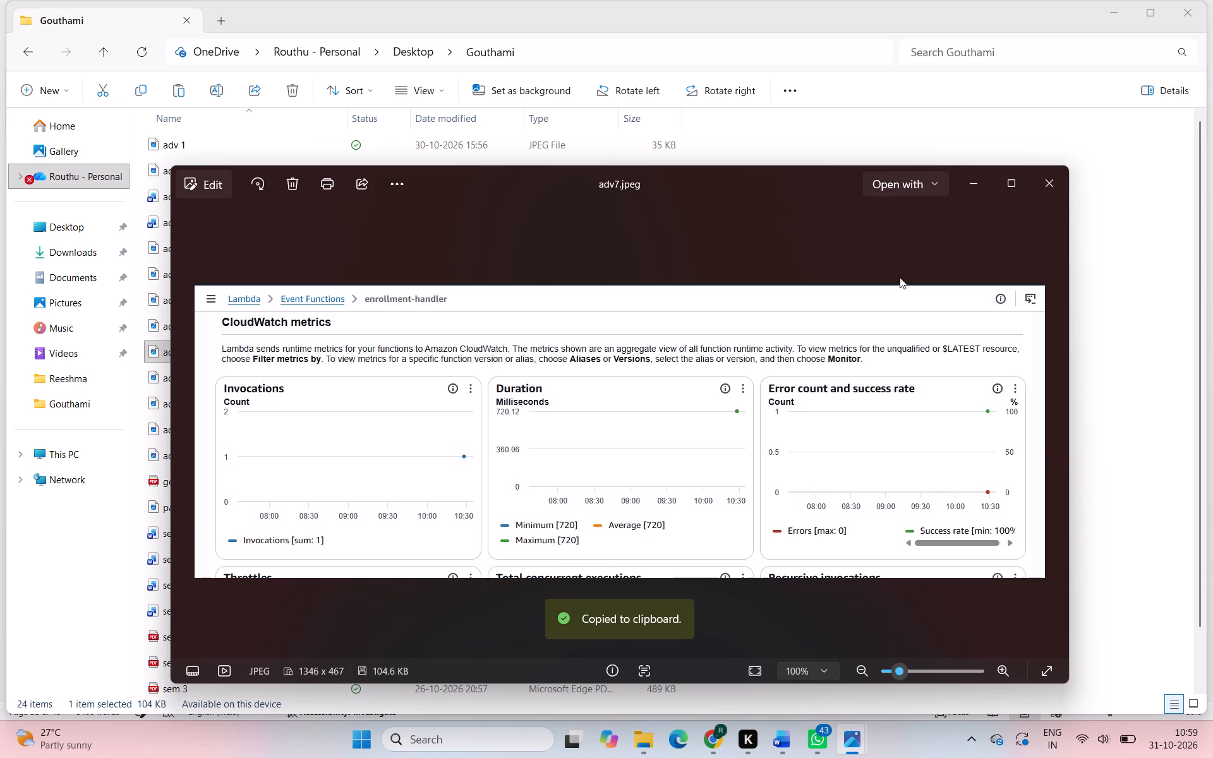
Close the adv7.jpeg preview, view the DynamoDB table image adv8.jpeg, and close the remaining Photos windows.
{"action": "left_click", "coordinate": [1056, 193]}
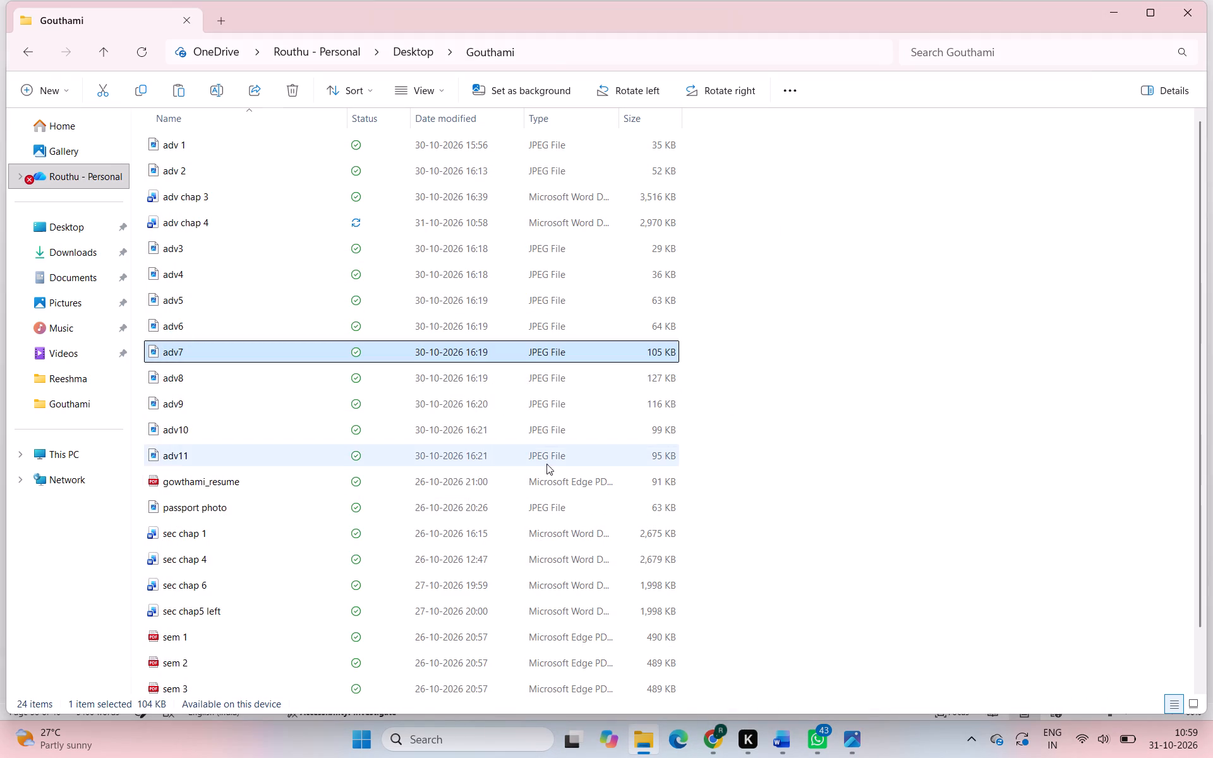
{"action": "double_click", "coordinate": [558, 385]}
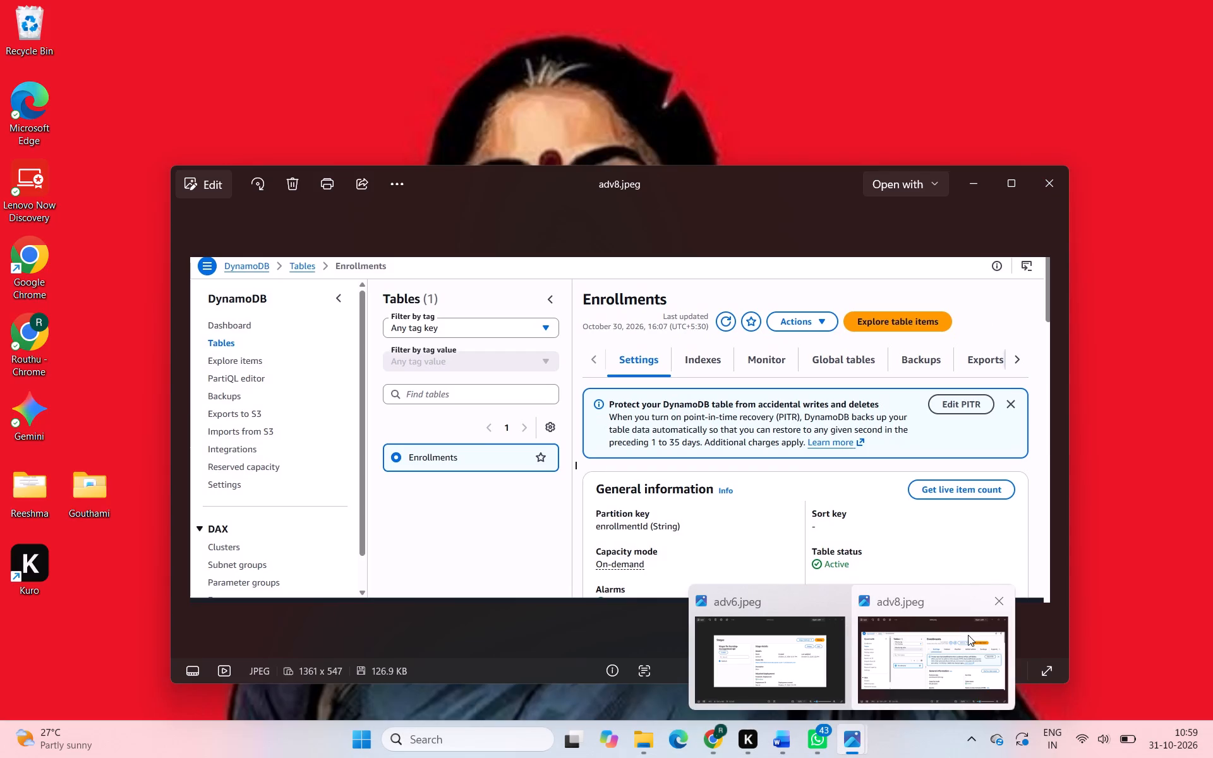
{"action": "left_click", "coordinate": [997, 604]}
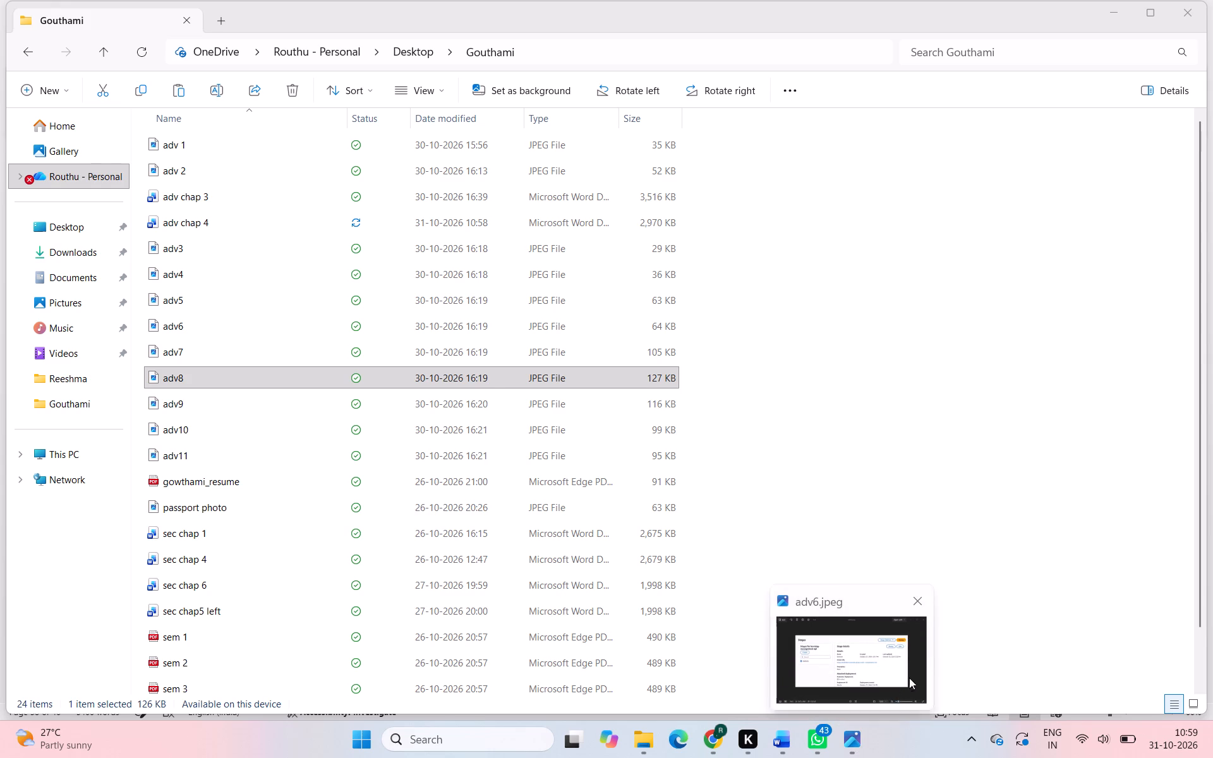
{"action": "left_click", "coordinate": [927, 604]}
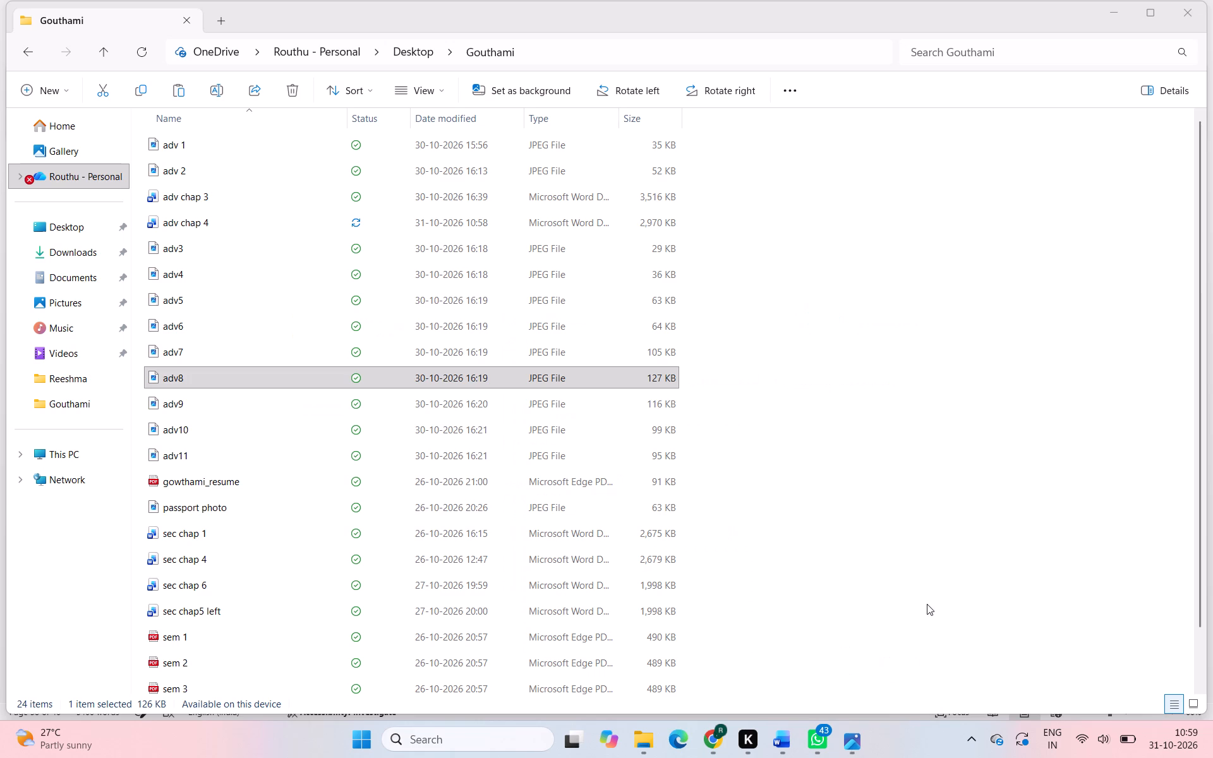
Switch to Word, paste the Lambda CloudWatch metrics screenshot above the Figure 7 caption, and shrink it to fit inside the page border.
{"action": "left_click", "coordinate": [792, 742]}
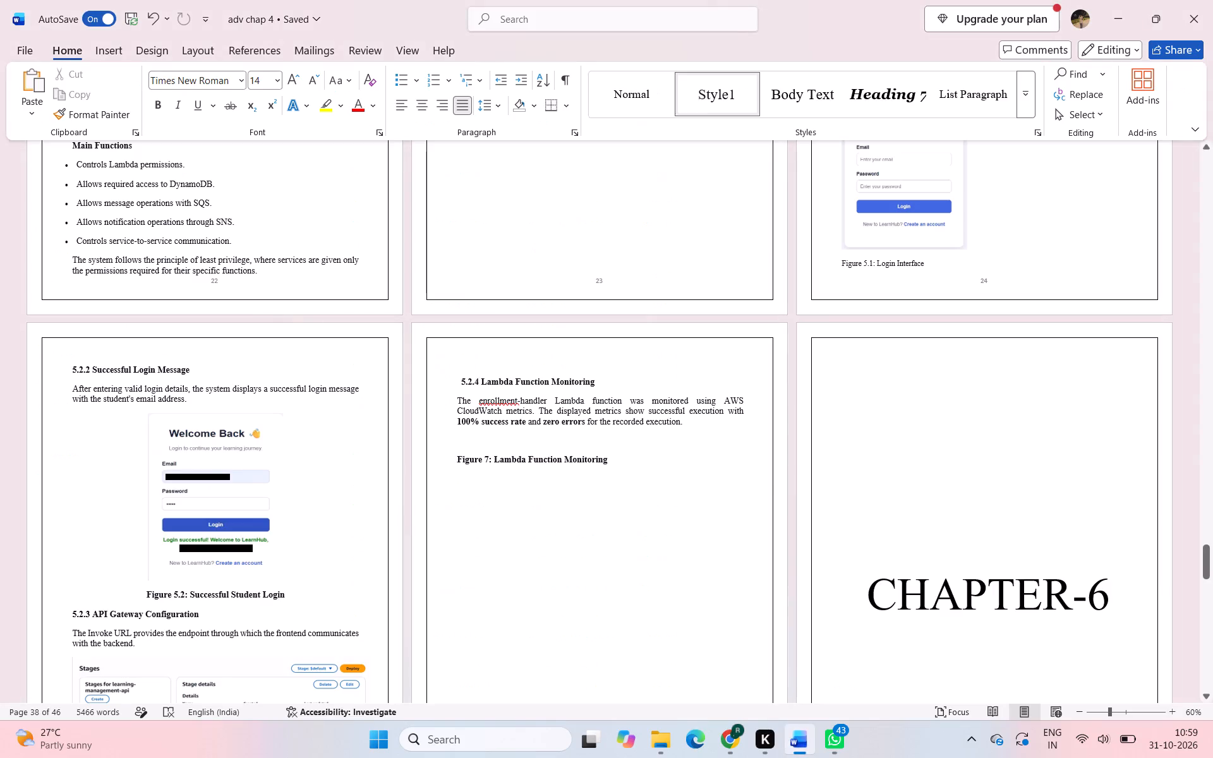
{"action": "key", "text": "ctrl+v"}
{"action": "left_click", "coordinate": [715, 493]}
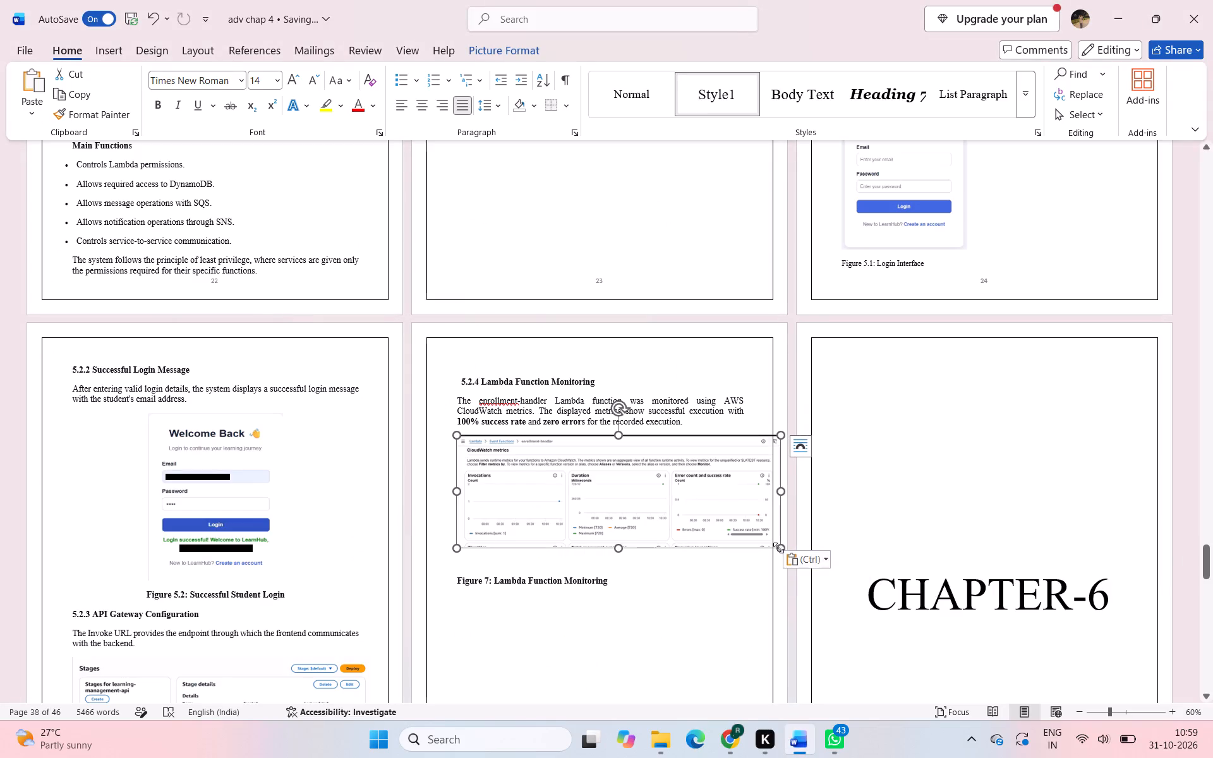
{"action": "left_click_drag", "start_coordinate": [782, 550], "coordinate": [771, 548]}
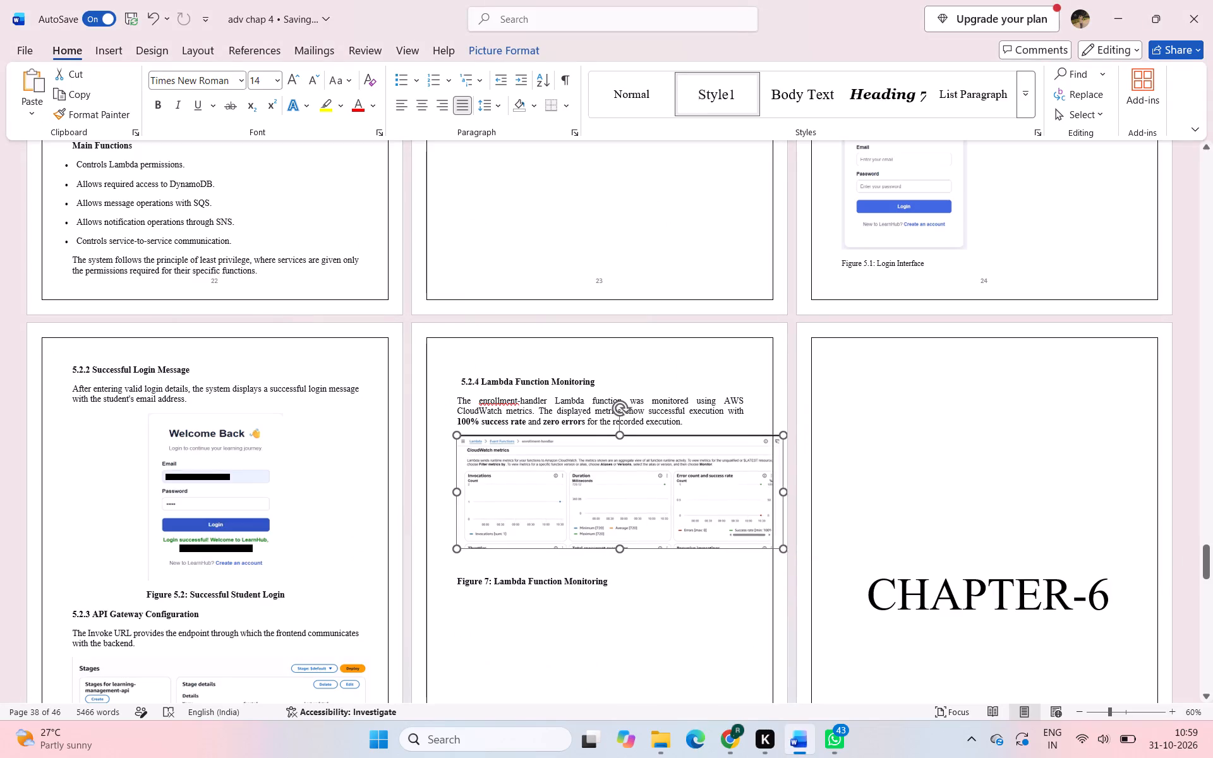
{"action": "left_click_drag", "start_coordinate": [771, 548], "coordinate": [745, 538]}
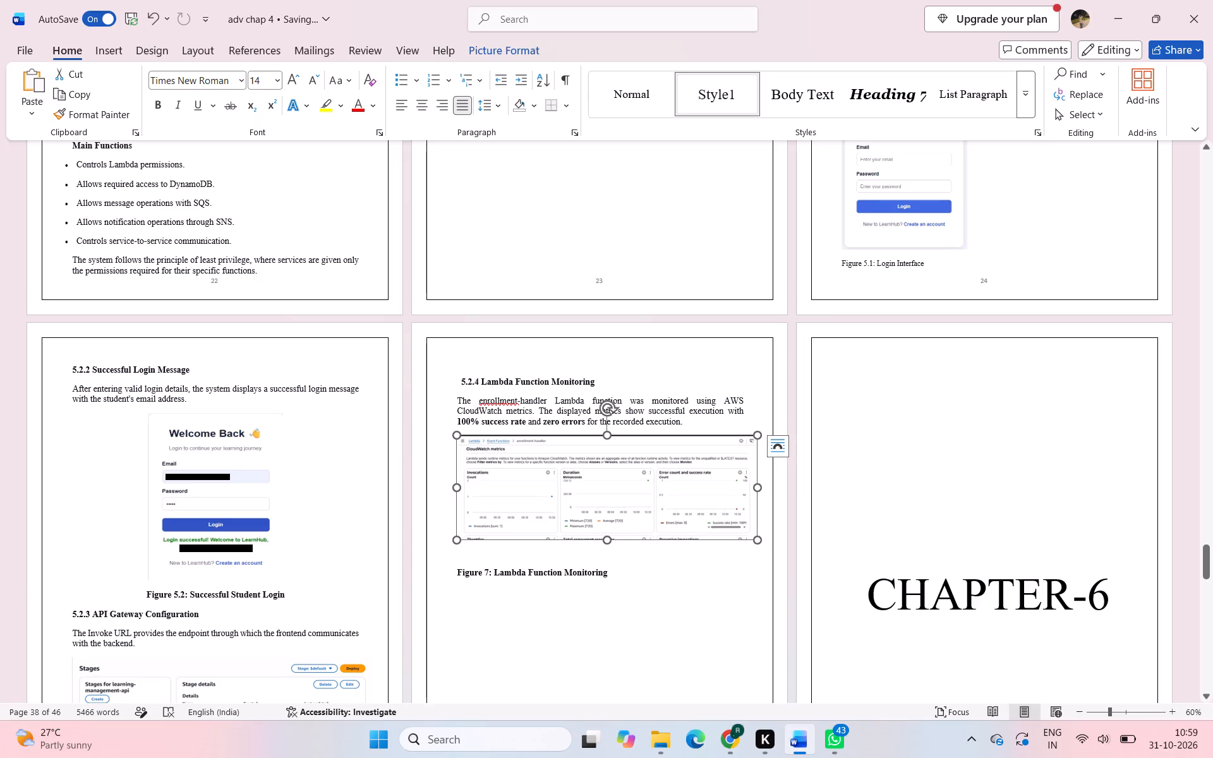
Remove the Lambda metrics screenshot's left indent and enlarge it to nearly fill the width inside the page border.
{"action": "left_click", "coordinate": [450, 453]}
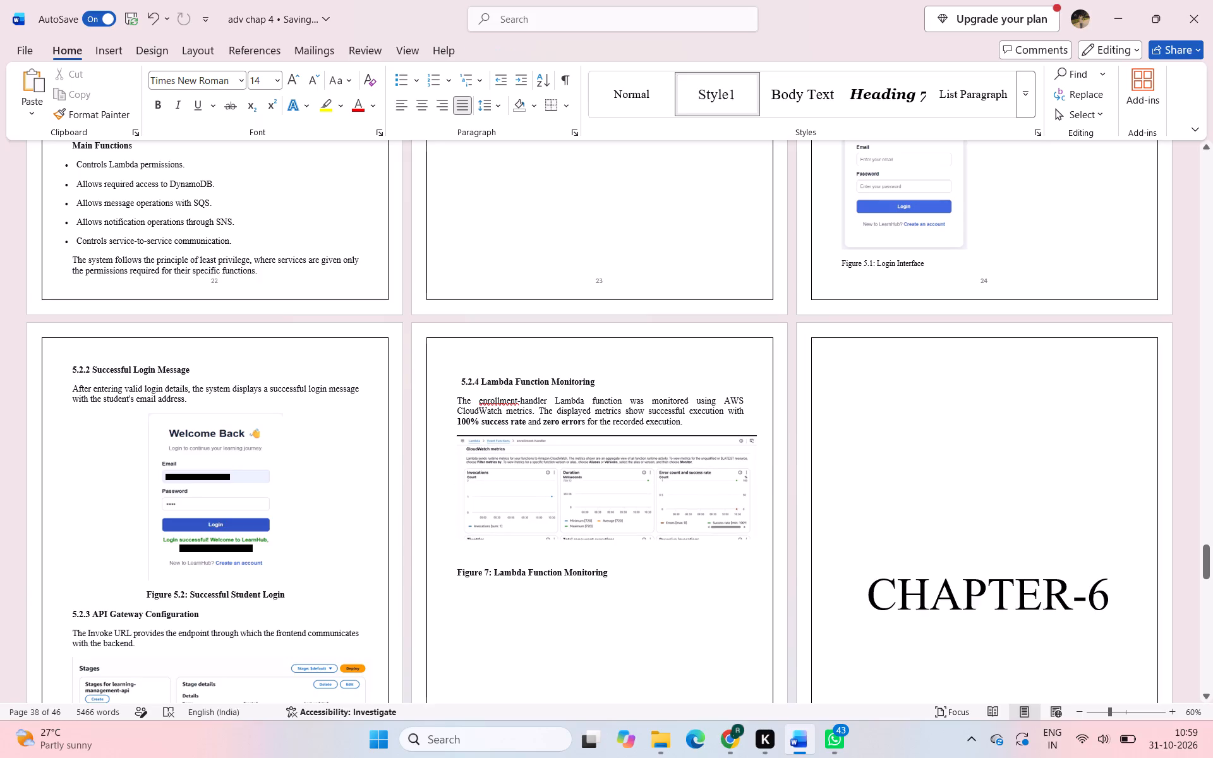
{"action": "key", "text": "BackSpace"}
{"action": "scroll", "coordinate": [558, 407], "scroll_direction": "down", "scroll_amount": 1}
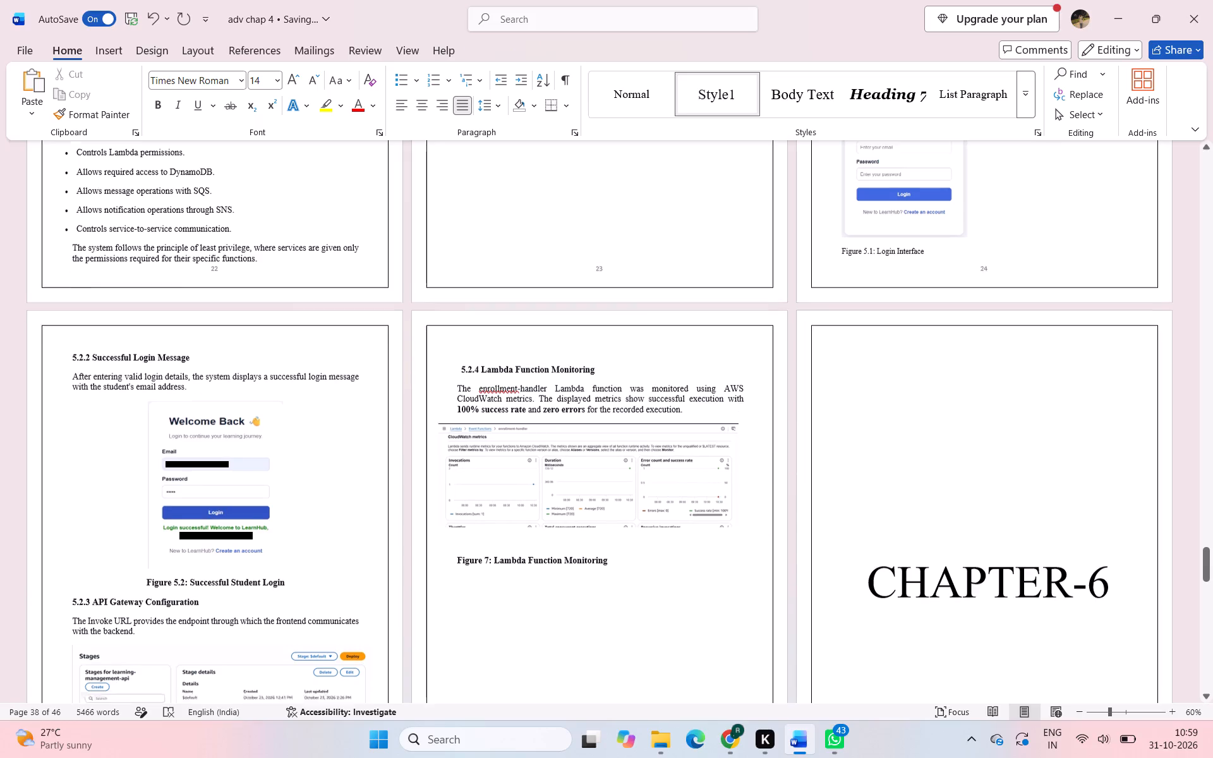
{"action": "scroll", "coordinate": [558, 407], "scroll_direction": "down", "scroll_amount": 1}
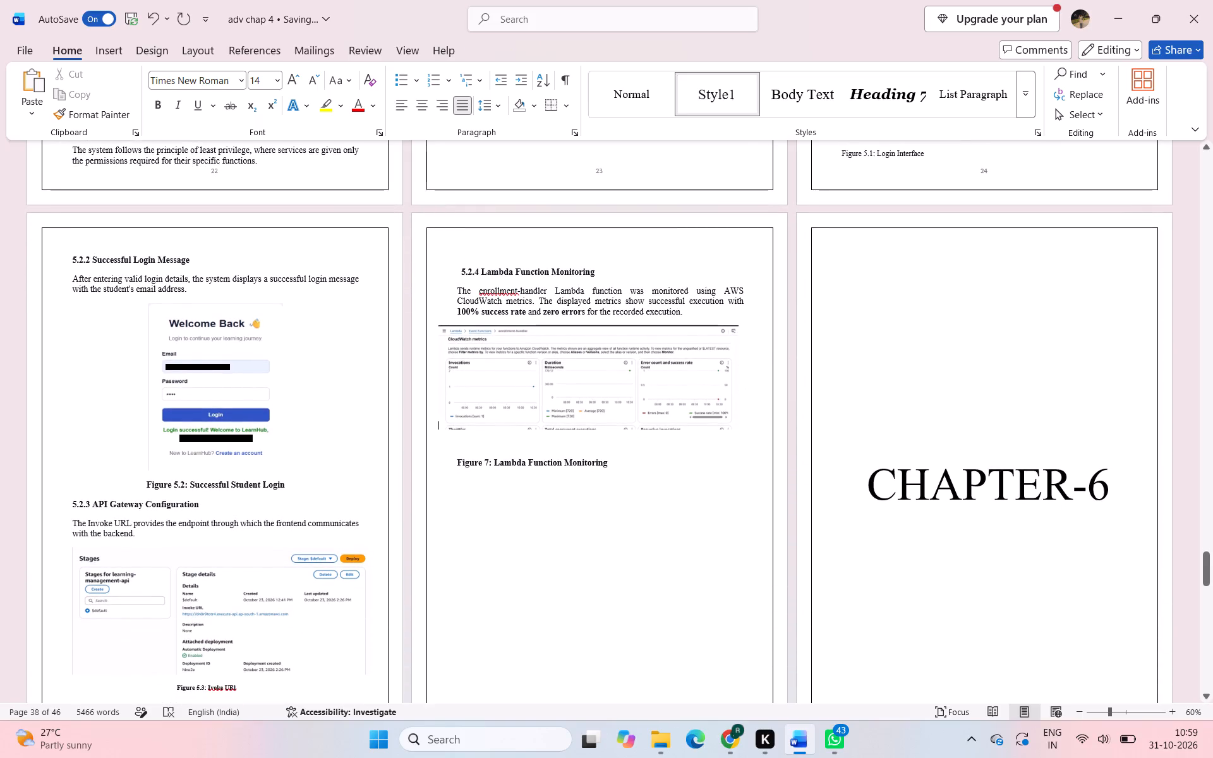
{"action": "left_click", "coordinate": [536, 381]}
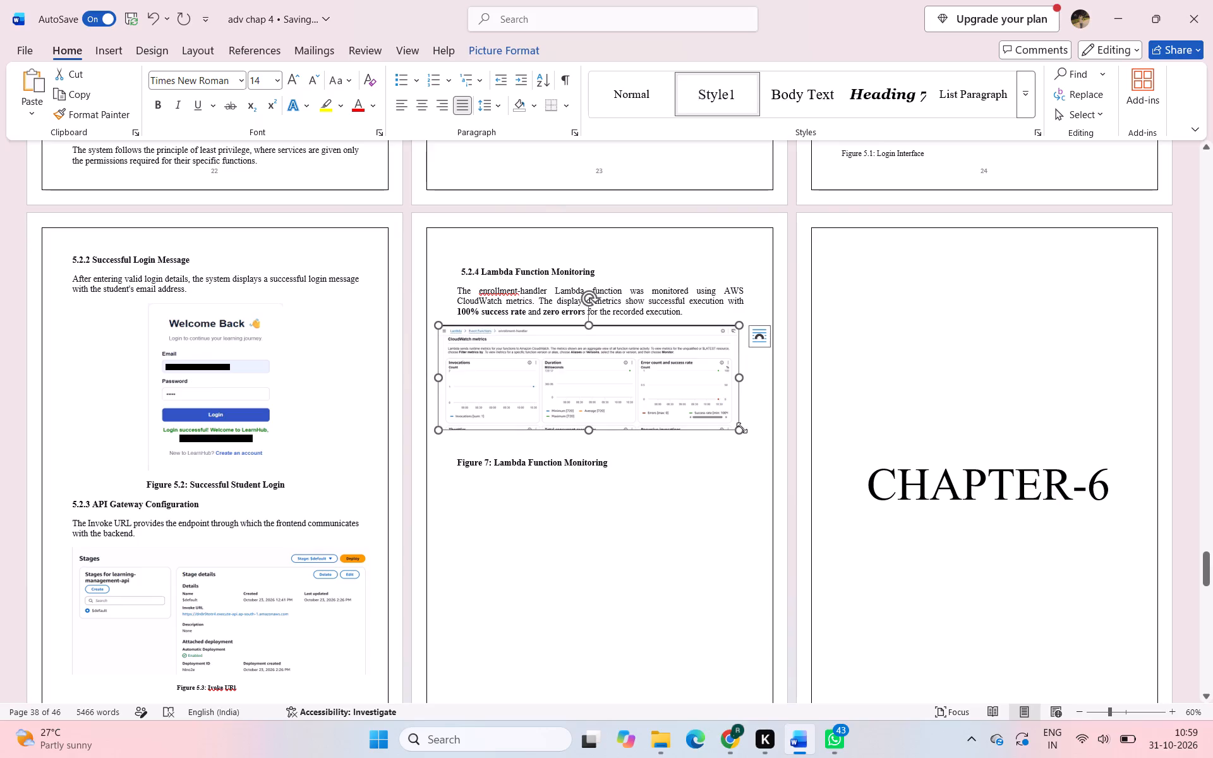
{"action": "left_click_drag", "start_coordinate": [742, 430], "coordinate": [762, 439]}
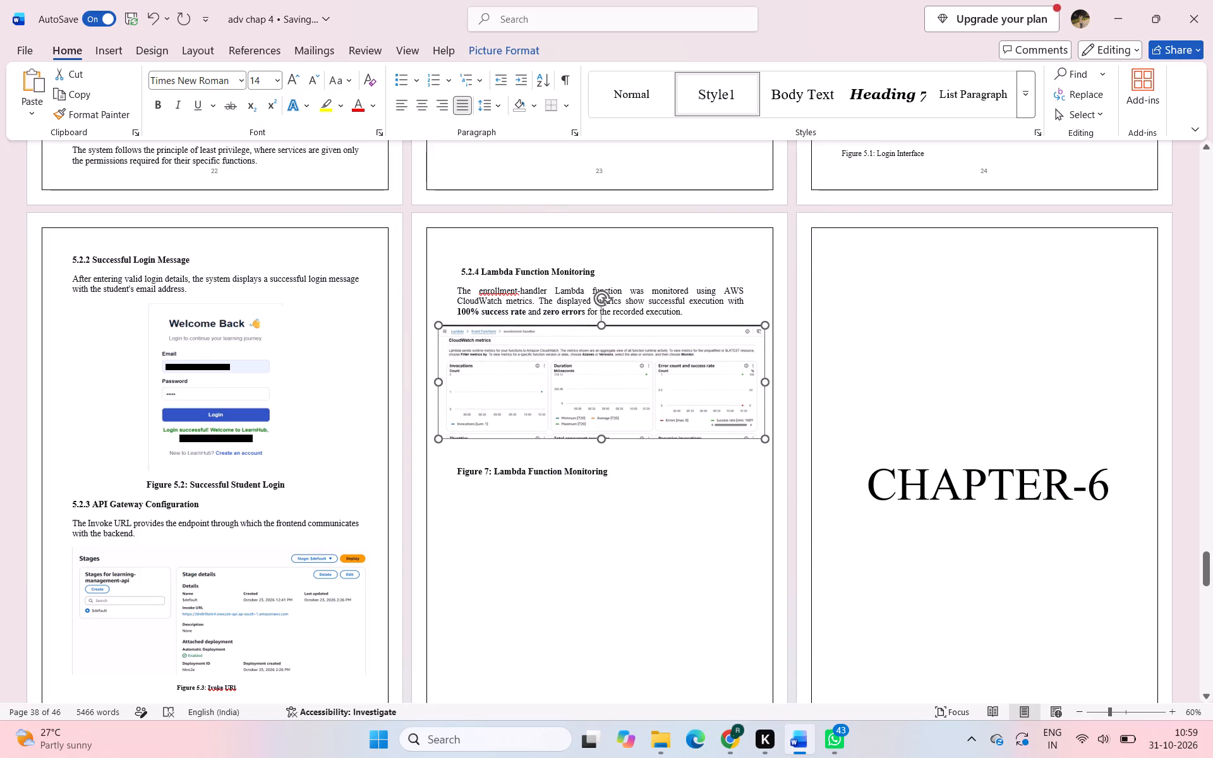
{"action": "left_click_drag", "start_coordinate": [762, 439], "coordinate": [754, 436]}
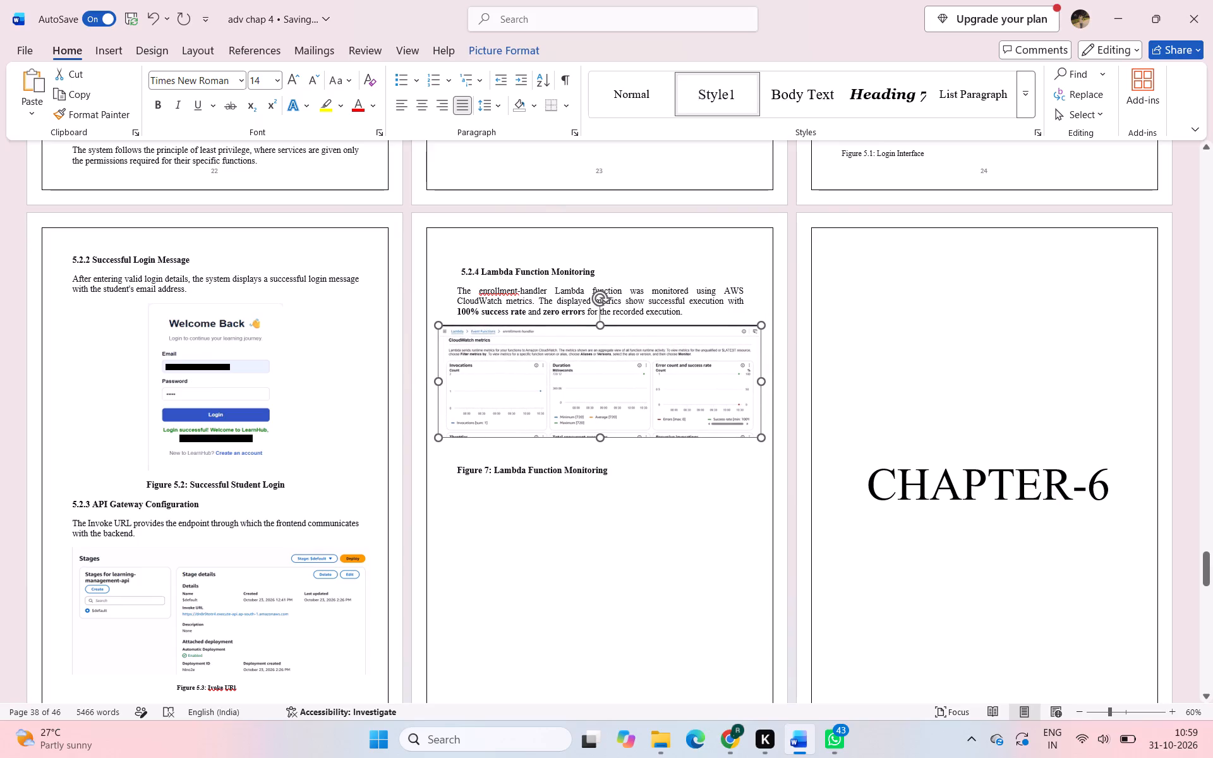
{"action": "left_click_drag", "start_coordinate": [754, 436], "coordinate": [754, 436]}
Remove the Figure 7 caption's indent and the empty line between it and the Lambda metrics screenshot.
{"action": "left_click", "coordinate": [454, 469]}
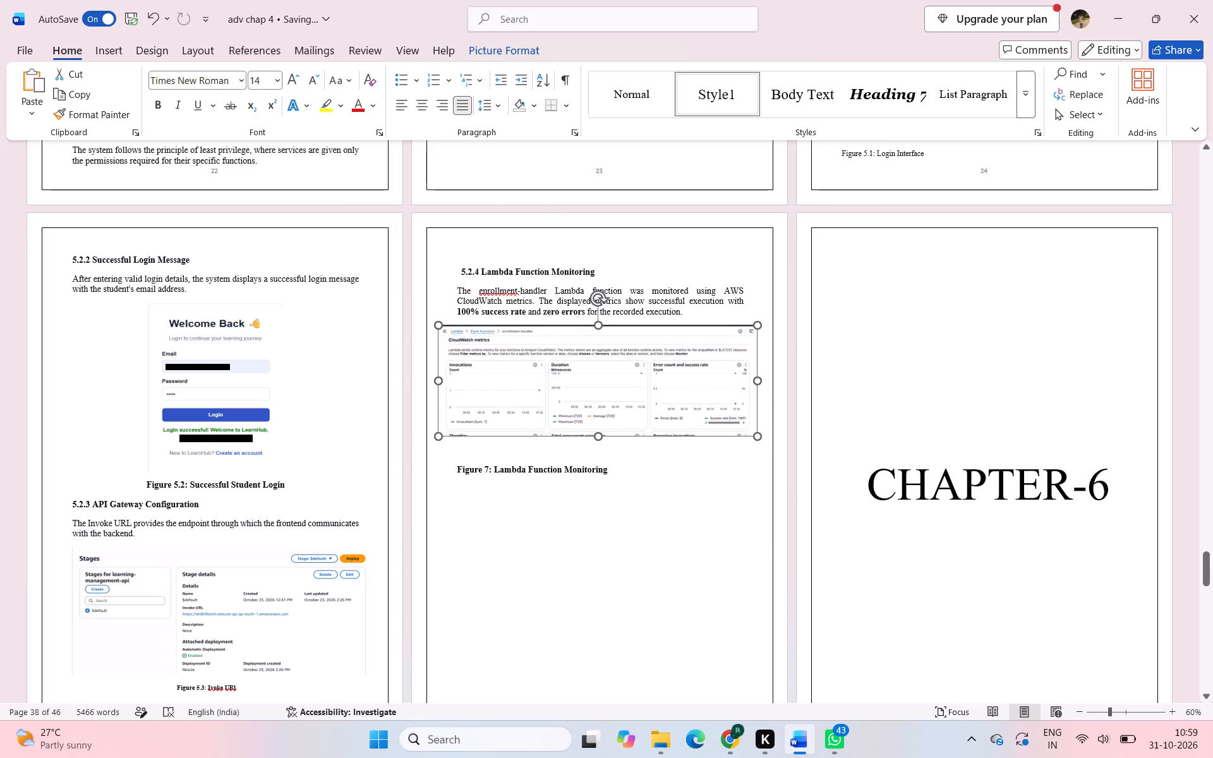
{"action": "key", "text": "BackSpace"}
{"action": "key", "text": "BackSpace"}
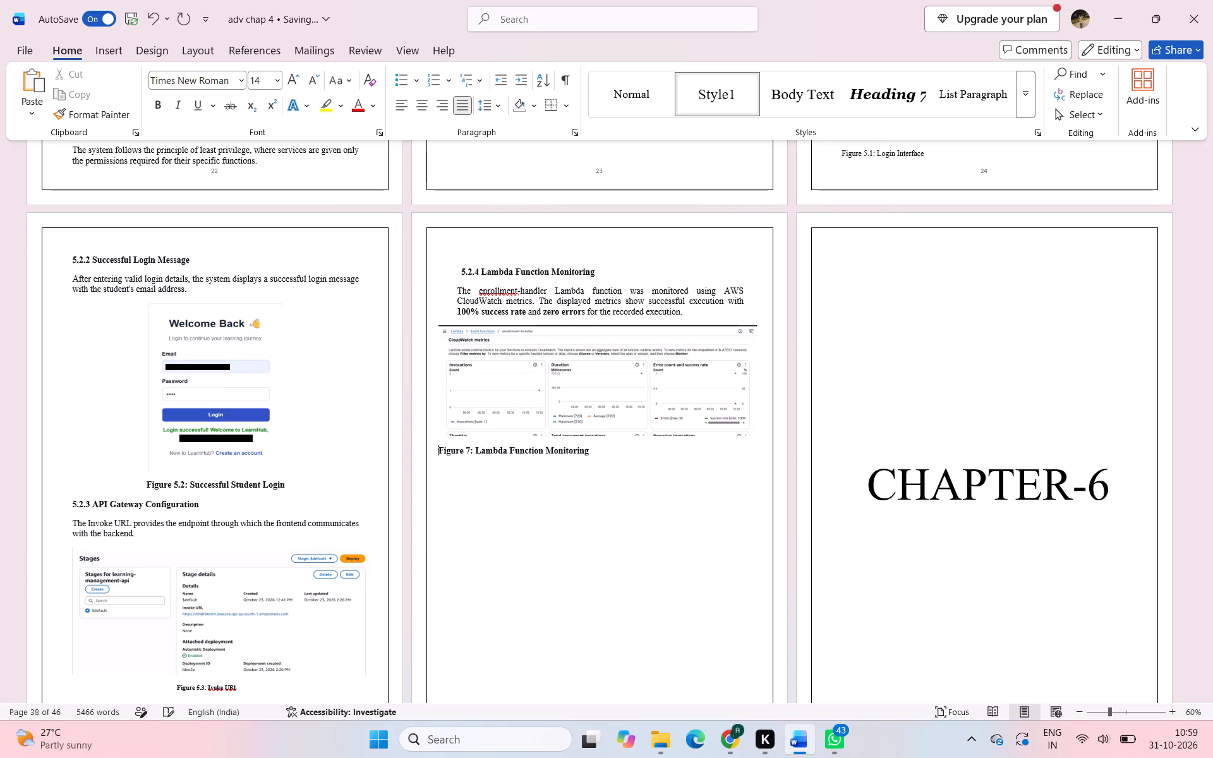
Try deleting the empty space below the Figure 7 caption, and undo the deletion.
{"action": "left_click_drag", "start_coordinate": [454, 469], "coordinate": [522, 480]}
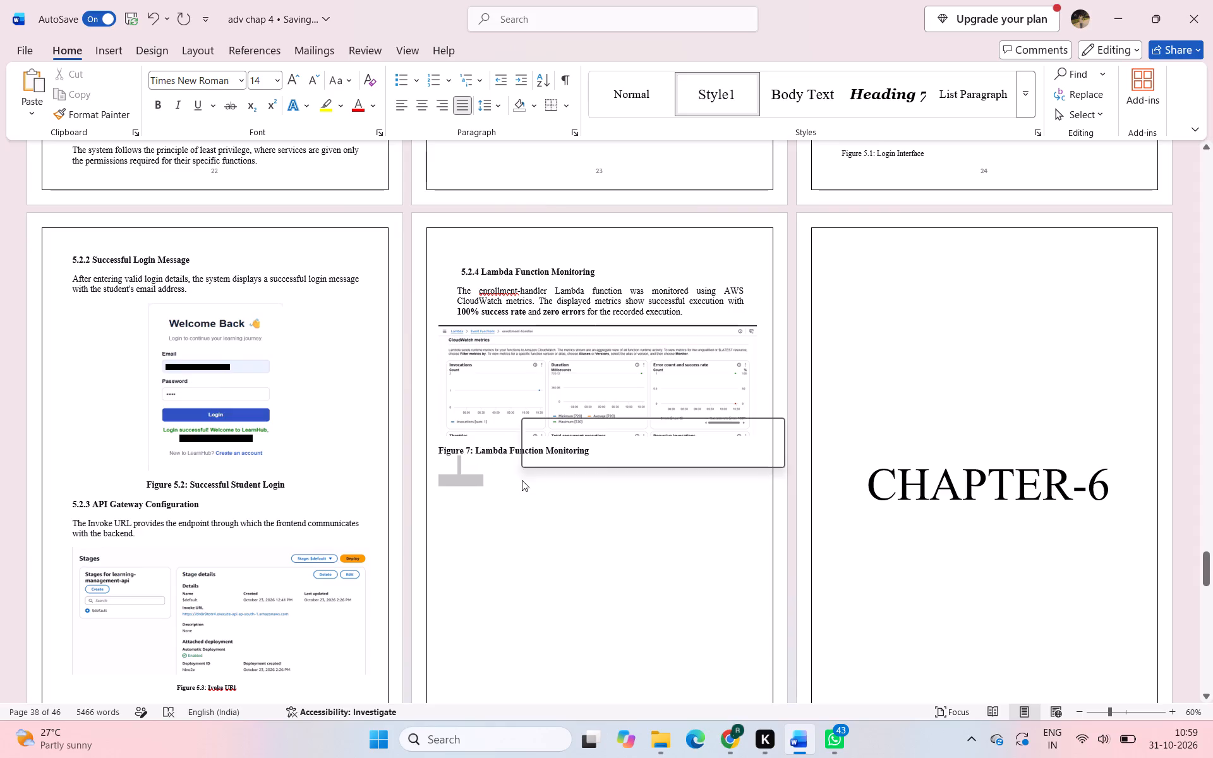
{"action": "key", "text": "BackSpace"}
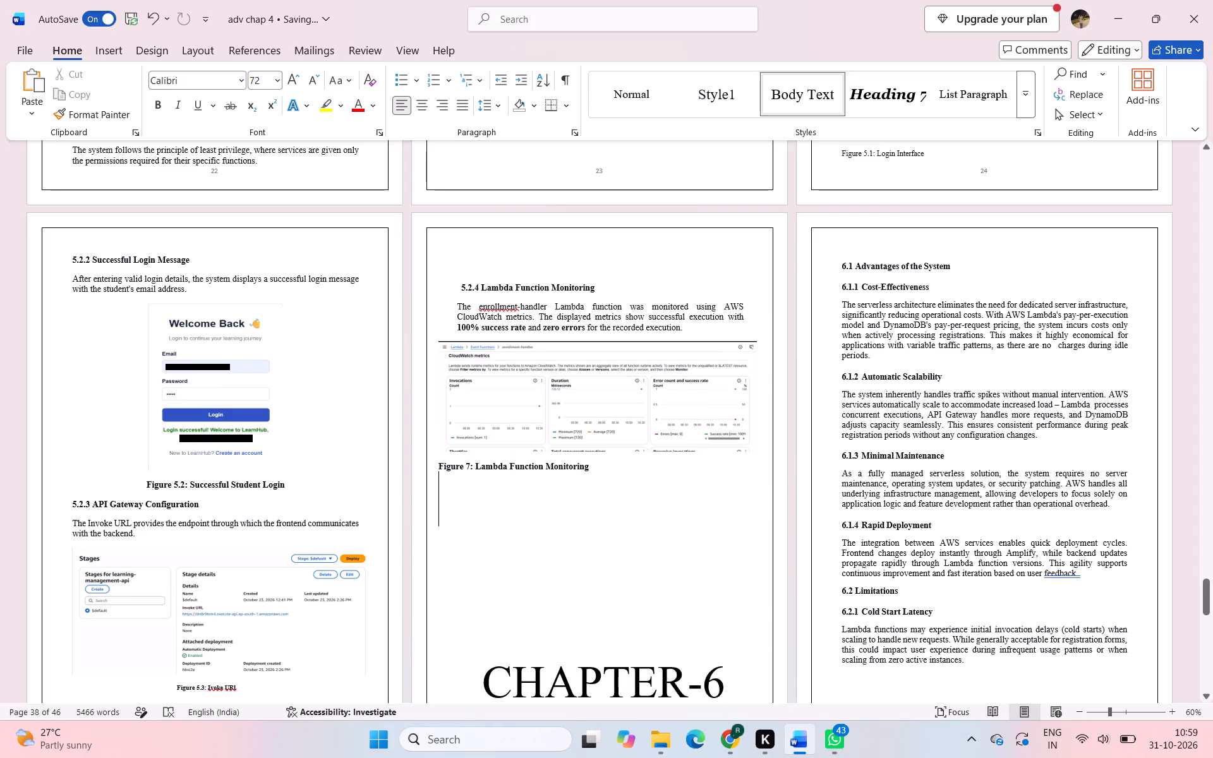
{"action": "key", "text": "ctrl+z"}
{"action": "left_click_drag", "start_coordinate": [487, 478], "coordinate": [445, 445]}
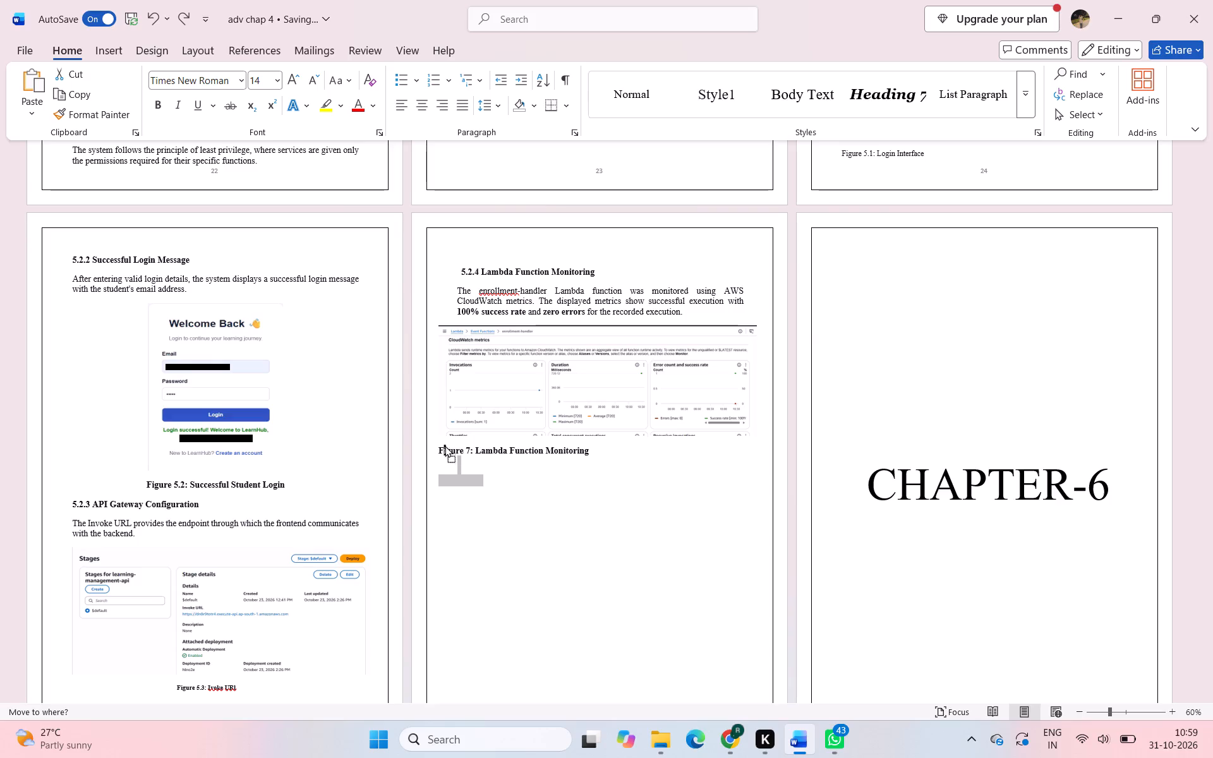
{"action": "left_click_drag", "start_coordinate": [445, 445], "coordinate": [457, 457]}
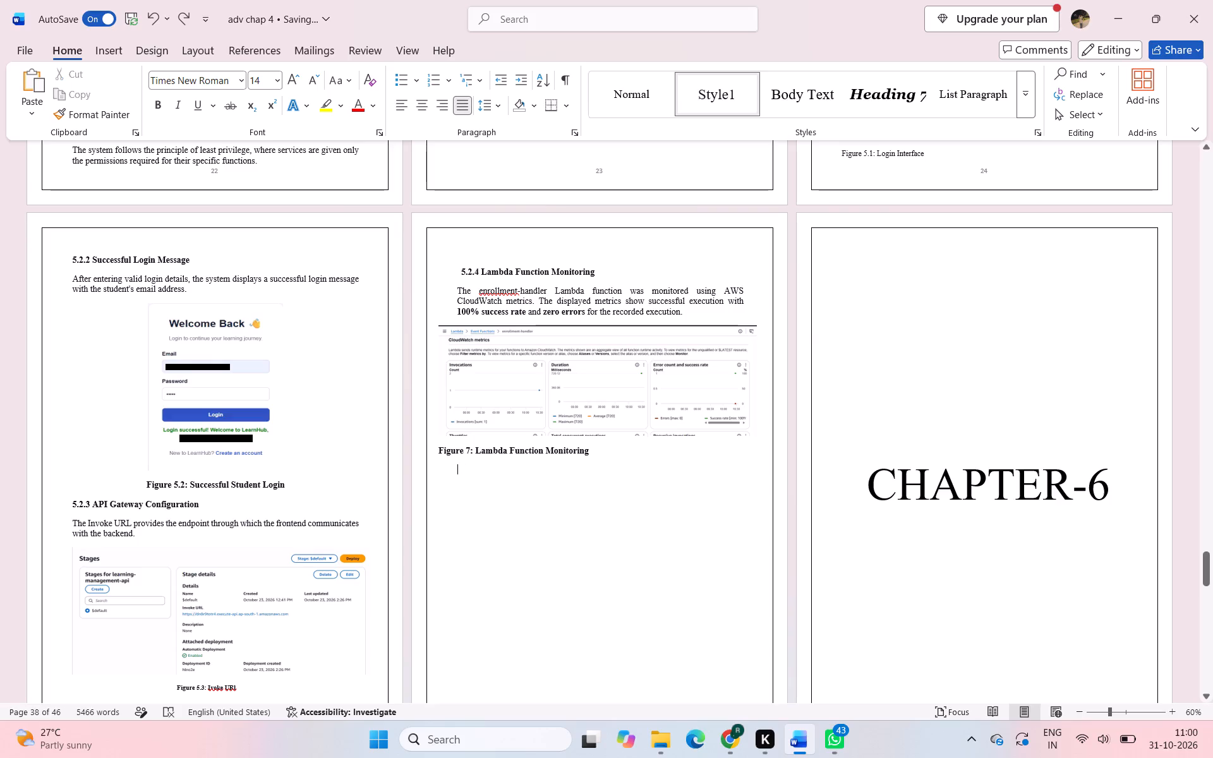
Centre the Figure 7: Lambda Function Monitoring caption under its screenshot.
{"action": "left_click_drag", "start_coordinate": [439, 448], "coordinate": [609, 454]}
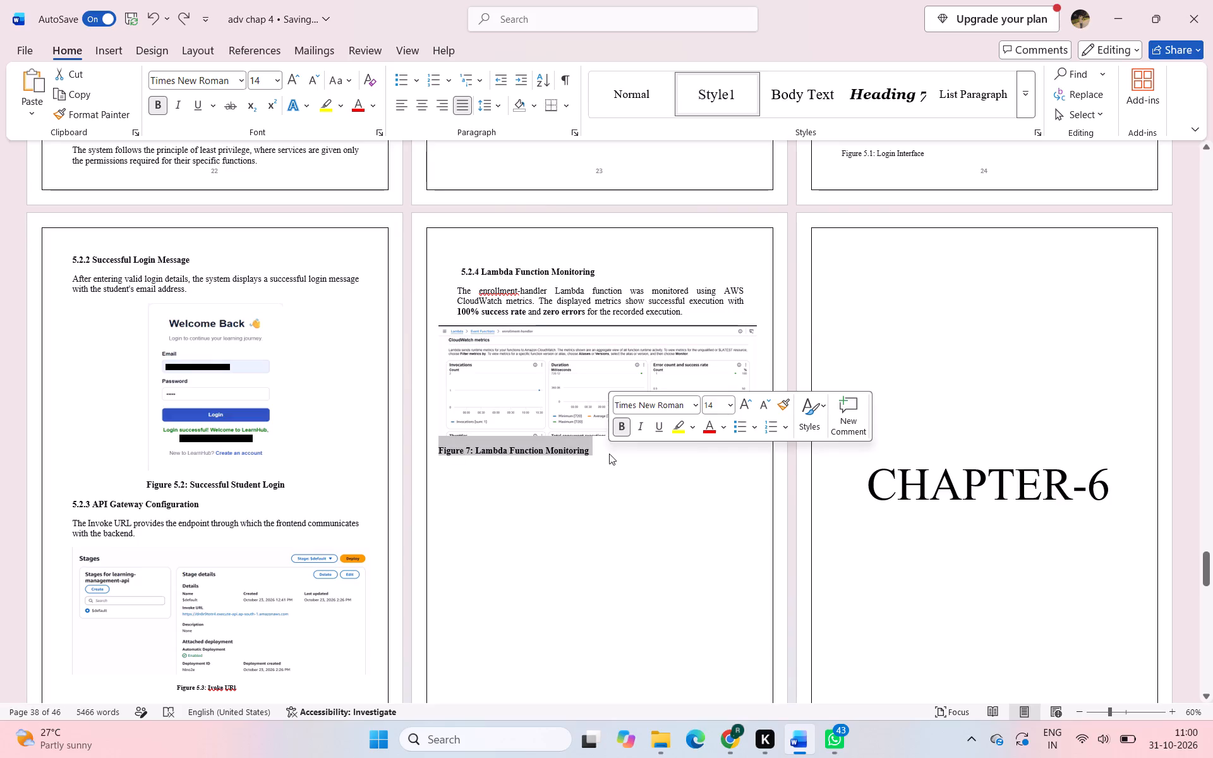
{"action": "left_click", "coordinate": [425, 111]}
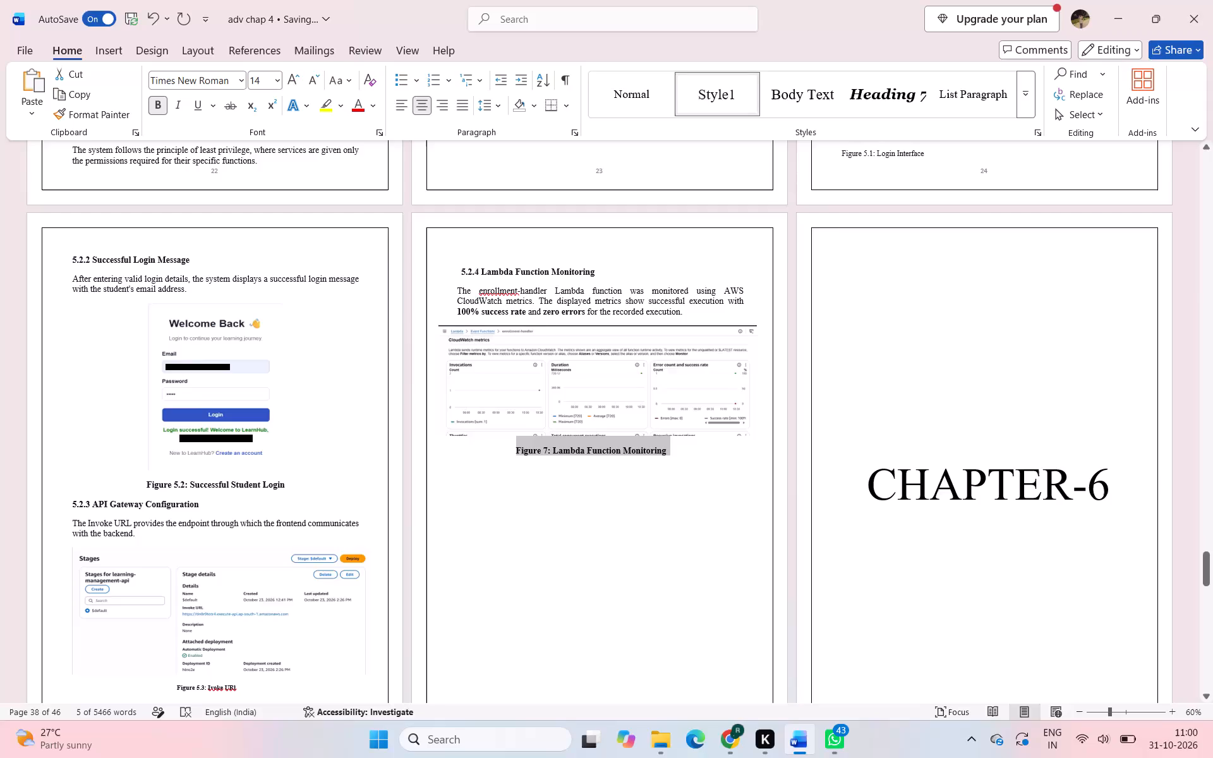
{"action": "scroll", "coordinate": [480, 476], "scroll_direction": "down", "scroll_amount": 1}
{"action": "right_click", "coordinate": [505, 539]}
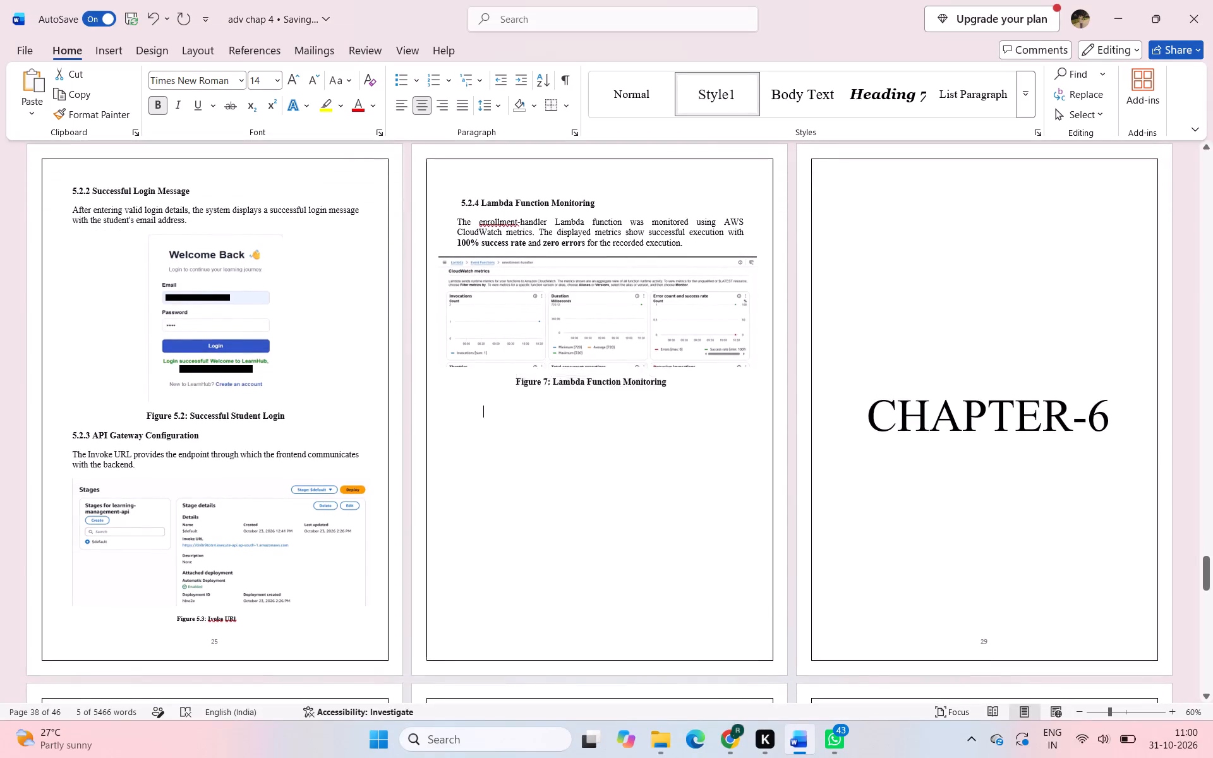
{"action": "left_click", "coordinate": [486, 535]}
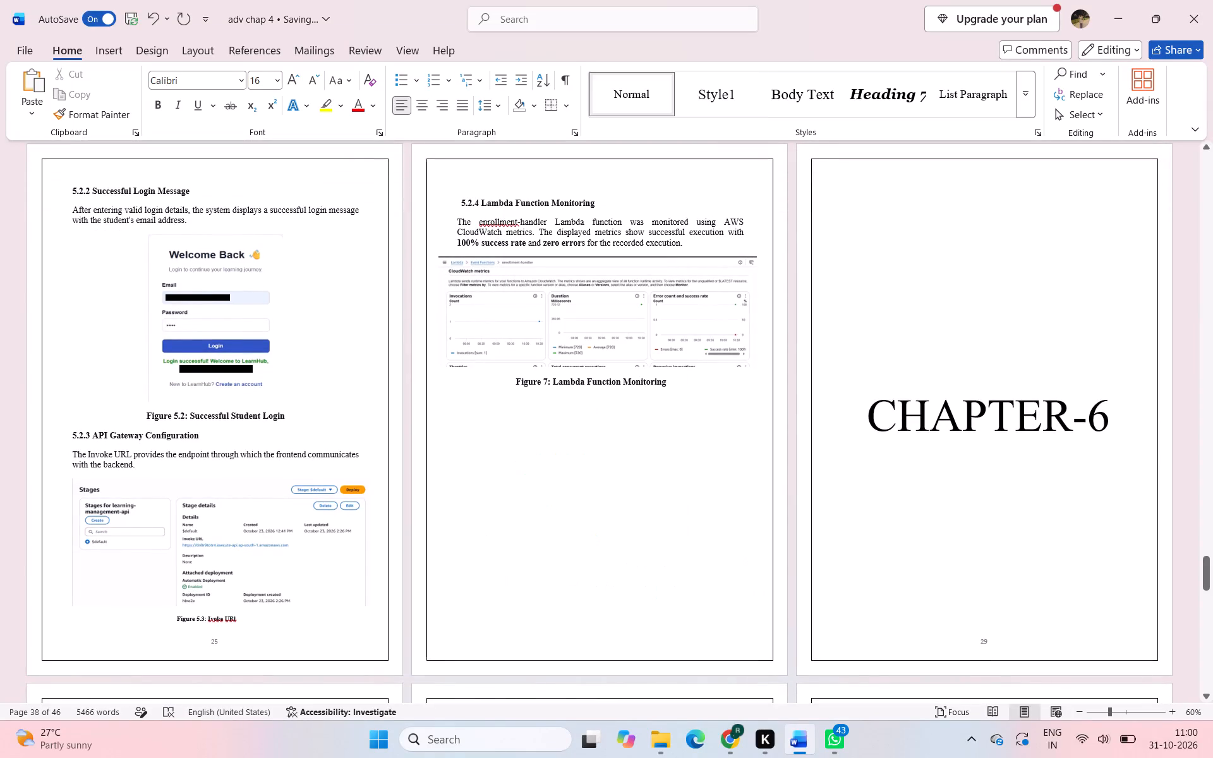
{"action": "left_click", "coordinate": [746, 746]}
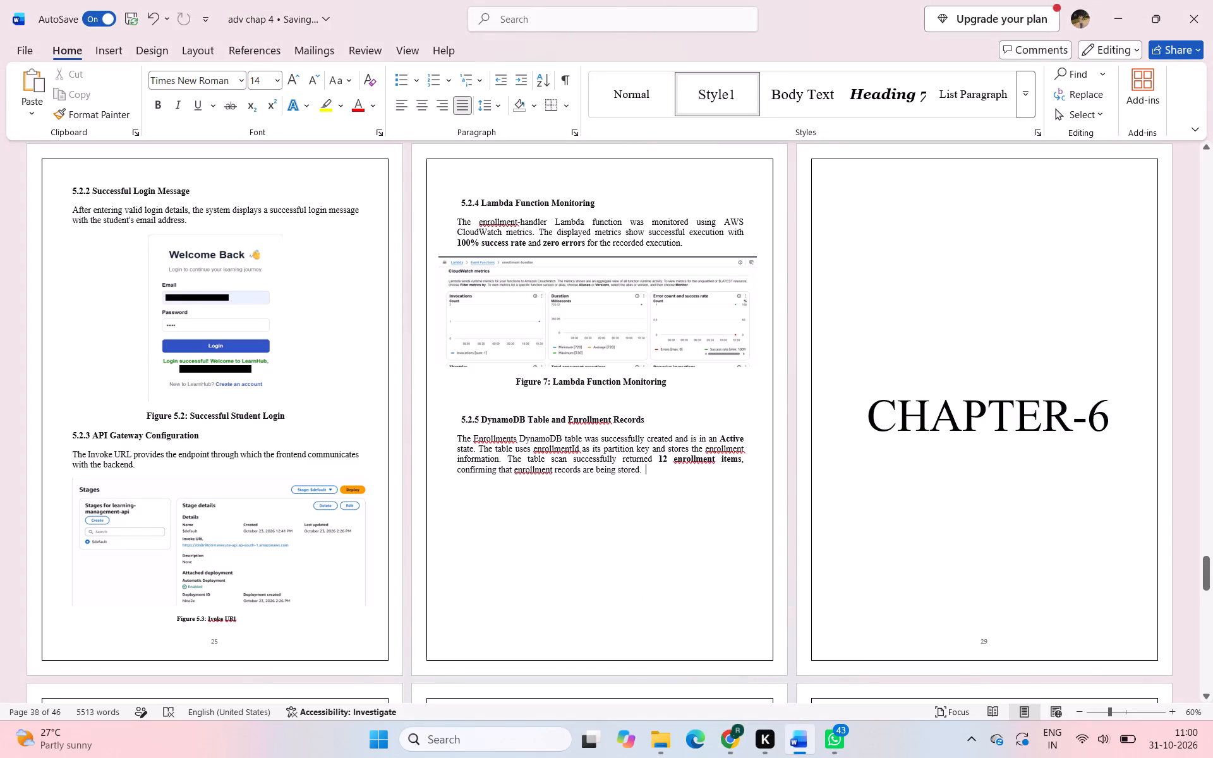
Delete the blank line between the Figure 7: Lambda Function Monitoring caption and the 5.2.5 heading.
{"action": "left_click", "coordinate": [576, 407]}
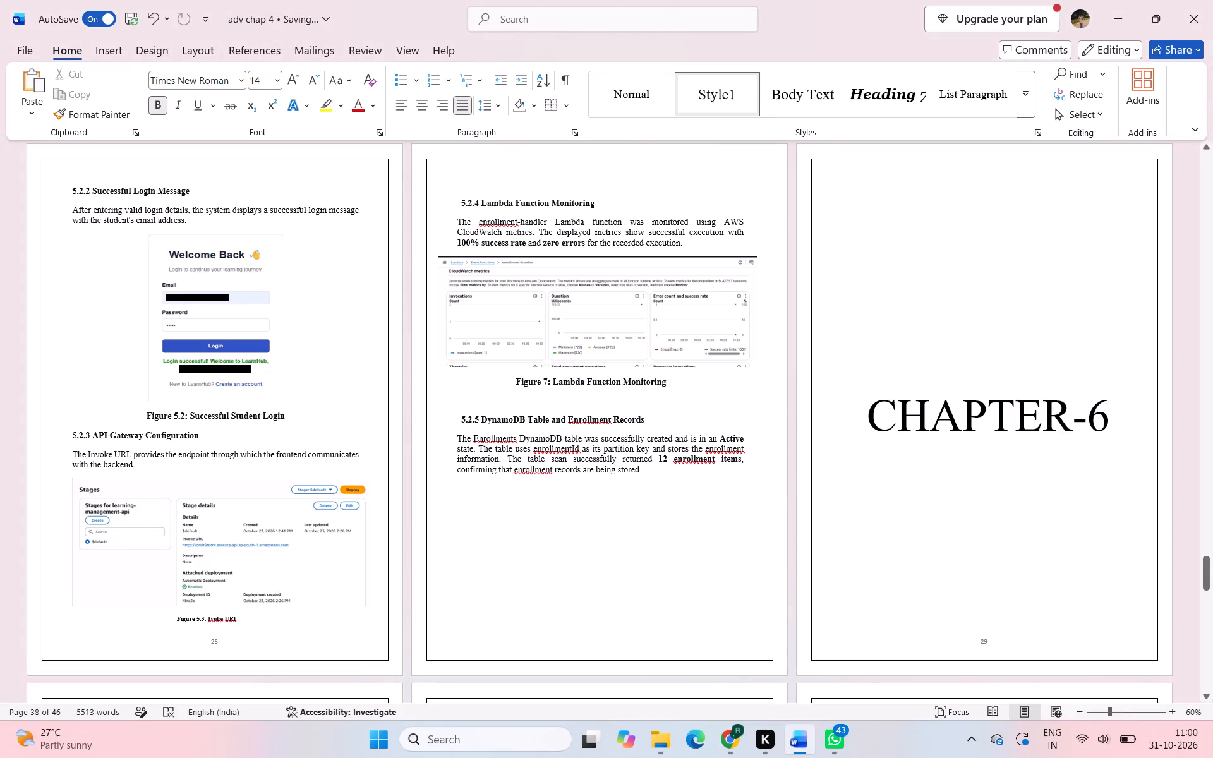
{"action": "left_click", "coordinate": [570, 406]}
{"action": "left_click", "coordinate": [553, 392]}
{"action": "key", "text": "BackSpace"}
{"action": "key", "text": "BackSpace"}
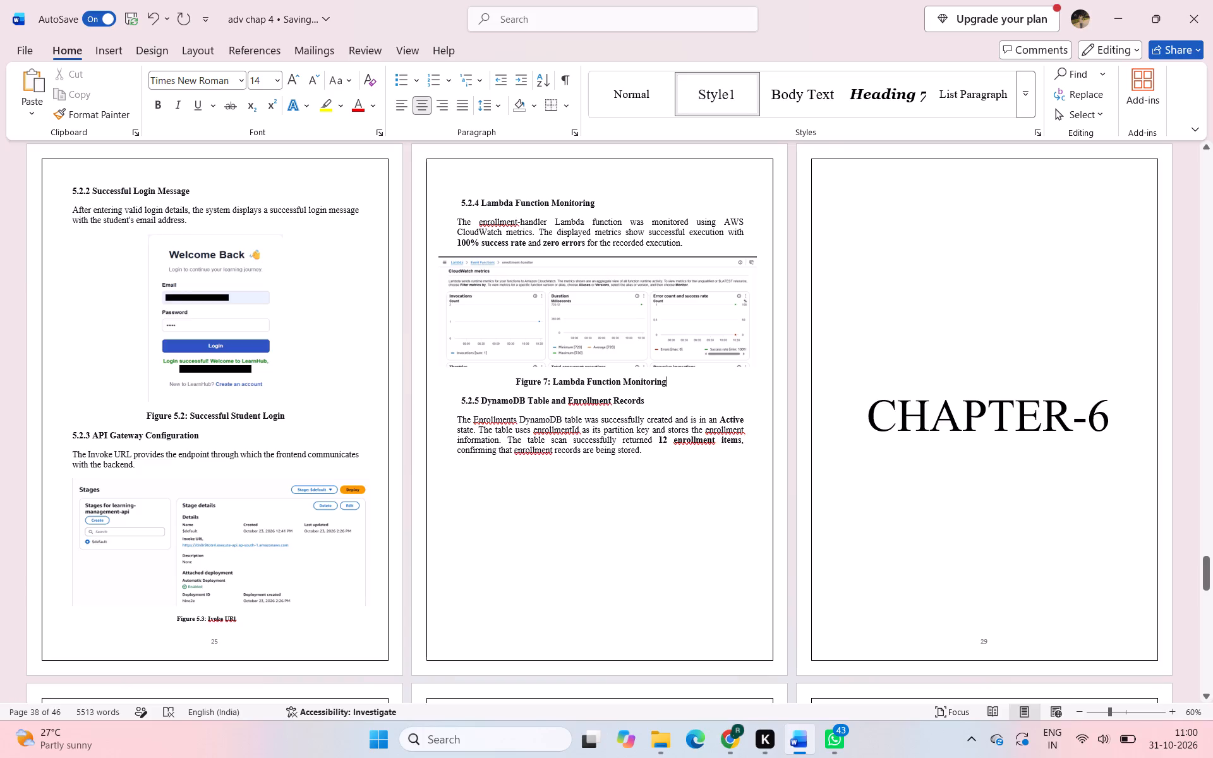
Copy the adv8 image from File Explorer and paste it on a new line below the 5.2.5 paragraph in Word.
{"action": "left_click", "coordinate": [649, 453]}
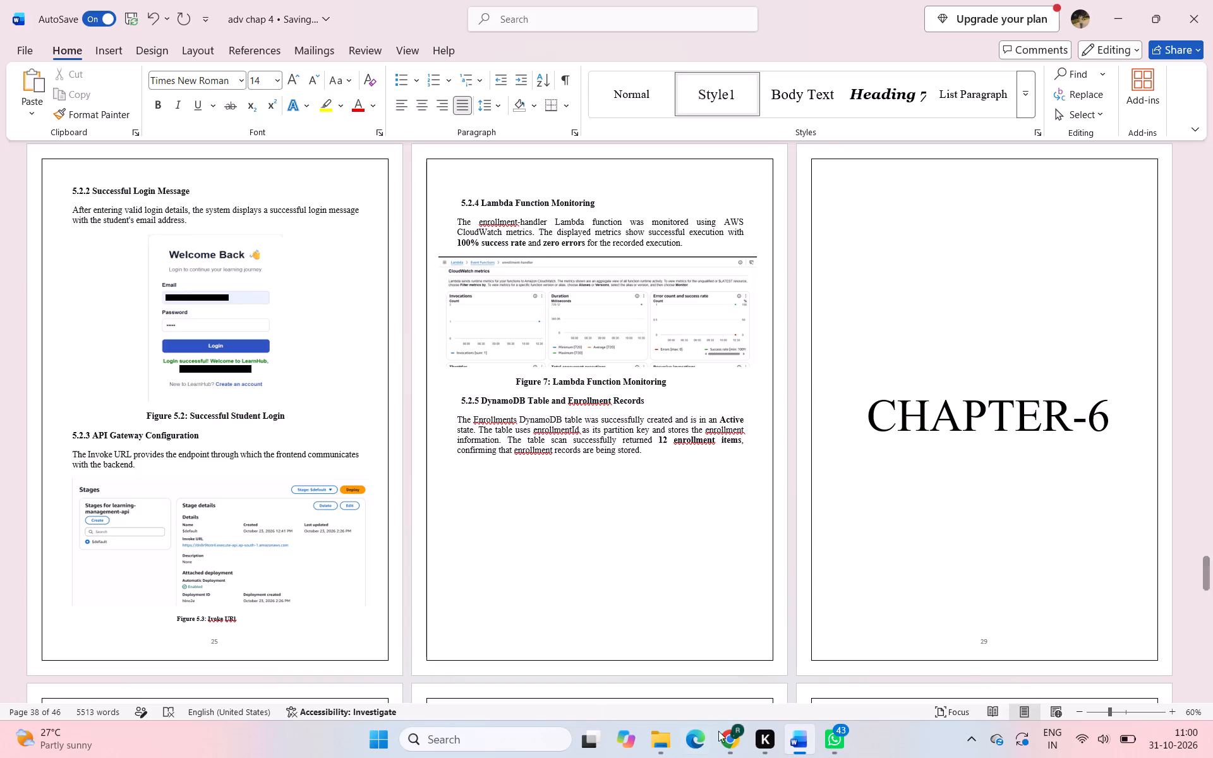
{"action": "left_click", "coordinate": [662, 752]}
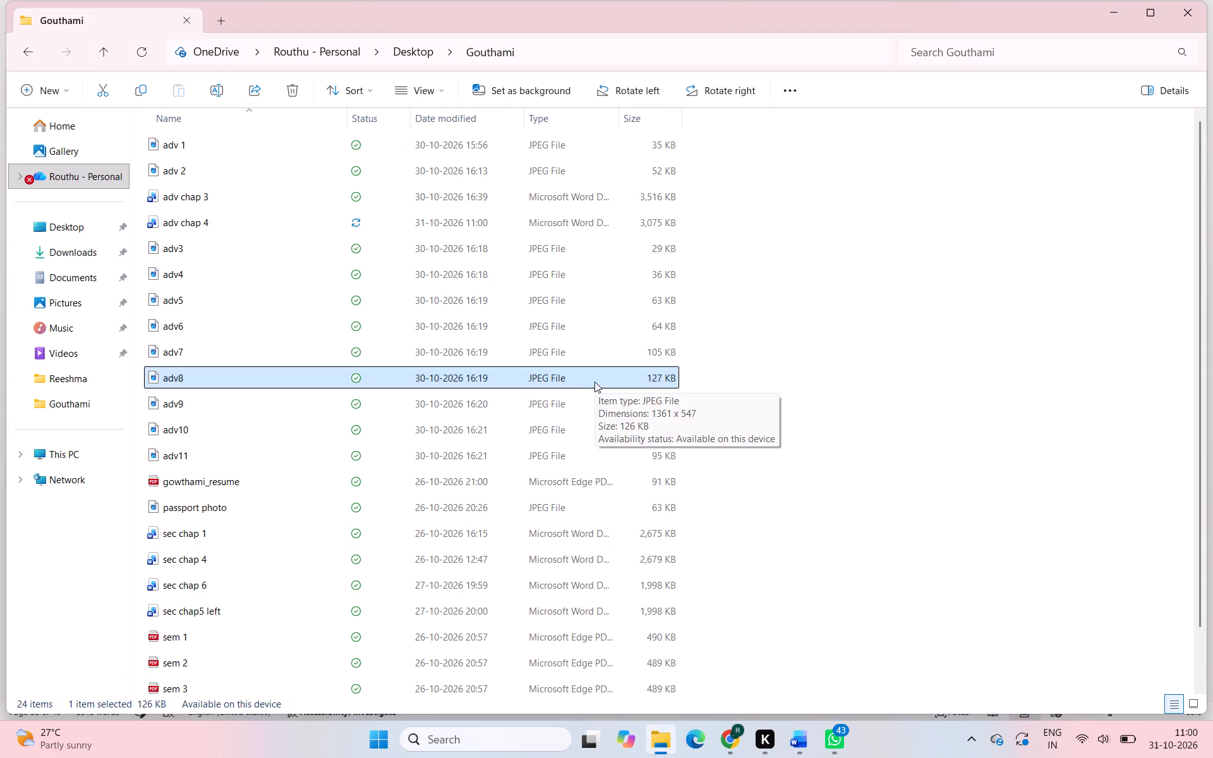
{"action": "double_click", "coordinate": [594, 382]}
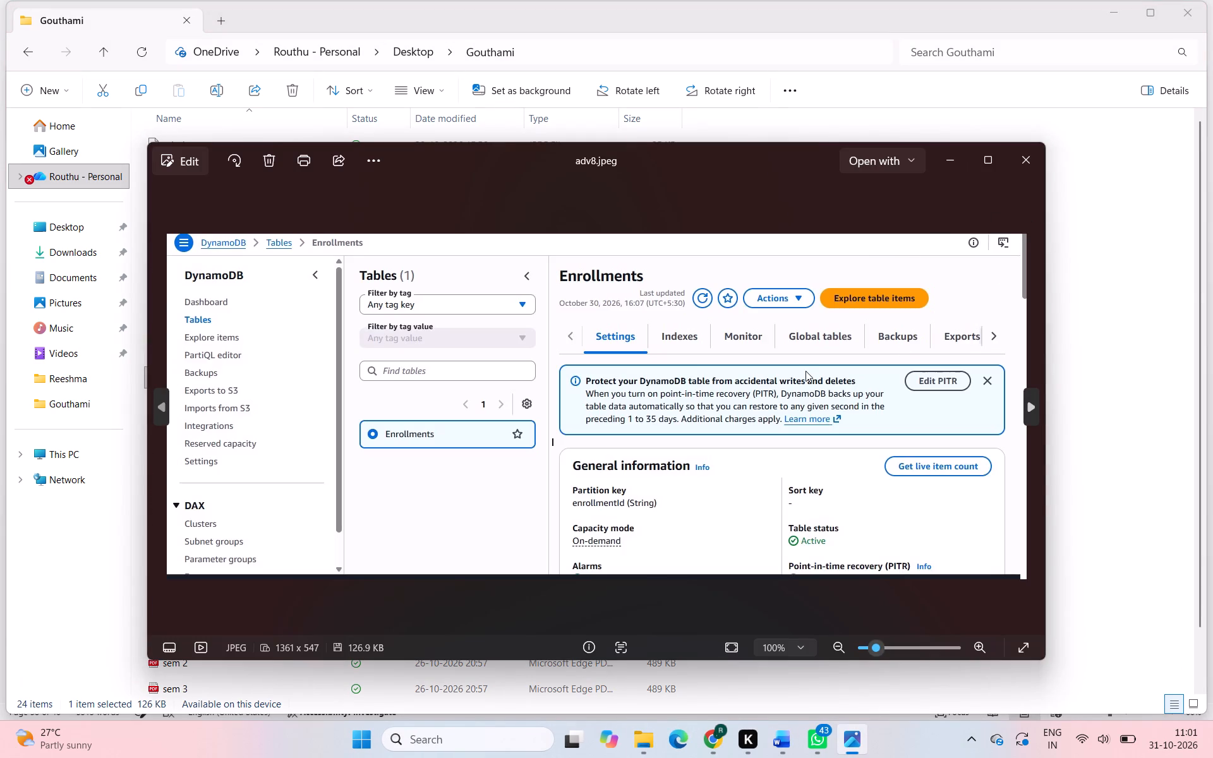
{"action": "key", "text": "ctrl+c"}
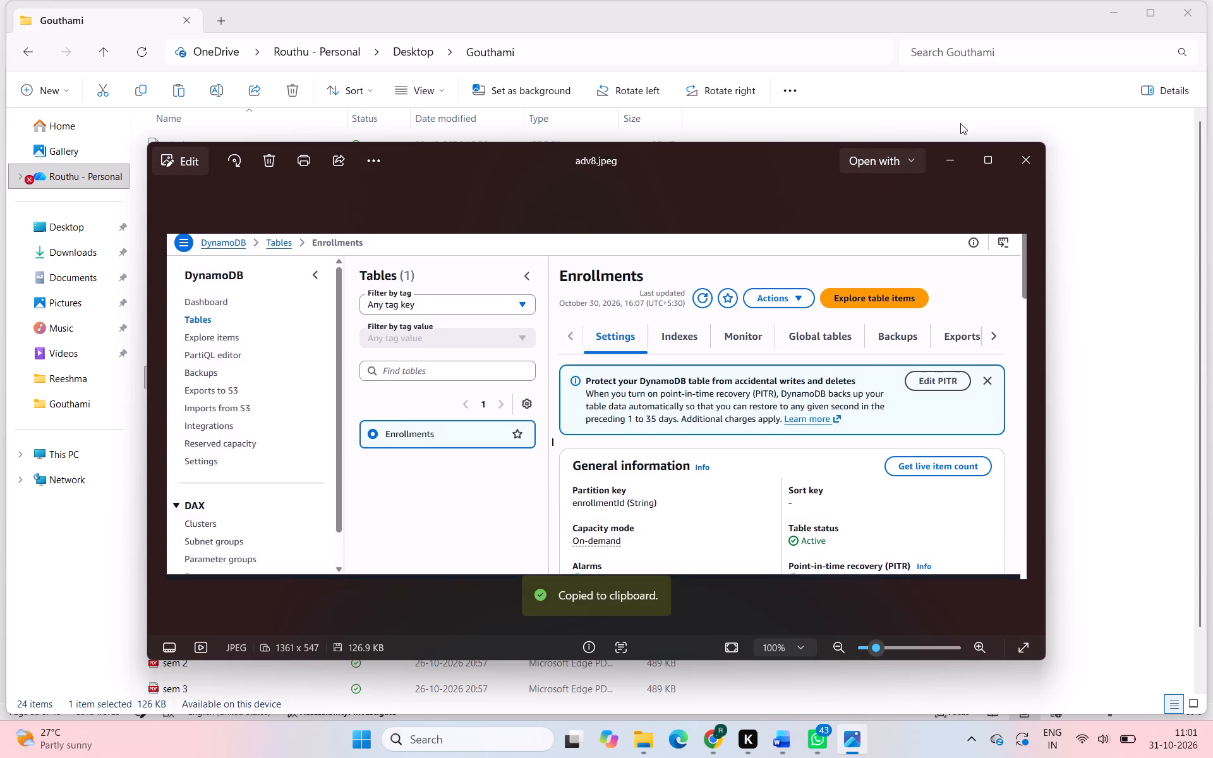
{"action": "left_click", "coordinate": [1017, 164]}
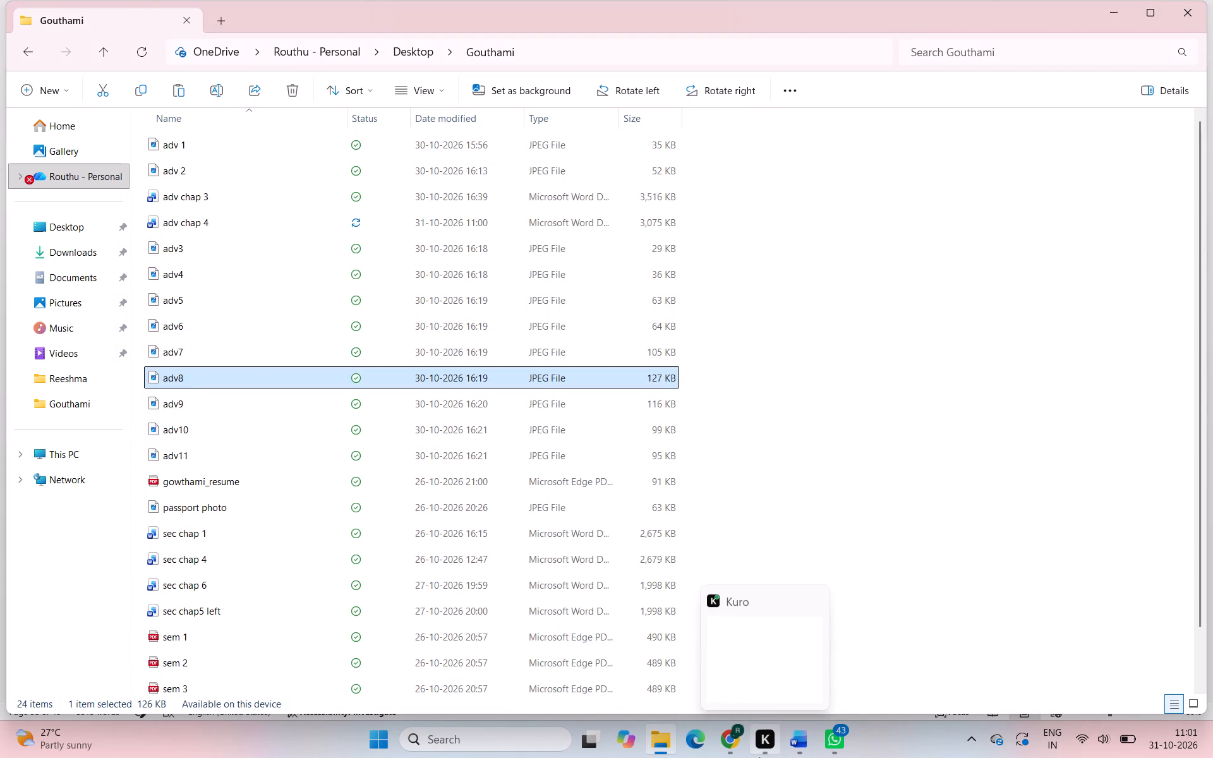
{"action": "left_click", "coordinate": [793, 747]}
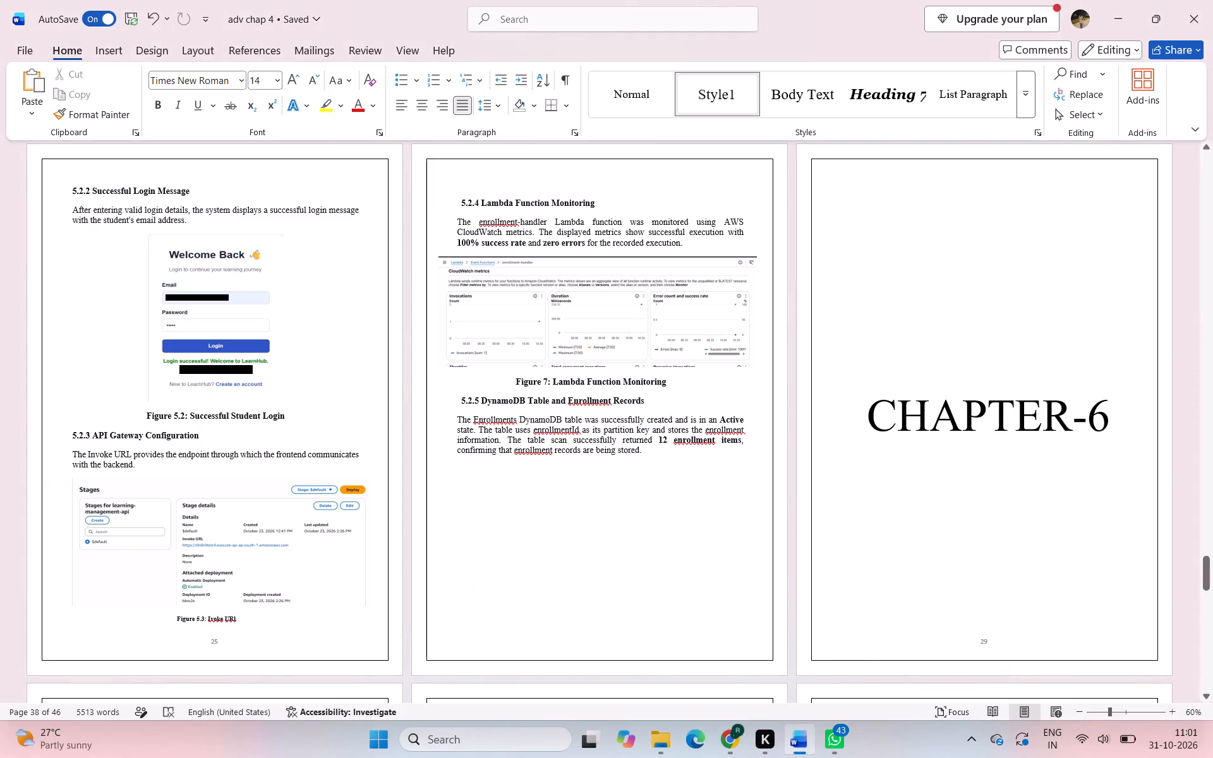
{"action": "key", "text": "Return"}
{"action": "key", "text": "ctrl+v"}
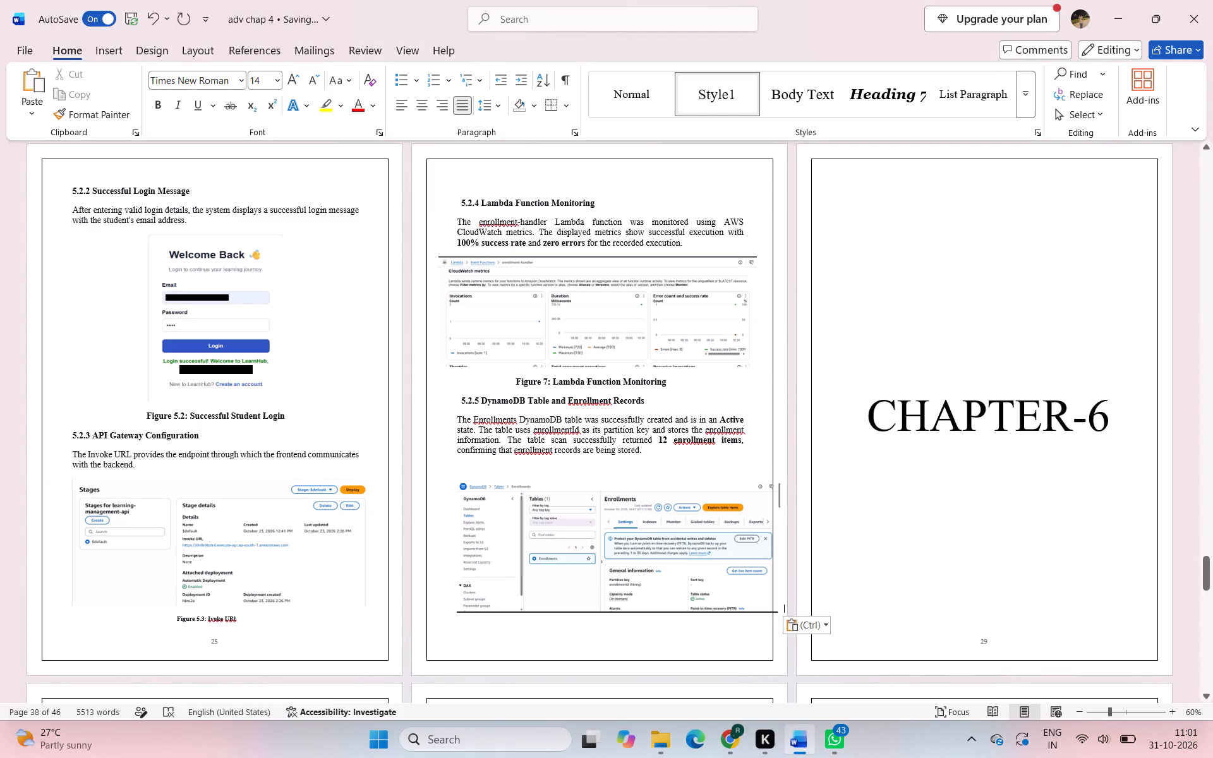
Remove the indent of the pasted DynamoDB screenshot and delete the blank line above it.
{"action": "left_click", "coordinate": [450, 595]}
{"action": "key", "text": "BackSpace"}
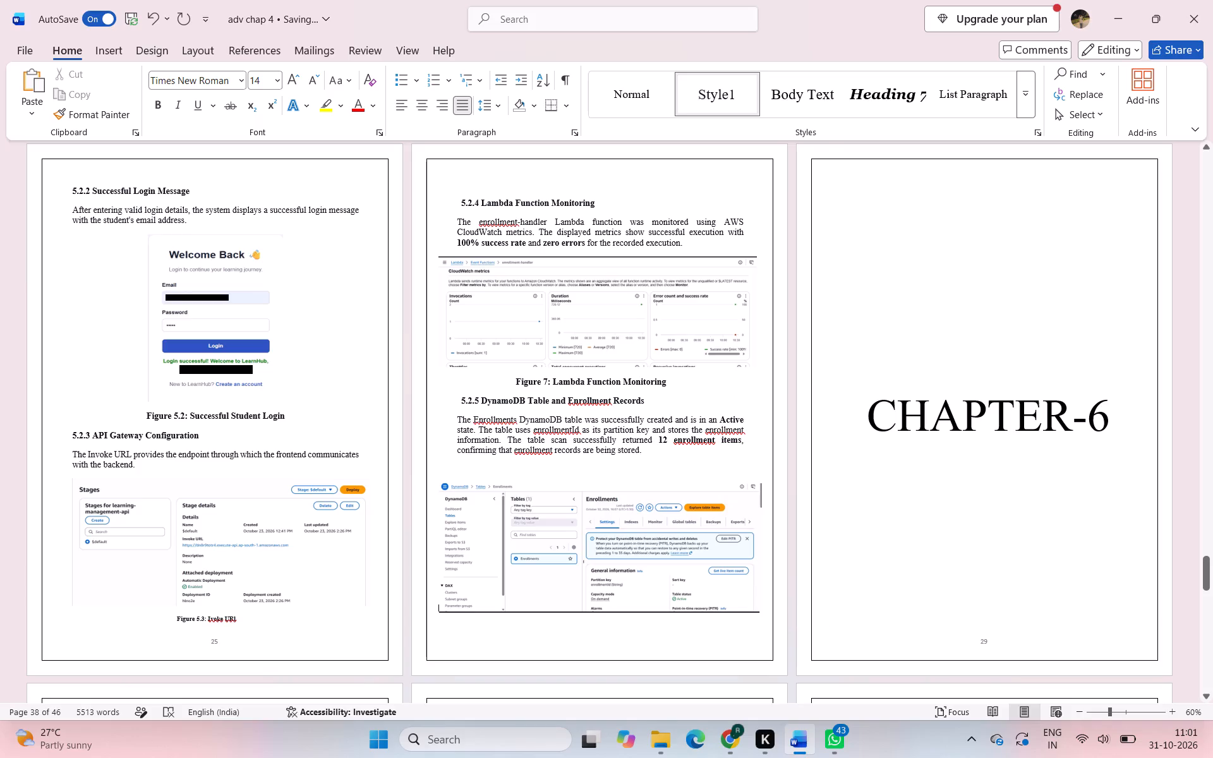
{"action": "left_click", "coordinate": [552, 471]}
{"action": "key", "text": "BackSpace"}
{"action": "key", "text": "BackSpace"}
{"action": "left_click", "coordinate": [541, 538]}
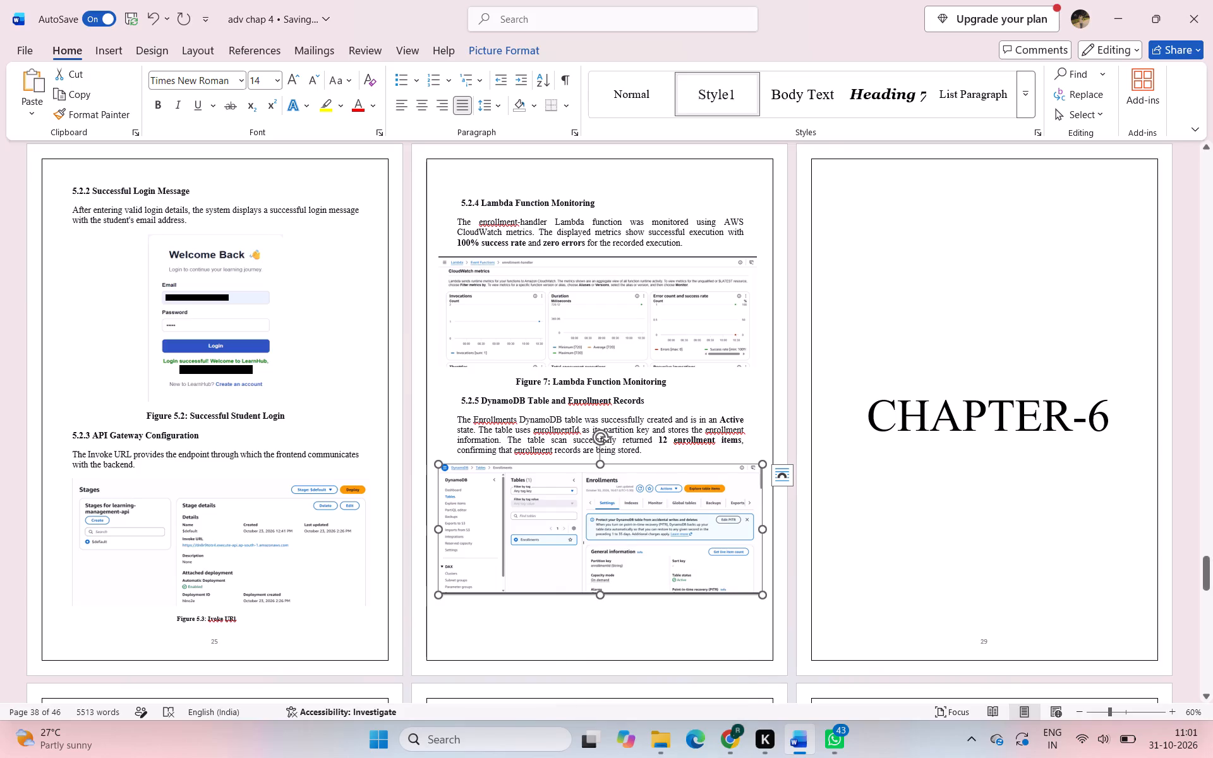
Remove the offset before the 5.2.4 Lambda Function Monitoring heading, keeping the ending RL of the Figure 5.3 caption intact.
{"action": "left_click", "coordinate": [459, 200]}
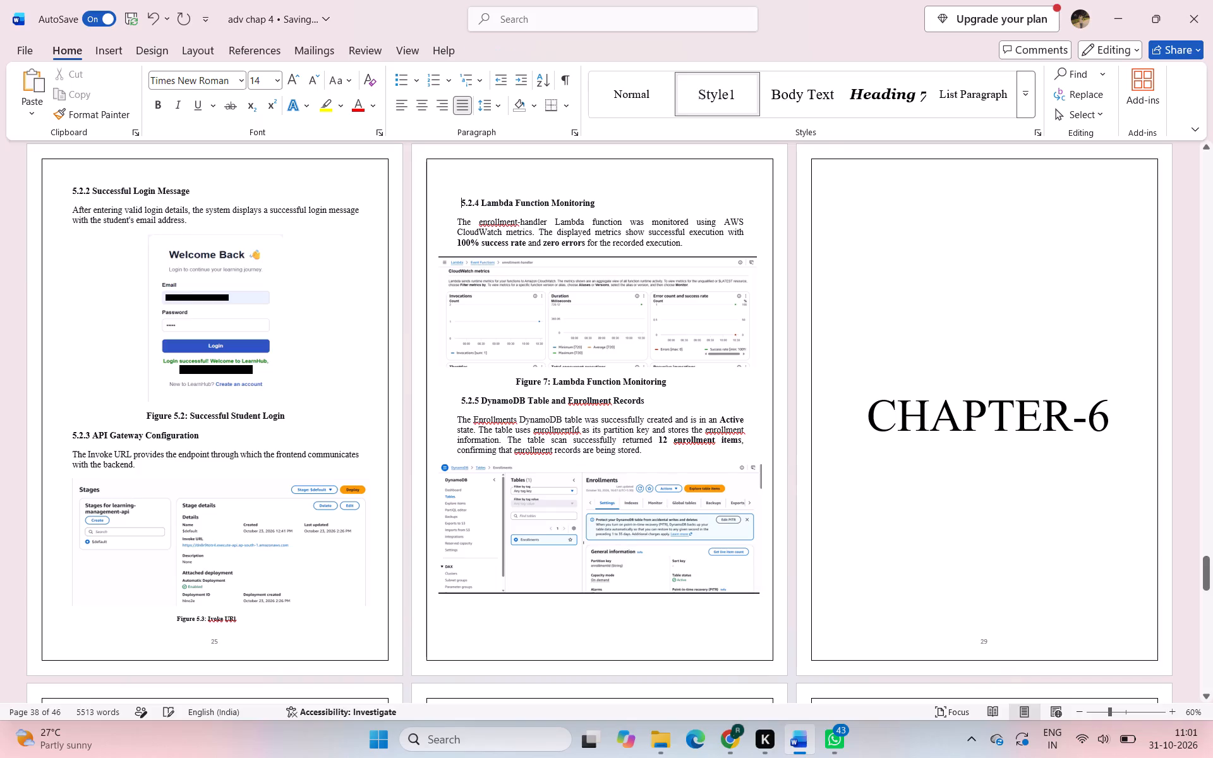
{"action": "key", "text": "BackSpace"}
{"action": "key", "text": "BackSpace"}
{"action": "key", "text": "BackSpace"}
{"action": "key", "text": "BackSpace"}
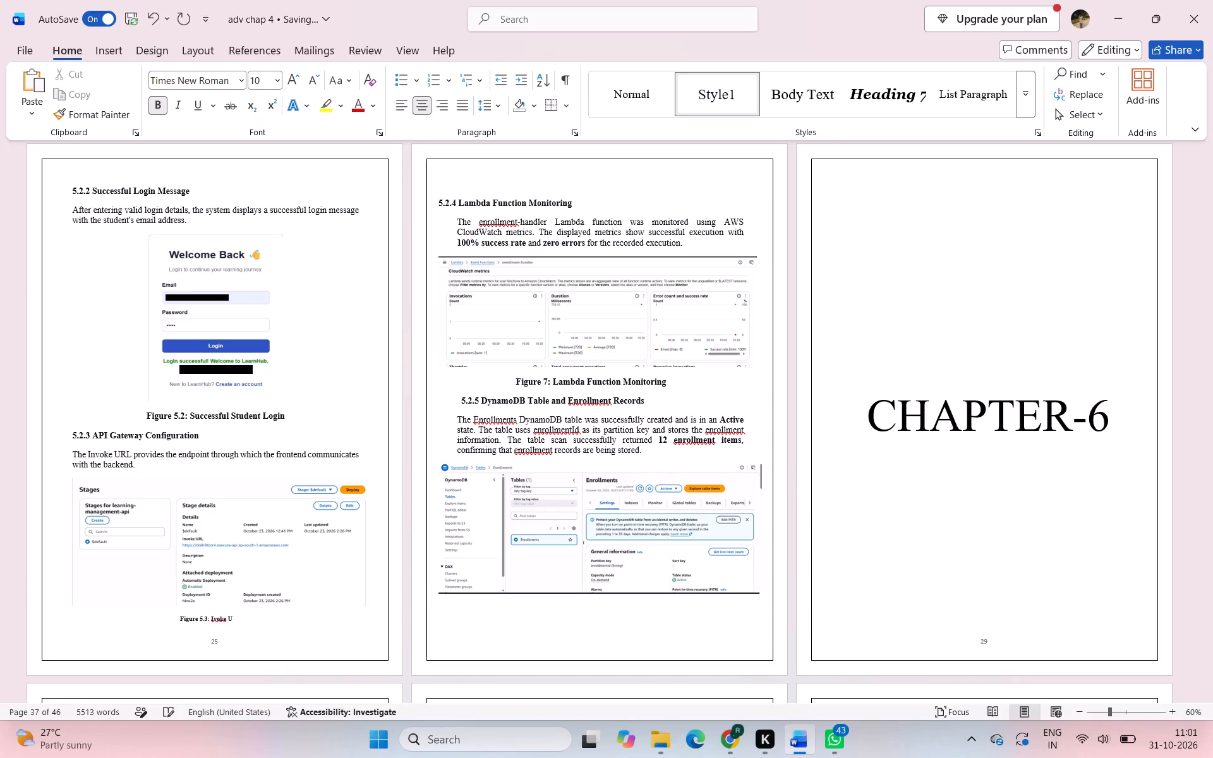
{"action": "key", "text": "shift+r"}
{"action": "key", "text": "shift+l"}
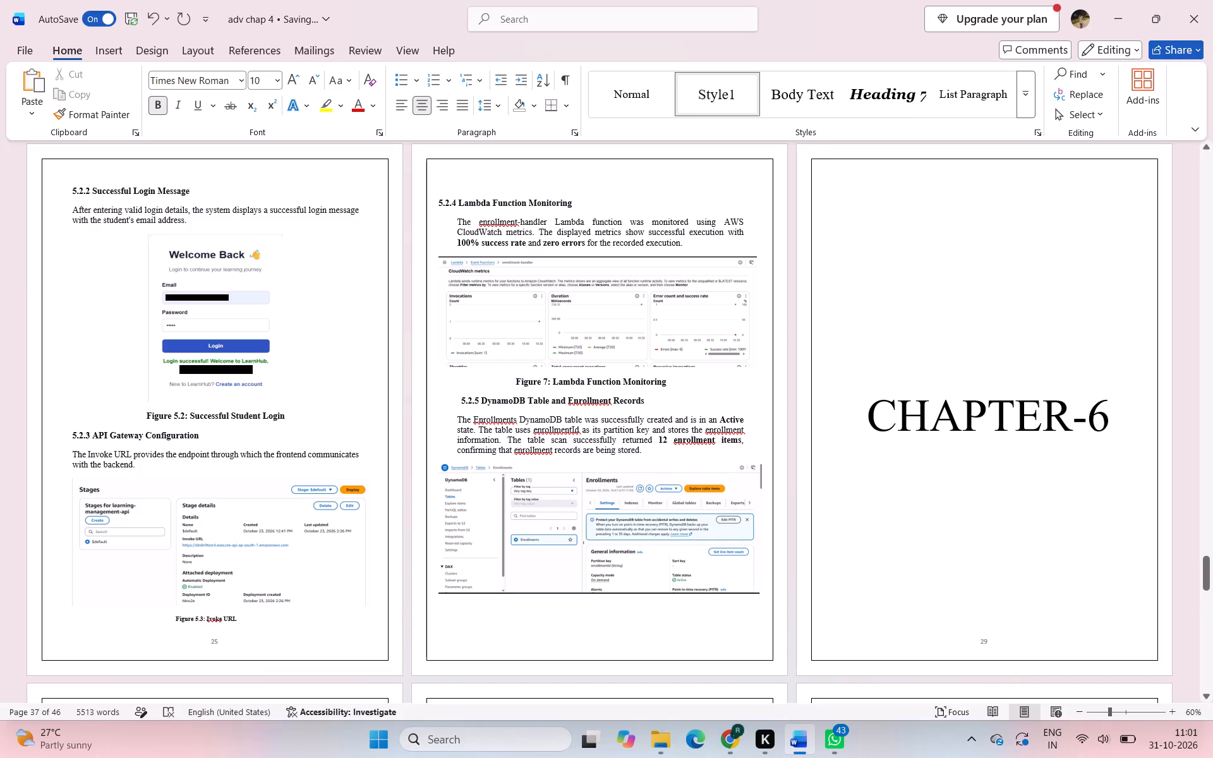
Apply Style1 and bold to the 5.2.4 Lambda Function Monitoring heading.
{"action": "left_click_drag", "start_coordinate": [439, 201], "coordinate": [576, 190]}
{"action": "left_click", "coordinate": [708, 107]}
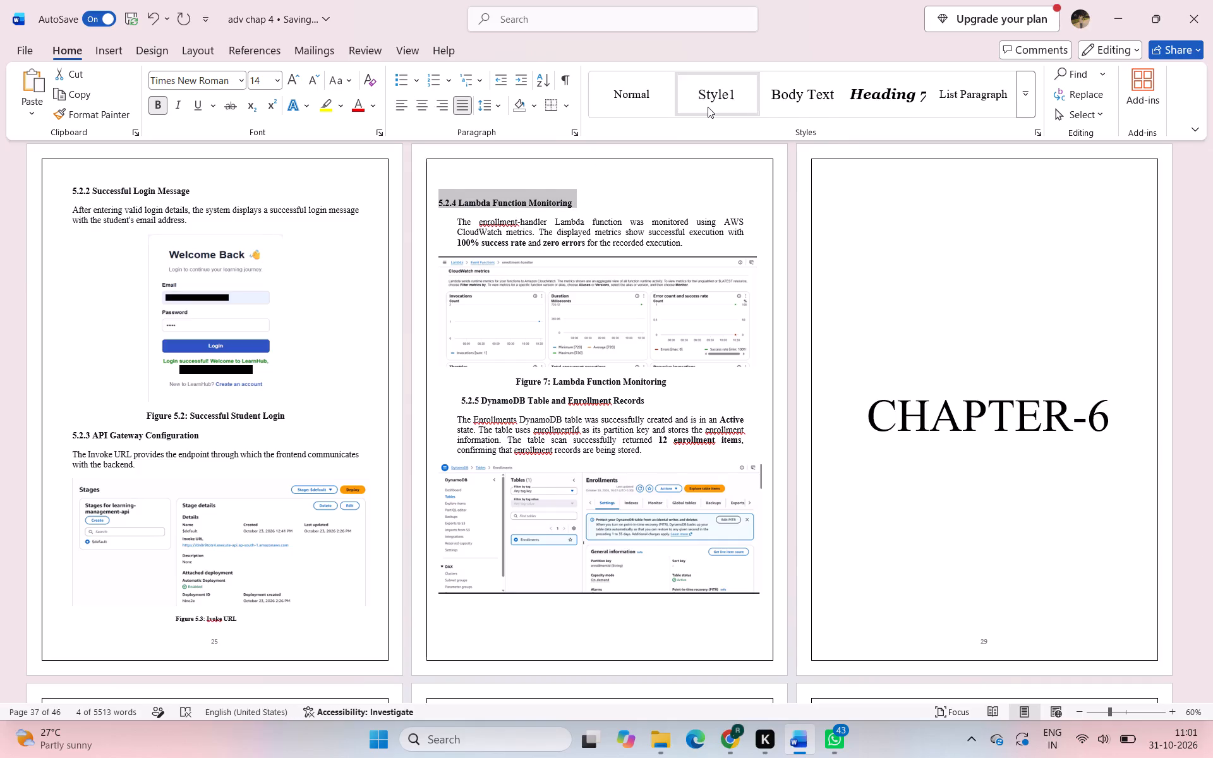
{"action": "left_click", "coordinate": [160, 105]}
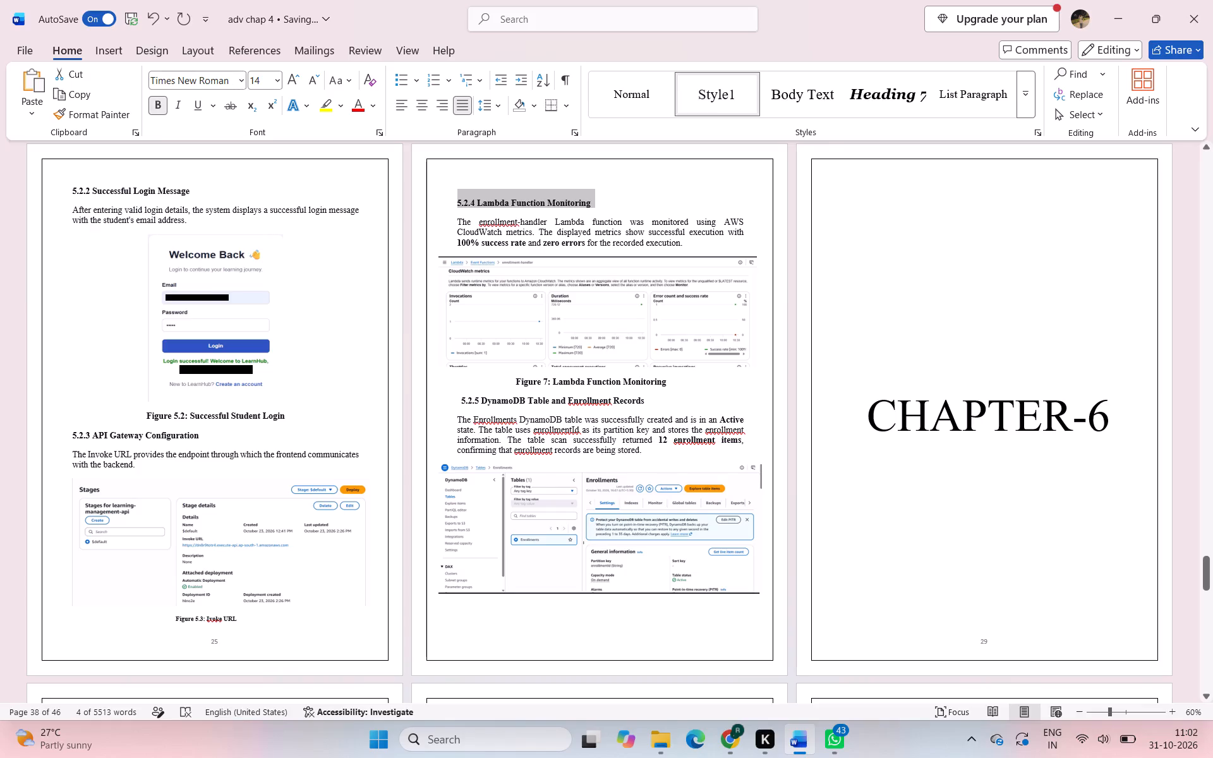
{"action": "left_click", "coordinate": [481, 286]}
{"action": "scroll", "coordinate": [481, 286], "scroll_direction": "down", "scroll_amount": 2}
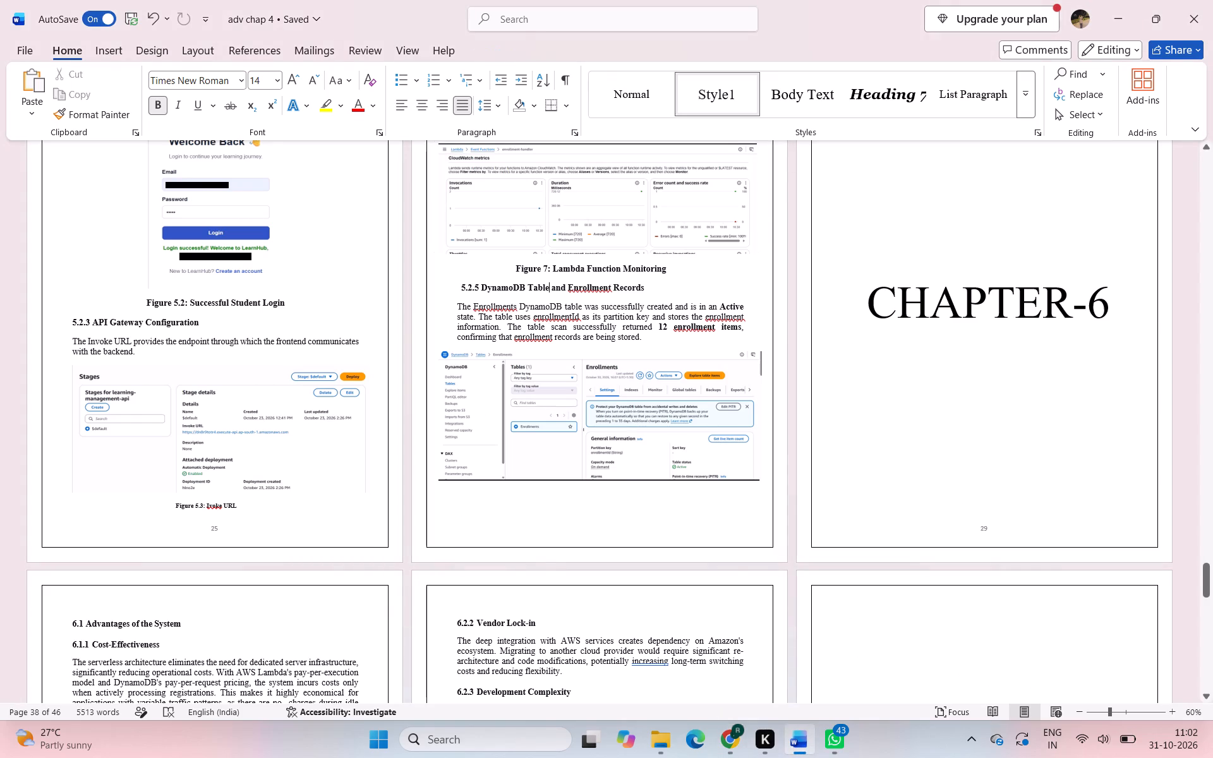
{"action": "left_click", "coordinate": [546, 268]}
{"action": "key", "text": "BackSpace"}
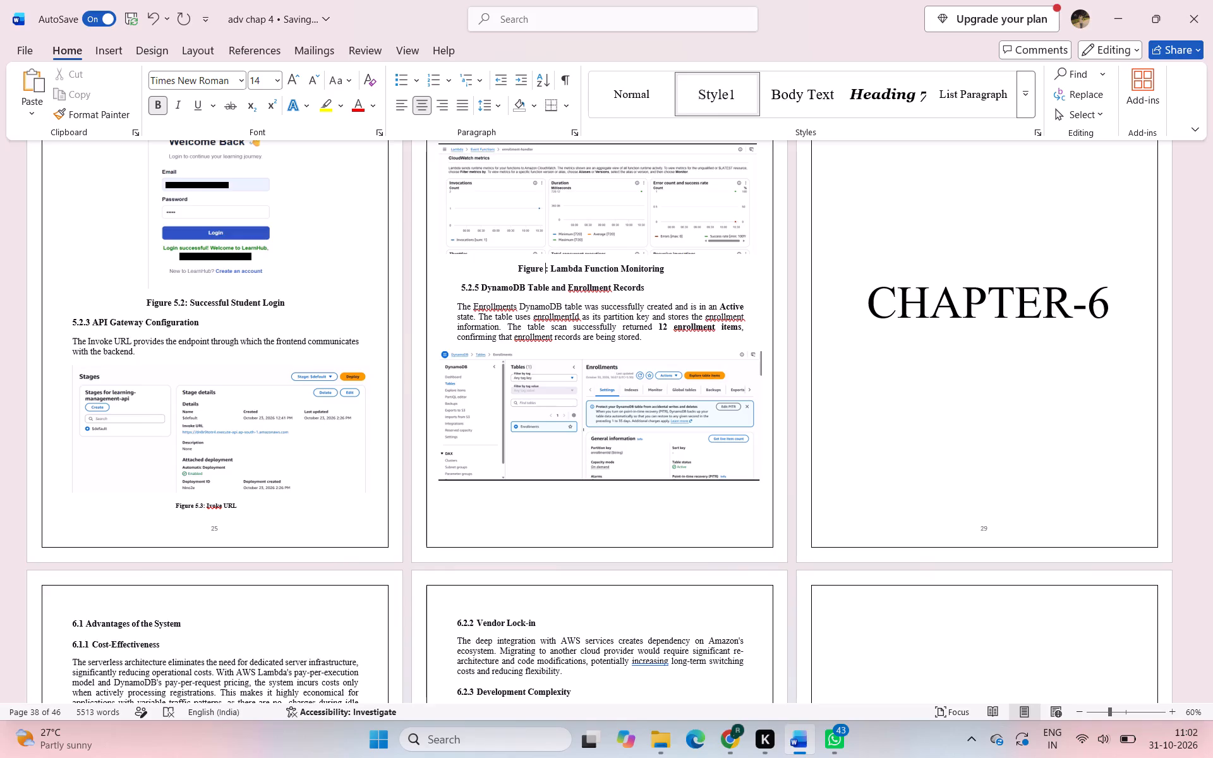
{"action": "type", "text": "5."}
{"action": "key", "text": "4"}
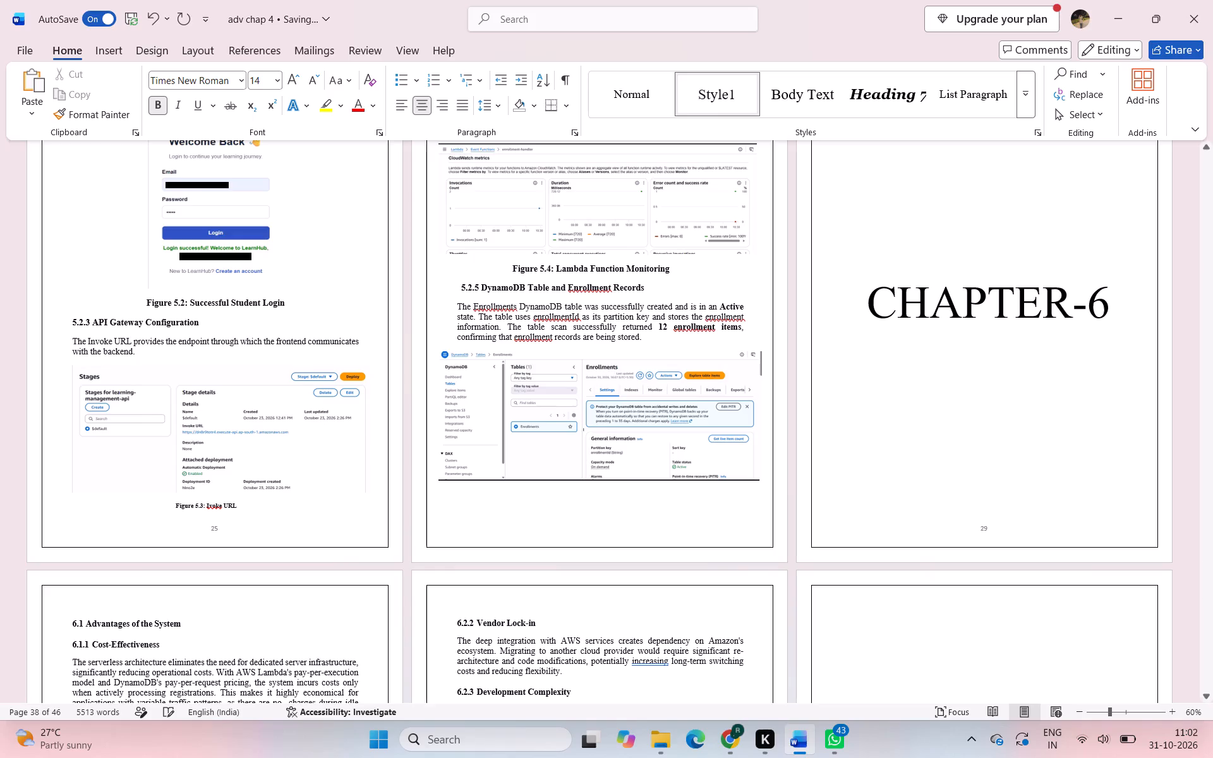
Paste the copied DynamoDB Enrollments Table caption on a new line below the DynamoDB screenshot and renumber it as Figure 5.5.
{"action": "left_click", "coordinate": [758, 481]}
{"action": "key", "text": "Return"}
{"action": "key", "text": "ctrl+v"}
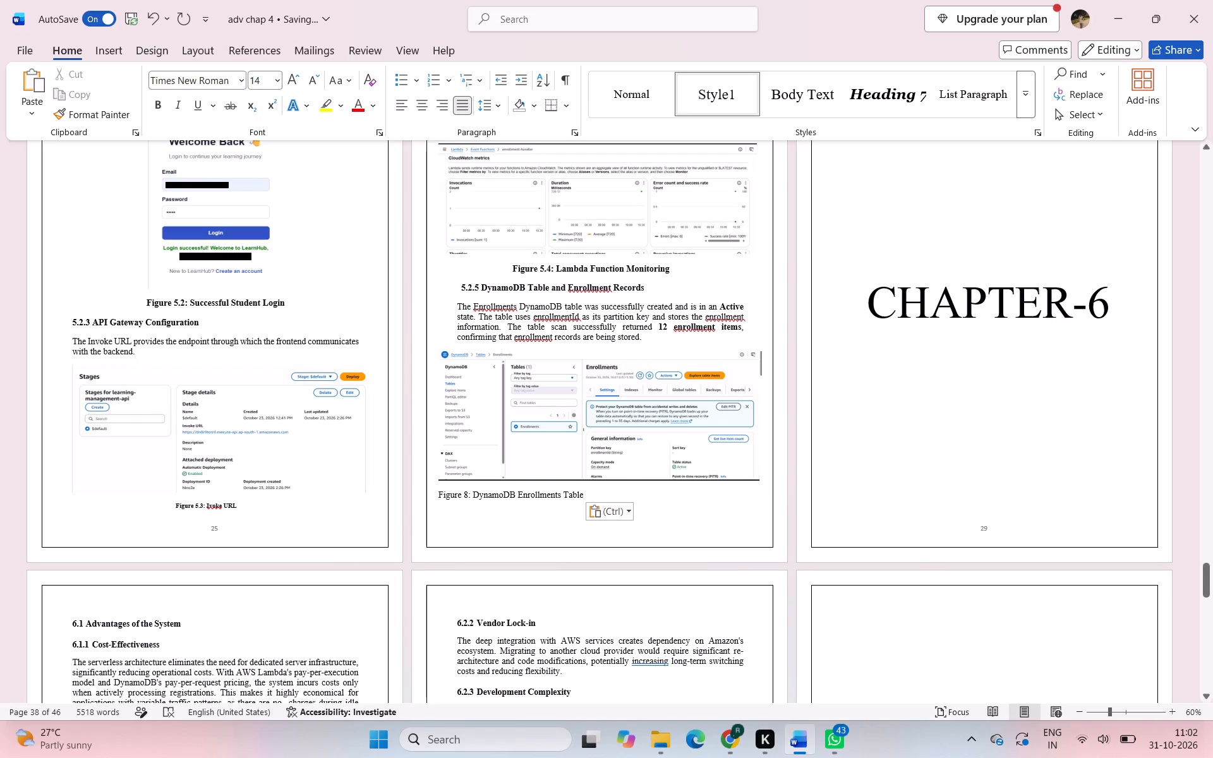
{"action": "left_click", "coordinate": [466, 495]}
{"action": "key", "text": "Right"}
{"action": "key", "text": "BackSpace"}
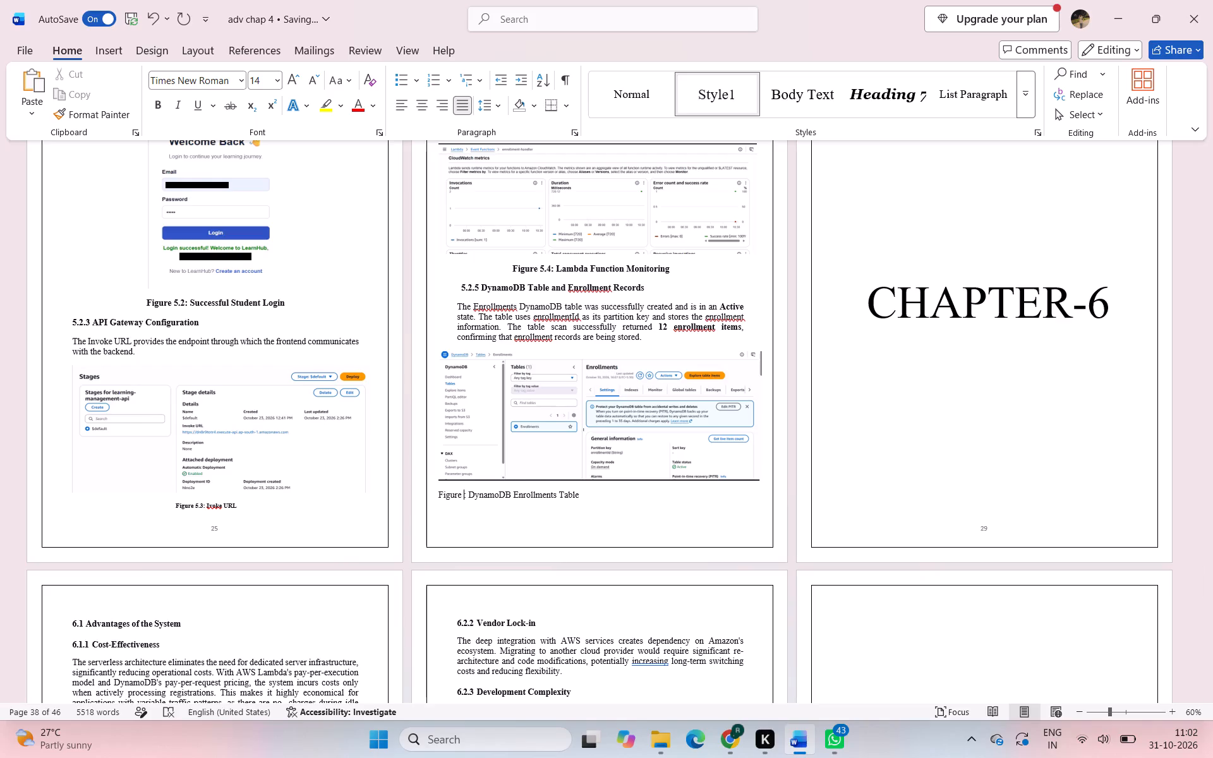
{"action": "type", "text": "5.5"}
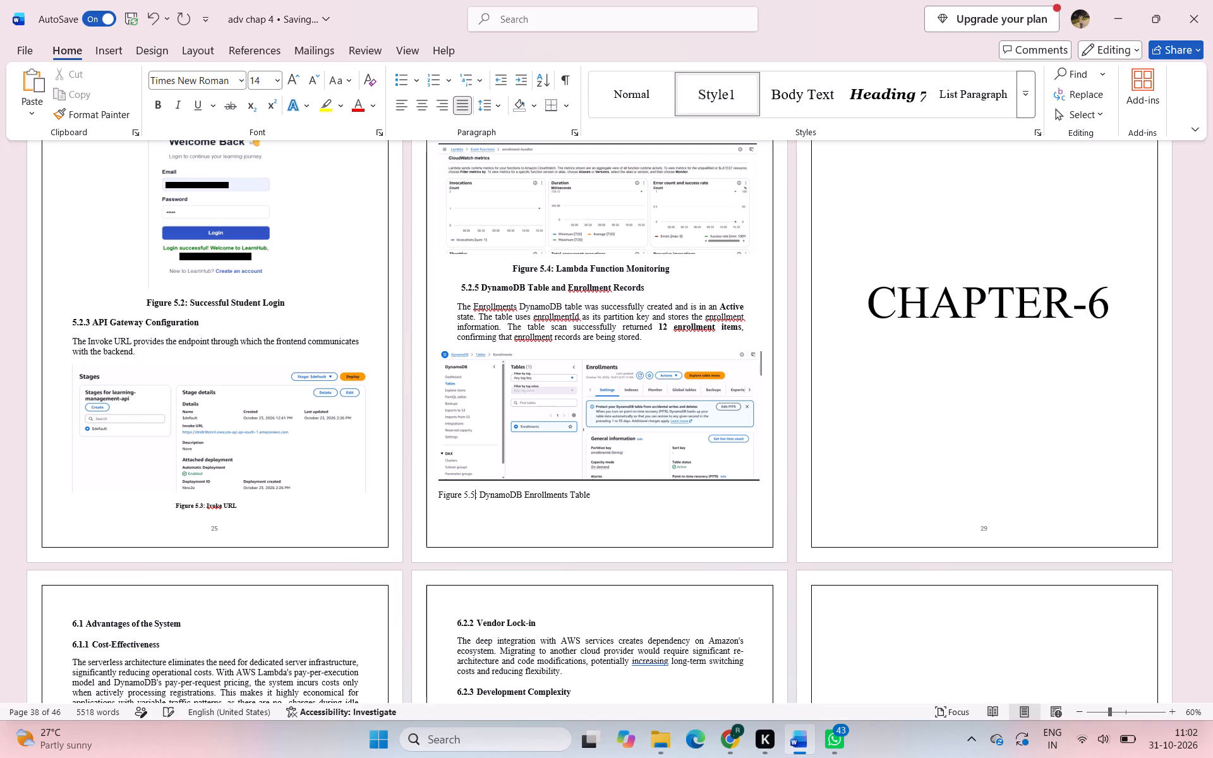
Bold and centre the Figure 5.5: DynamoDB Enrollments Table caption.
{"action": "left_click_drag", "start_coordinate": [439, 496], "coordinate": [446, 499]}
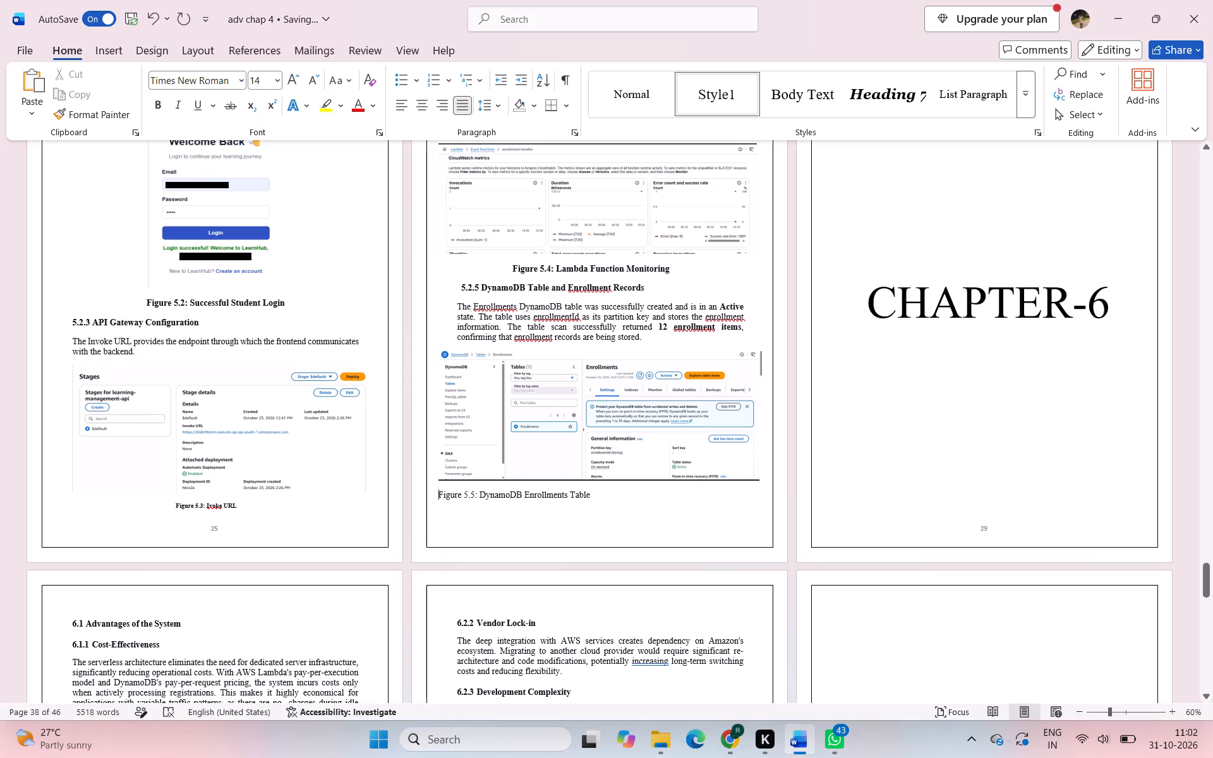
{"action": "left_click_drag", "start_coordinate": [446, 499], "coordinate": [595, 515]}
{"action": "left_click", "coordinate": [607, 492]}
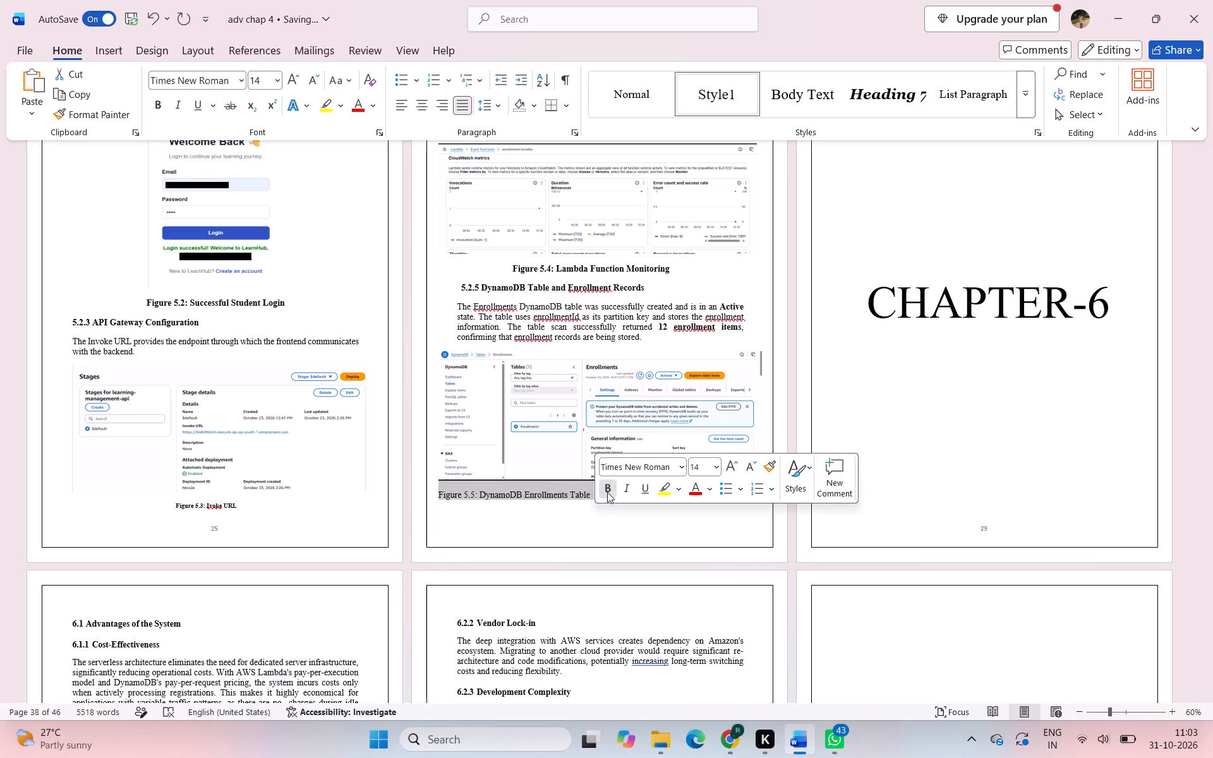
{"action": "left_click", "coordinate": [423, 109]}
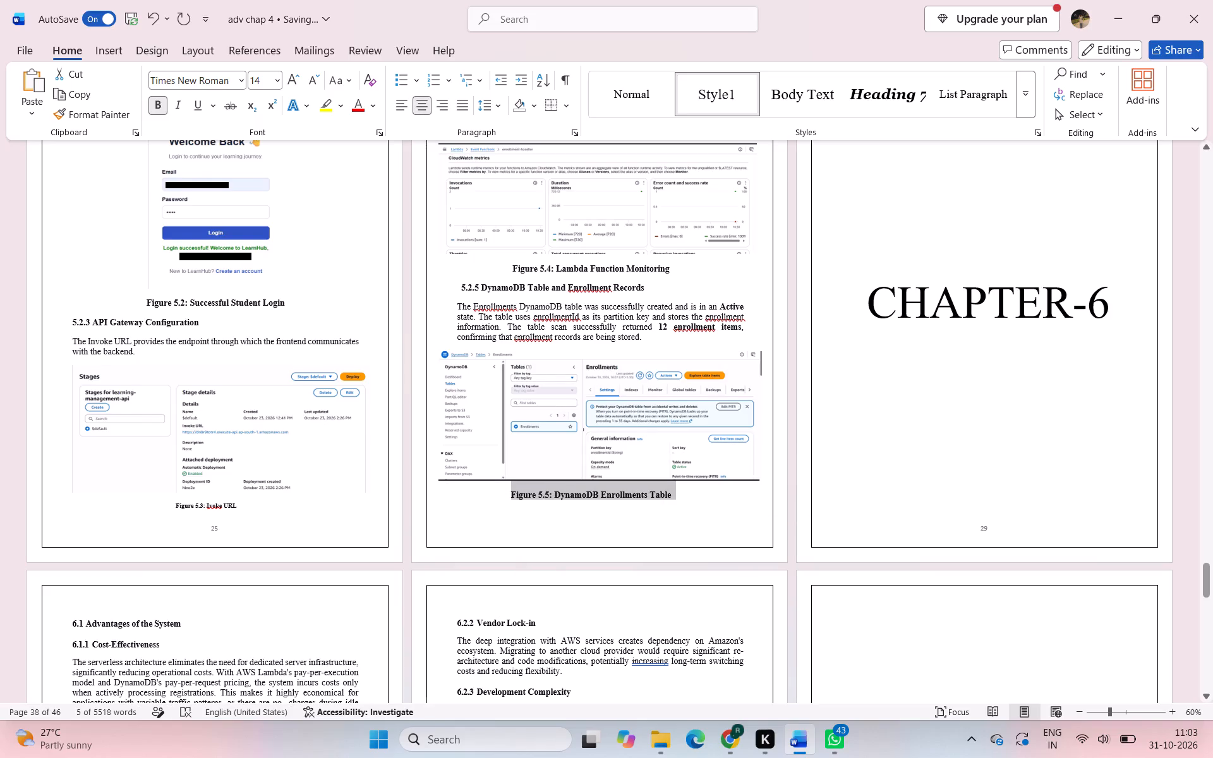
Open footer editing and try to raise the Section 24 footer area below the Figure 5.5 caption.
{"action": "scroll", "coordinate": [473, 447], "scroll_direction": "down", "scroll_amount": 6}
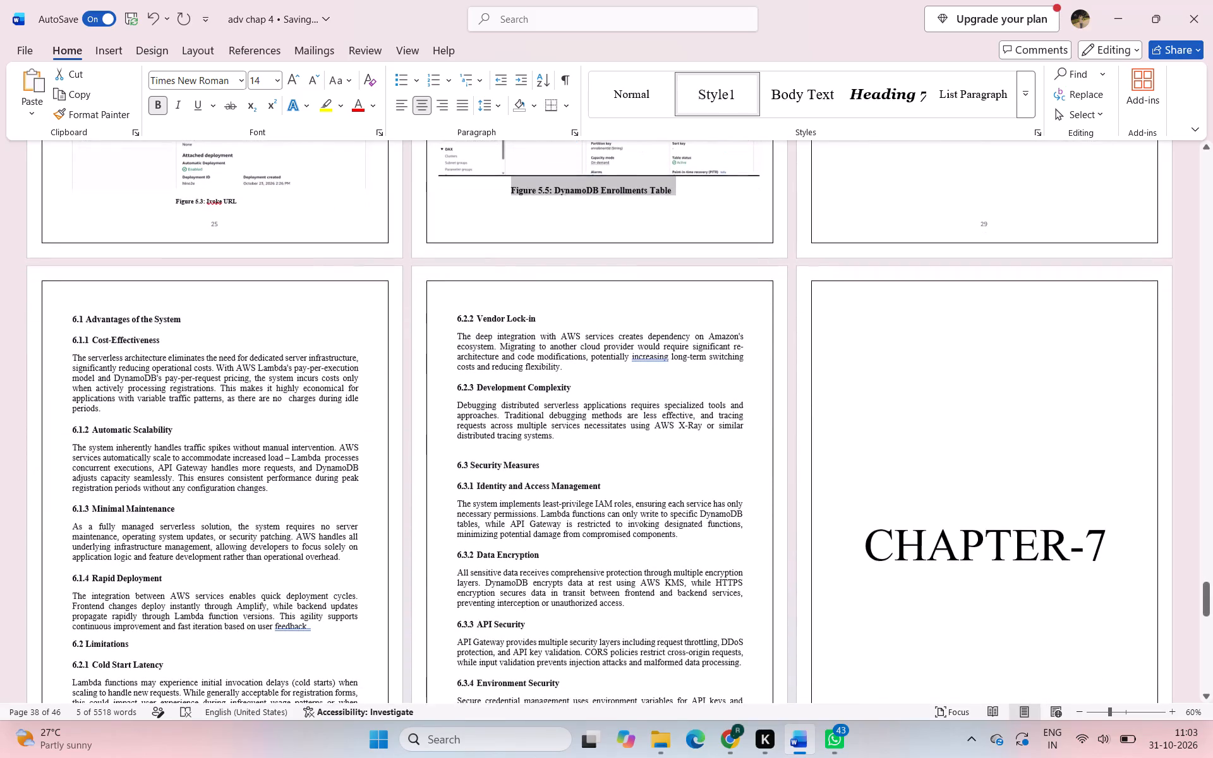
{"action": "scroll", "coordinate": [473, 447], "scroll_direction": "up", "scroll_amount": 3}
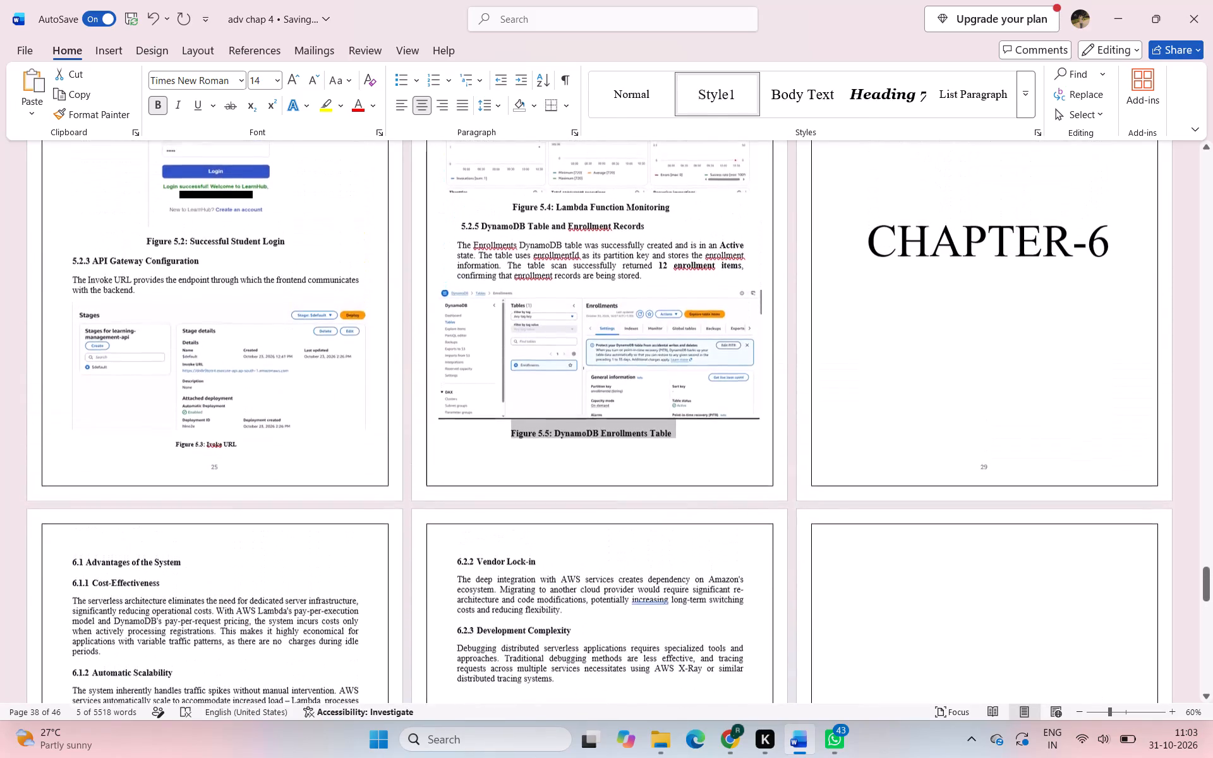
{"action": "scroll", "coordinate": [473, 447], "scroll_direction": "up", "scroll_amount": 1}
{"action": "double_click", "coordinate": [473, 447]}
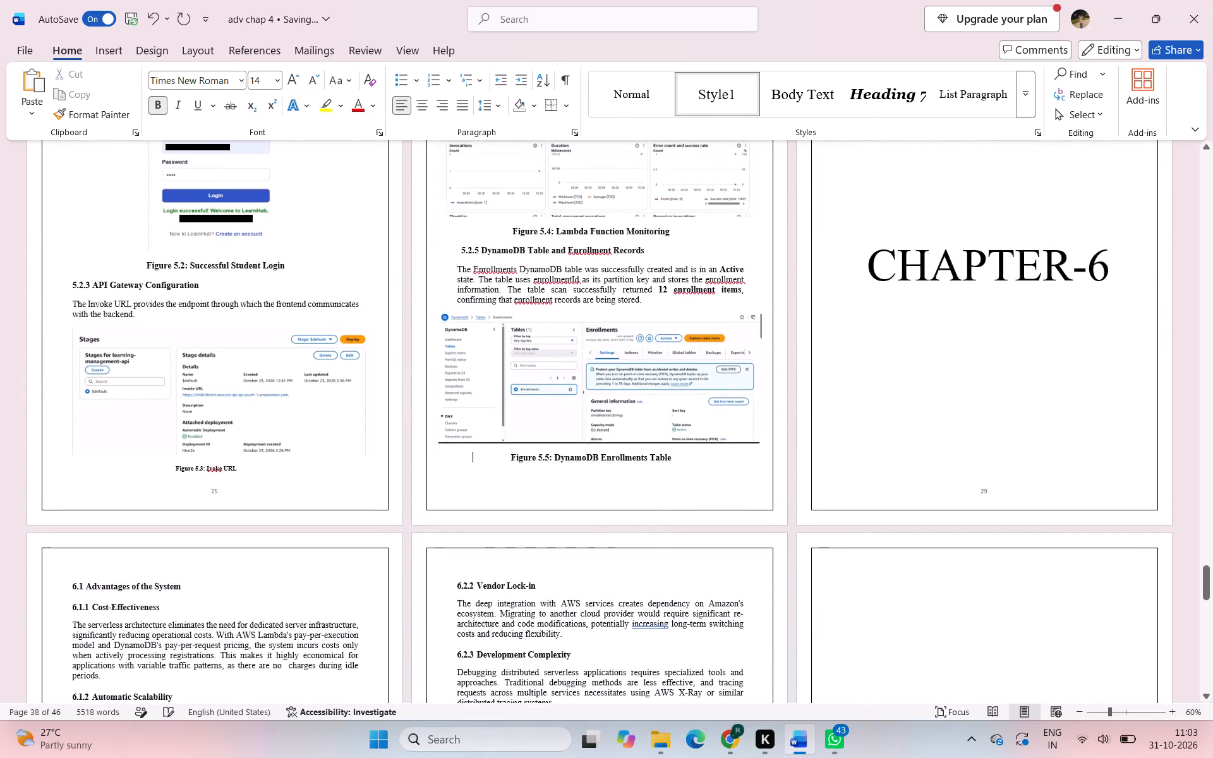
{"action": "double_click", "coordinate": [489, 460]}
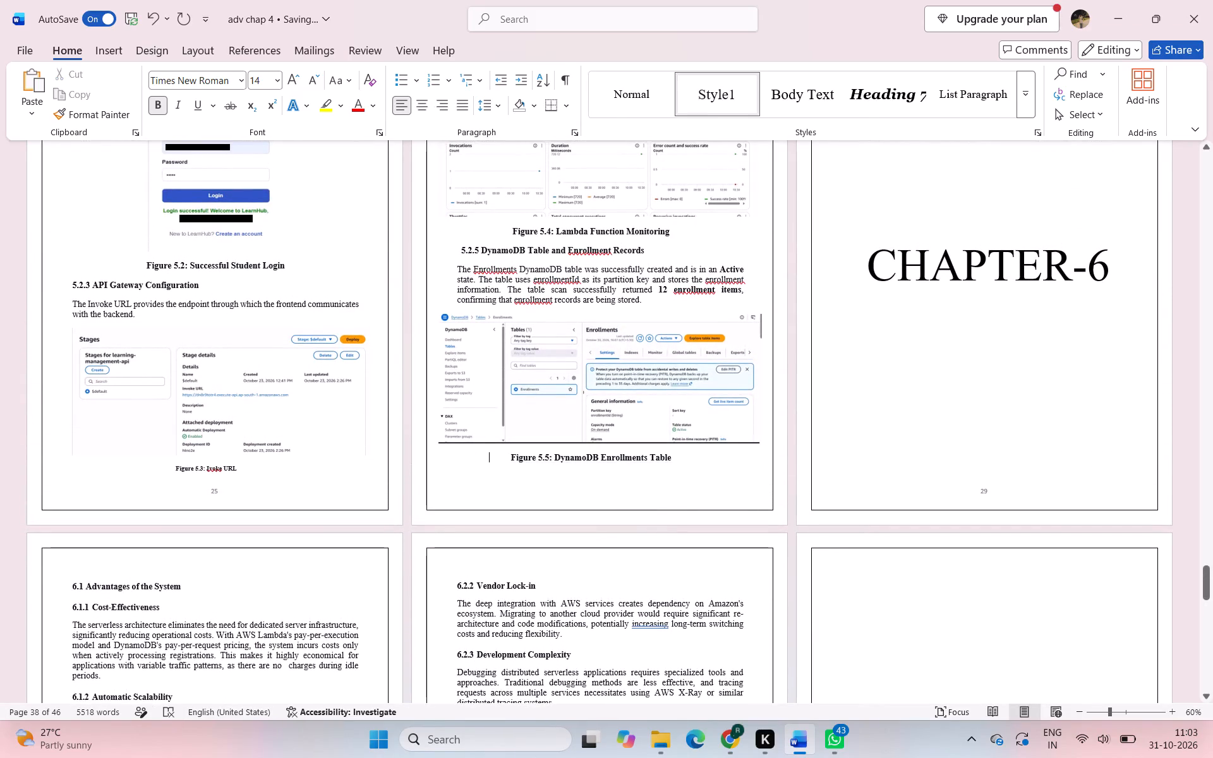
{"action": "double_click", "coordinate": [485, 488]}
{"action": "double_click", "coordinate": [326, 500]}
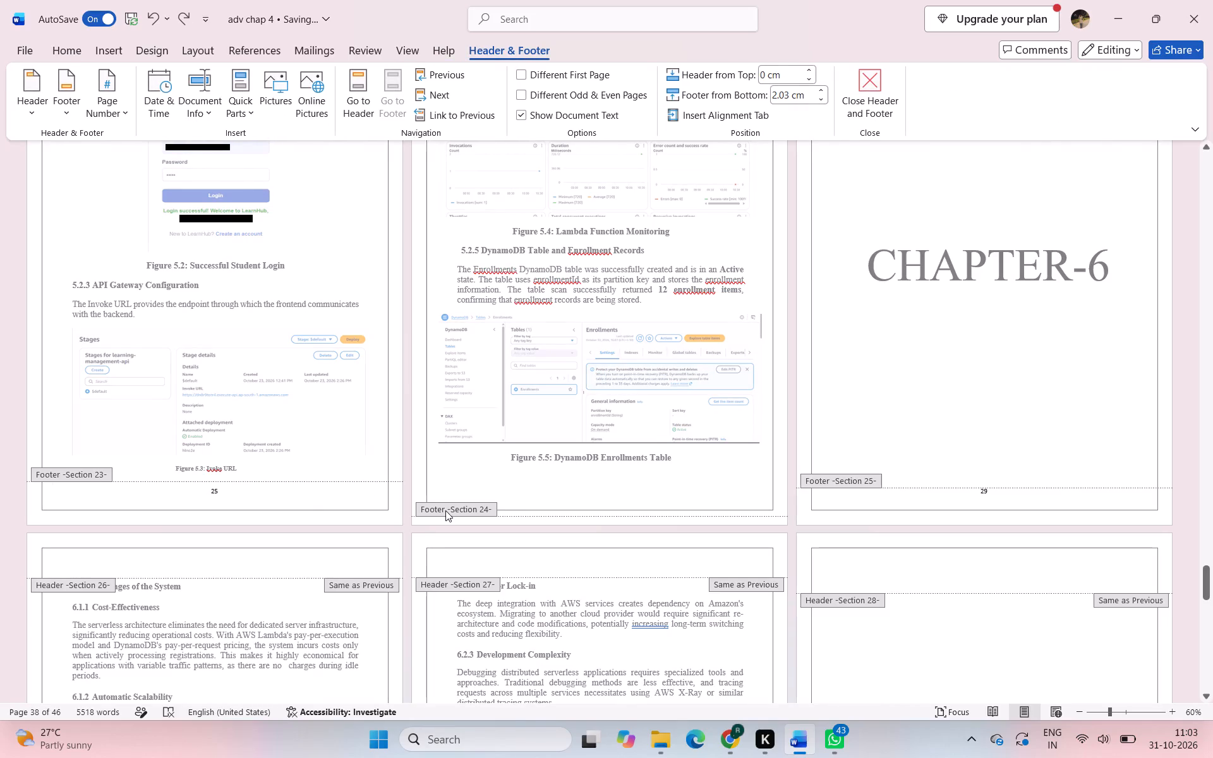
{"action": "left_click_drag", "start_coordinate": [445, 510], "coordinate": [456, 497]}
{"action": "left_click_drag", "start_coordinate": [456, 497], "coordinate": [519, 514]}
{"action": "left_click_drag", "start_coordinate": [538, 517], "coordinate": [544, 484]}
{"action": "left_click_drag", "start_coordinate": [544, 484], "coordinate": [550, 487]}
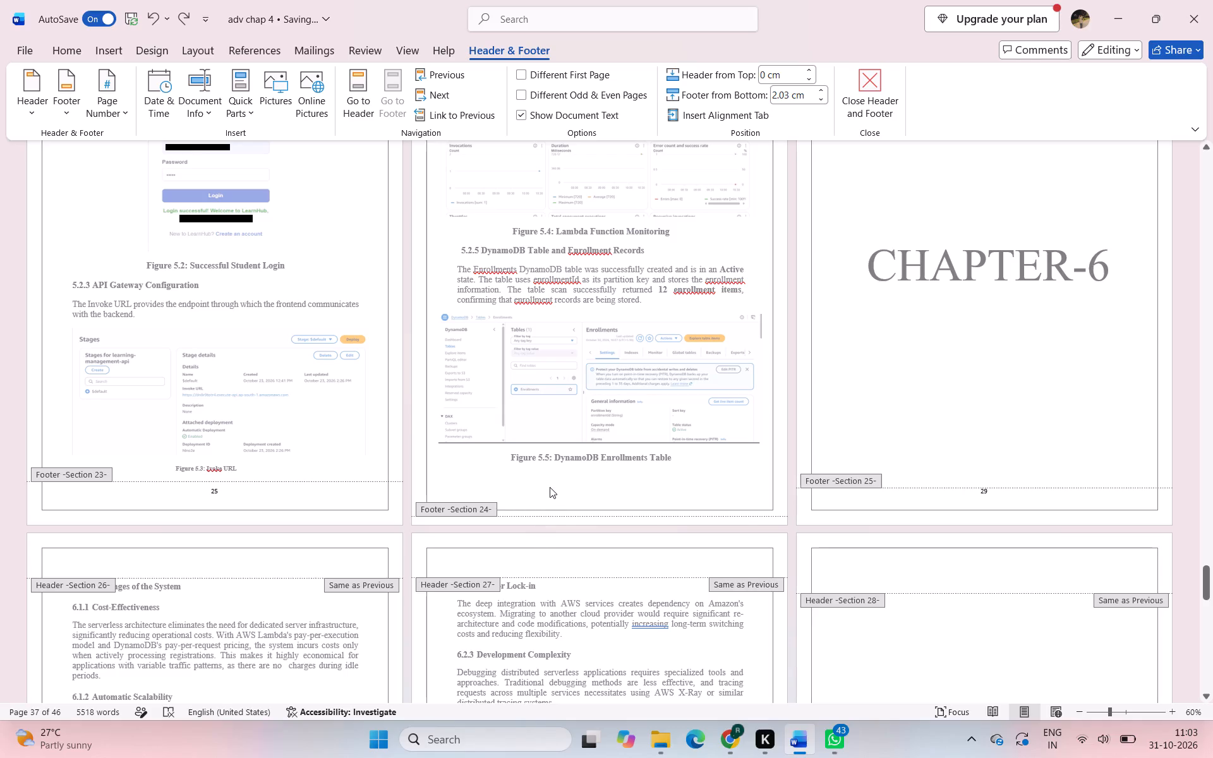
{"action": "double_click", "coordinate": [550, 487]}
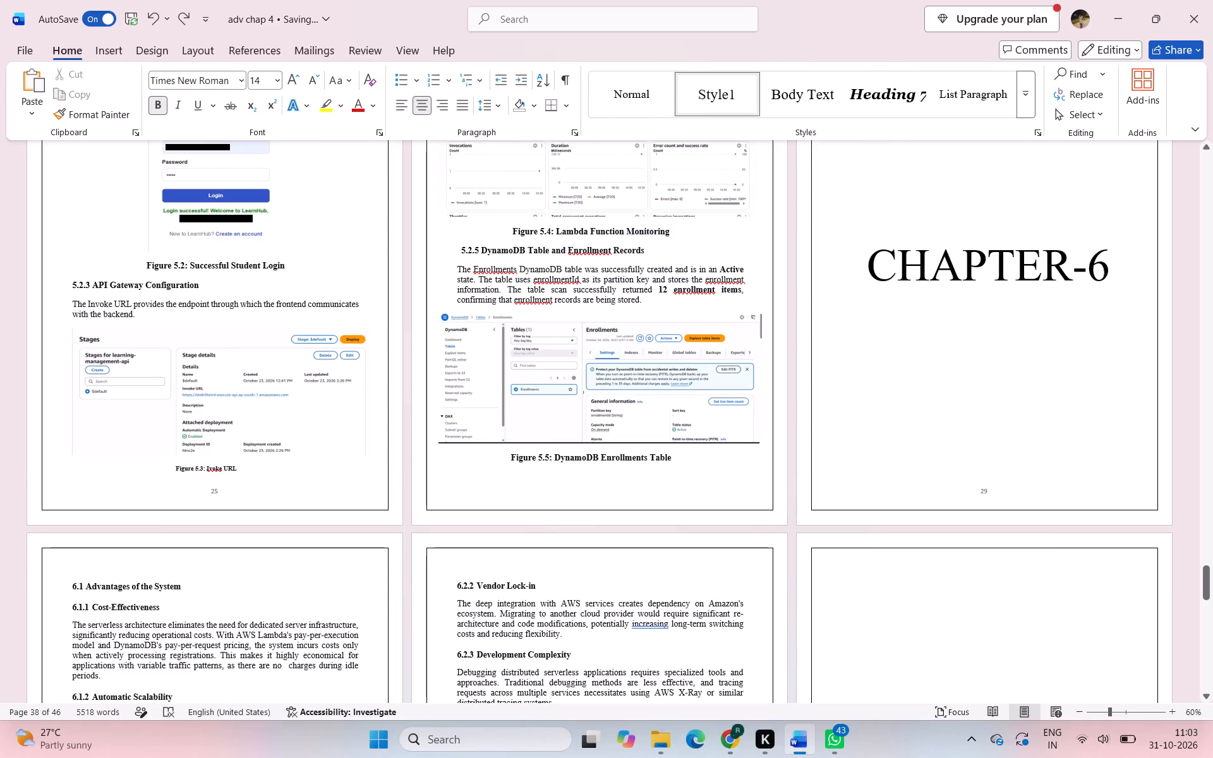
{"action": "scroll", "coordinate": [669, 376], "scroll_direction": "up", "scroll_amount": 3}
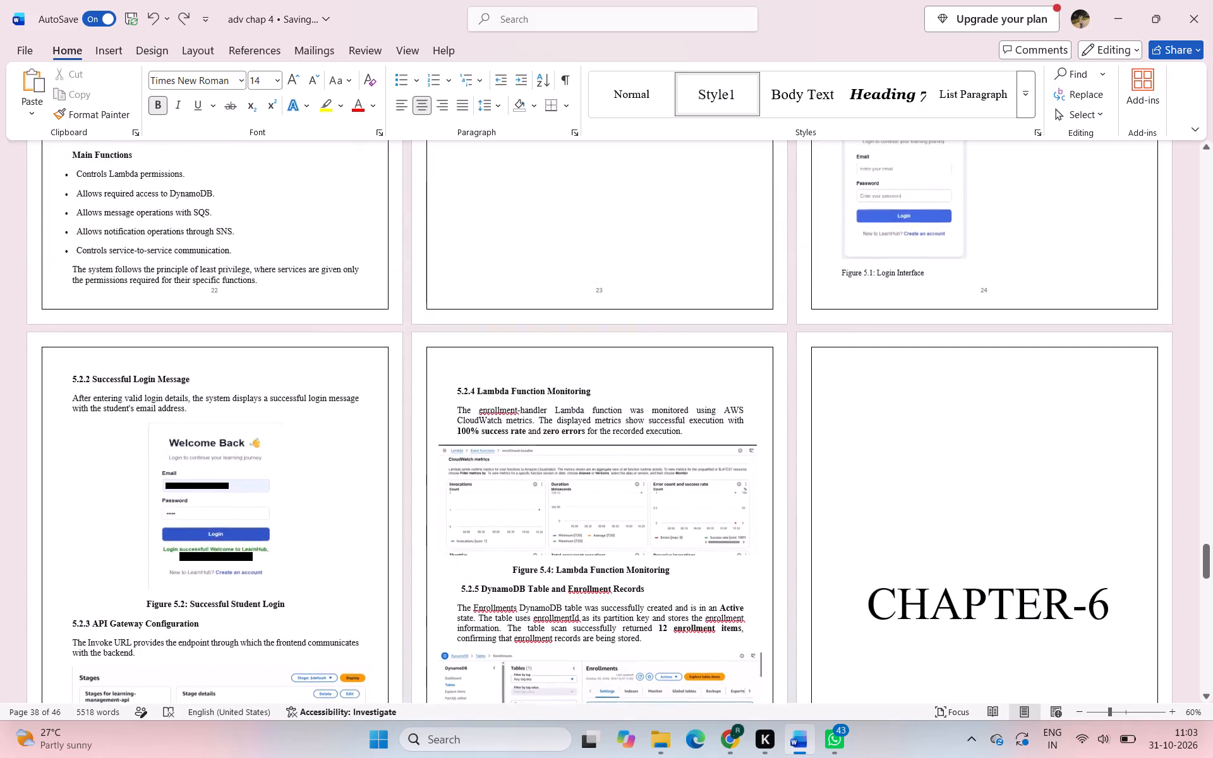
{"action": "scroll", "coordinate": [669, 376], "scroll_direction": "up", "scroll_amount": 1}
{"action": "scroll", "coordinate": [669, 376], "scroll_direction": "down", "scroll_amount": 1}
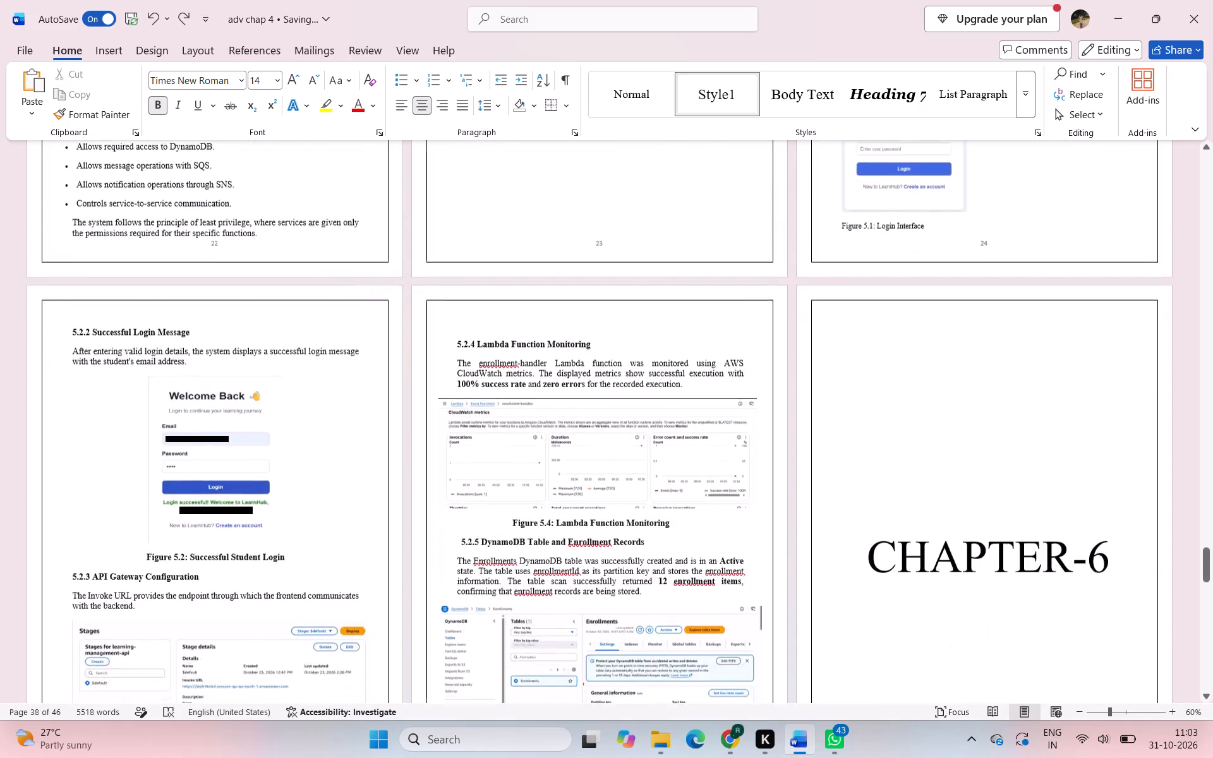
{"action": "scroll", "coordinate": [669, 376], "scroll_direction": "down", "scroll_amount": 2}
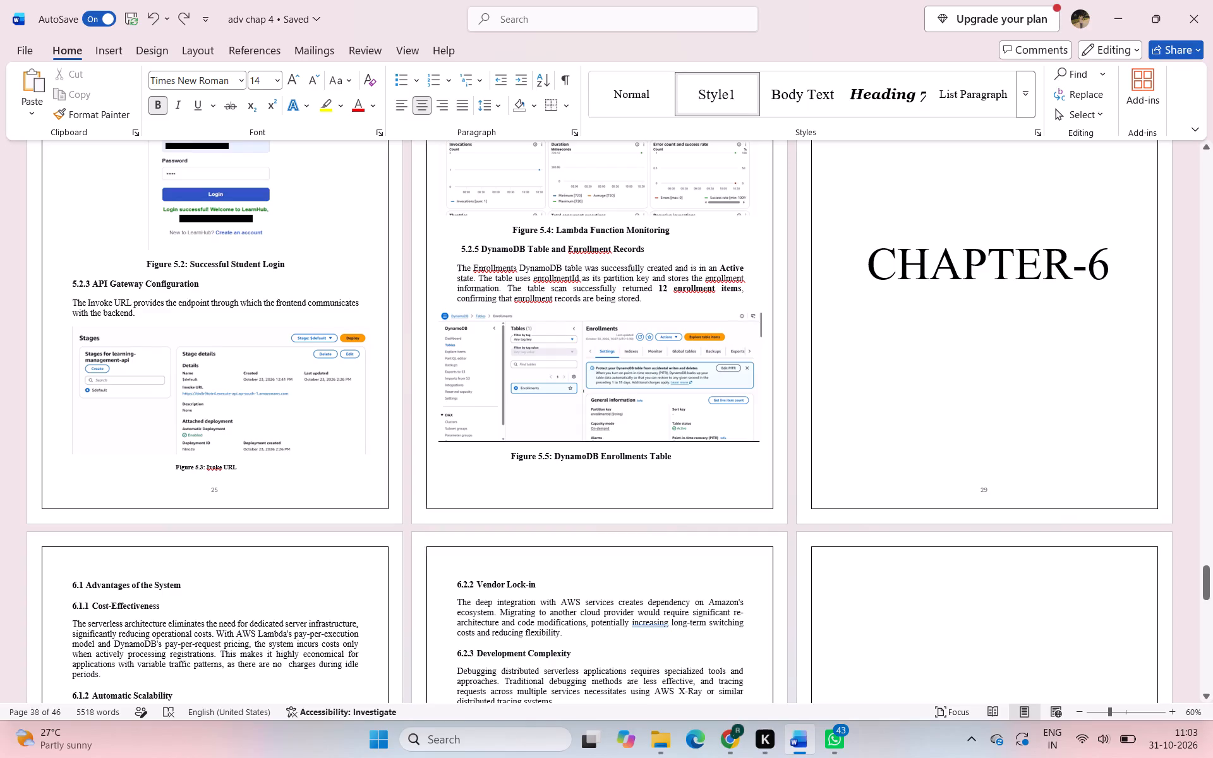
Reopen footer editing on the API Gateway Configuration page and compare the page-number footers from Section 23 to Section 28.
{"action": "double_click", "coordinate": [630, 498]}
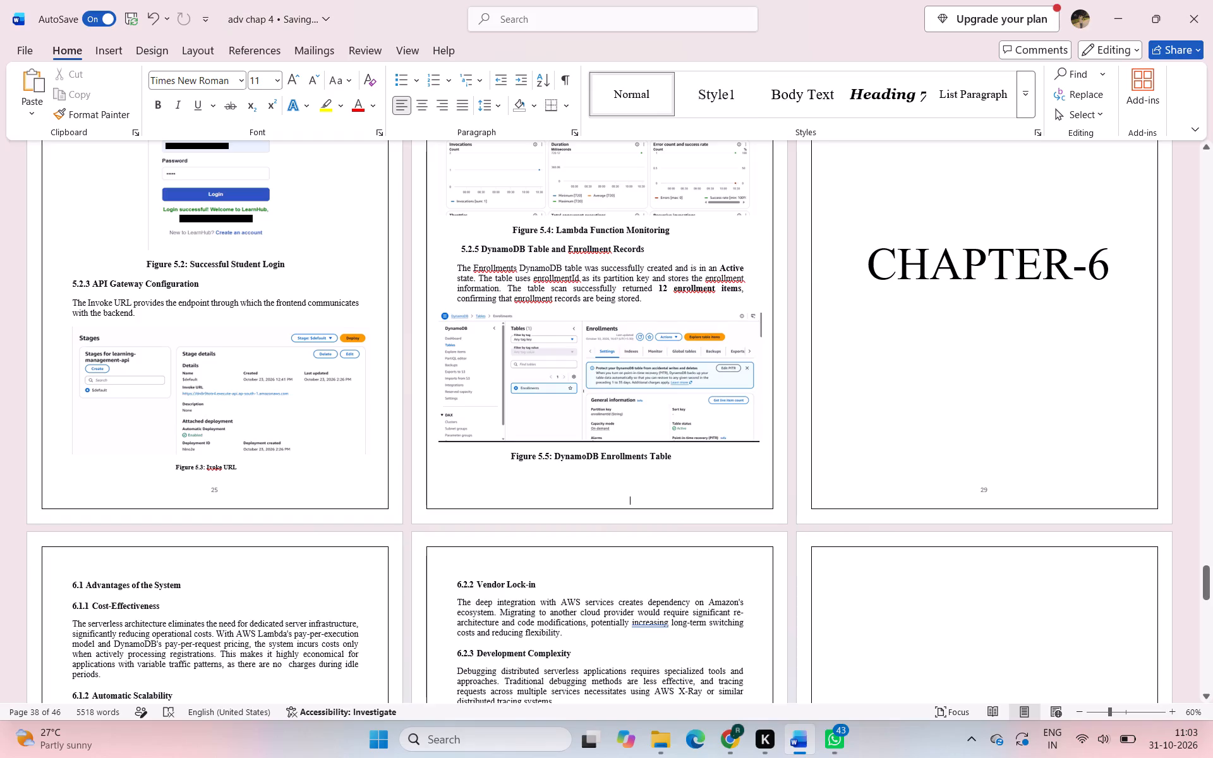
{"action": "double_click", "coordinate": [351, 488]}
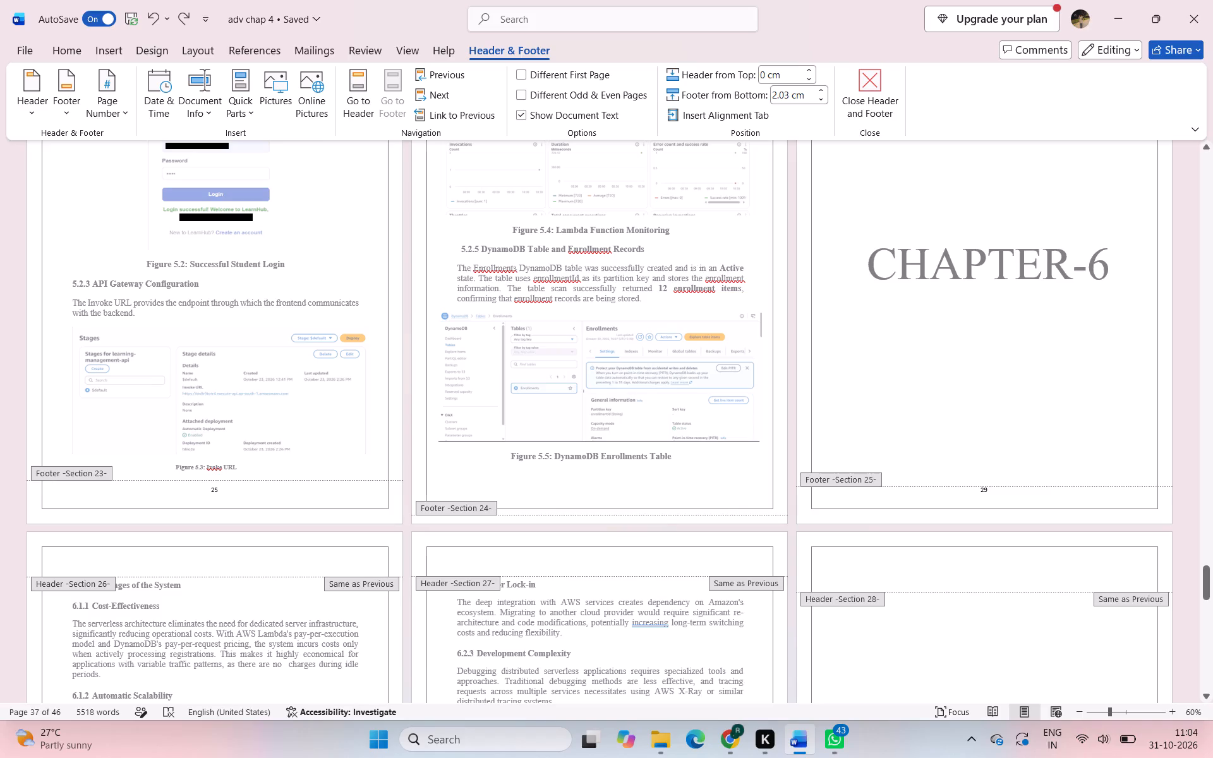
{"action": "left_click", "coordinate": [563, 488]}
{"action": "scroll", "coordinate": [746, 516], "scroll_direction": "down", "scroll_amount": 1}
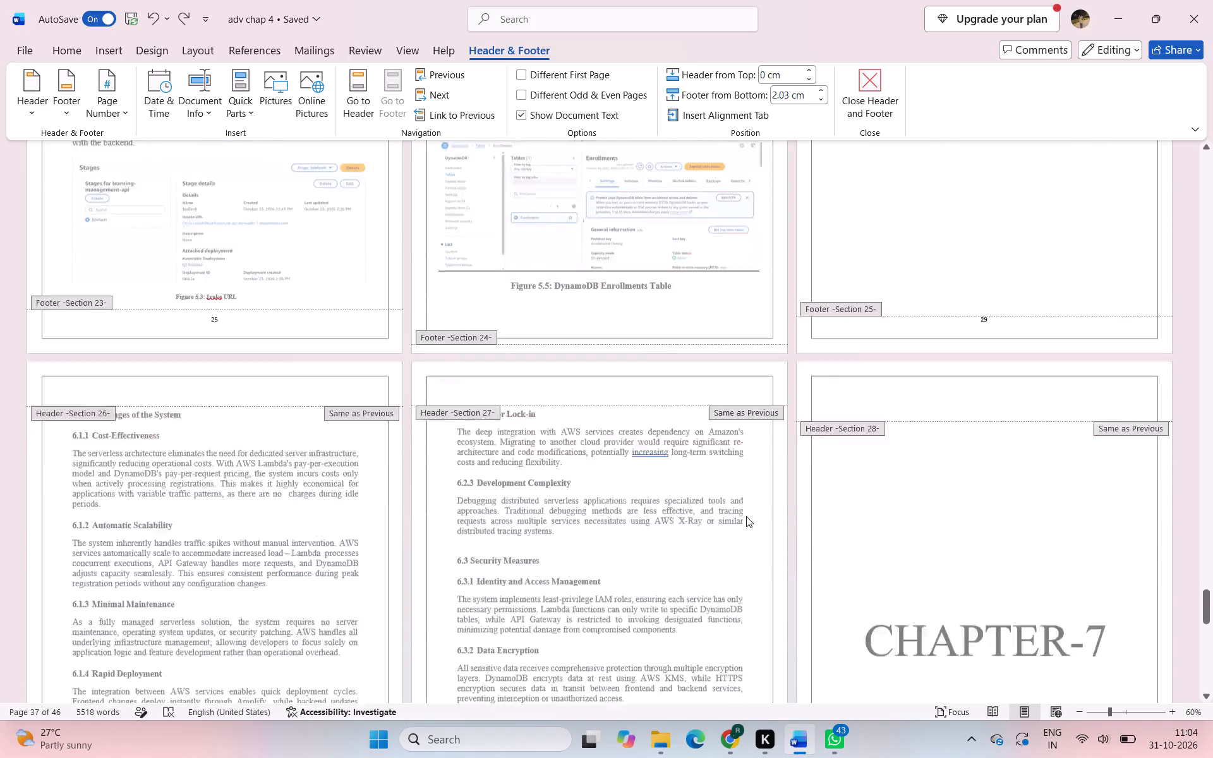
{"action": "scroll", "coordinate": [746, 516], "scroll_direction": "down", "scroll_amount": 1}
{"action": "scroll", "coordinate": [746, 516], "scroll_direction": "up", "scroll_amount": 2}
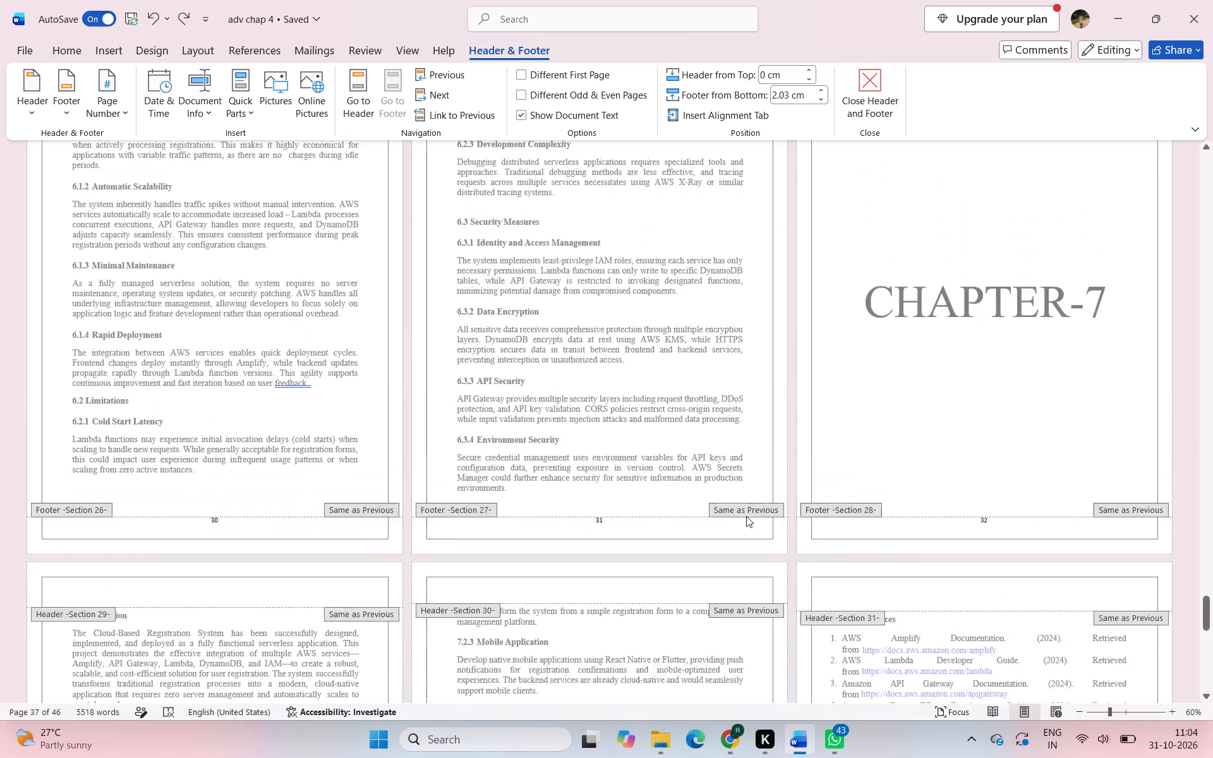
{"action": "scroll", "coordinate": [746, 516], "scroll_direction": "up", "scroll_amount": 3}
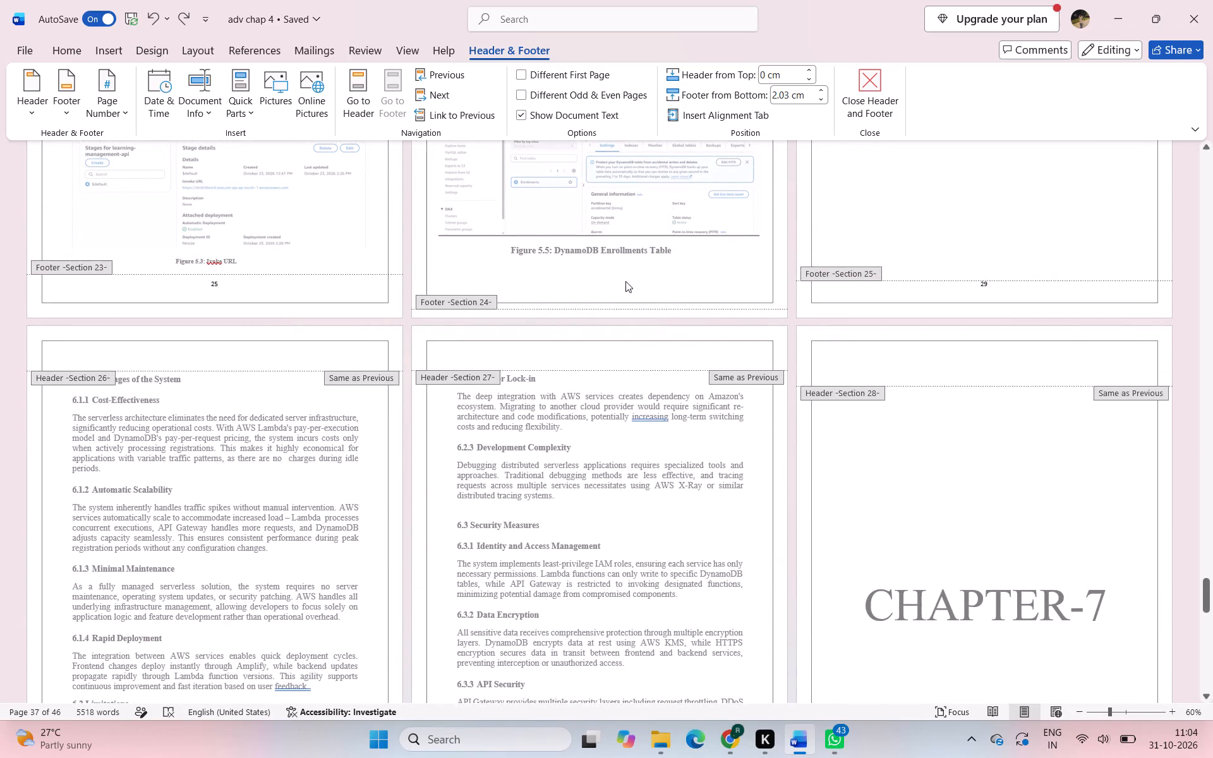
{"action": "scroll", "coordinate": [625, 281], "scroll_direction": "up", "scroll_amount": 7}
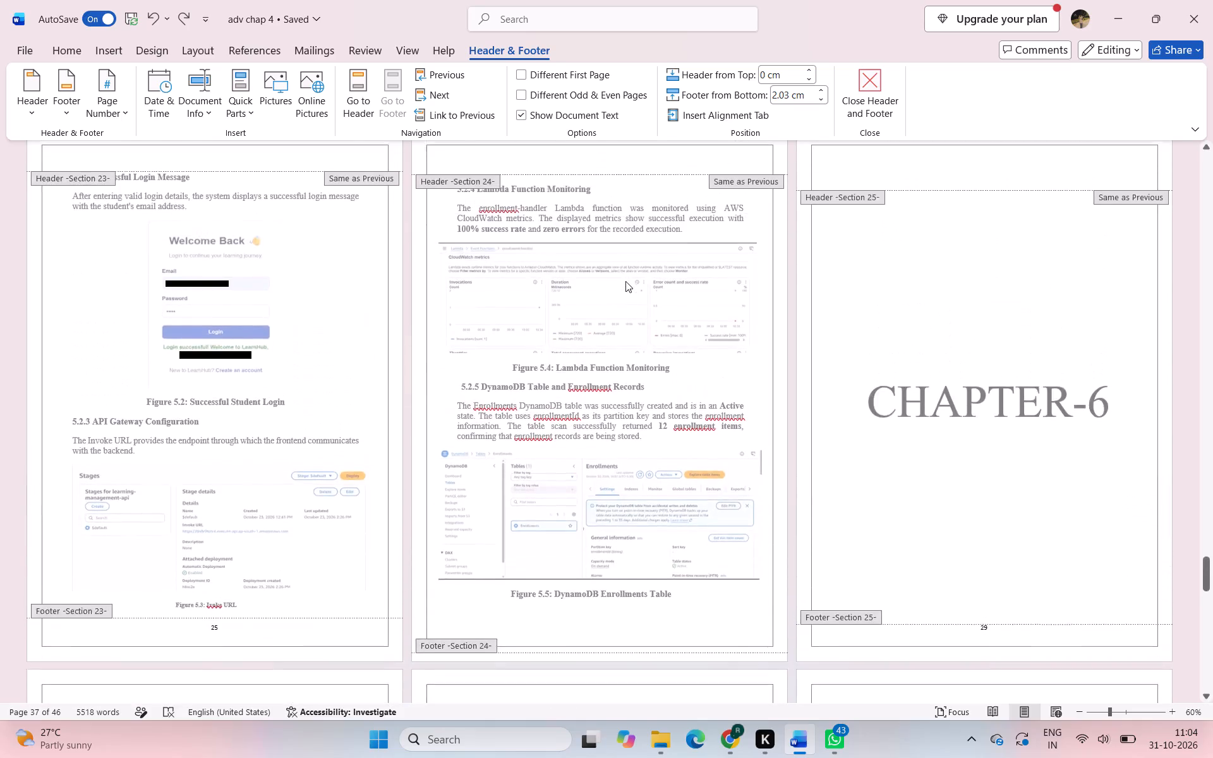
{"action": "scroll", "coordinate": [625, 281], "scroll_direction": "down", "scroll_amount": 1}
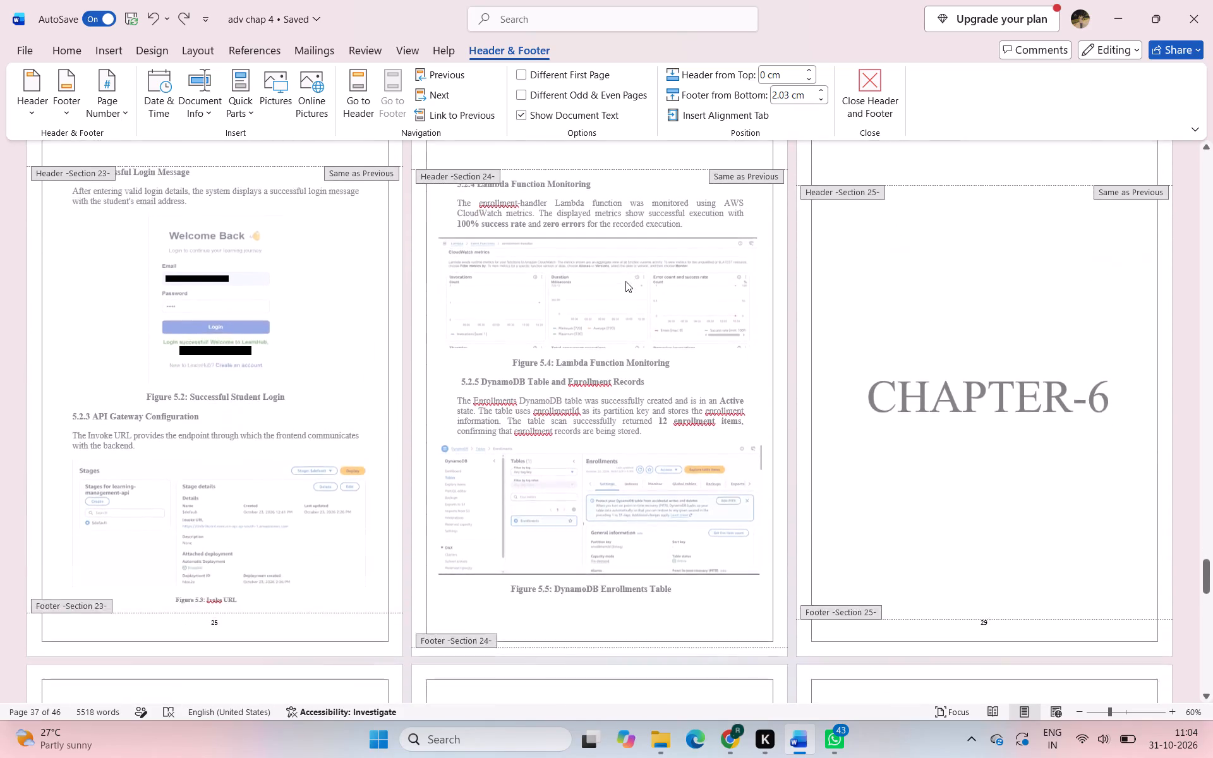
{"action": "scroll", "coordinate": [625, 281], "scroll_direction": "down", "scroll_amount": 2}
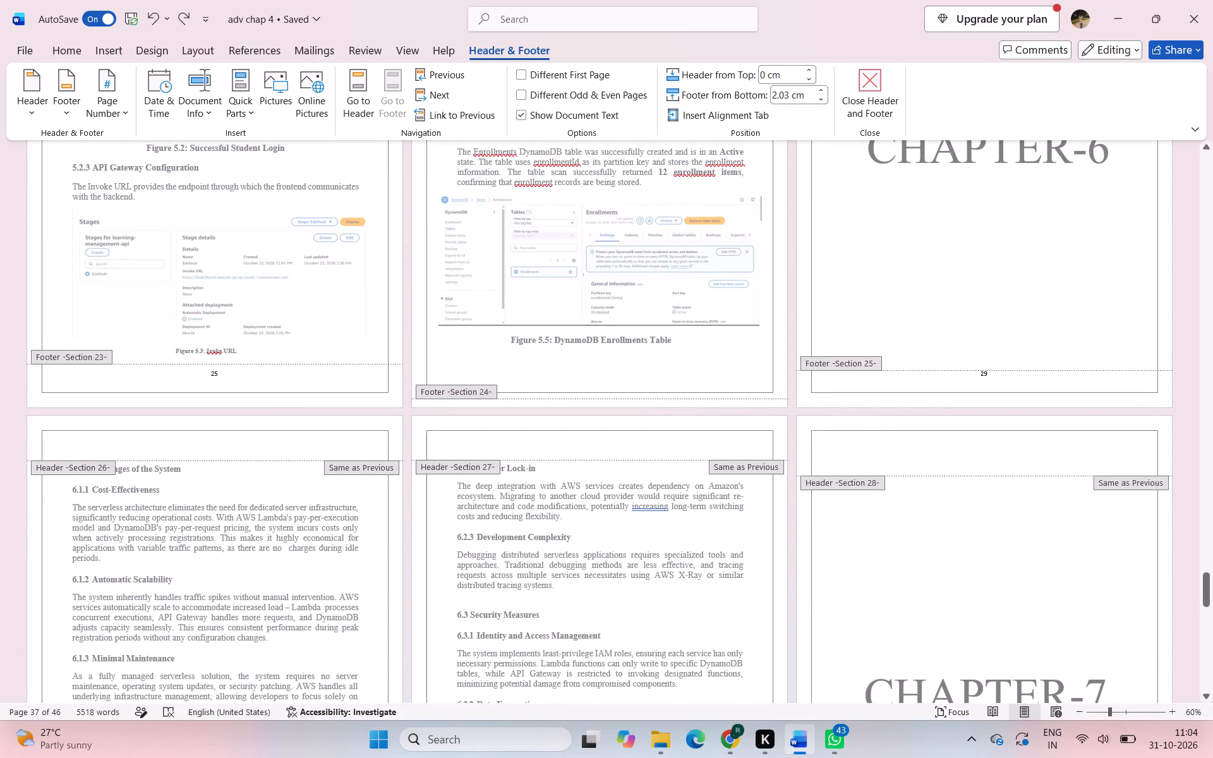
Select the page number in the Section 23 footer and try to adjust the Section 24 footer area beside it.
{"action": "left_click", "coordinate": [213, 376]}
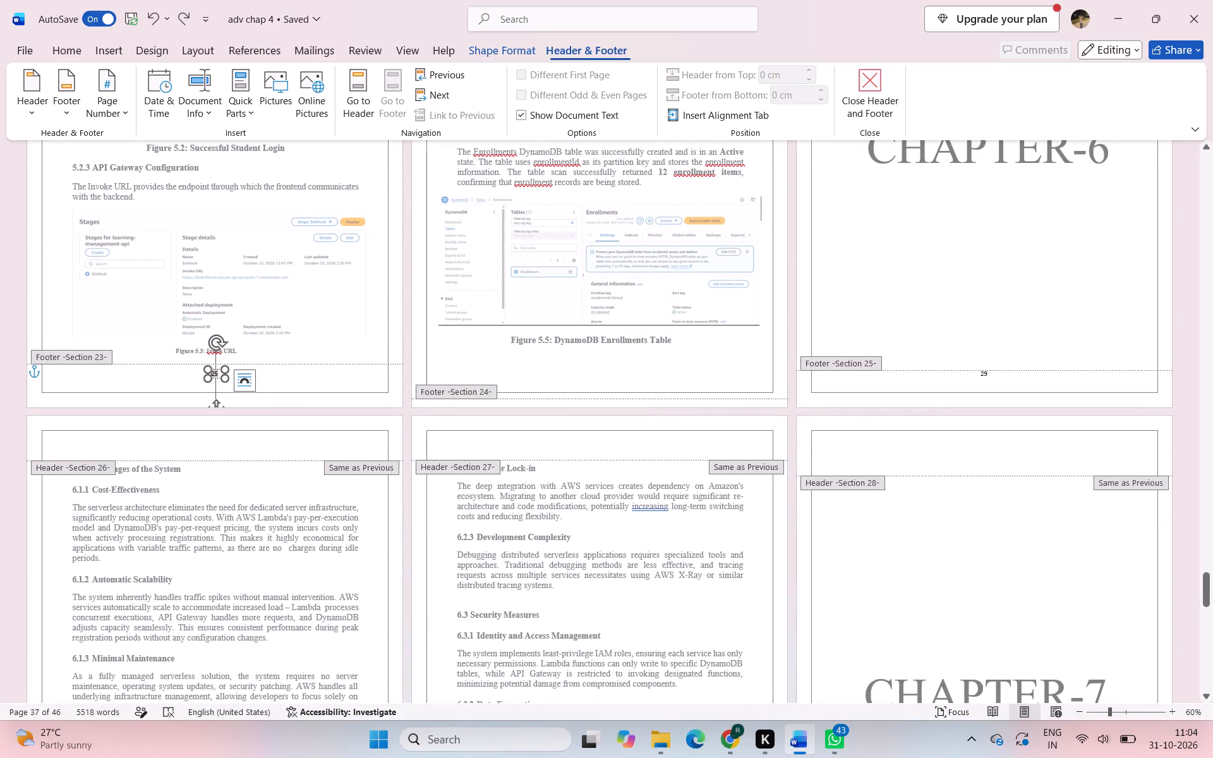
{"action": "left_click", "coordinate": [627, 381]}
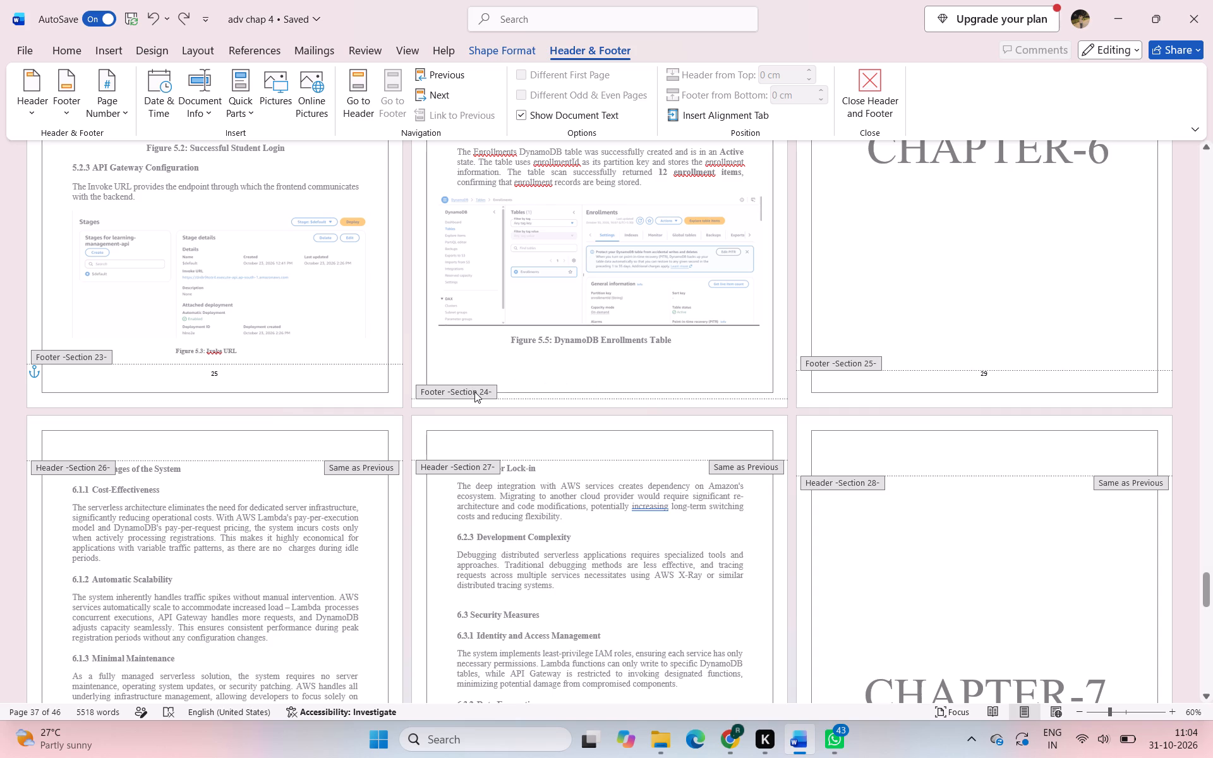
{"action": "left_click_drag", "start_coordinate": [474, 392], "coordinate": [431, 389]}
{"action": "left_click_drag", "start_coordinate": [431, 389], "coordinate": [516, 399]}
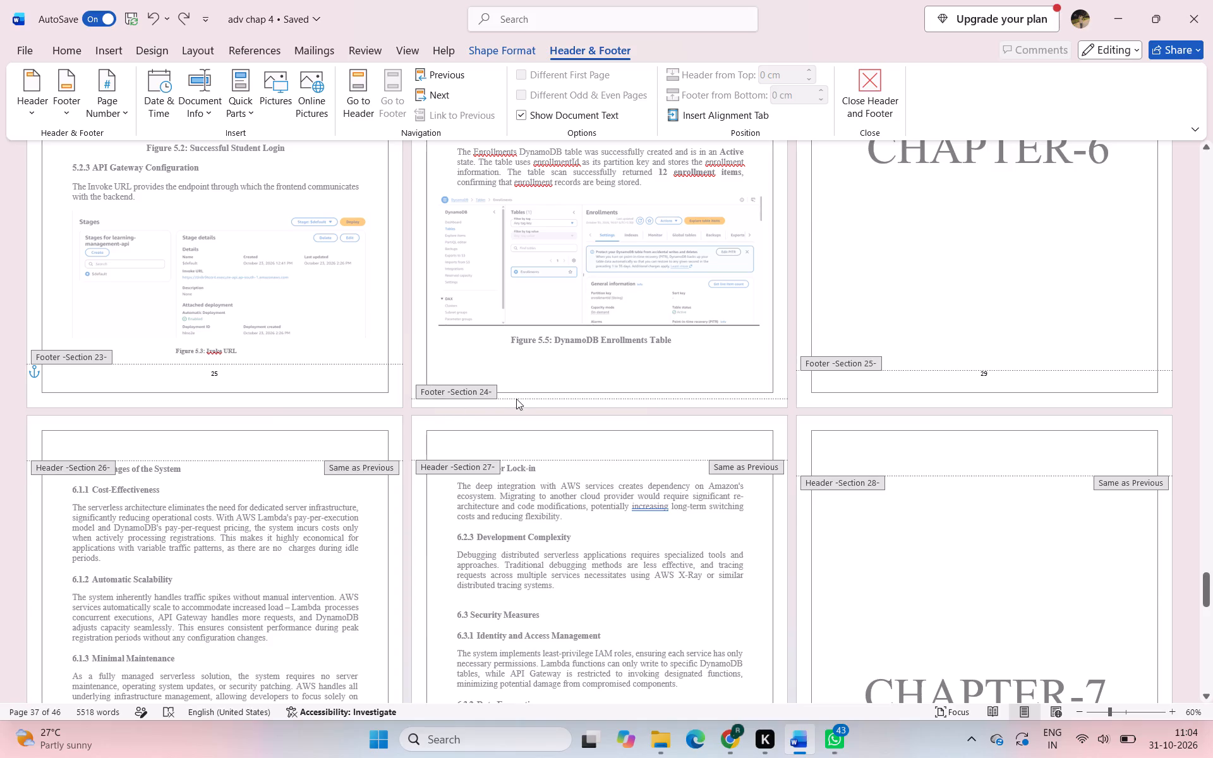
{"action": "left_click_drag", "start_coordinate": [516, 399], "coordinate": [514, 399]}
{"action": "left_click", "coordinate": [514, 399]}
Search the commands for "page" and insert a Plain Number 2 bottom-of-page number in the Section 23 footer.
{"action": "scroll", "coordinate": [558, 284], "scroll_direction": "up", "scroll_amount": 1}
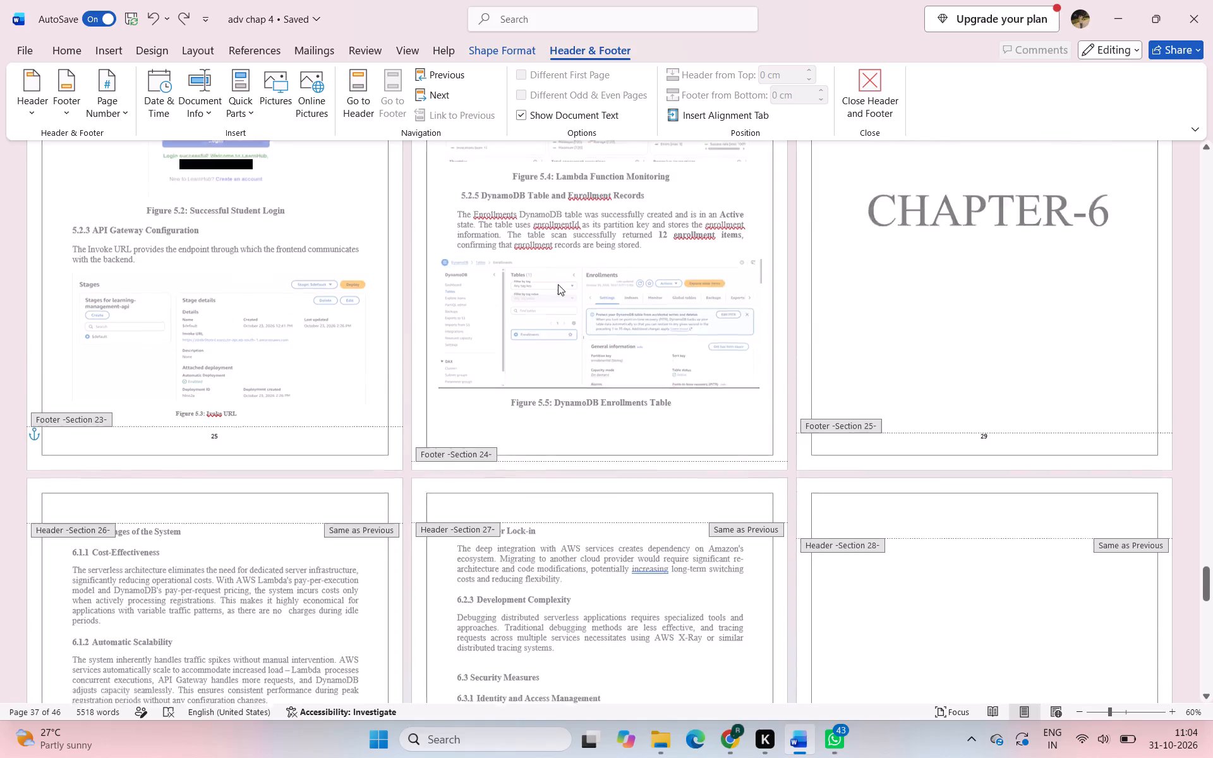
{"action": "scroll", "coordinate": [558, 284], "scroll_direction": "up", "scroll_amount": 2}
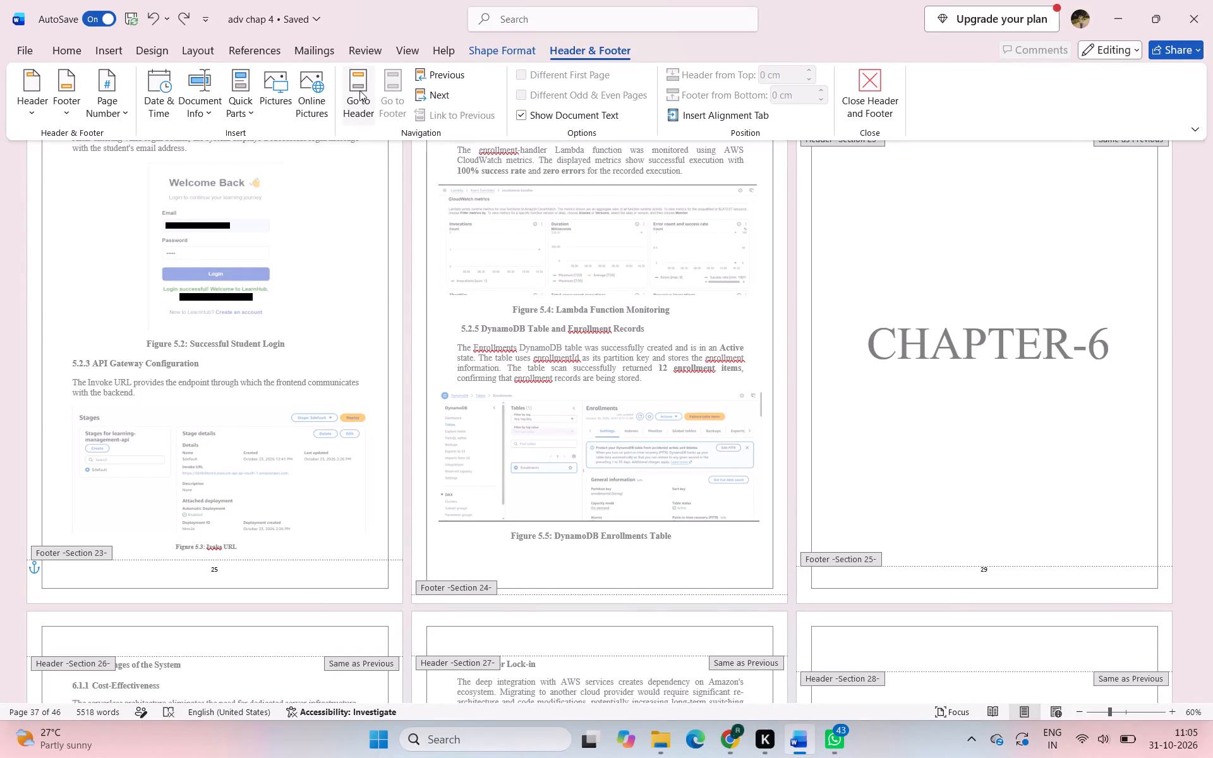
{"action": "left_click", "coordinate": [551, 22]}
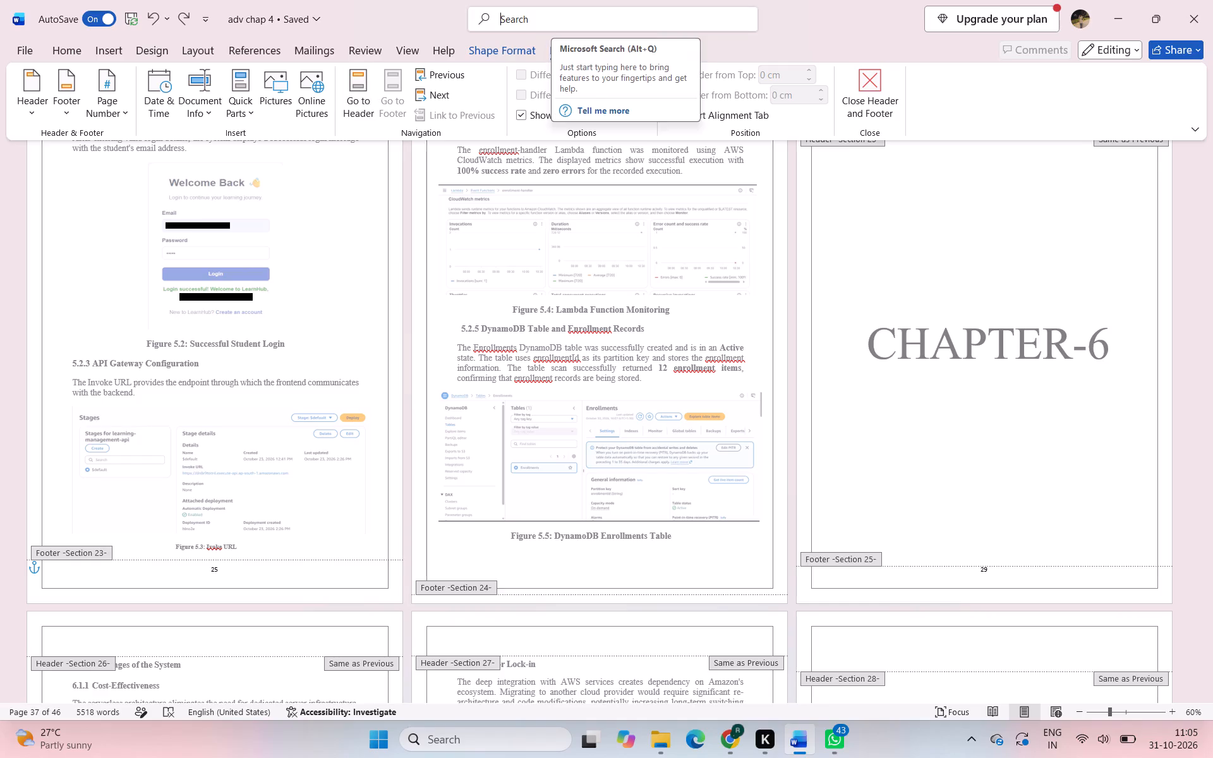
{"action": "type", "text": "pa"}
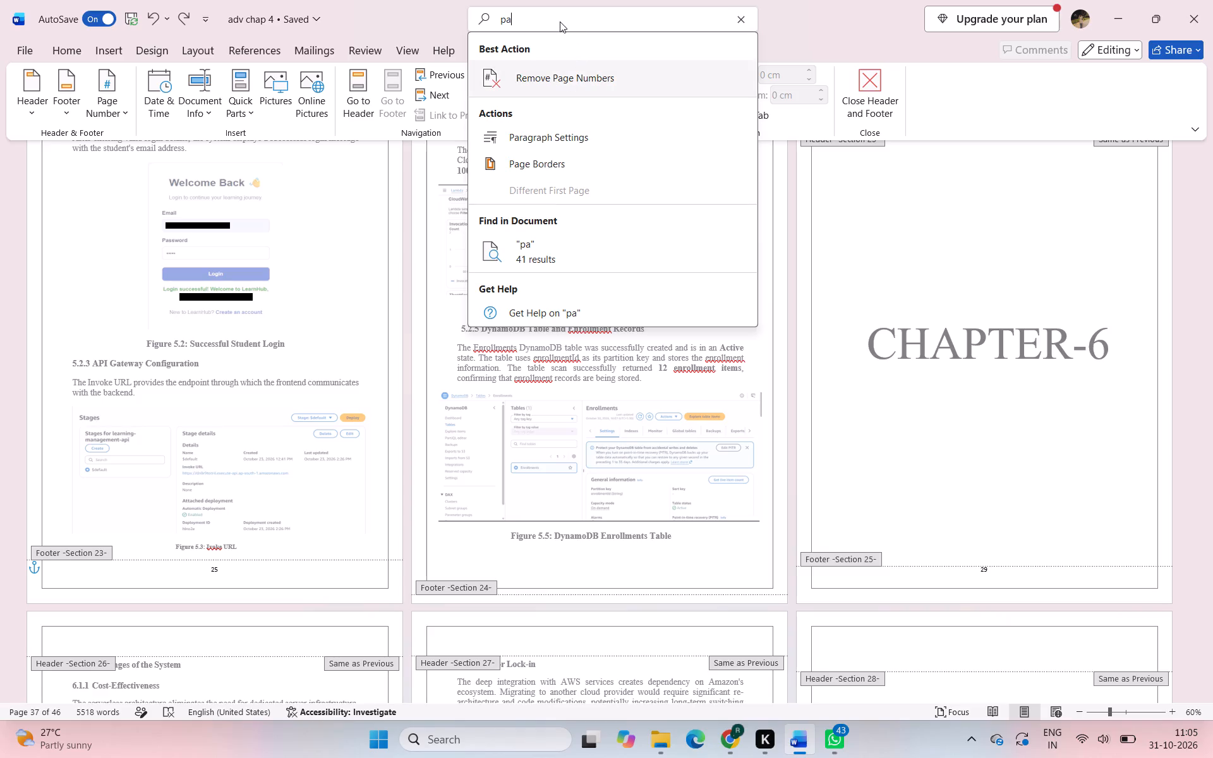
{"action": "type", "text": "ge"}
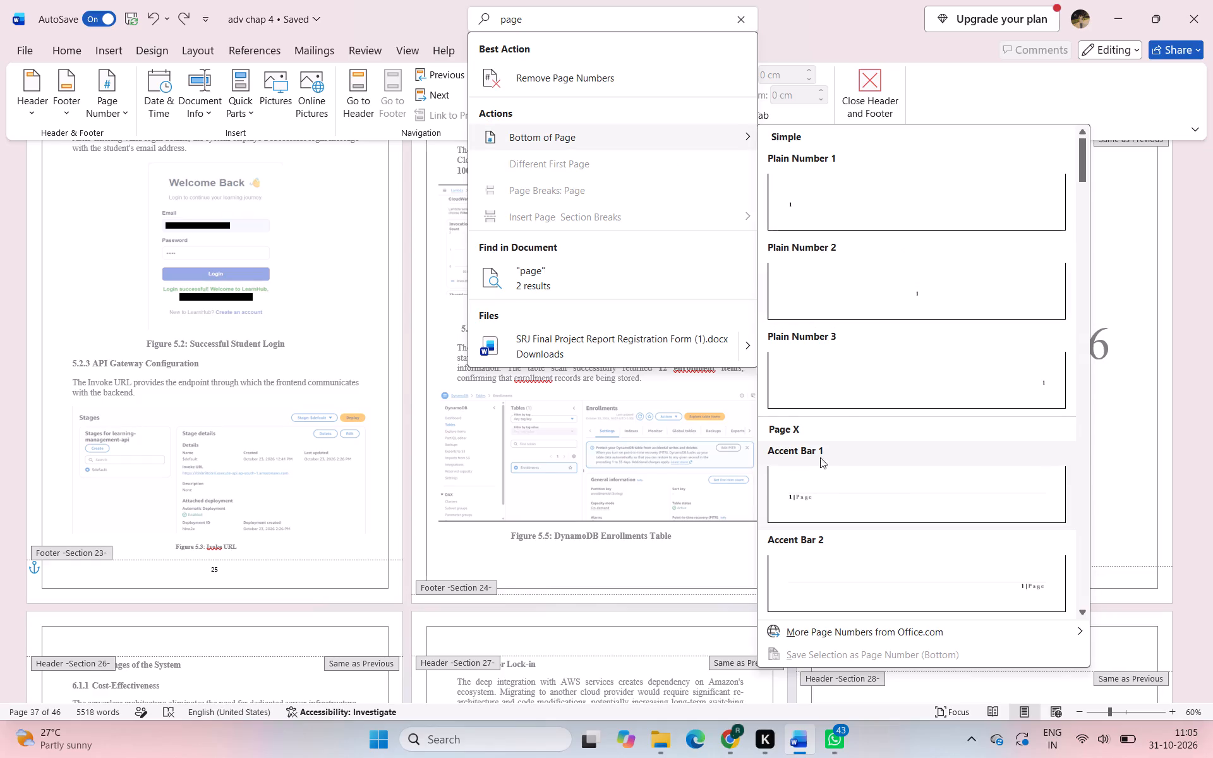
{"action": "scroll", "coordinate": [812, 492], "scroll_direction": "down", "scroll_amount": 2}
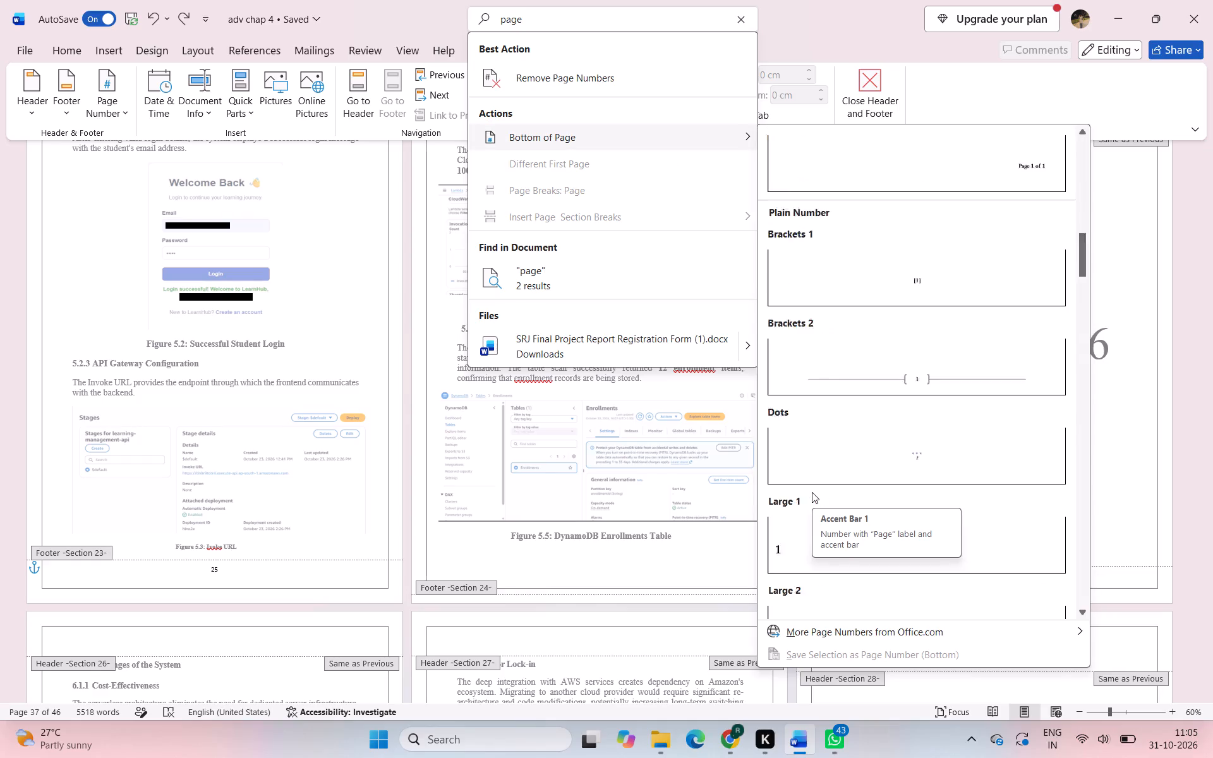
{"action": "scroll", "coordinate": [812, 492], "scroll_direction": "down", "scroll_amount": 1}
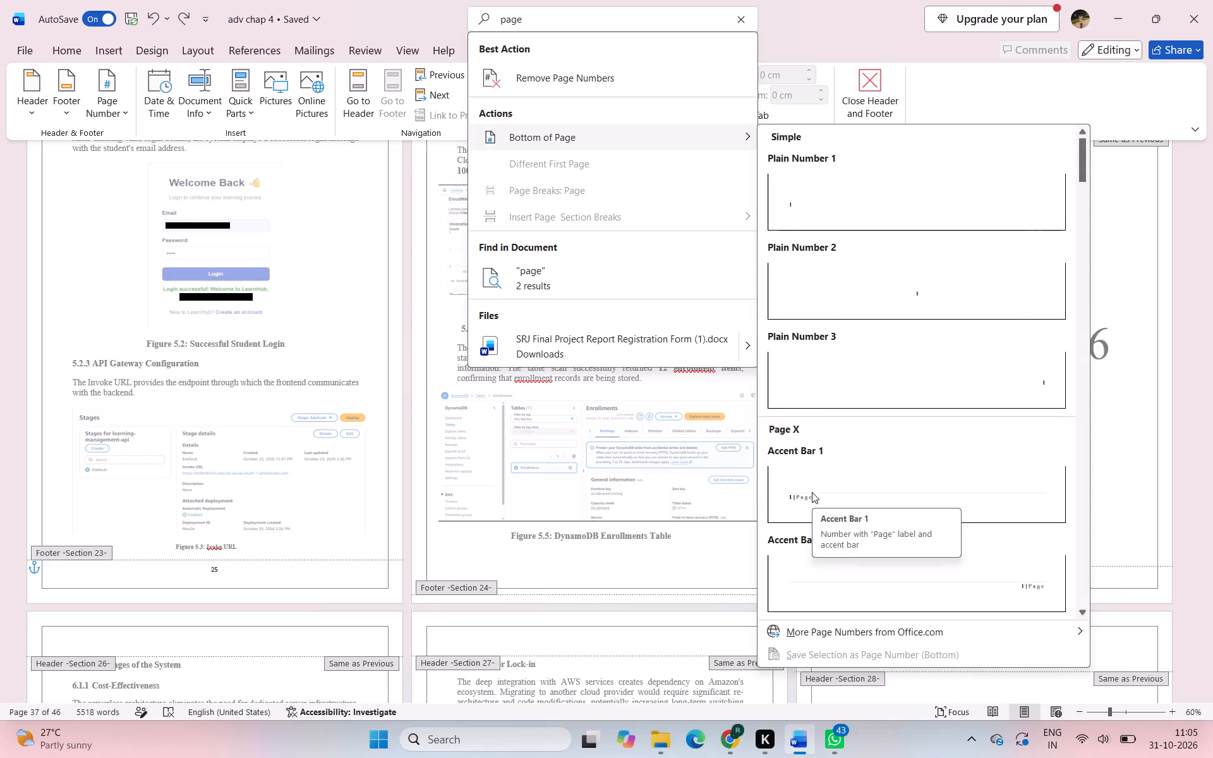
{"action": "scroll", "coordinate": [812, 492], "scroll_direction": "down", "scroll_amount": 2}
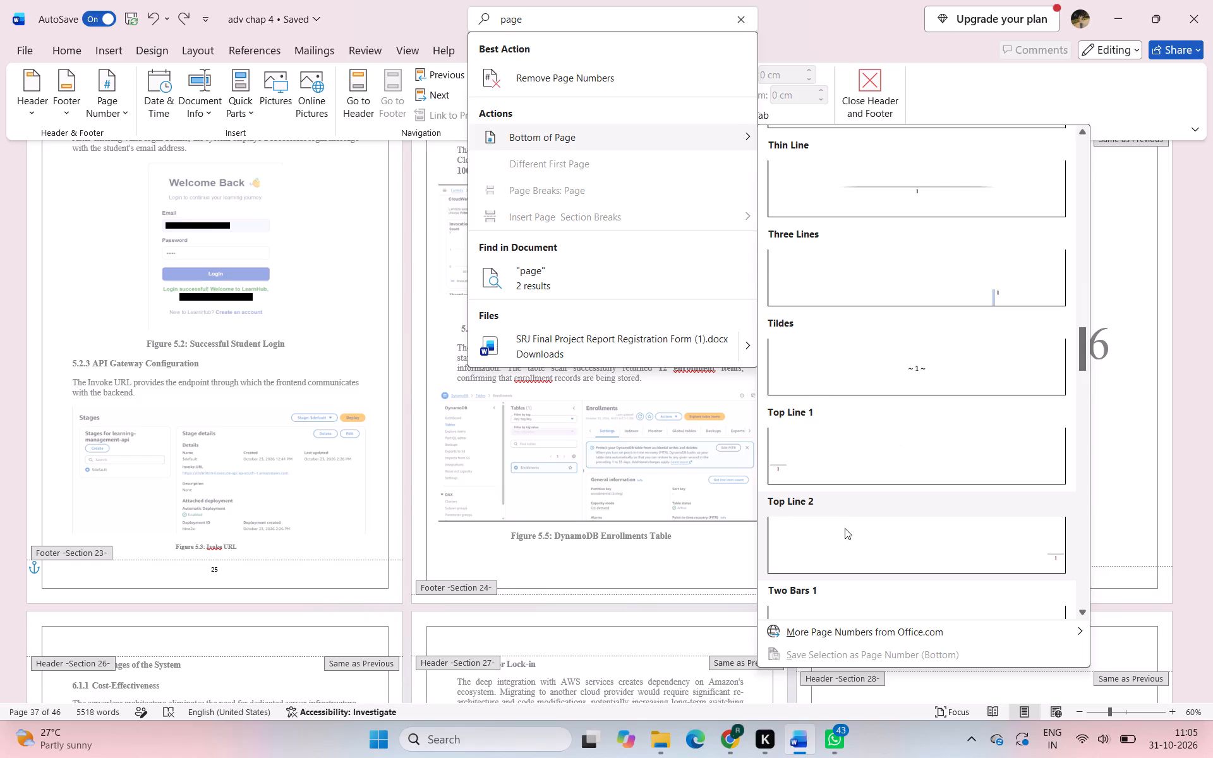
{"action": "scroll", "coordinate": [845, 528], "scroll_direction": "down", "scroll_amount": 4}
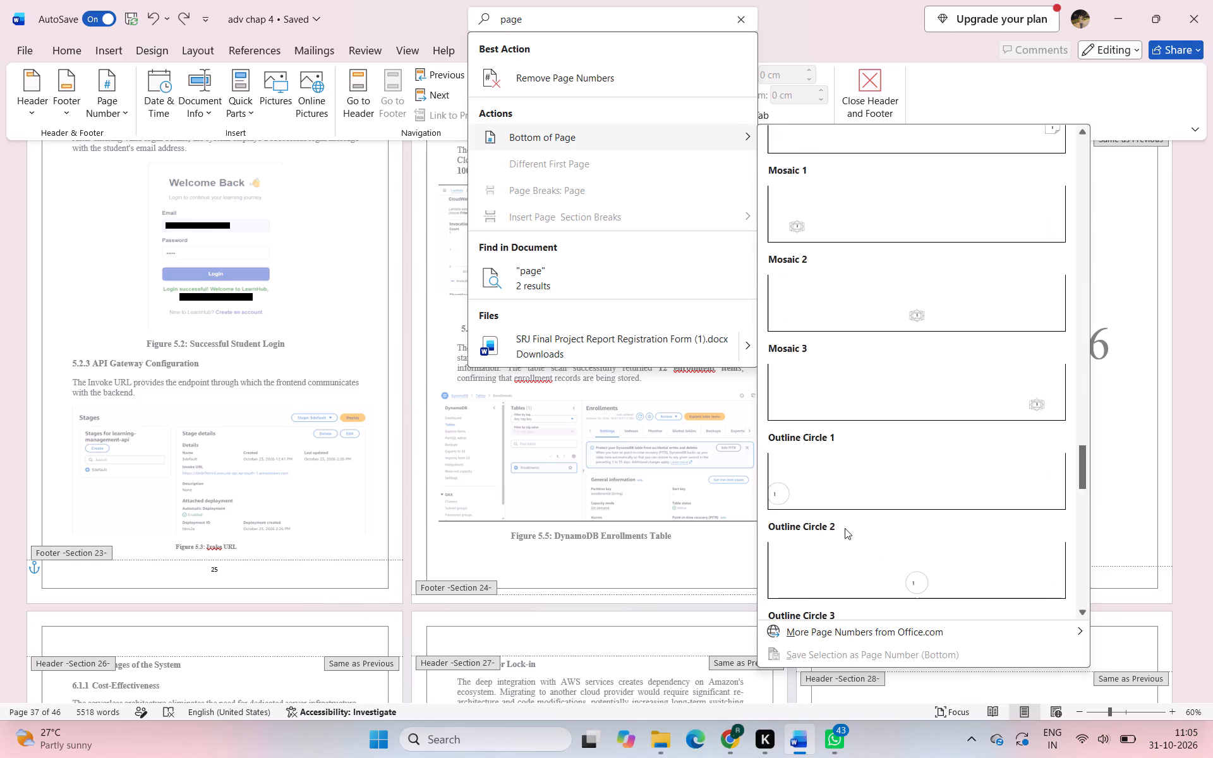
{"action": "scroll", "coordinate": [845, 528], "scroll_direction": "down", "scroll_amount": 1}
{"action": "scroll", "coordinate": [845, 528], "scroll_direction": "up", "scroll_amount": 2}
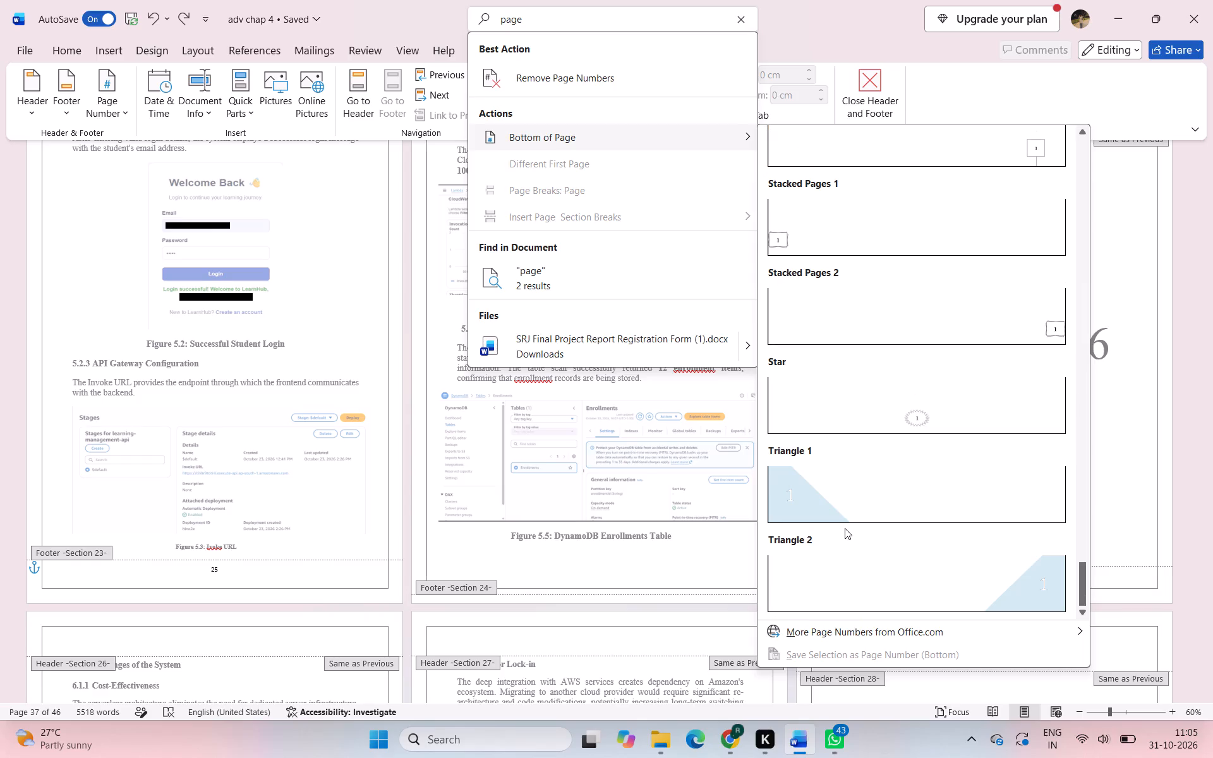
{"action": "scroll", "coordinate": [845, 528], "scroll_direction": "up", "scroll_amount": 1}
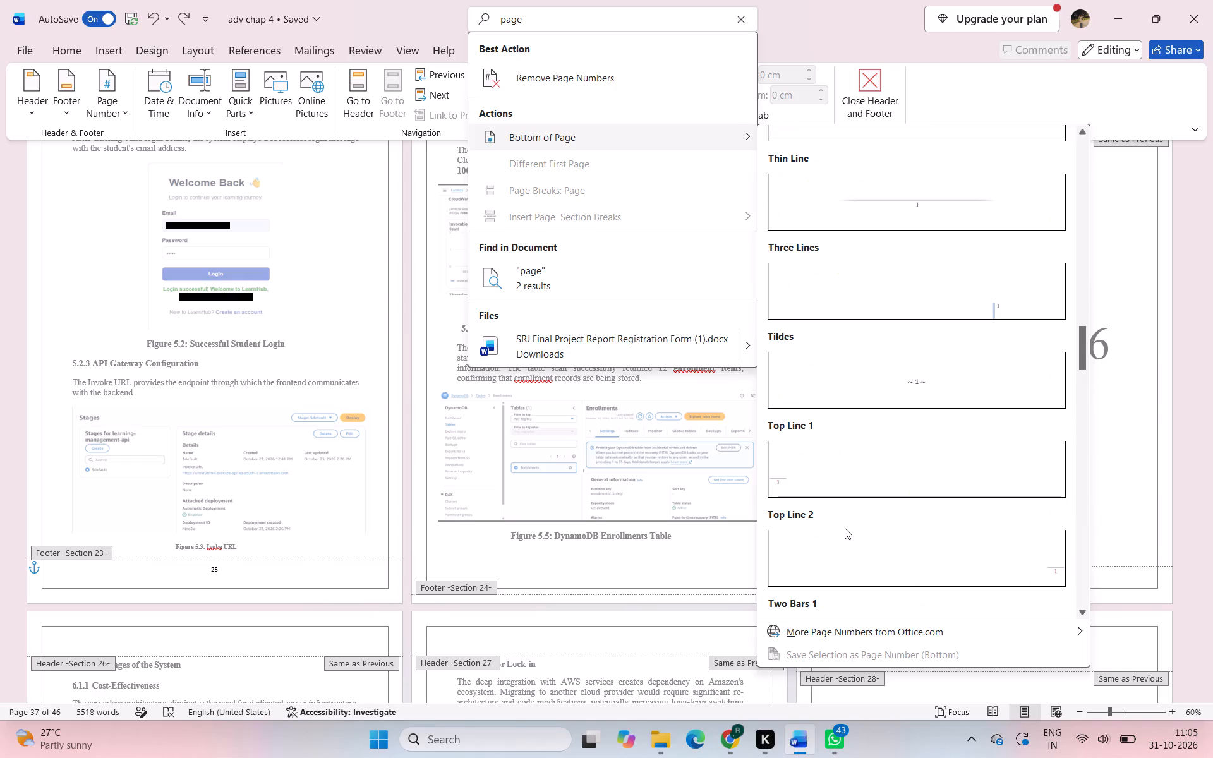
{"action": "scroll", "coordinate": [845, 528], "scroll_direction": "up", "scroll_amount": 2}
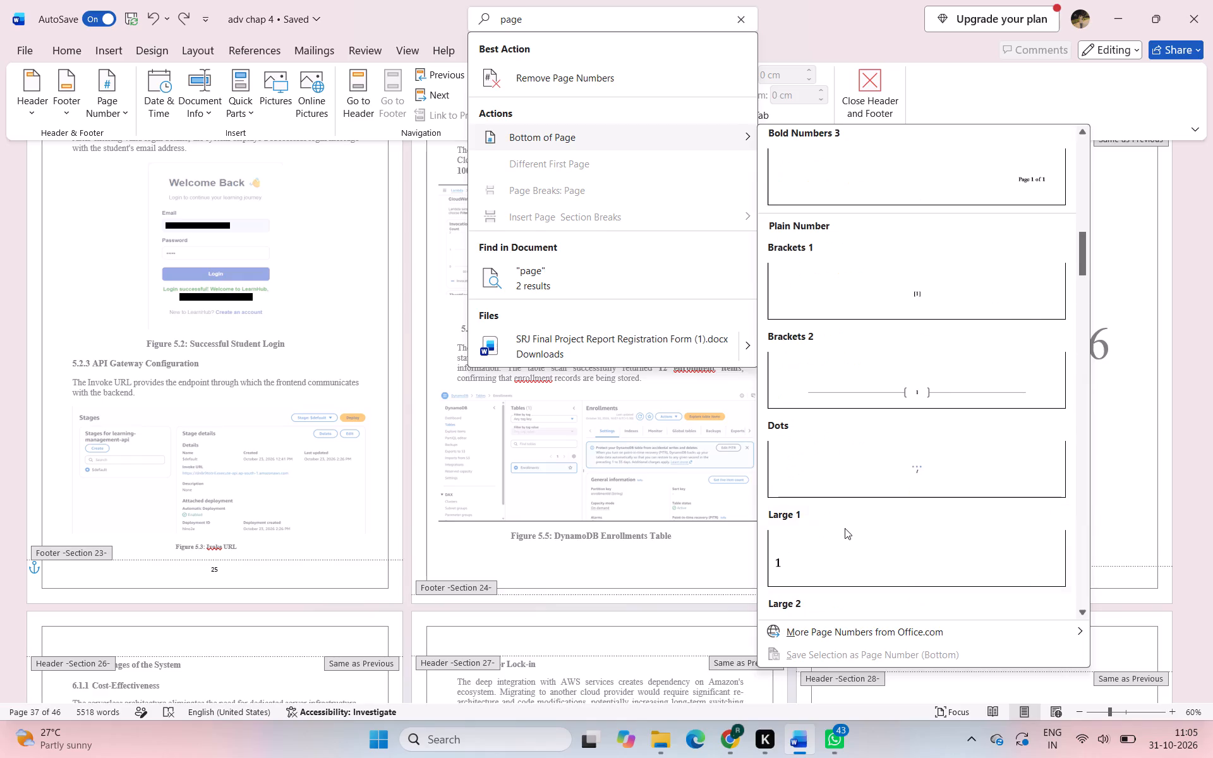
{"action": "scroll", "coordinate": [955, 243], "scroll_direction": "up", "scroll_amount": 1}
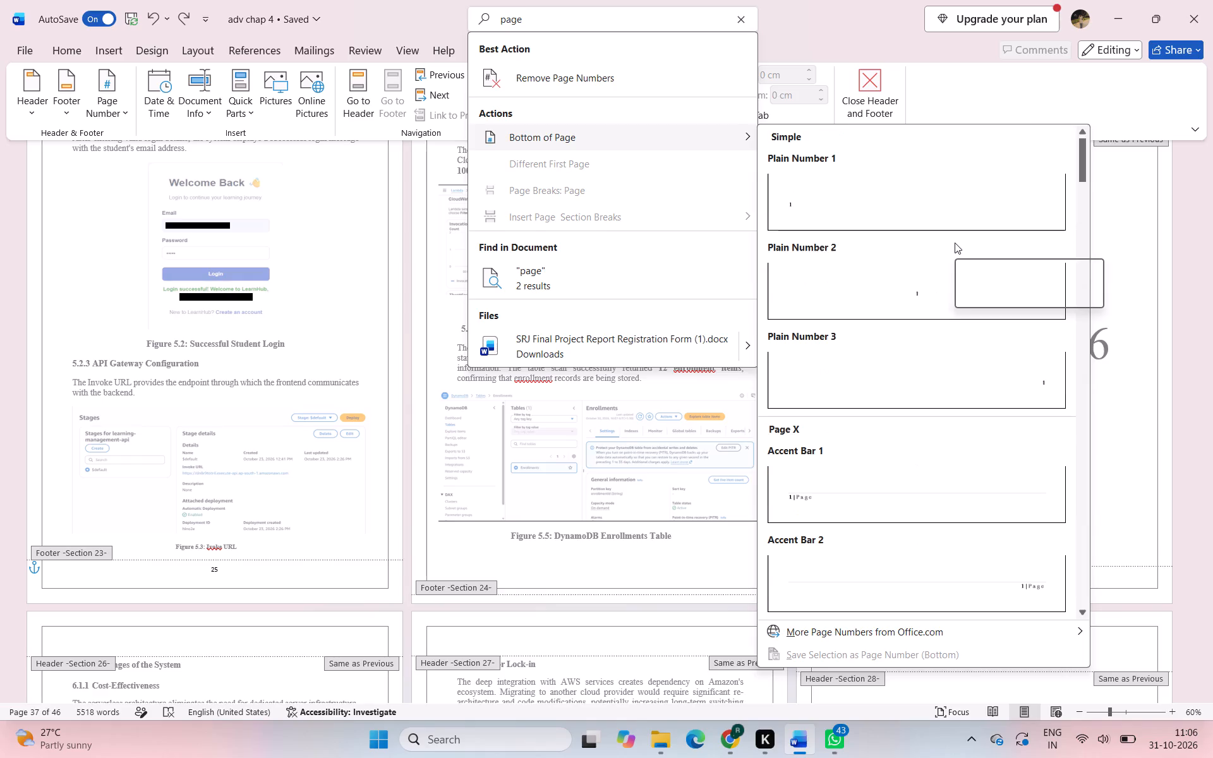
{"action": "scroll", "coordinate": [955, 243], "scroll_direction": "up", "scroll_amount": 1}
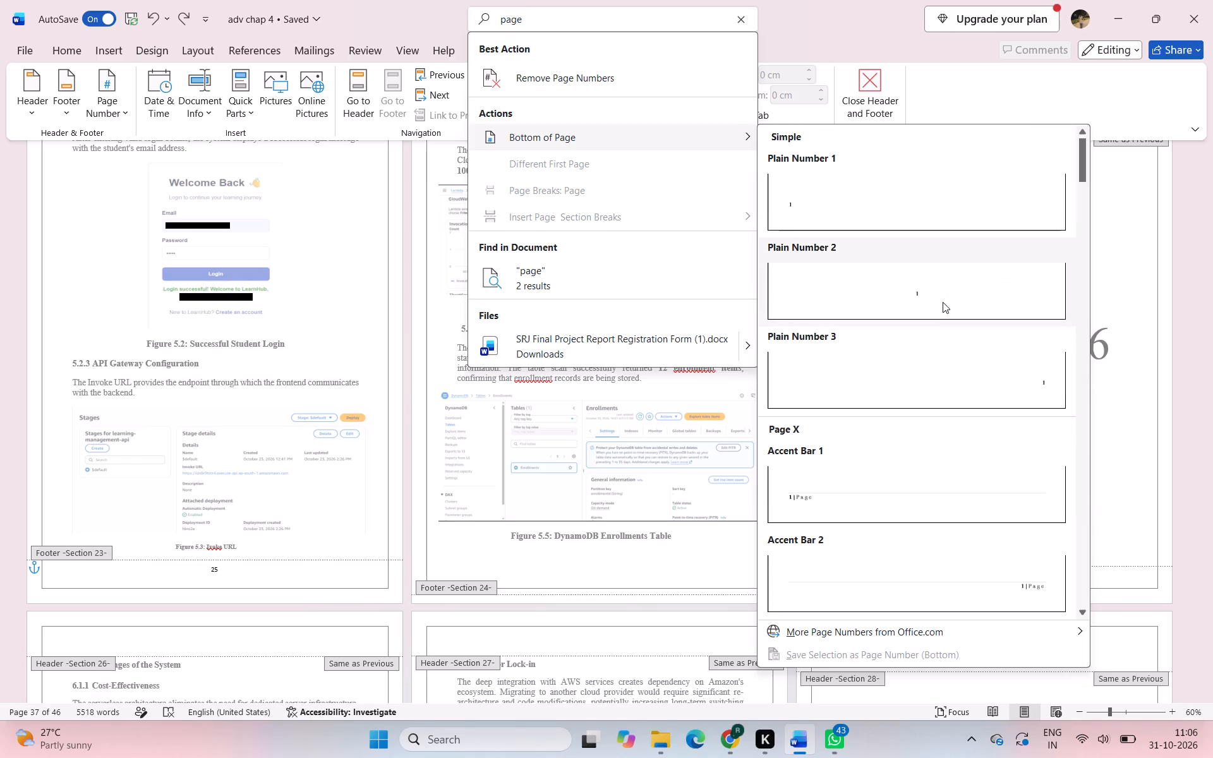
{"action": "left_click", "coordinate": [943, 302]}
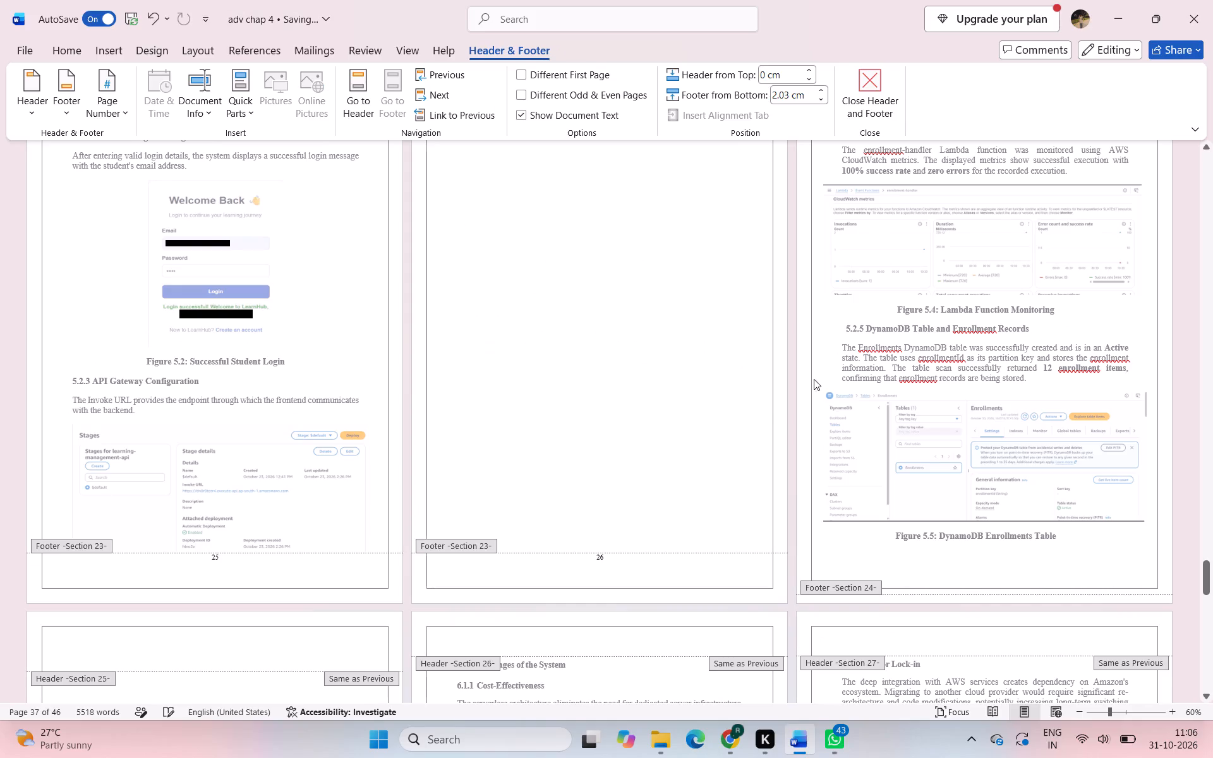
Examine the page numbering and page layout across the Chapter 5 and Chapter 6 pages, comparing the footers of Sections 21 to 27.
{"action": "scroll", "coordinate": [775, 407], "scroll_direction": "up", "scroll_amount": 1}
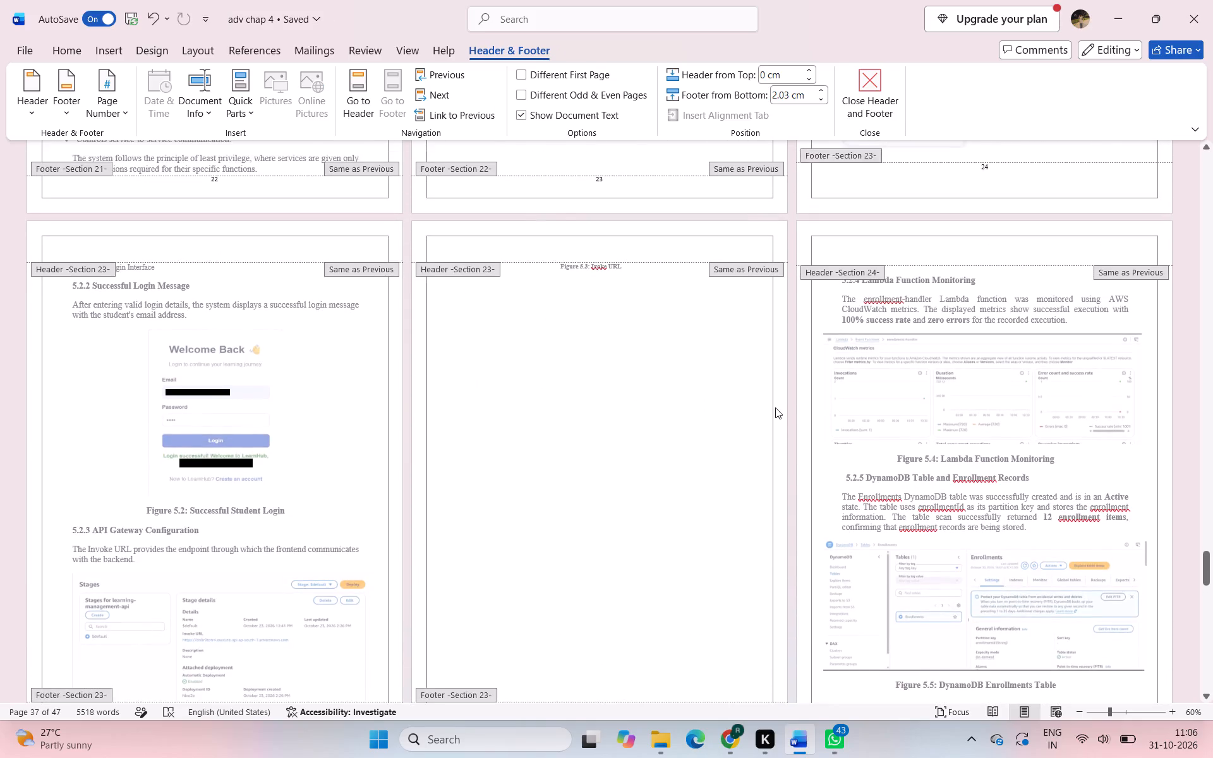
{"action": "scroll", "coordinate": [775, 407], "scroll_direction": "up", "scroll_amount": 3}
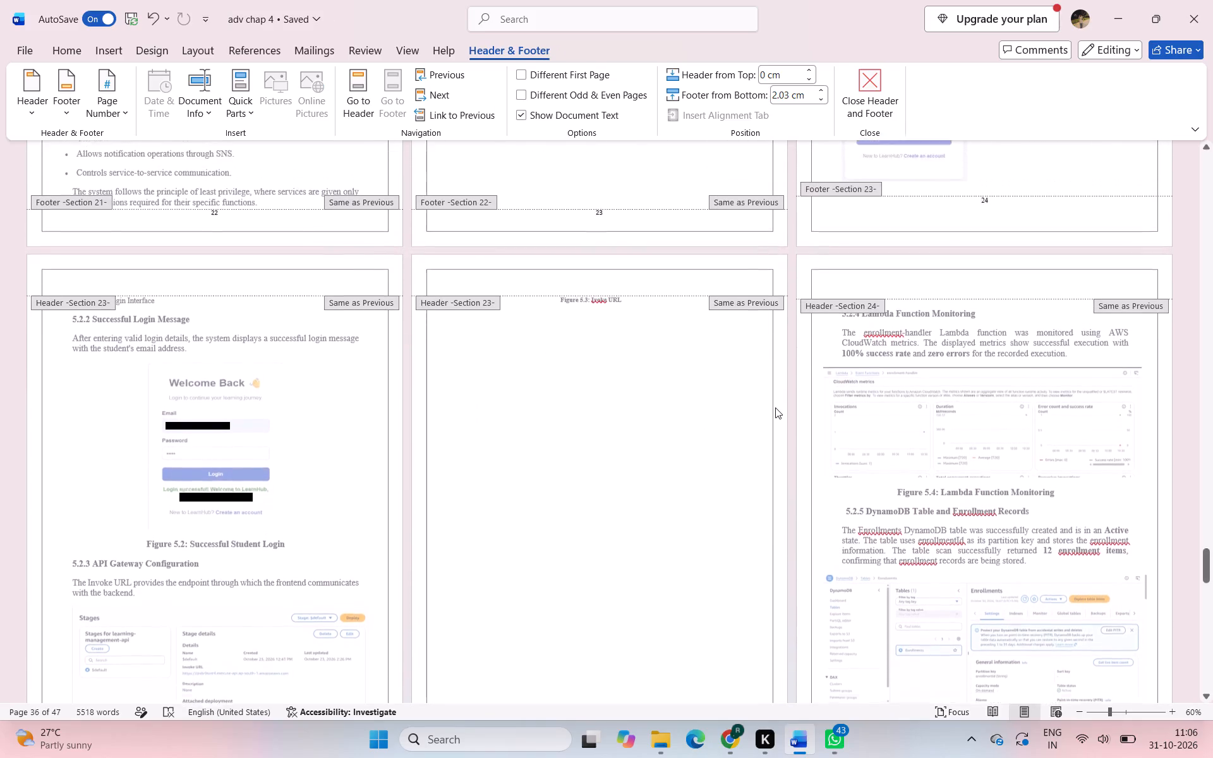
{"action": "scroll", "coordinate": [775, 407], "scroll_direction": "up", "scroll_amount": 2}
{"action": "scroll", "coordinate": [775, 407], "scroll_direction": "down", "scroll_amount": 1}
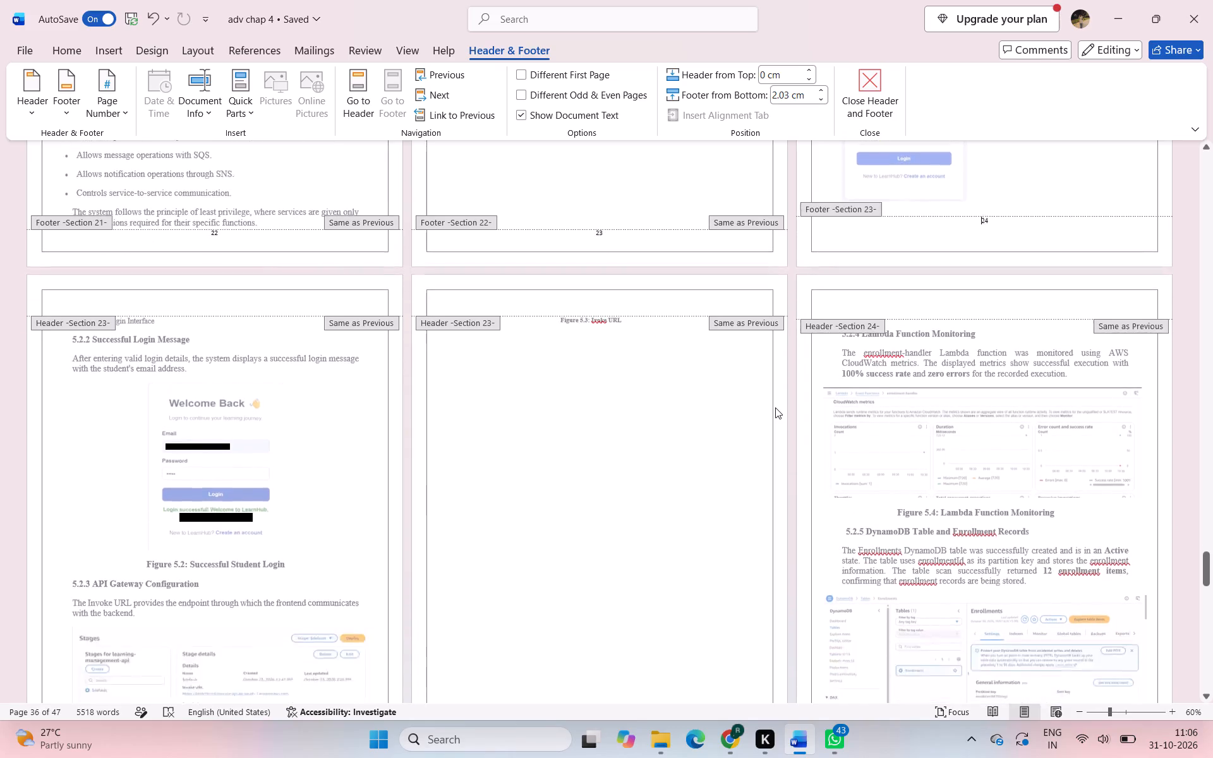
{"action": "scroll", "coordinate": [775, 407], "scroll_direction": "down", "scroll_amount": 3}
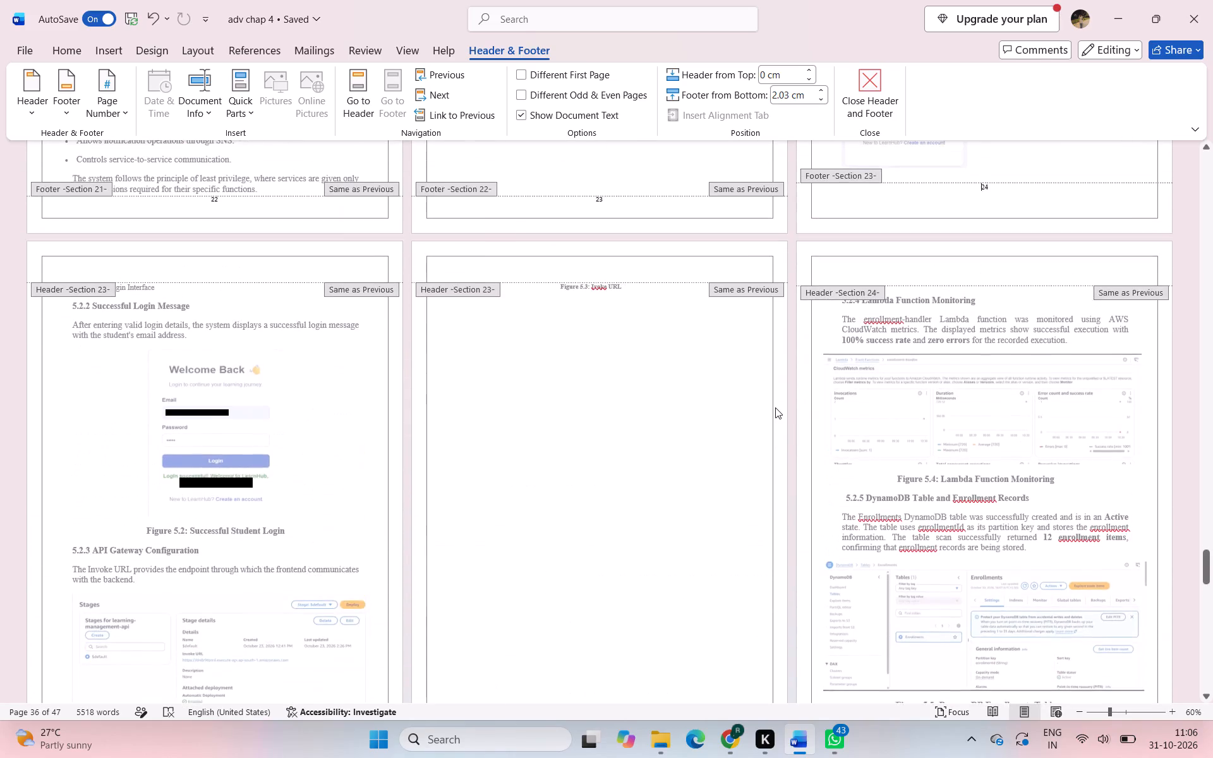
{"action": "scroll", "coordinate": [775, 407], "scroll_direction": "down", "scroll_amount": 4}
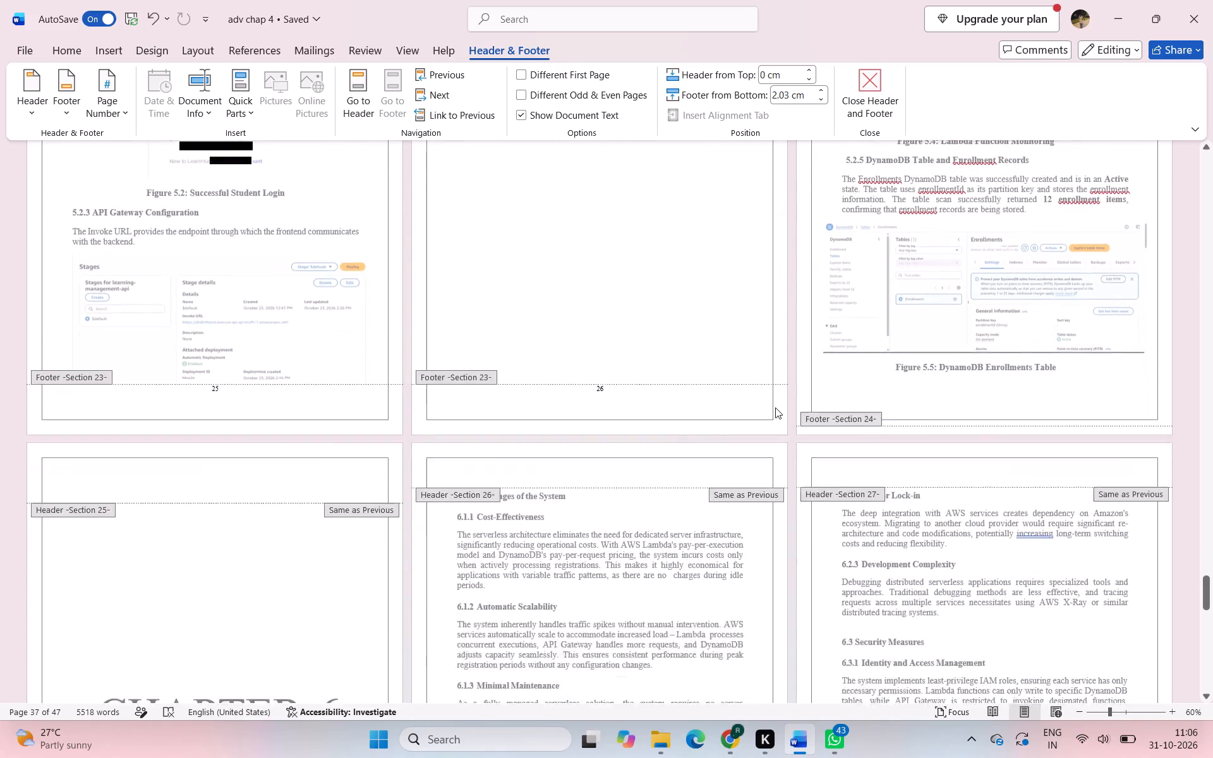
{"action": "scroll", "coordinate": [775, 407], "scroll_direction": "down", "scroll_amount": 4}
{"action": "scroll", "coordinate": [775, 407], "scroll_direction": "up", "scroll_amount": 1}
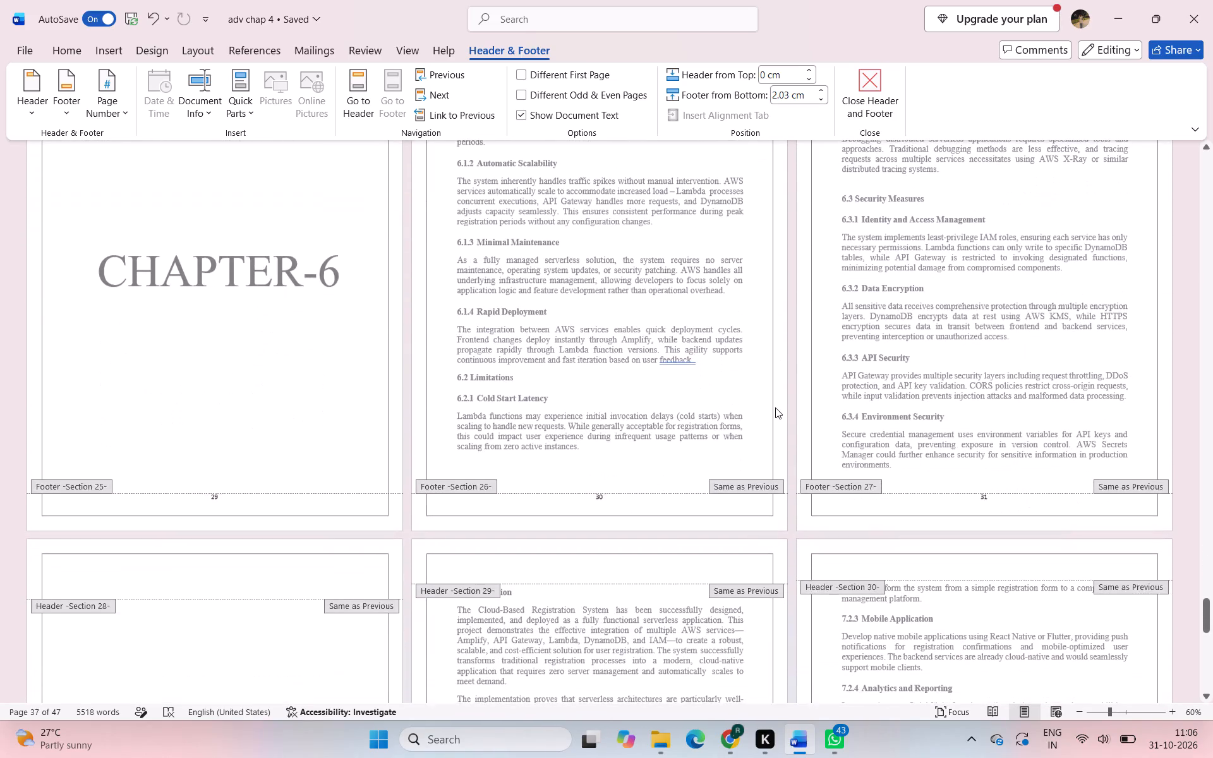
{"action": "scroll", "coordinate": [775, 407], "scroll_direction": "up", "scroll_amount": 2}
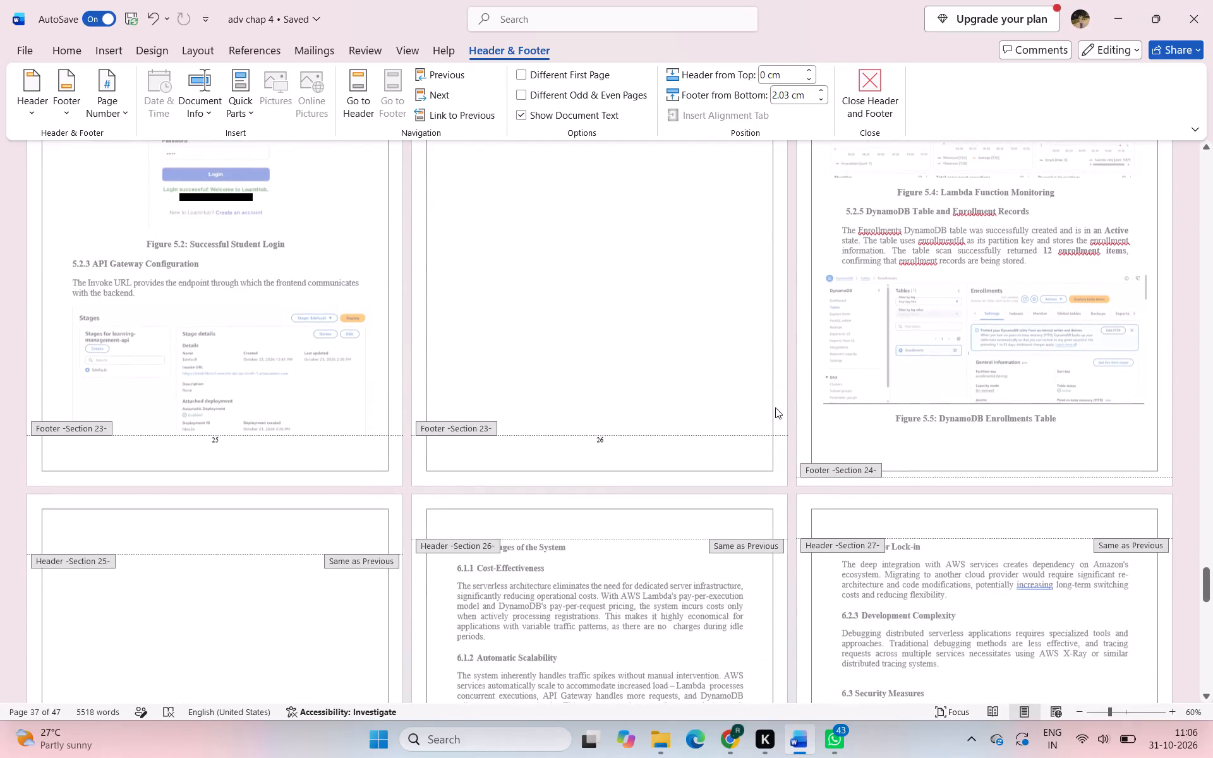
{"action": "scroll", "coordinate": [775, 407], "scroll_direction": "up", "scroll_amount": 4}
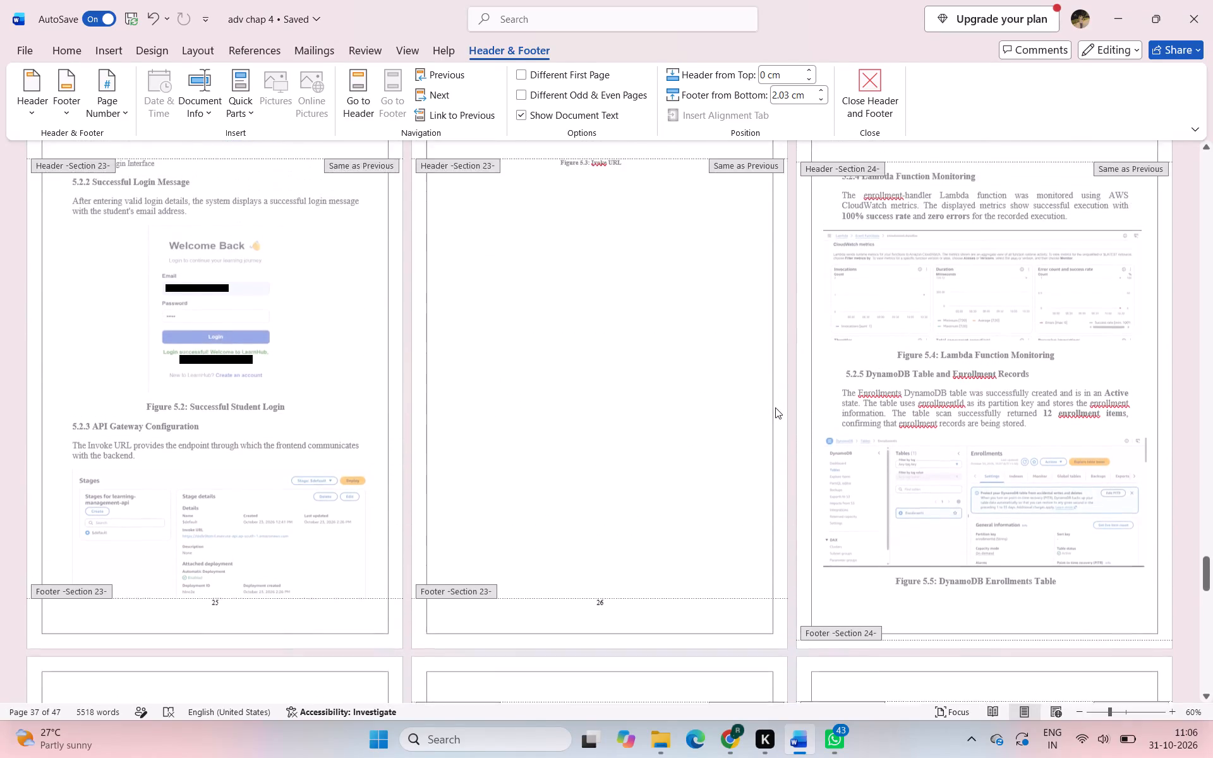
{"action": "scroll", "coordinate": [775, 407], "scroll_direction": "up", "scroll_amount": 4}
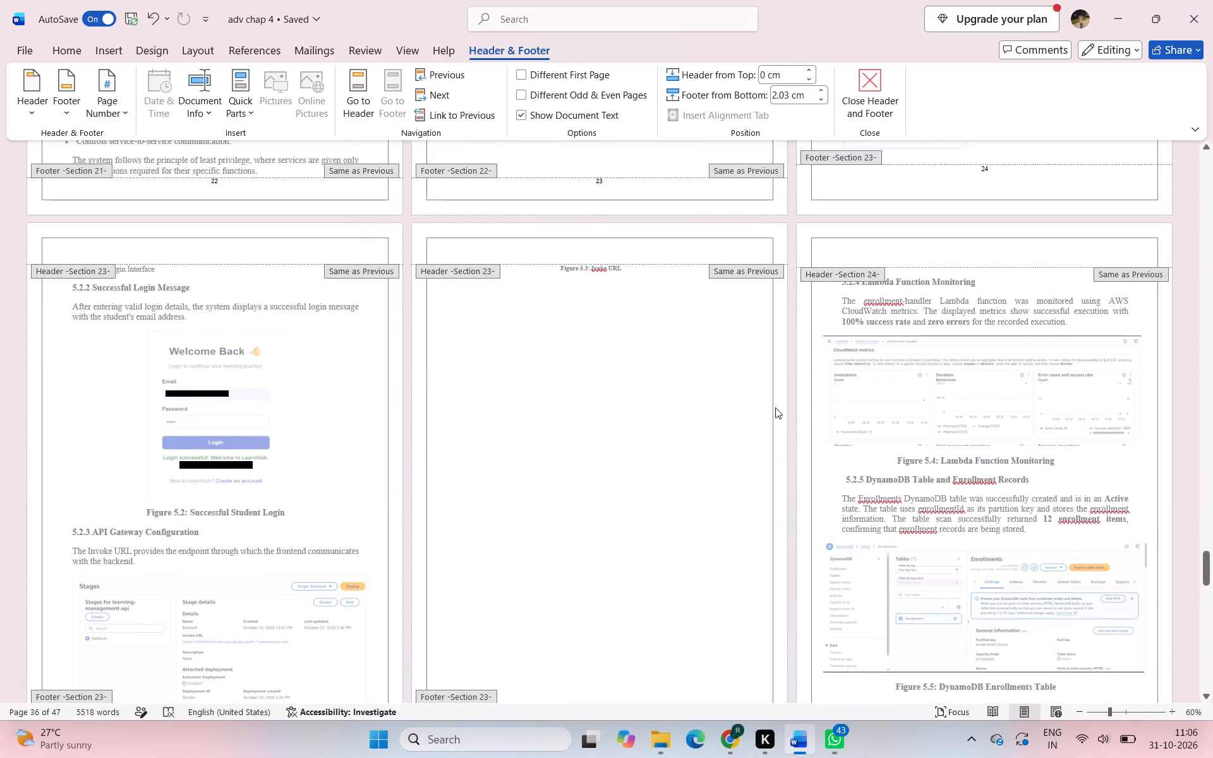
Undo the last page-number insertion in the Section 23 footer and check the layout of the following pages.
{"action": "scroll", "coordinate": [775, 407], "scroll_direction": "down", "scroll_amount": 1}
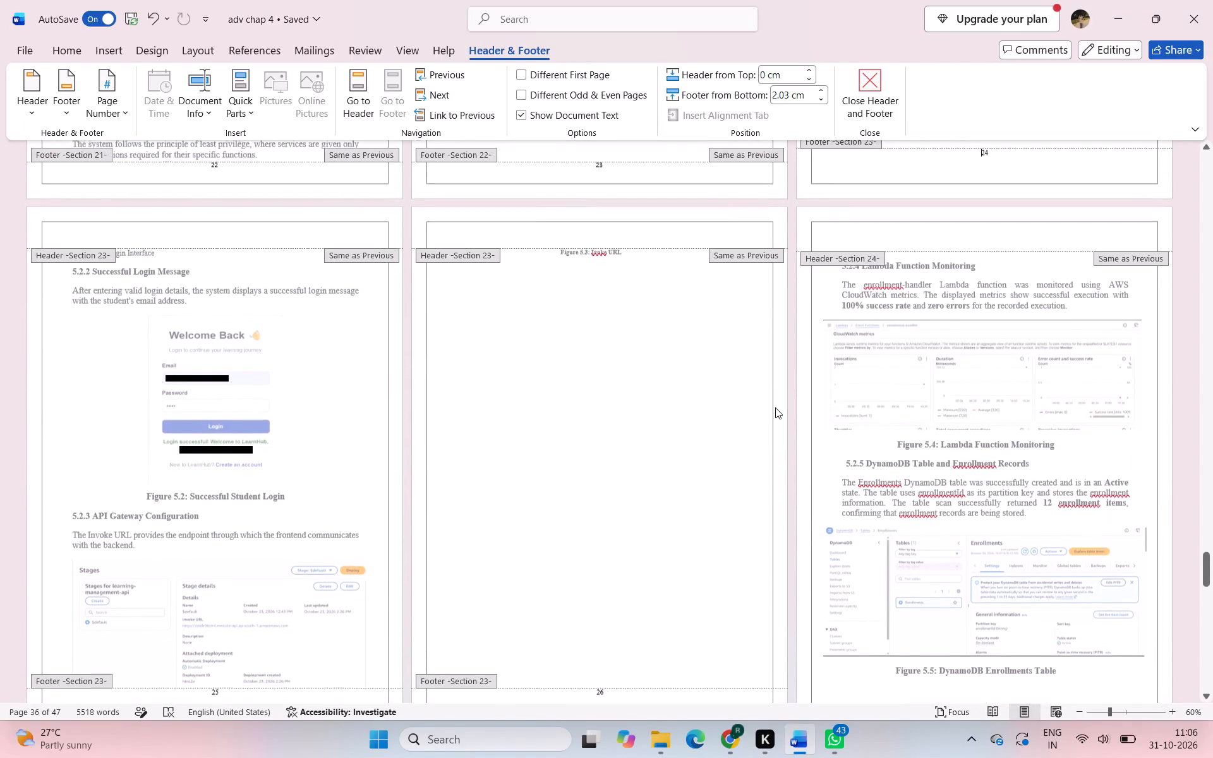
{"action": "scroll", "coordinate": [775, 407], "scroll_direction": "down", "scroll_amount": 1}
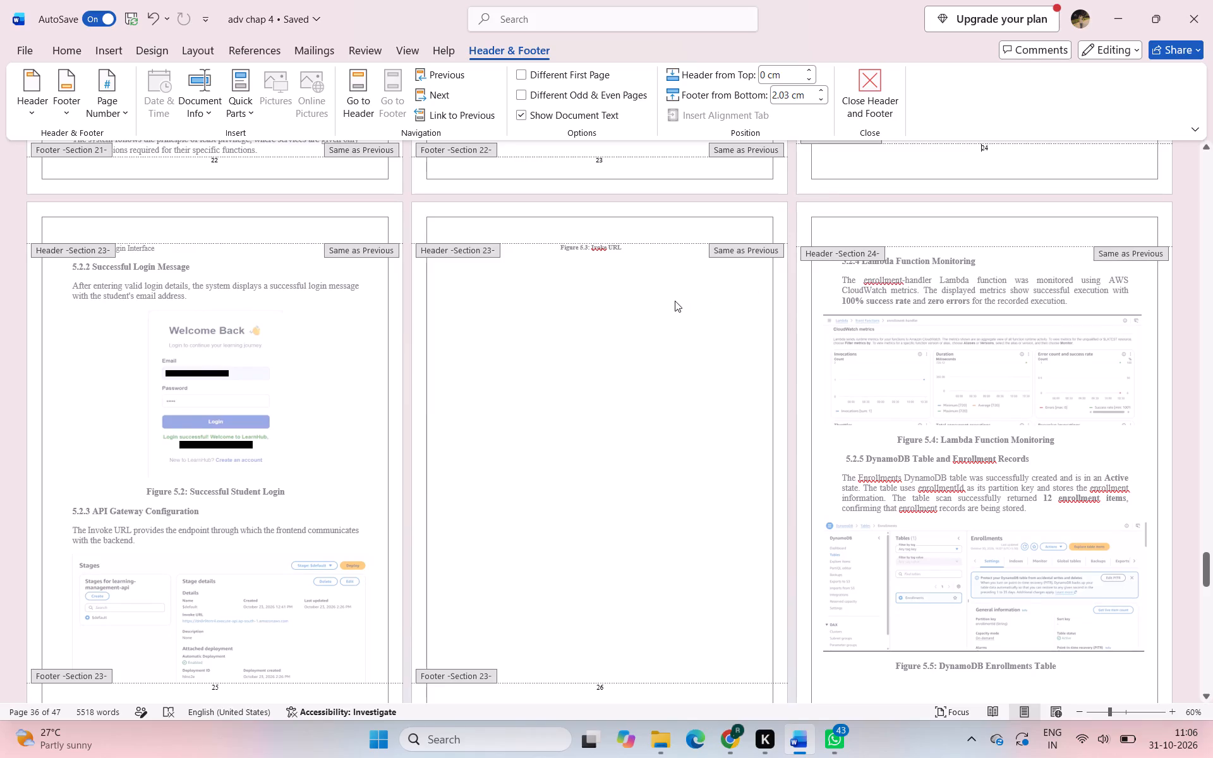
{"action": "key", "text": "ctrl+z"}
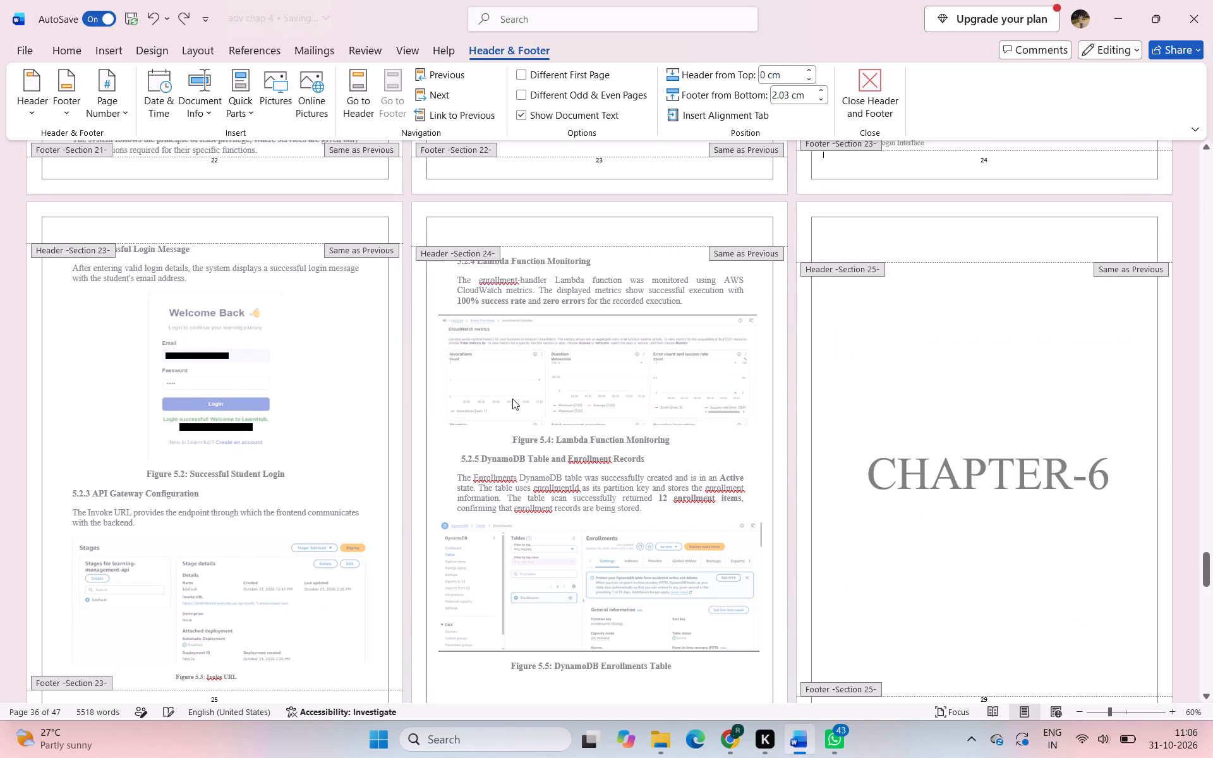
{"action": "scroll", "coordinate": [606, 403], "scroll_direction": "down", "scroll_amount": 2}
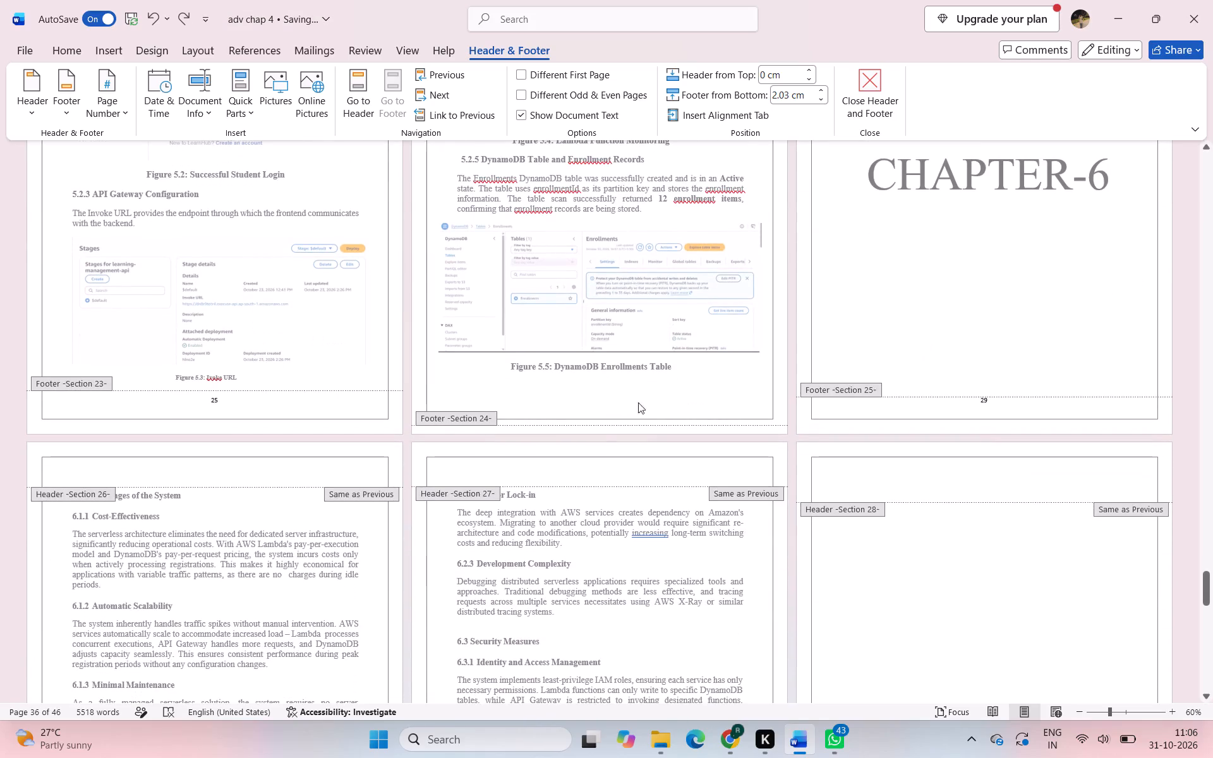
{"action": "scroll", "coordinate": [582, 437], "scroll_direction": "up", "scroll_amount": 3}
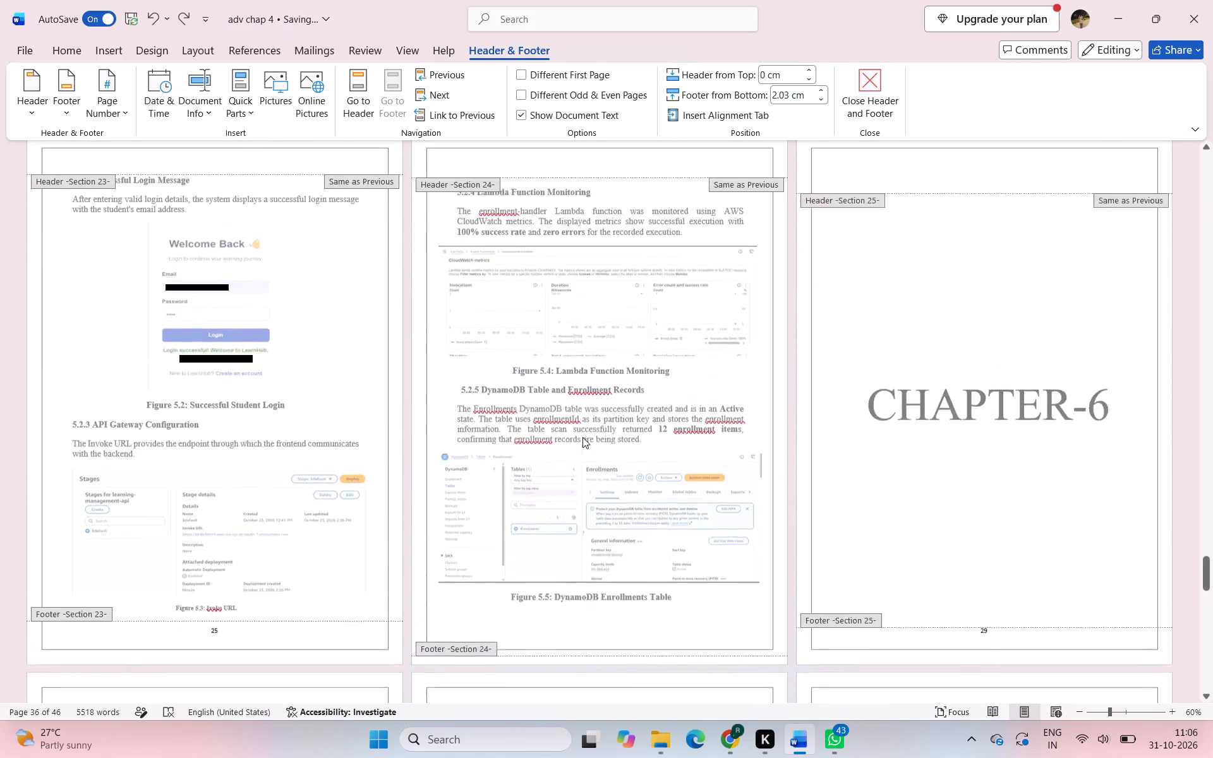
{"action": "scroll", "coordinate": [582, 437], "scroll_direction": "up", "scroll_amount": 1}
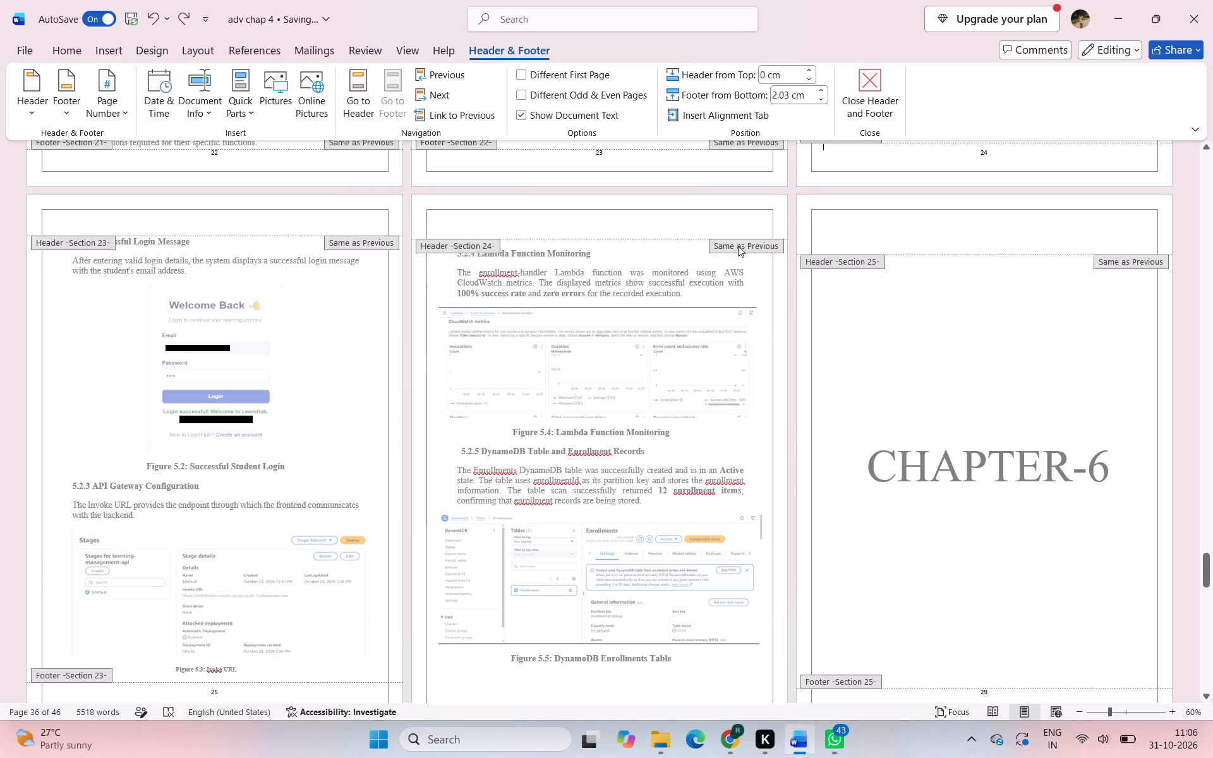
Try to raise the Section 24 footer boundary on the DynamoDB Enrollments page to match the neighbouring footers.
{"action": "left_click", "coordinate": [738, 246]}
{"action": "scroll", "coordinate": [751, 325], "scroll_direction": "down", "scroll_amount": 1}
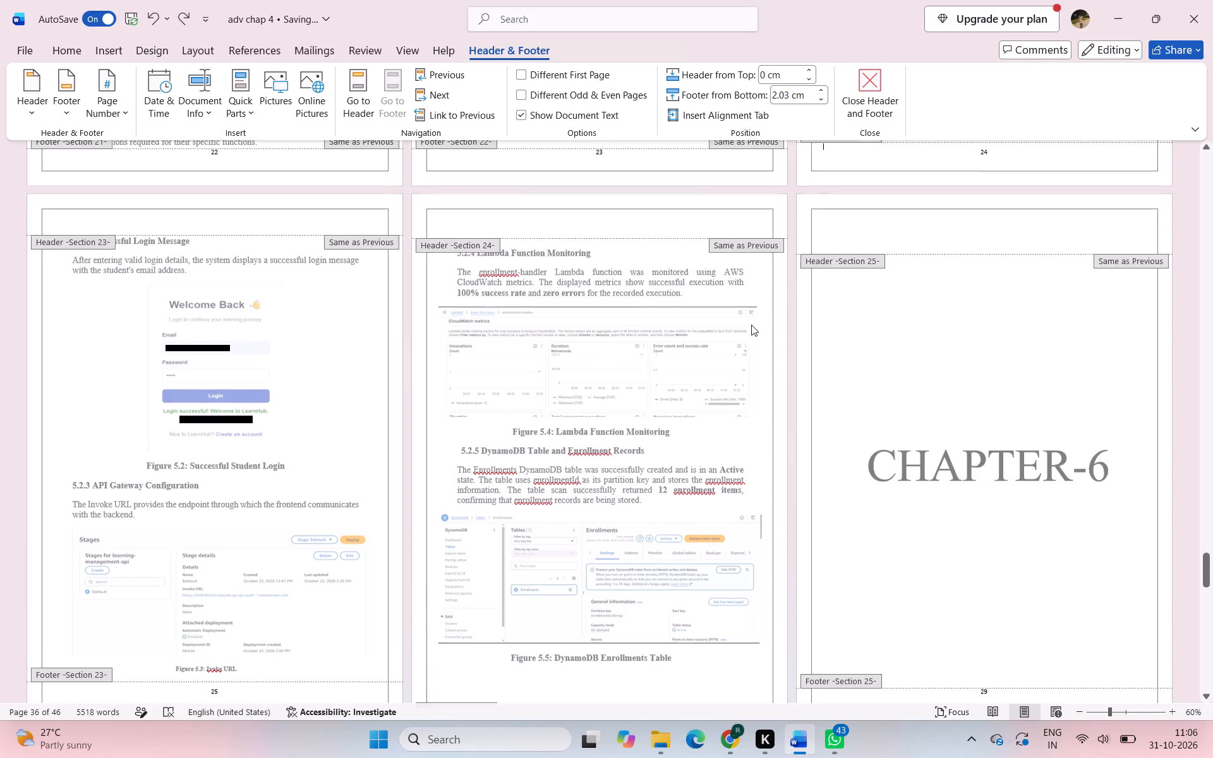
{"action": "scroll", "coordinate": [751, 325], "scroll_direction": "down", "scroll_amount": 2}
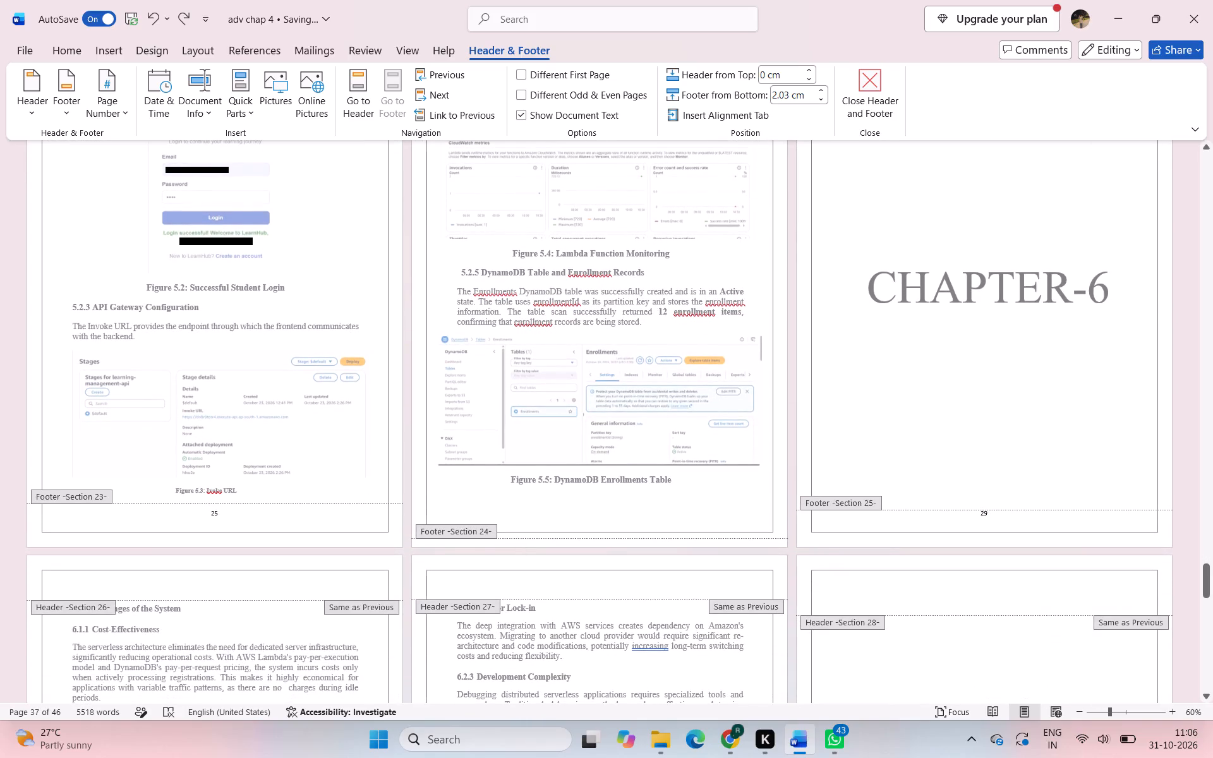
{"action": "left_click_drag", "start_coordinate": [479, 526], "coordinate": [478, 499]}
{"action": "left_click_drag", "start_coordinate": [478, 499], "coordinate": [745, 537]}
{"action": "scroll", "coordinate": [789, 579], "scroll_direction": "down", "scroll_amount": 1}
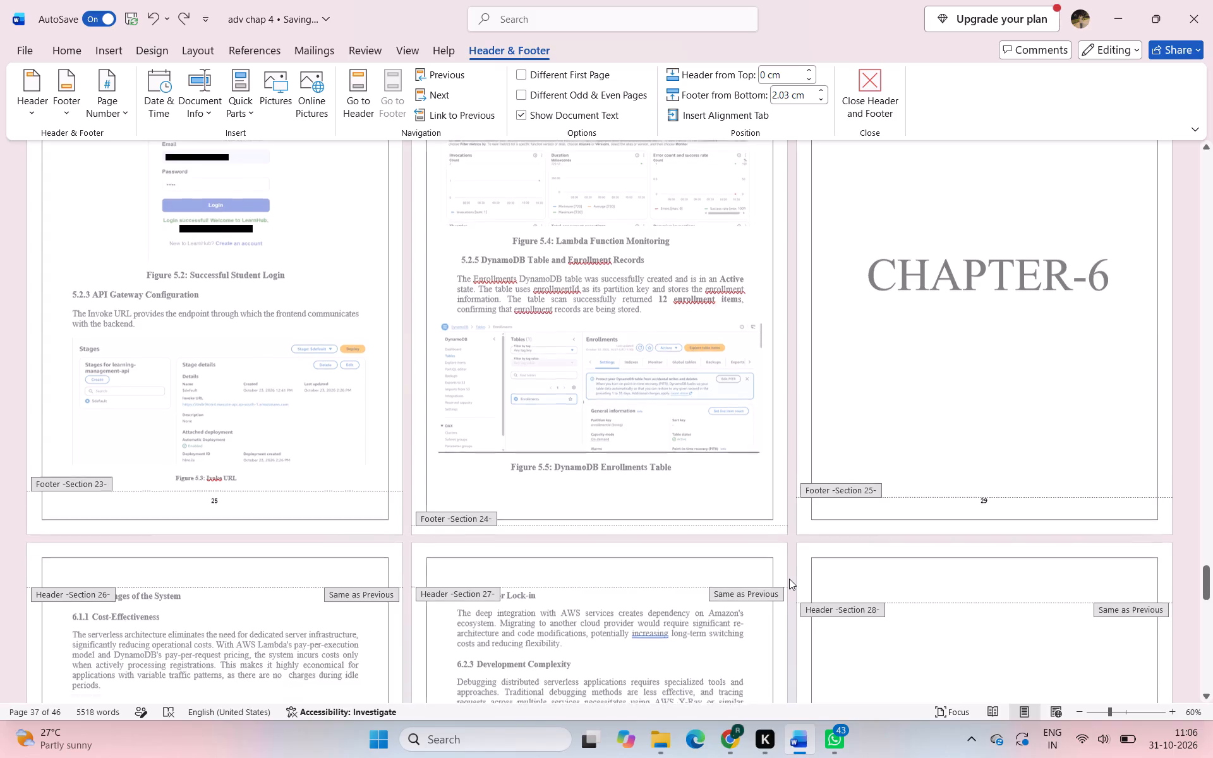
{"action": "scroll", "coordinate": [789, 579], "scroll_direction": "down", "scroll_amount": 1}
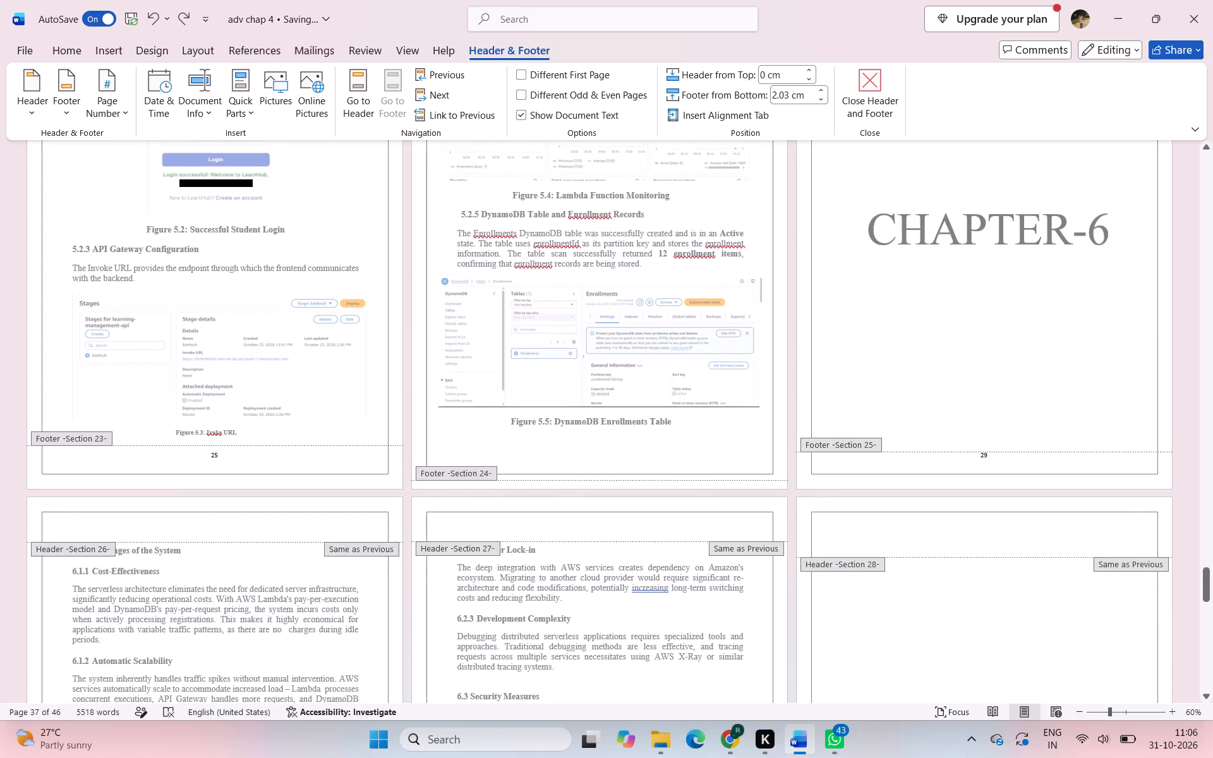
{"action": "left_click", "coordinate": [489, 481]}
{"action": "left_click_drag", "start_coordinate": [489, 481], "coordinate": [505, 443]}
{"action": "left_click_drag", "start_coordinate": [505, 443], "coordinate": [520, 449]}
Leave footer editing and insert a Simple Text Box at the end of the Figure 5.5: DynamoDB Enrollments Table caption.
{"action": "triple_click", "coordinate": [520, 449]}
{"action": "left_click", "coordinate": [520, 449]}
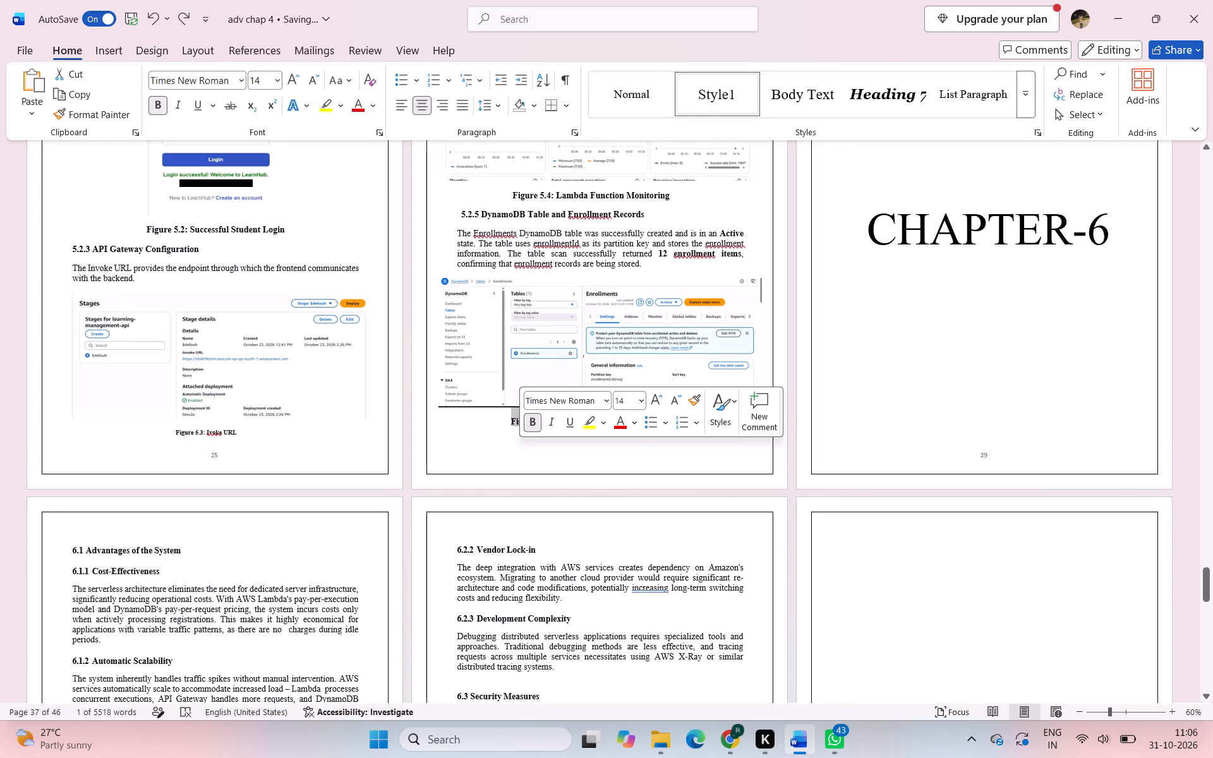
{"action": "left_click", "coordinate": [520, 449]}
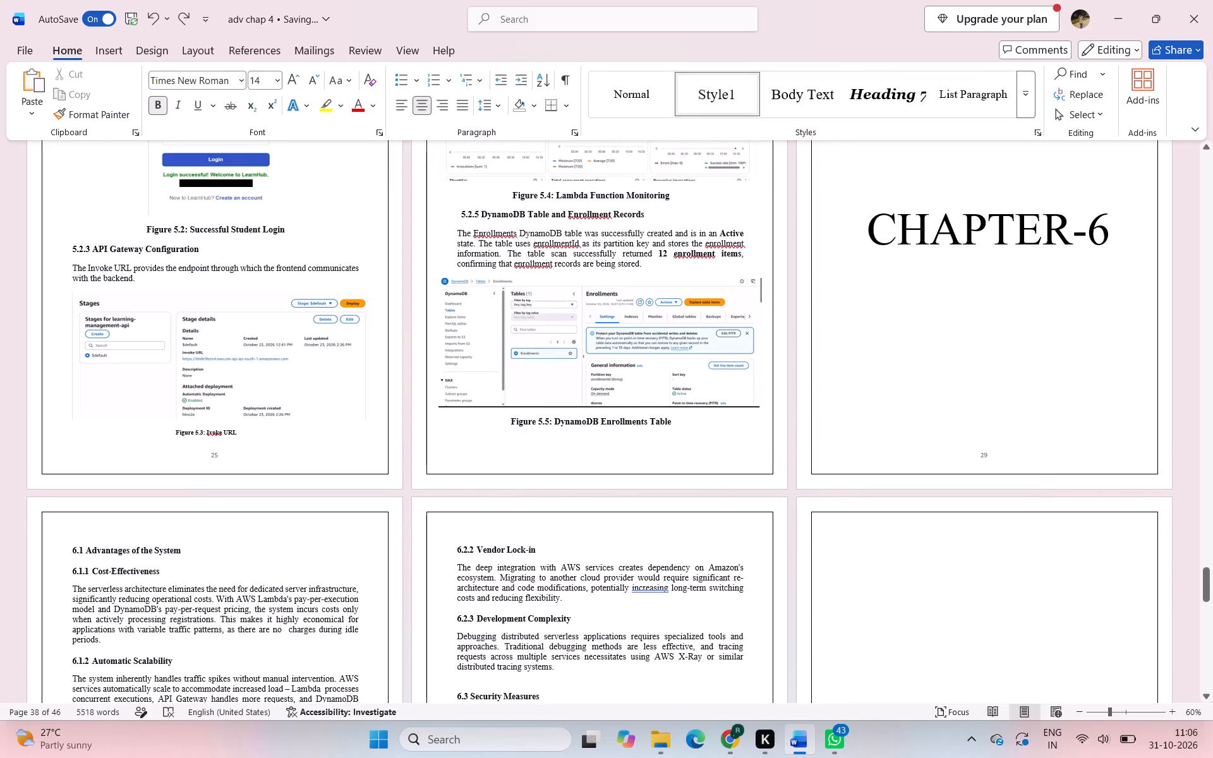
{"action": "left_click", "coordinate": [689, 421]}
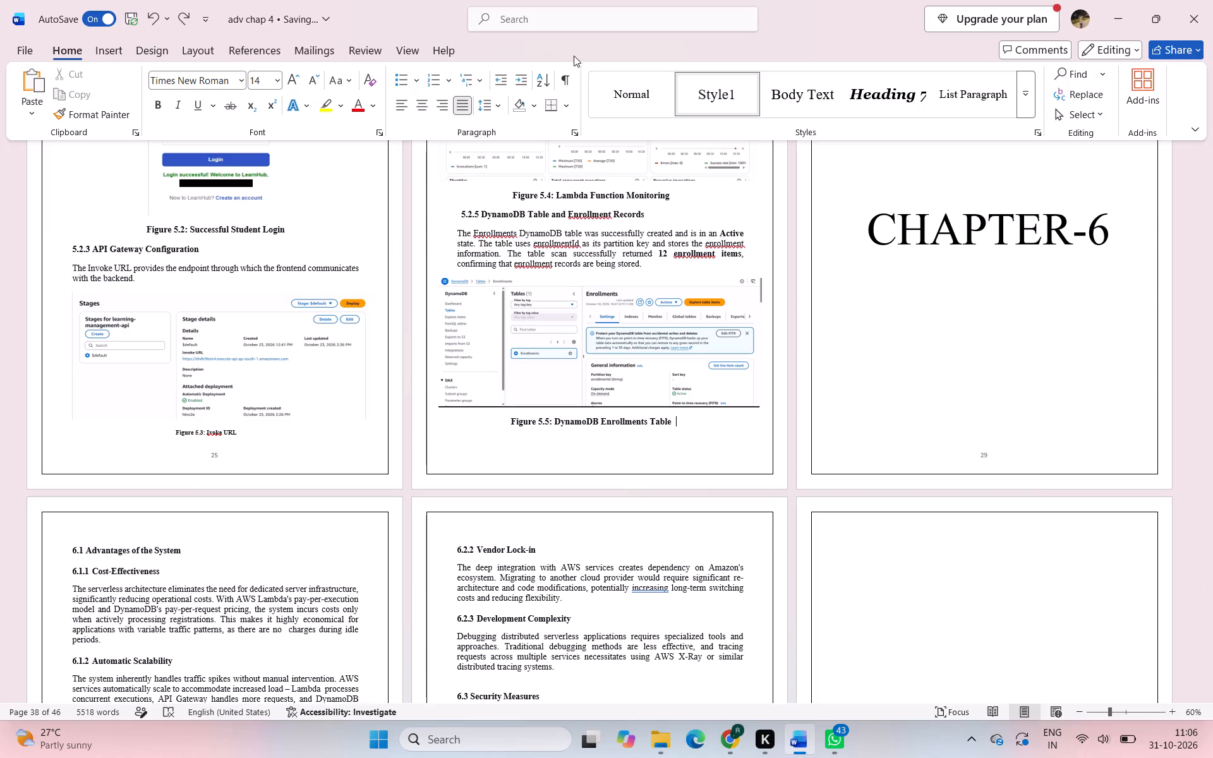
{"action": "left_click", "coordinate": [104, 56]}
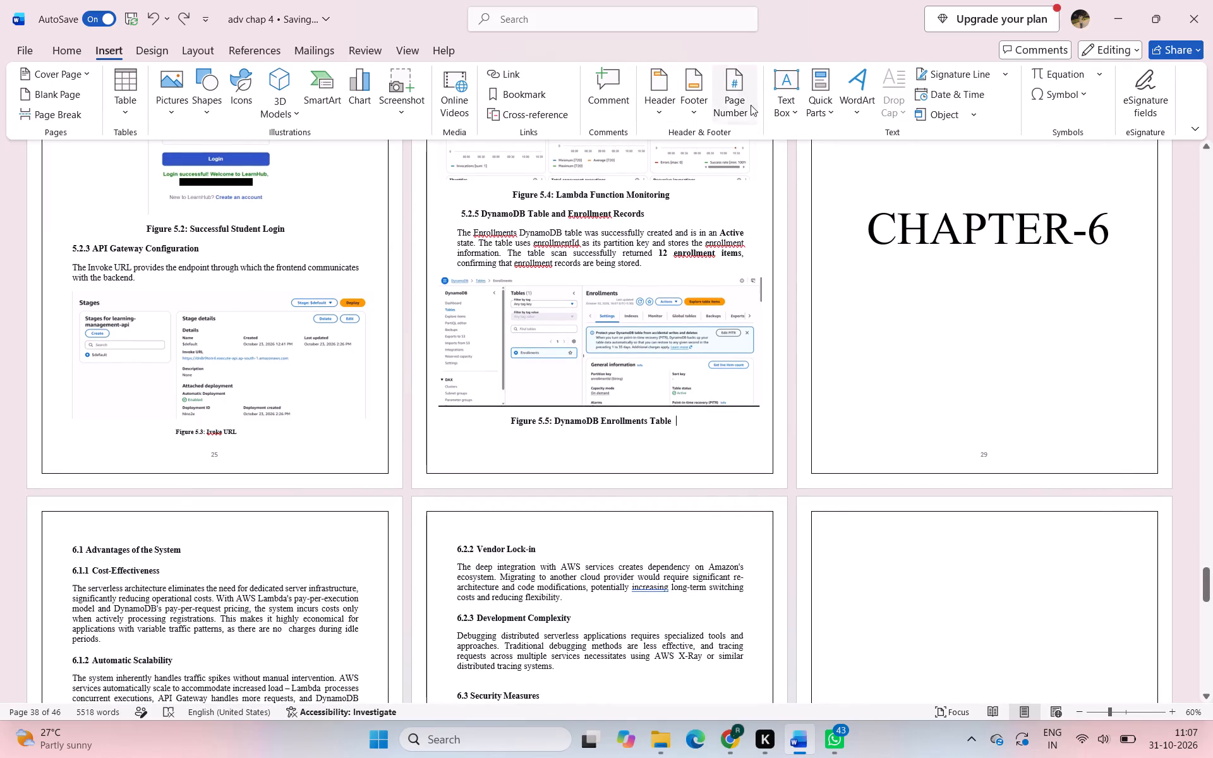
{"action": "left_click", "coordinate": [781, 99]}
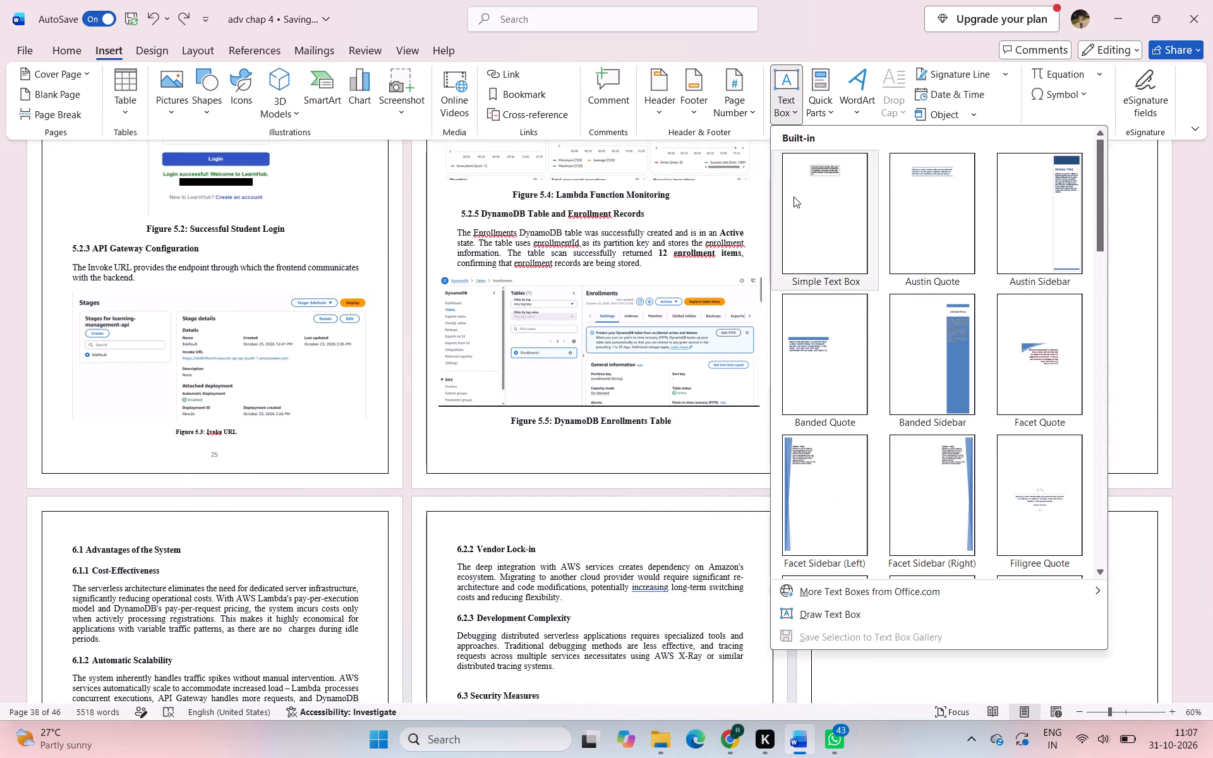
{"action": "left_click", "coordinate": [794, 196]}
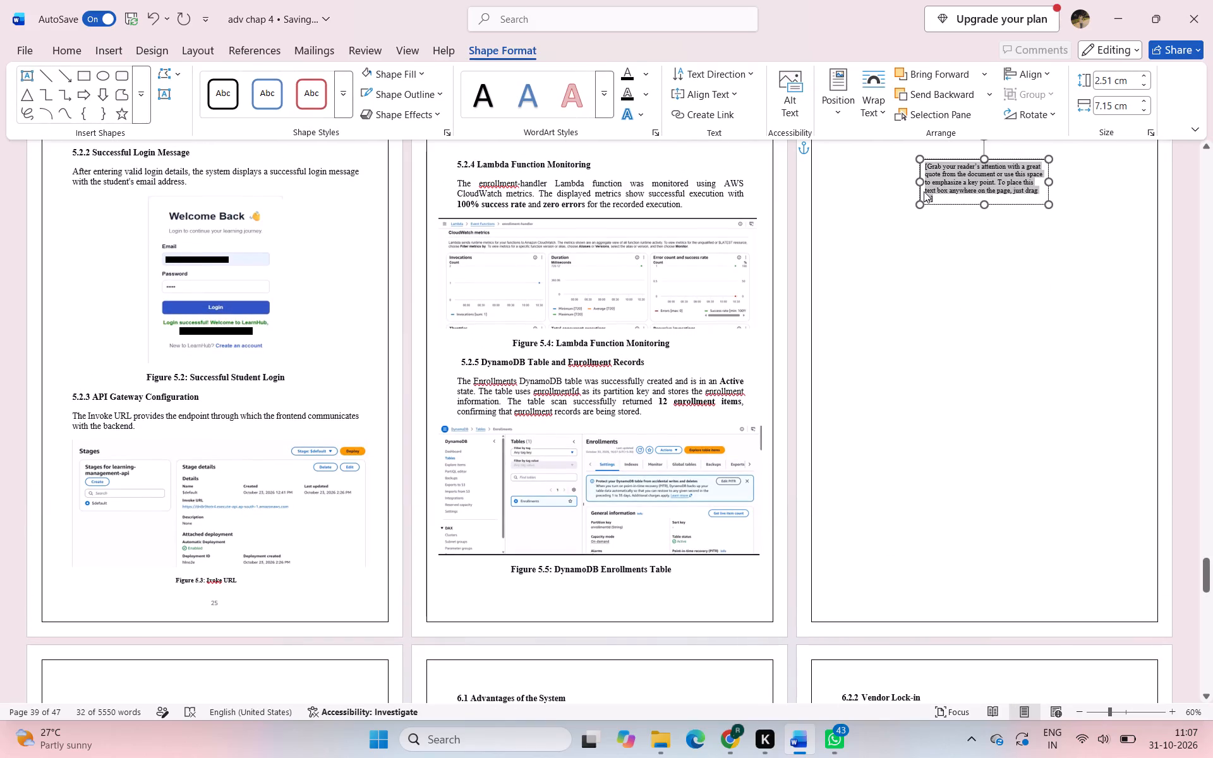
Shrink the new text box to about 1.09 cm high and 1.58 cm wide.
{"action": "left_click", "coordinate": [924, 191]}
{"action": "left_click_drag", "start_coordinate": [924, 191], "coordinate": [924, 207]}
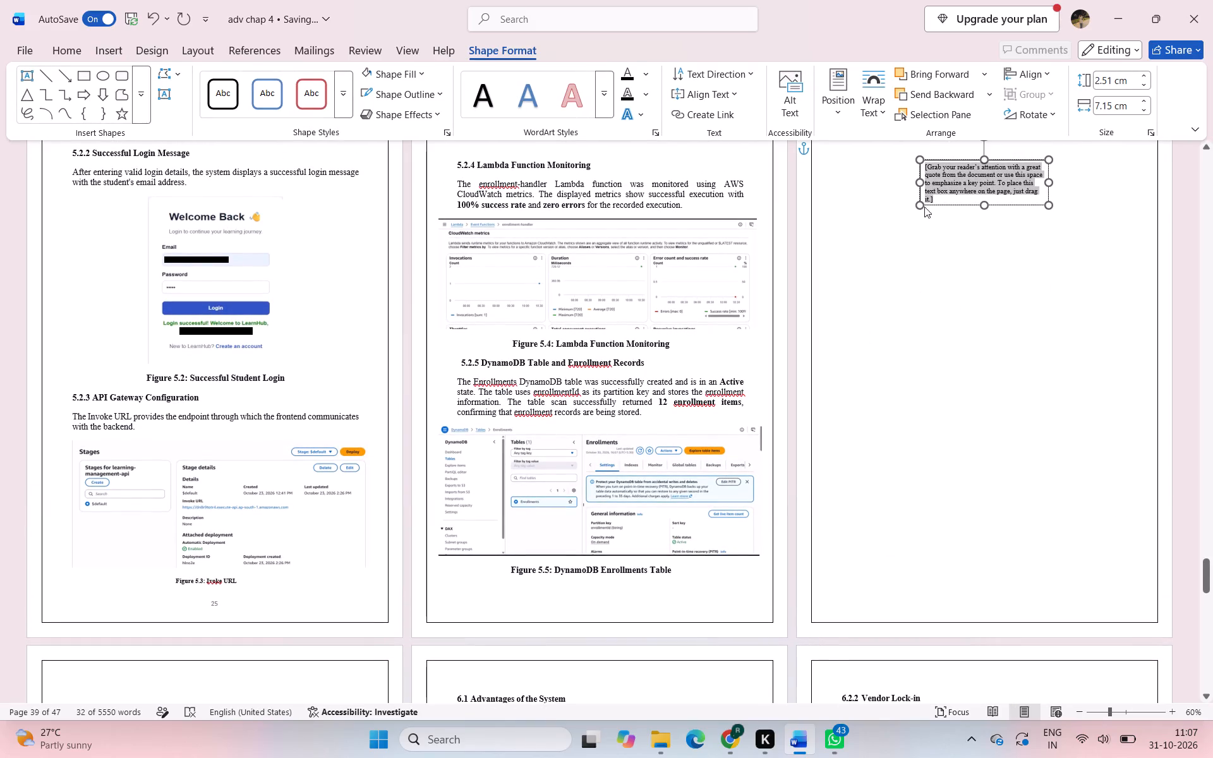
{"action": "left_click_drag", "start_coordinate": [924, 207], "coordinate": [918, 206]}
{"action": "left_click_drag", "start_coordinate": [918, 206], "coordinate": [993, 184]}
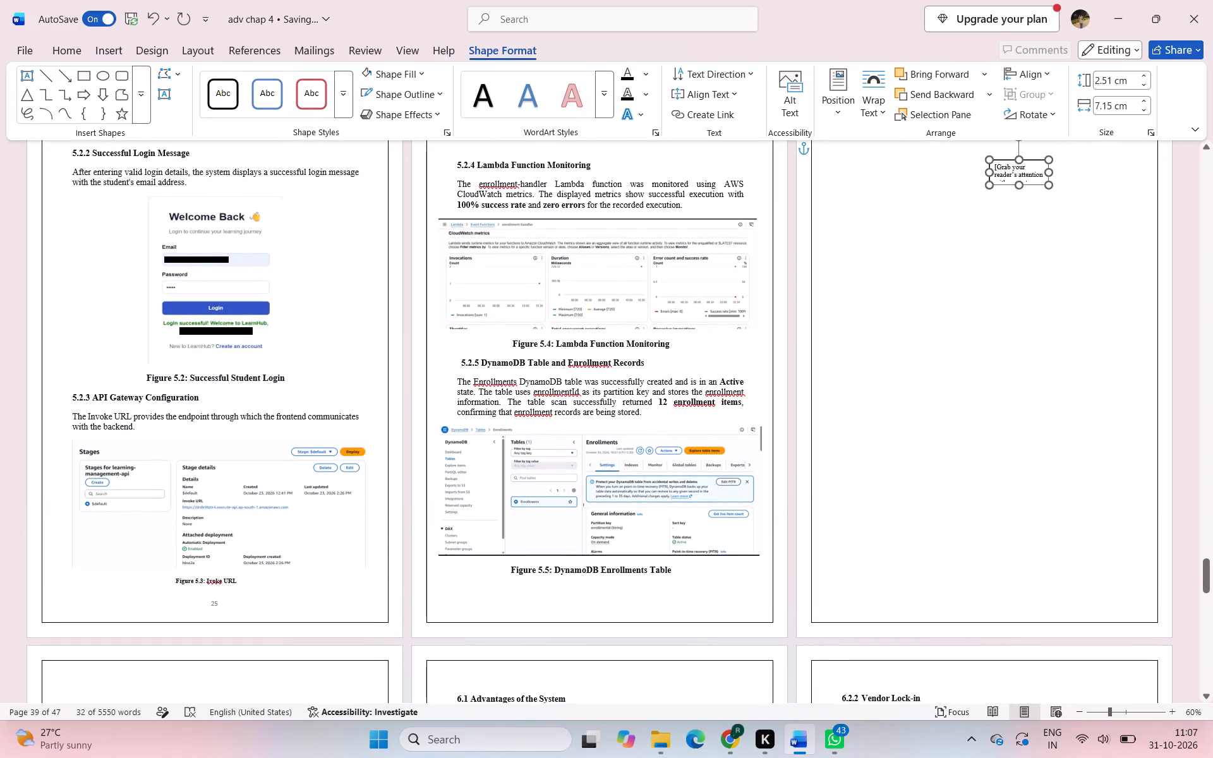
{"action": "left_click_drag", "start_coordinate": [993, 184], "coordinate": [1020, 179]}
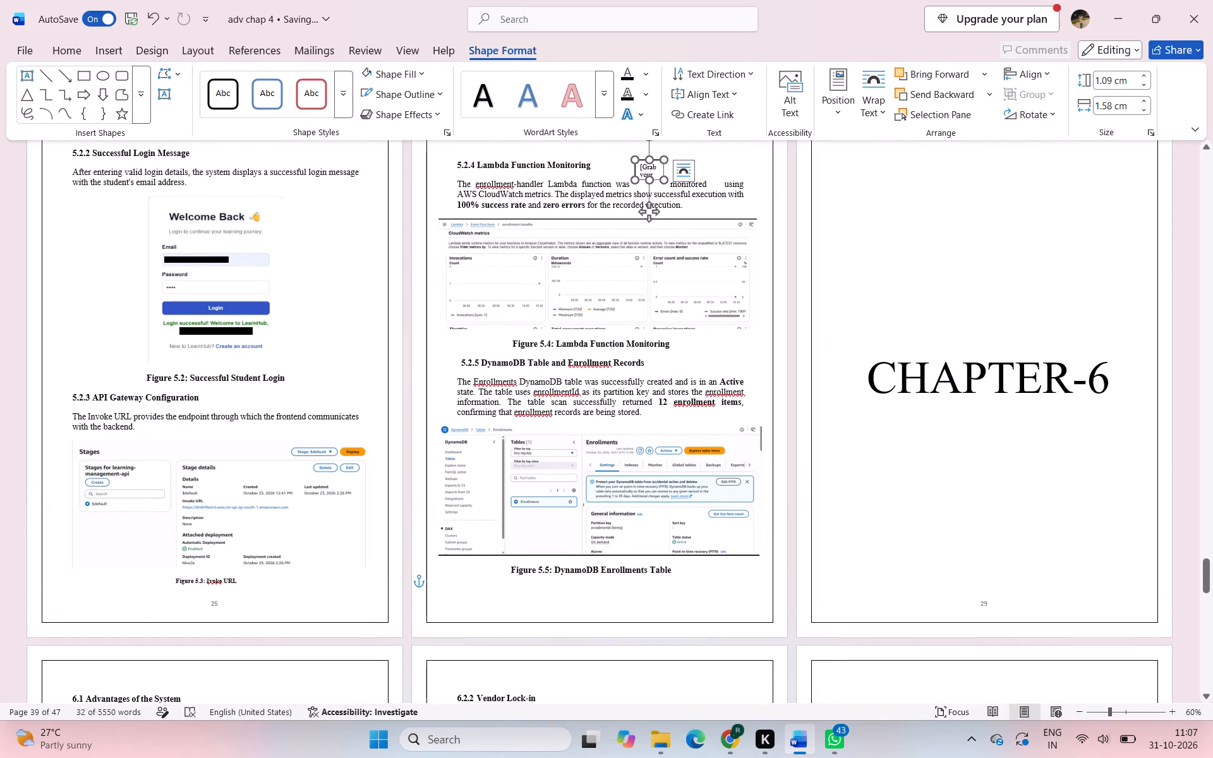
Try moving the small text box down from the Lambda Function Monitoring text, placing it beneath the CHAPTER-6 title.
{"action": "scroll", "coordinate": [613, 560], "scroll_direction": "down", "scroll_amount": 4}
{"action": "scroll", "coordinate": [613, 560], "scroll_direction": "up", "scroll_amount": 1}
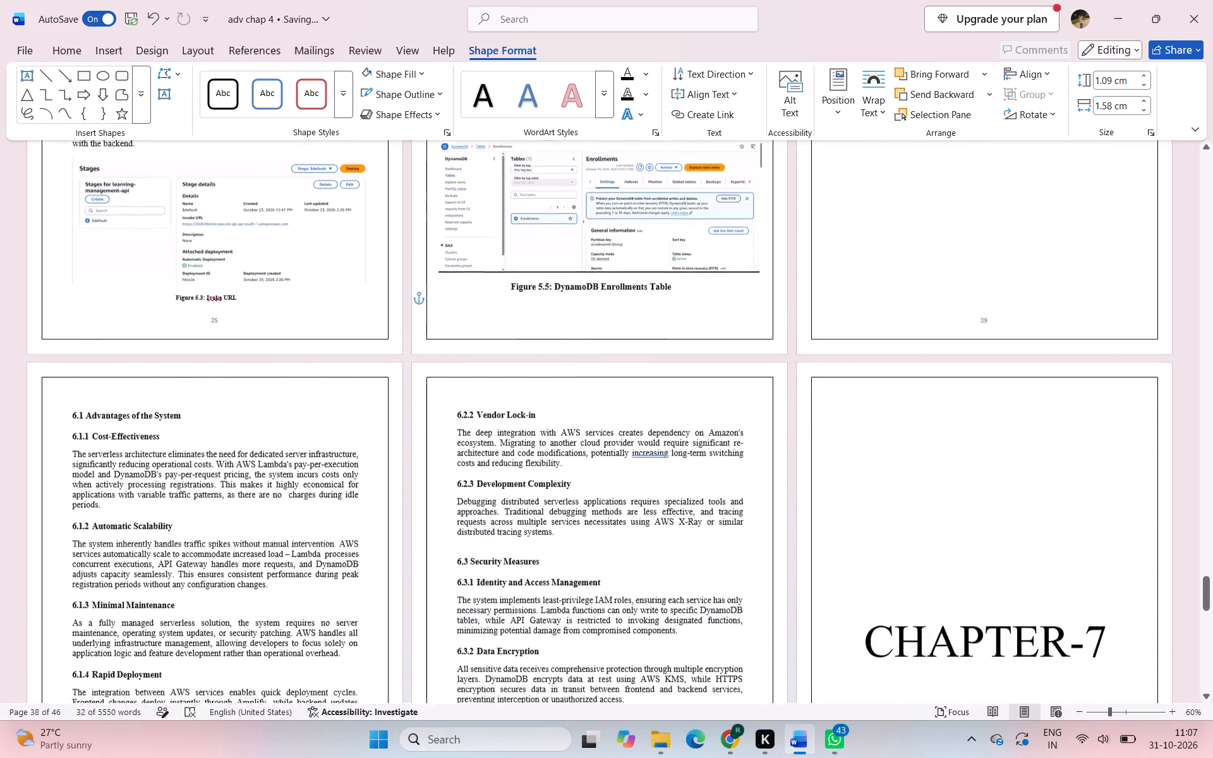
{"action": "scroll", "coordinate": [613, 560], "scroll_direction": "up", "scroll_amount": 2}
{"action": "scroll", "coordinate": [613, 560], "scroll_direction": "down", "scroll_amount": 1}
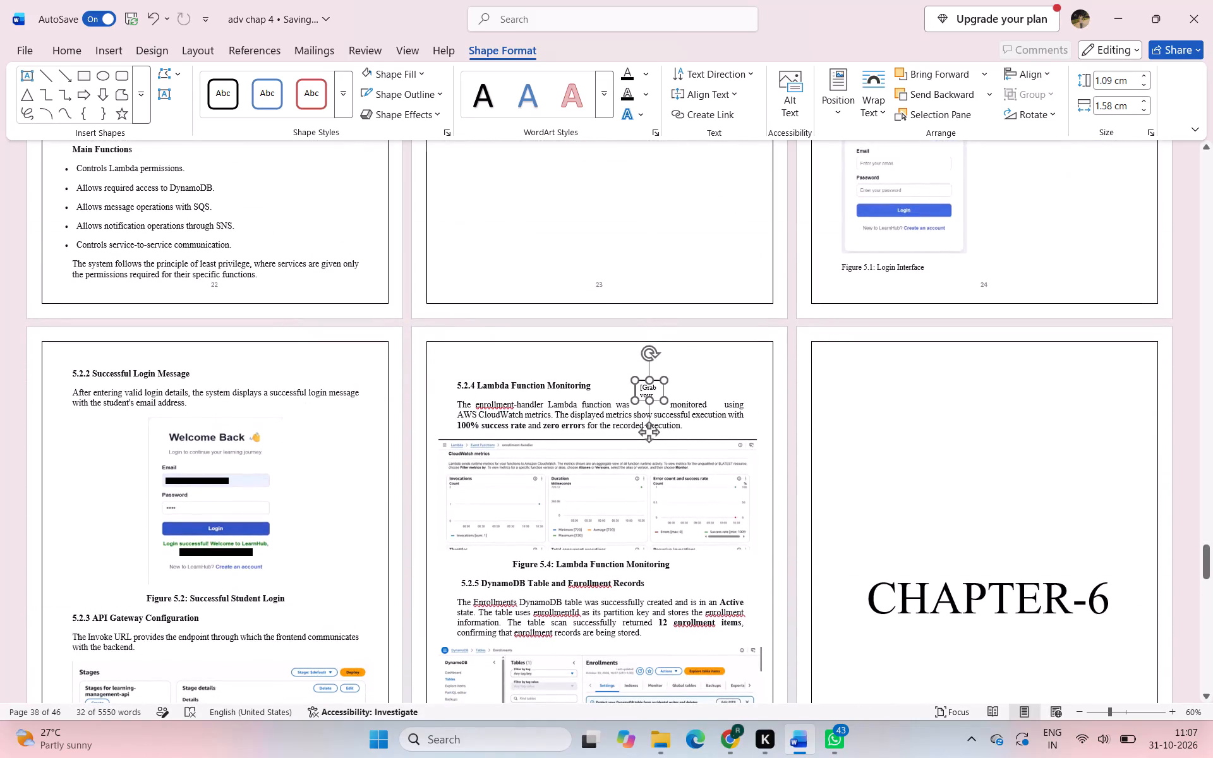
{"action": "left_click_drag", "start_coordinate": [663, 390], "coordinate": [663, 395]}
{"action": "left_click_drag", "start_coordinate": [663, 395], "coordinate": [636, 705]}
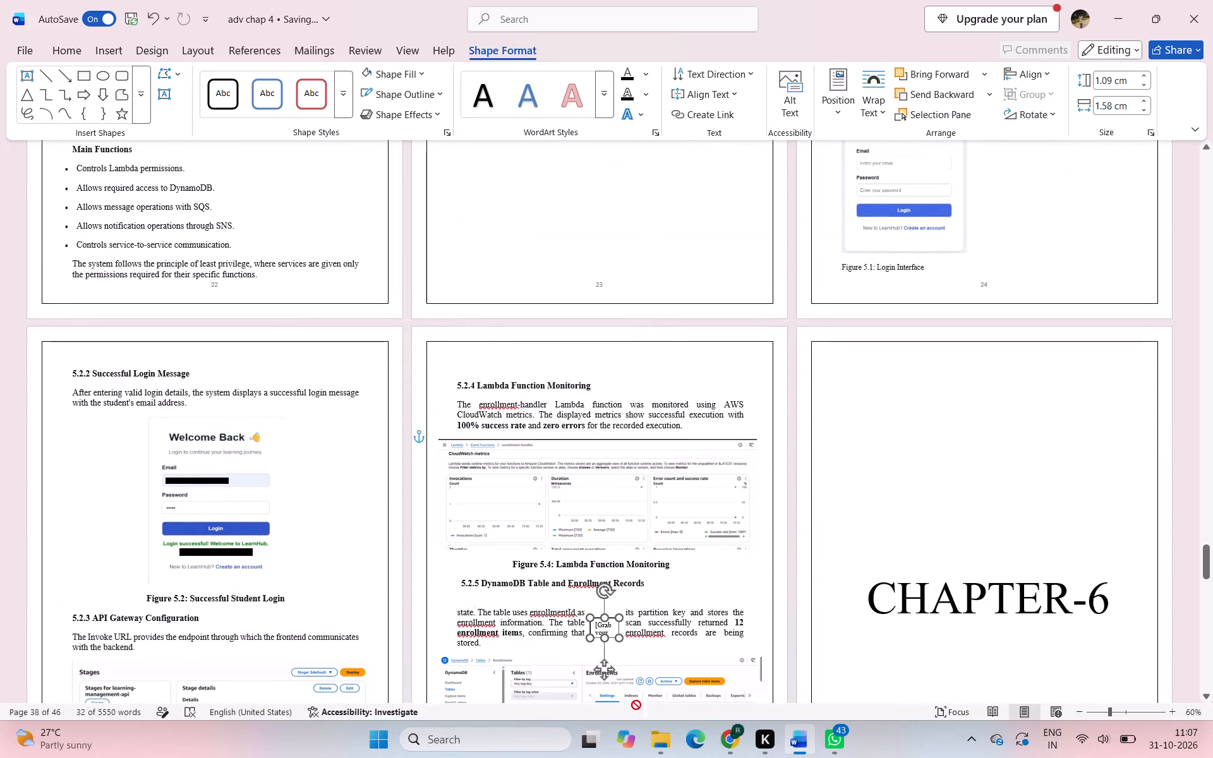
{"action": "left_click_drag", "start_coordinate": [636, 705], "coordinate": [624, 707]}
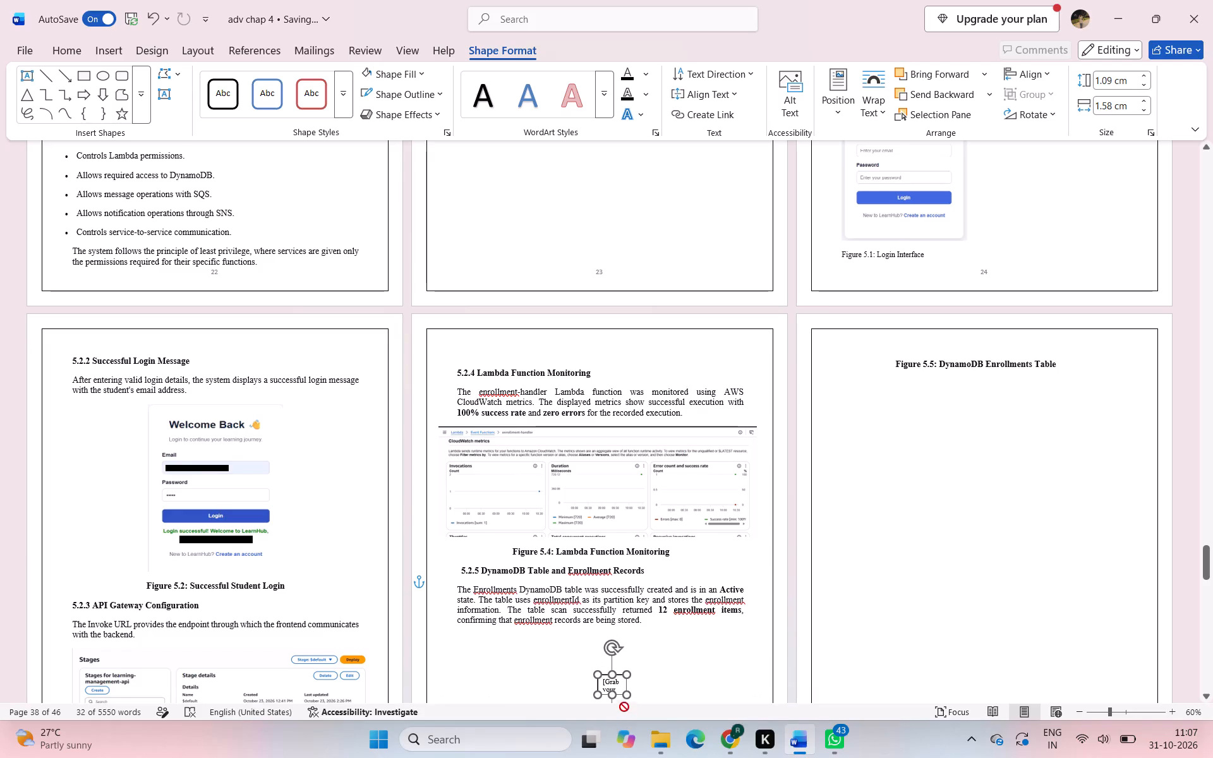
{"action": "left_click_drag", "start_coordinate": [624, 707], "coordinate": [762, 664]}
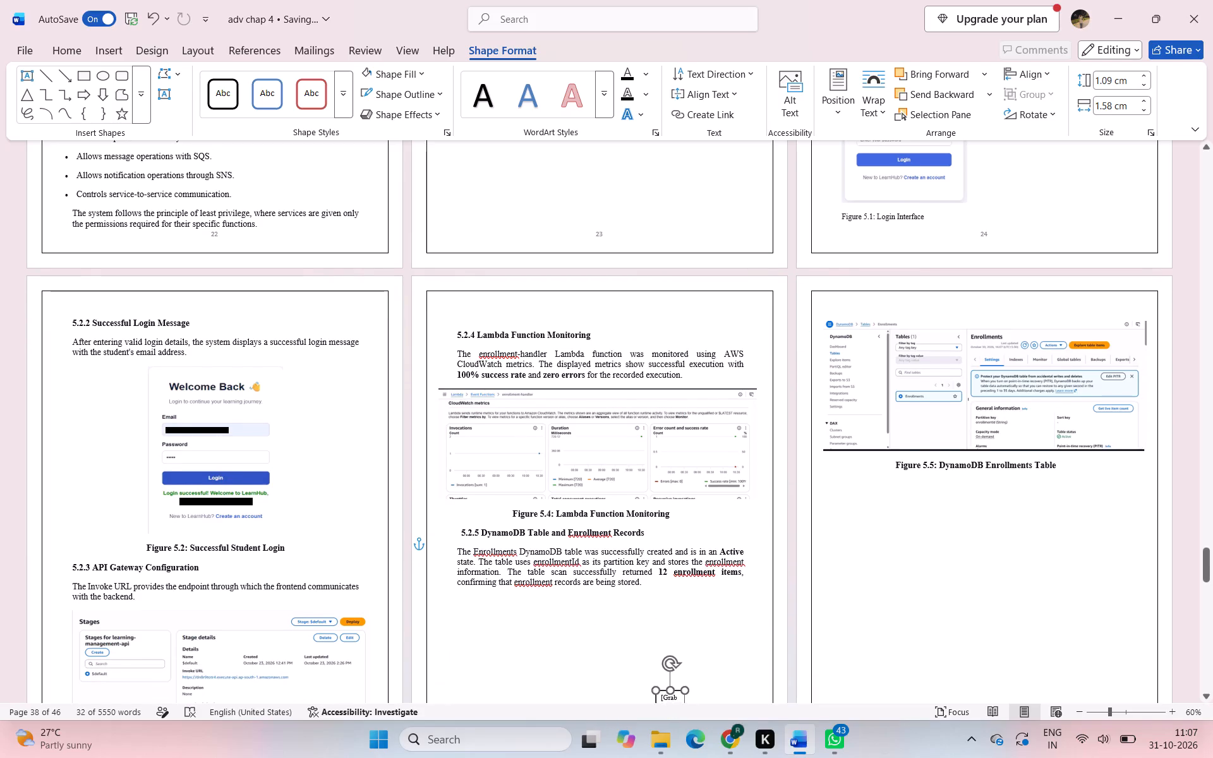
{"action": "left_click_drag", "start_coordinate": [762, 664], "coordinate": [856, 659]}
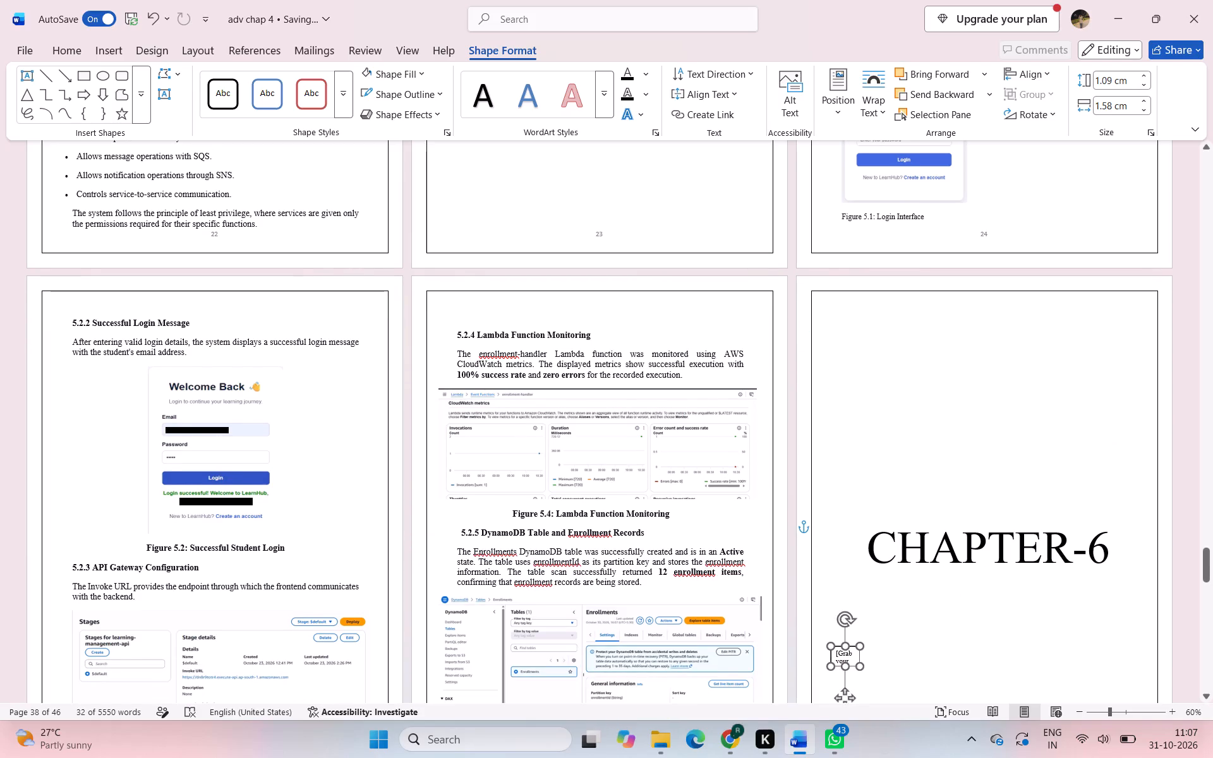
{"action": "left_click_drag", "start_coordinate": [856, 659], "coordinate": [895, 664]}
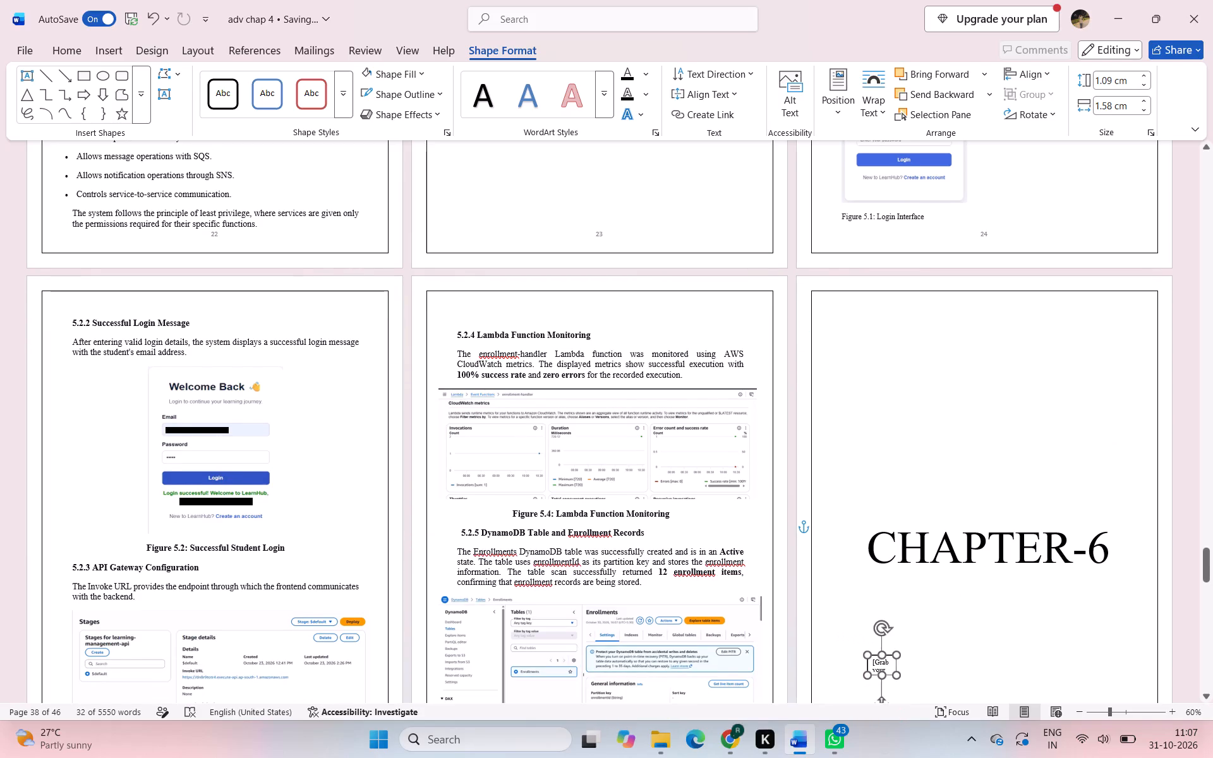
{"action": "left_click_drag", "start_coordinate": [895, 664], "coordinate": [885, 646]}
Move the small text box to the bottom centre of the DynamoDB page, beneath the Figure 5.5 caption at page-number height.
{"action": "scroll", "coordinate": [888, 654], "scroll_direction": "down", "scroll_amount": 2}
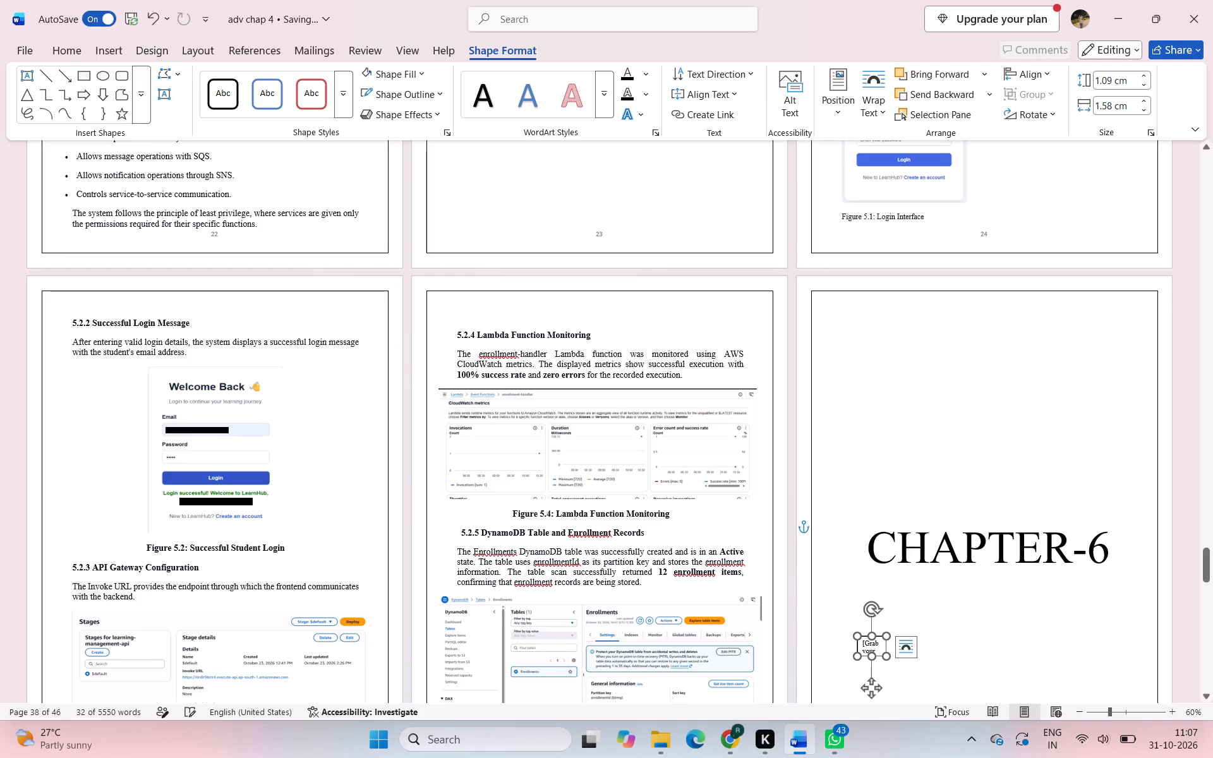
{"action": "scroll", "coordinate": [885, 646], "scroll_direction": "down", "scroll_amount": 3}
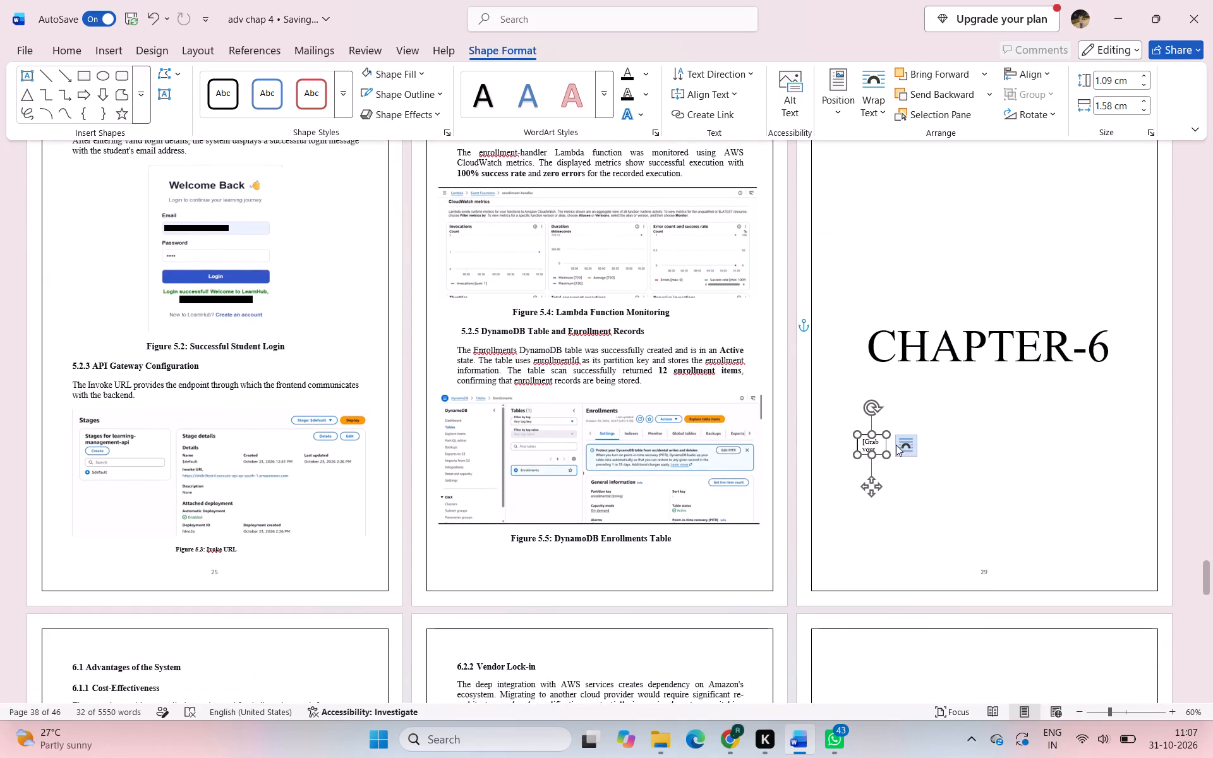
{"action": "left_click_drag", "start_coordinate": [879, 451], "coordinate": [635, 590]}
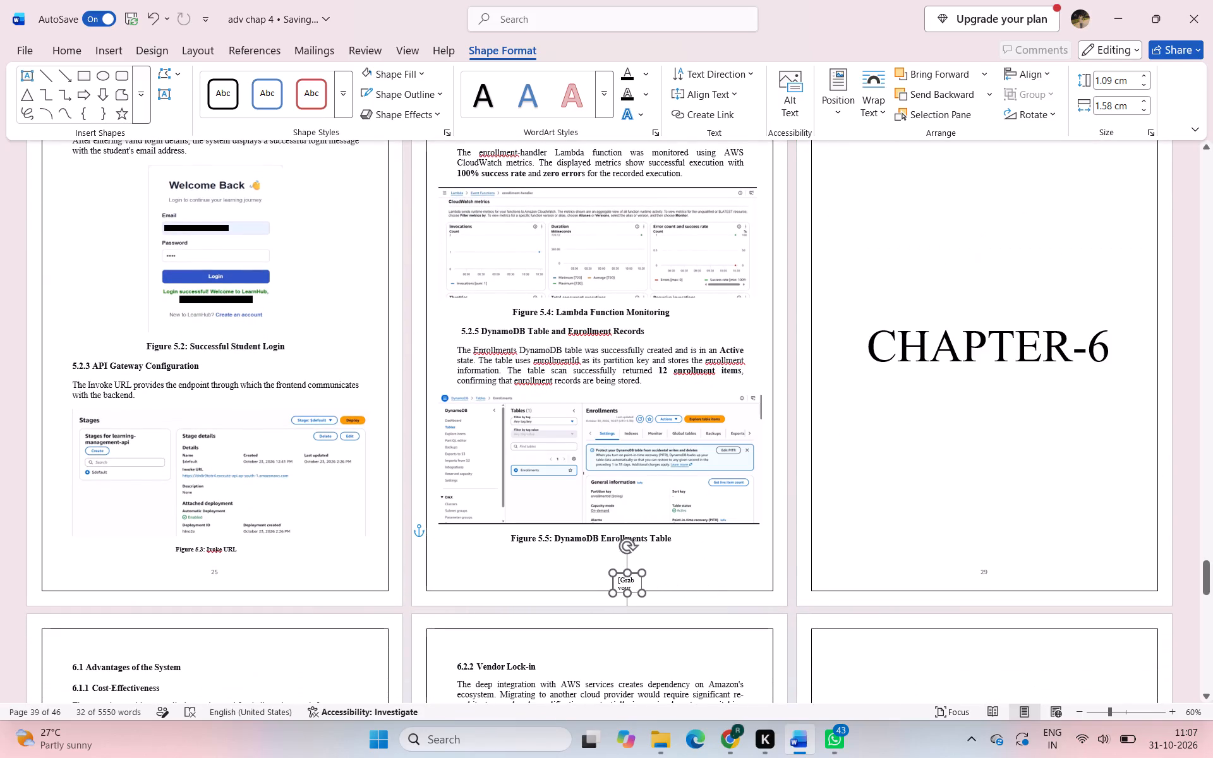
{"action": "left_click_drag", "start_coordinate": [635, 590], "coordinate": [606, 582]}
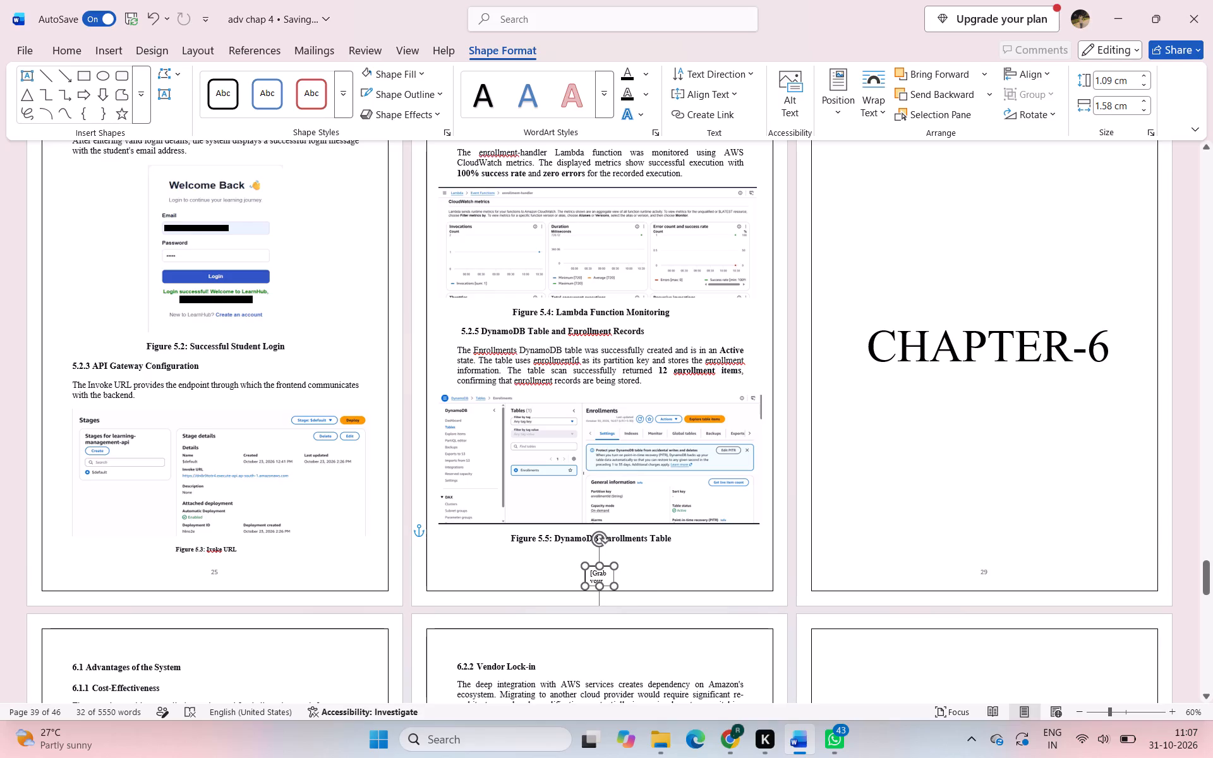
{"action": "left_click_drag", "start_coordinate": [606, 582], "coordinate": [608, 580]}
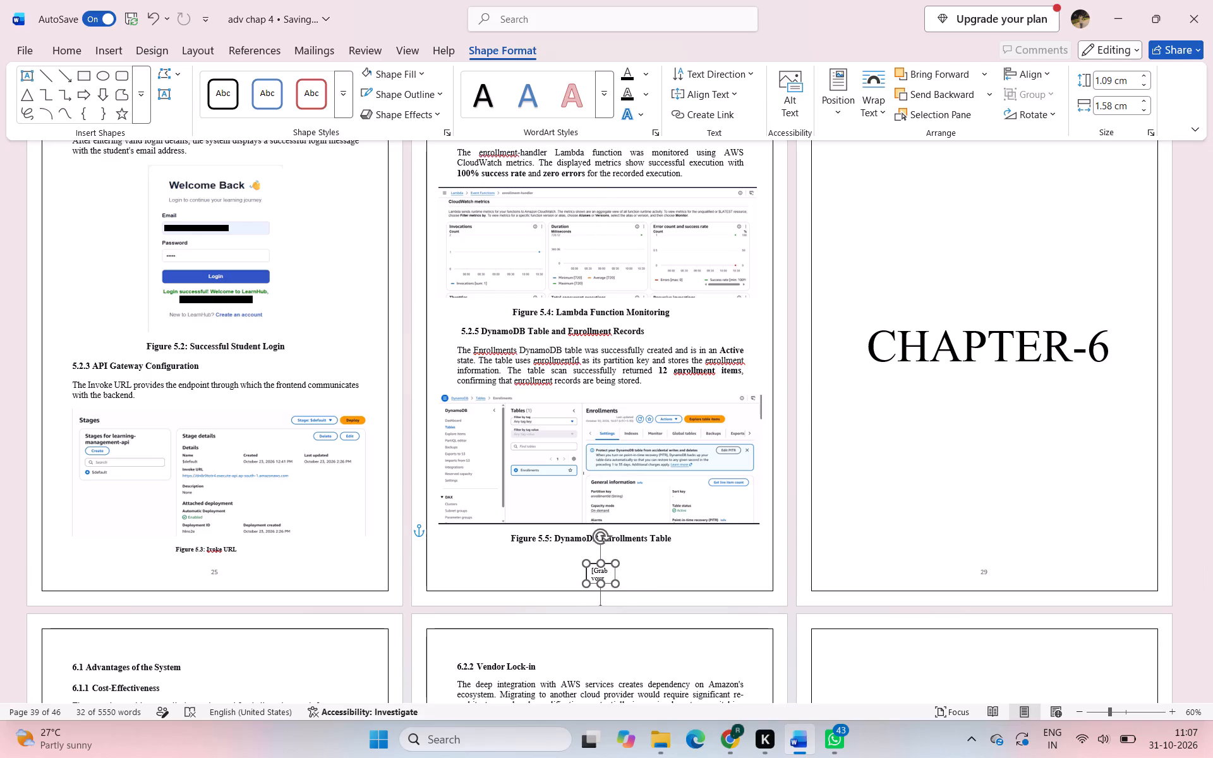
{"action": "left_click_drag", "start_coordinate": [608, 580], "coordinate": [605, 587]}
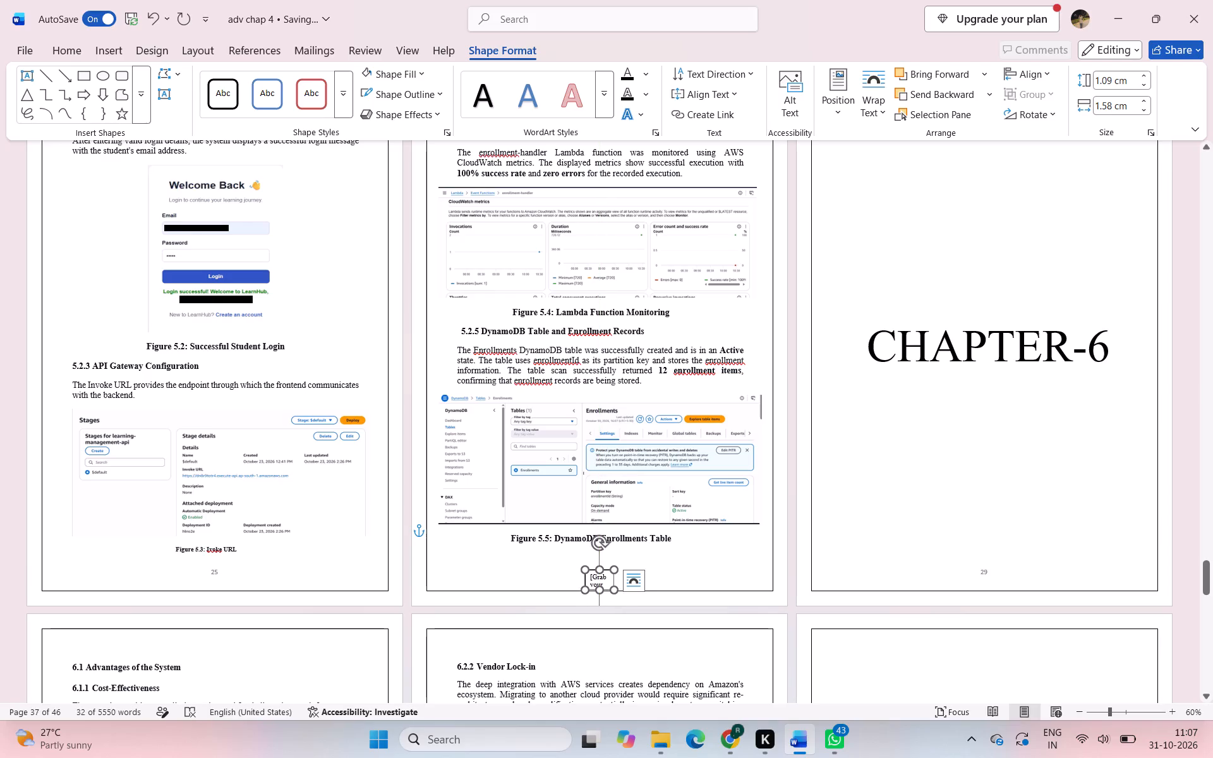
Replace the placeholder text in the small text box beneath the Figure 5.5 caption with the page number 26.
{"action": "left_click_drag", "start_coordinate": [591, 575], "coordinate": [602, 582]}
{"action": "key", "text": "BackSpace"}
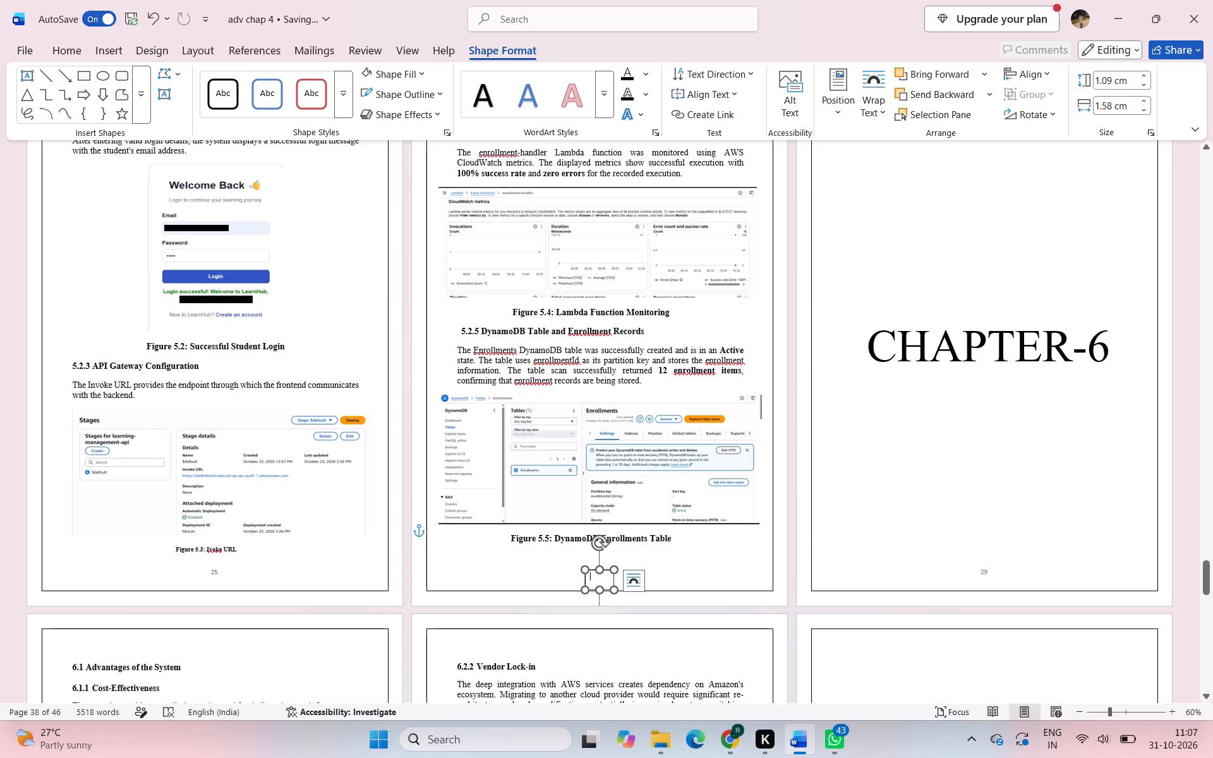
{"action": "type", "text": "26"}
{"action": "left_click", "coordinate": [675, 556]}
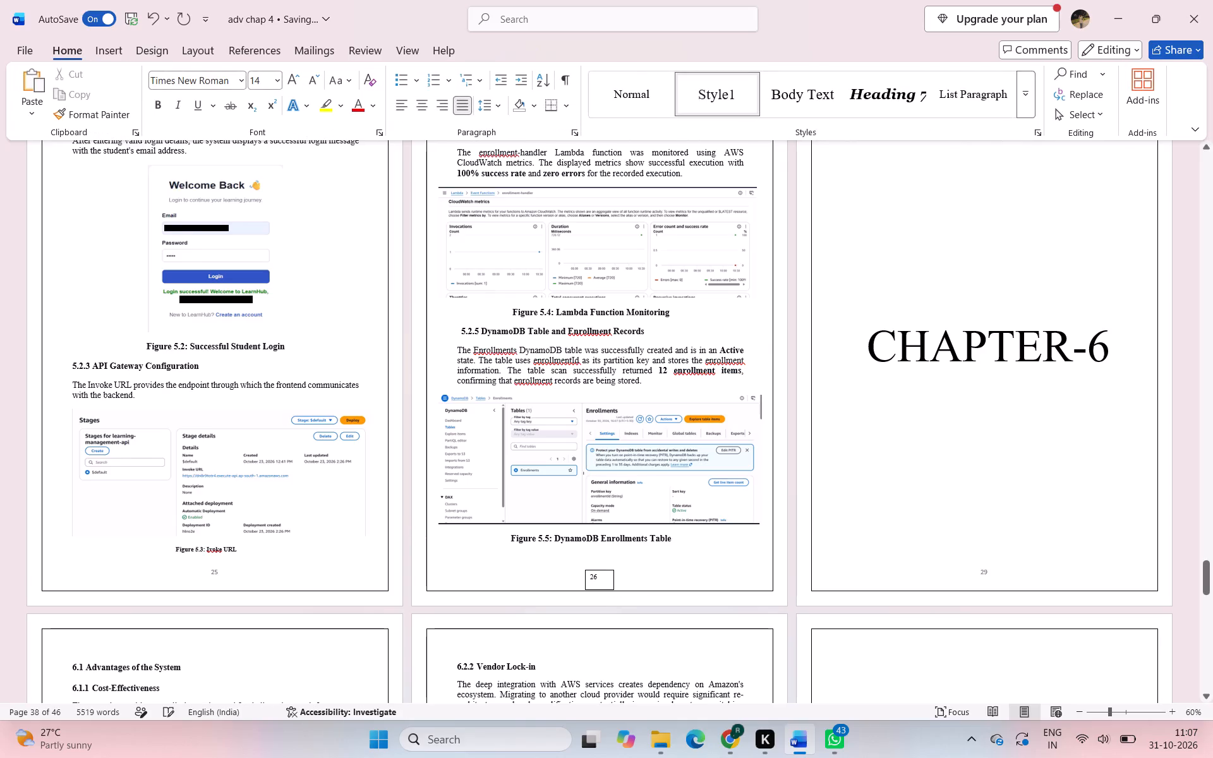
Set the outline of the text box containing 26 to the white theme colour.
{"action": "left_click", "coordinate": [608, 578]}
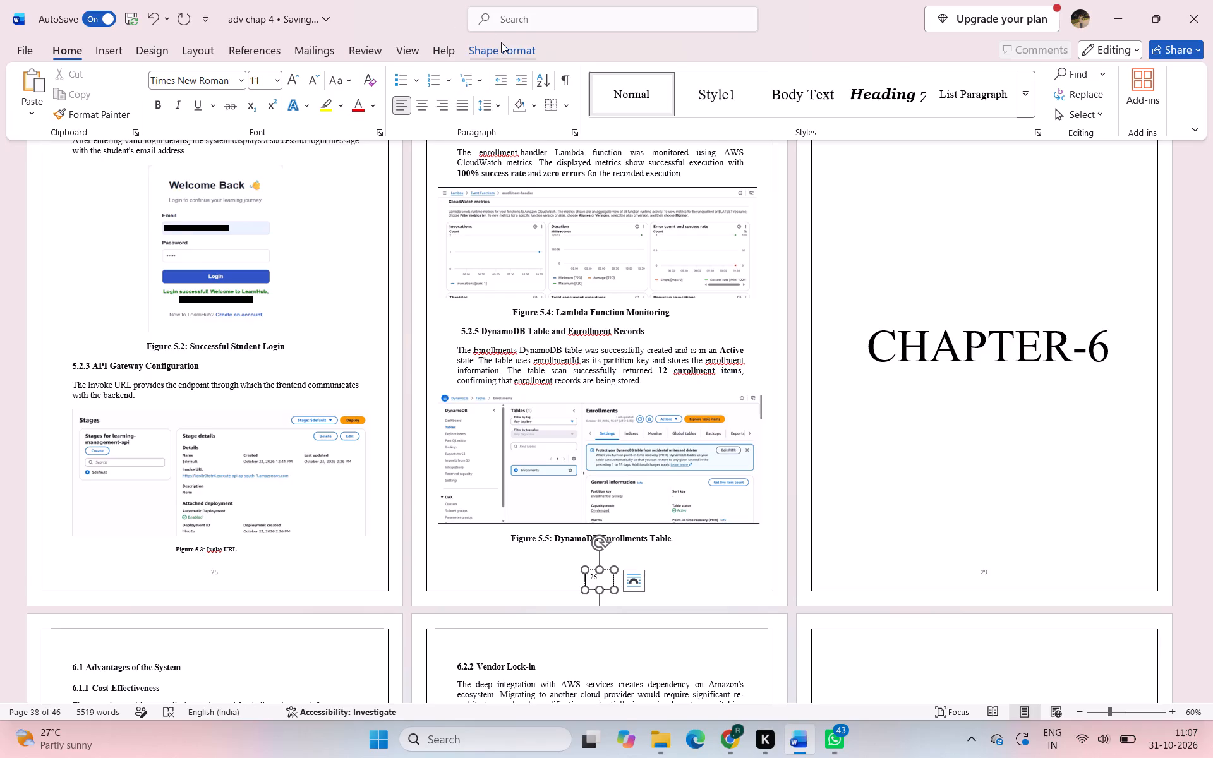
{"action": "left_click", "coordinate": [501, 42]}
{"action": "left_click", "coordinate": [437, 100]}
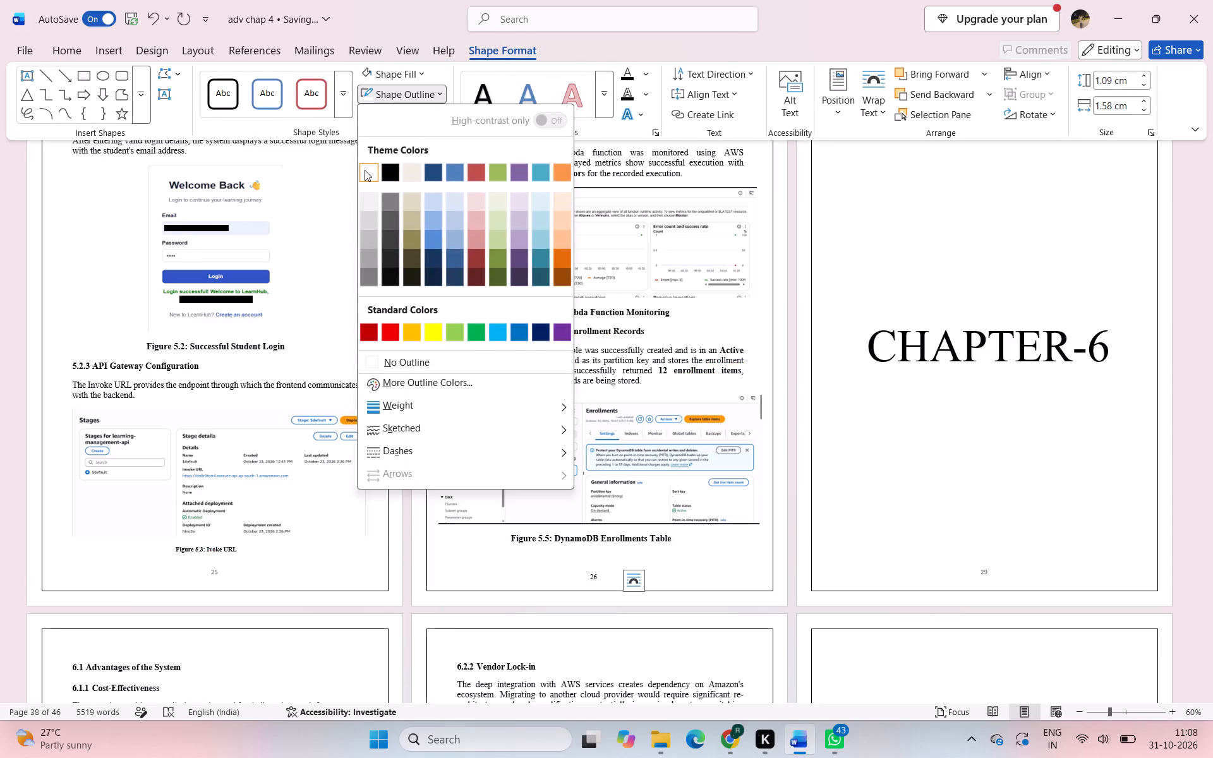
{"action": "left_click", "coordinate": [365, 170]}
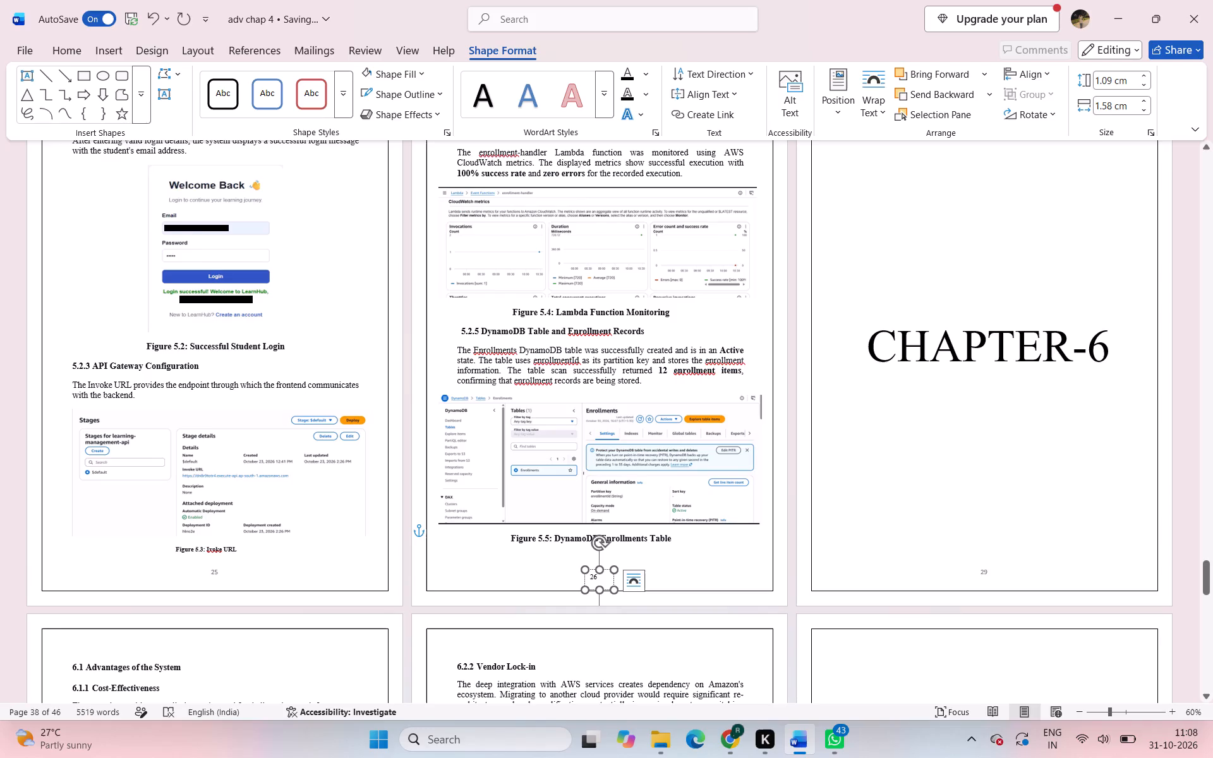
{"action": "left_click", "coordinate": [464, 554]}
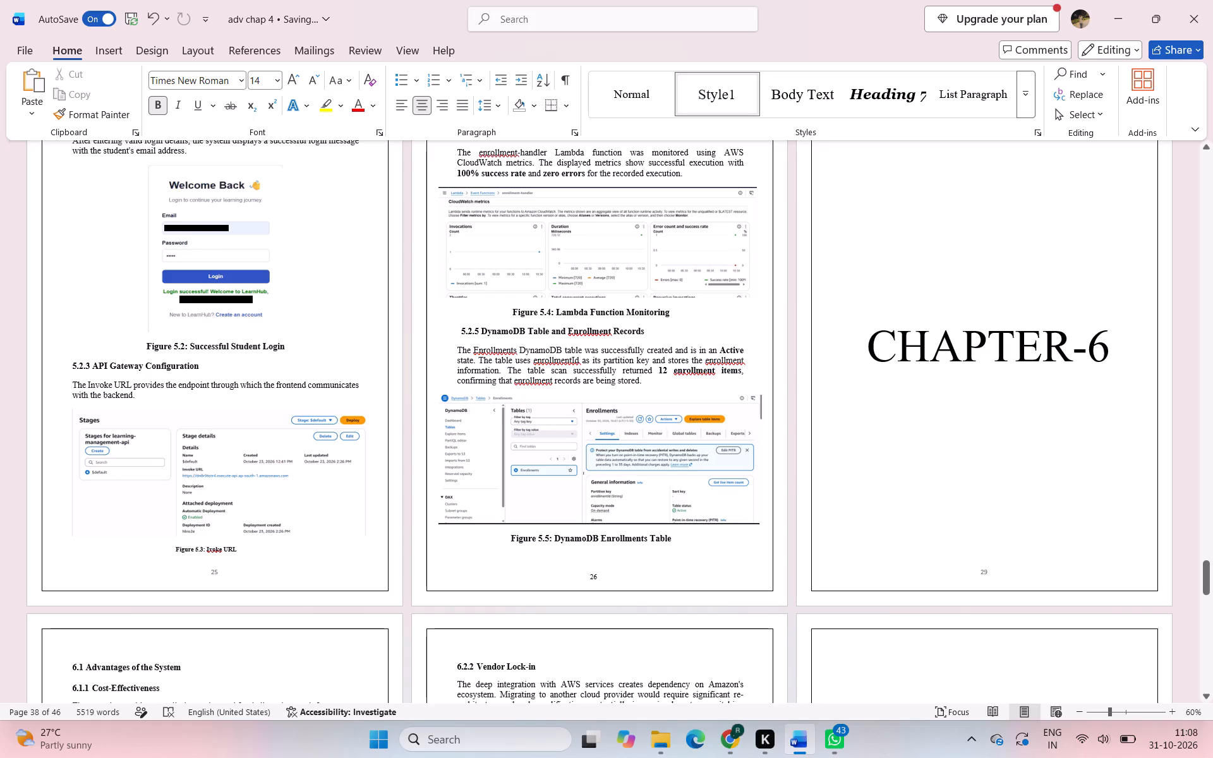
Add three empty paragraphs after the Figure 5.5: DynamoDB Enrollments Table caption to make a blank page before Chapter 6.
{"action": "left_click", "coordinate": [685, 539]}
{"action": "key", "text": "Return"}
{"action": "key", "text": "Return"}
{"action": "key", "text": "Return"}
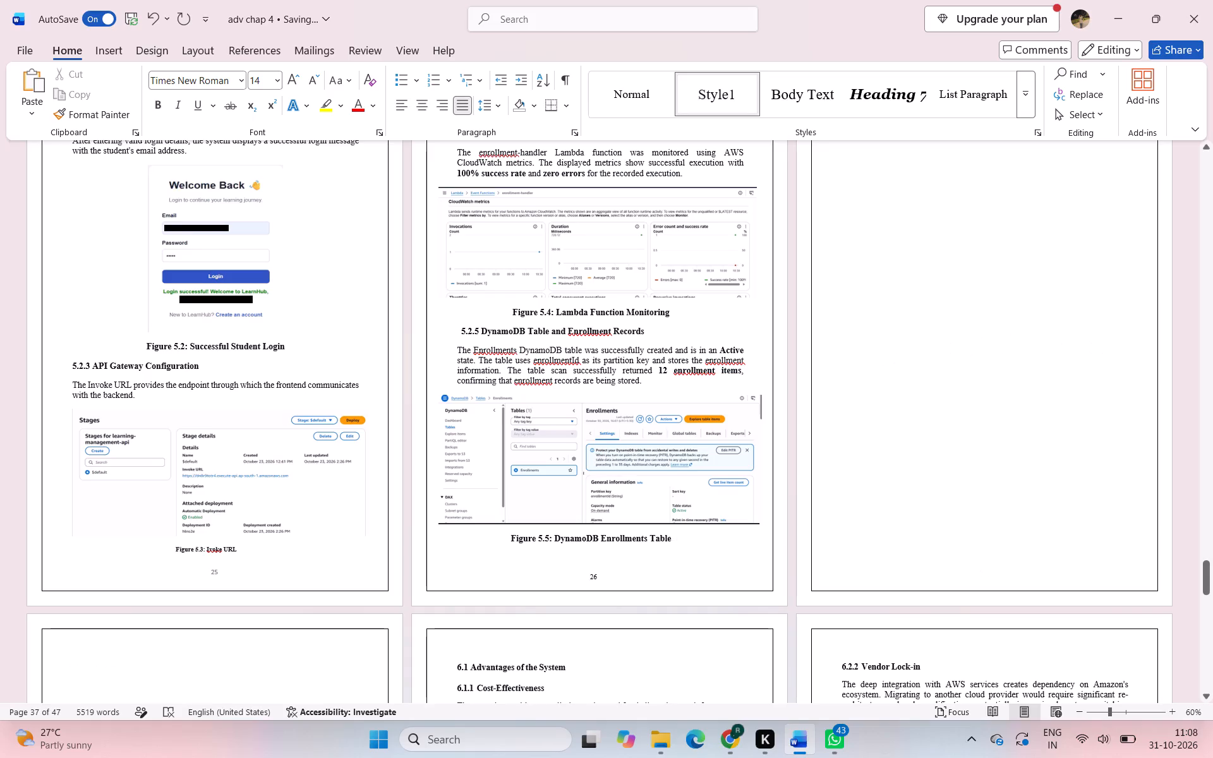
{"action": "left_click", "coordinate": [685, 539]}
Look over the Chapter 5 result pages and the start of Chapter 6 to examine the layout and page numbering.
{"action": "scroll", "coordinate": [685, 539], "scroll_direction": "down", "scroll_amount": 4}
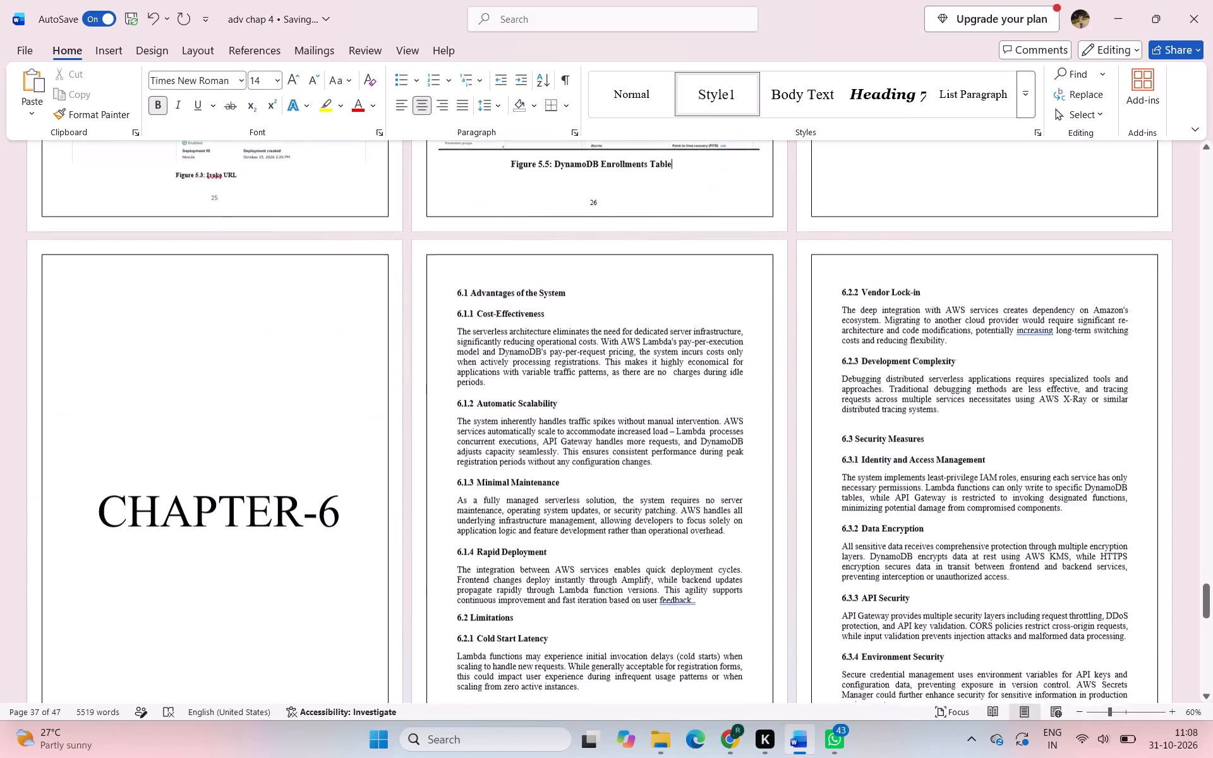
{"action": "scroll", "coordinate": [685, 539], "scroll_direction": "down", "scroll_amount": 1}
{"action": "scroll", "coordinate": [685, 539], "scroll_direction": "up", "scroll_amount": 2}
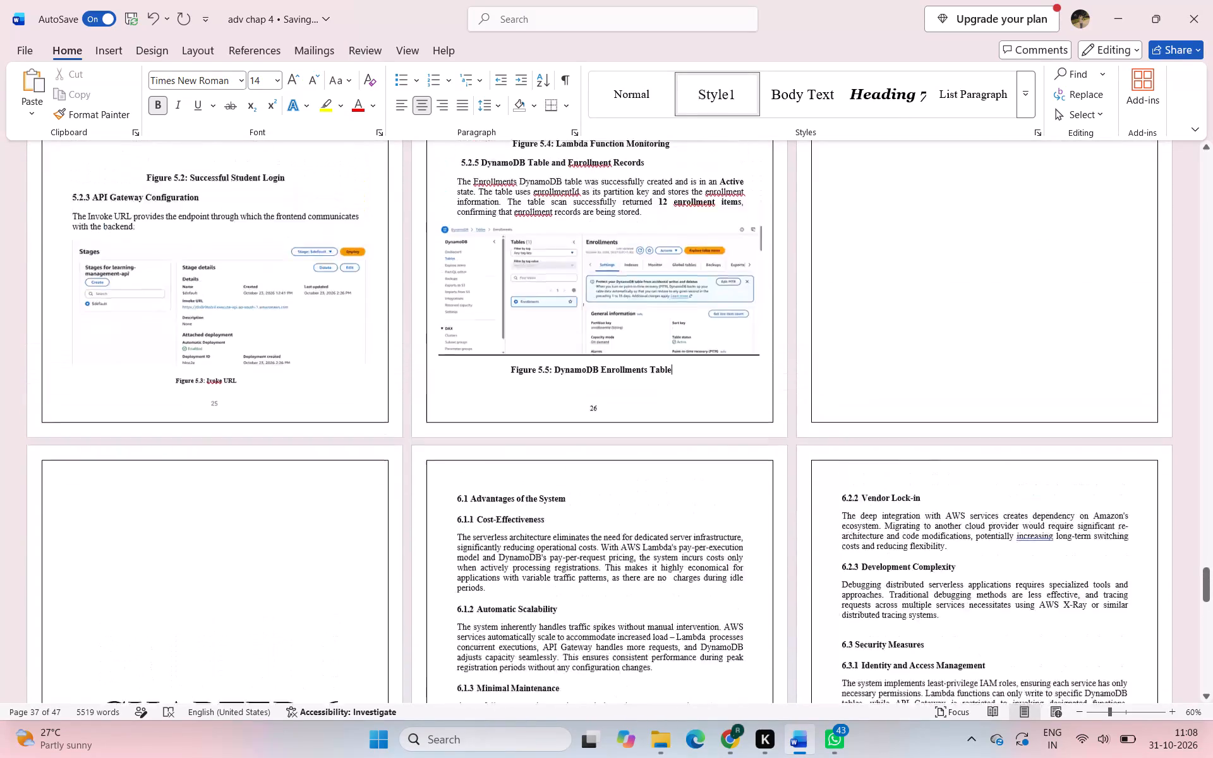
{"action": "scroll", "coordinate": [685, 539], "scroll_direction": "up", "scroll_amount": 6}
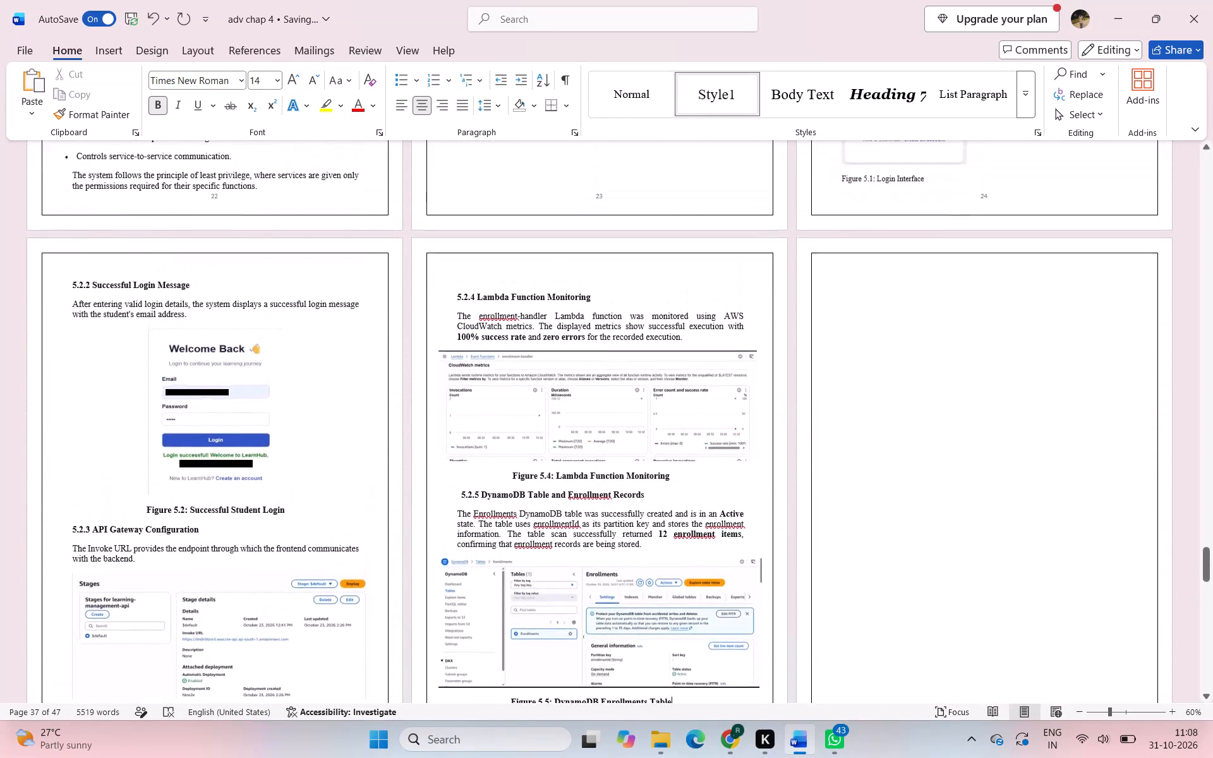
{"action": "scroll", "coordinate": [685, 539], "scroll_direction": "up", "scroll_amount": 4}
{"action": "scroll", "coordinate": [685, 539], "scroll_direction": "down", "scroll_amount": 4}
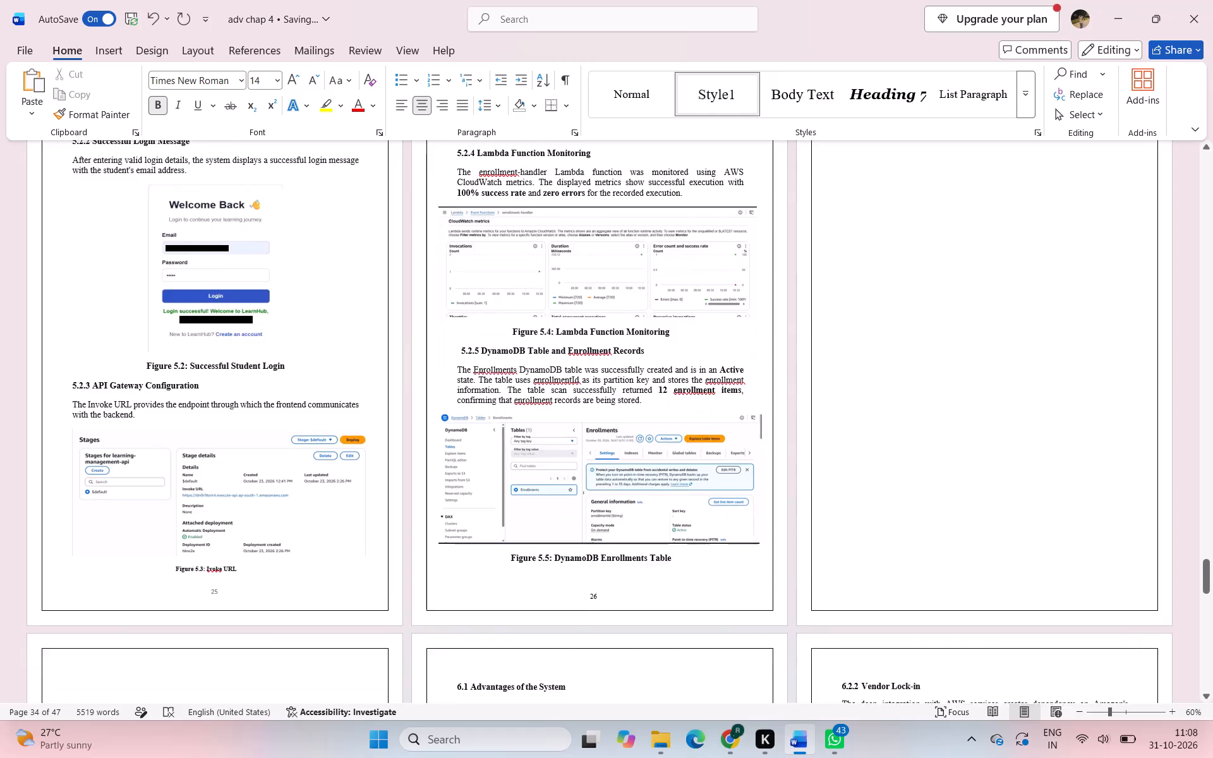
{"action": "scroll", "coordinate": [685, 539], "scroll_direction": "down", "scroll_amount": 4}
{"action": "scroll", "coordinate": [685, 539], "scroll_direction": "up", "scroll_amount": 1}
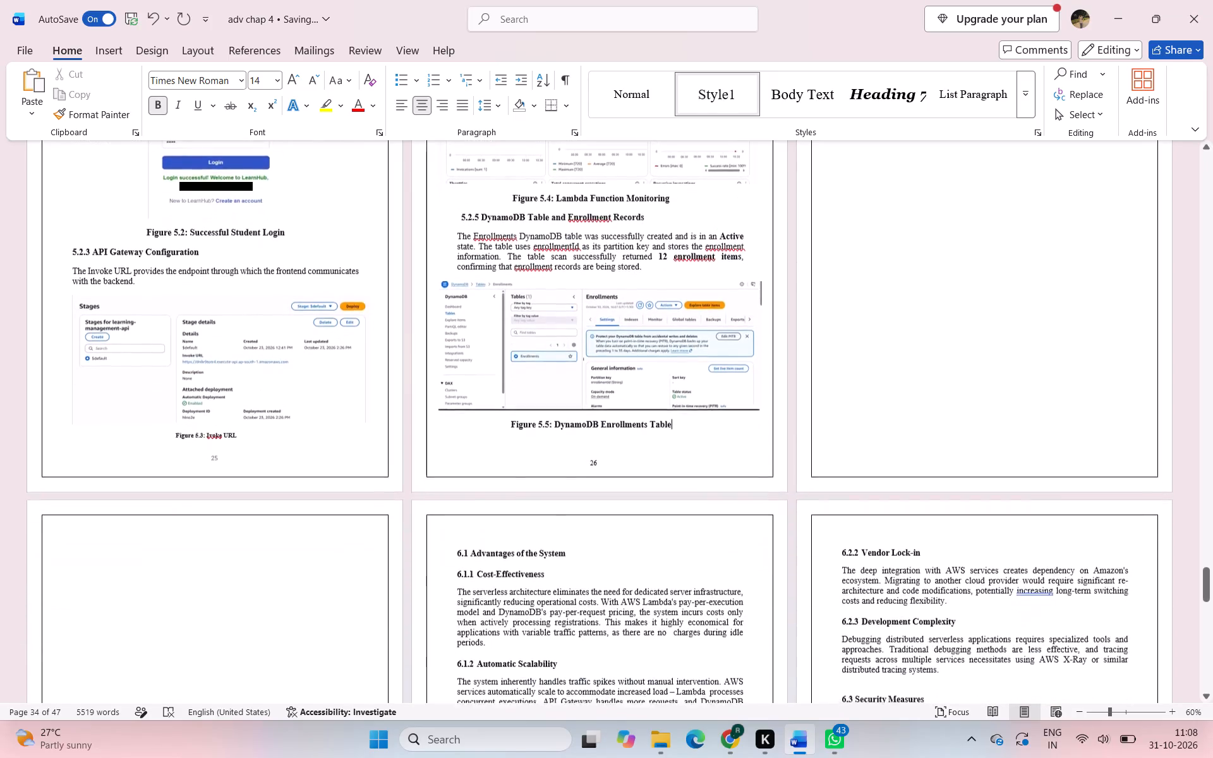
{"action": "scroll", "coordinate": [685, 539], "scroll_direction": "up", "scroll_amount": 1}
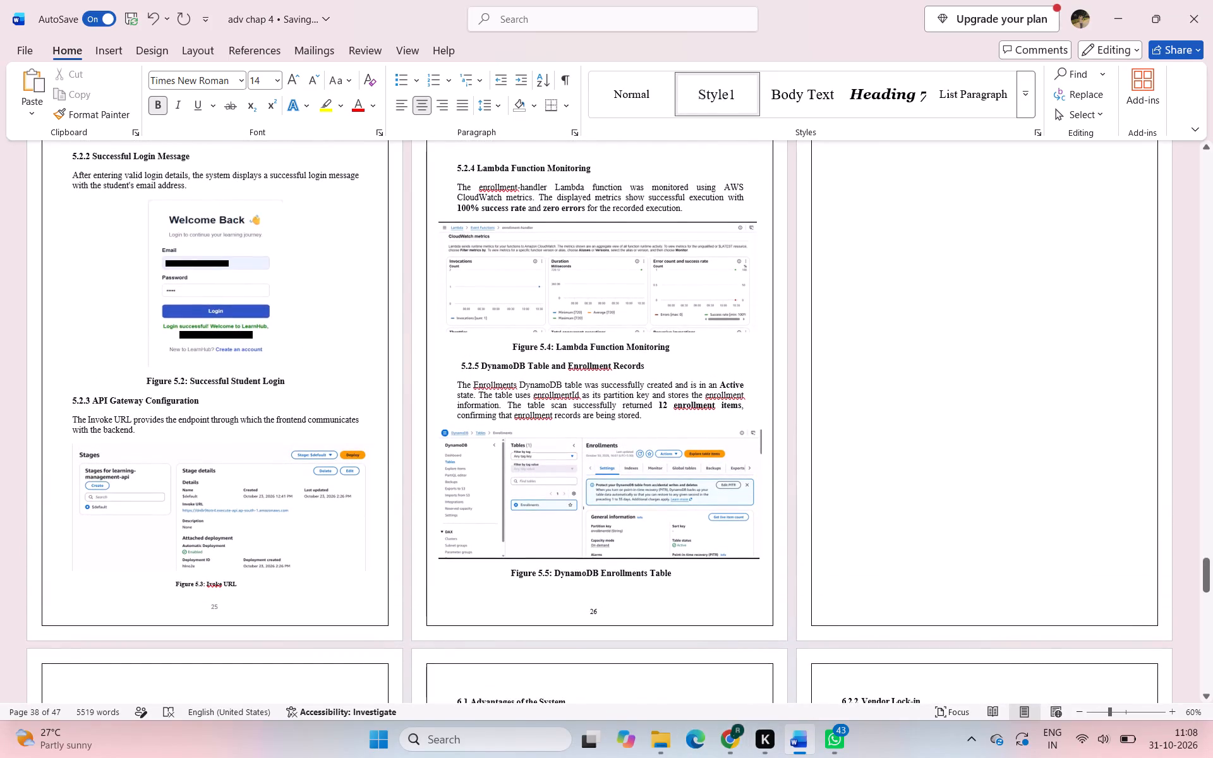
{"action": "scroll", "coordinate": [835, 562], "scroll_direction": "up", "scroll_amount": 1}
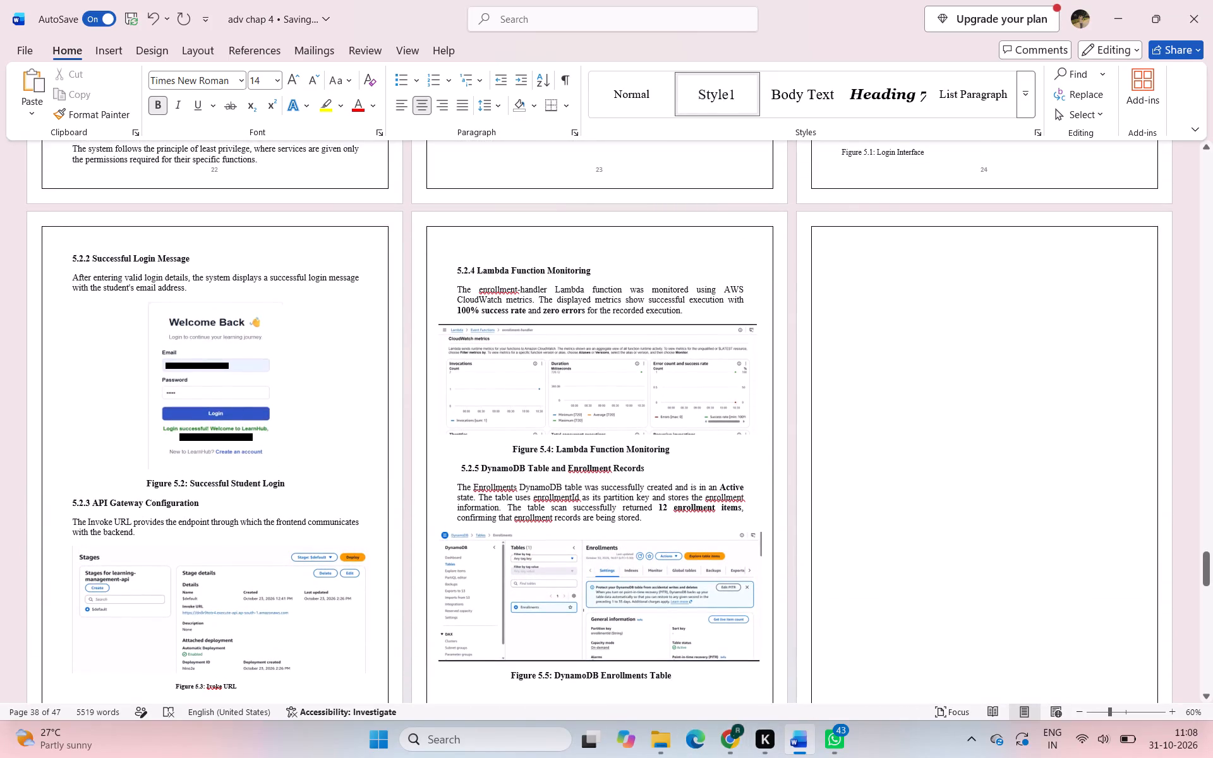
Copy the adv9 image from the file folder and paste it on the blank page following Figure 5.5.
{"action": "left_click", "coordinate": [850, 263]}
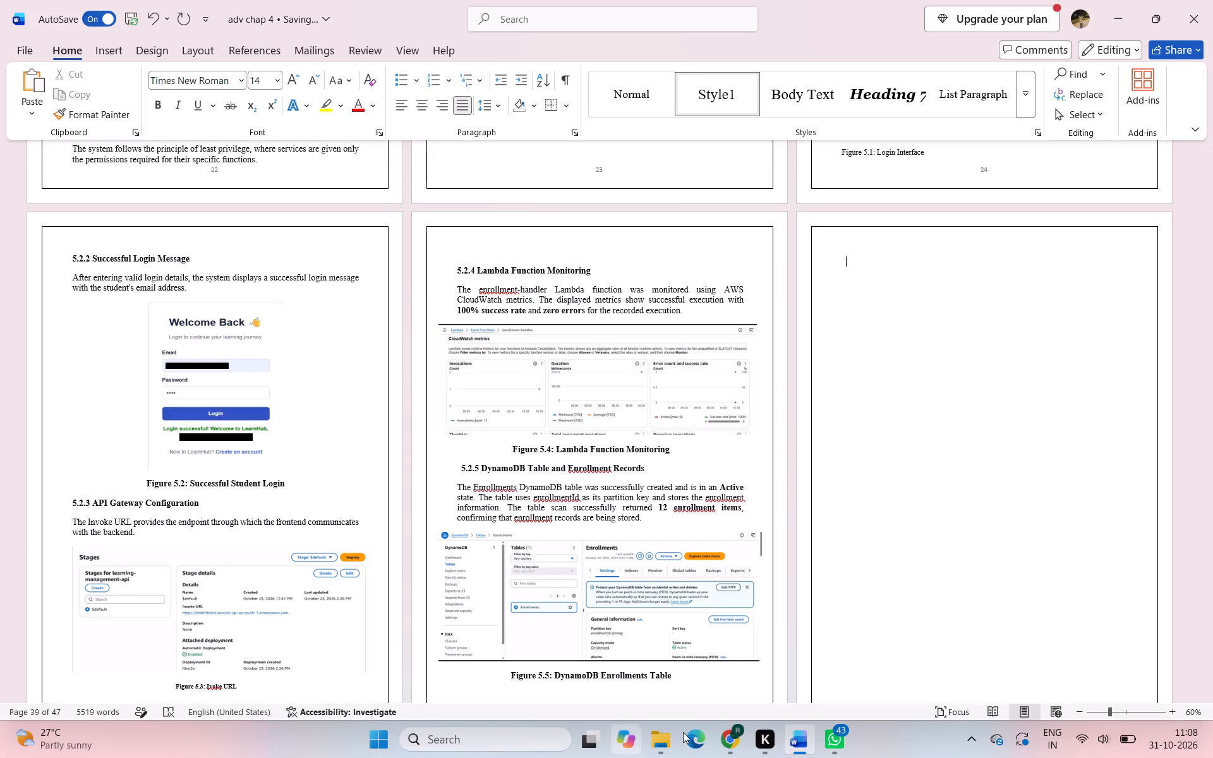
{"action": "left_click", "coordinate": [664, 753]}
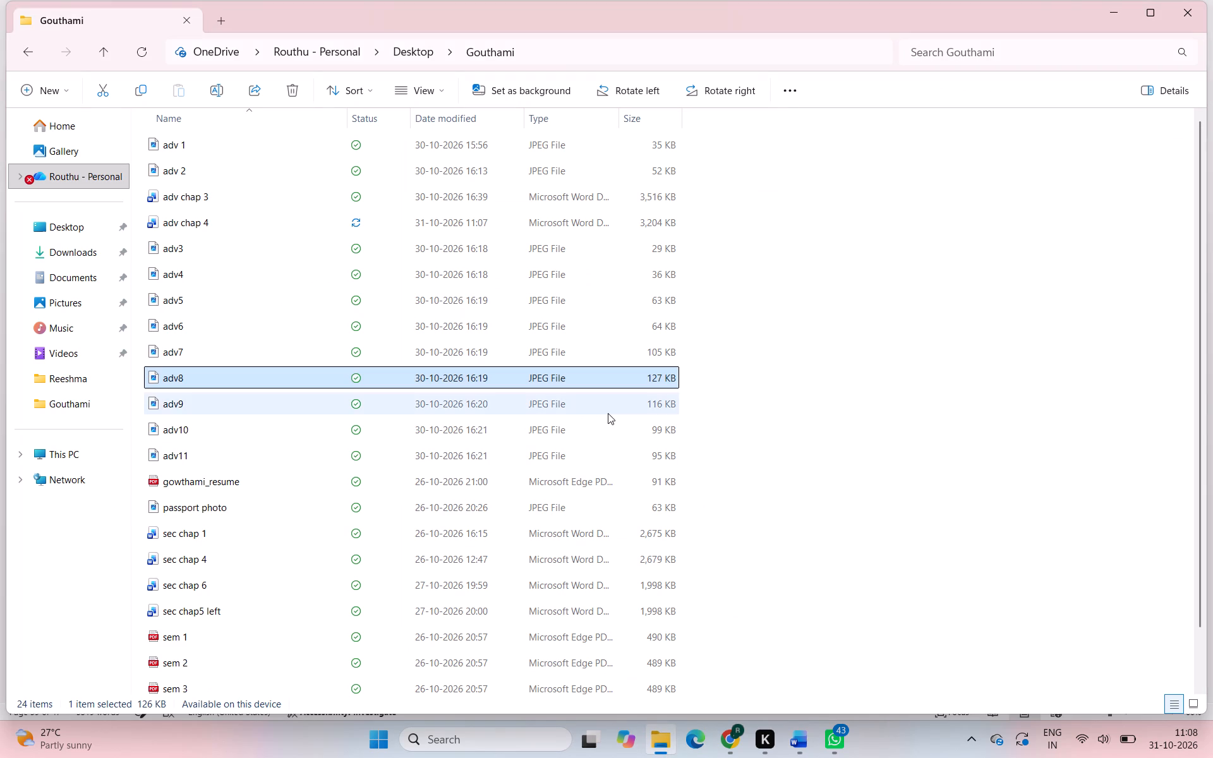
{"action": "left_click", "coordinate": [606, 410]}
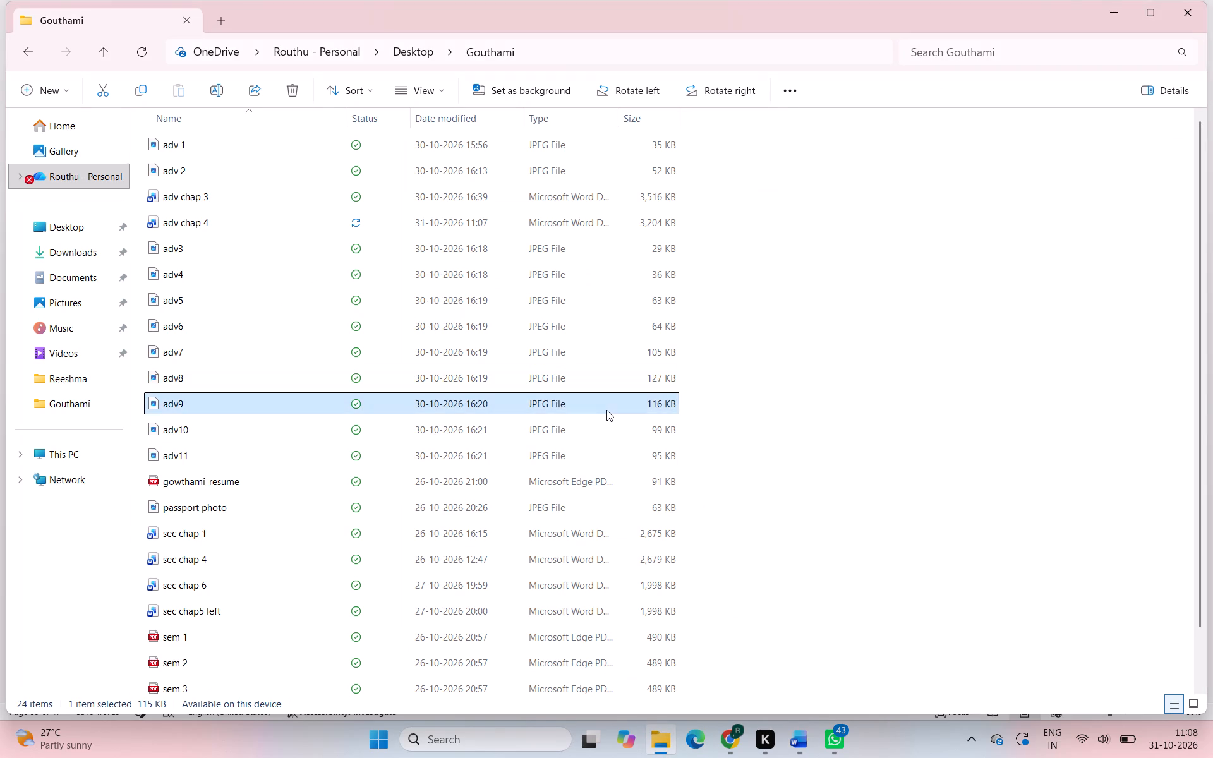
{"action": "key", "text": "ctrl+c"}
{"action": "left_click", "coordinate": [794, 746]}
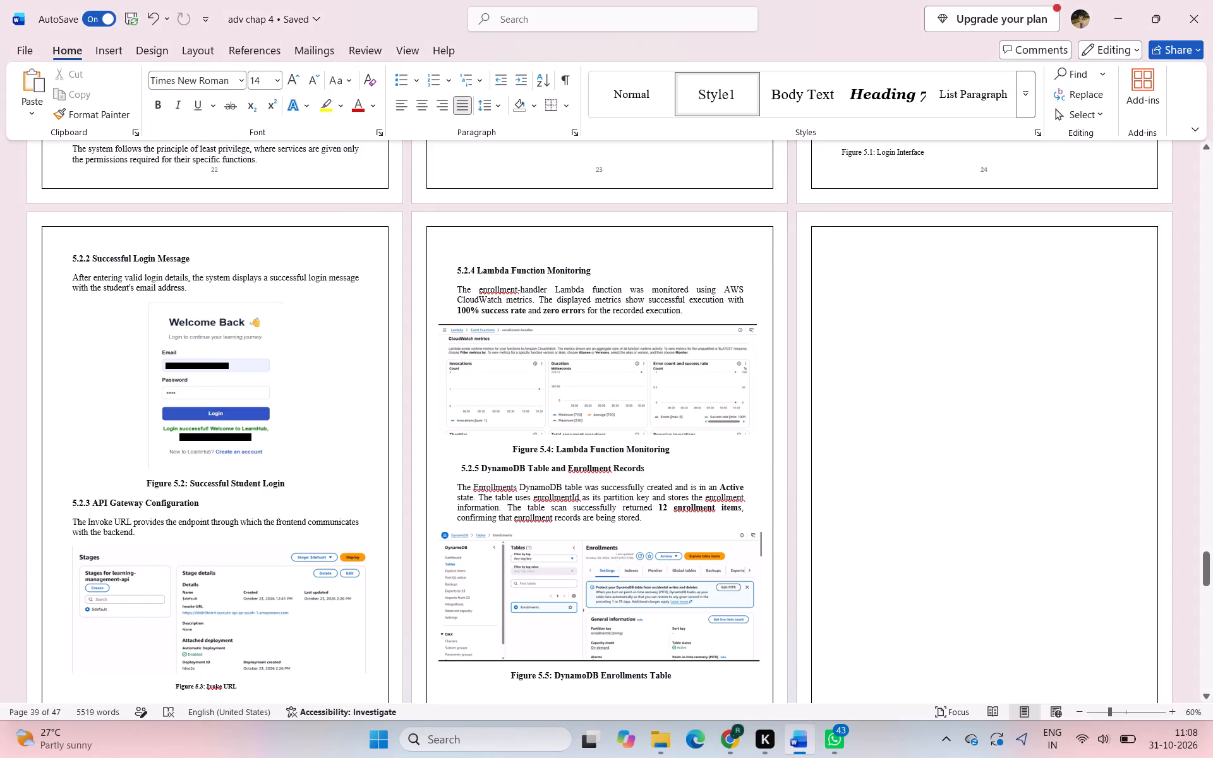
{"action": "key", "text": "ctrl+v"}
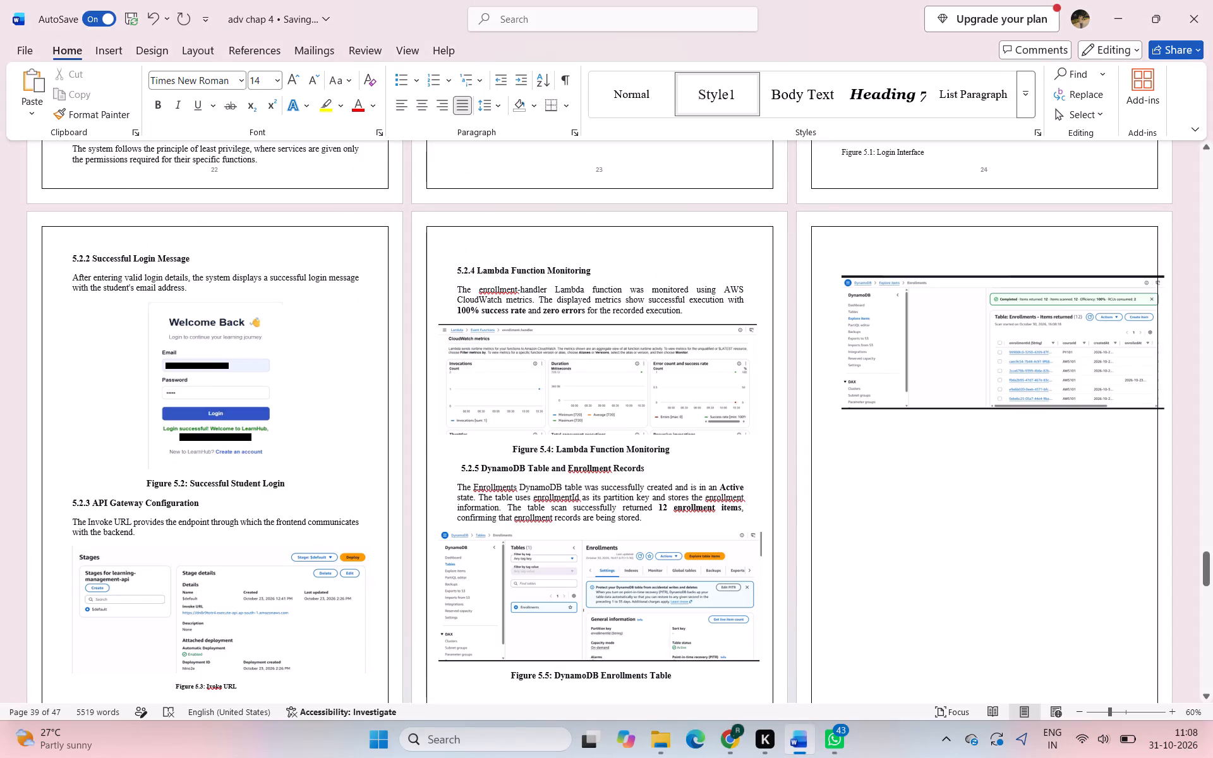
Remove the first-line indent from the pasted DynamoDB items screenshot so it shifts toward the page's left margin.
{"action": "left_click", "coordinate": [840, 384]}
{"action": "key", "text": "BackSpace"}
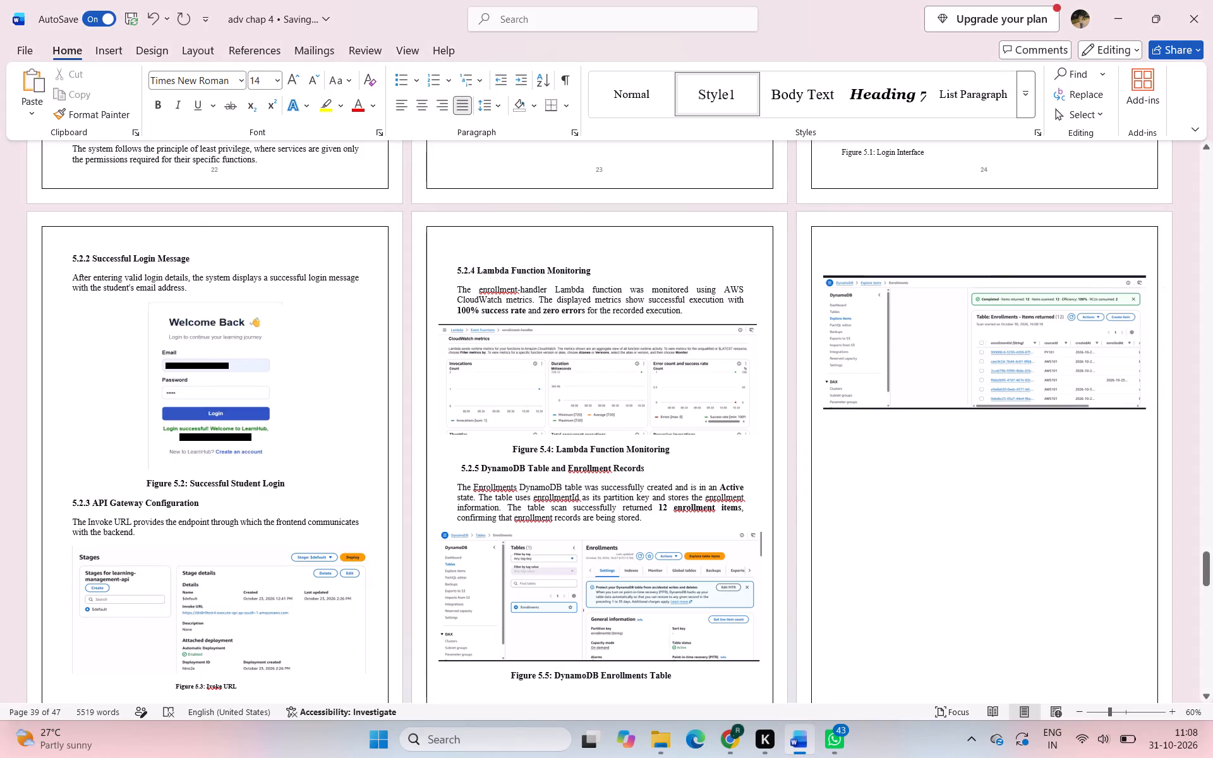
Delete the empty paragraphs between the Figure 5.5 caption and the pasted DynamoDB items screenshot.
{"action": "left_click", "coordinate": [843, 260]}
{"action": "key", "text": "BackSpace"}
{"action": "key", "text": "BackSpace"}
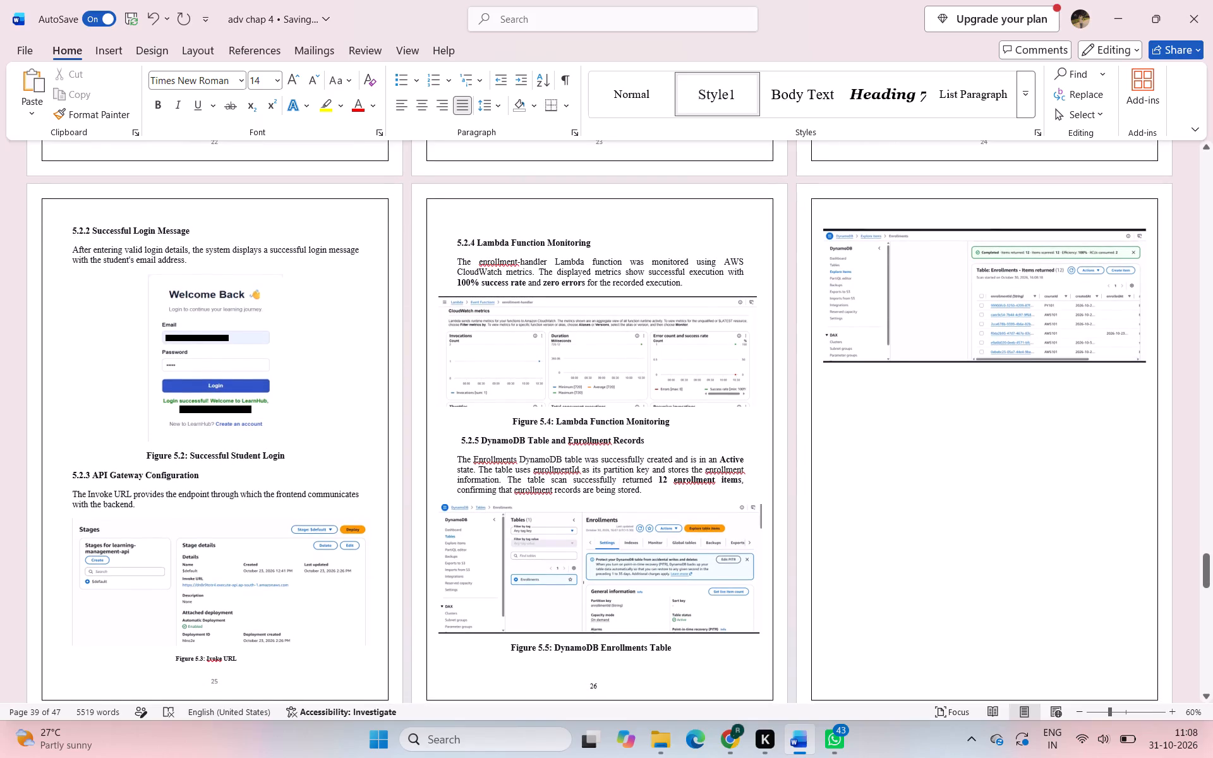
{"action": "key", "text": "BackSpace"}
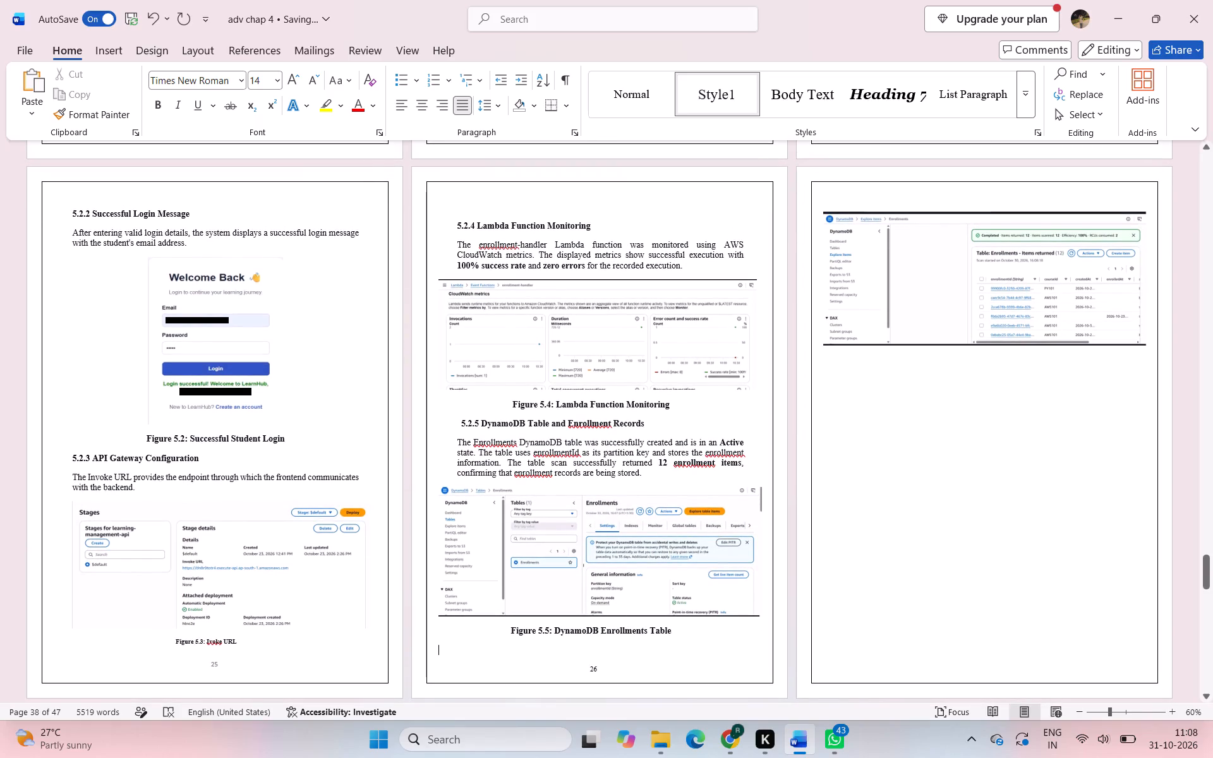
{"action": "key", "text": "BackSpace"}
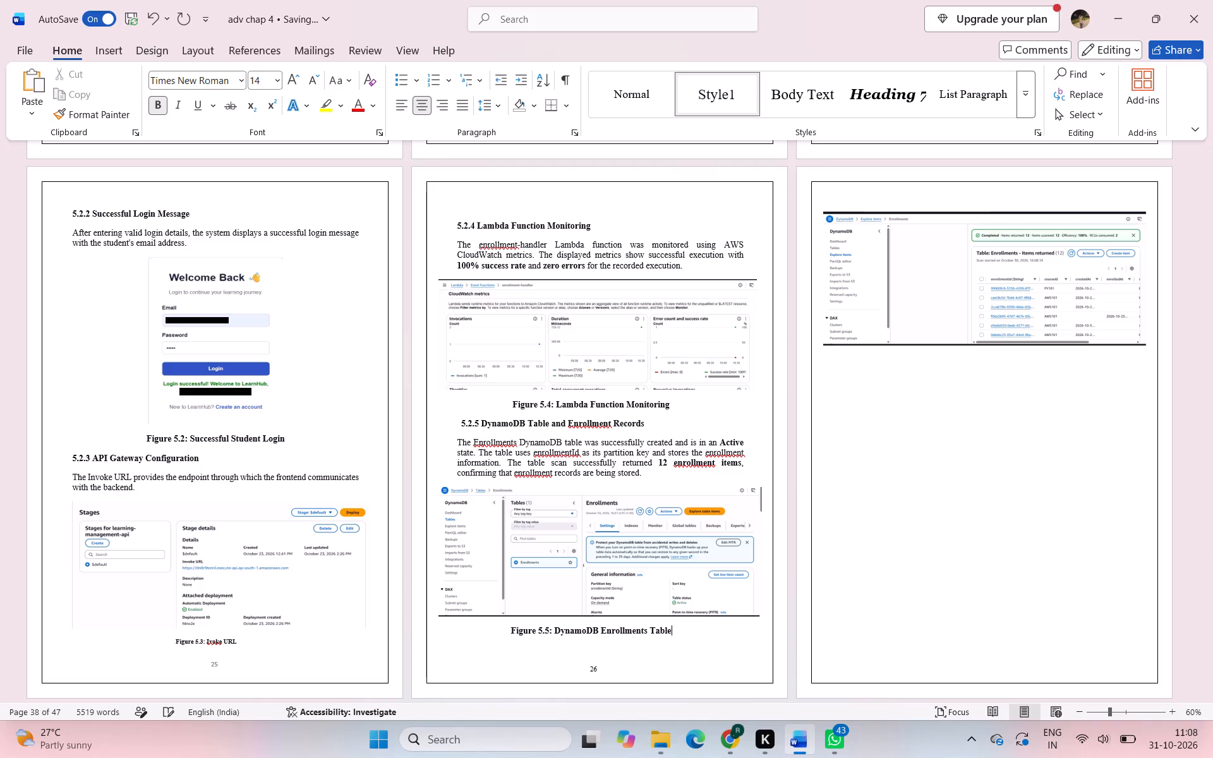
Insert an empty line between the Figure 5.4: Lambda Function Monitoring caption and the 5.2.5 heading.
{"action": "left_click", "coordinate": [663, 416]}
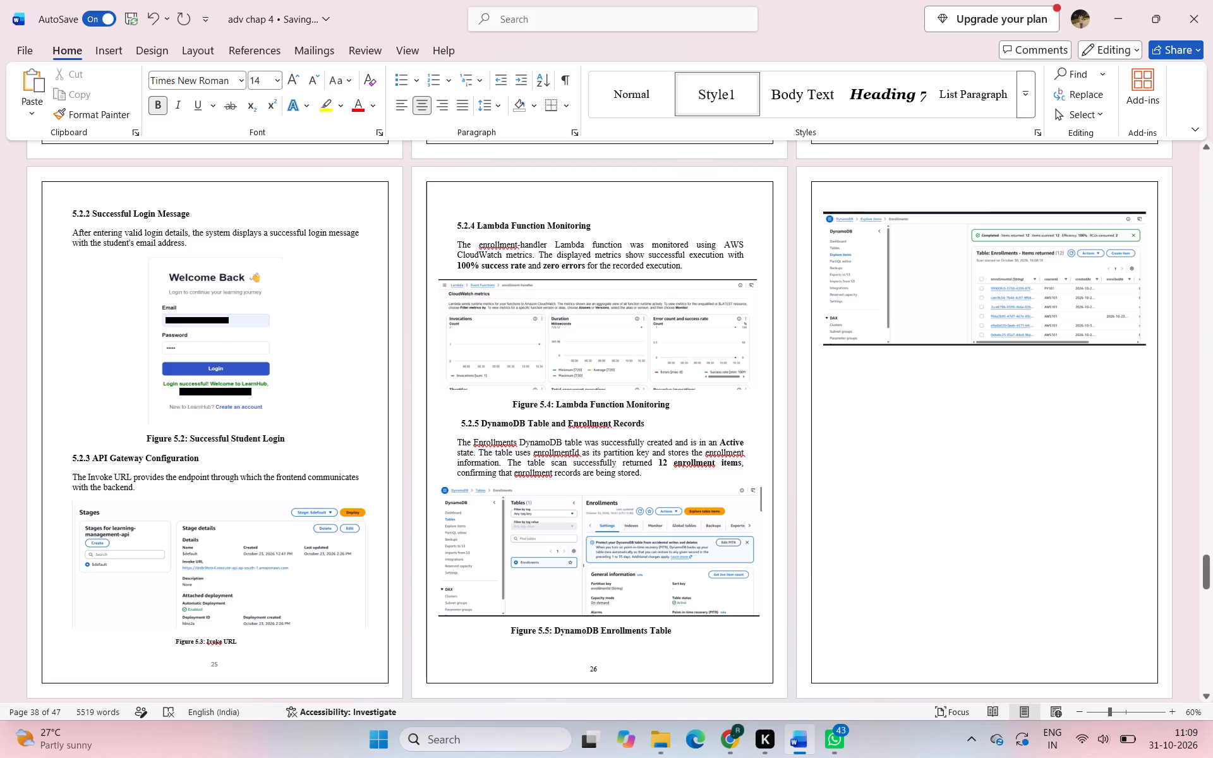
{"action": "left_click", "coordinate": [672, 404]}
{"action": "key", "text": "Return"}
Move the text box holding page number 26 slightly upward so it sits just below the Figure 5.5 caption.
{"action": "scroll", "coordinate": [625, 422], "scroll_direction": "down", "scroll_amount": 1}
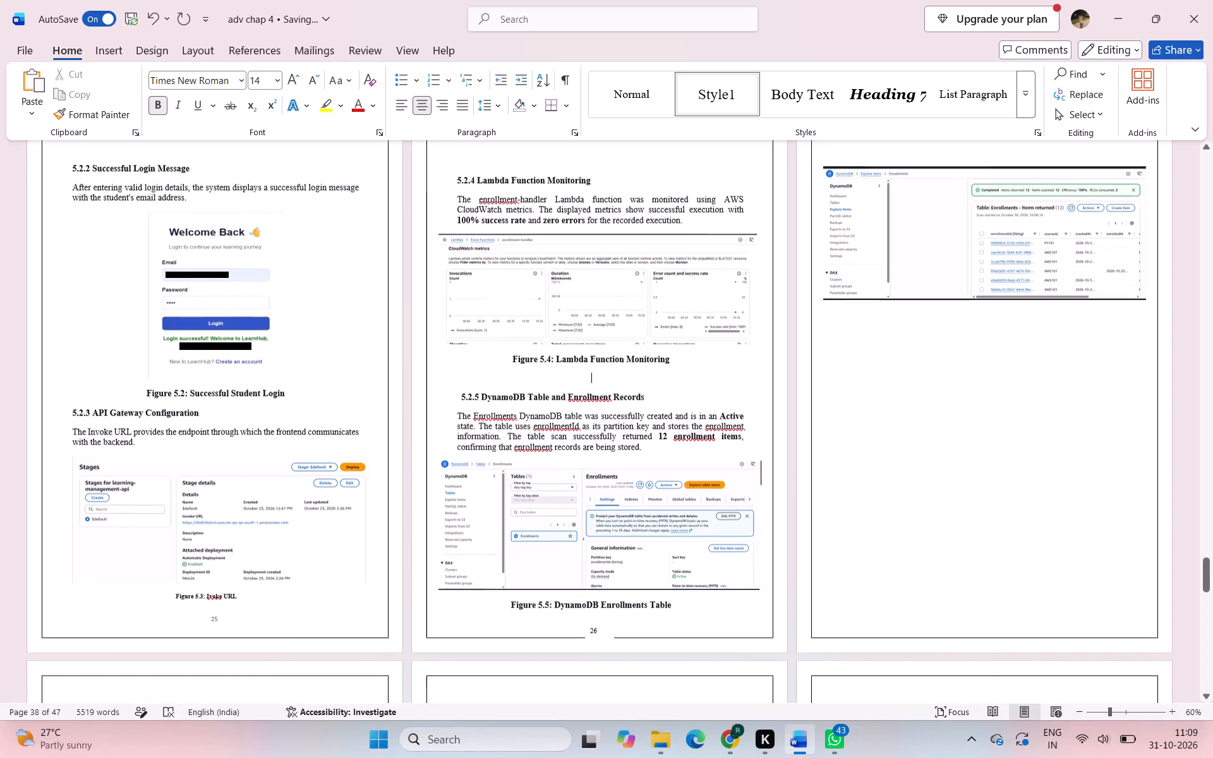
{"action": "scroll", "coordinate": [625, 422], "scroll_direction": "down", "scroll_amount": 1}
{"action": "scroll", "coordinate": [625, 422], "scroll_direction": "left", "scroll_amount": 1}
{"action": "scroll", "coordinate": [625, 422], "scroll_direction": "down", "scroll_amount": 3}
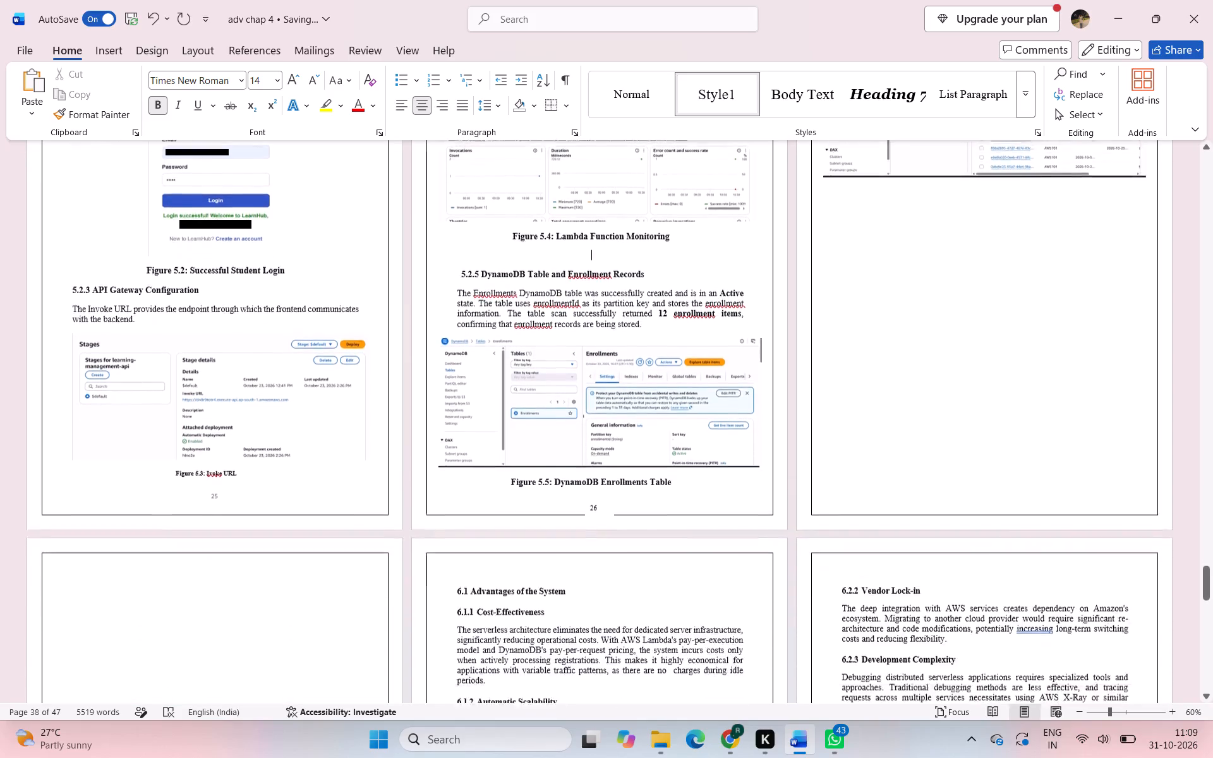
{"action": "scroll", "coordinate": [625, 422], "scroll_direction": "up", "scroll_amount": 1}
{"action": "scroll", "coordinate": [625, 422], "scroll_direction": "down", "scroll_amount": 1}
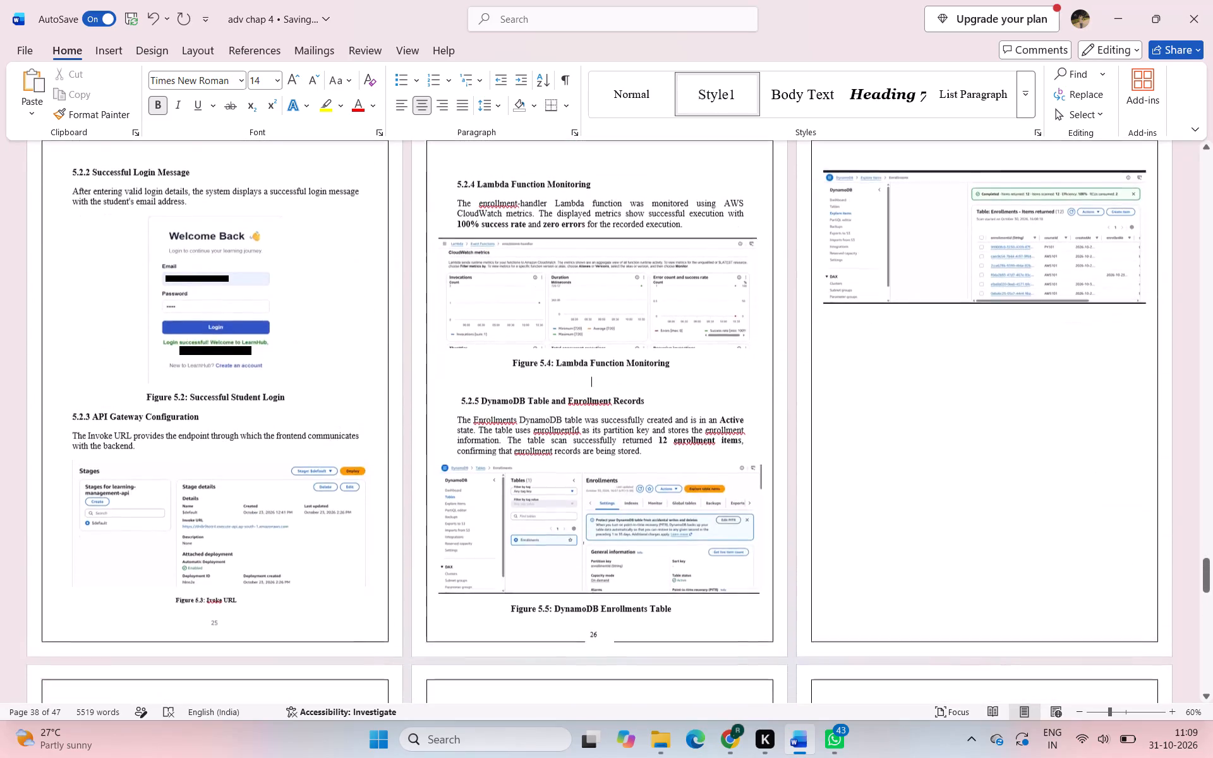
{"action": "scroll", "coordinate": [625, 422], "scroll_direction": "down", "scroll_amount": 1}
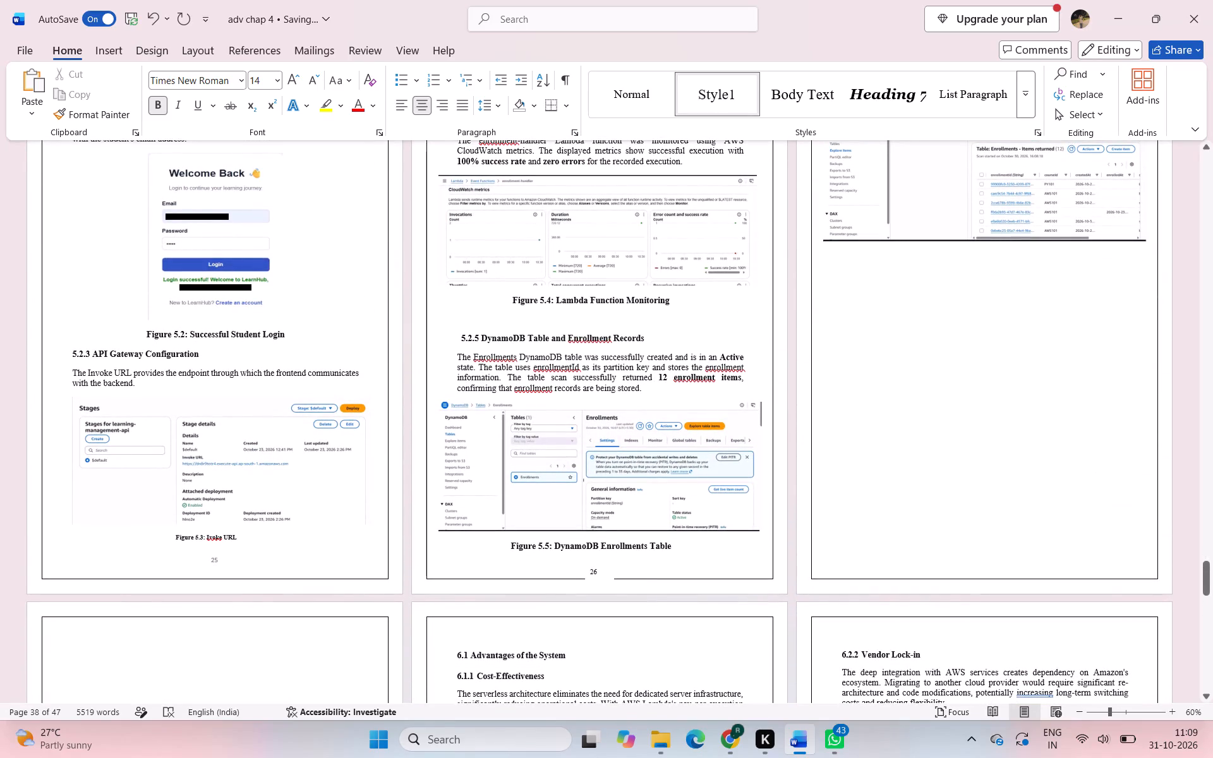
{"action": "left_click", "coordinate": [591, 572]}
{"action": "left_click_drag", "start_coordinate": [591, 584], "coordinate": [585, 550]}
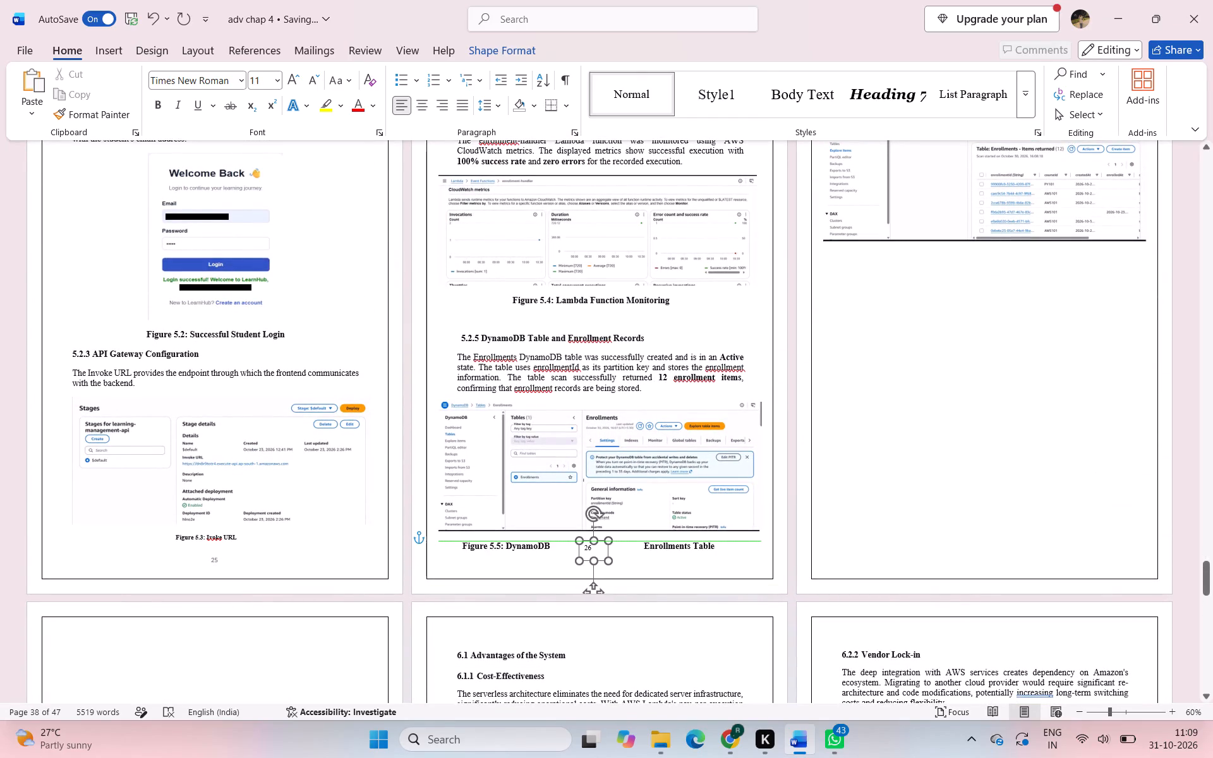
{"action": "left_click_drag", "start_coordinate": [585, 550], "coordinate": [584, 577]}
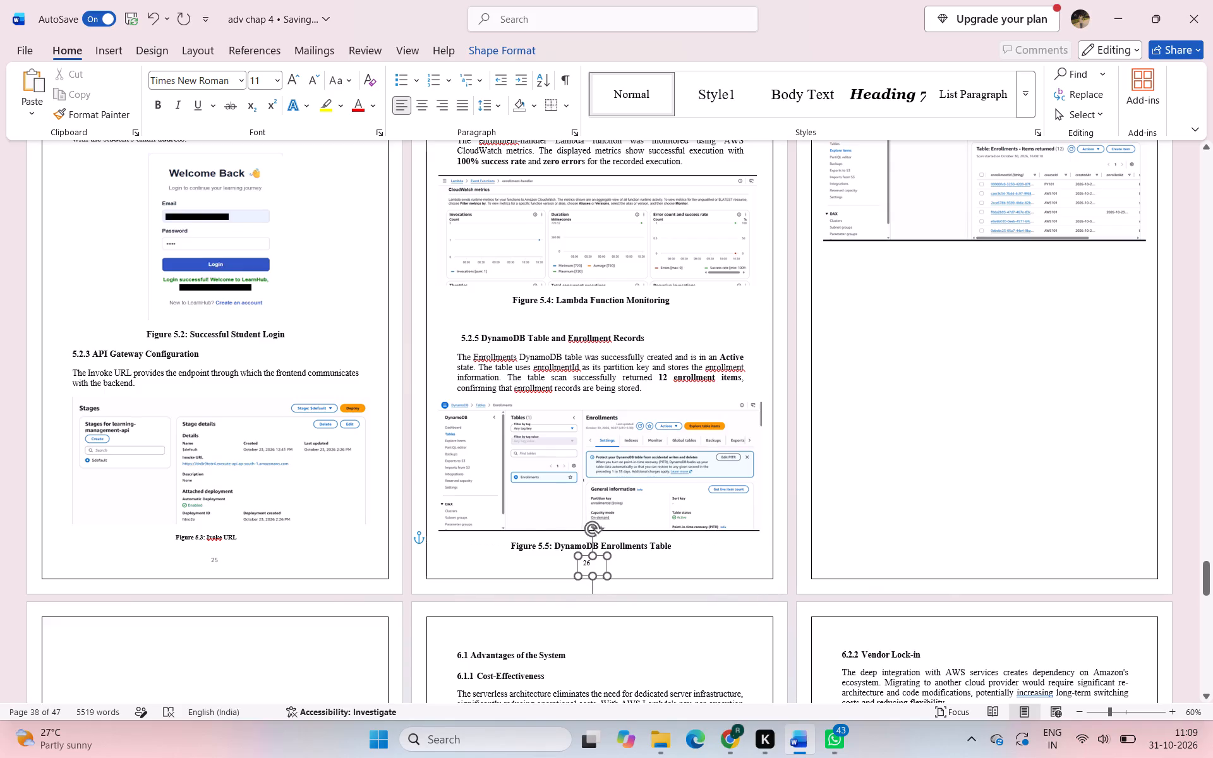
{"action": "left_click_drag", "start_coordinate": [584, 577], "coordinate": [584, 579]}
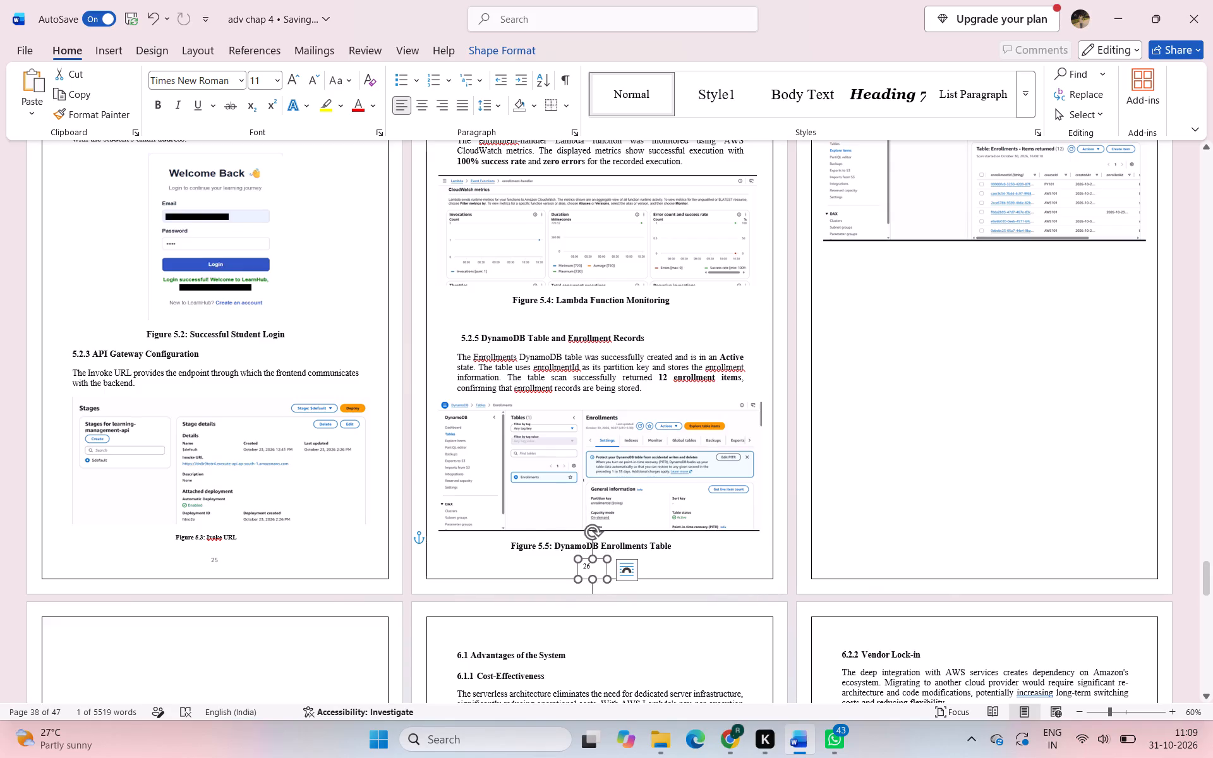
{"action": "left_click", "coordinate": [659, 564]}
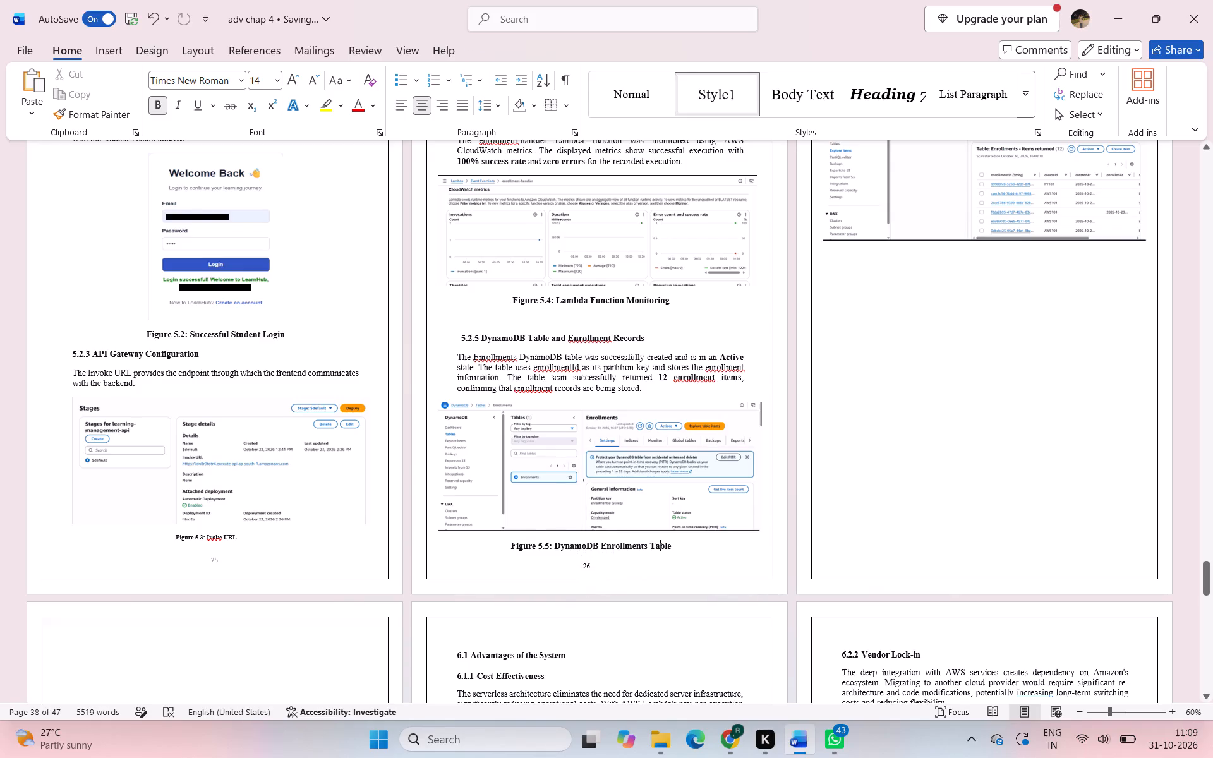
Reduce the height of the page number 26 text box so it stops covering the bottom page border.
{"action": "left_click", "coordinate": [588, 570]}
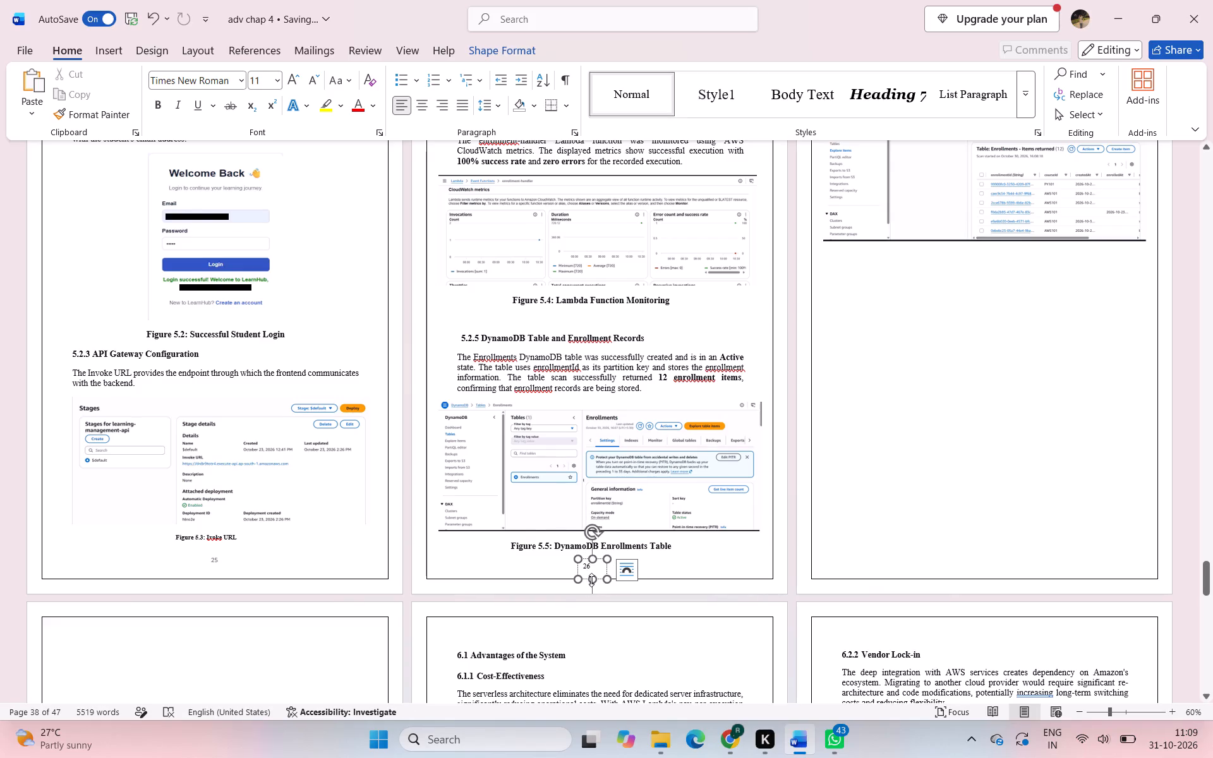
{"action": "left_click_drag", "start_coordinate": [591, 581], "coordinate": [591, 573]}
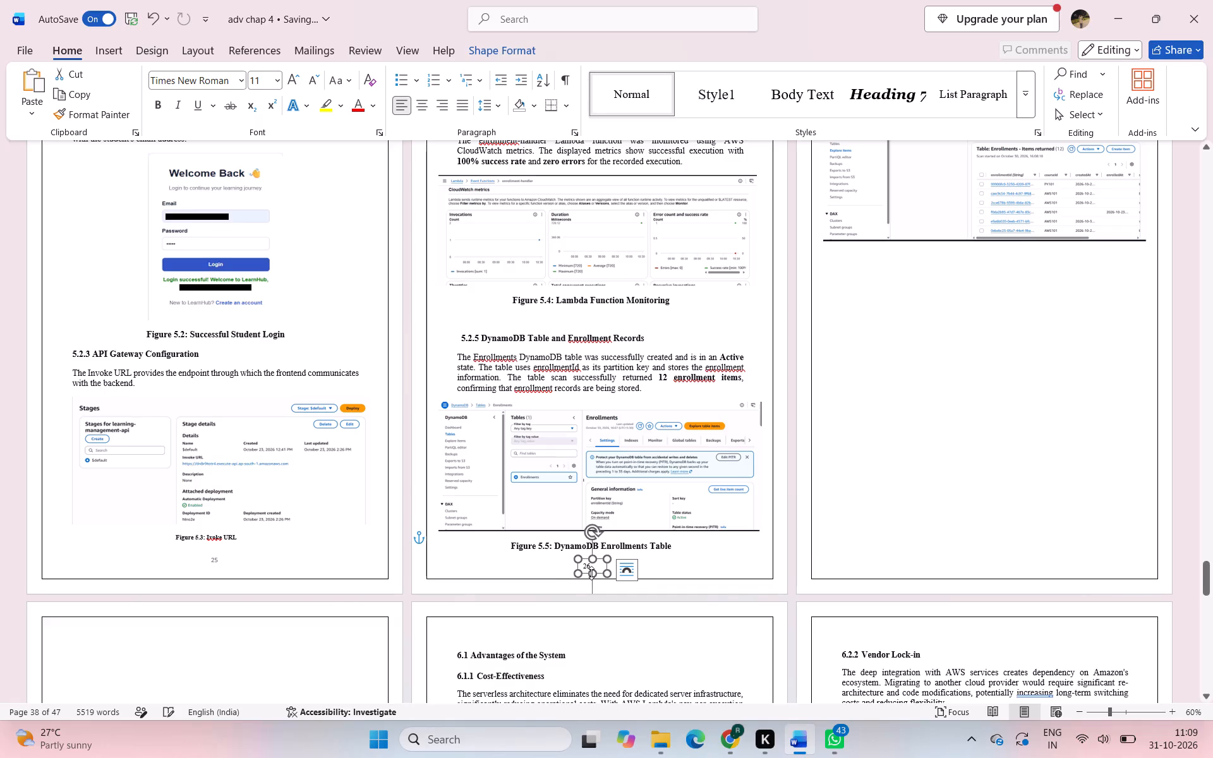
{"action": "left_click", "coordinate": [671, 560]}
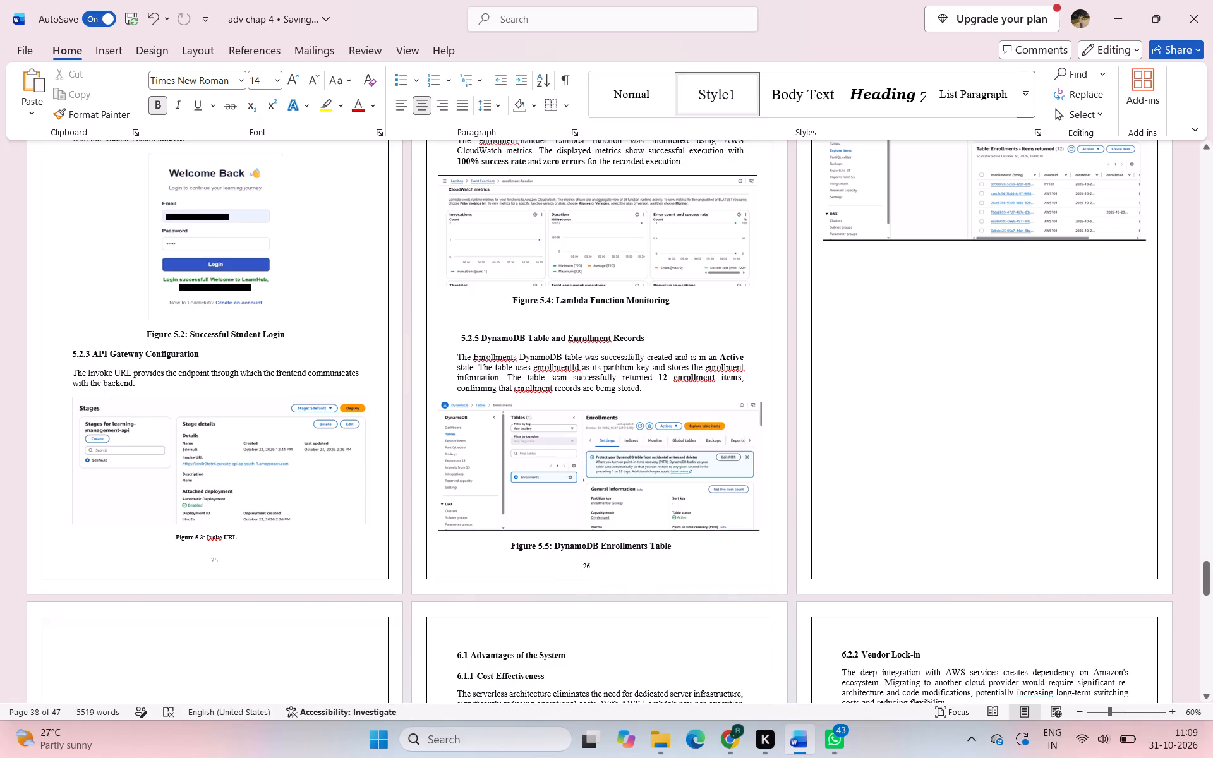
Stretch the DynamoDB items screenshot on the page after Figure 5.5 vertically, keeping its width.
{"action": "scroll", "coordinate": [808, 419], "scroll_direction": "up", "scroll_amount": 3}
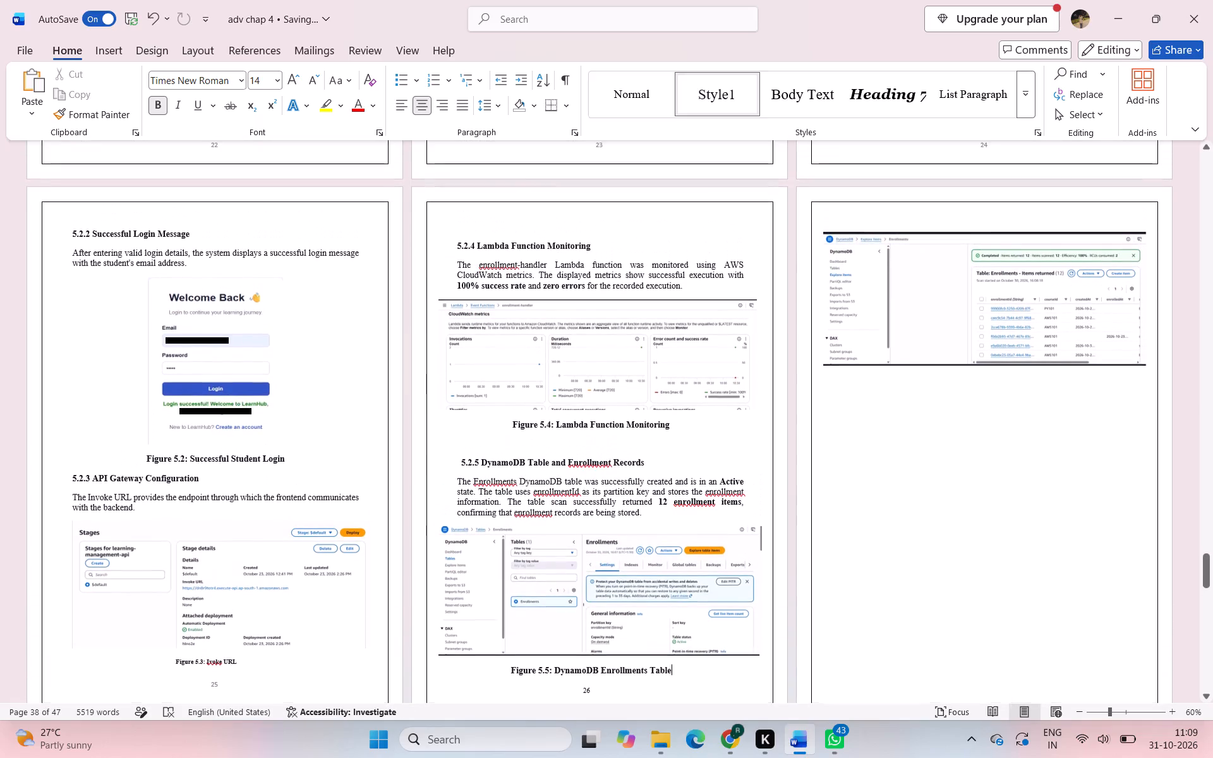
{"action": "left_click", "coordinate": [944, 311]}
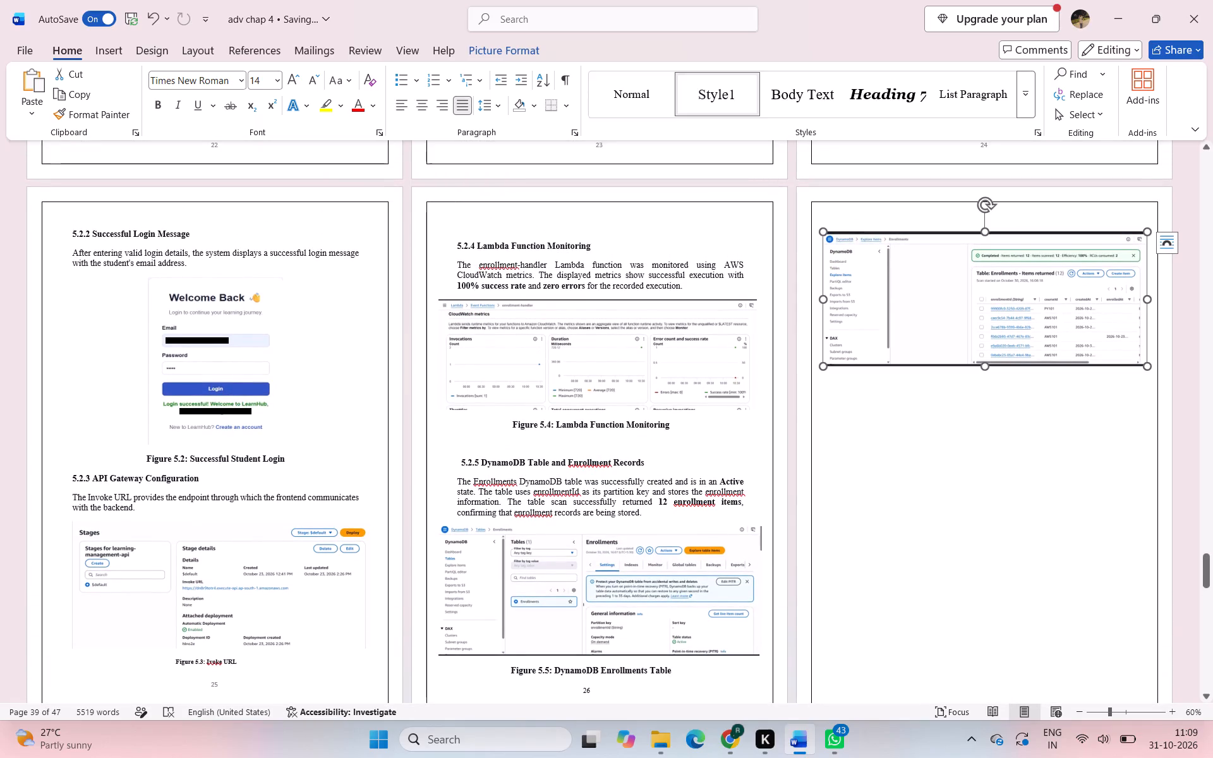
{"action": "left_click_drag", "start_coordinate": [986, 369], "coordinate": [997, 424]}
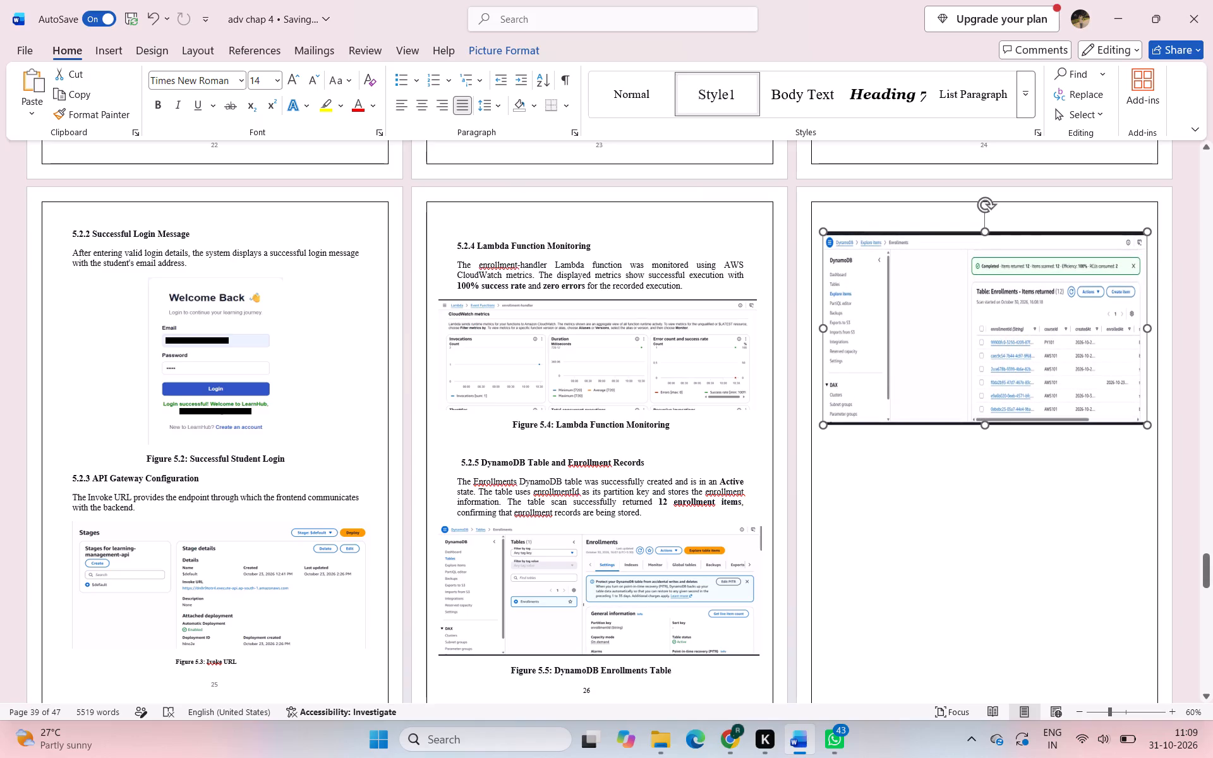
{"action": "left_click_drag", "start_coordinate": [997, 424], "coordinate": [996, 403]}
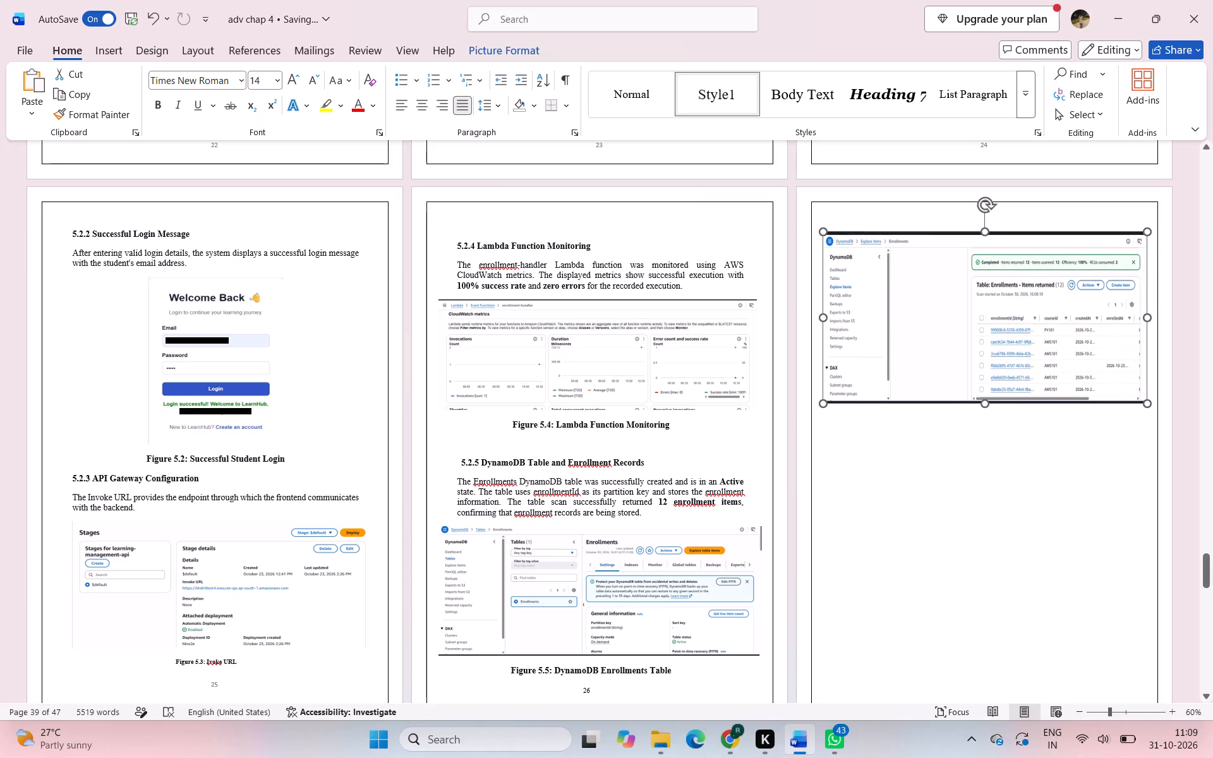
{"action": "left_click_drag", "start_coordinate": [996, 403], "coordinate": [994, 409]}
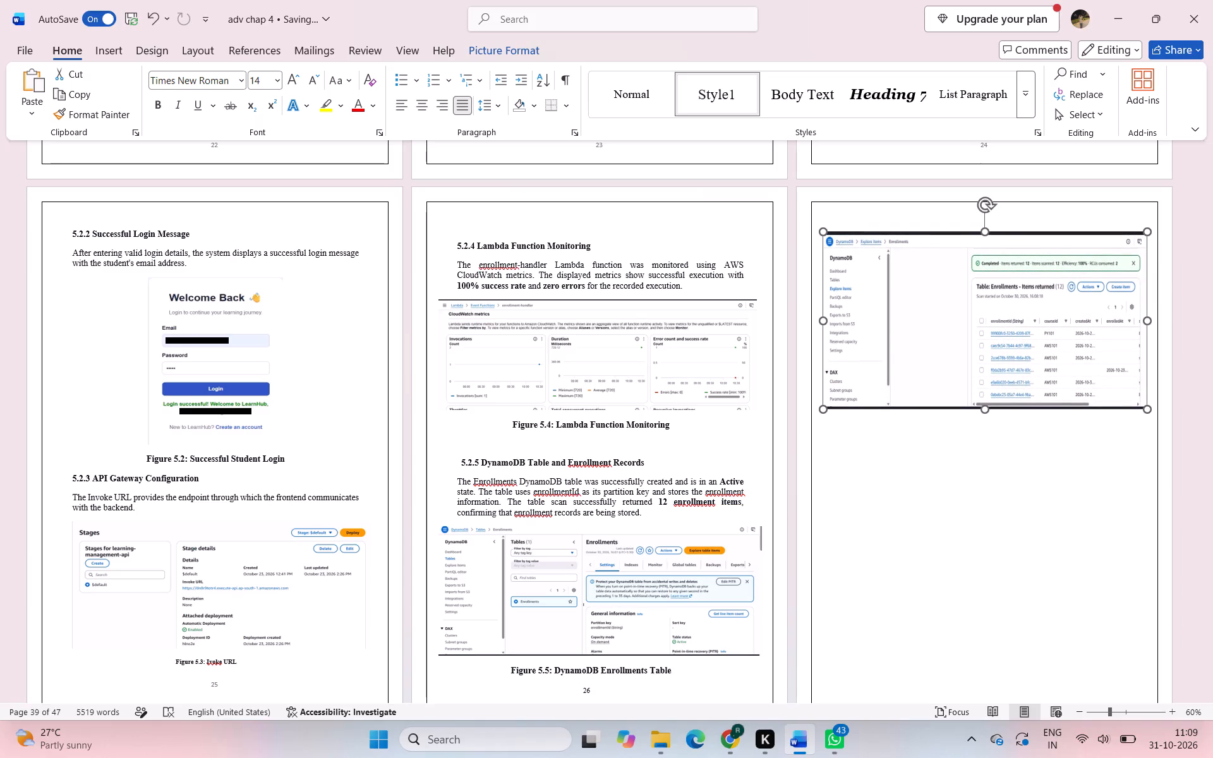
{"action": "left_click_drag", "start_coordinate": [994, 409], "coordinate": [989, 412]}
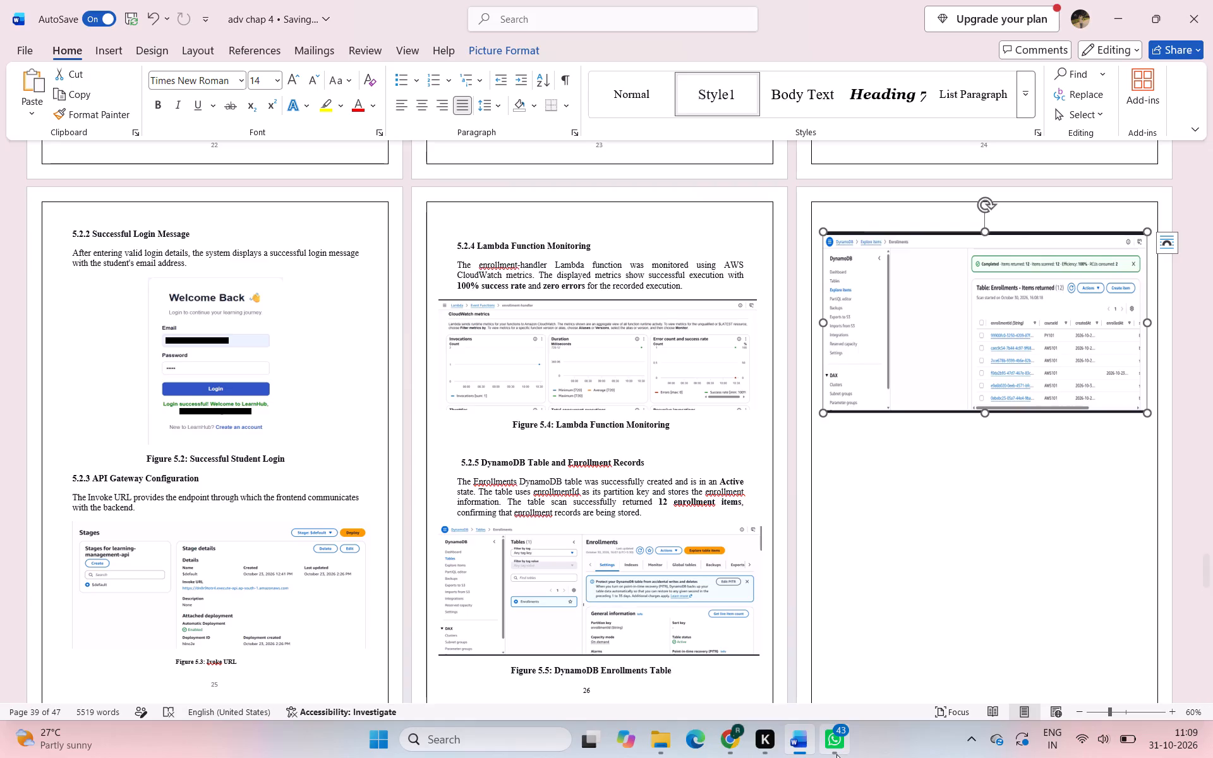
{"action": "left_click", "coordinate": [735, 742]}
{"action": "scroll", "coordinate": [675, 466], "scroll_direction": "up", "scroll_amount": 1}
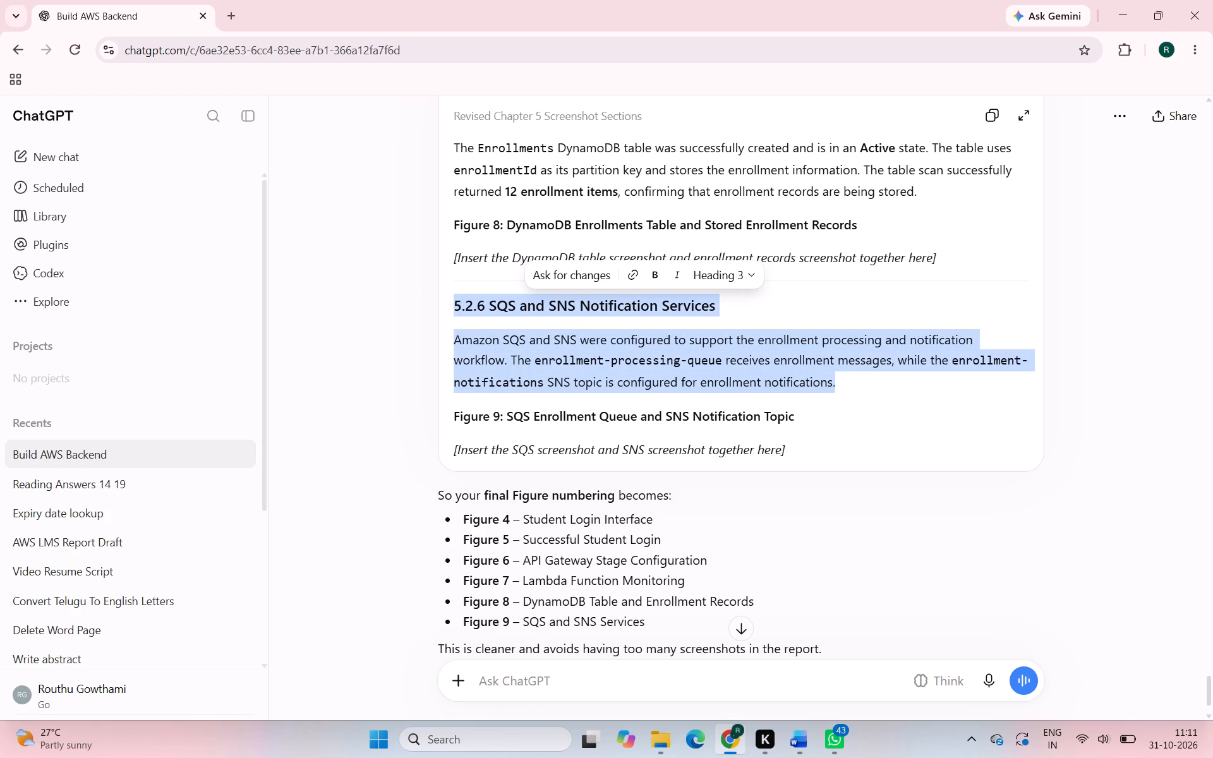
{"action": "key", "text": "ctrl+c"}
Return to the Word report and paste the copied section 5.2.6 below the Figure 5.6 caption, adding a new line after it.
{"action": "left_click", "coordinate": [793, 745]}
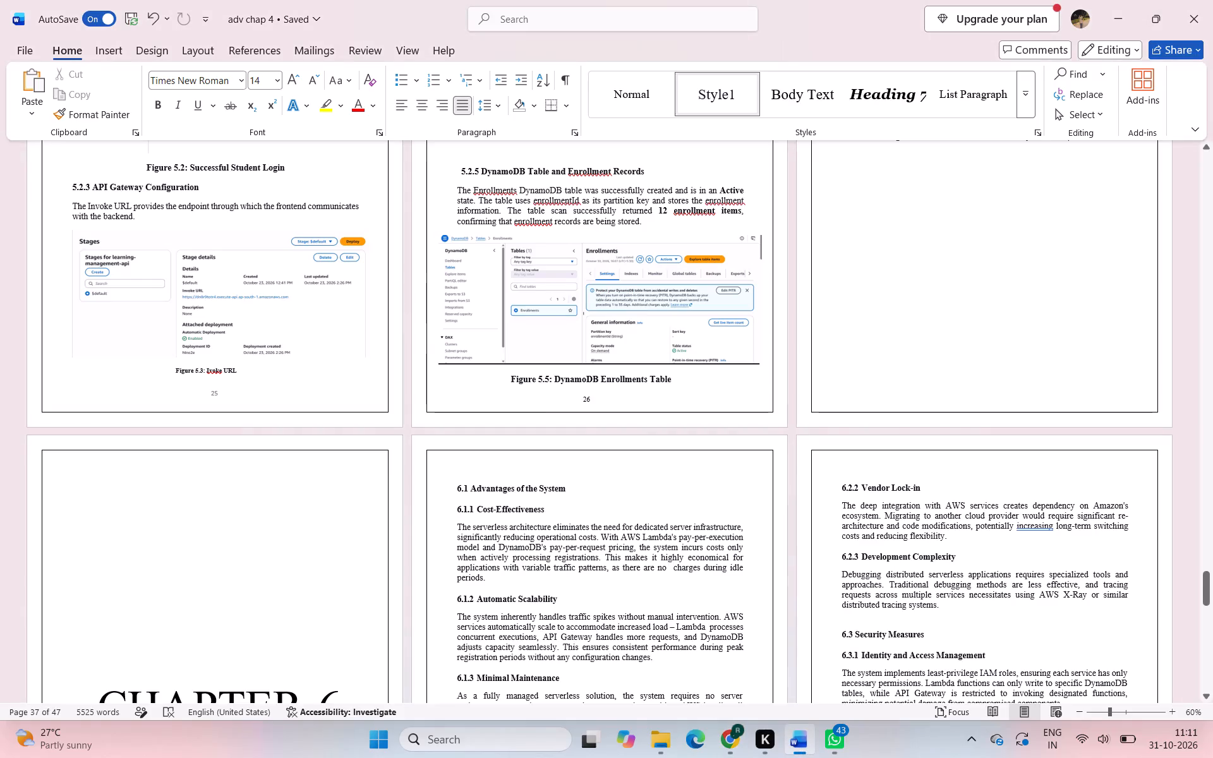
{"action": "scroll", "coordinate": [825, 555], "scroll_direction": "up", "scroll_amount": 3}
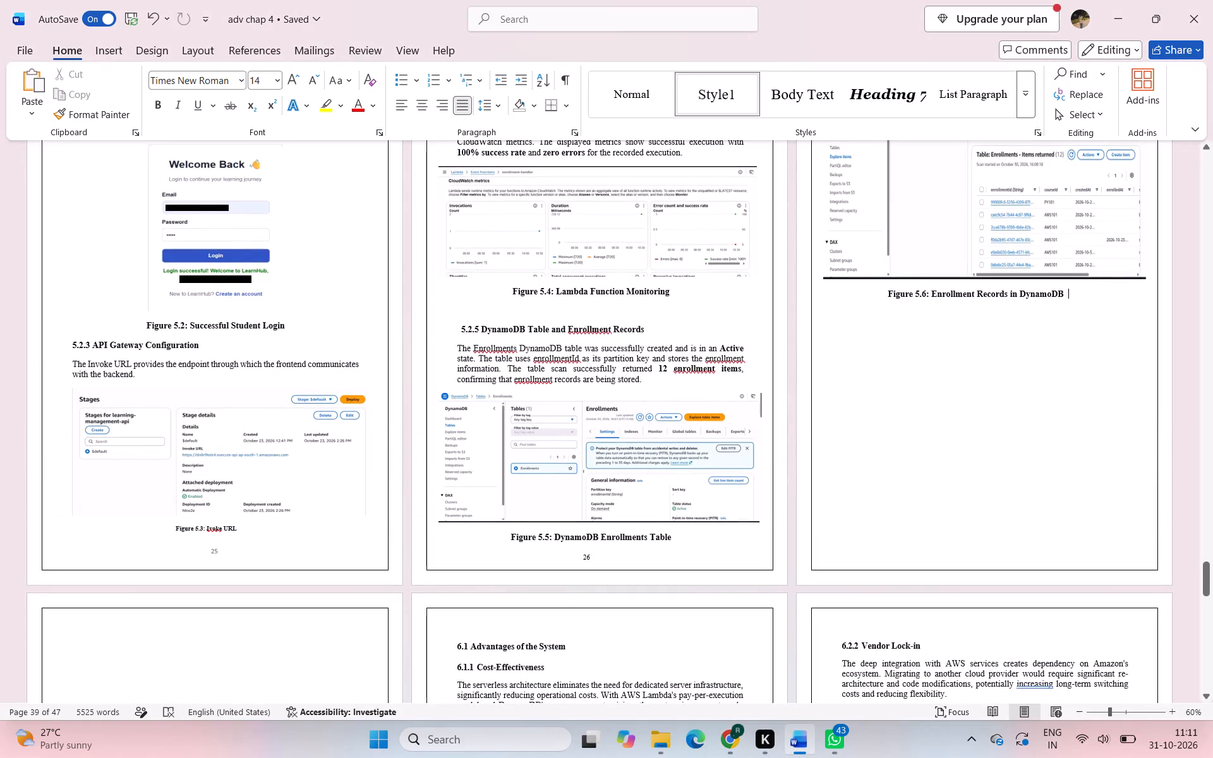
{"action": "key", "text": "Return"}
{"action": "key", "text": "ctrl+v"}
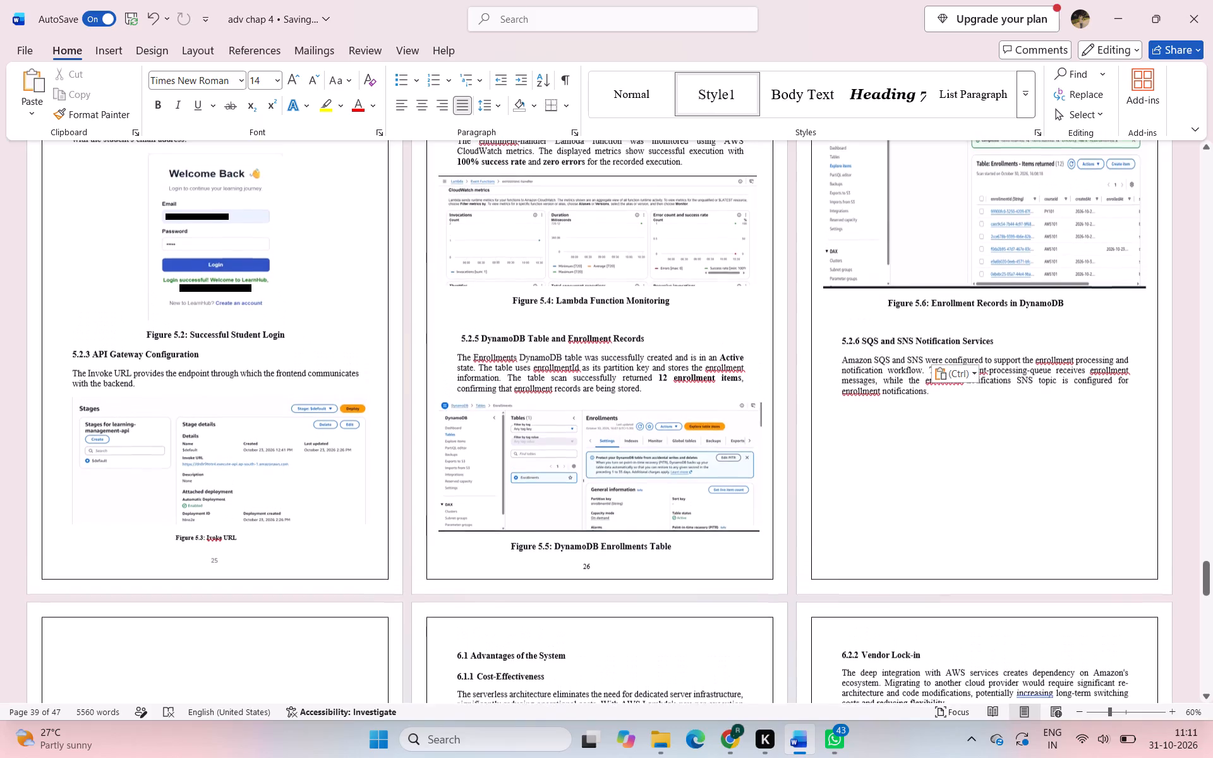
{"action": "key", "text": "Return"}
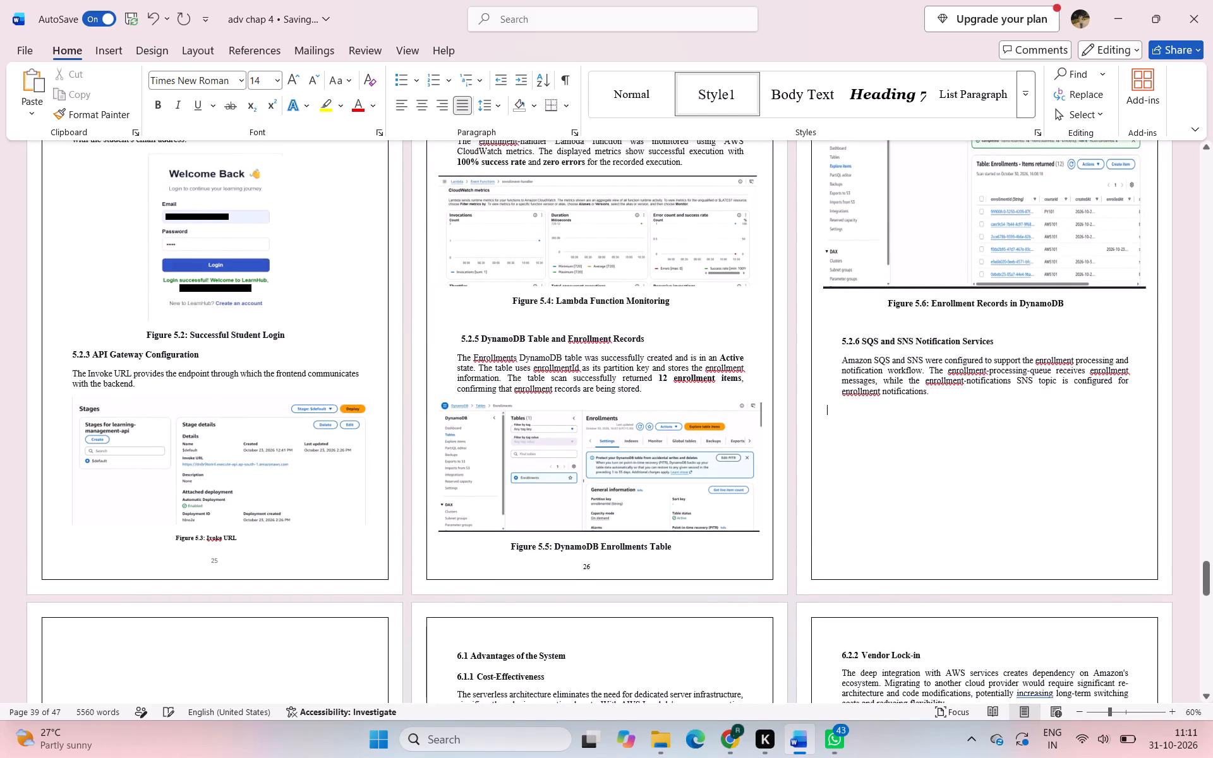
Delete the empty line between the Figure 5.6 caption and the 5.2.6 heading.
{"action": "left_click", "coordinate": [872, 318]}
{"action": "key", "text": "BackSpace"}
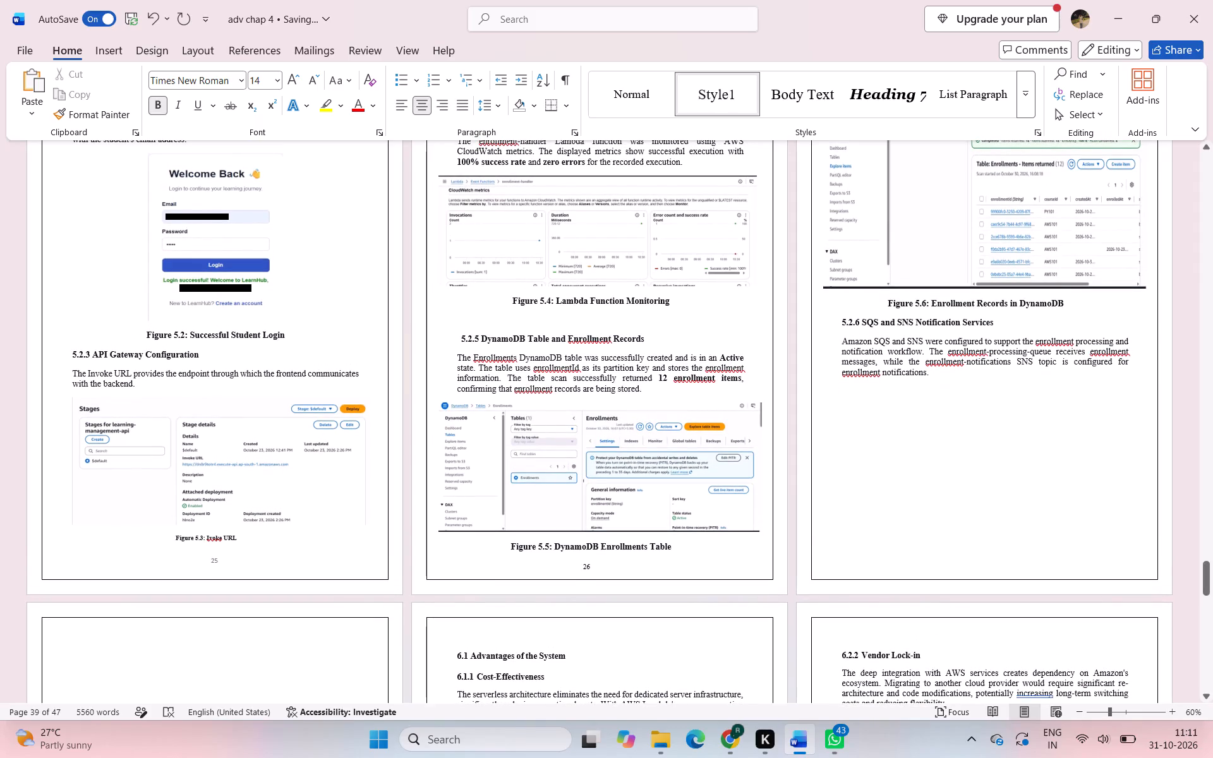
Copy the adv10 image from File Explorer and paste it on a new line after the section 5.2.6 paragraph in the Word report.
{"action": "left_click", "coordinate": [930, 379]}
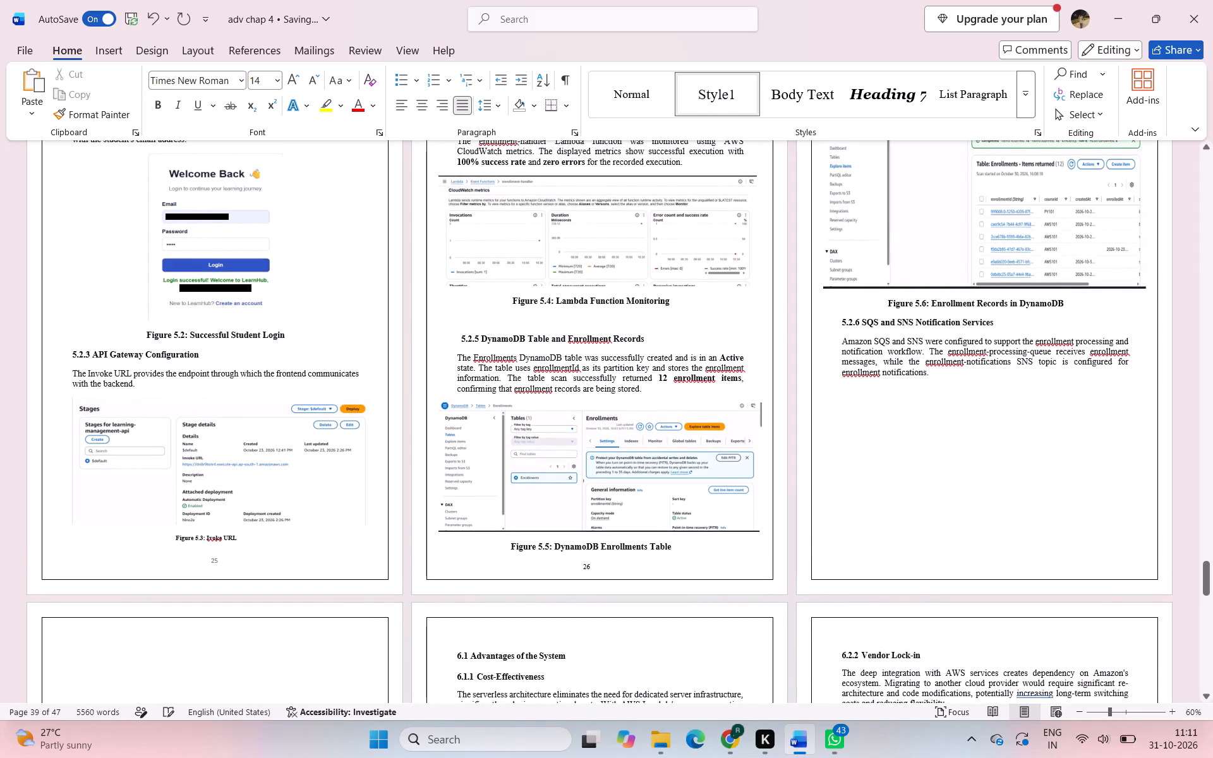
{"action": "left_click", "coordinate": [948, 370]}
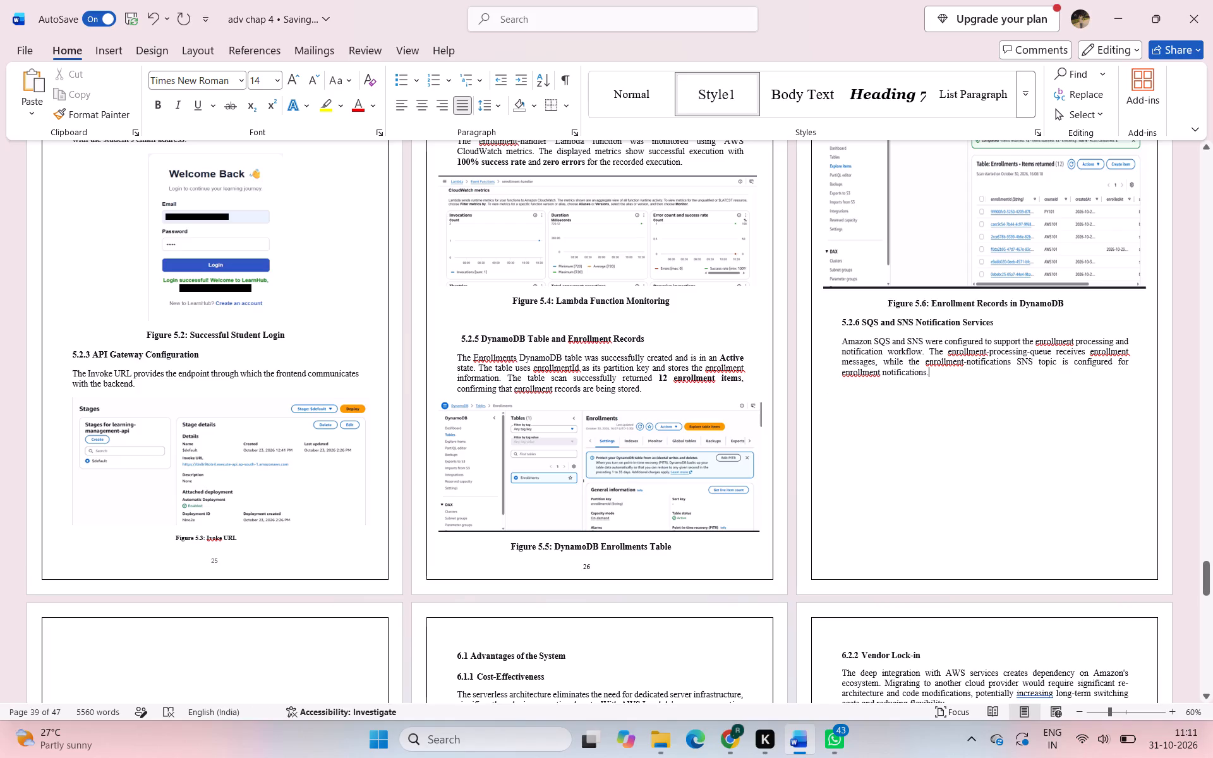
{"action": "left_click", "coordinate": [669, 745]}
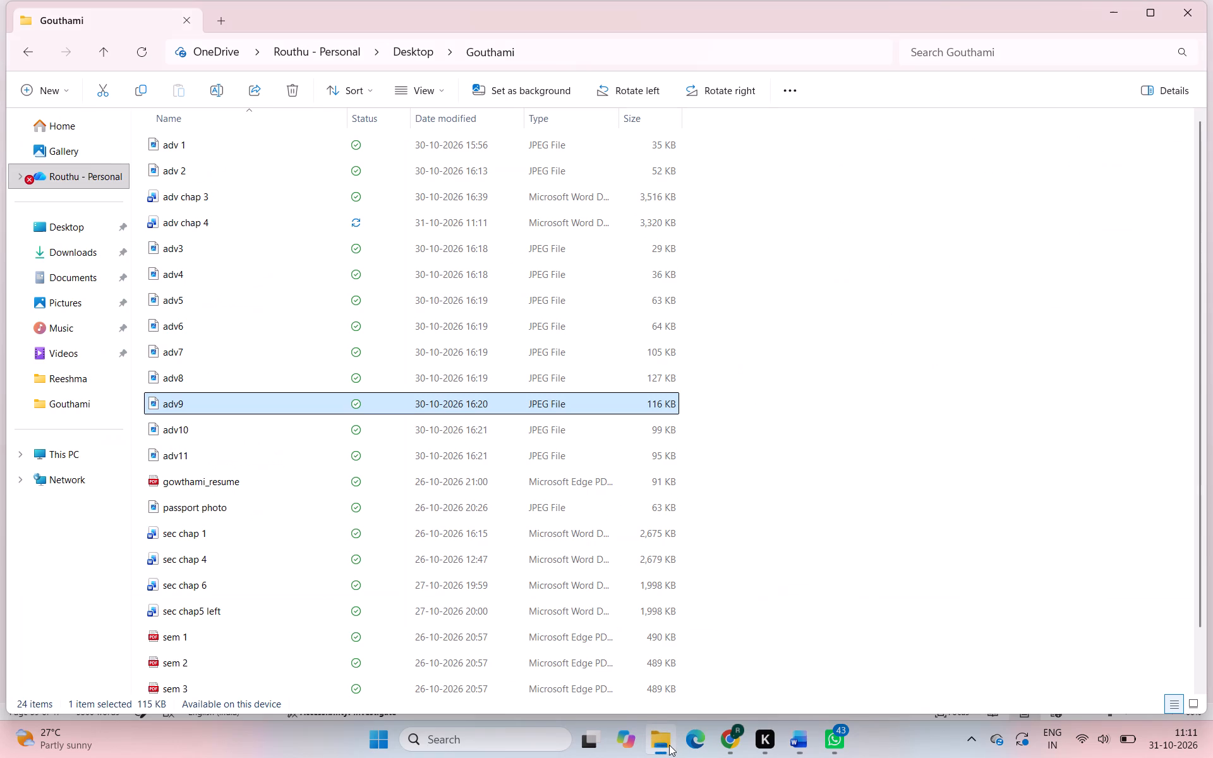
{"action": "left_click", "coordinate": [553, 434]}
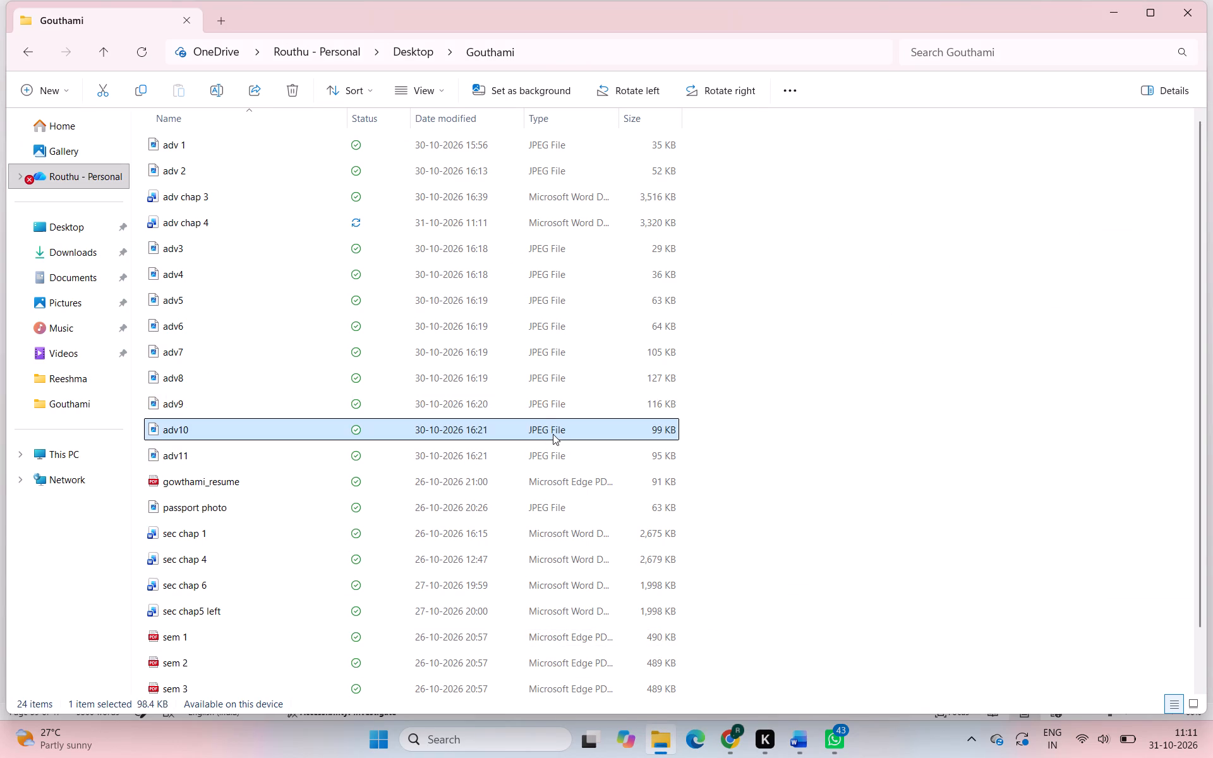
{"action": "key", "text": "ctrl+c"}
{"action": "left_click", "coordinate": [793, 748]}
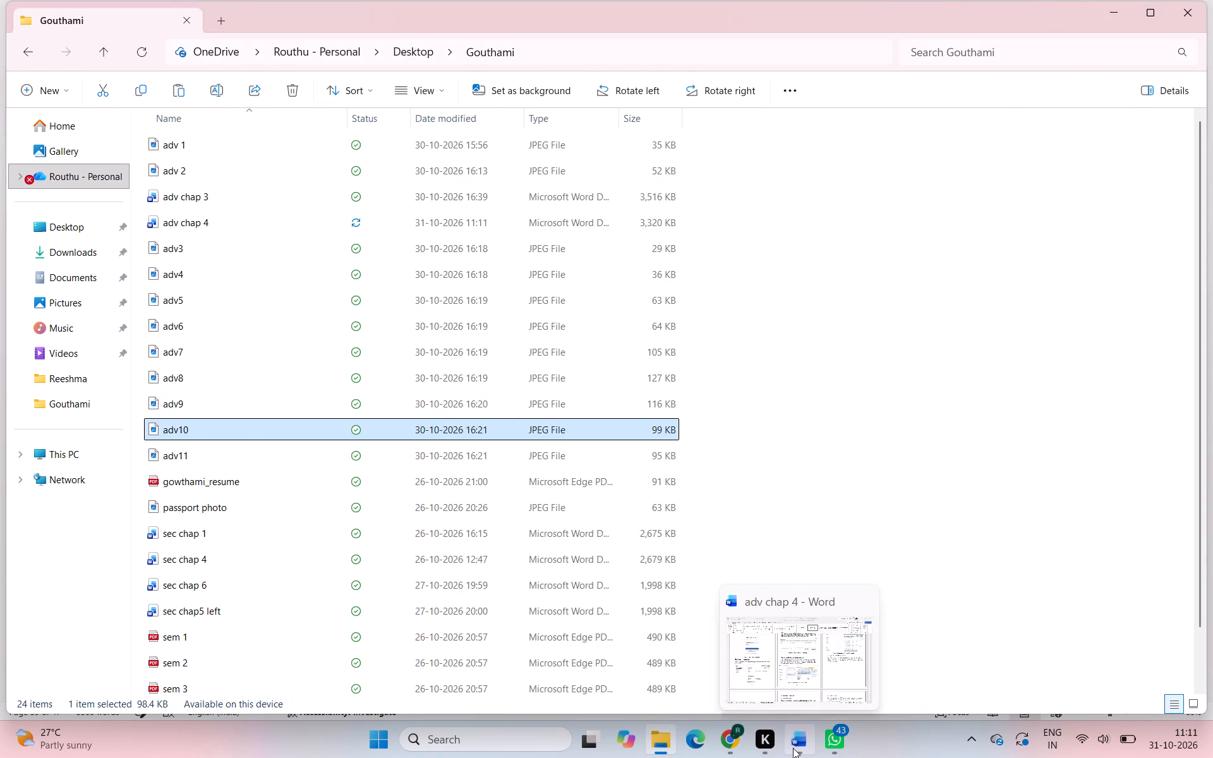
{"action": "key", "text": "Return"}
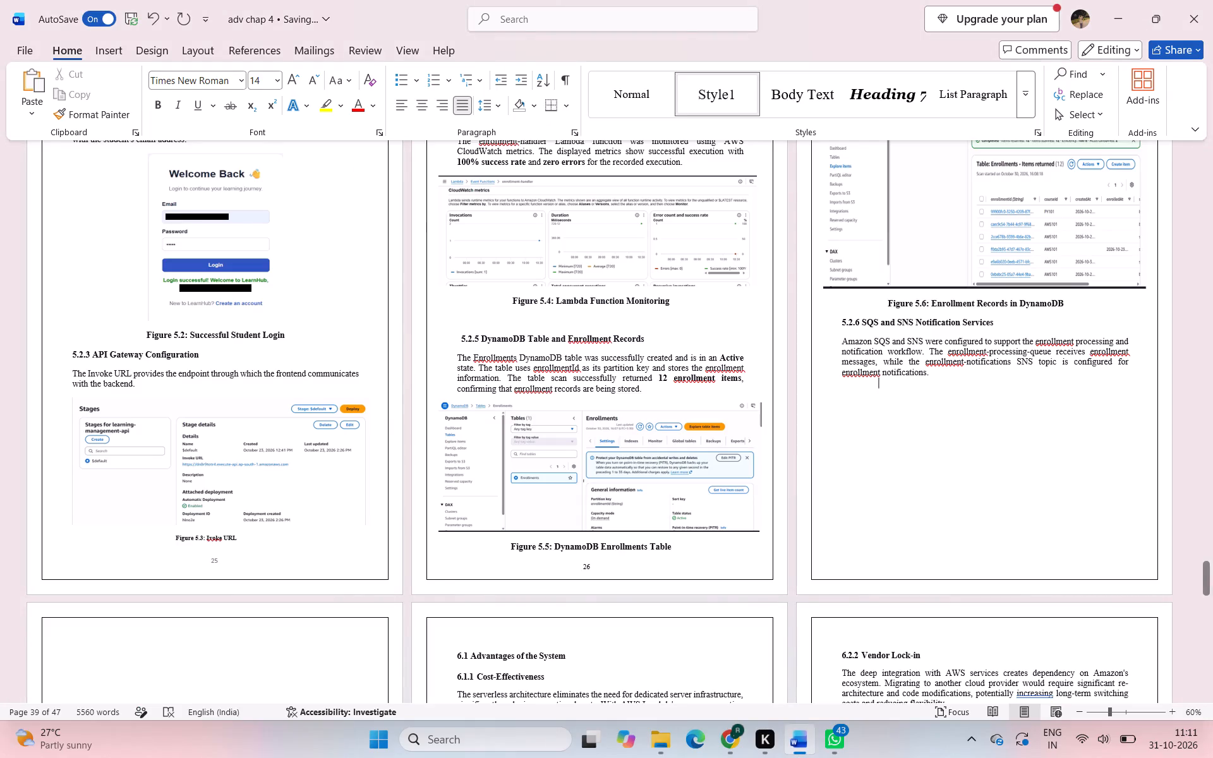
{"action": "key", "text": "ctrl+v"}
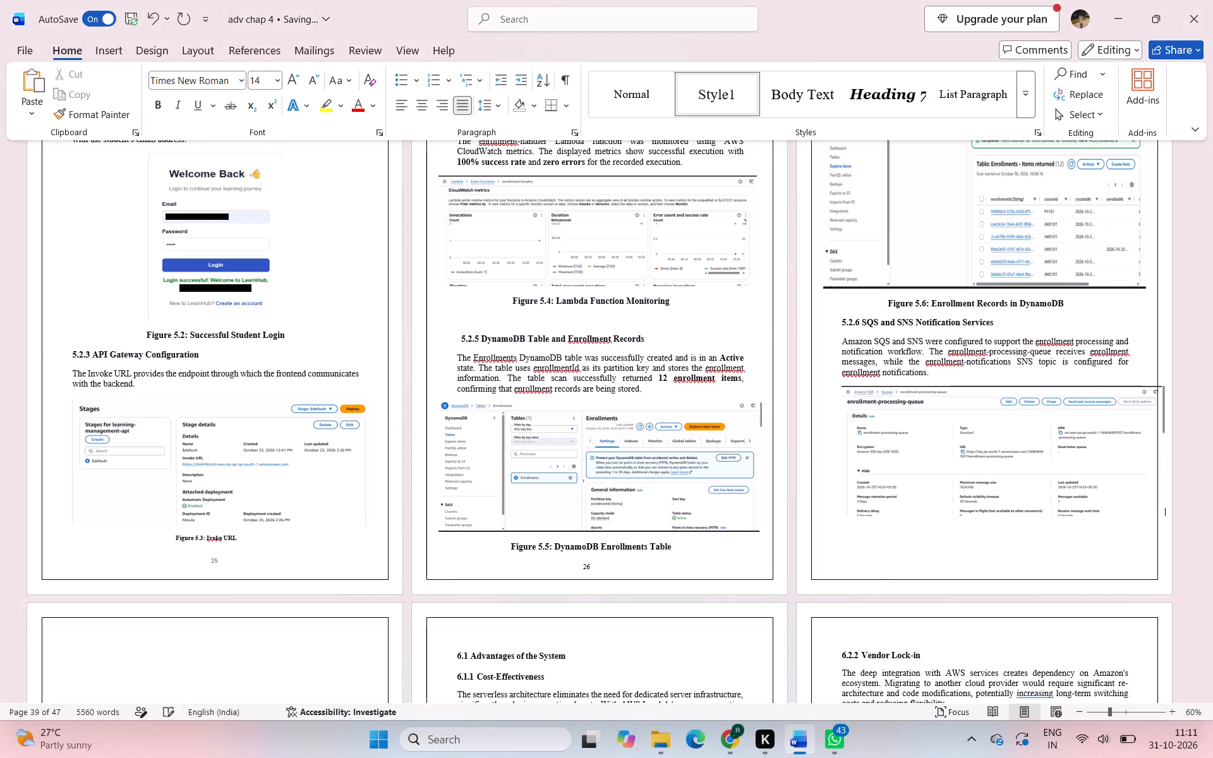
Remove the indent before the enrollment-processing-queue screenshot so it lines up with the DynamoDB items screenshot above.
{"action": "left_click", "coordinate": [833, 506]}
{"action": "key", "text": "BackSpace"}
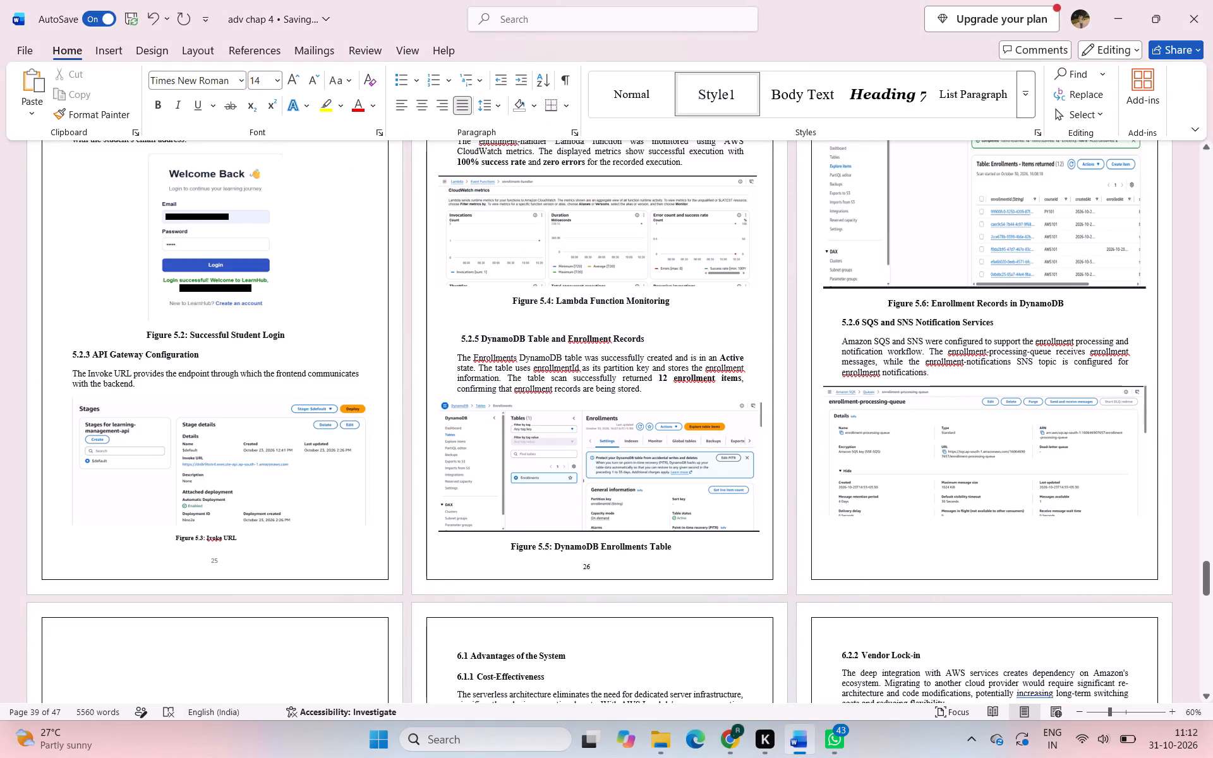
Reduce the height of the enrollment-processing-queue screenshot slightly, keeping its width, to leave room below it on the page.
{"action": "left_click", "coordinate": [946, 489]}
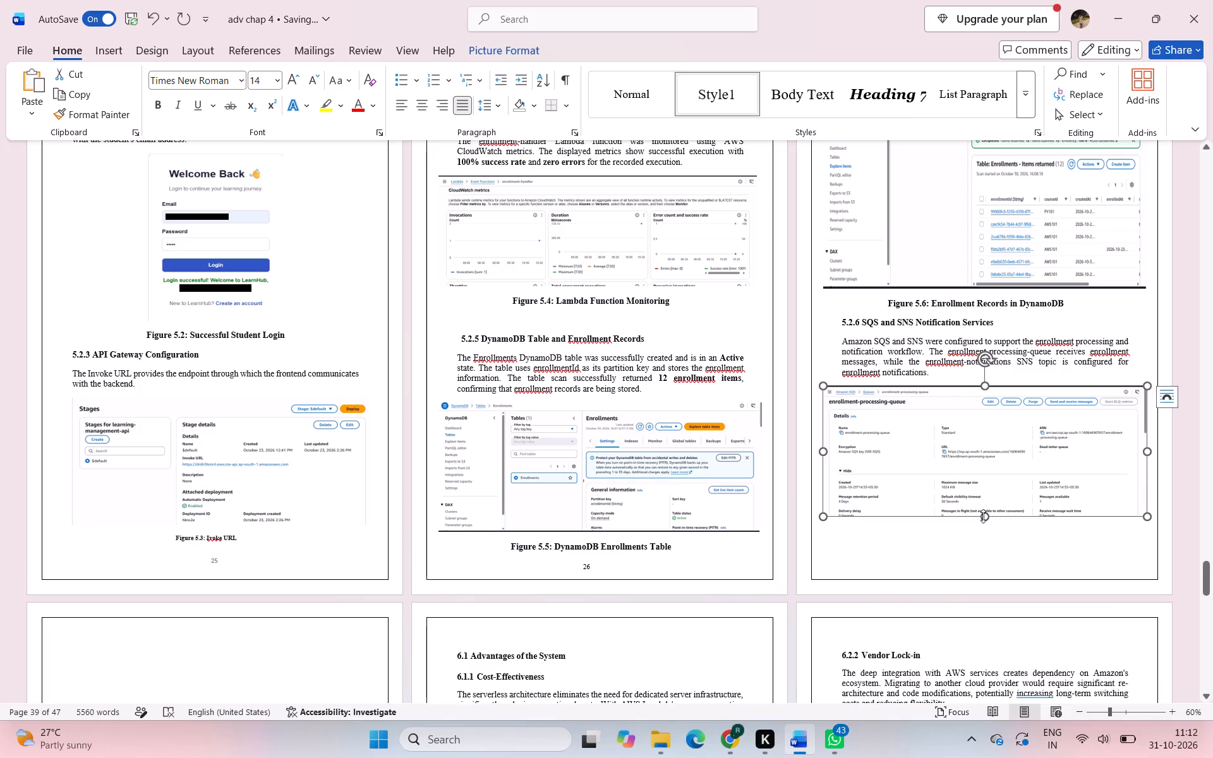
{"action": "left_click_drag", "start_coordinate": [982, 515], "coordinate": [987, 544]}
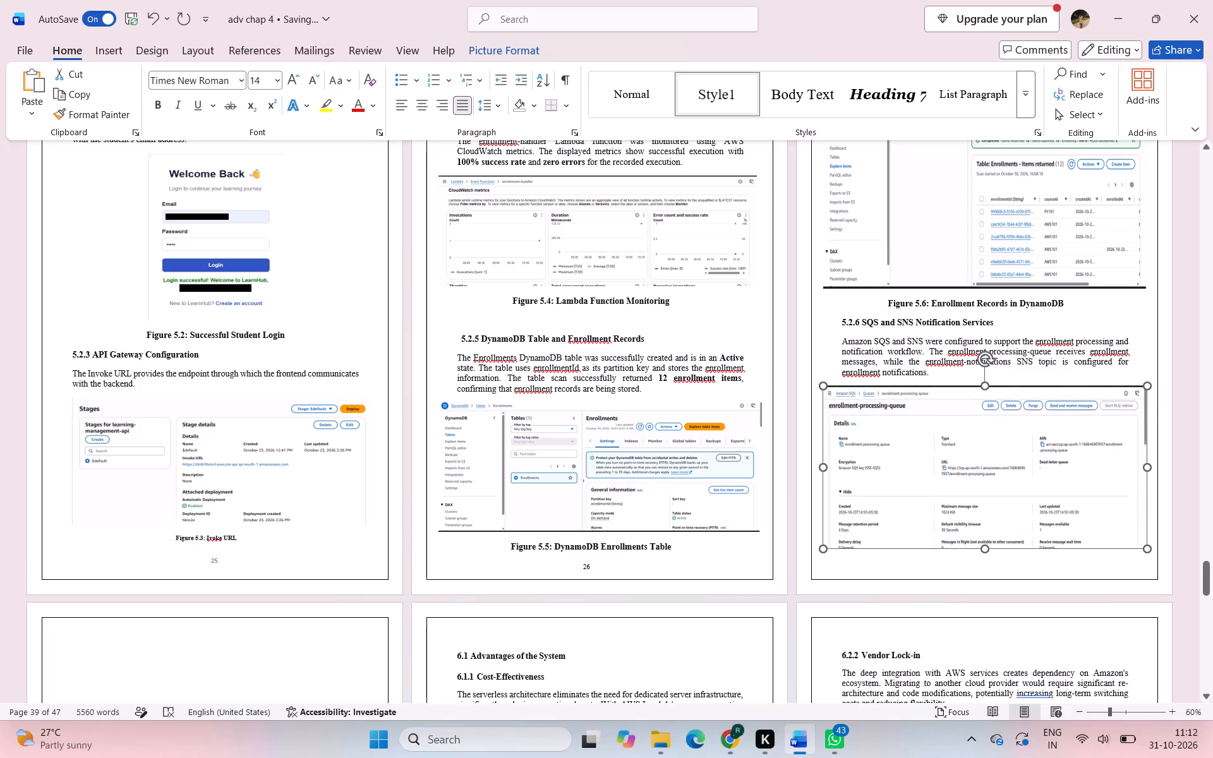
{"action": "left_click_drag", "start_coordinate": [987, 544], "coordinate": [985, 503]}
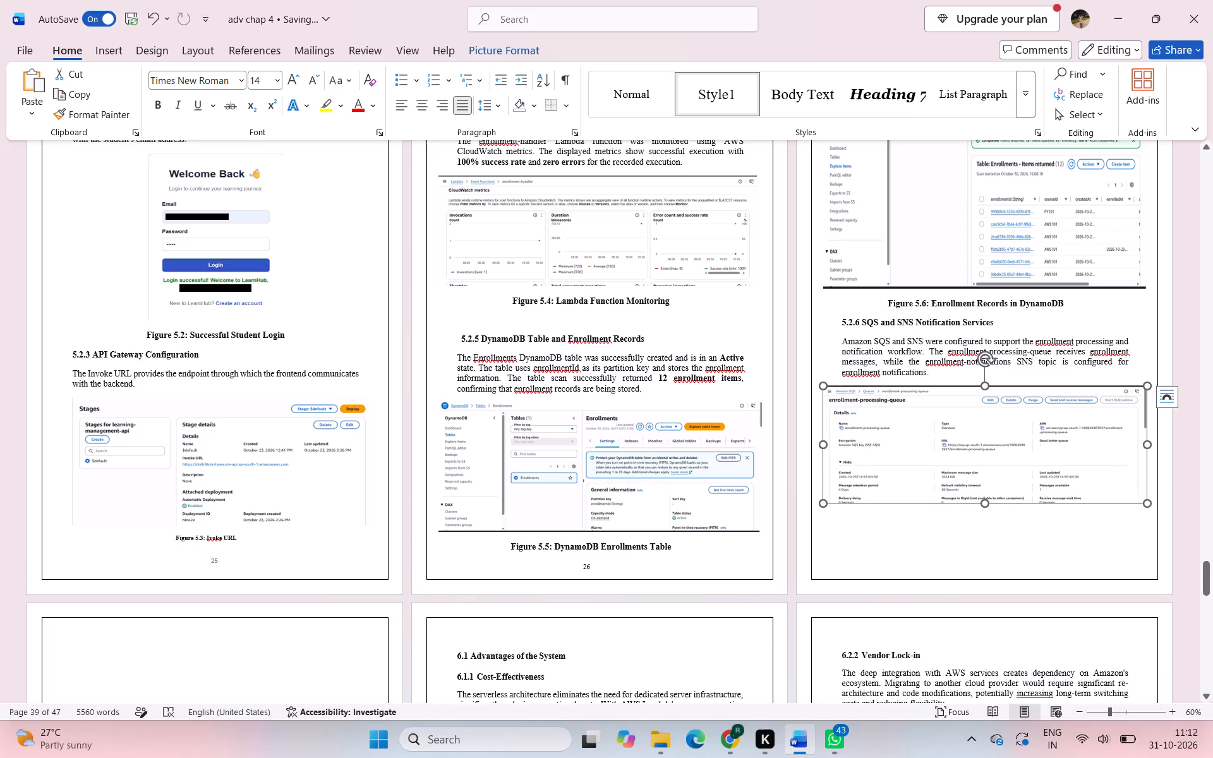
{"action": "left_click", "coordinate": [1154, 493]}
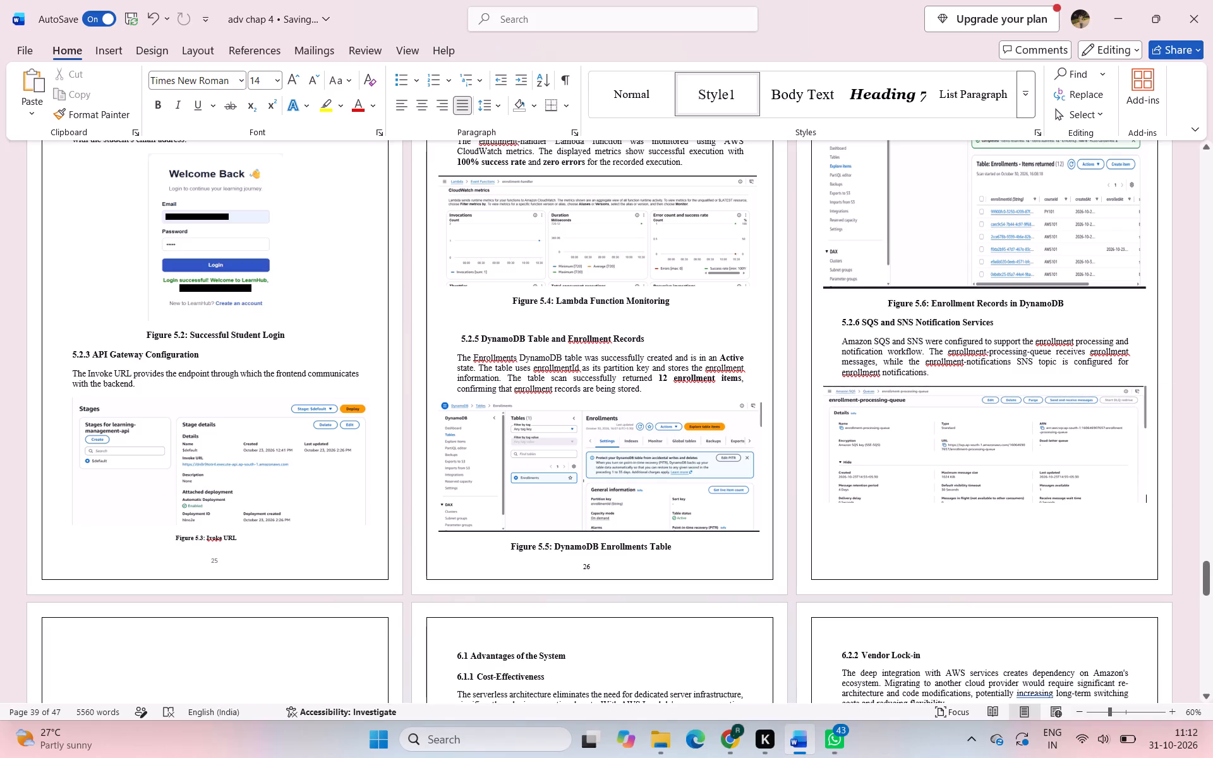
{"action": "key", "text": "Return"}
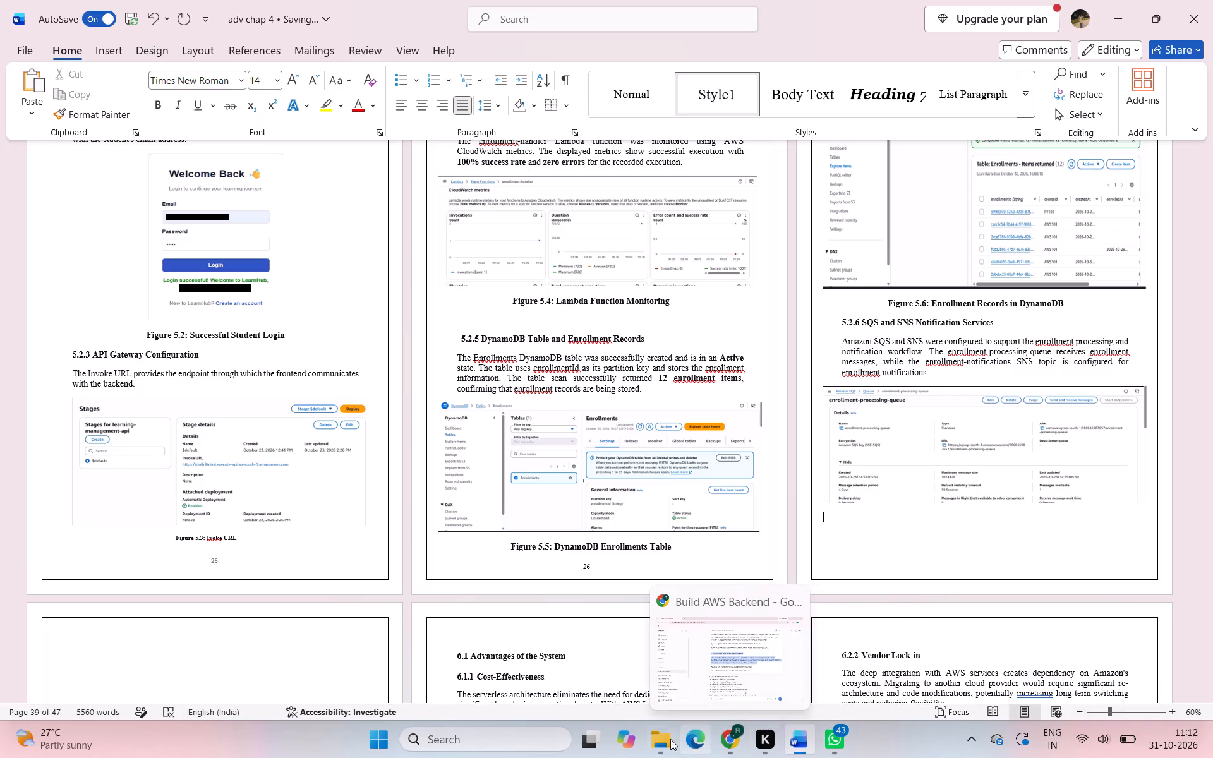
{"action": "left_click", "coordinate": [653, 736]}
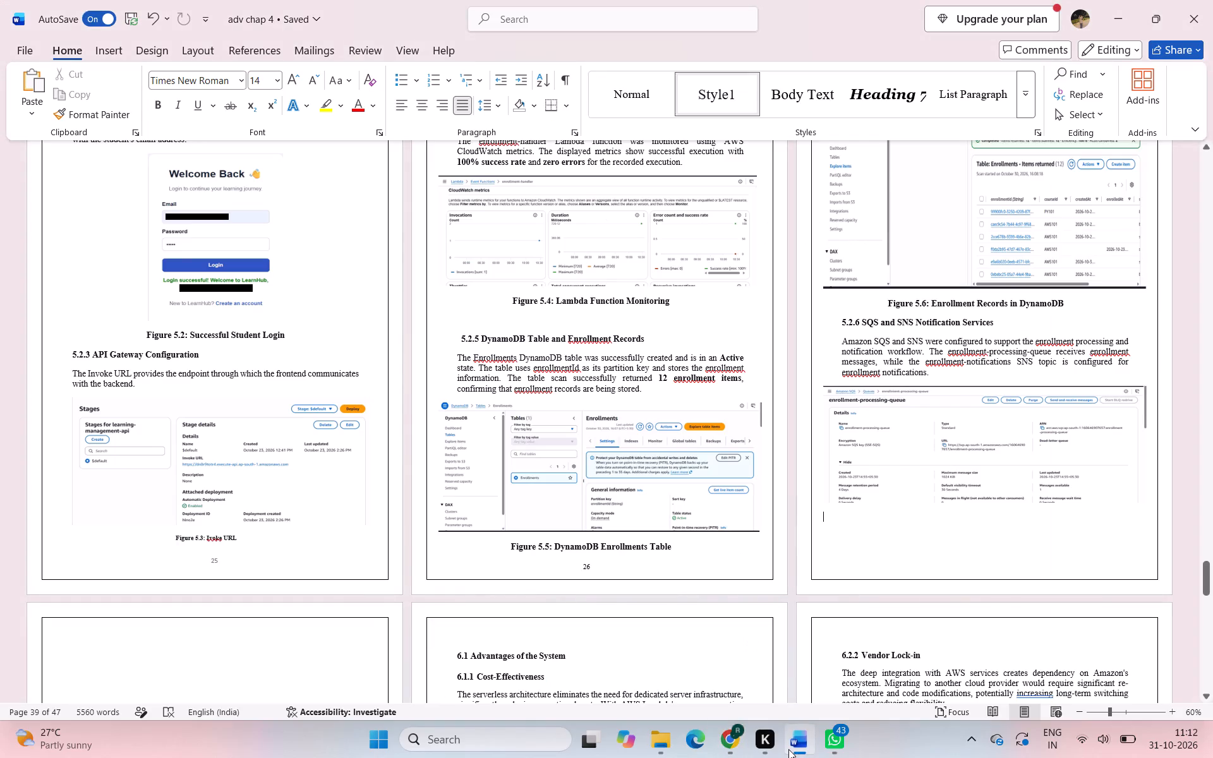
{"action": "key", "text": "ctrl+v"}
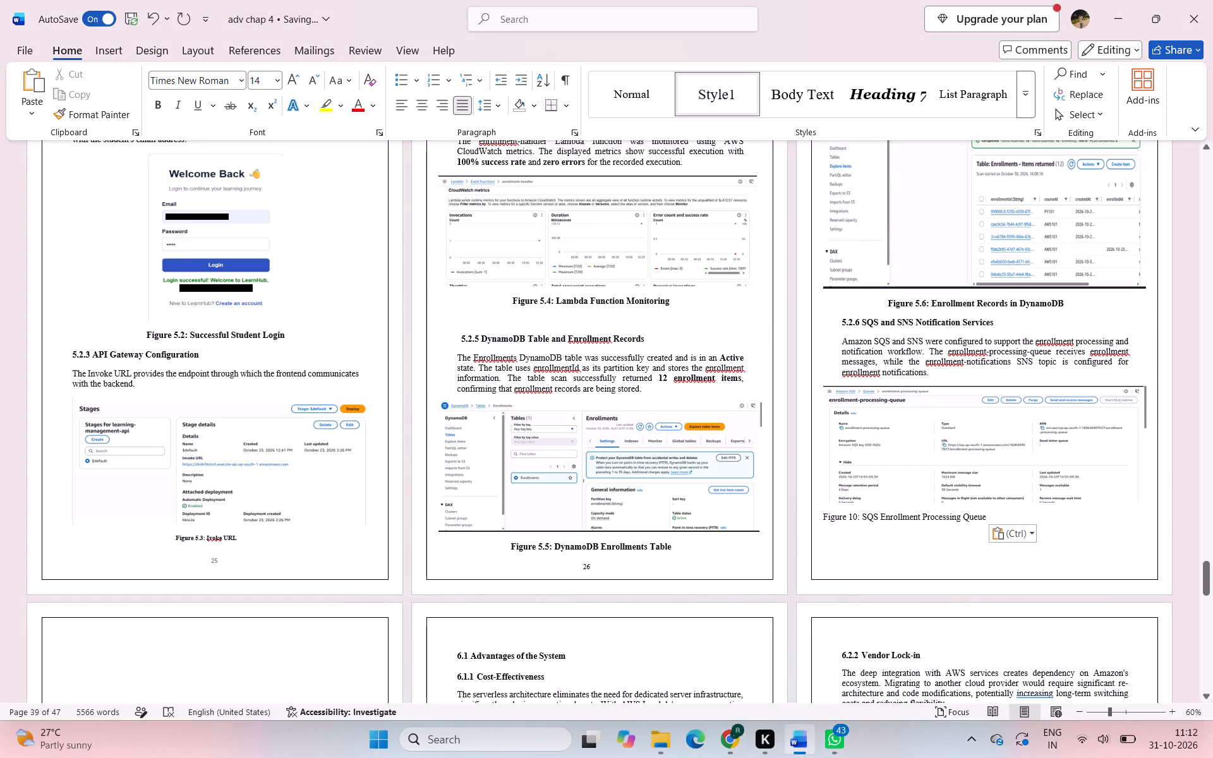
Change the figure number in the pasted SQS Enrollment Processing Queue caption to 5.7.
{"action": "left_click", "coordinate": [857, 521]}
{"action": "key", "text": "BackSpace"}
{"action": "key", "text": "BackSpace"}
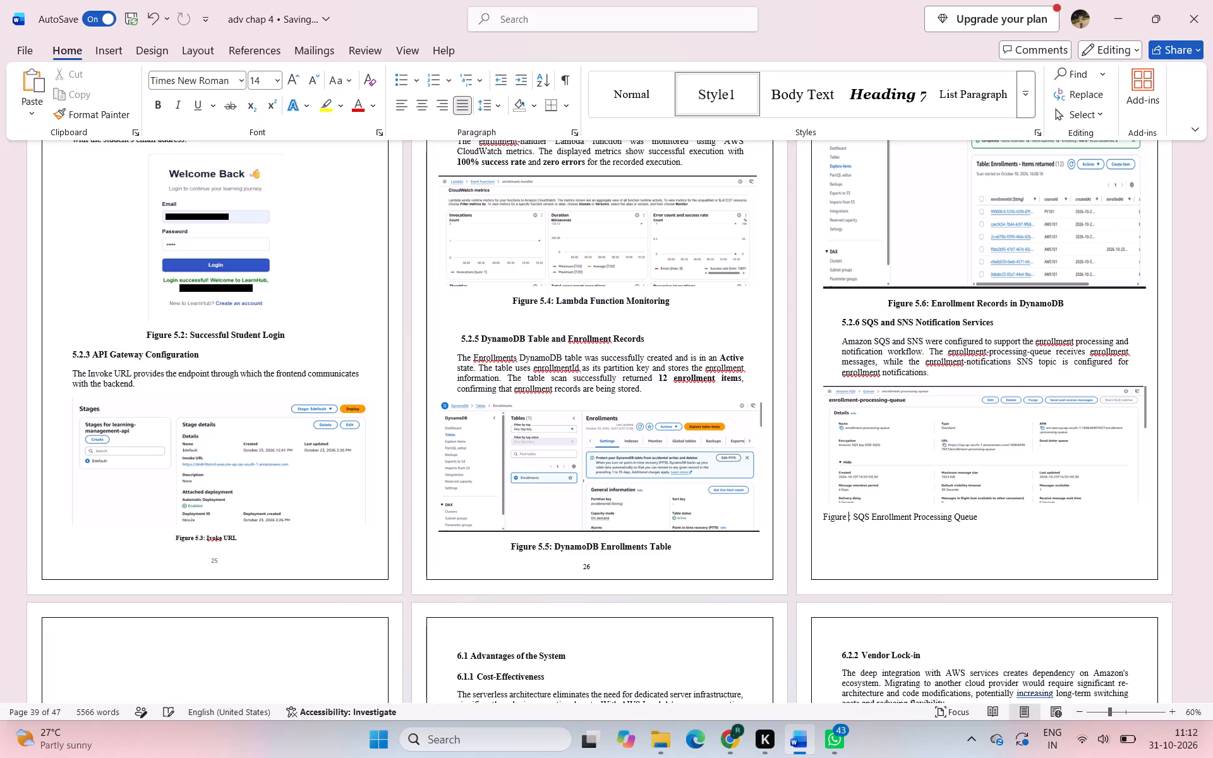
{"action": "type", "text": "5."}
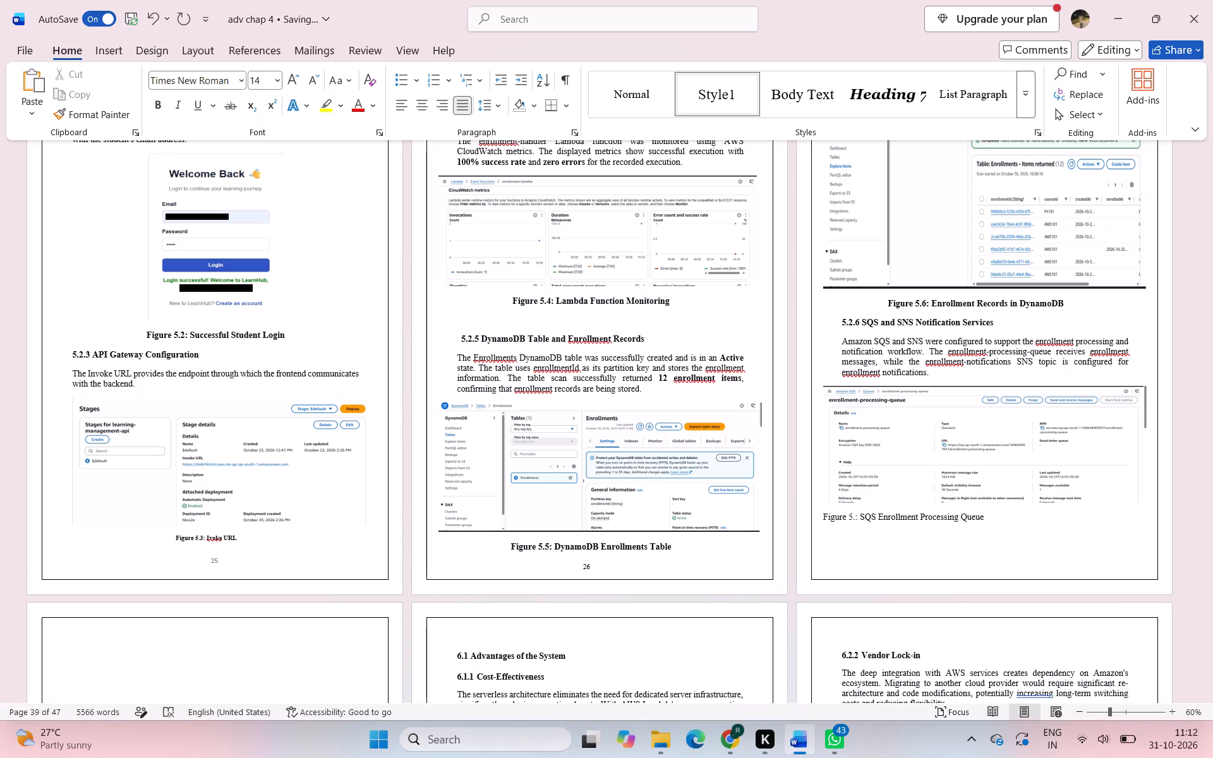
{"action": "key", "text": "7"}
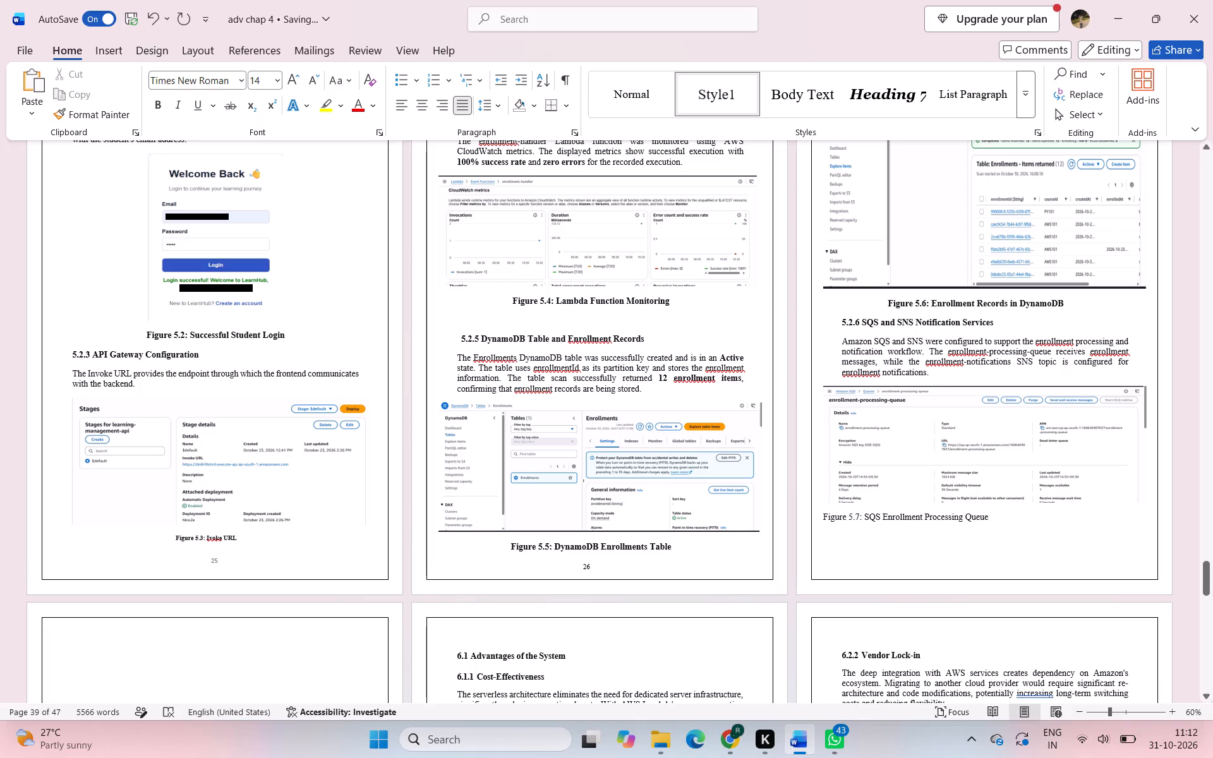
Make the Figure 5.7 caption bold and centre it below the enrollment-processing-queue screenshot.
{"action": "left_click_drag", "start_coordinate": [823, 514], "coordinate": [1013, 522]}
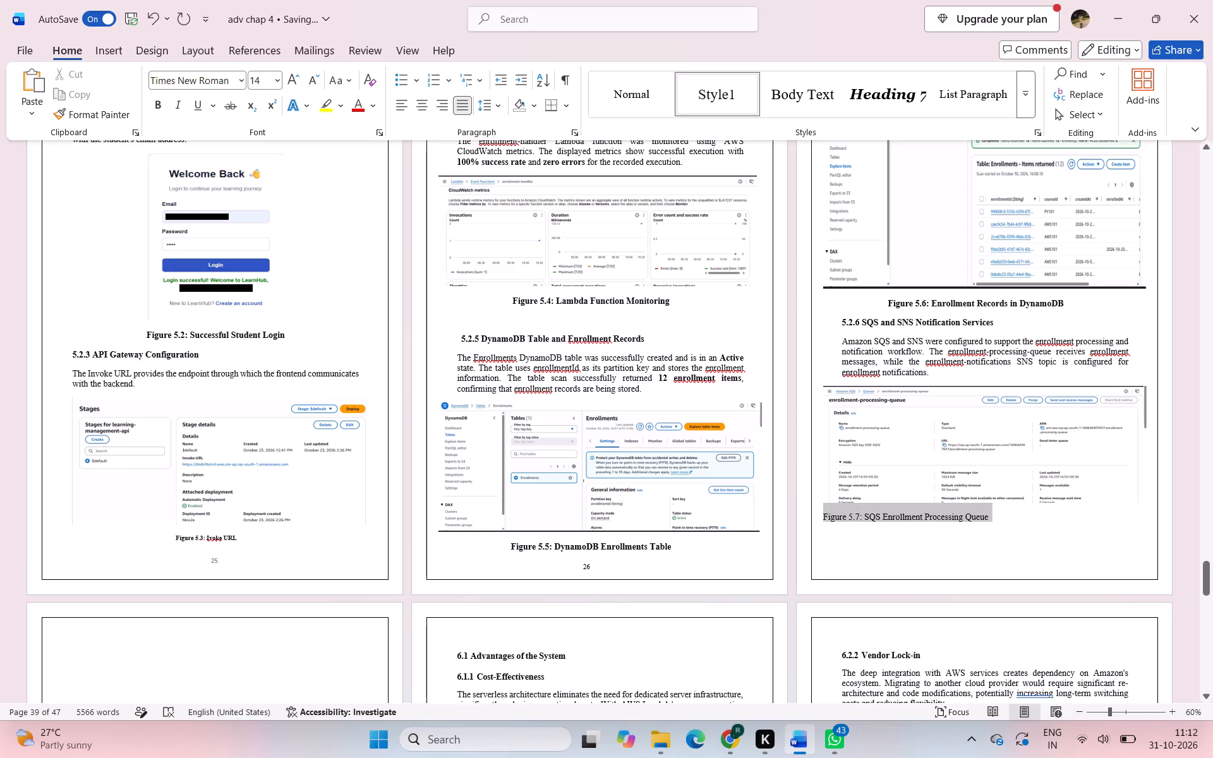
{"action": "left_click_drag", "start_coordinate": [1013, 522], "coordinate": [1015, 513]}
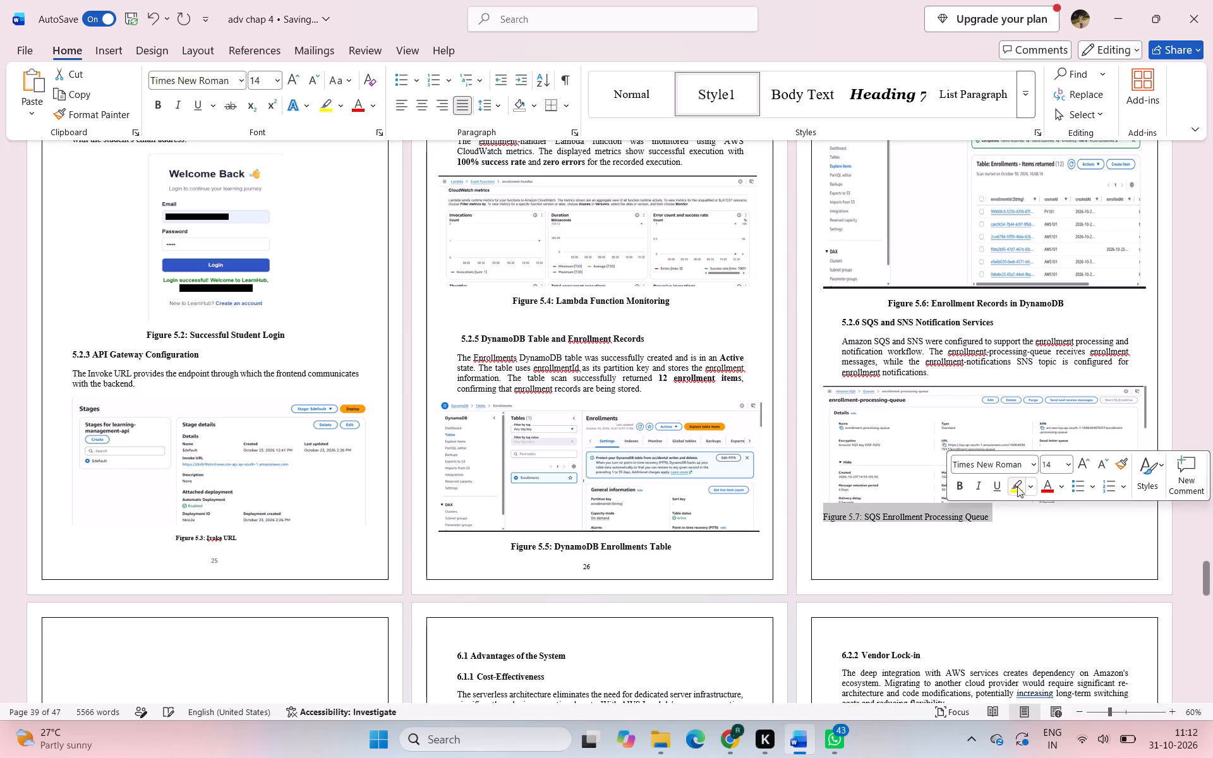
{"action": "left_click", "coordinate": [964, 481]}
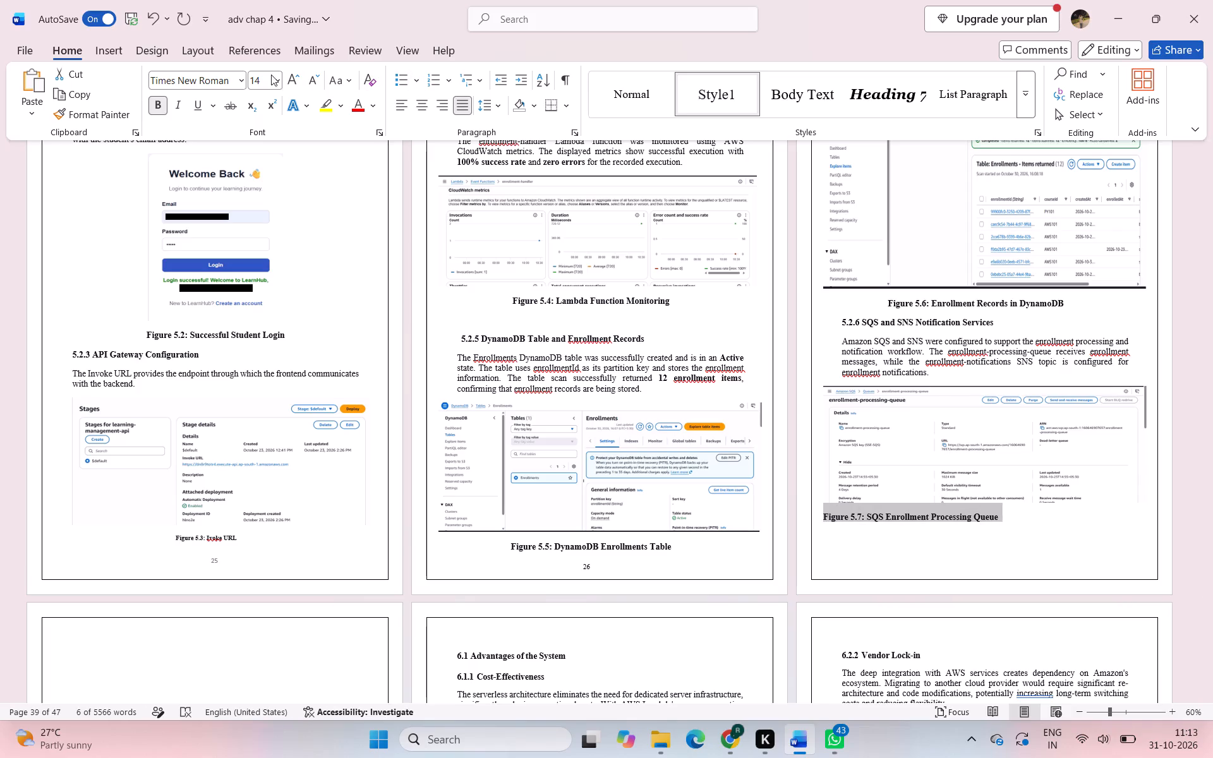
{"action": "left_click", "coordinate": [426, 106]}
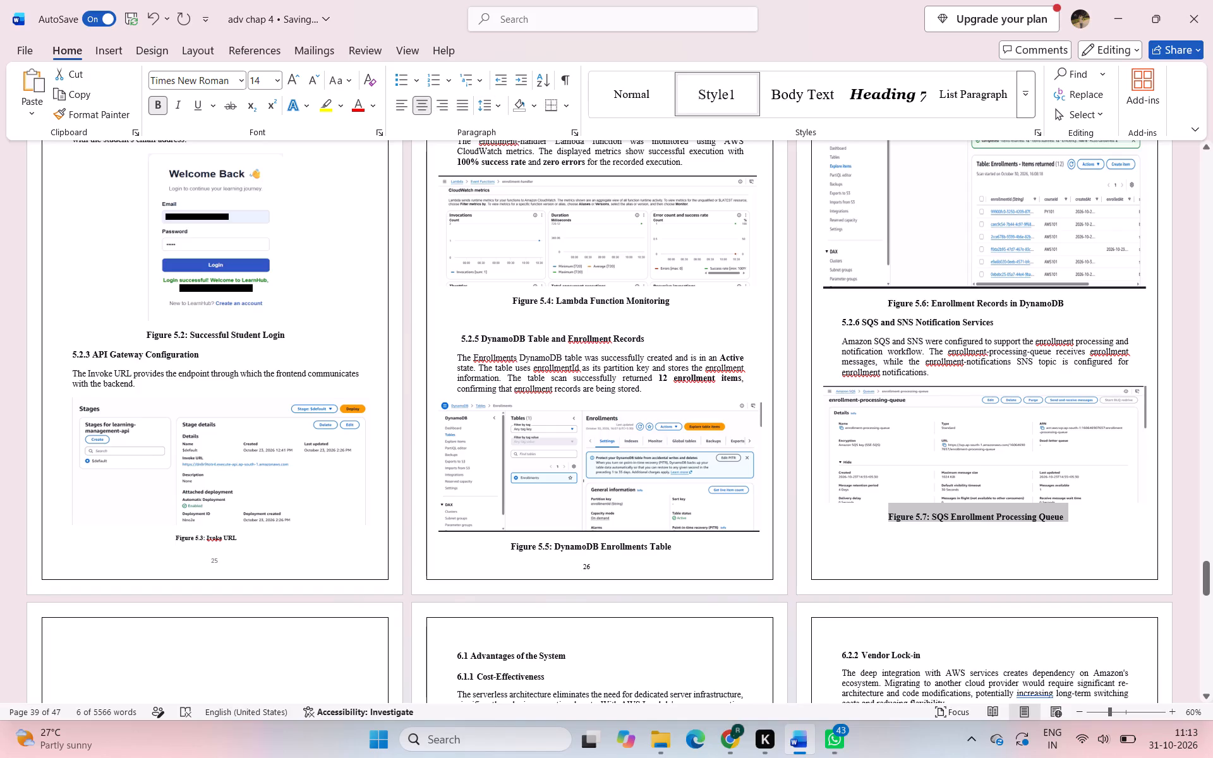
{"action": "left_click", "coordinate": [914, 455]}
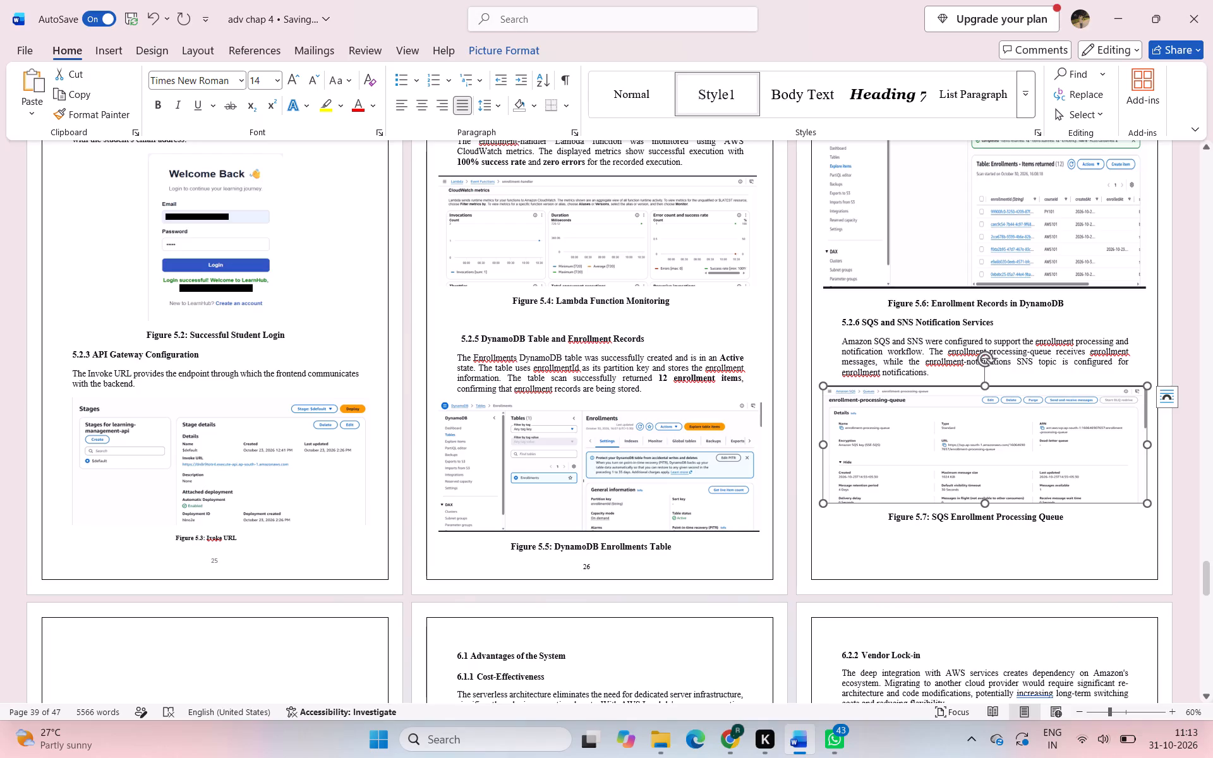
Insert a simple text box from the empty line below the Figure 5.7 caption.
{"action": "left_click", "coordinate": [990, 550]}
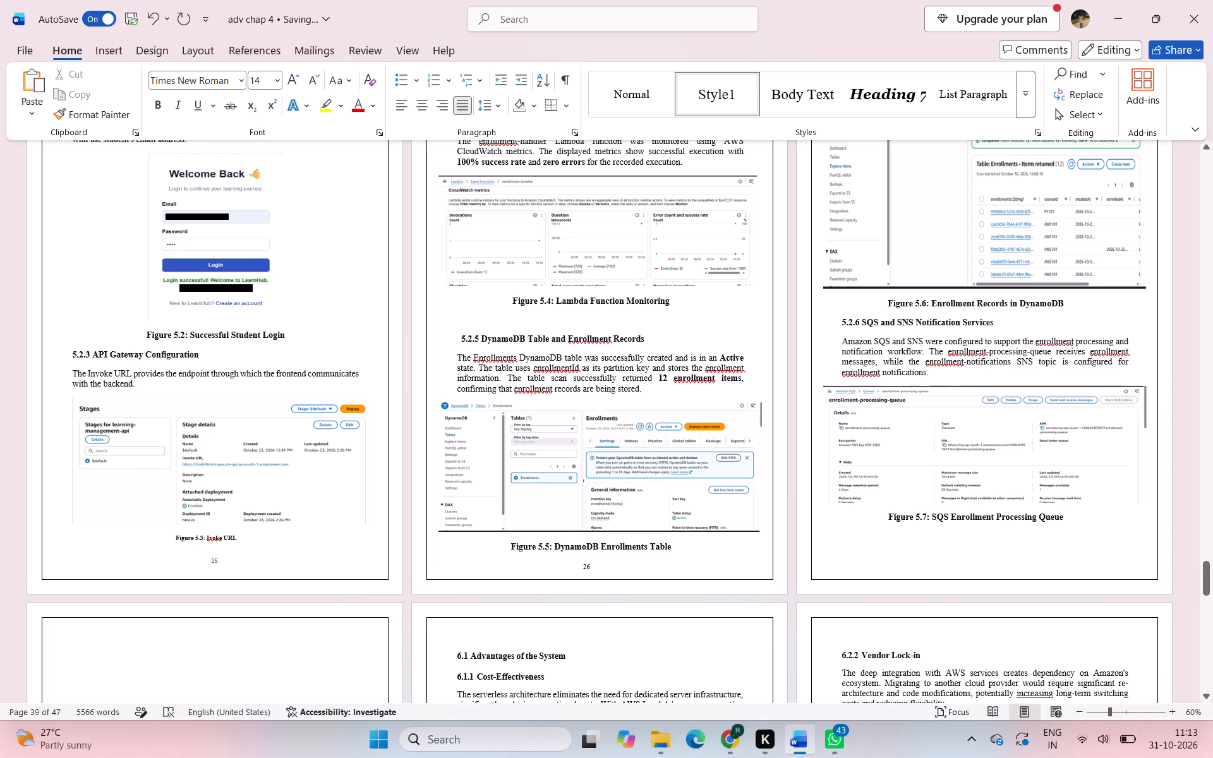
{"action": "left_click", "coordinate": [122, 40]}
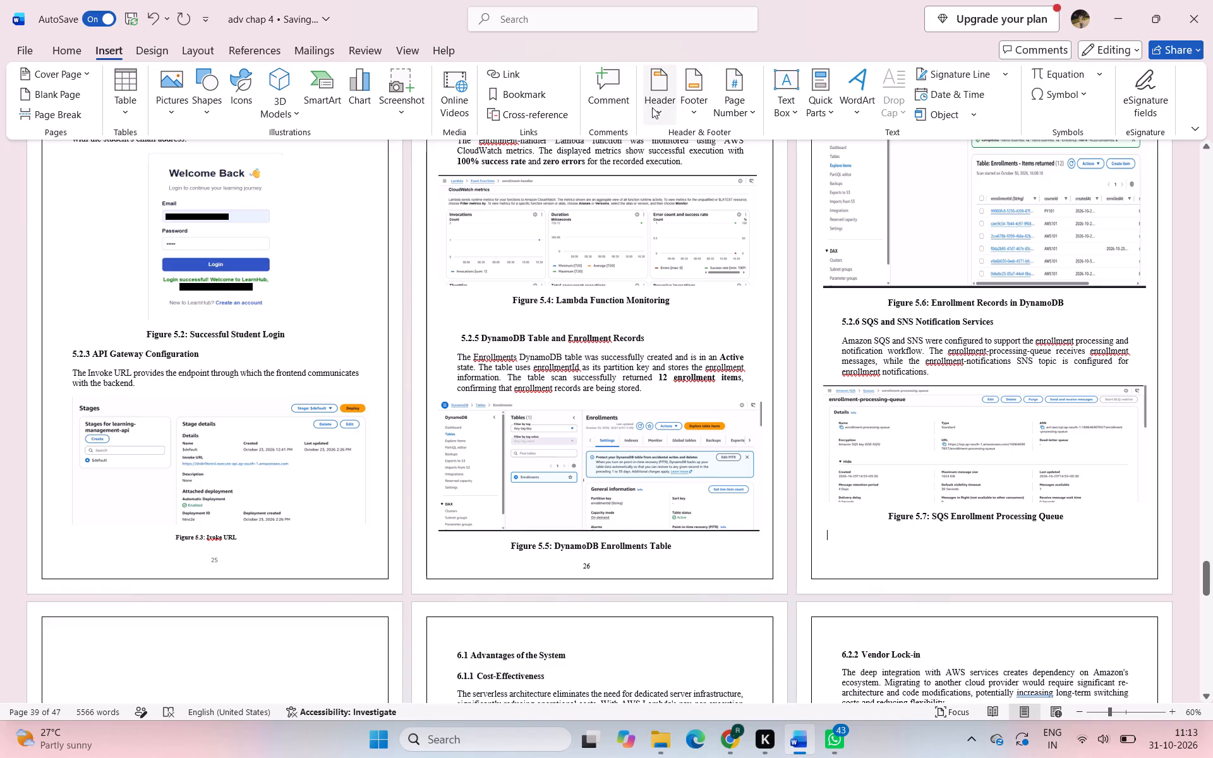
{"action": "left_click", "coordinate": [782, 102]}
{"action": "left_click", "coordinate": [830, 195]}
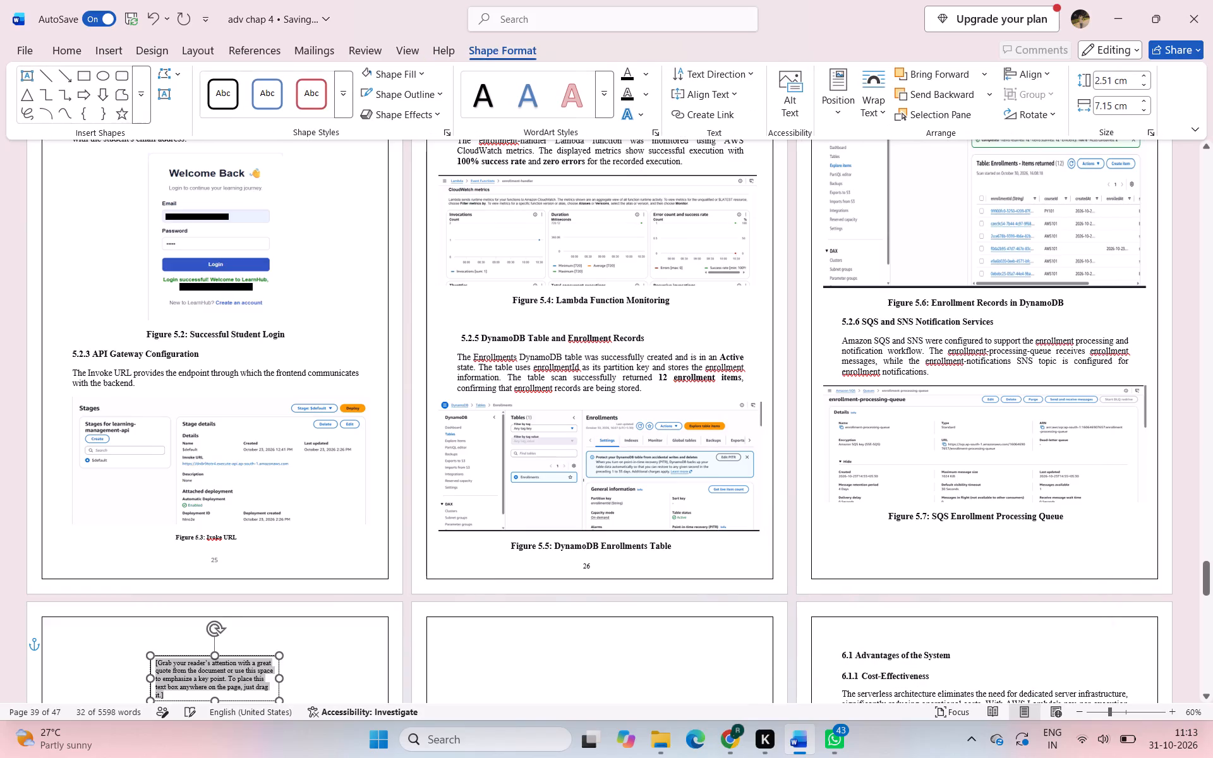
Reduce the height of the new text box to about 0.88 cm.
{"action": "scroll", "coordinate": [228, 671], "scroll_direction": "down", "scroll_amount": 1}
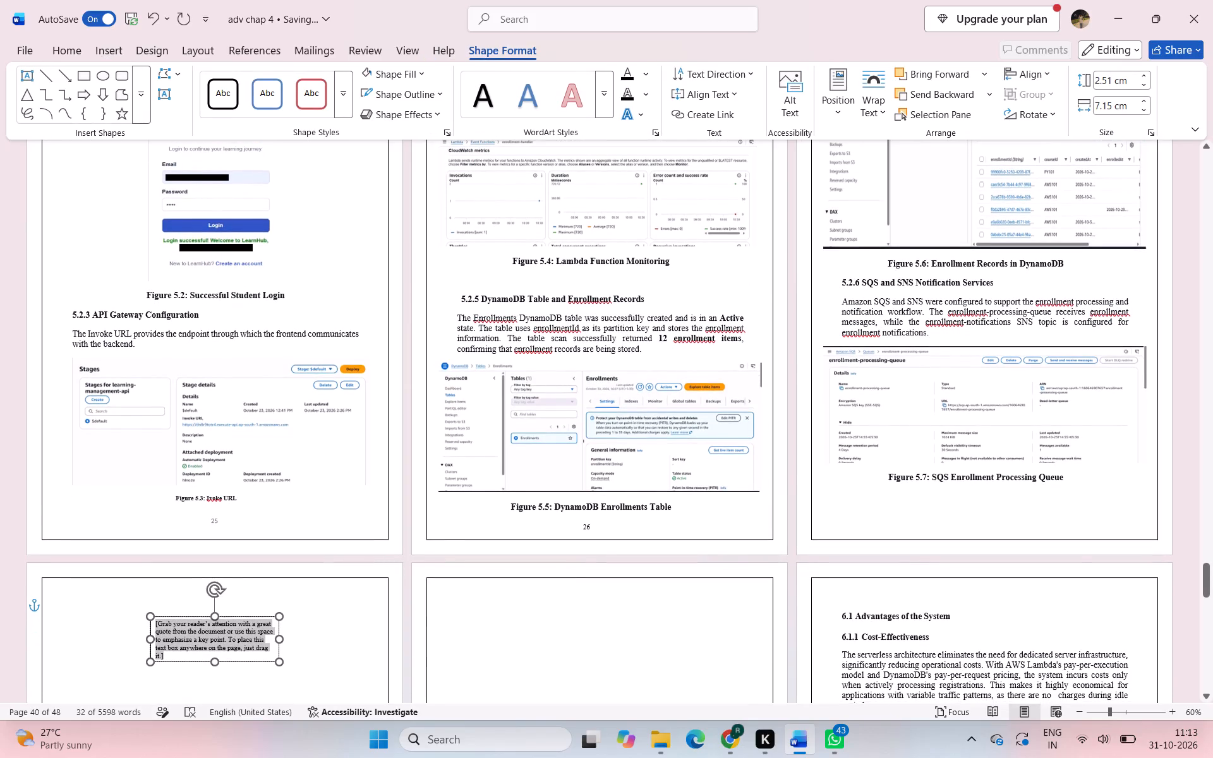
{"action": "left_click_drag", "start_coordinate": [216, 661], "coordinate": [202, 611]}
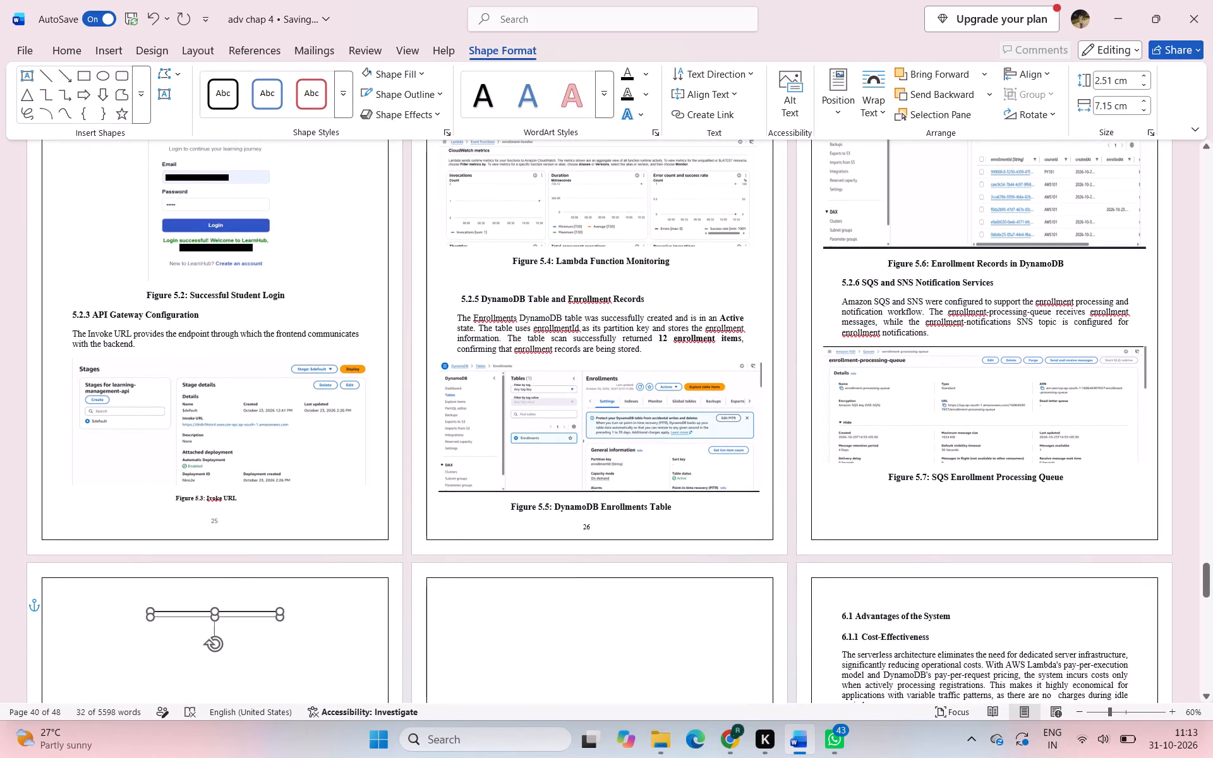
{"action": "left_click_drag", "start_coordinate": [202, 611], "coordinate": [209, 632]}
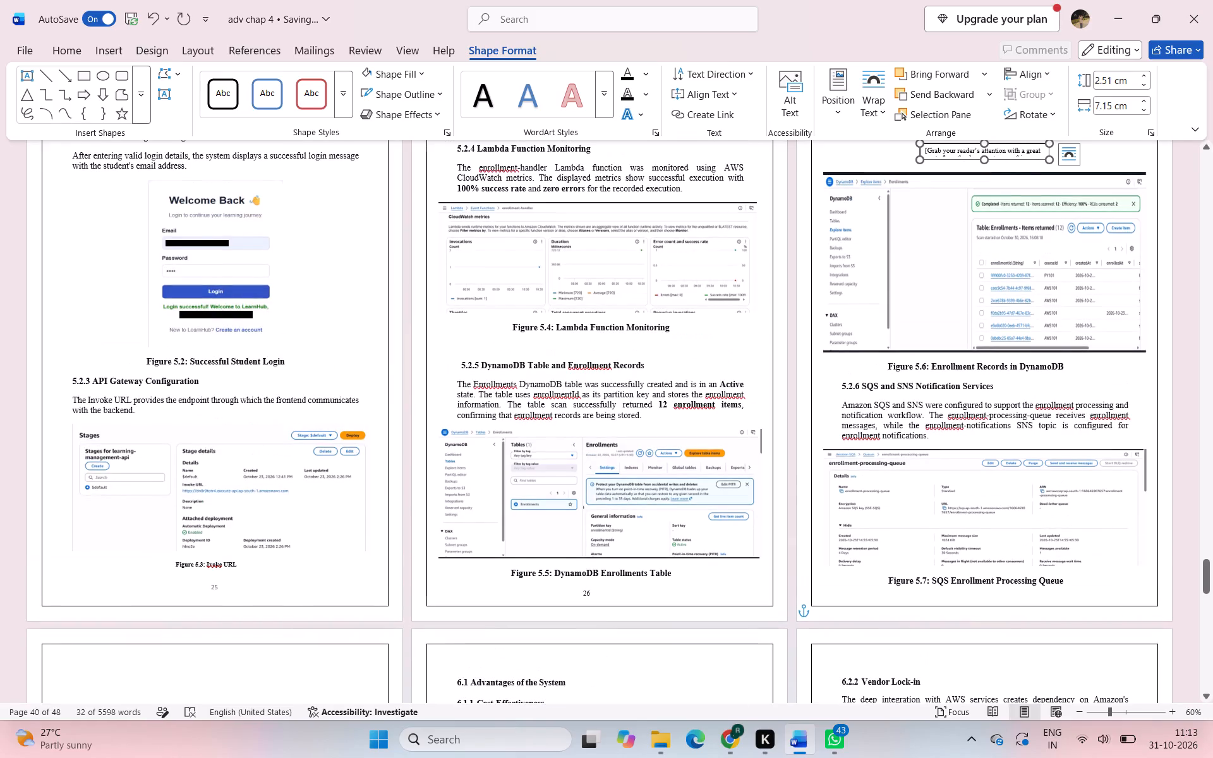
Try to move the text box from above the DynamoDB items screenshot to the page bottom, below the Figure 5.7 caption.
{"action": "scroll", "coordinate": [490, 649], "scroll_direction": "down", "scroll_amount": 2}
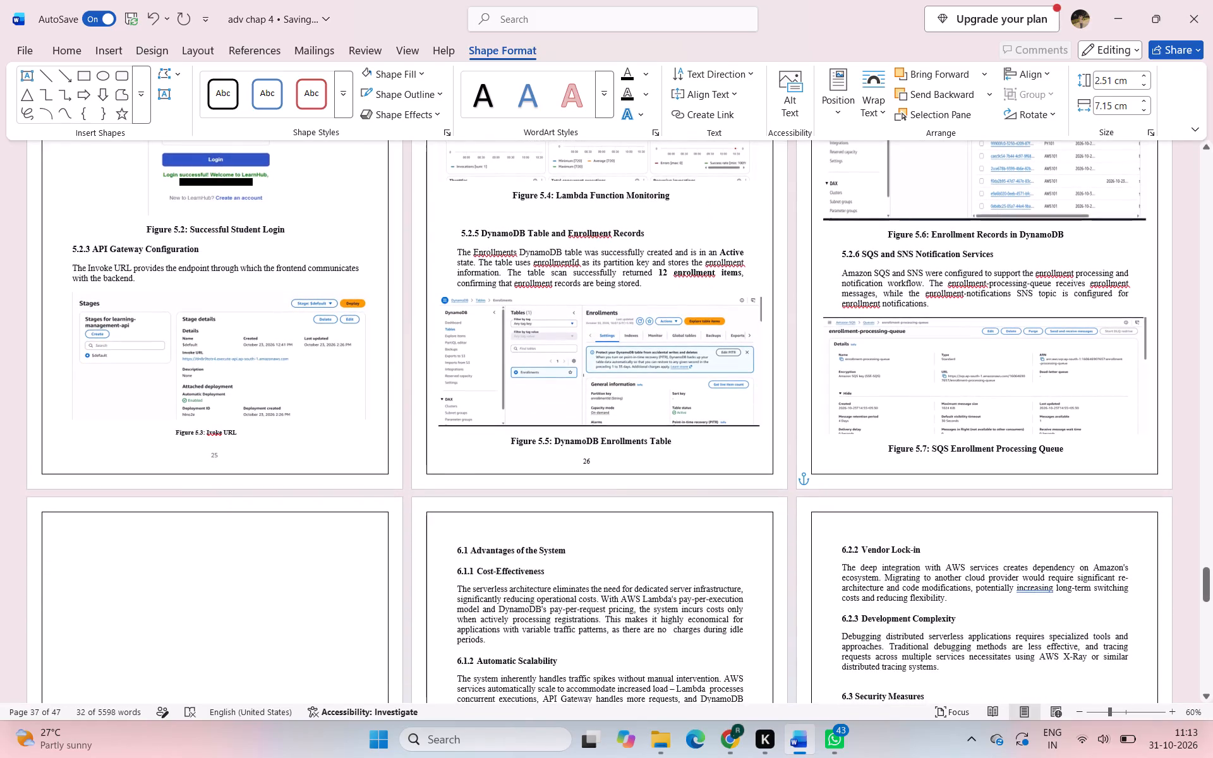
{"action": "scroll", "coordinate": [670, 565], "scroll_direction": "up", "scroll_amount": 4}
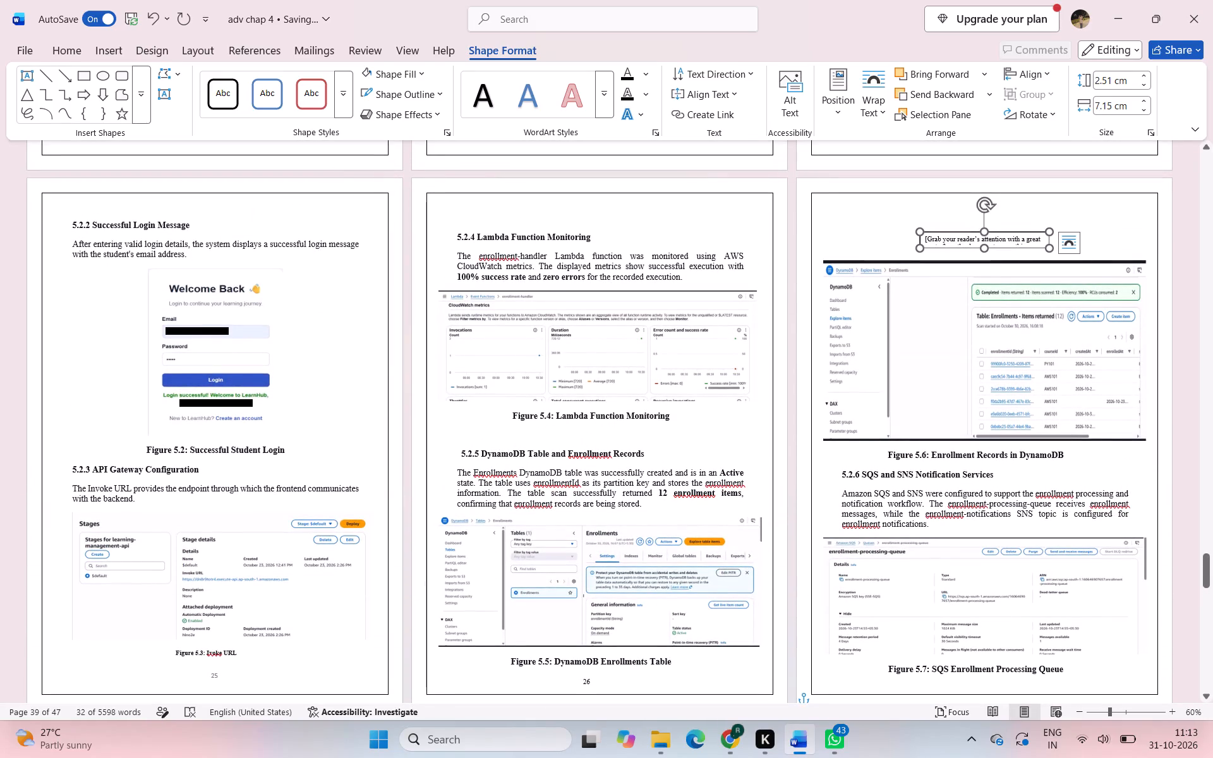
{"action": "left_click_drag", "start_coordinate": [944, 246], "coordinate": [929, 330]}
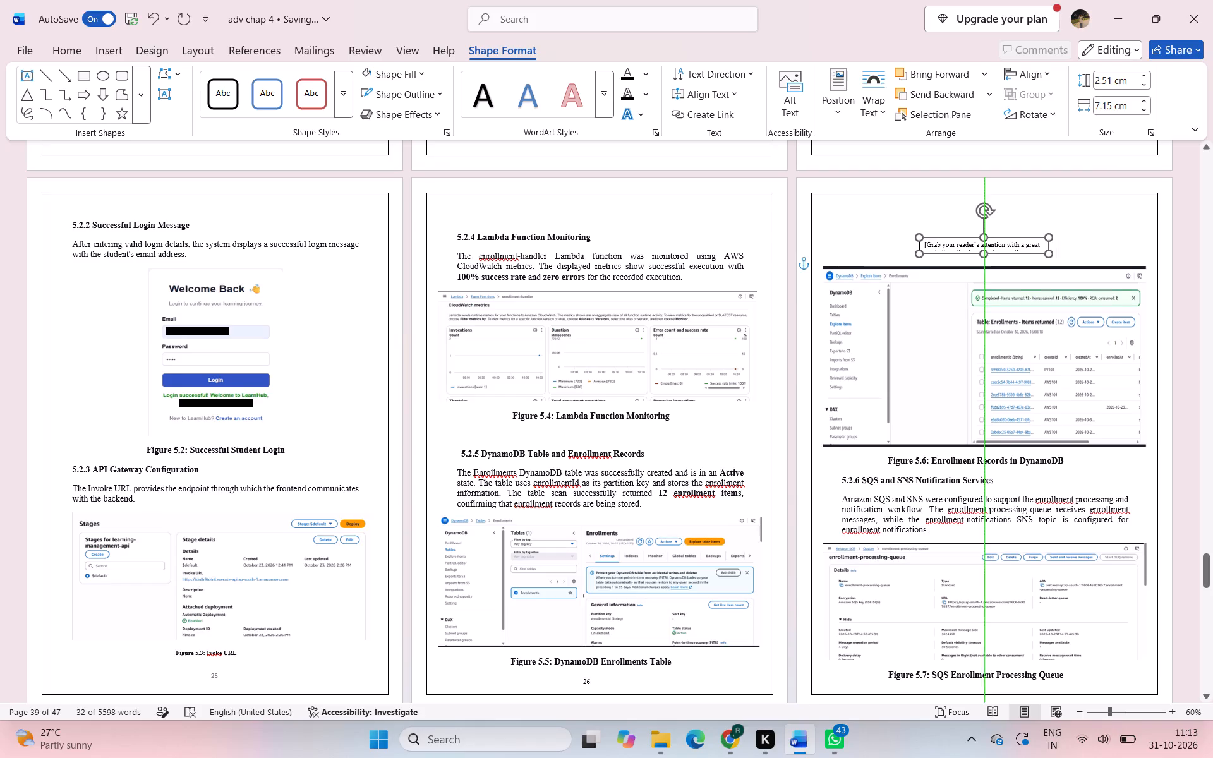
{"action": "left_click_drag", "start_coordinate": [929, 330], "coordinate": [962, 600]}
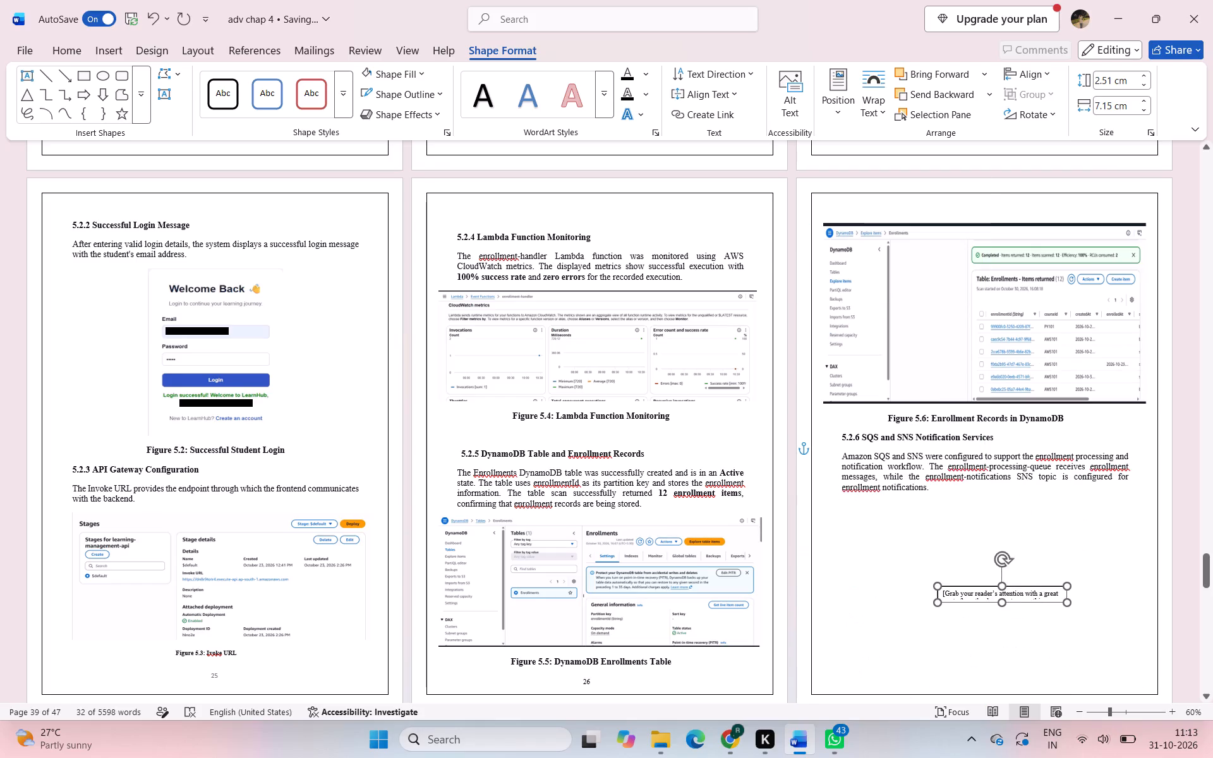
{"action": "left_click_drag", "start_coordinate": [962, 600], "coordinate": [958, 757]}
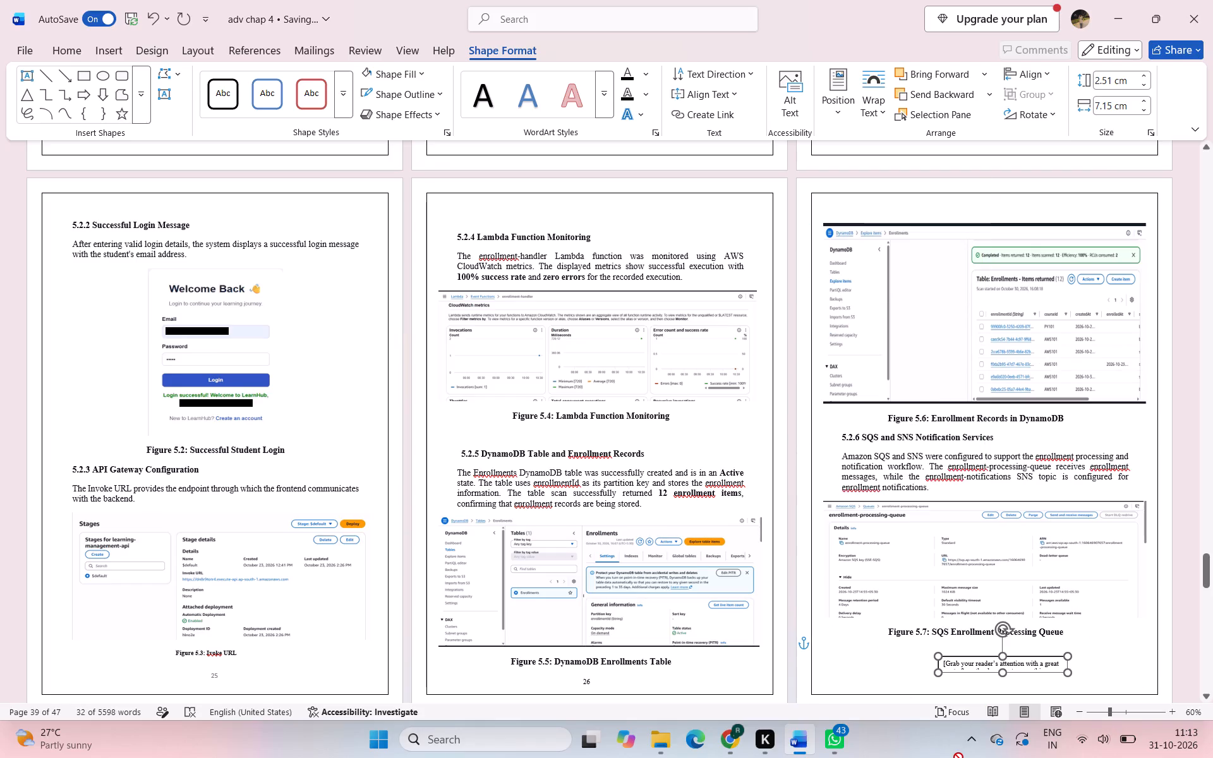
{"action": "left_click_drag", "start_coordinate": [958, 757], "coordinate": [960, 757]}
Shrink the text box above the DynamoDB items screenshot to about 0.81 cm high and 1.45 cm wide.
{"action": "scroll", "coordinate": [960, 757], "scroll_direction": "down", "scroll_amount": 1}
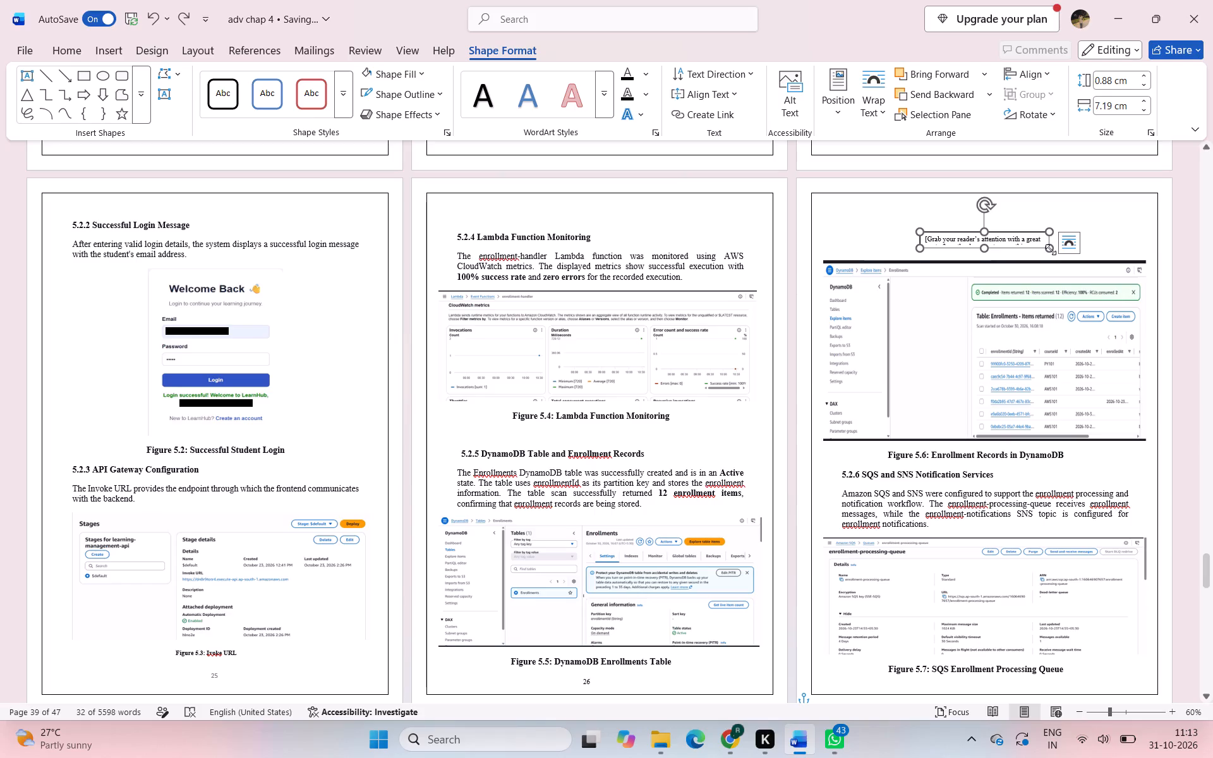
{"action": "left_click_drag", "start_coordinate": [1051, 249], "coordinate": [978, 244]}
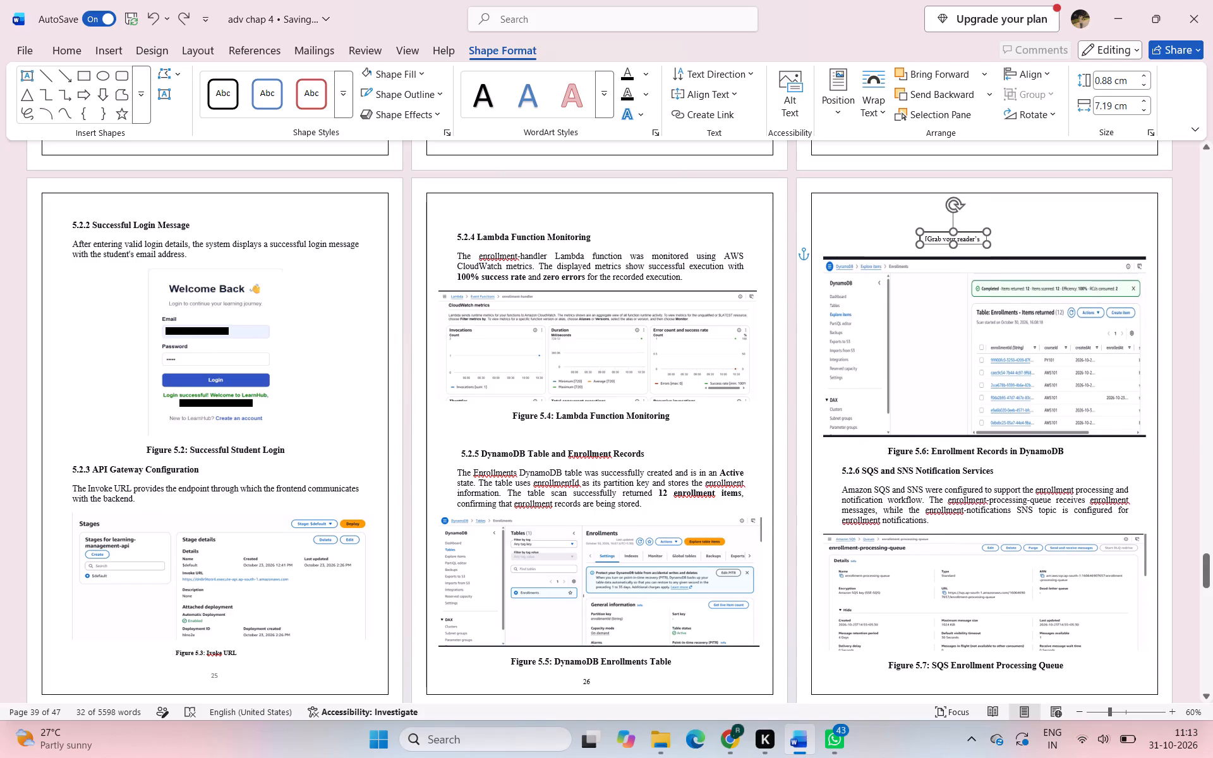
{"action": "left_click_drag", "start_coordinate": [978, 244], "coordinate": [941, 243]}
{"action": "left_click_drag", "start_coordinate": [932, 239], "coordinate": [946, 279]}
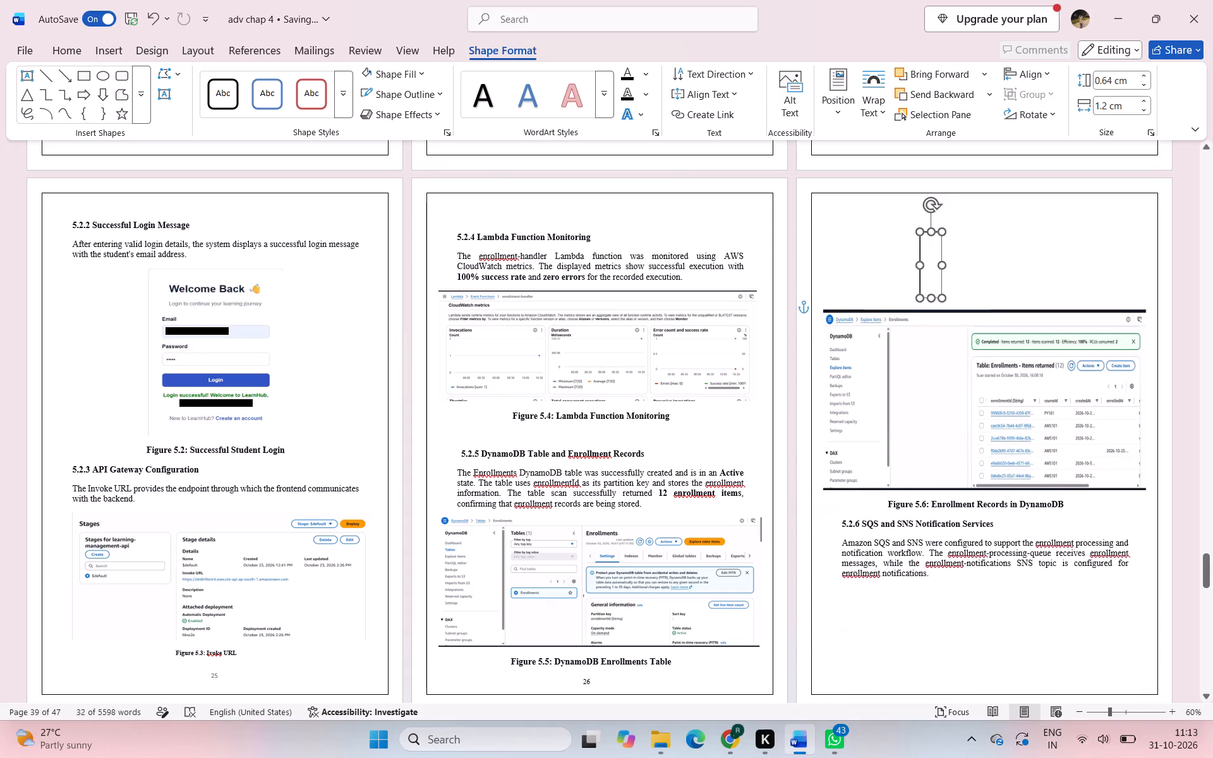
{"action": "left_click_drag", "start_coordinate": [946, 279], "coordinate": [940, 242]}
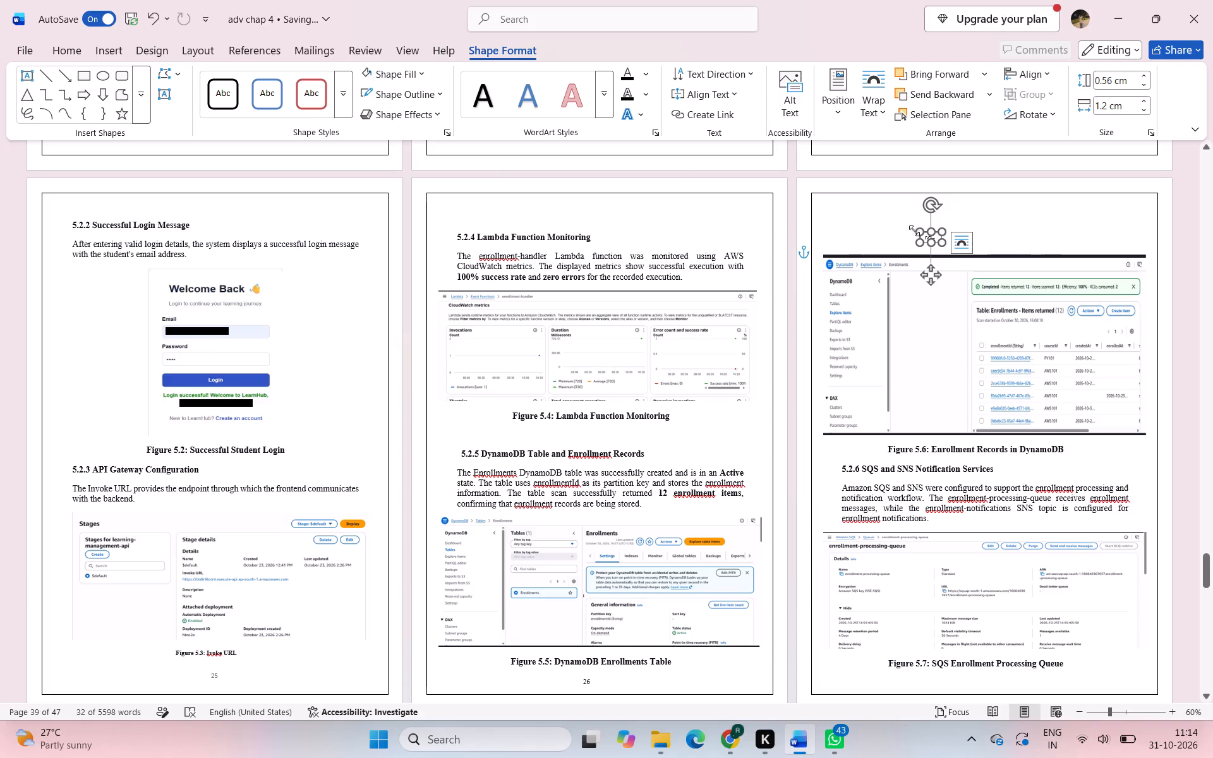
{"action": "left_click_drag", "start_coordinate": [923, 236], "coordinate": [975, 274]}
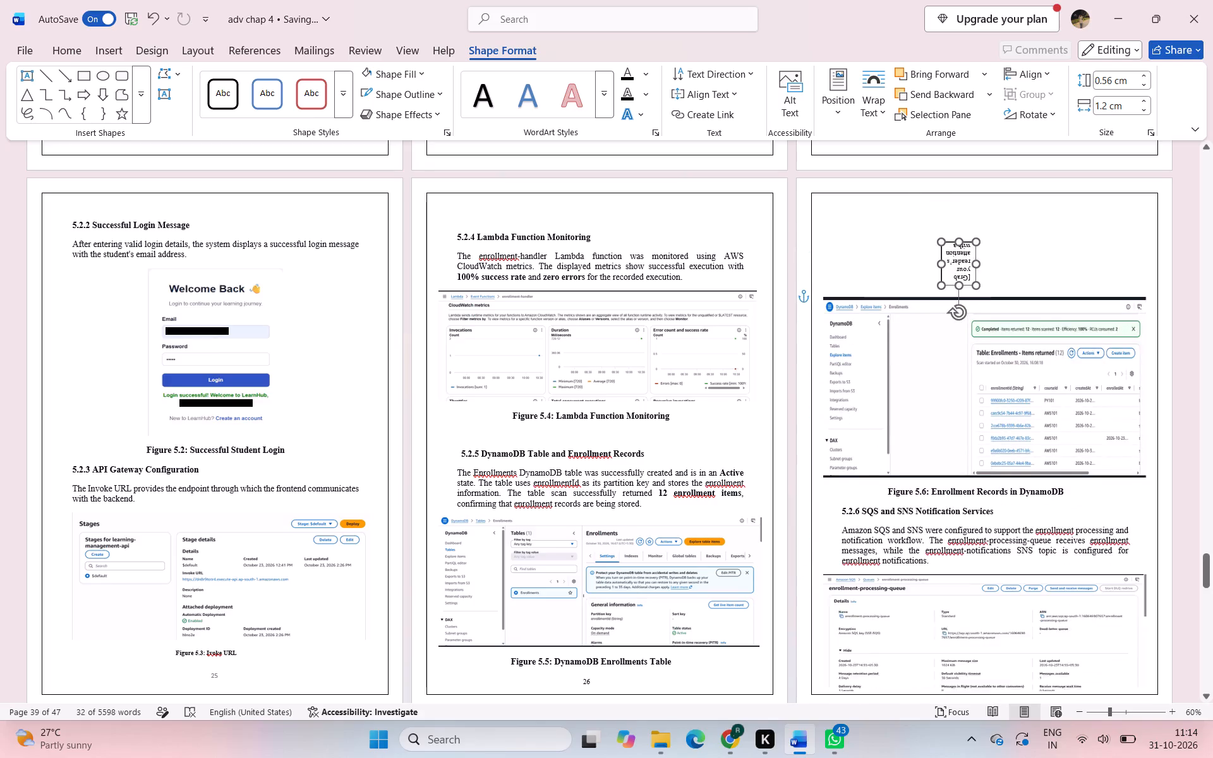
{"action": "left_click_drag", "start_coordinate": [975, 274], "coordinate": [988, 254]}
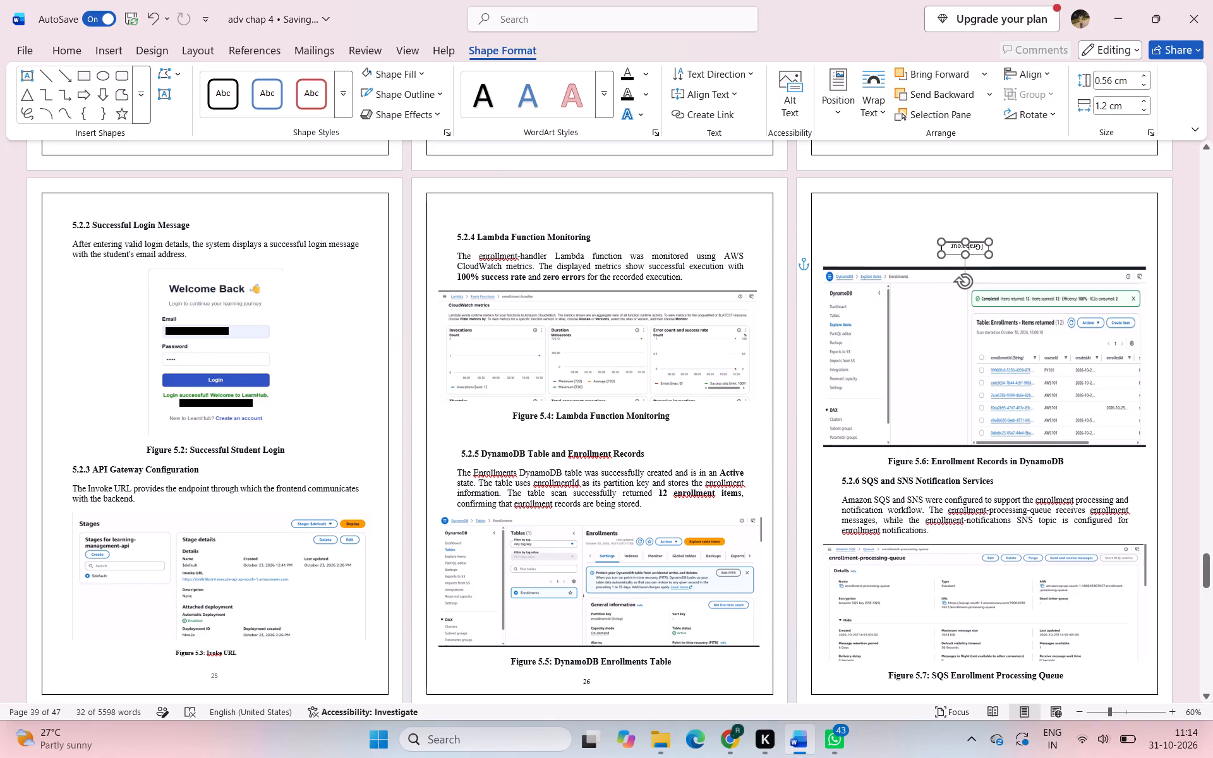
{"action": "left_click_drag", "start_coordinate": [988, 254], "coordinate": [1024, 226]}
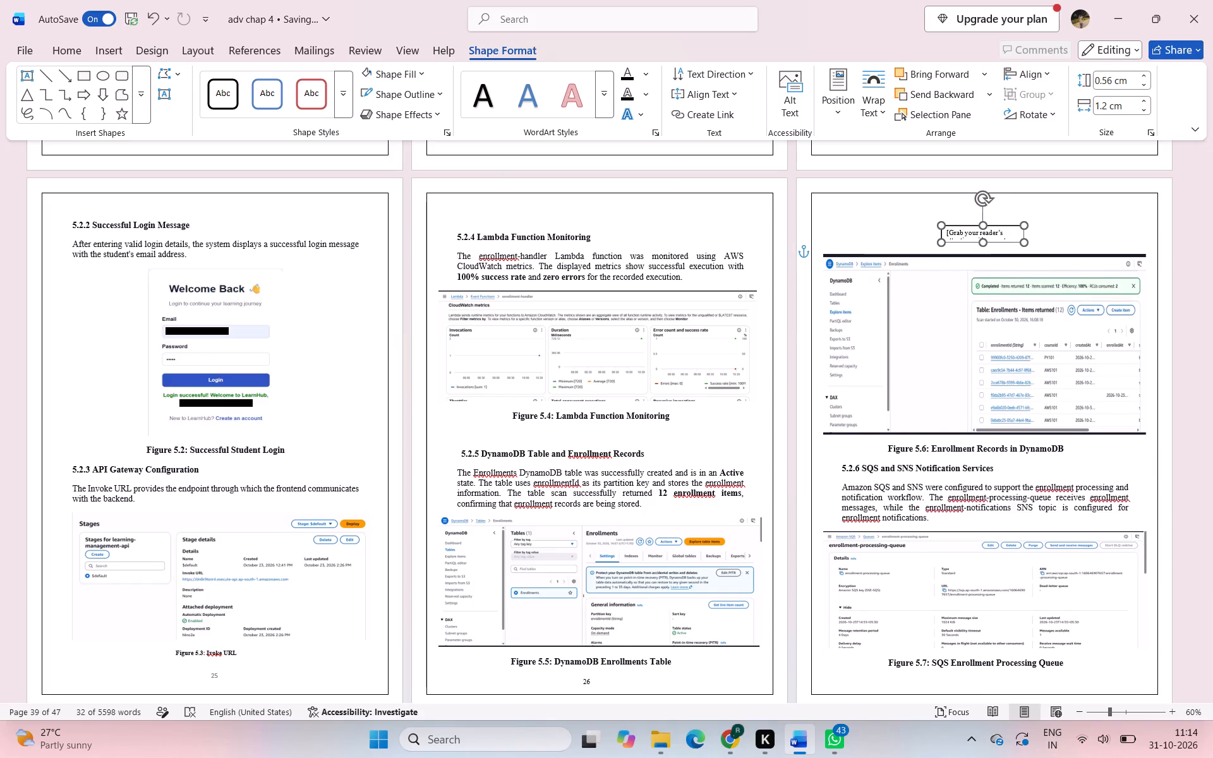
{"action": "left_click_drag", "start_coordinate": [1024, 226], "coordinate": [1028, 229]}
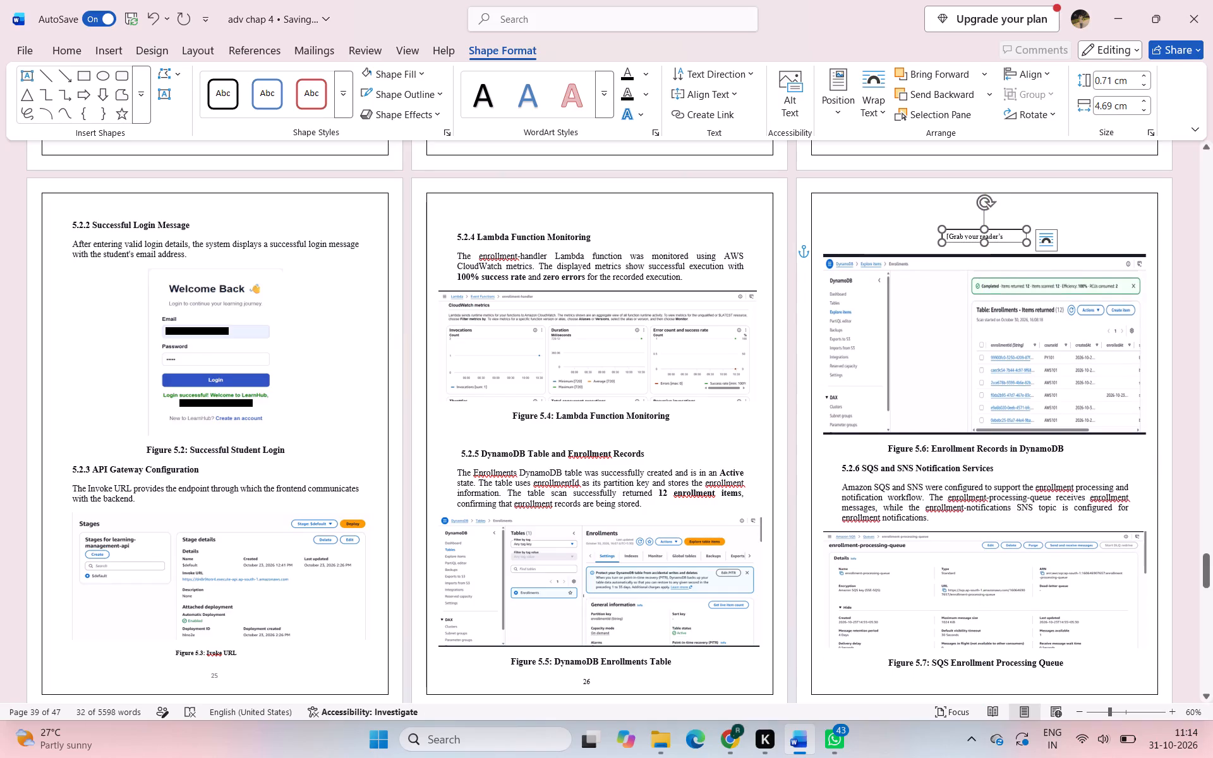
{"action": "left_click_drag", "start_coordinate": [1027, 241], "coordinate": [976, 251]}
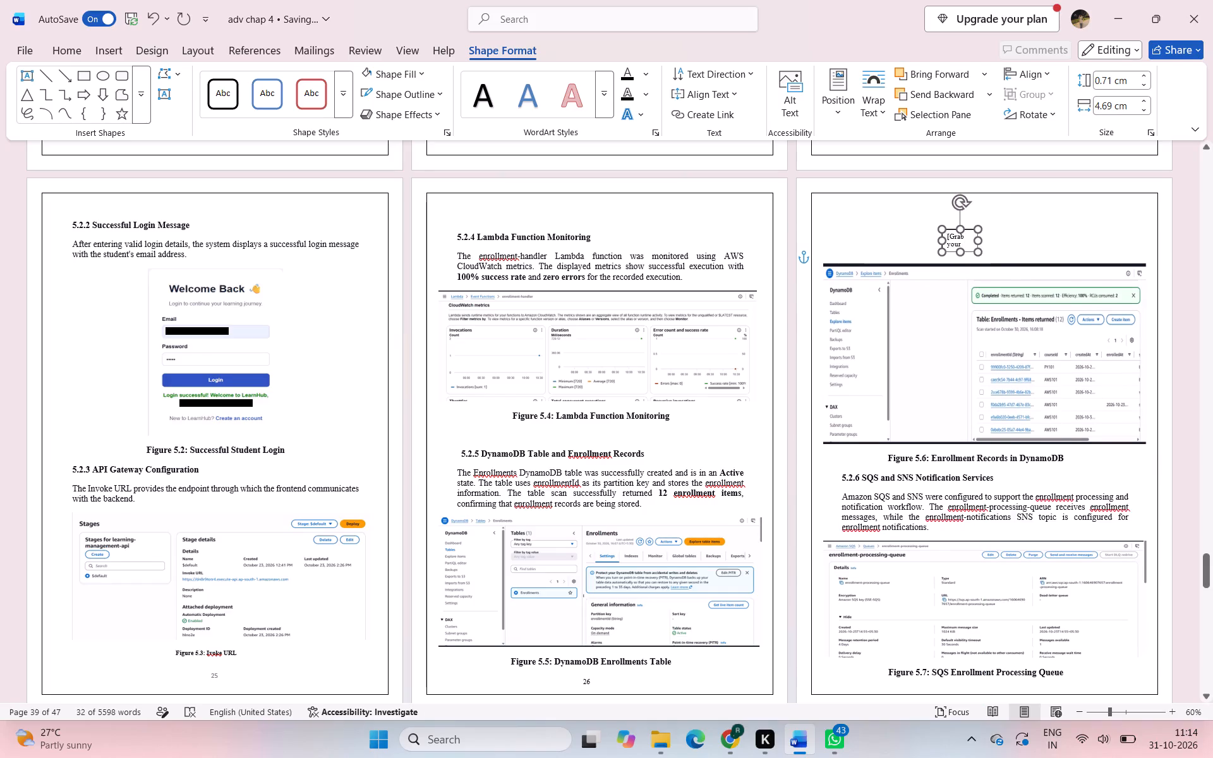
{"action": "left_click_drag", "start_coordinate": [976, 251], "coordinate": [968, 244]}
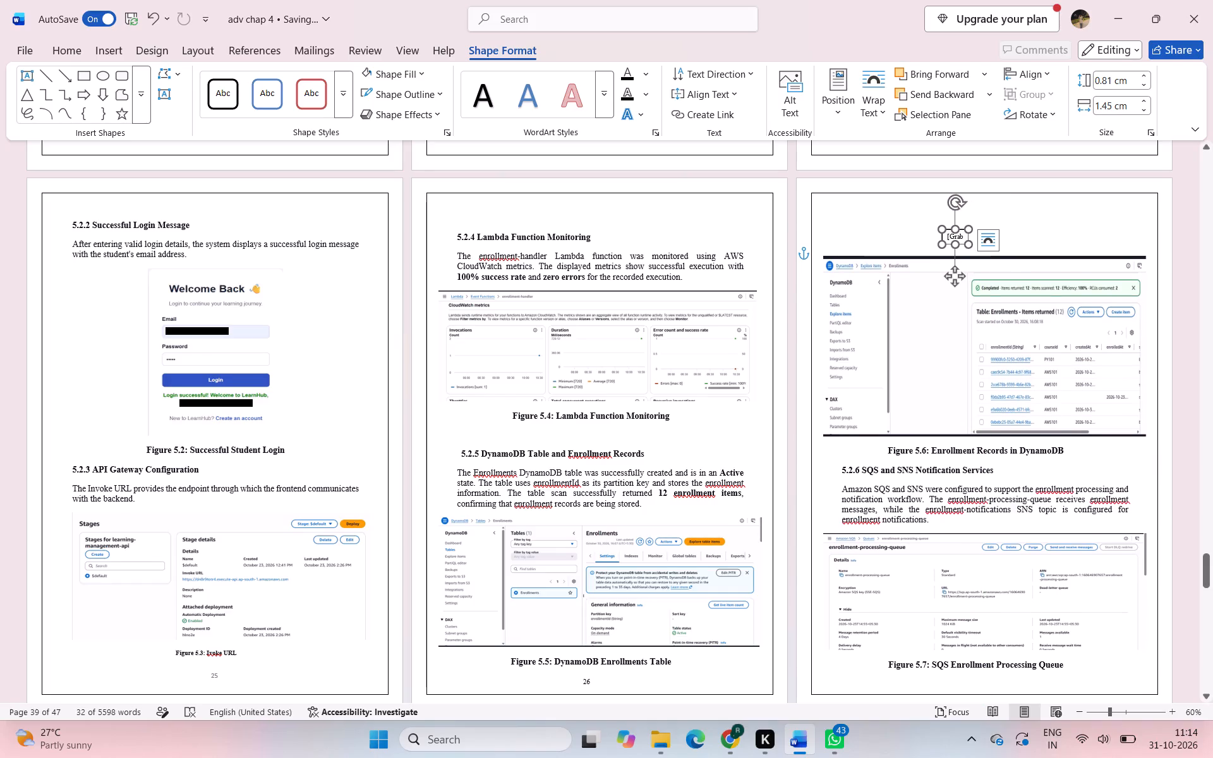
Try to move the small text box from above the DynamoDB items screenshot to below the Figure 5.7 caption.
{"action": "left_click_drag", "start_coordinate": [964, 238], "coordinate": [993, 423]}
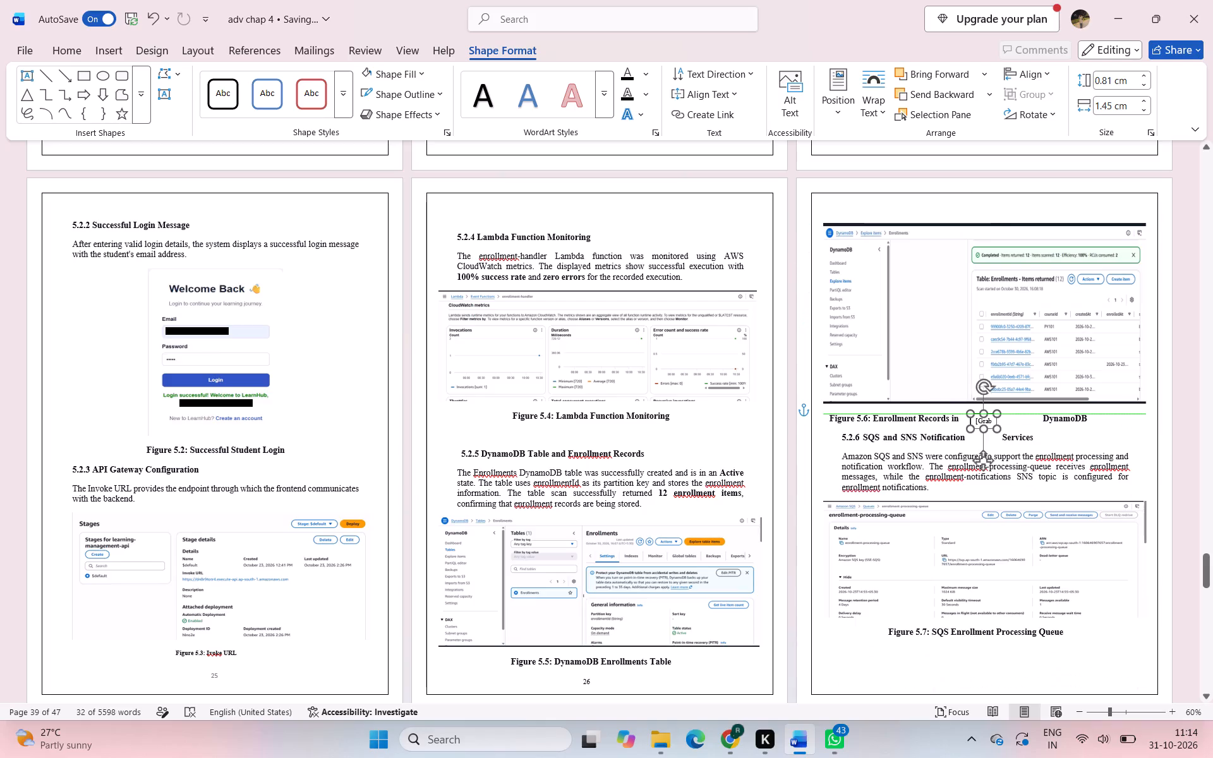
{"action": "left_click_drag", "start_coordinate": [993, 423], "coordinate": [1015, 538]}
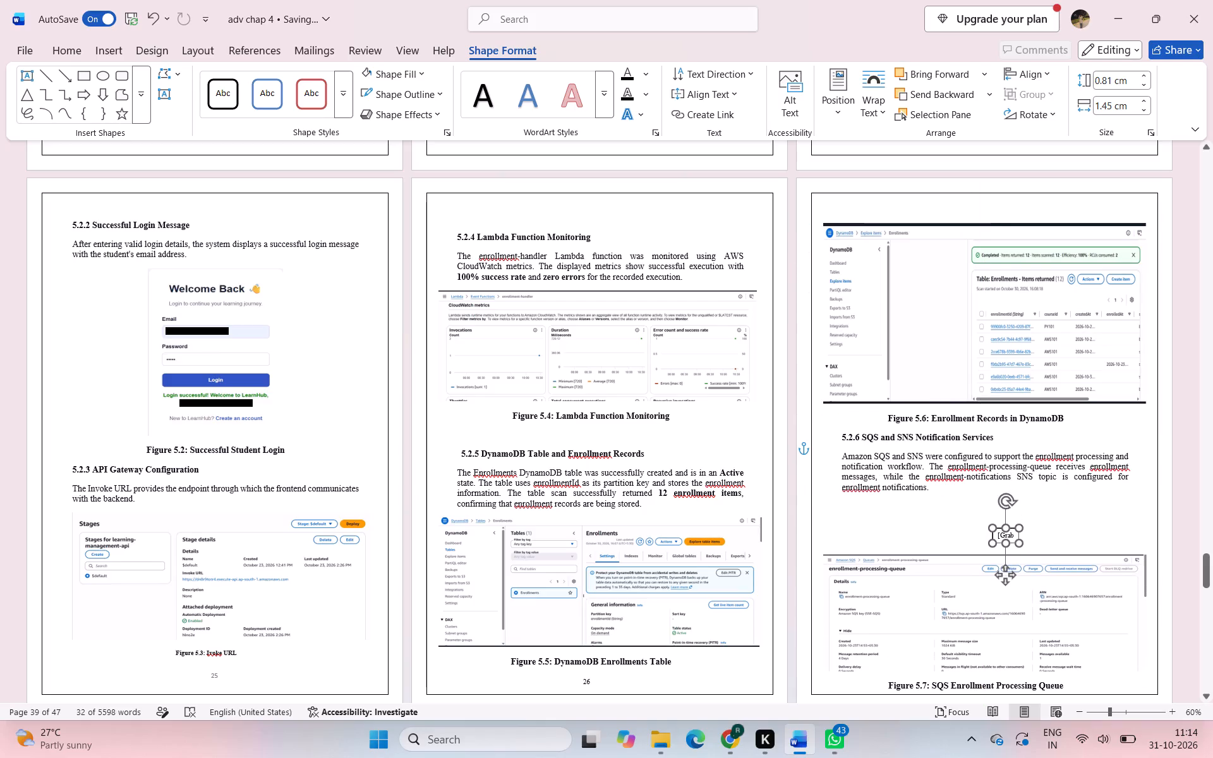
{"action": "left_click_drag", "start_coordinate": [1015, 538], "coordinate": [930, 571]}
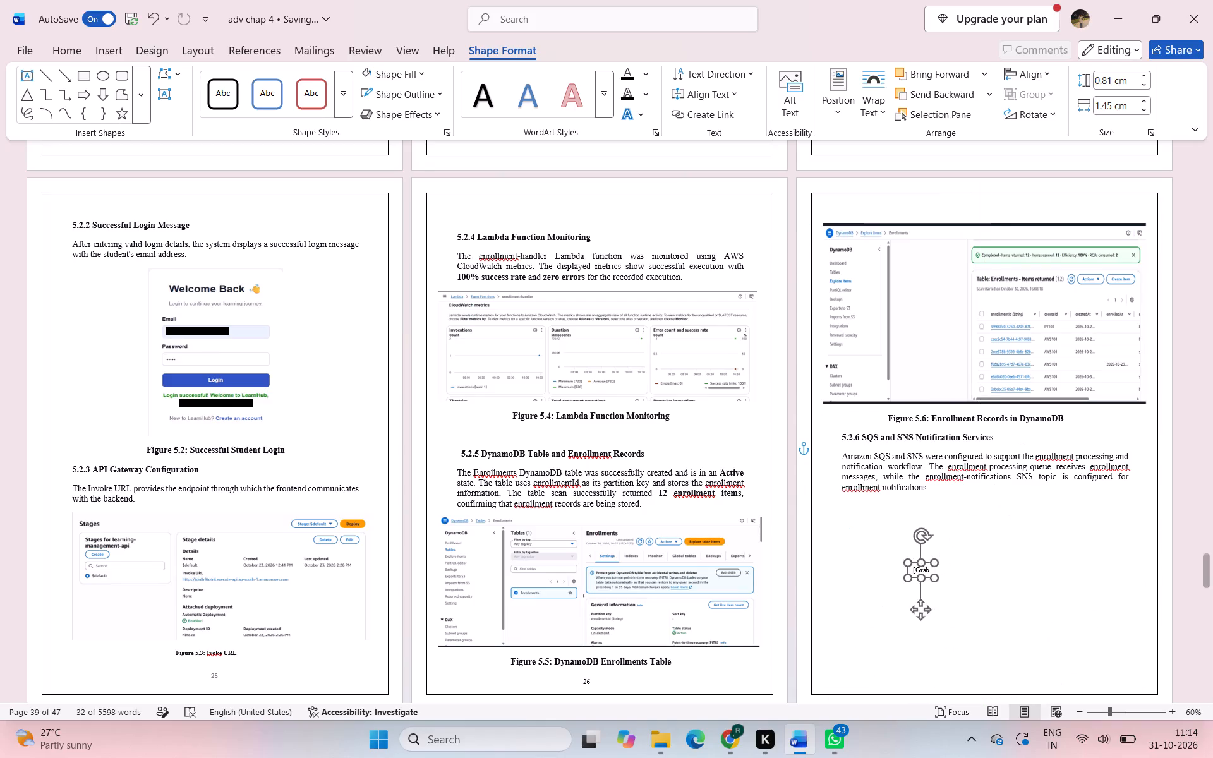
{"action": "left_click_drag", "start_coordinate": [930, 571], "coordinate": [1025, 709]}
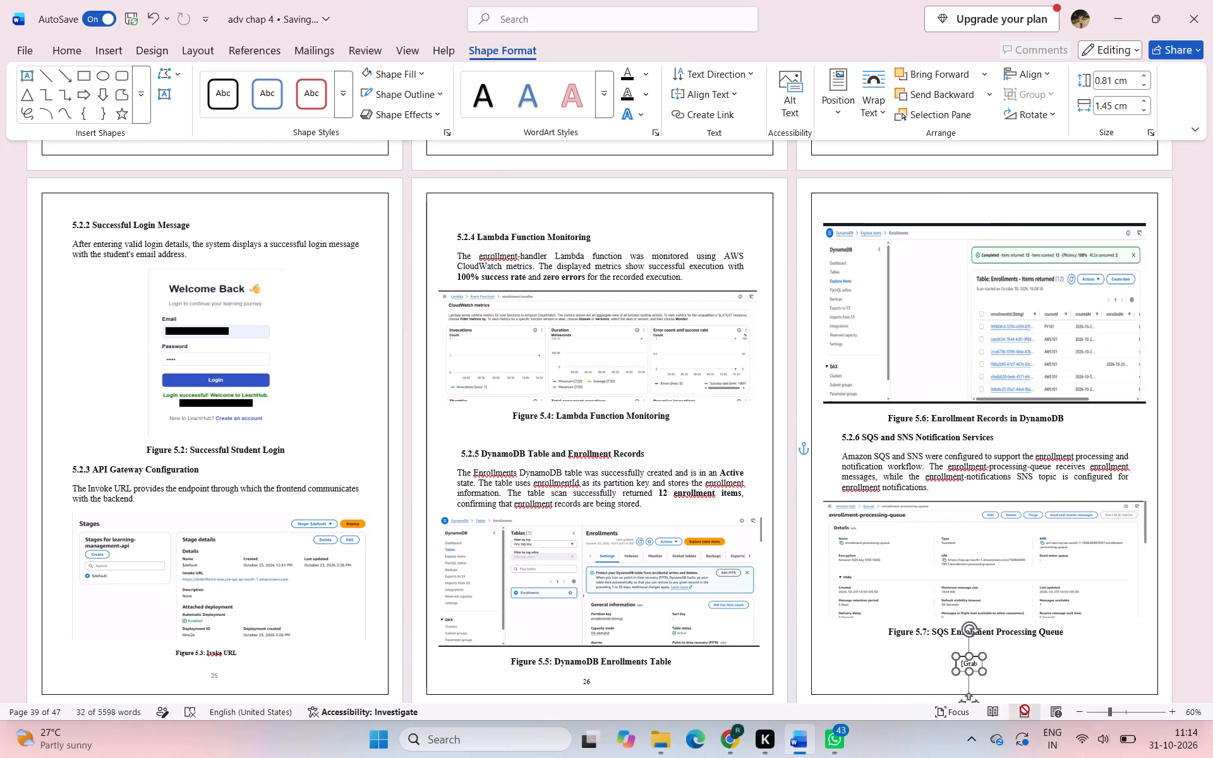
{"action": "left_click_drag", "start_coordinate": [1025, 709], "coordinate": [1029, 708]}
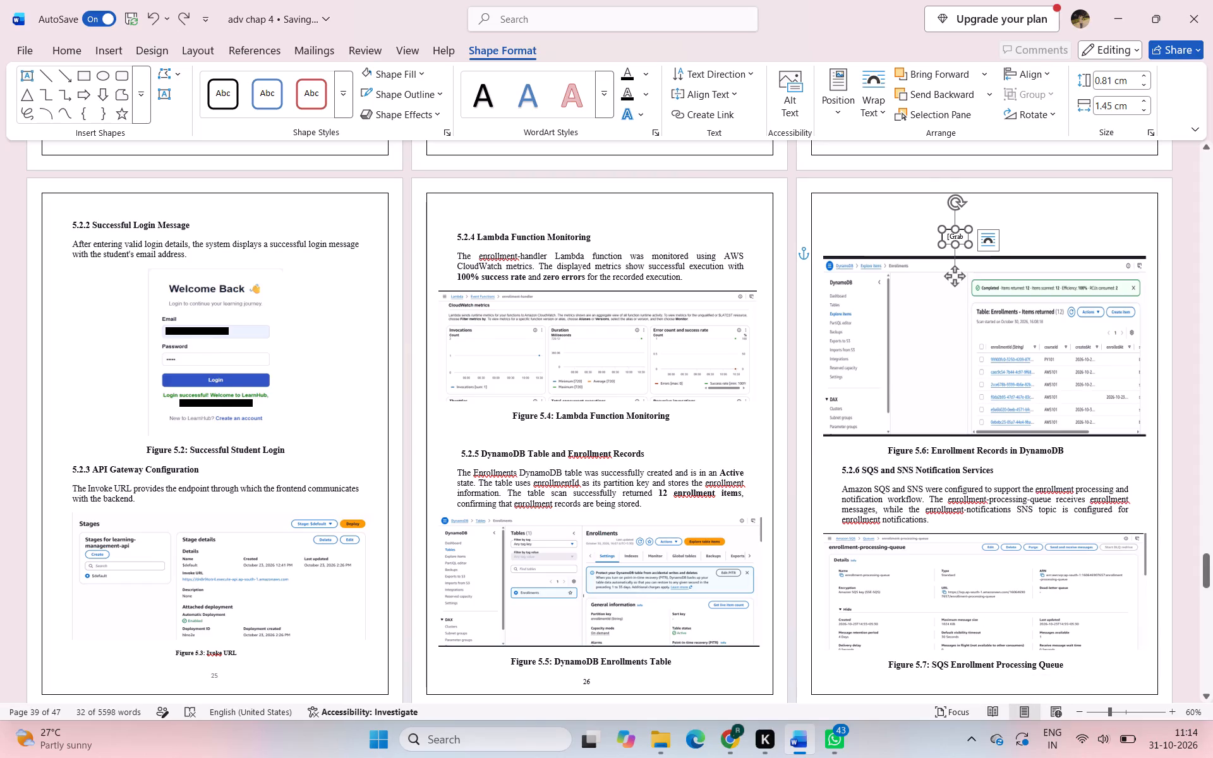
Delete the placeholder text from the small text box above the DynamoDB items screenshot.
{"action": "scroll", "coordinate": [852, 582], "scroll_direction": "down", "scroll_amount": 1}
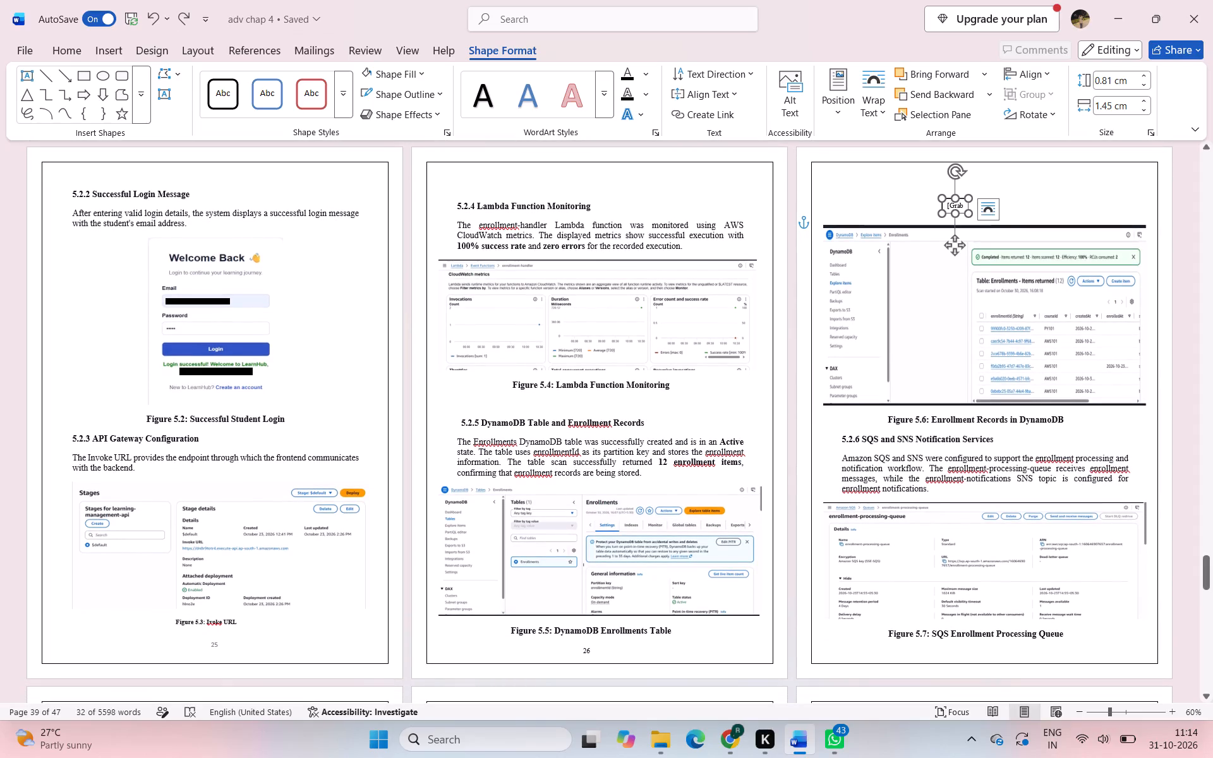
{"action": "left_click", "coordinate": [965, 206]}
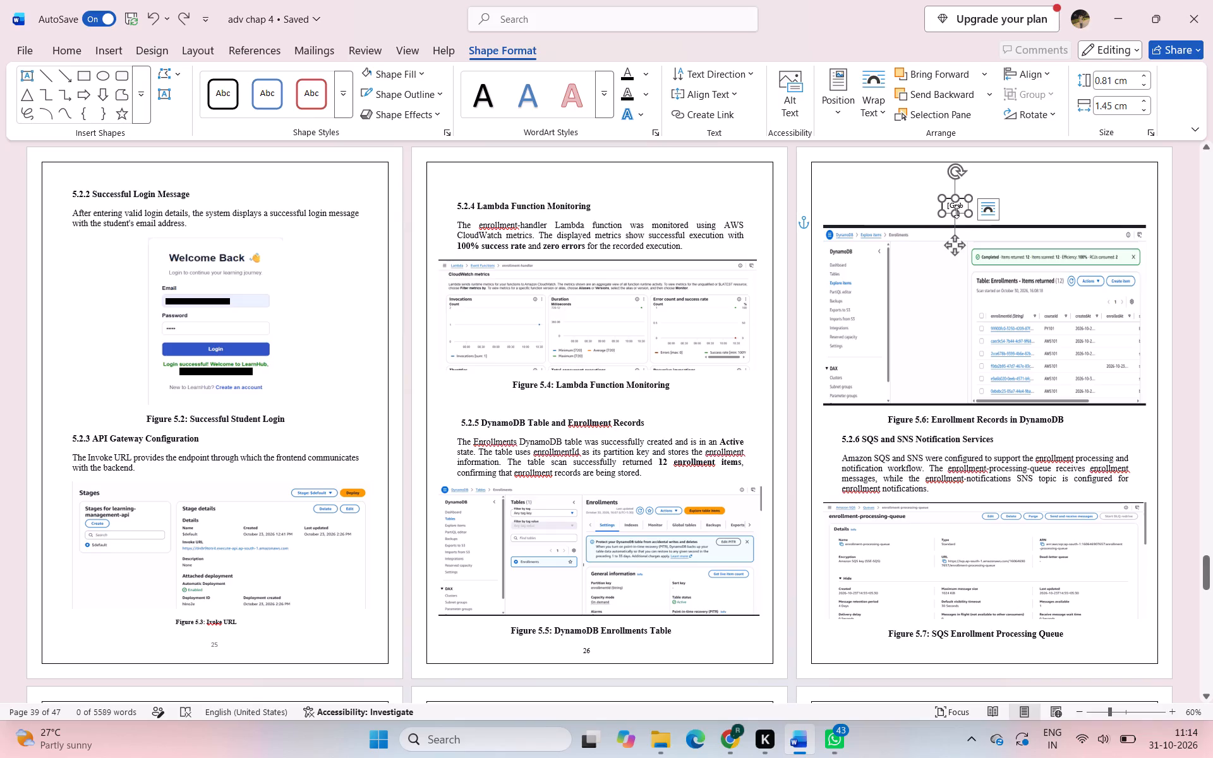
{"action": "left_click", "coordinate": [956, 212]}
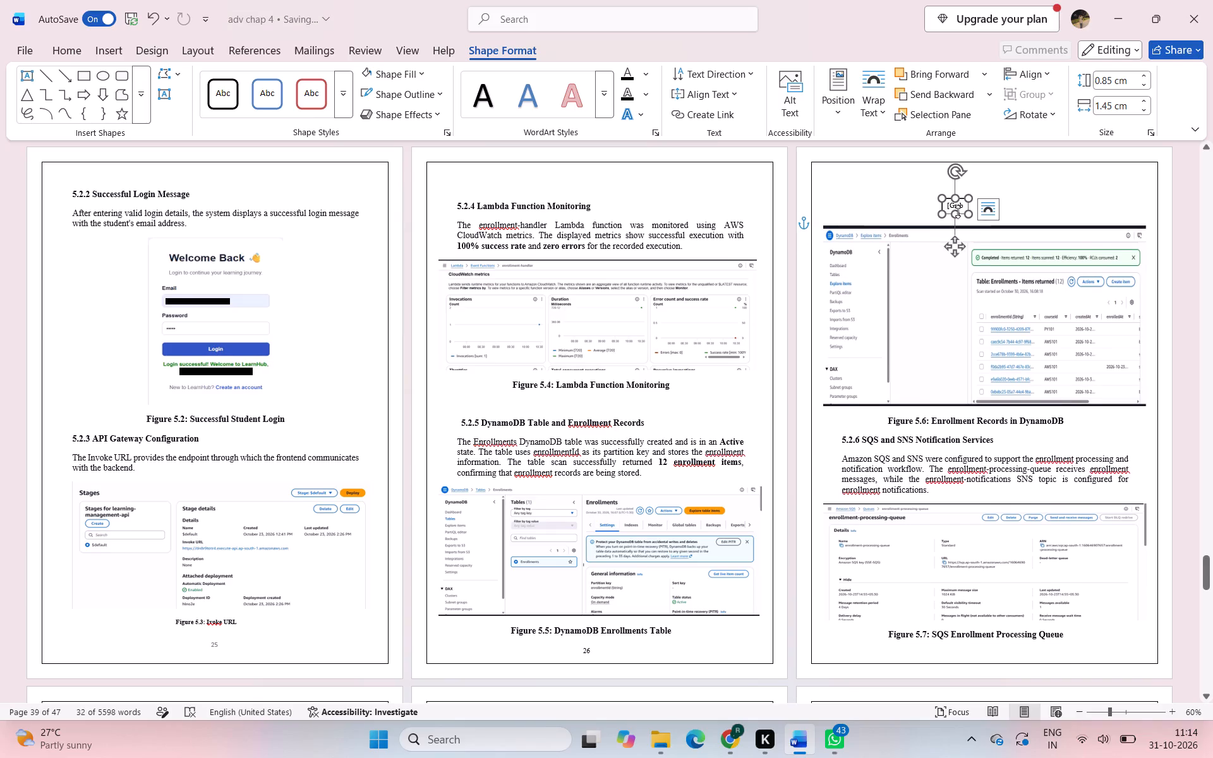
{"action": "left_click", "coordinate": [962, 208]}
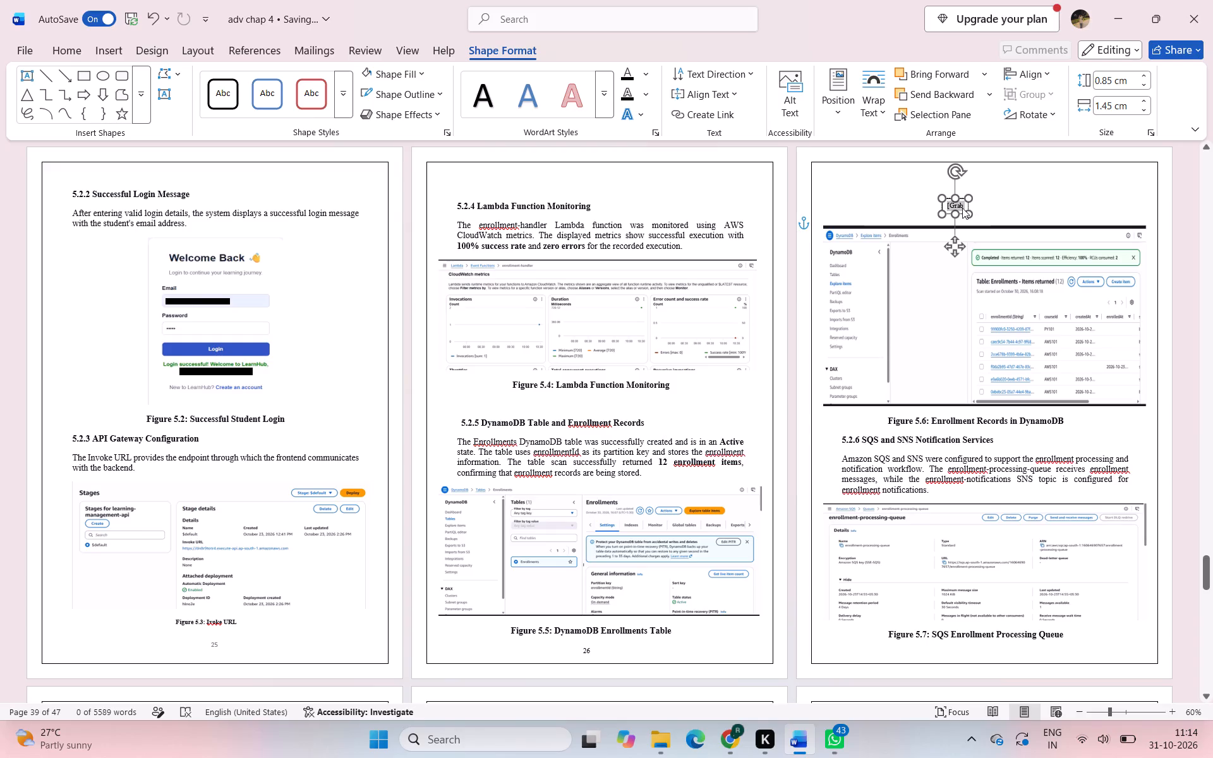
{"action": "key", "text": "BackSpace"}
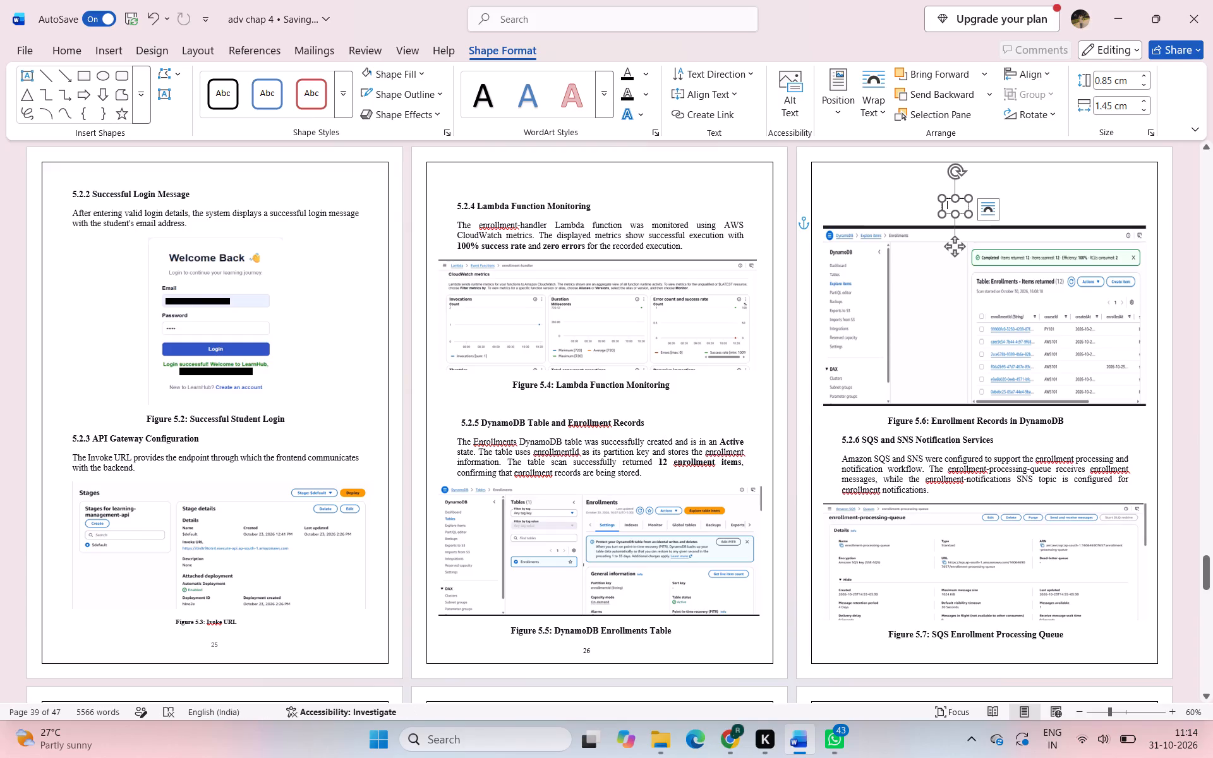
Move the empty text box to the foot of the page, below the Figure 5.7 caption.
{"action": "left_click_drag", "start_coordinate": [968, 208], "coordinate": [996, 302]}
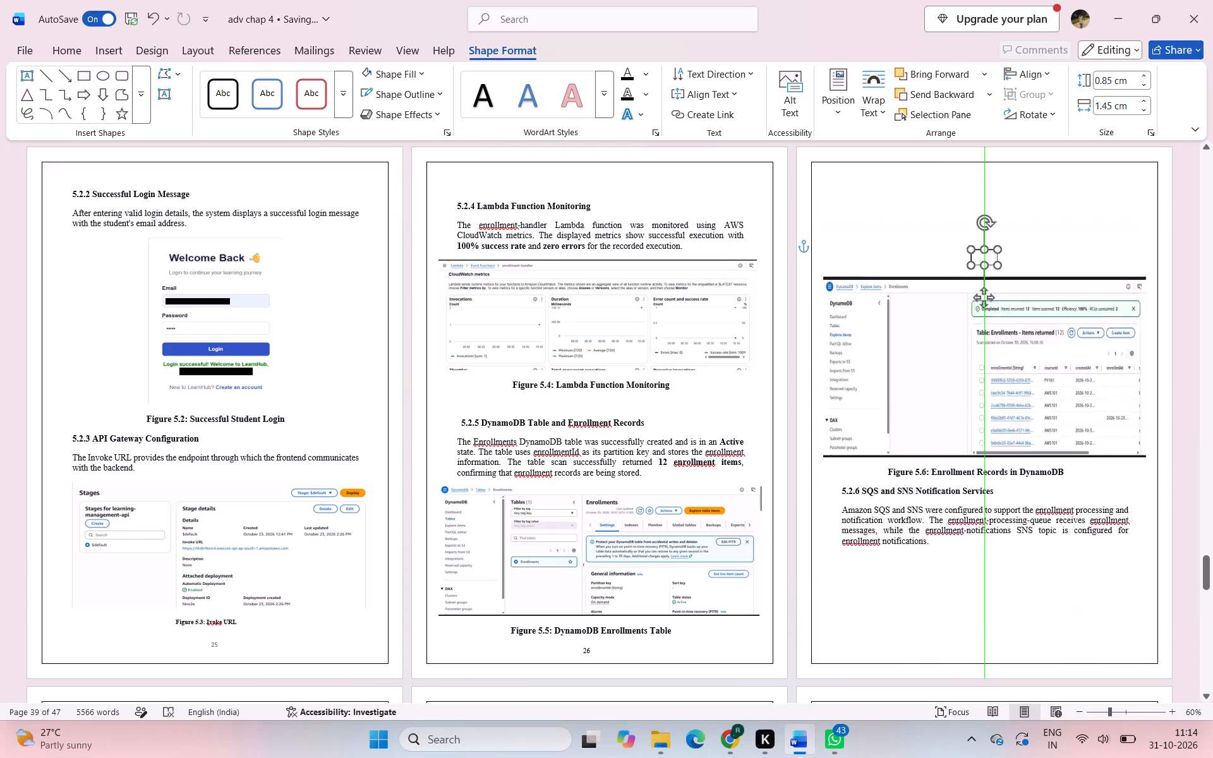
{"action": "left_click_drag", "start_coordinate": [996, 302], "coordinate": [1054, 607]}
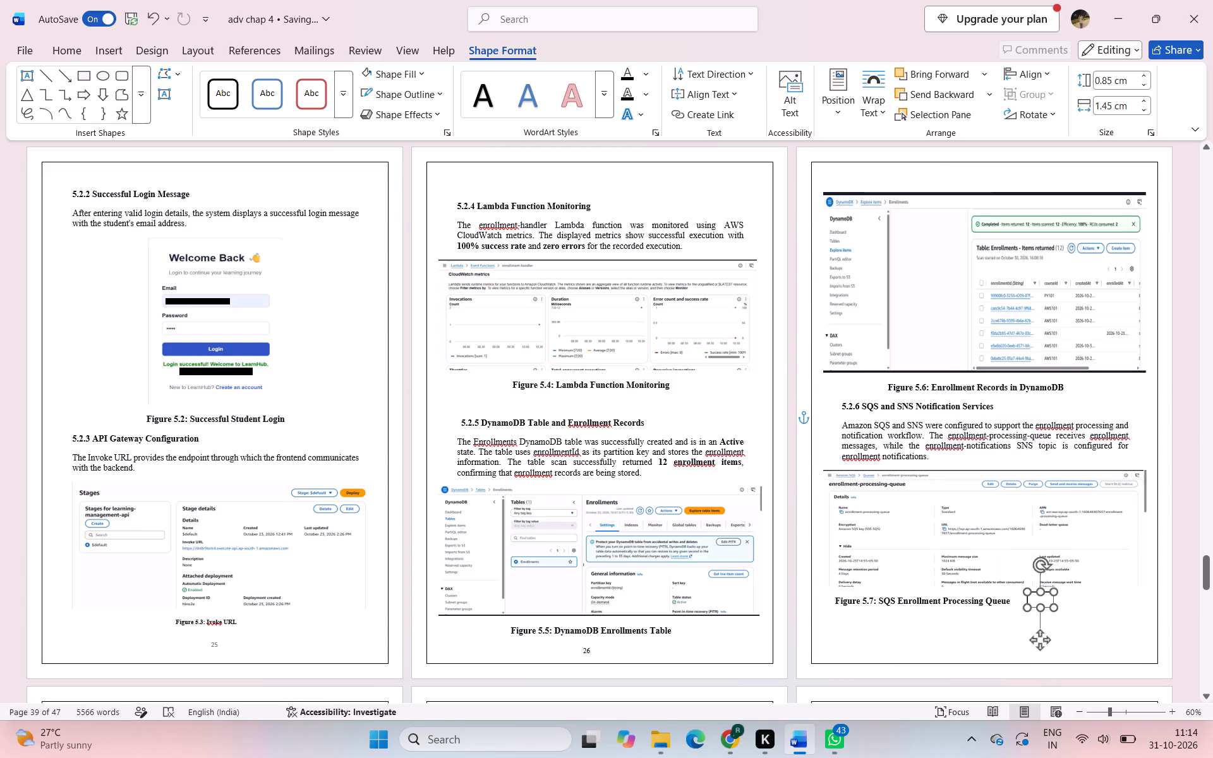
{"action": "left_click_drag", "start_coordinate": [1054, 607], "coordinate": [971, 653]}
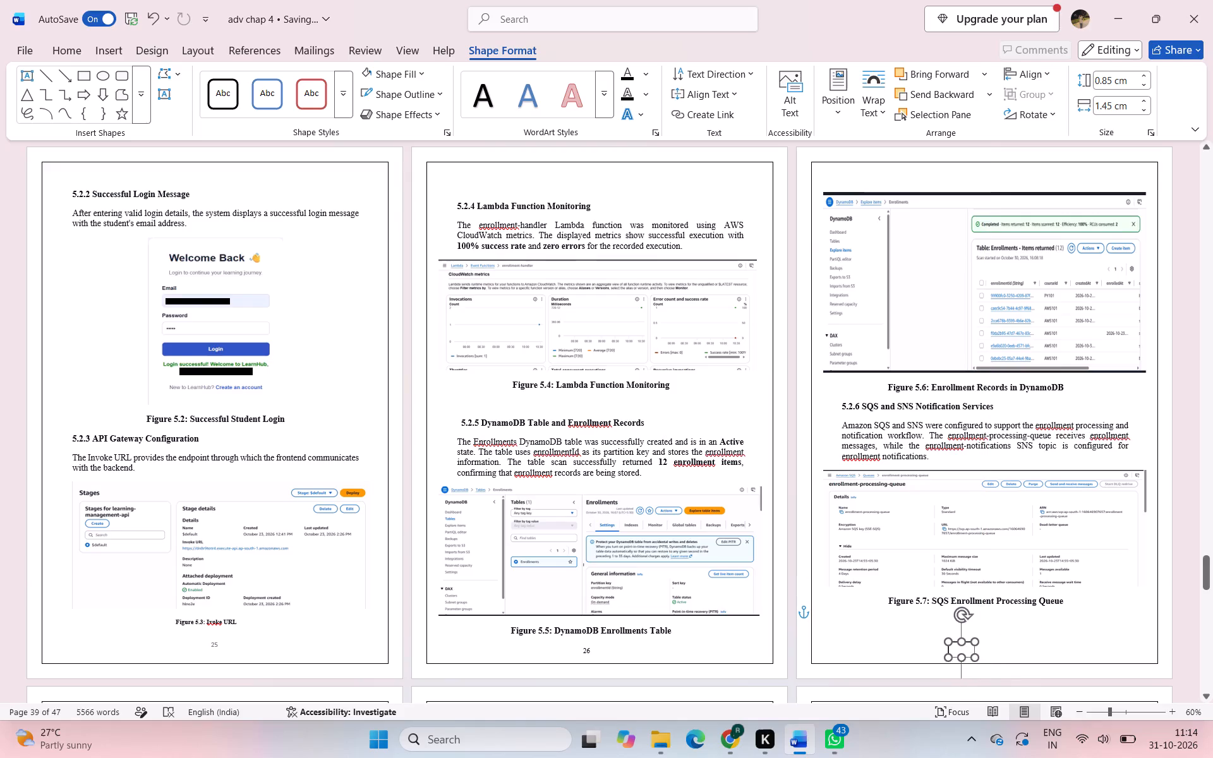
{"action": "left_click_drag", "start_coordinate": [971, 653], "coordinate": [989, 645]}
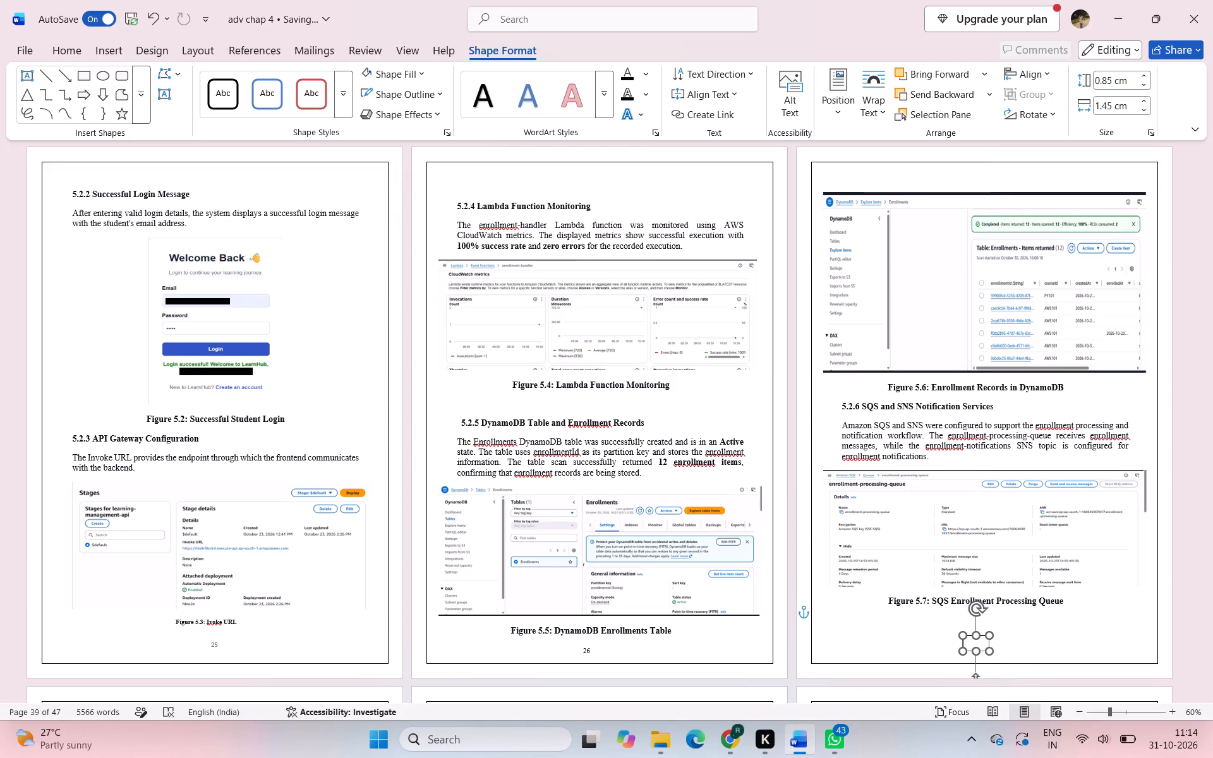
{"action": "left_click_drag", "start_coordinate": [989, 645], "coordinate": [989, 646]}
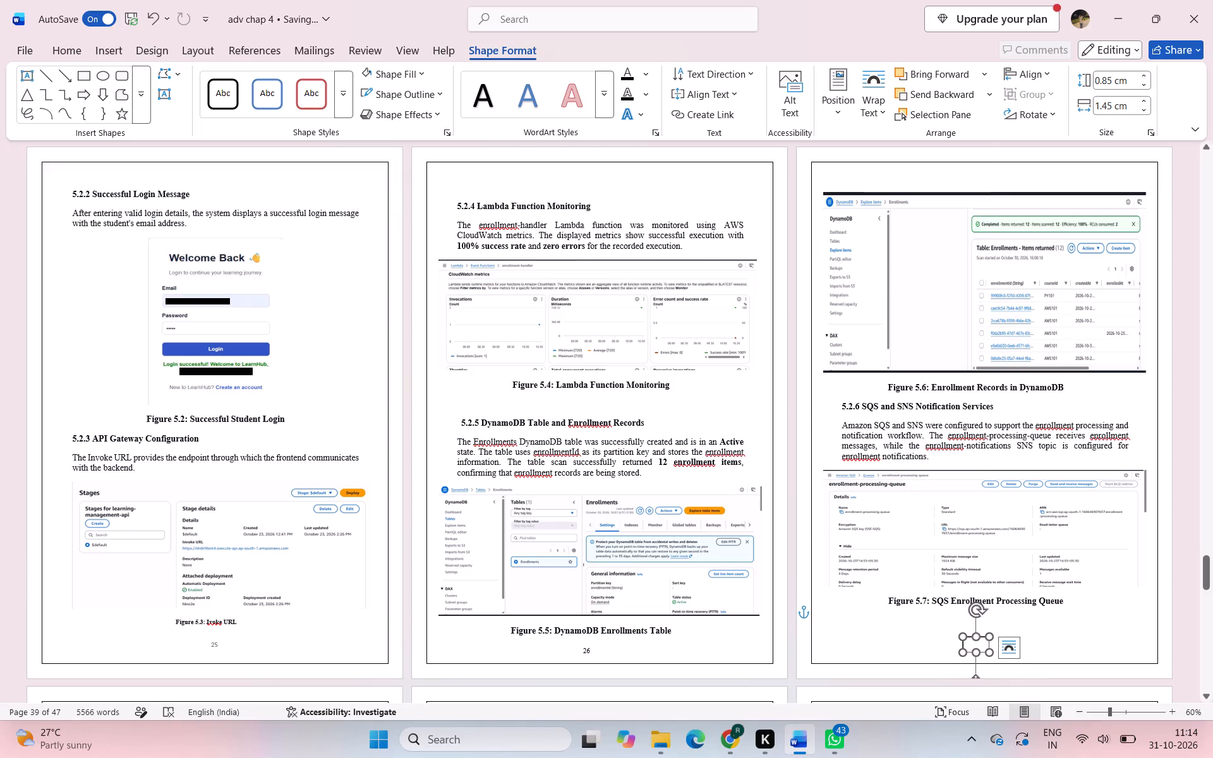
Enter the page number 27 in the text box below the Figure 5.7 caption.
{"action": "scroll", "coordinate": [934, 498], "scroll_direction": "down", "scroll_amount": 1}
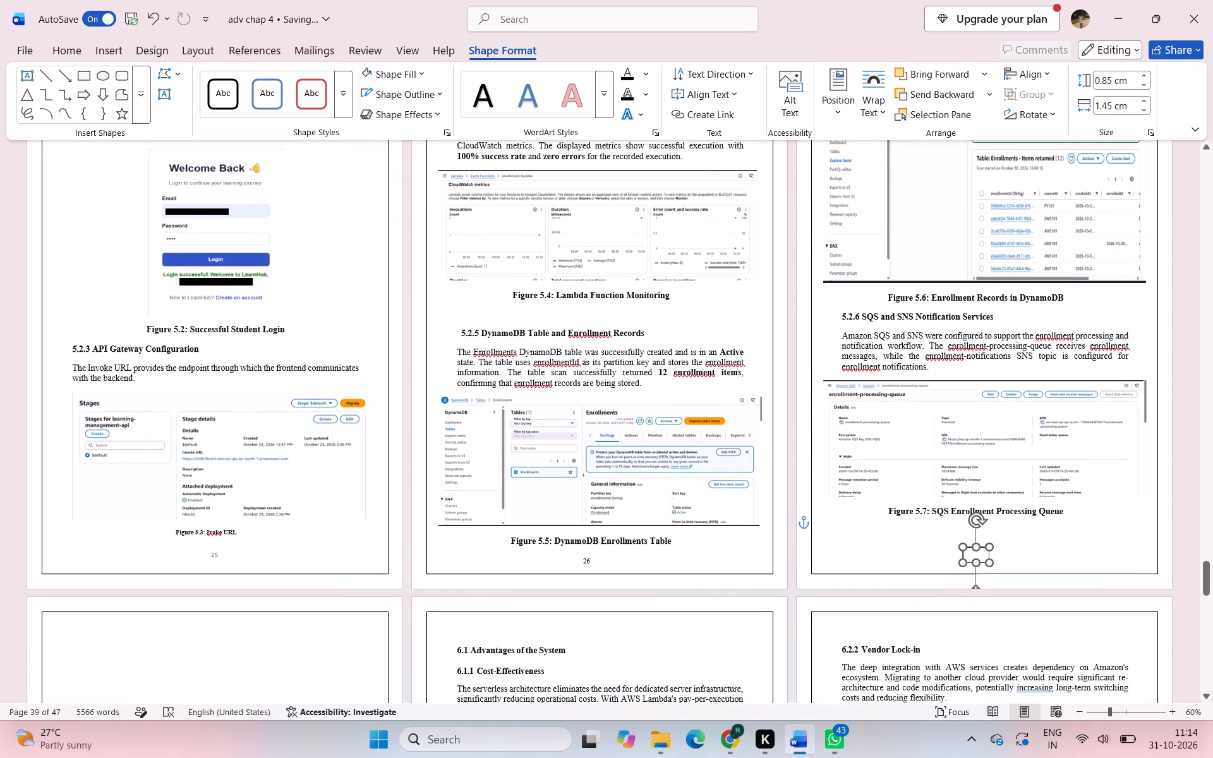
{"action": "scroll", "coordinate": [934, 498], "scroll_direction": "down", "scroll_amount": 2}
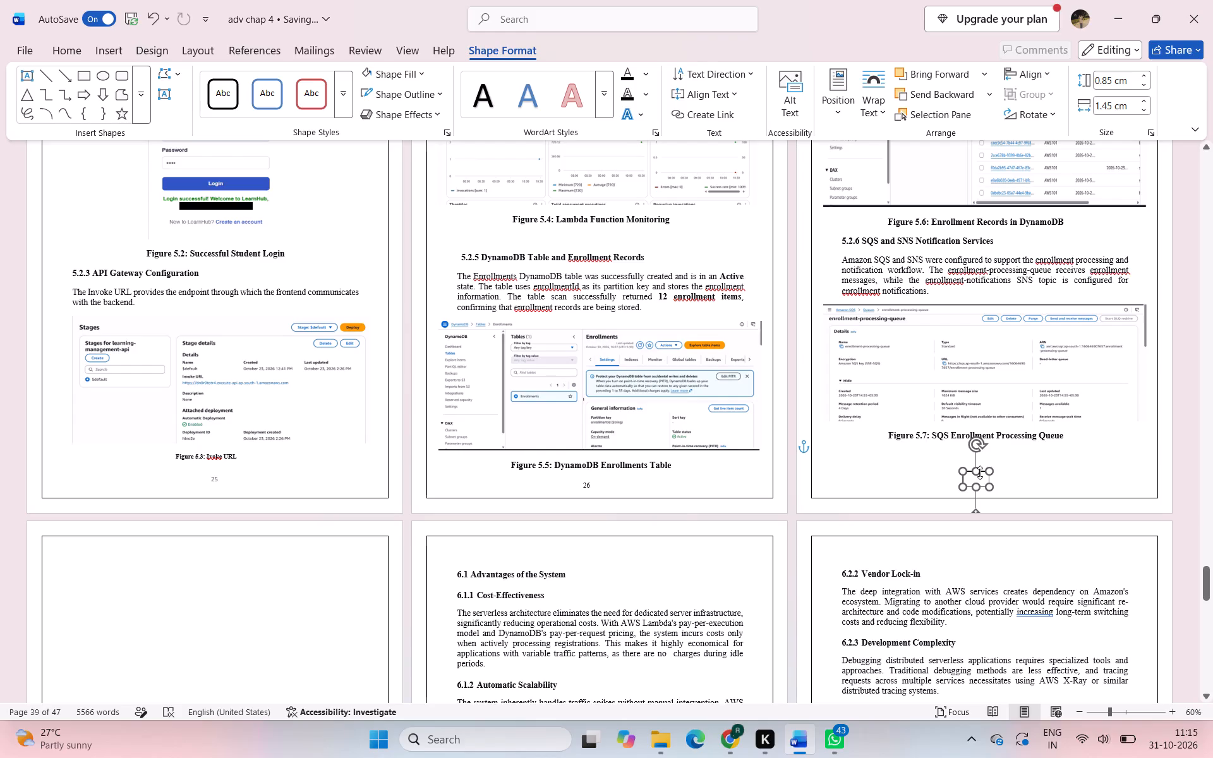
{"action": "left_click", "coordinate": [980, 478]}
{"action": "type", "text": "27"}
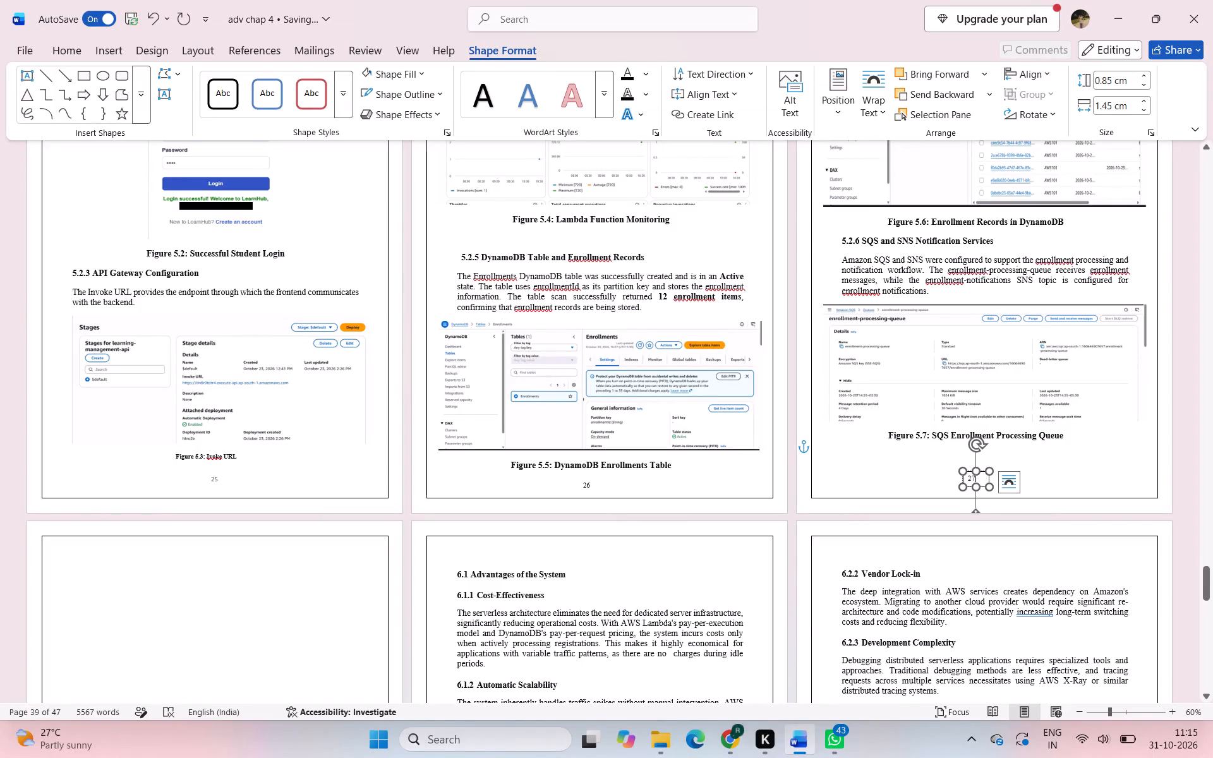
Centre the page number 27 box horizontally at the page foot and reduce it to about 0.81 by 1.31 cm.
{"action": "left_click_drag", "start_coordinate": [988, 481], "coordinate": [1001, 488]}
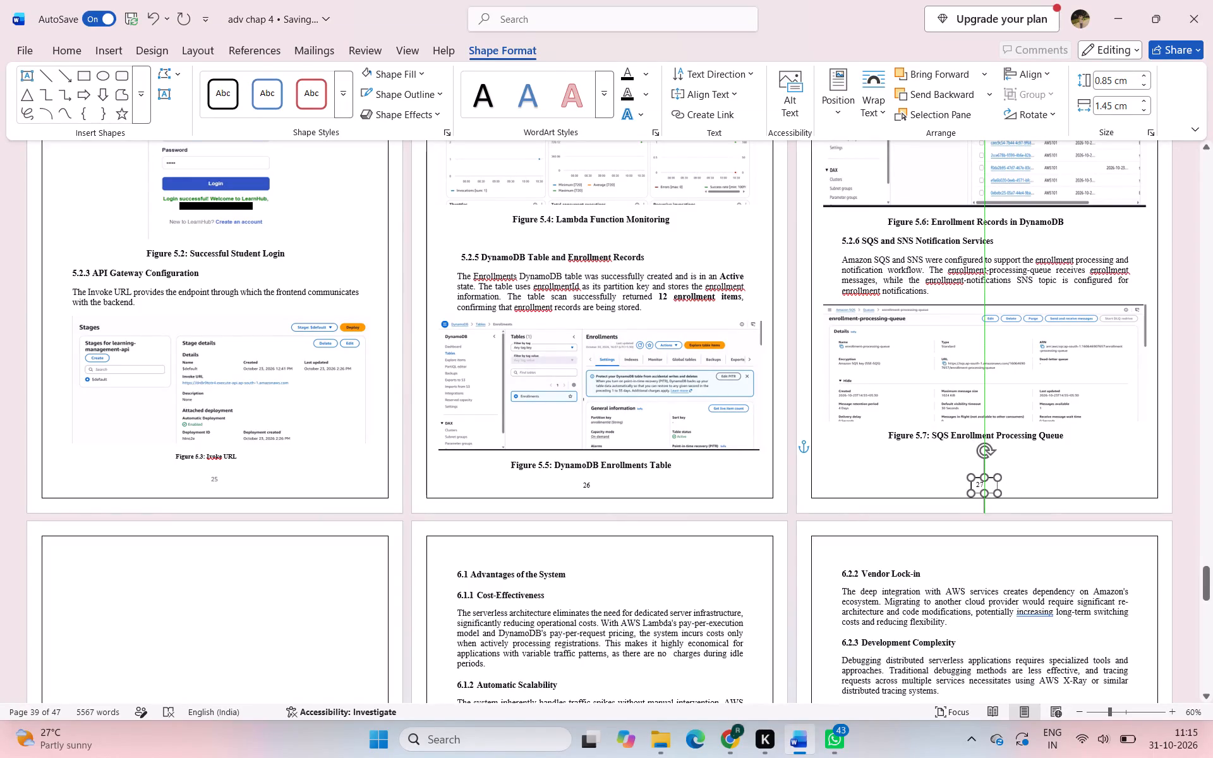
{"action": "left_click_drag", "start_coordinate": [1001, 488], "coordinate": [1005, 482]}
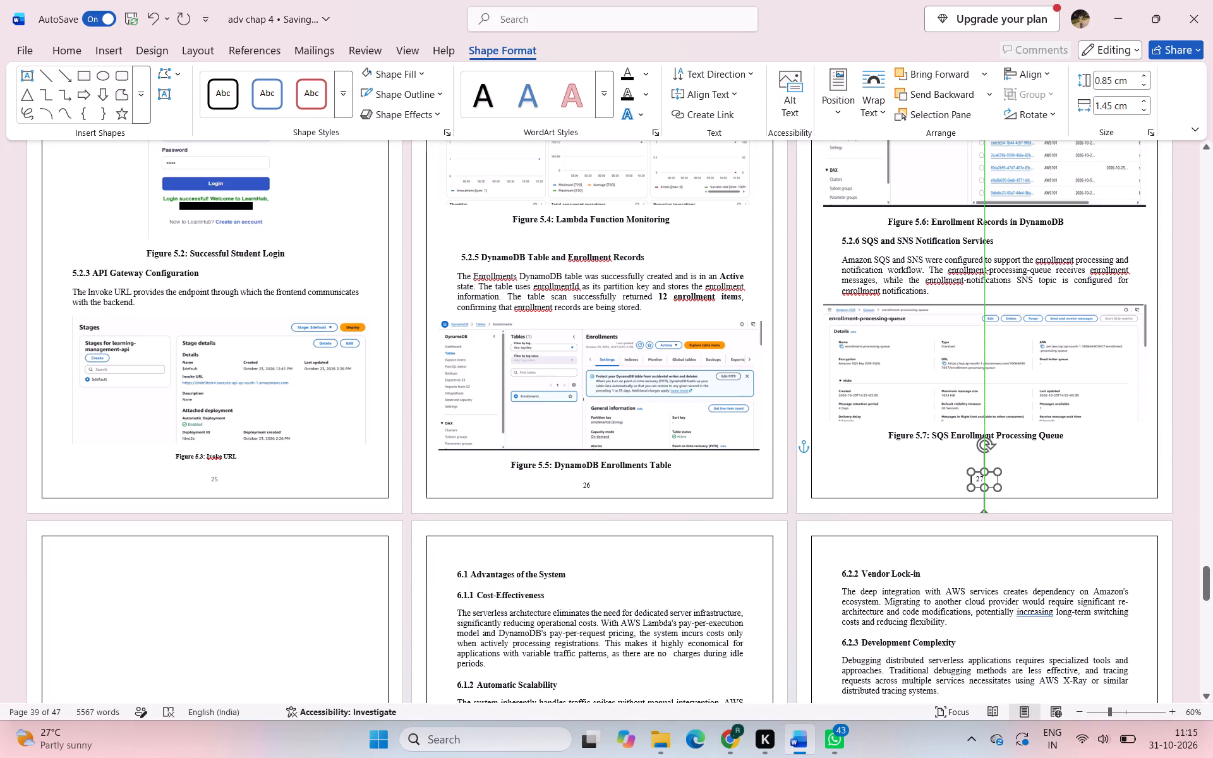
{"action": "left_click_drag", "start_coordinate": [1005, 482], "coordinate": [1007, 483]}
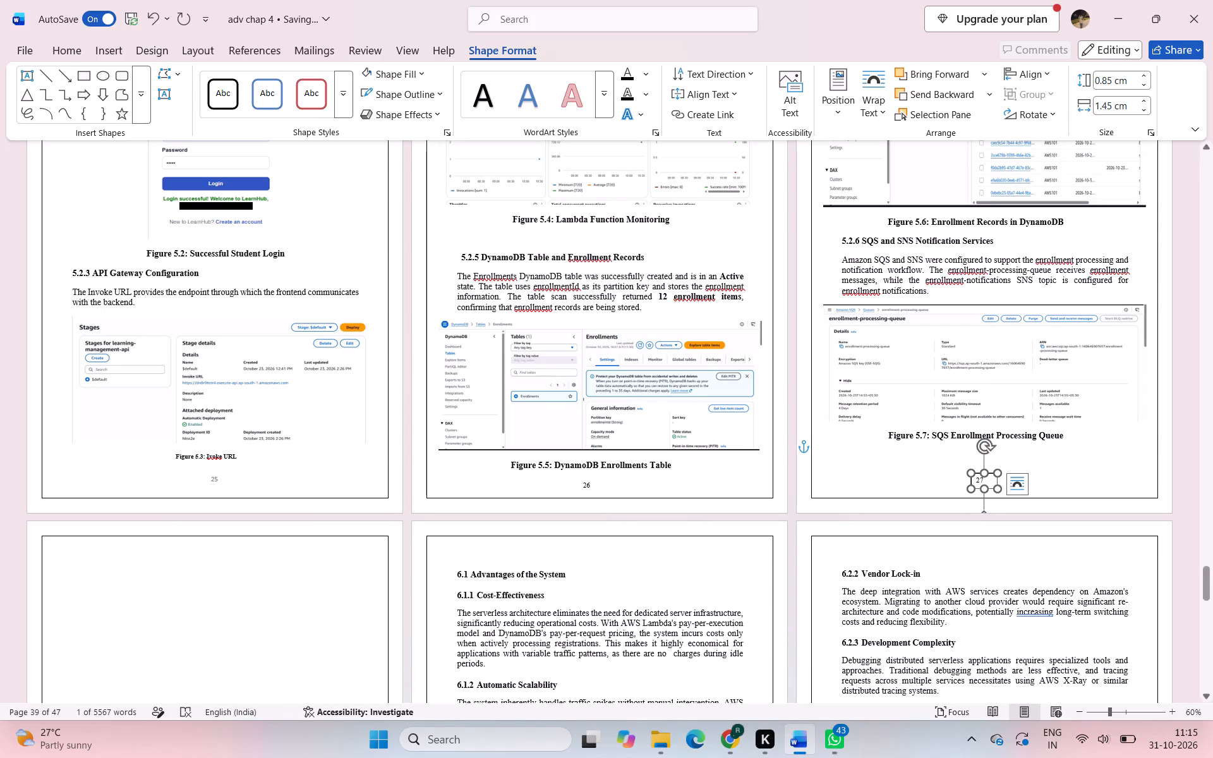
{"action": "left_click", "coordinate": [998, 491]}
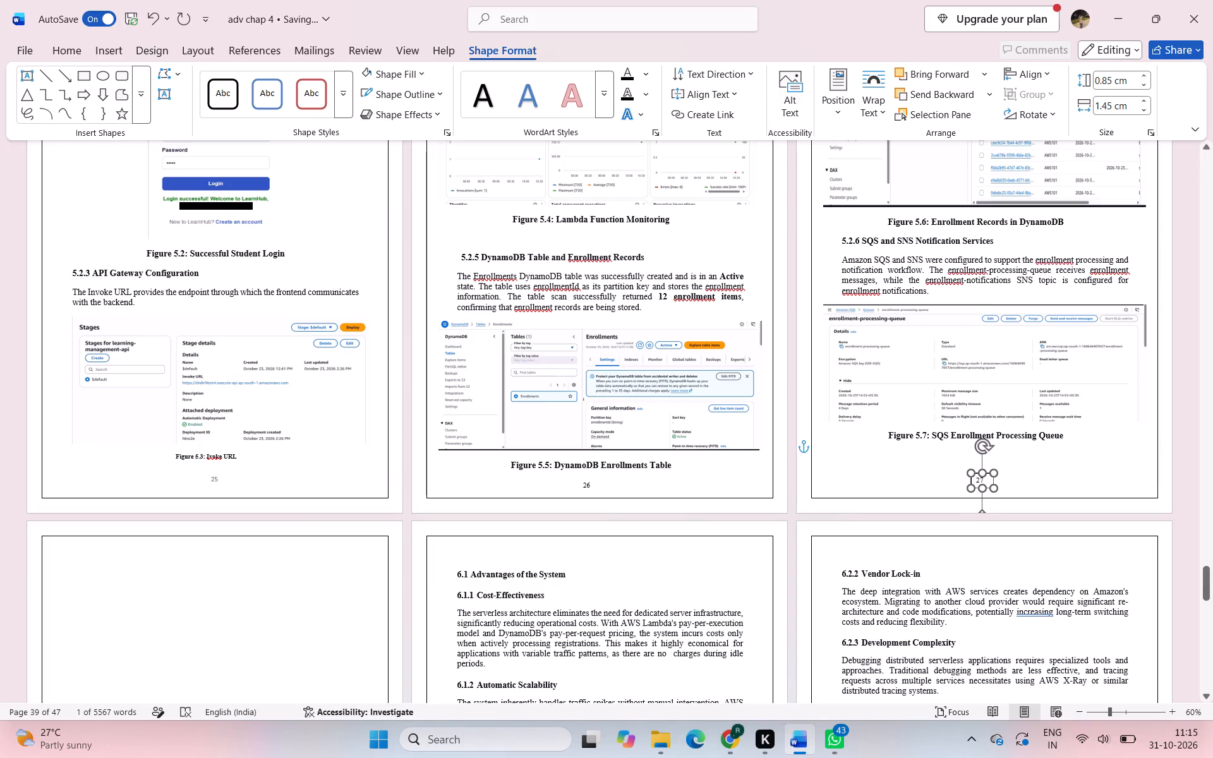
{"action": "left_click", "coordinate": [1035, 453]}
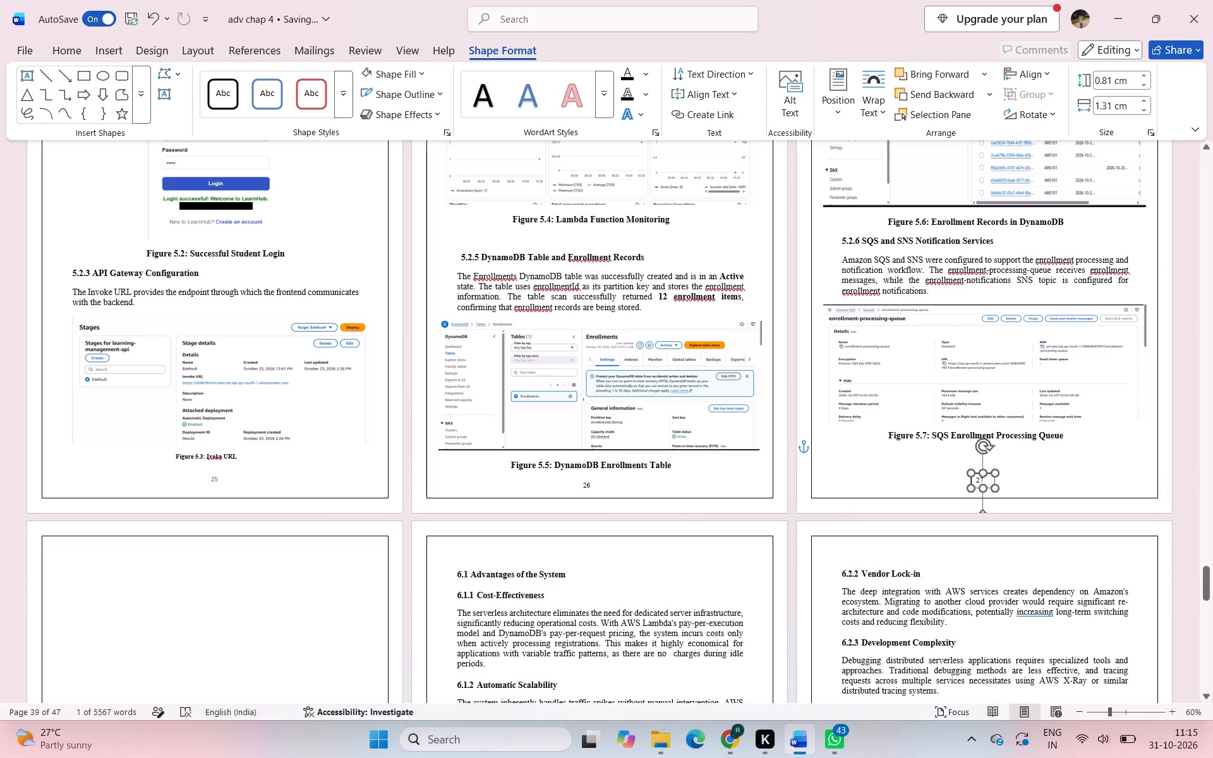
Give the page number 27 text box a white outline.
{"action": "left_click", "coordinate": [987, 485]}
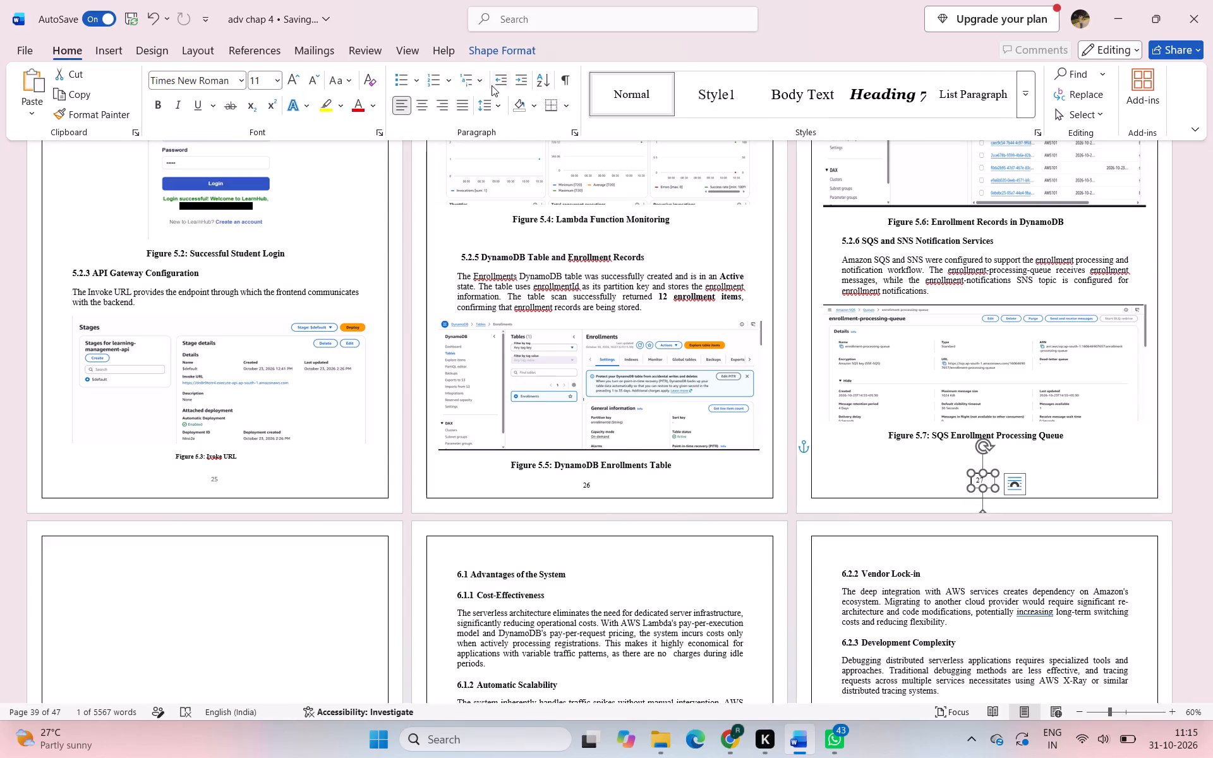
{"action": "left_click", "coordinate": [496, 54]}
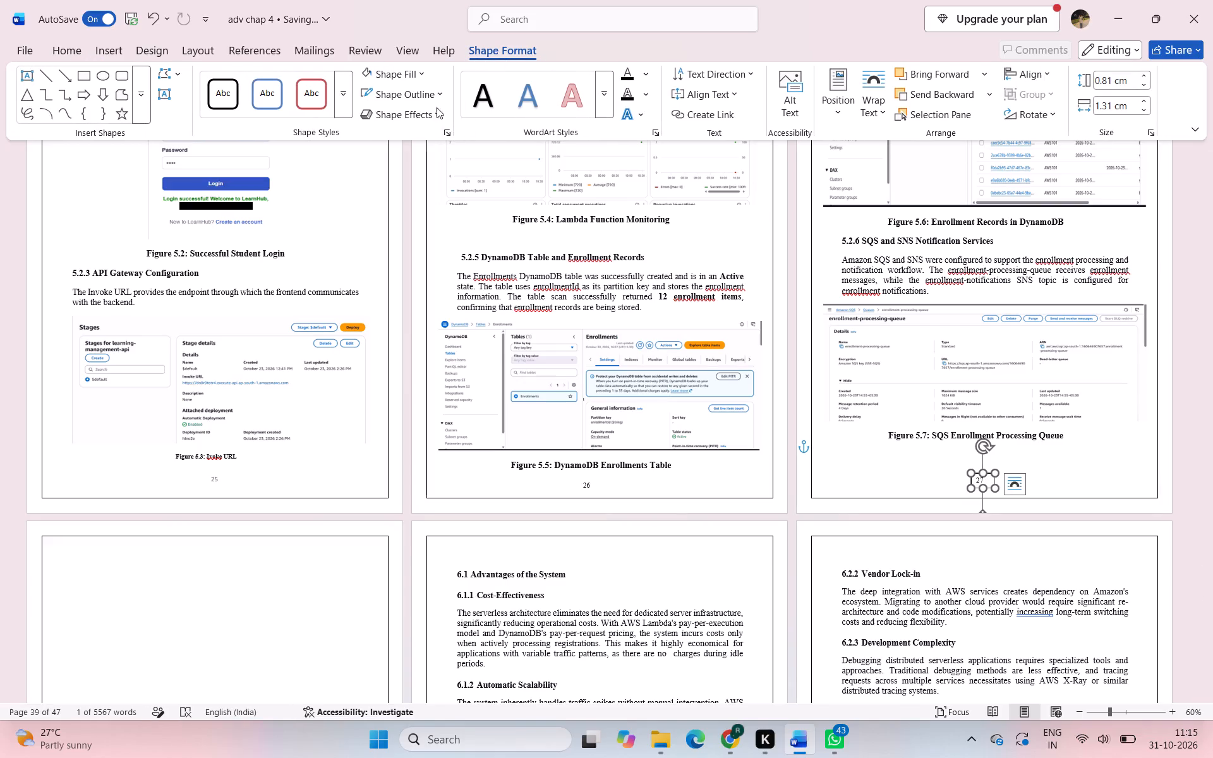
{"action": "left_click", "coordinate": [440, 99]}
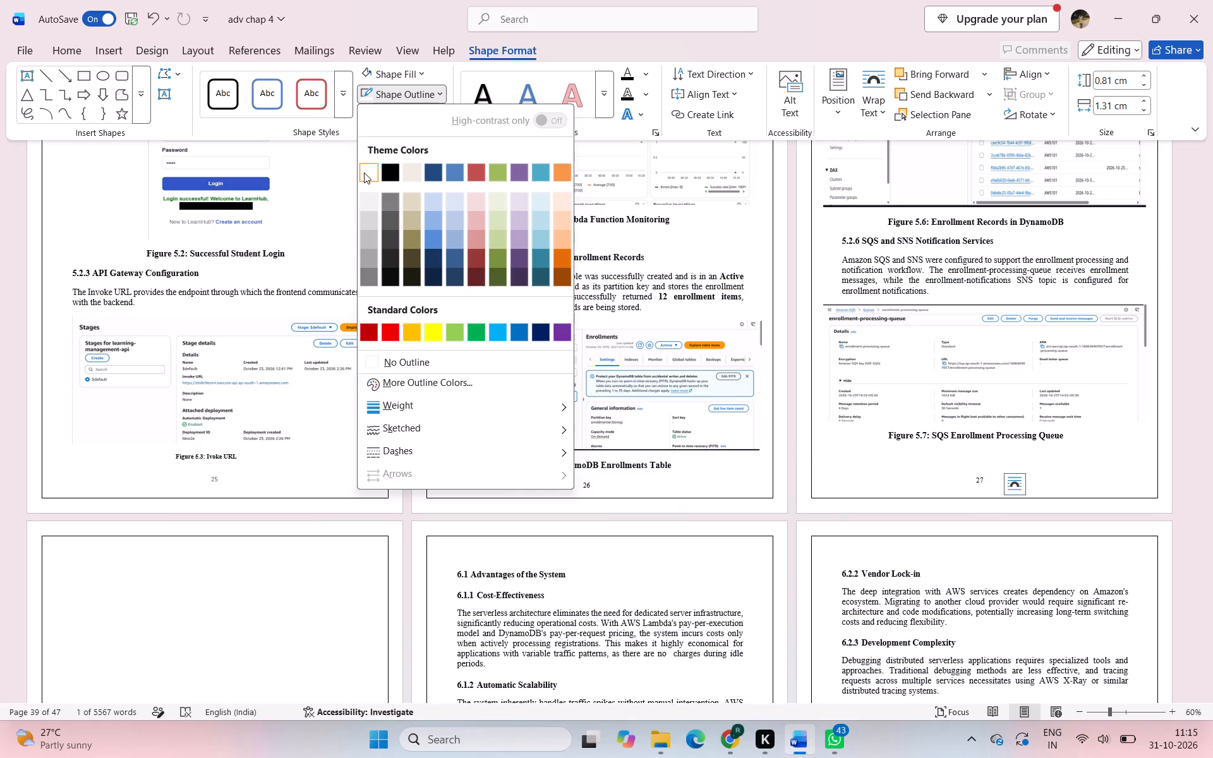
{"action": "left_click", "coordinate": [364, 172]}
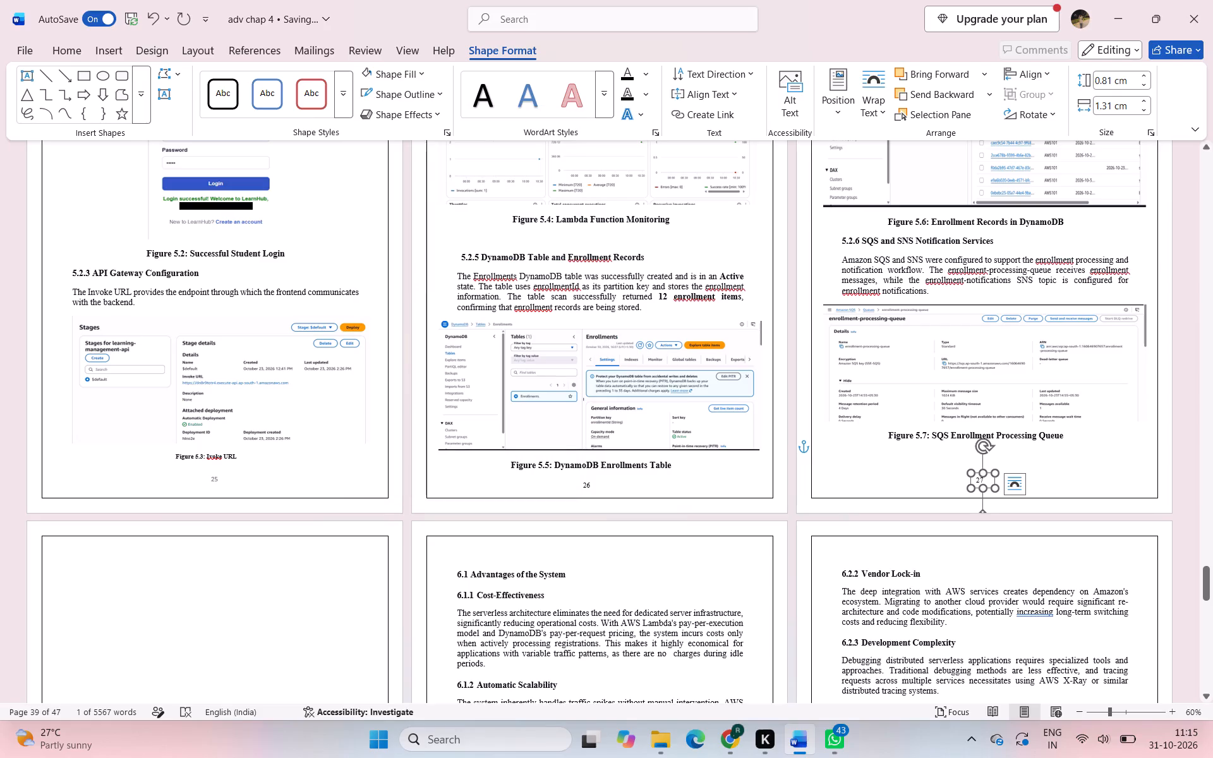
{"action": "left_click", "coordinate": [891, 461]}
Delete the empty line below the Figure 5.7 caption.
{"action": "left_click", "coordinate": [922, 354]}
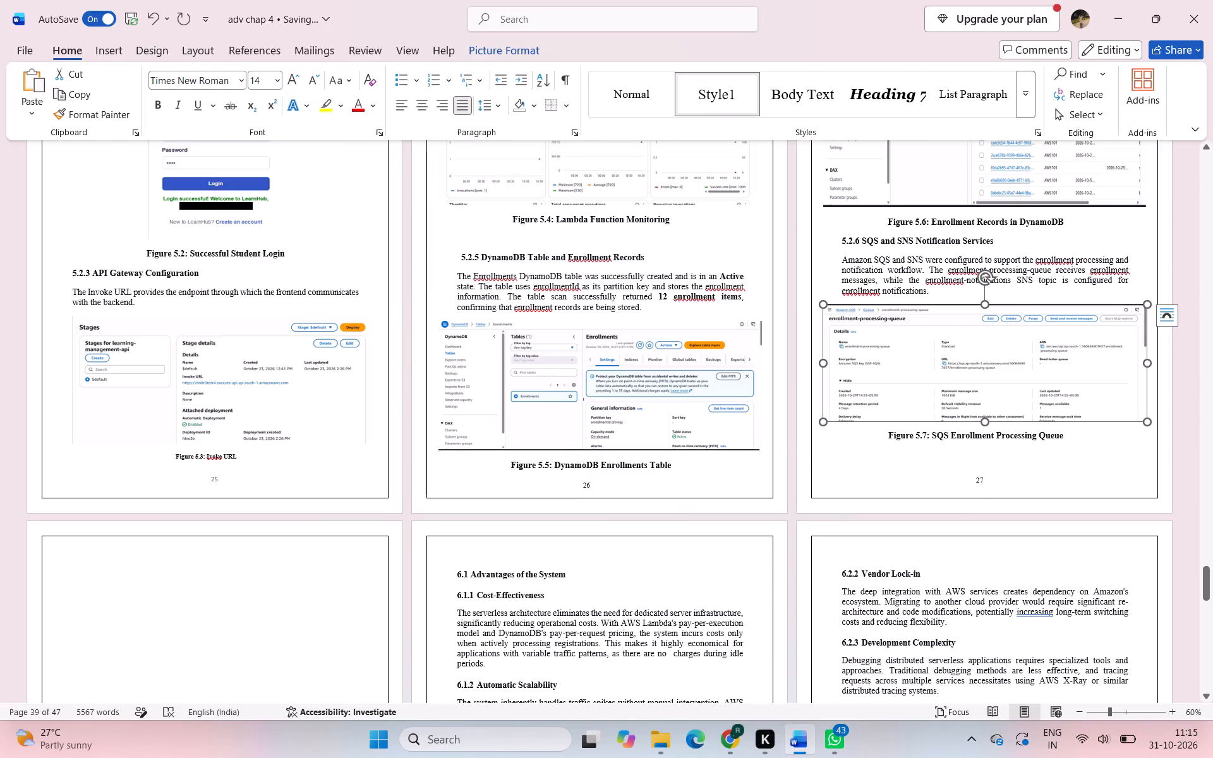
{"action": "left_click", "coordinate": [869, 464]}
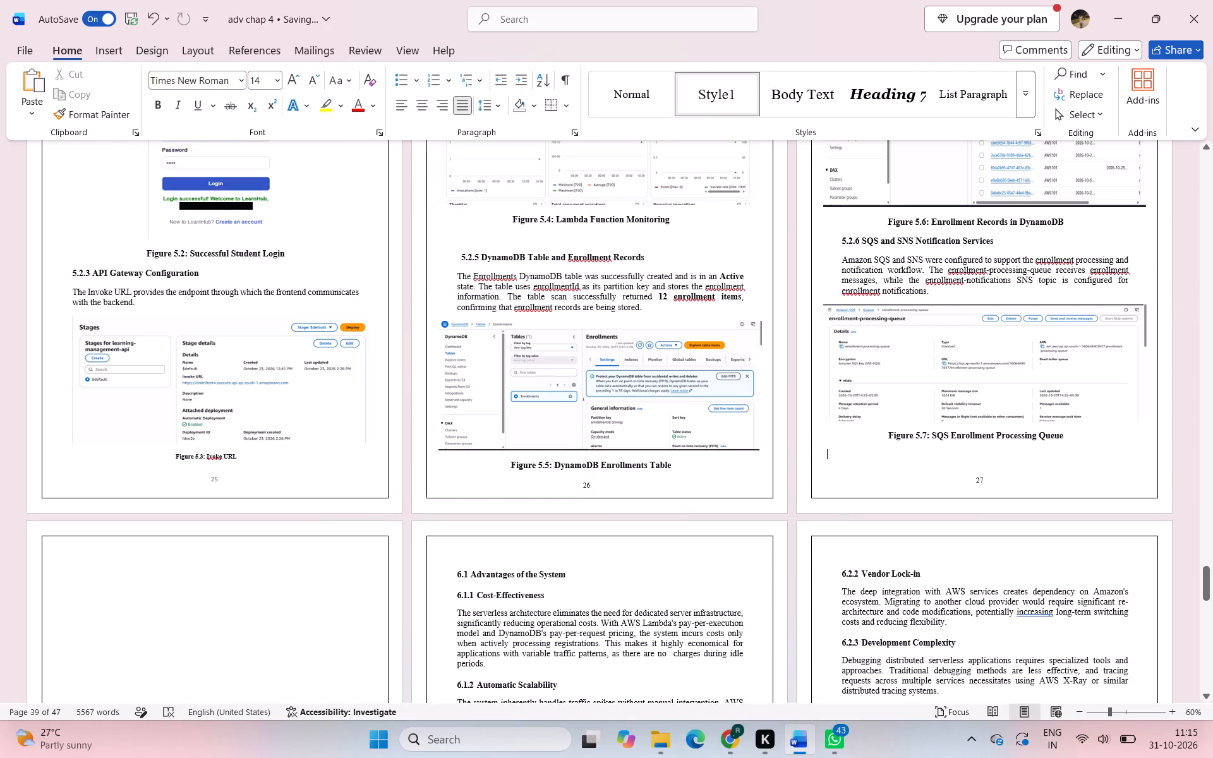
{"action": "key", "text": "BackSpace"}
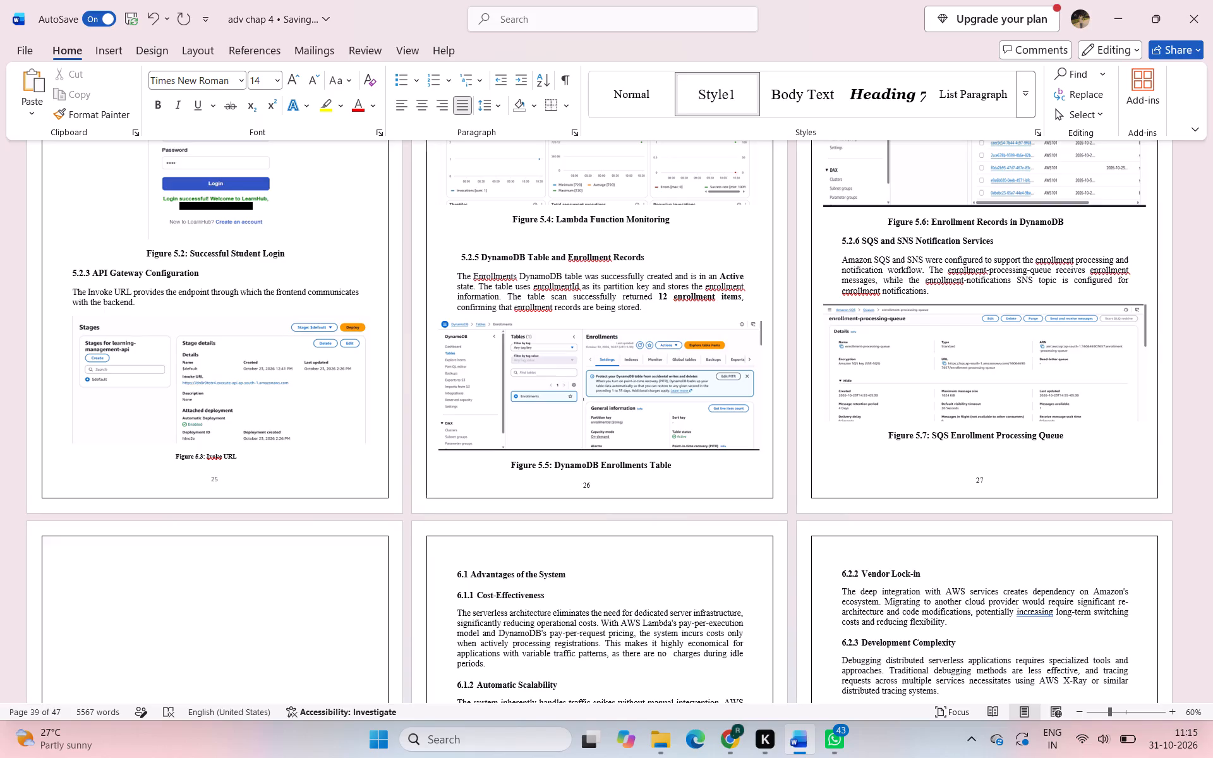
{"action": "left_click", "coordinate": [881, 445]}
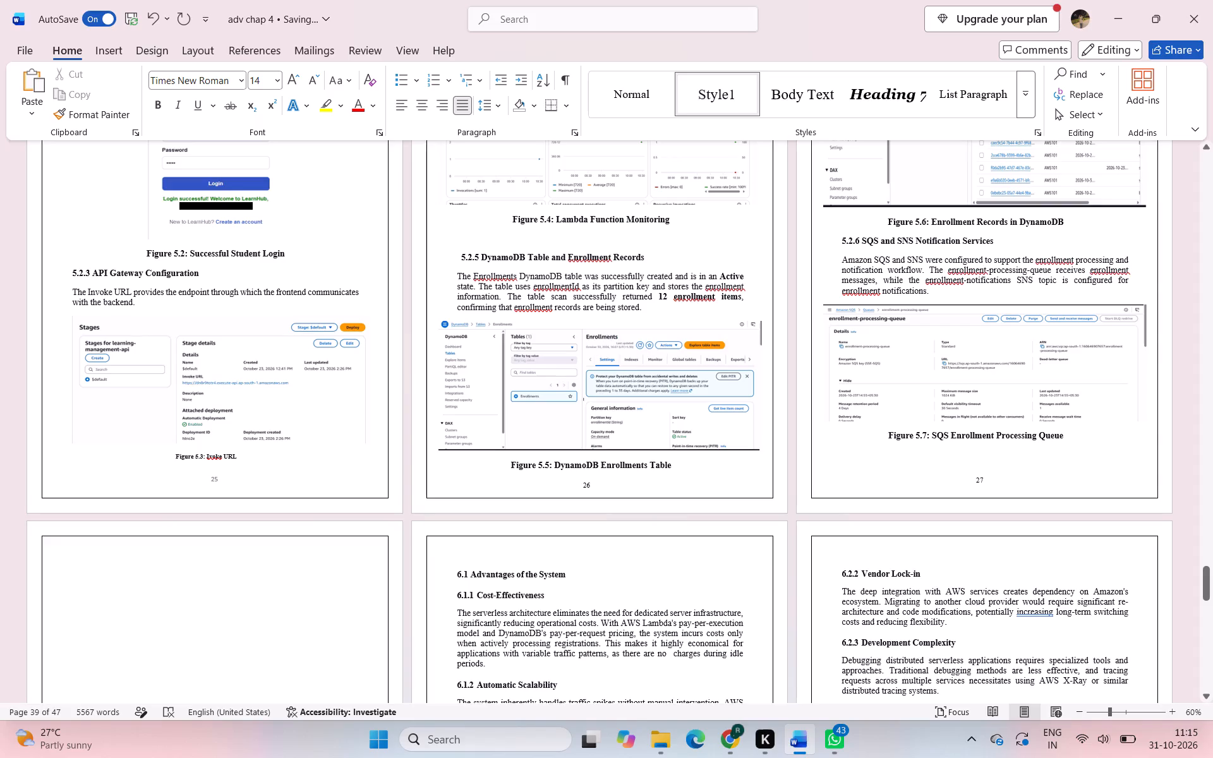
Stretch the enrollment-processing-queue screenshot downward so it fills more of the space above the page number.
{"action": "left_click", "coordinate": [893, 407]}
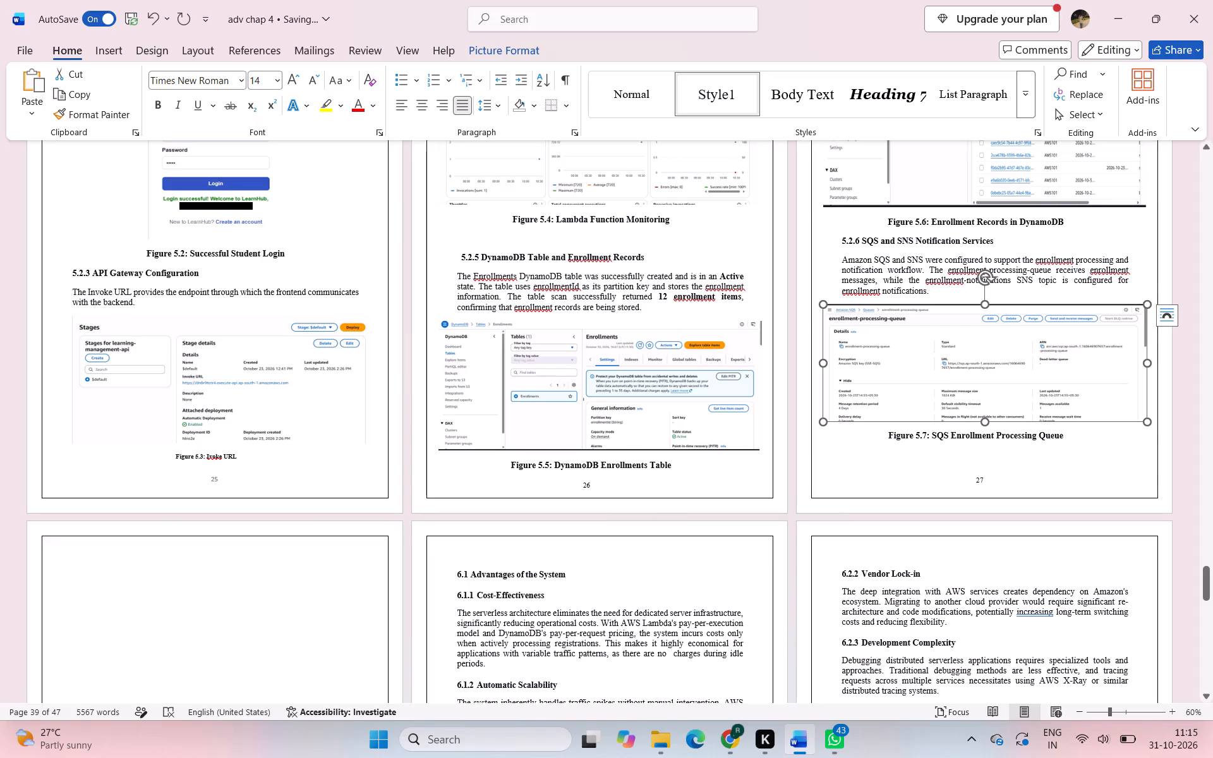
{"action": "left_click_drag", "start_coordinate": [981, 423], "coordinate": [987, 453]}
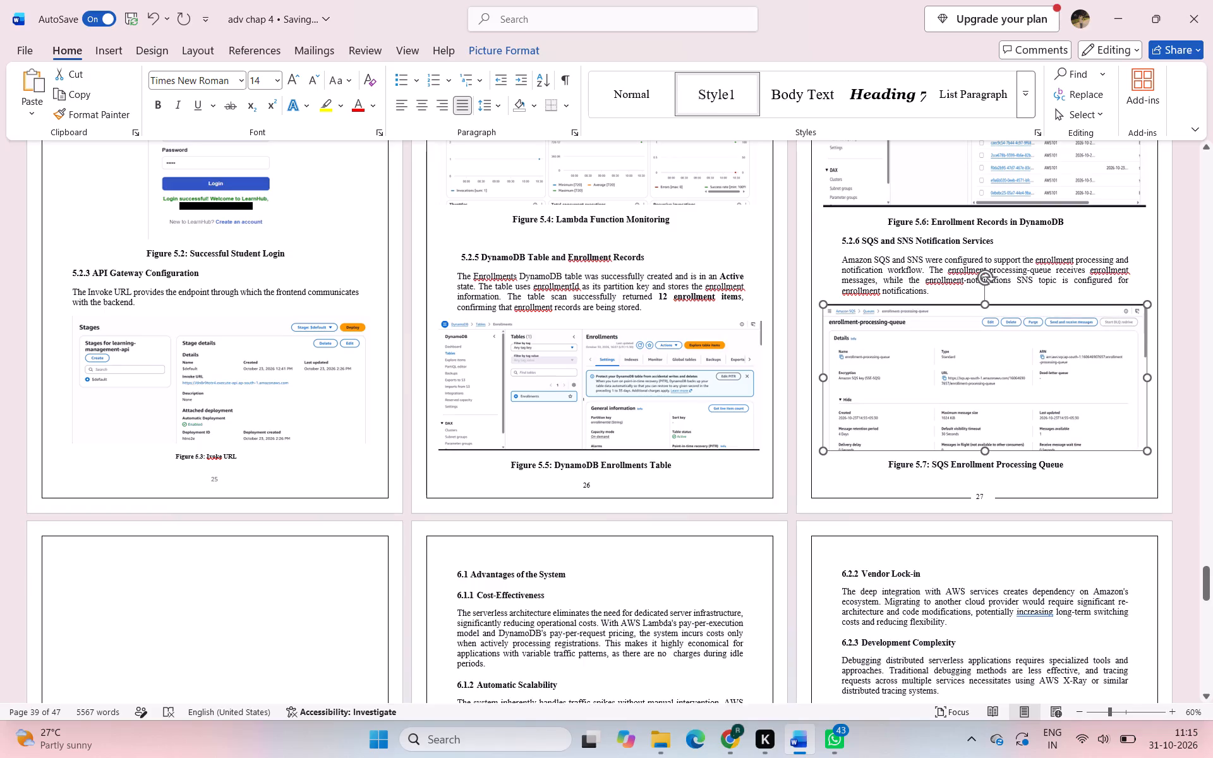
{"action": "left_click_drag", "start_coordinate": [987, 453], "coordinate": [990, 447]}
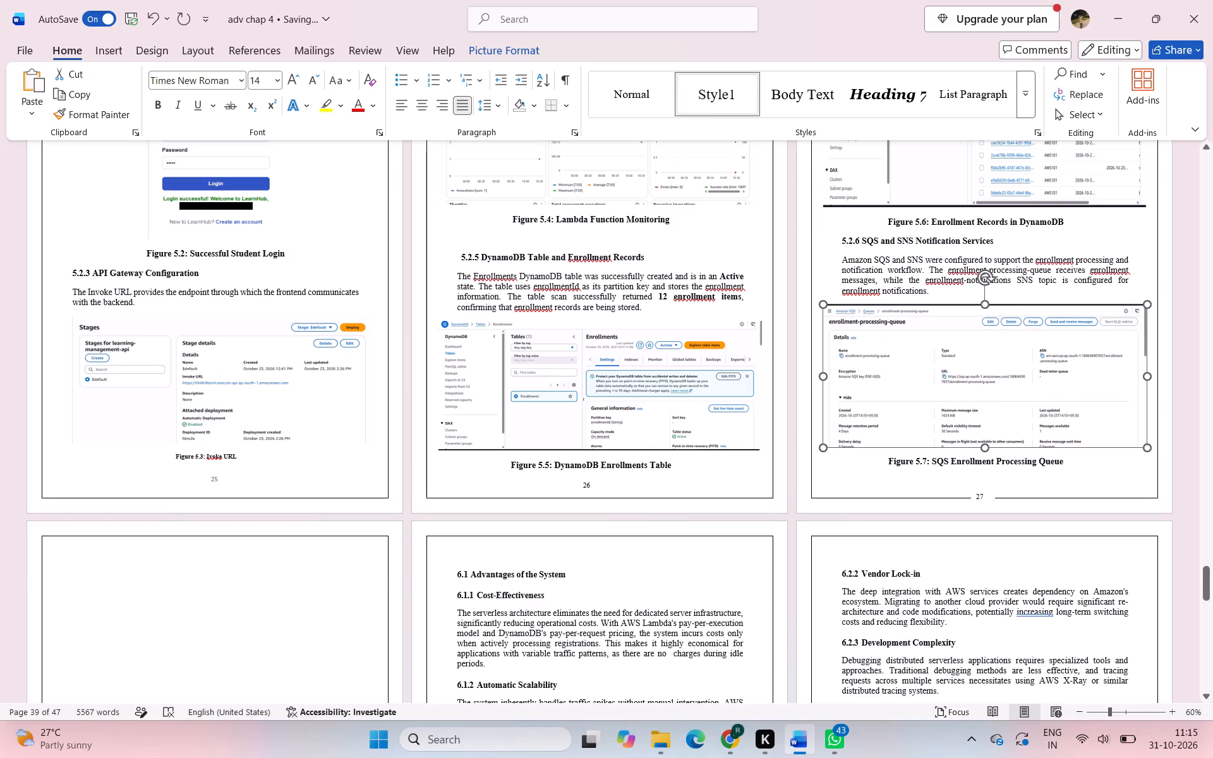
{"action": "left_click_drag", "start_coordinate": [990, 447], "coordinate": [993, 445]}
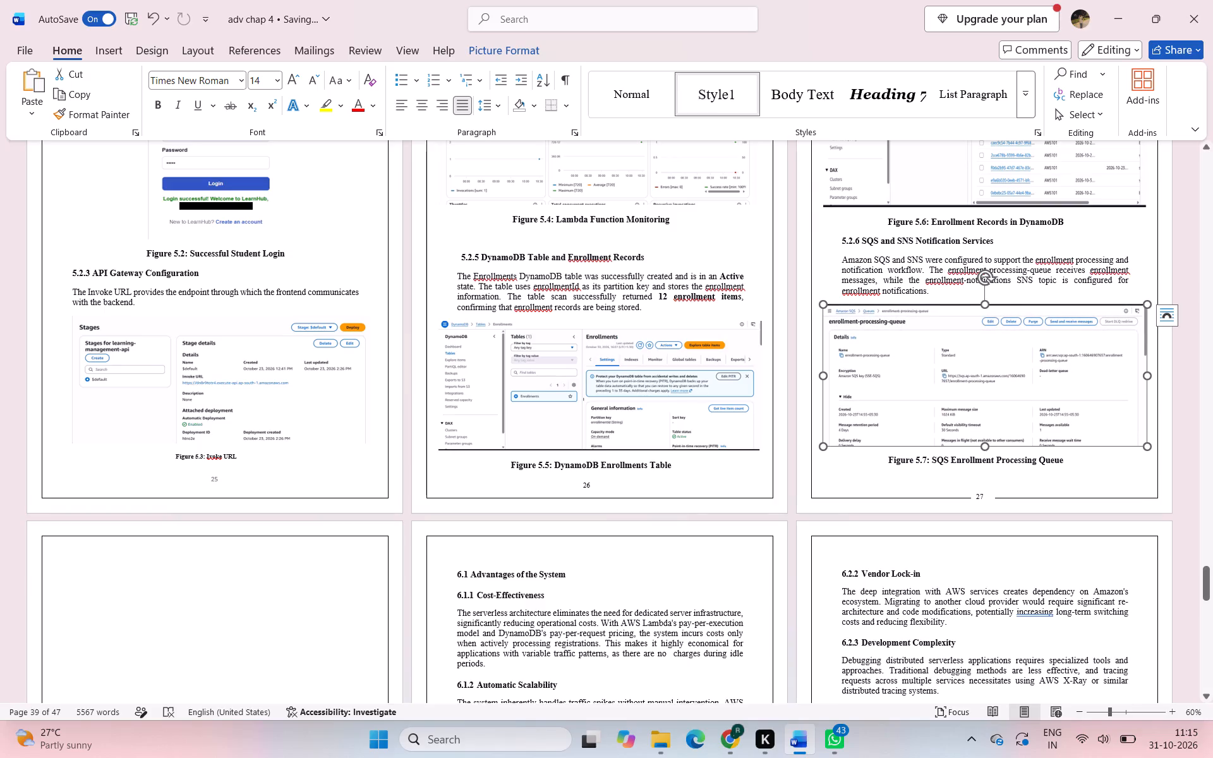
{"action": "left_click", "coordinate": [967, 478]}
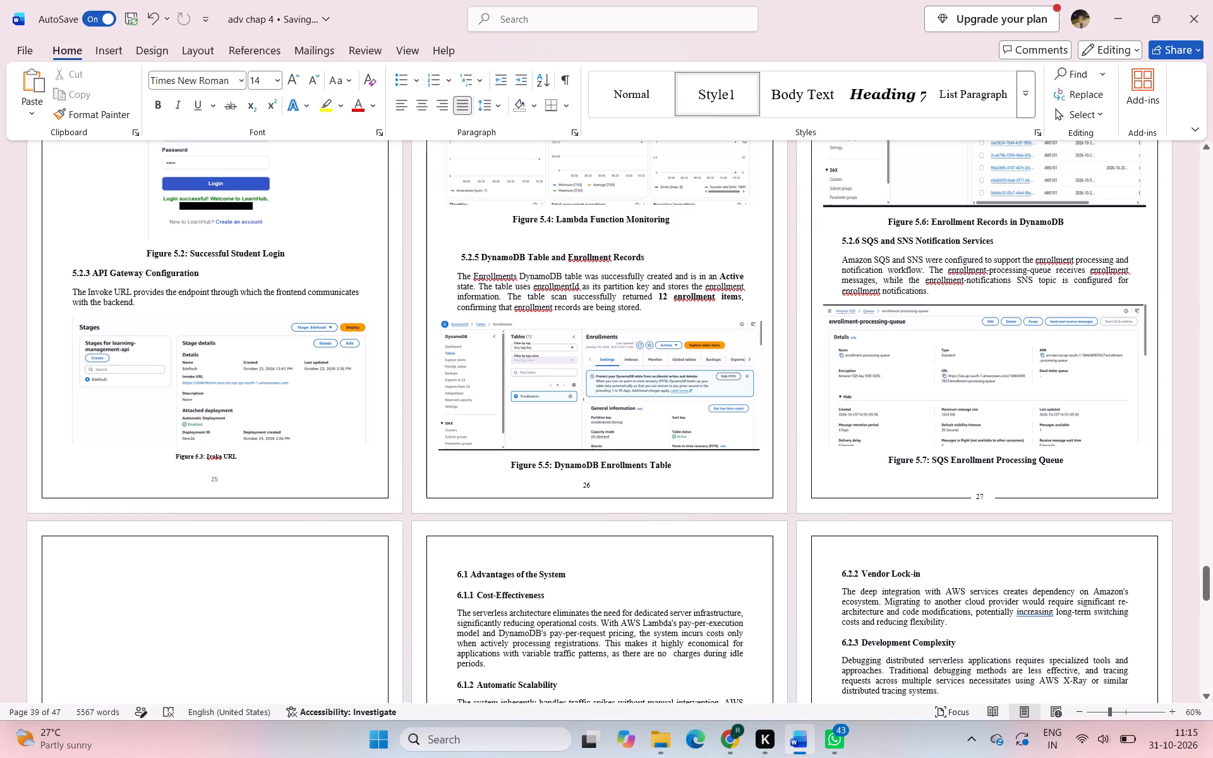
Move the page number 27 box up off the page border, to just below the Figure 5.7 caption.
{"action": "left_click", "coordinate": [982, 495]}
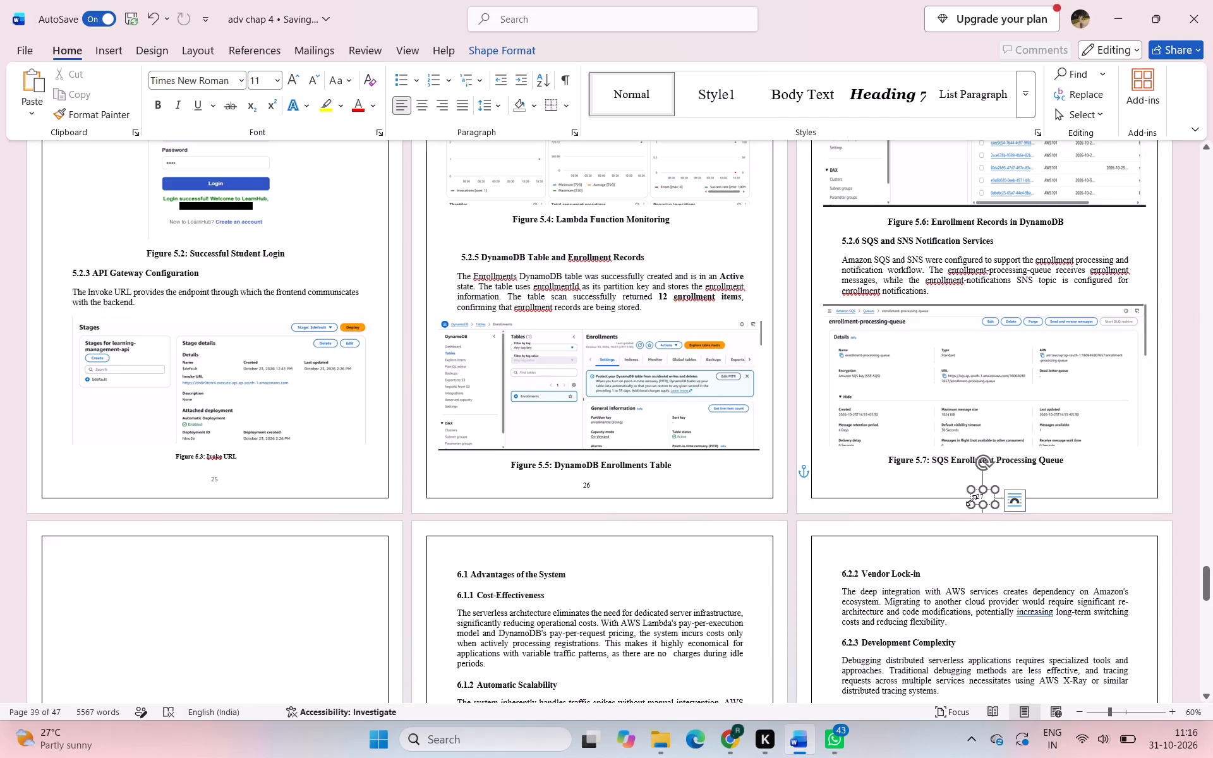
{"action": "left_click_drag", "start_coordinate": [972, 495], "coordinate": [970, 475]}
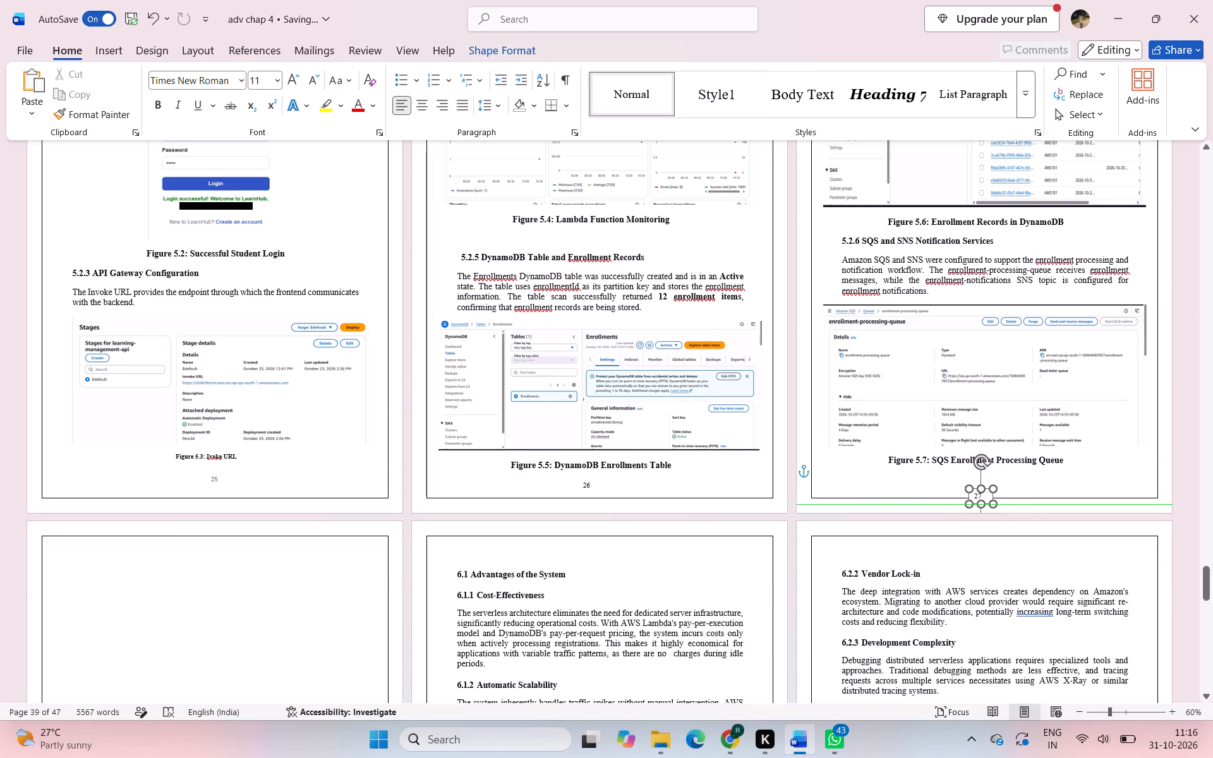
{"action": "left_click_drag", "start_coordinate": [970, 475], "coordinate": [975, 486]}
{"action": "left_click", "coordinate": [947, 483]}
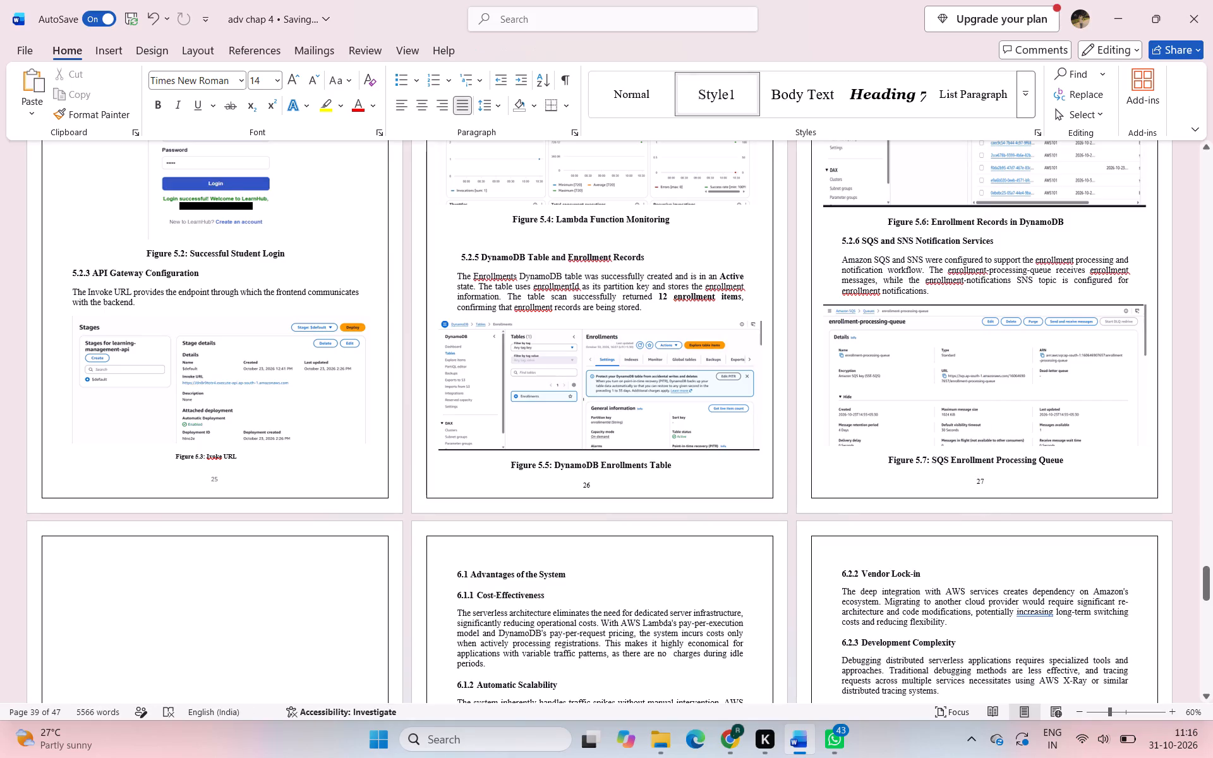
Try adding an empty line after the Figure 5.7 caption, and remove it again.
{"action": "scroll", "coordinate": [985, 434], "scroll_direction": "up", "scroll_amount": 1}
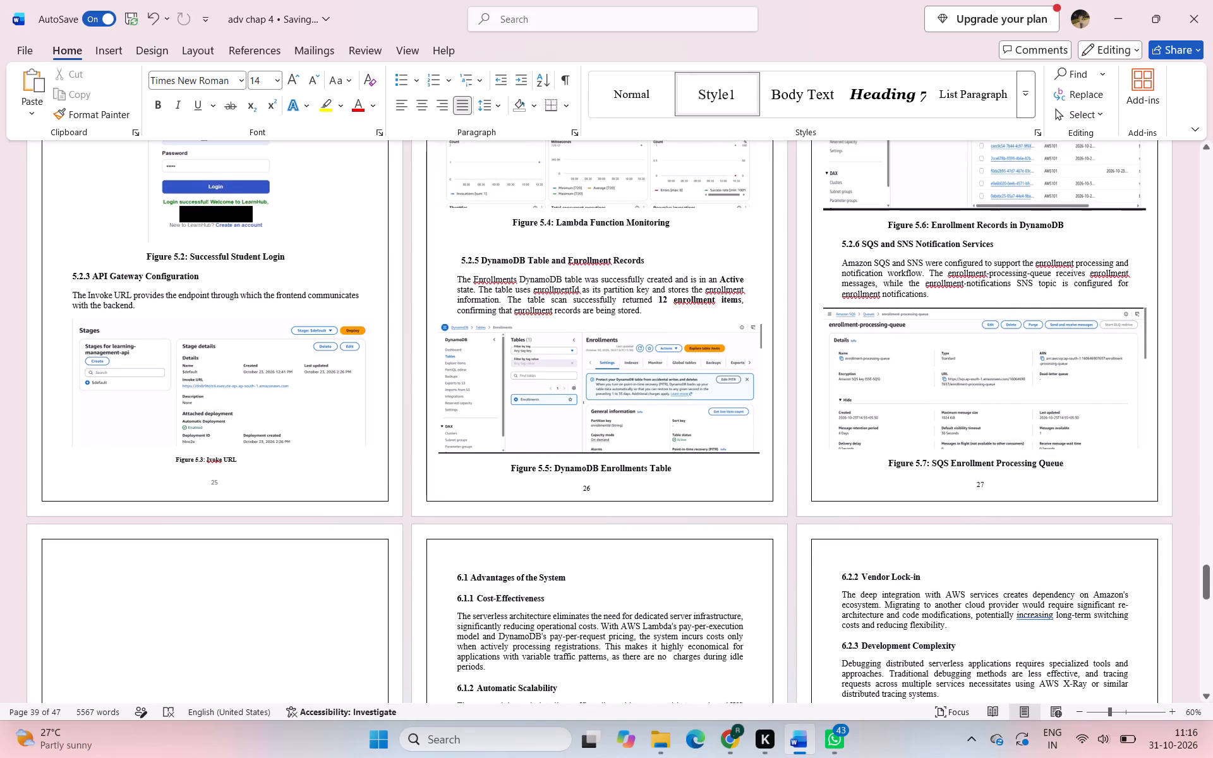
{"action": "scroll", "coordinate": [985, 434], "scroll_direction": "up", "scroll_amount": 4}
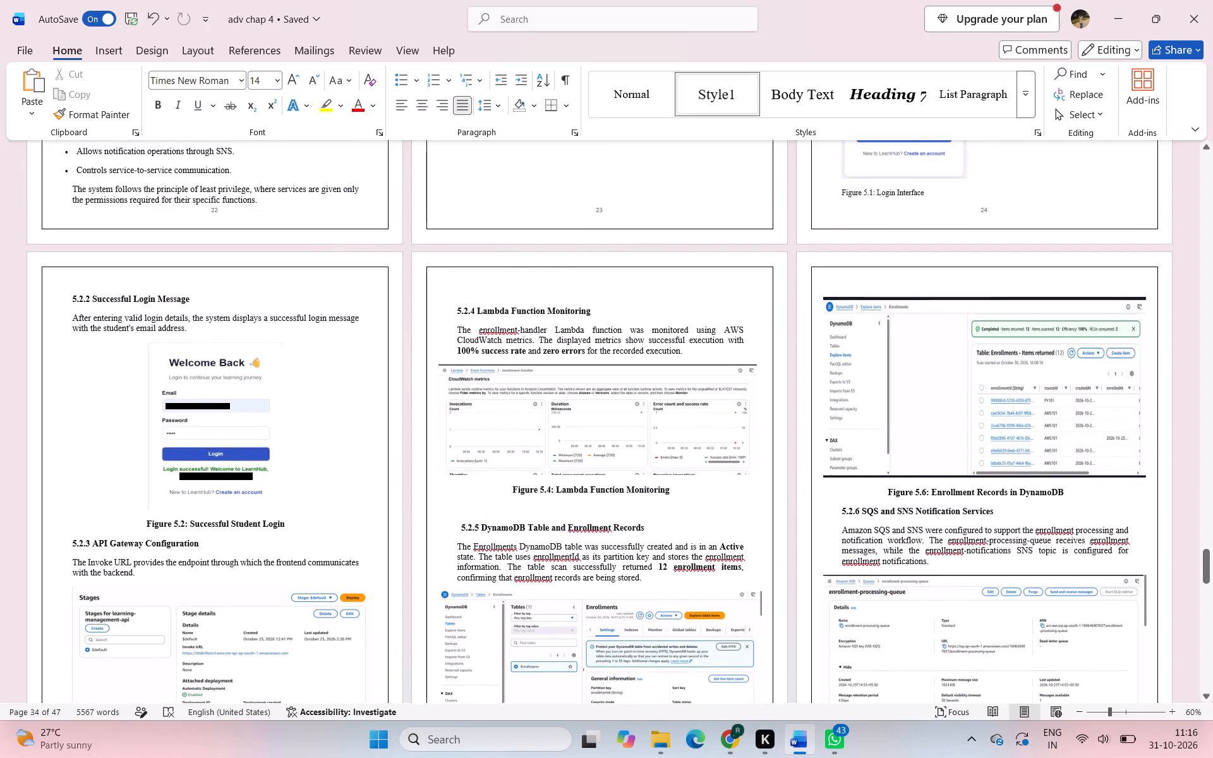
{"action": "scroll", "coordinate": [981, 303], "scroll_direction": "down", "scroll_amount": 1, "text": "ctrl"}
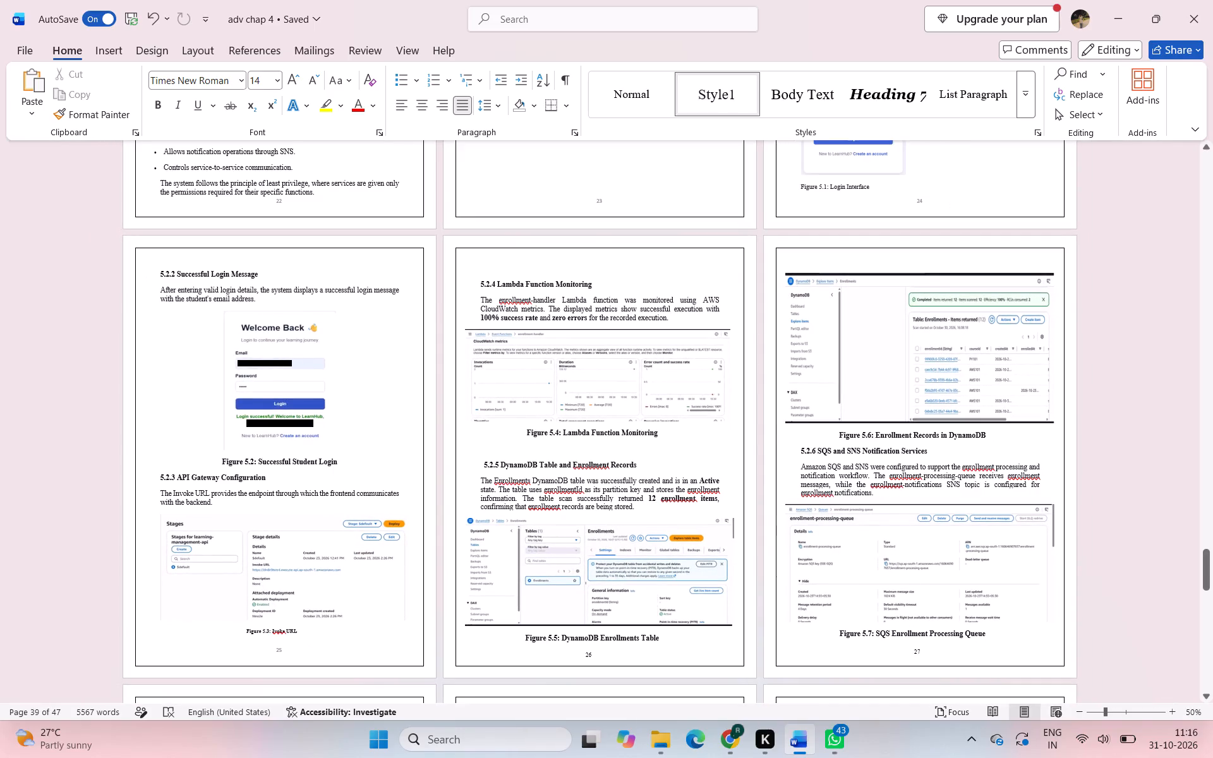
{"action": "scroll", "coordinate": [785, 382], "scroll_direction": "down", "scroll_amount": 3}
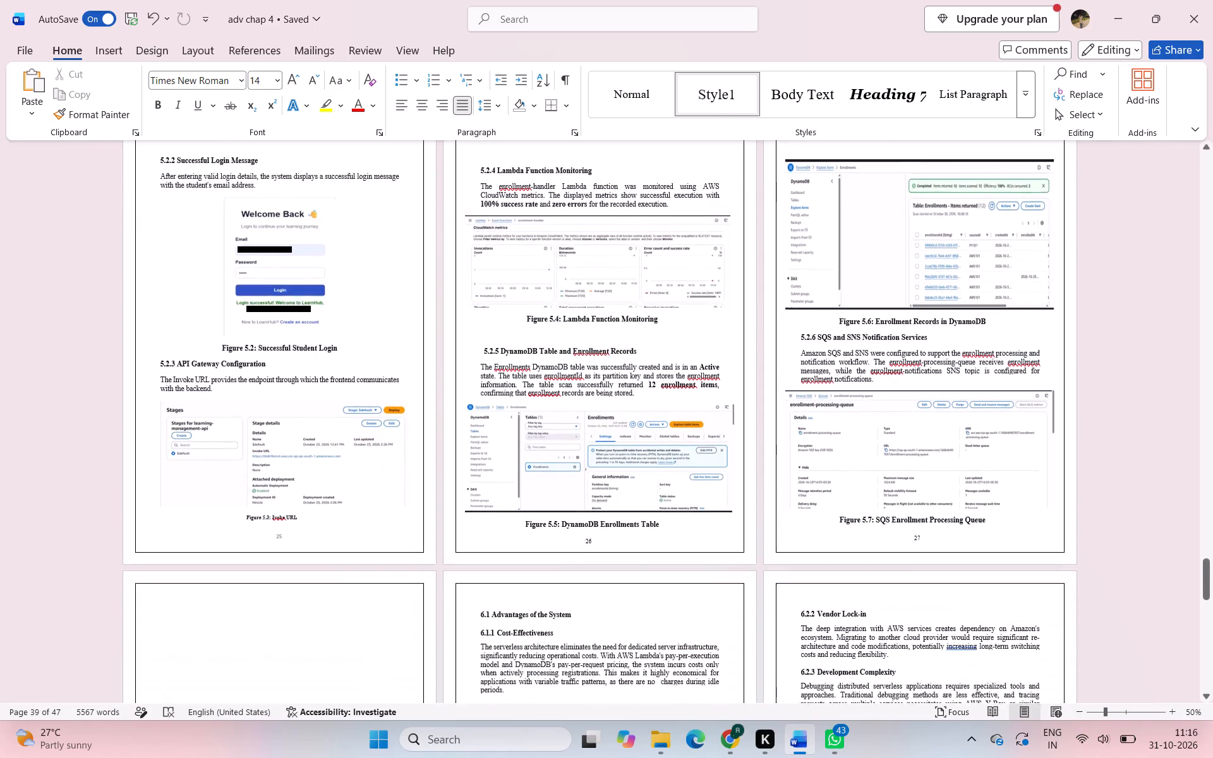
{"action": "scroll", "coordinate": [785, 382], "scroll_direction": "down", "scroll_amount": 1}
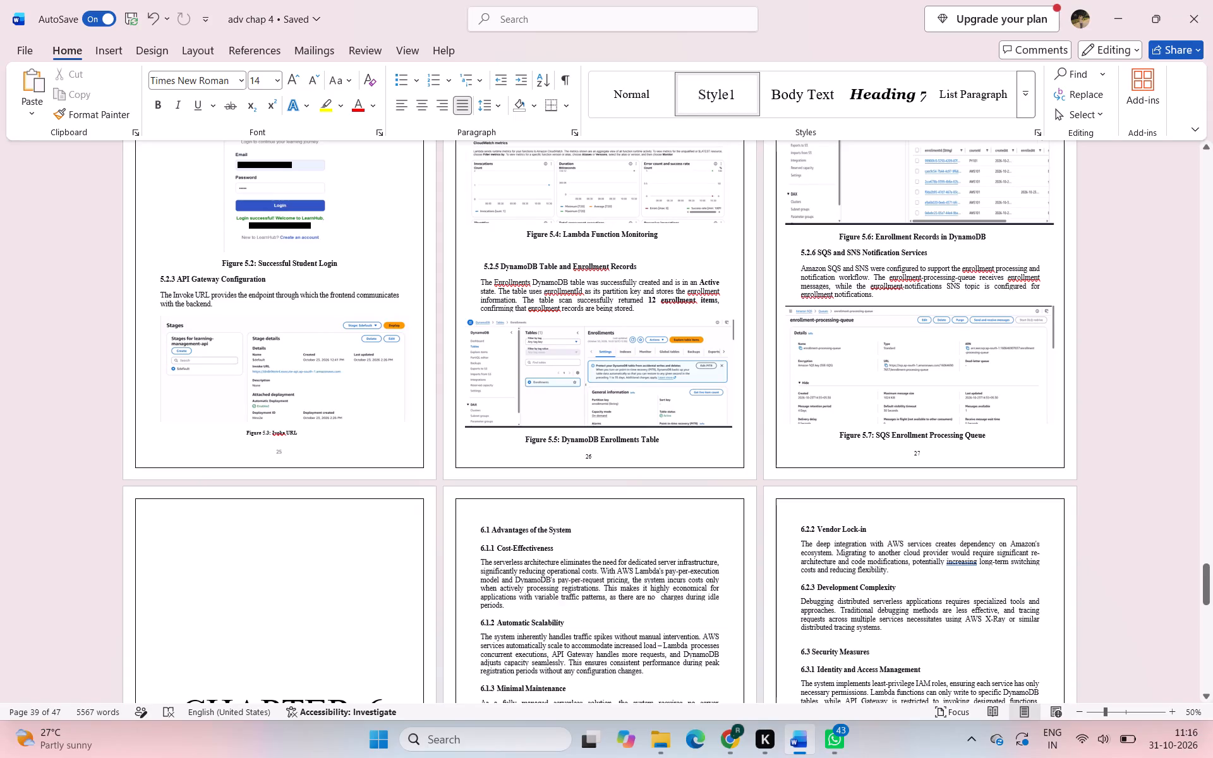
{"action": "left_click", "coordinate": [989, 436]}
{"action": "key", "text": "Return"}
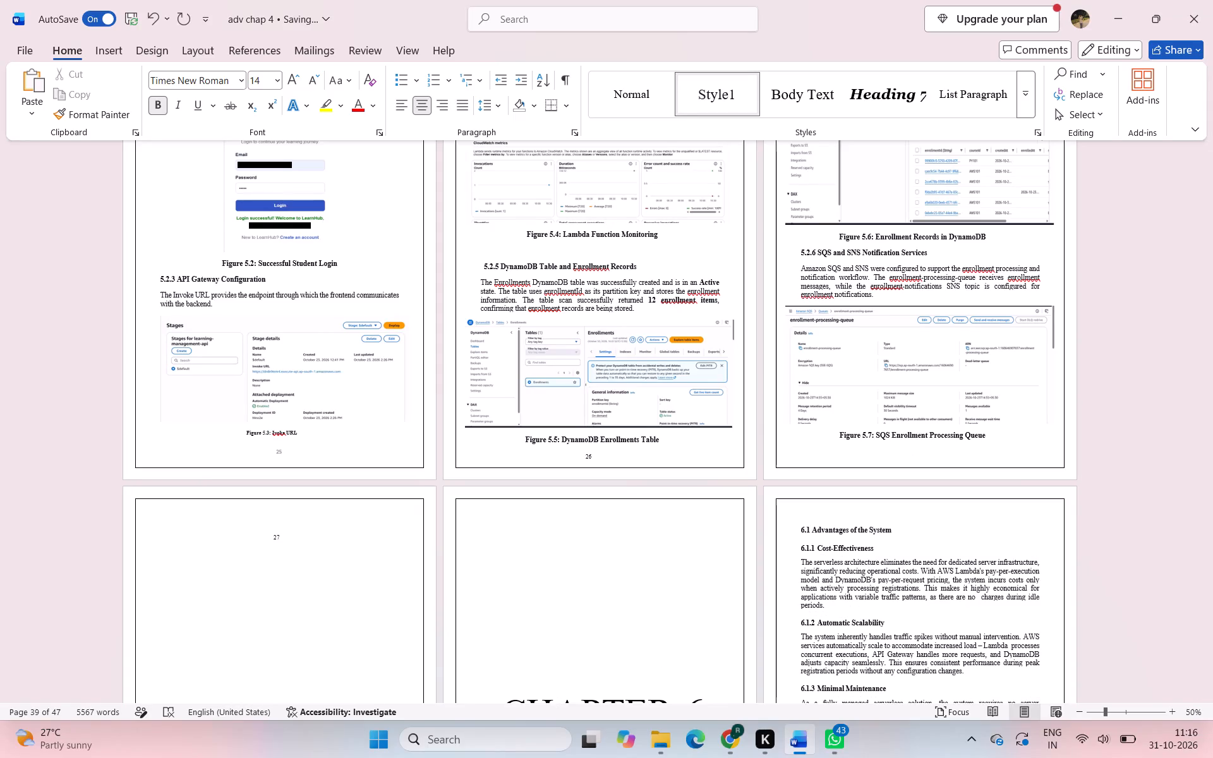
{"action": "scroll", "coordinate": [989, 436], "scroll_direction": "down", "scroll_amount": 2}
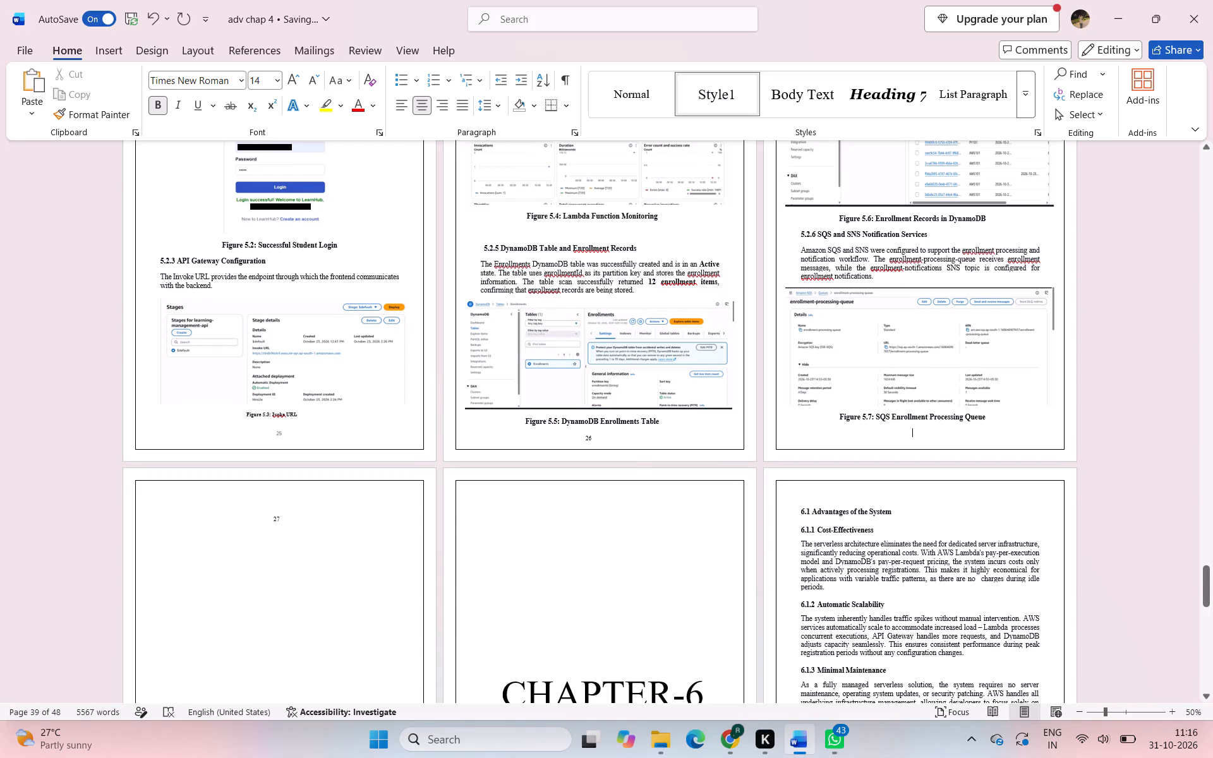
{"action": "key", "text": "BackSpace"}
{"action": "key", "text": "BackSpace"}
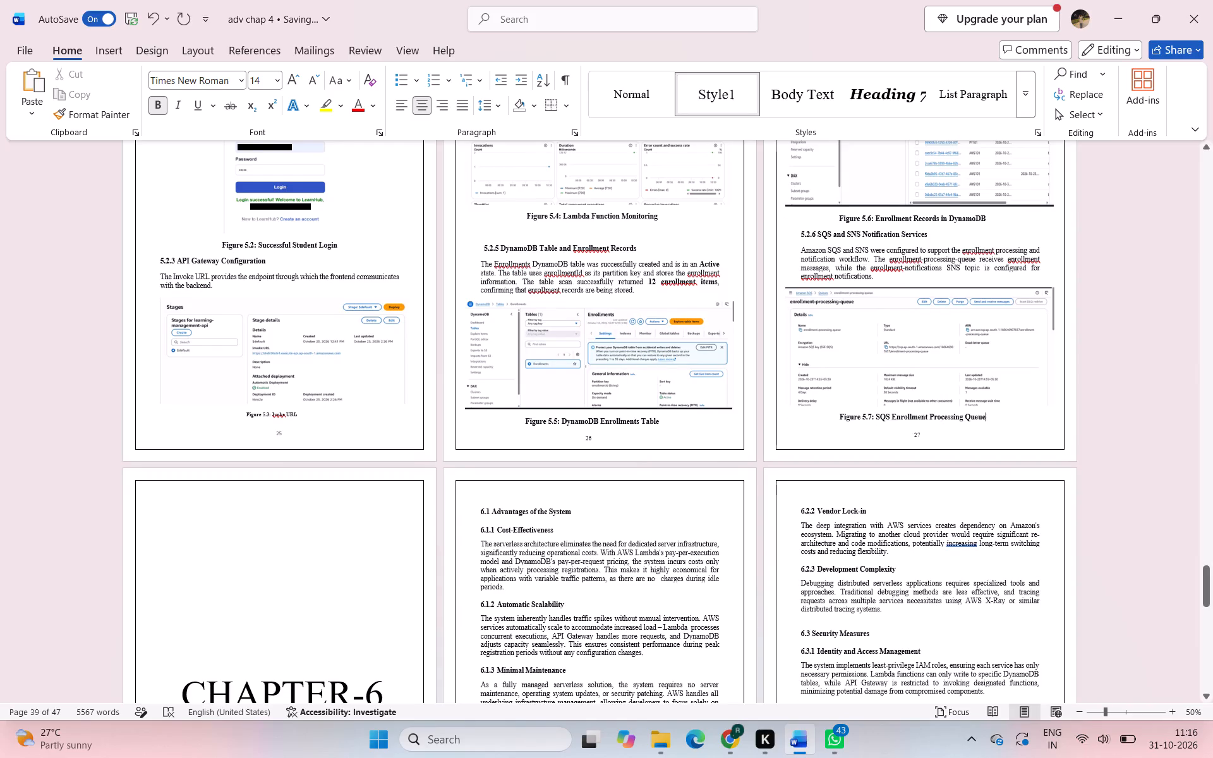
Add six empty lines above the CHAPTER-6 title to push it onto the following page, leaving a blank page before it.
{"action": "scroll", "coordinate": [687, 534], "scroll_direction": "down", "scroll_amount": 3}
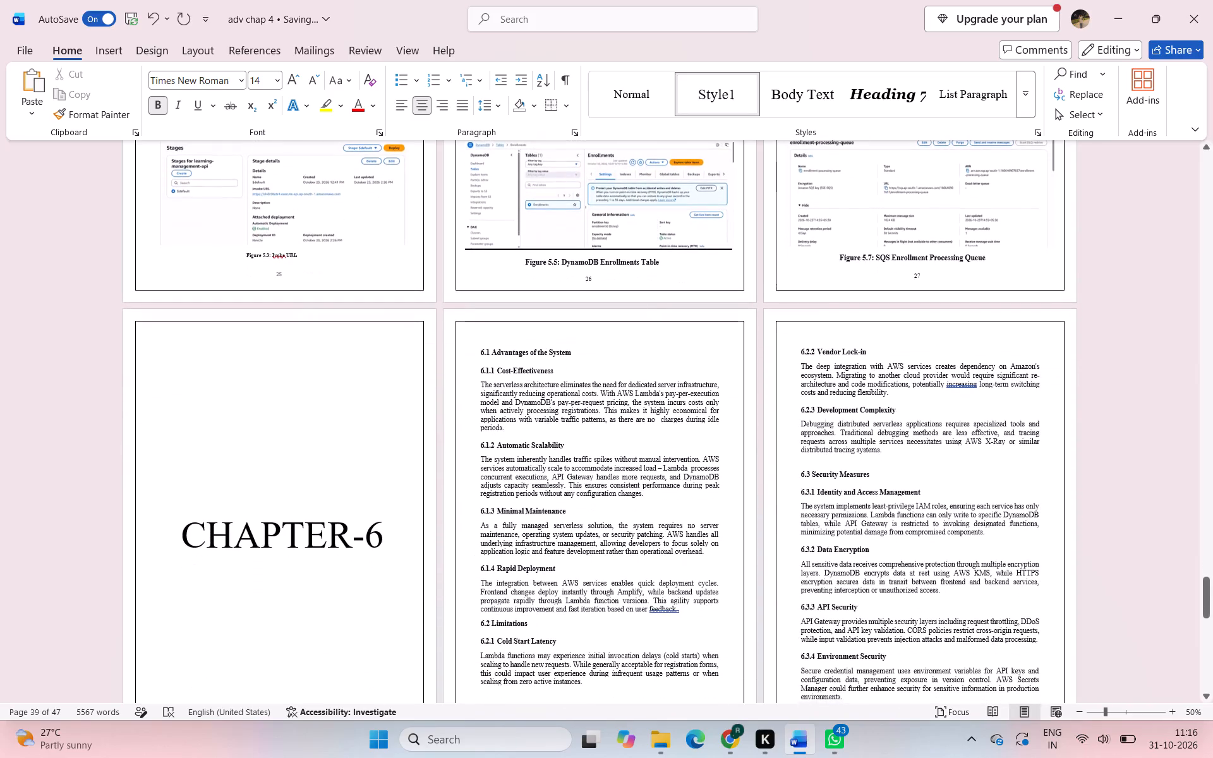
{"action": "left_click", "coordinate": [188, 348]}
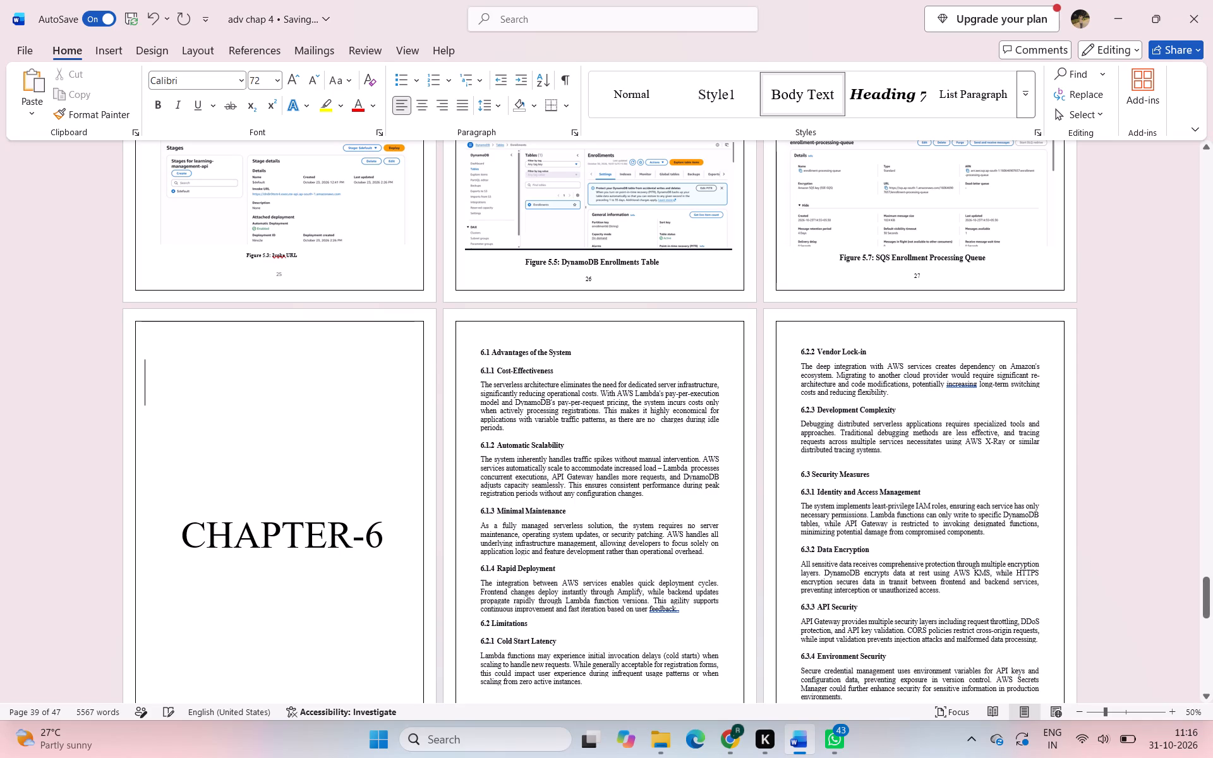
{"action": "key", "text": "Return"}
{"action": "key", "text": "Return"}
{"action": "key", "text": "Return"}
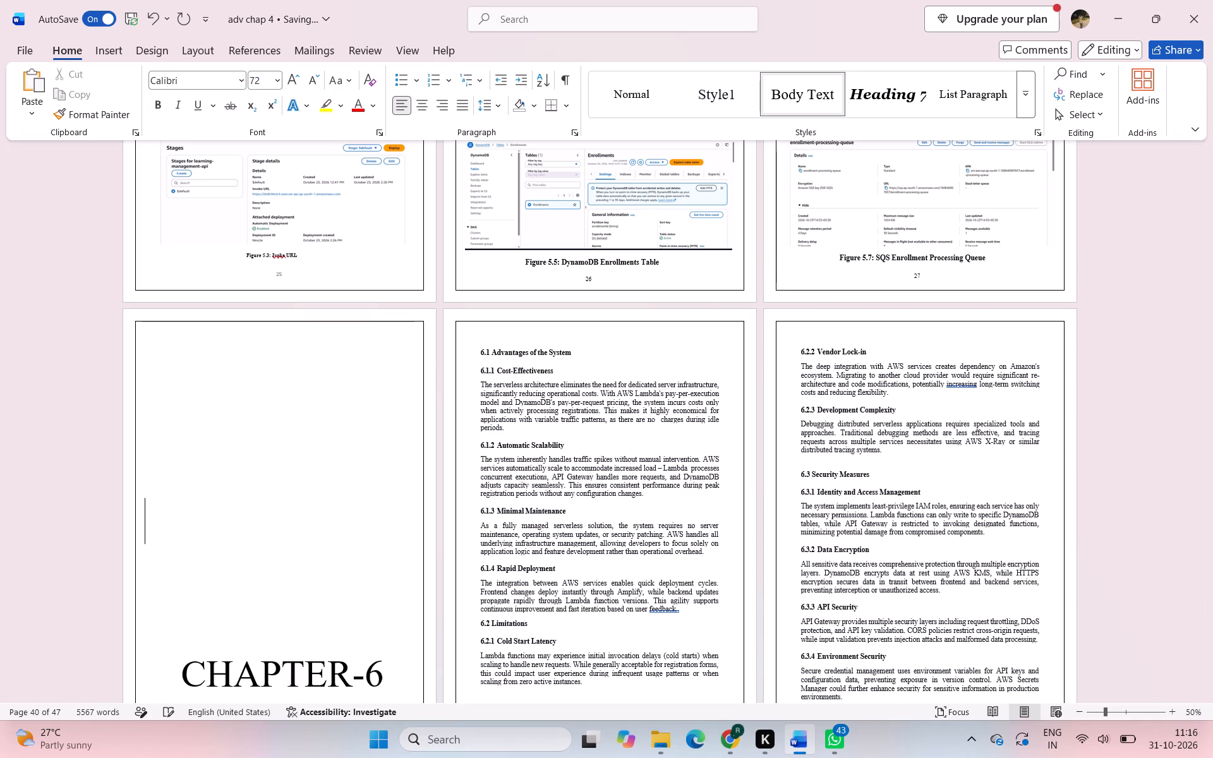
{"action": "key", "text": "Return"}
{"action": "key", "text": "Return"}
{"action": "key", "text": "Return"}
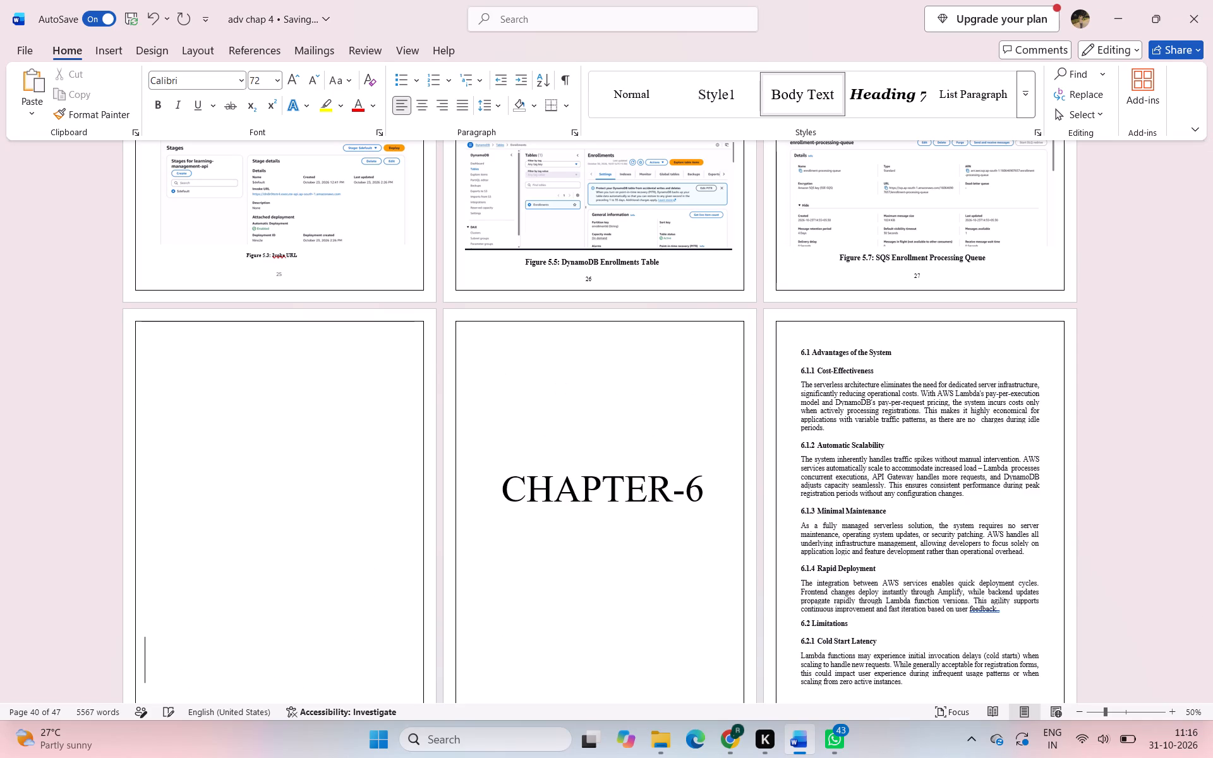
Check the page flow from the new blank page on to Chapter 7 and back to section 5.2.6.
{"action": "scroll", "coordinate": [188, 348], "scroll_direction": "down", "scroll_amount": 2}
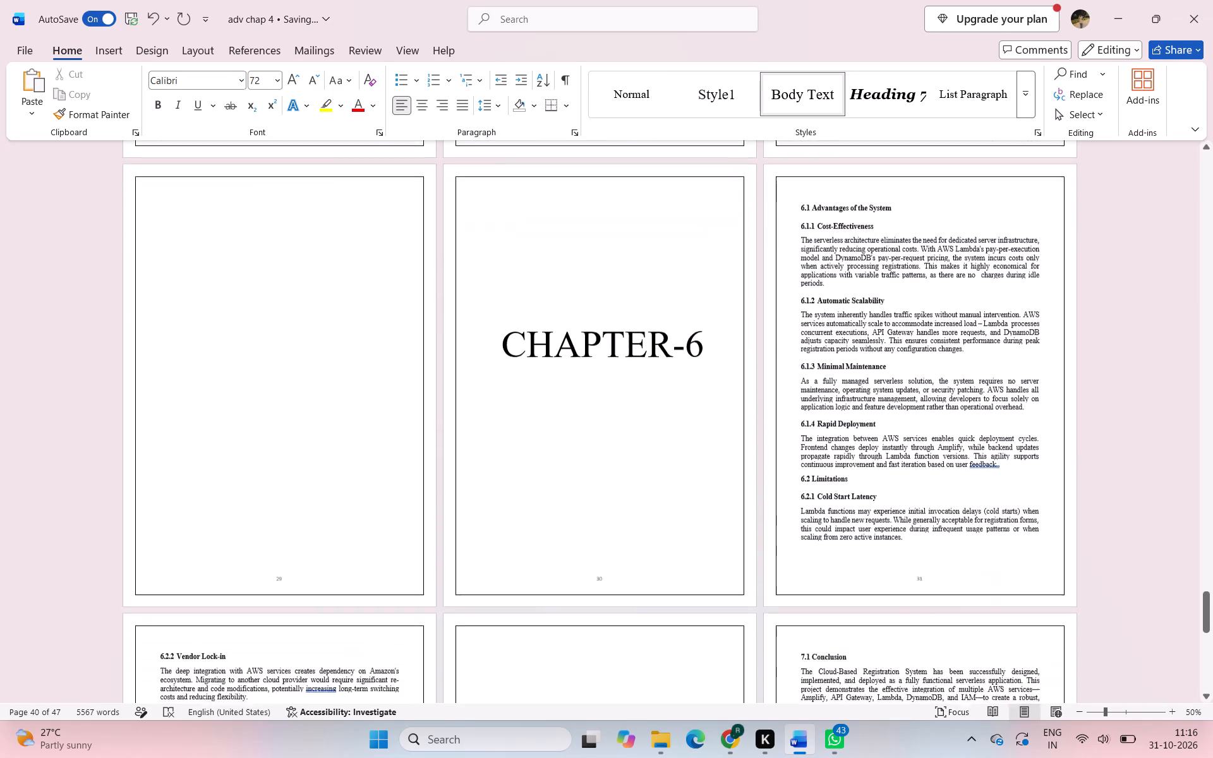
{"action": "scroll", "coordinate": [188, 348], "scroll_direction": "down", "scroll_amount": 1}
{"action": "scroll", "coordinate": [188, 348], "scroll_direction": "up", "scroll_amount": 2}
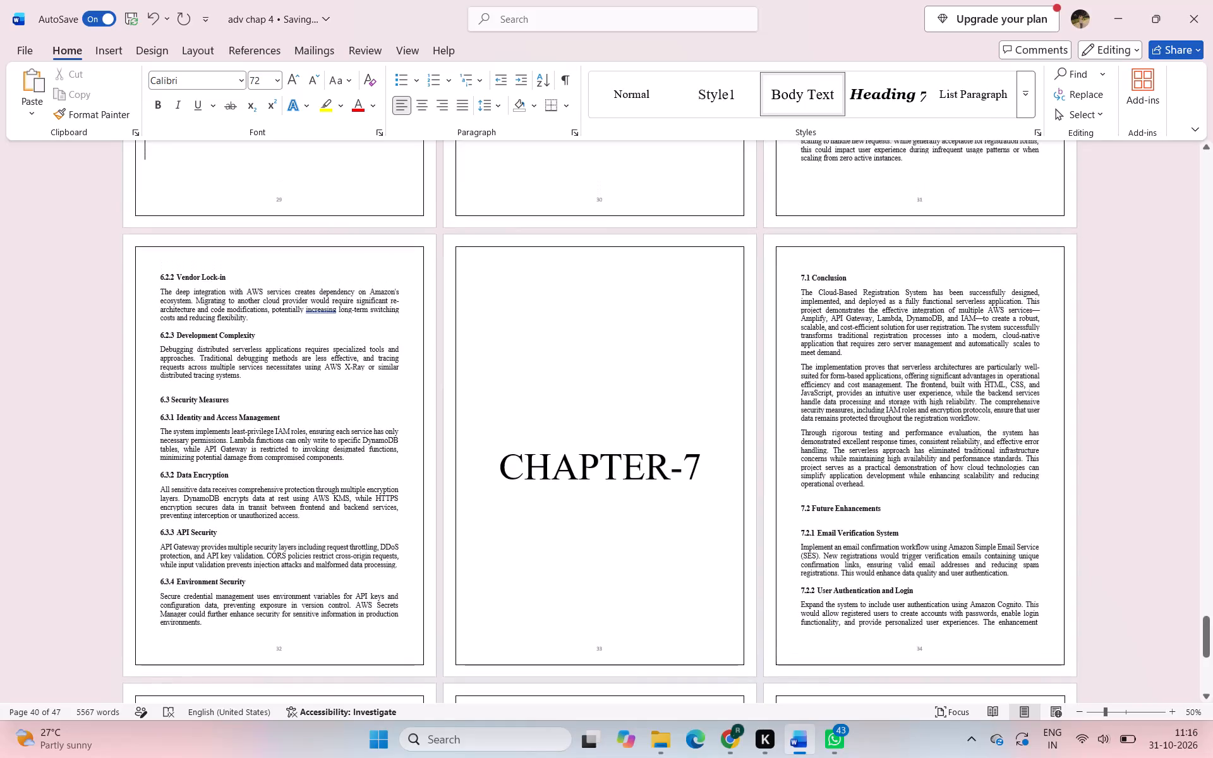
{"action": "scroll", "coordinate": [188, 348], "scroll_direction": "up", "scroll_amount": 7}
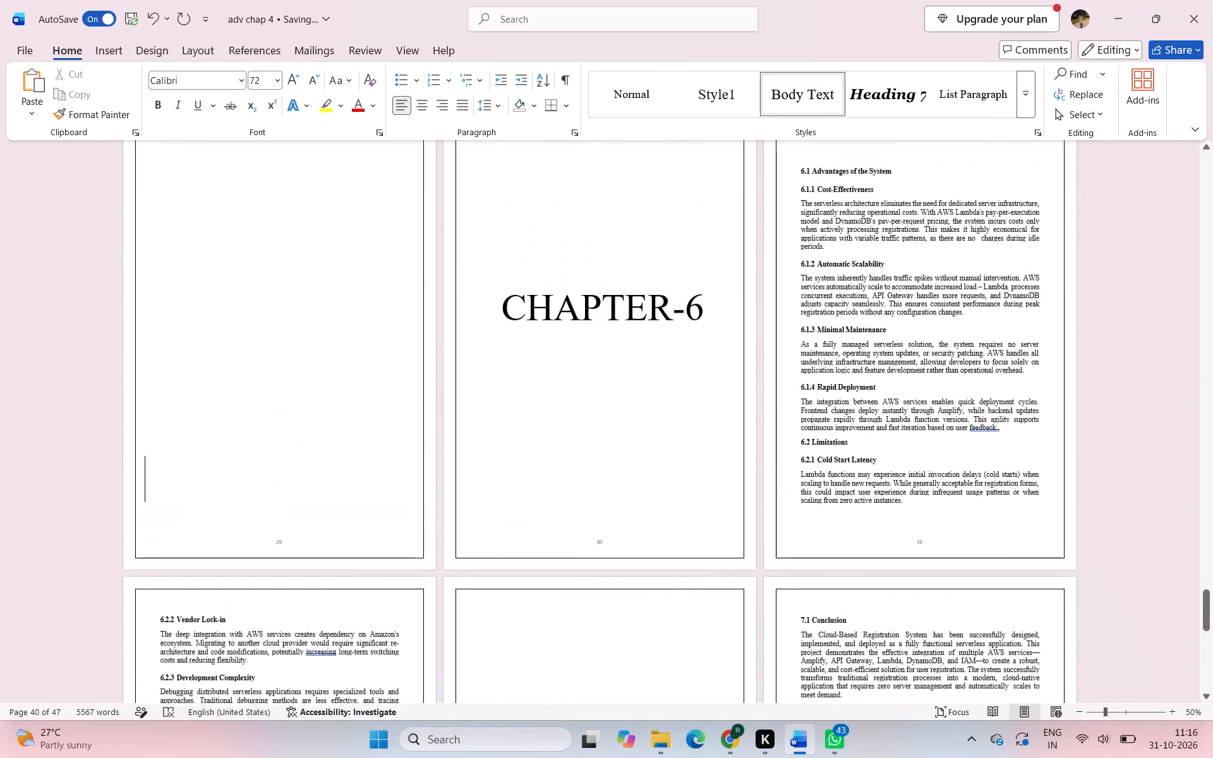
{"action": "scroll", "coordinate": [188, 348], "scroll_direction": "up", "scroll_amount": 5}
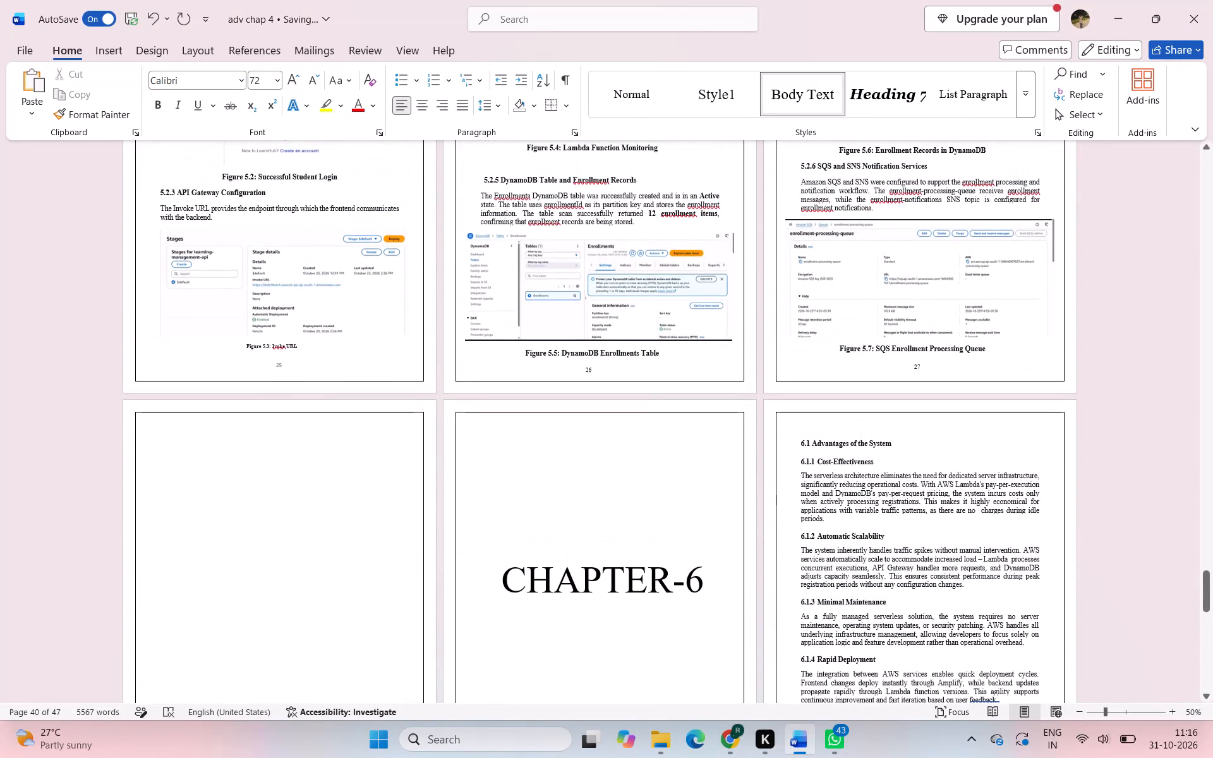
{"action": "scroll", "coordinate": [188, 348], "scroll_direction": "up", "scroll_amount": 1}
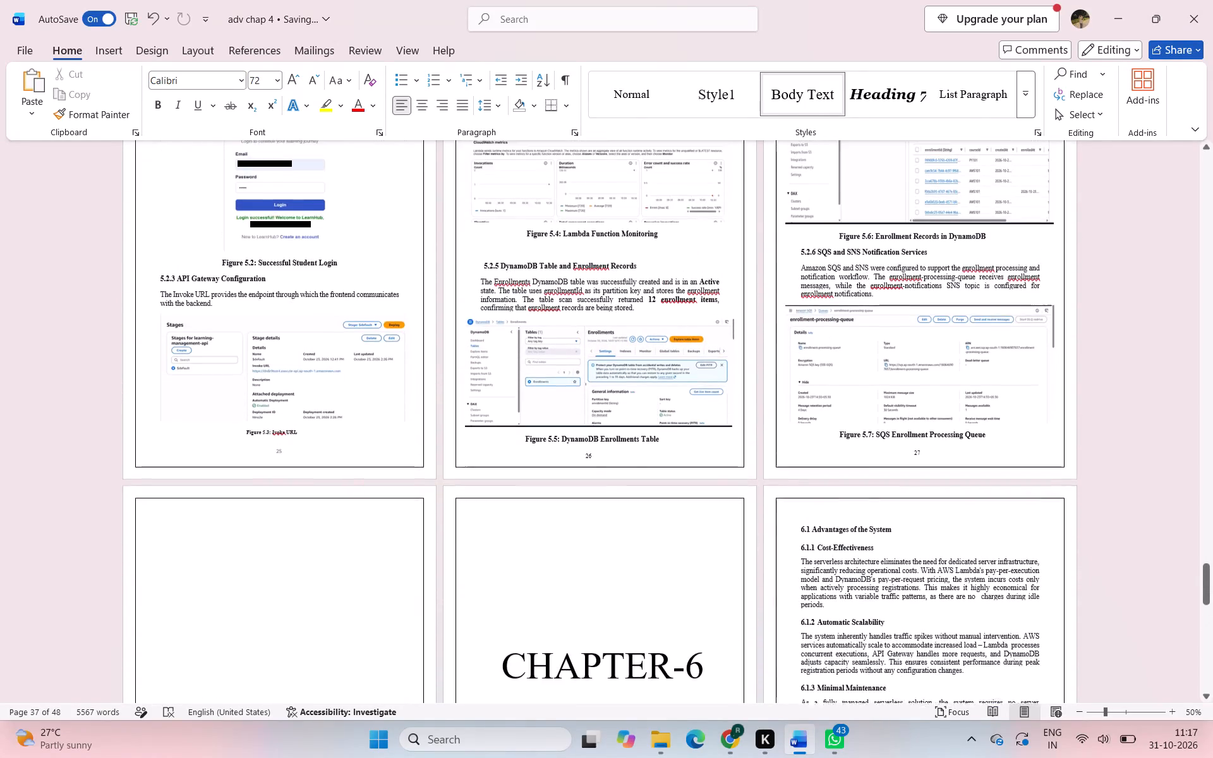
Remove three empty lines from the blank page after page 27 to pull the CHAPTER-6 title back onto it.
{"action": "scroll", "coordinate": [188, 348], "scroll_direction": "up", "scroll_amount": 1}
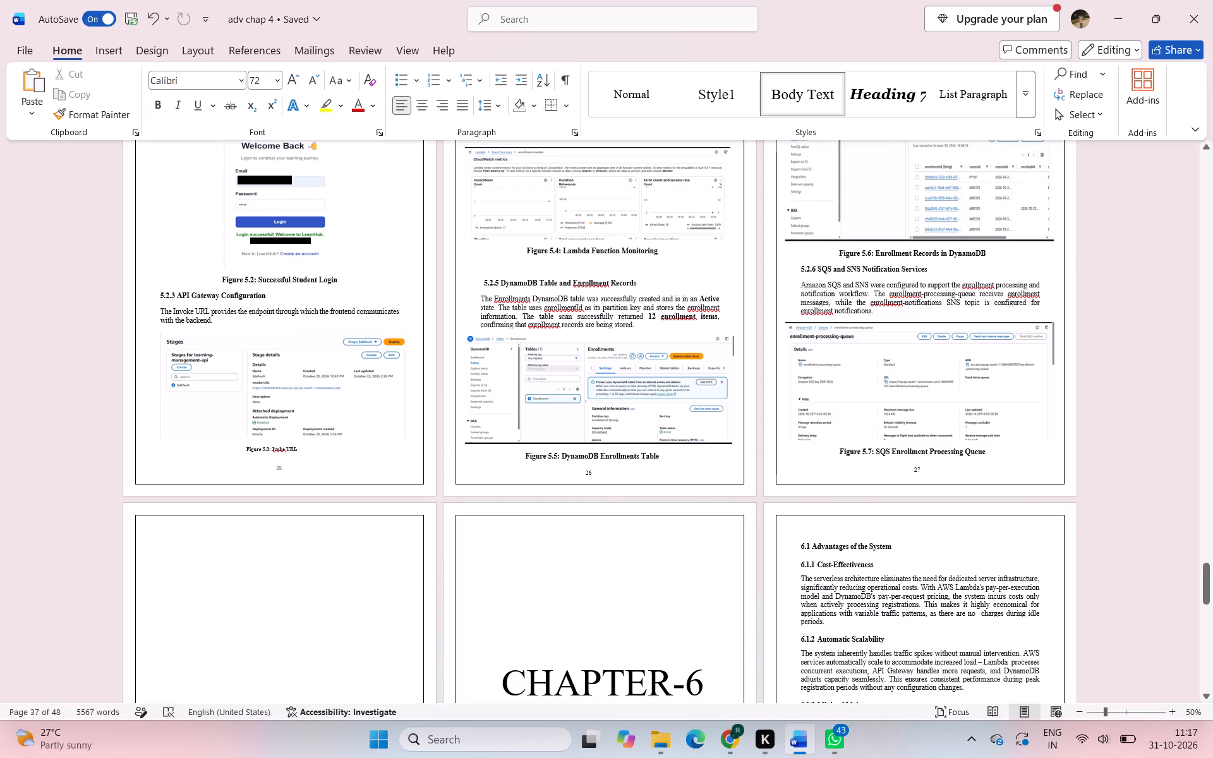
{"action": "scroll", "coordinate": [540, 407], "scroll_direction": "down", "scroll_amount": 2}
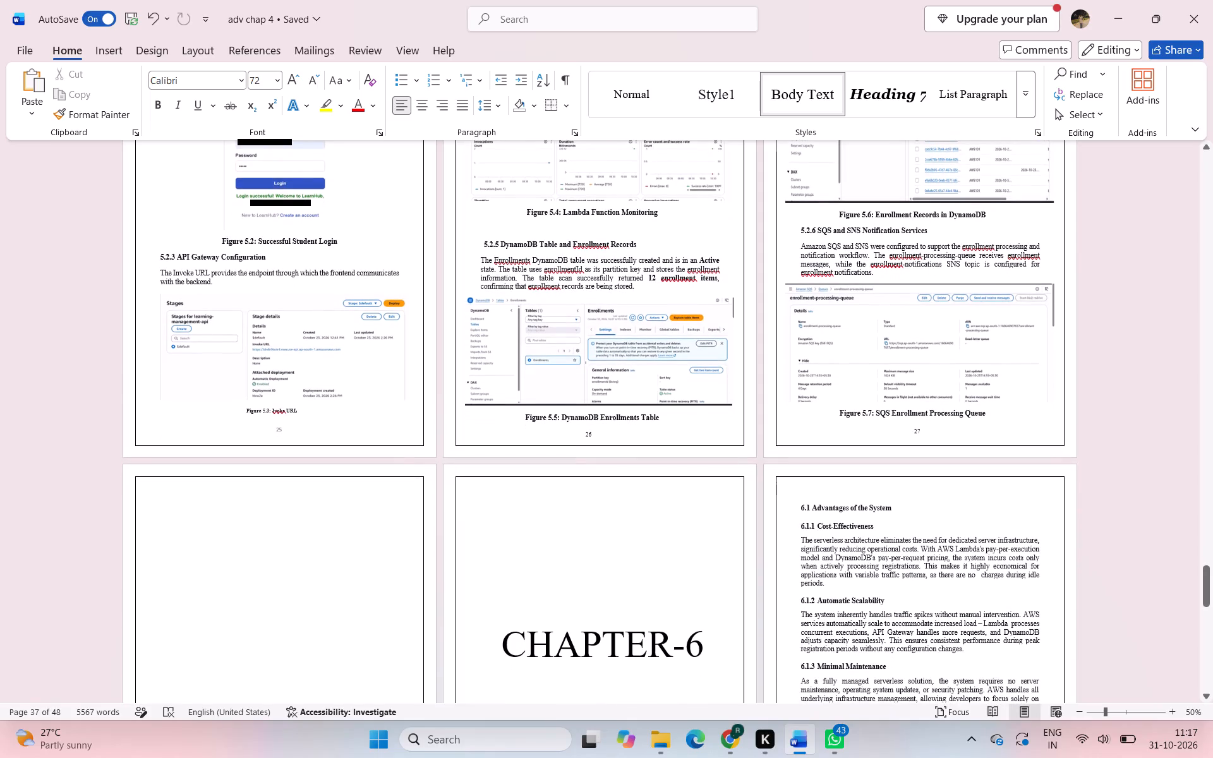
{"action": "scroll", "coordinate": [540, 407], "scroll_direction": "down", "scroll_amount": 1}
{"action": "left_click", "coordinate": [340, 575]}
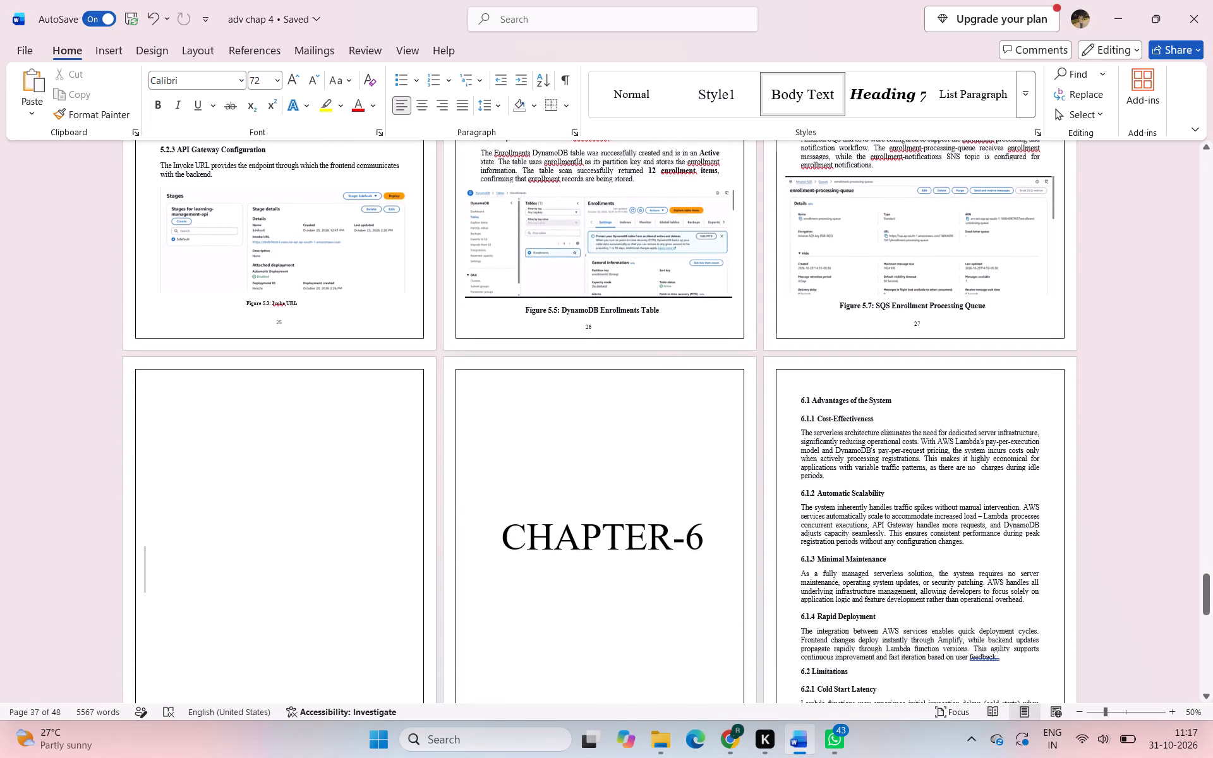
{"action": "key", "text": "BackSpace"}
{"action": "key", "text": "BackSpace"}
{"action": "key", "text": "BackSpace"}
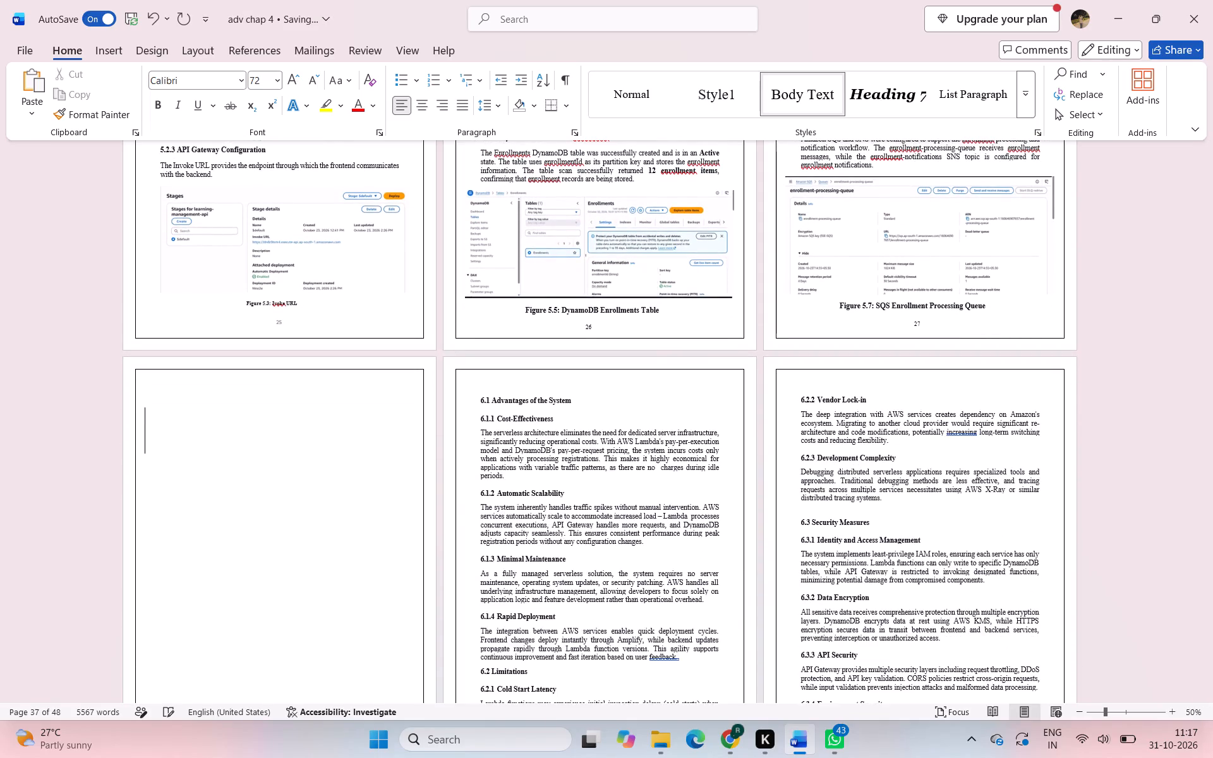
{"action": "key", "text": "BackSpace"}
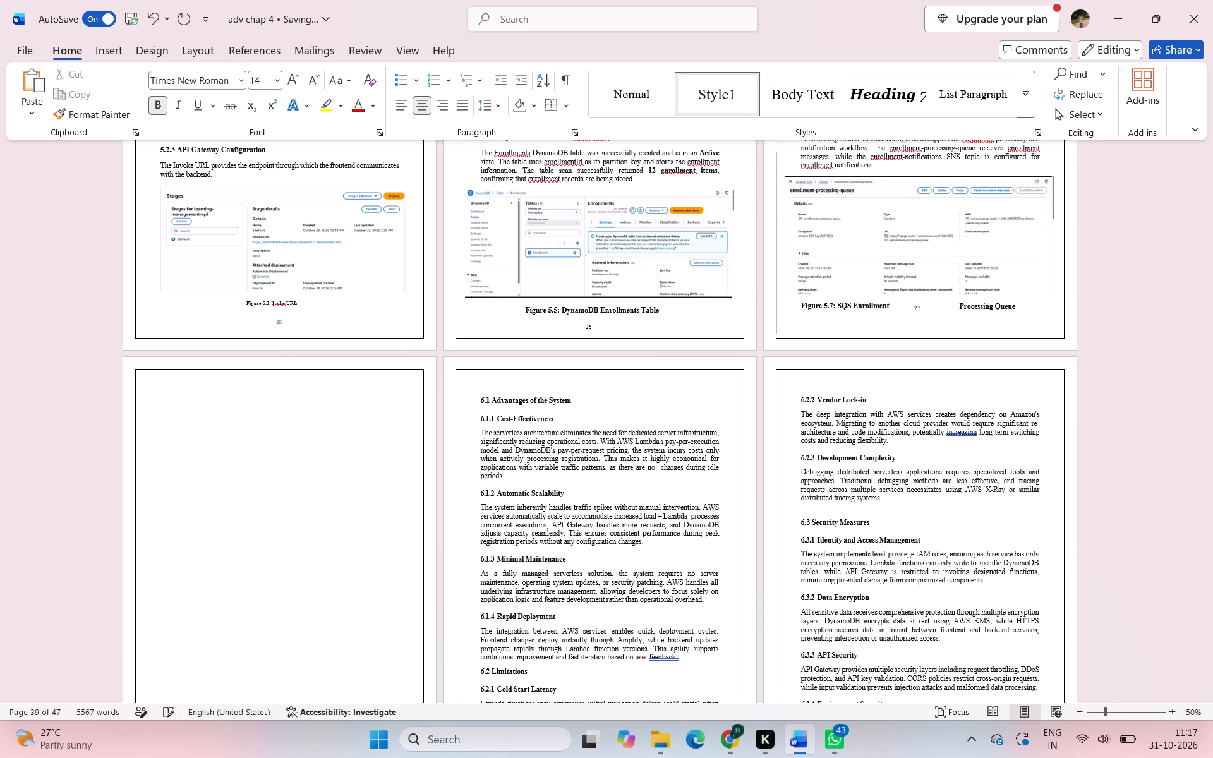
{"action": "key", "text": "ctrl+z"}
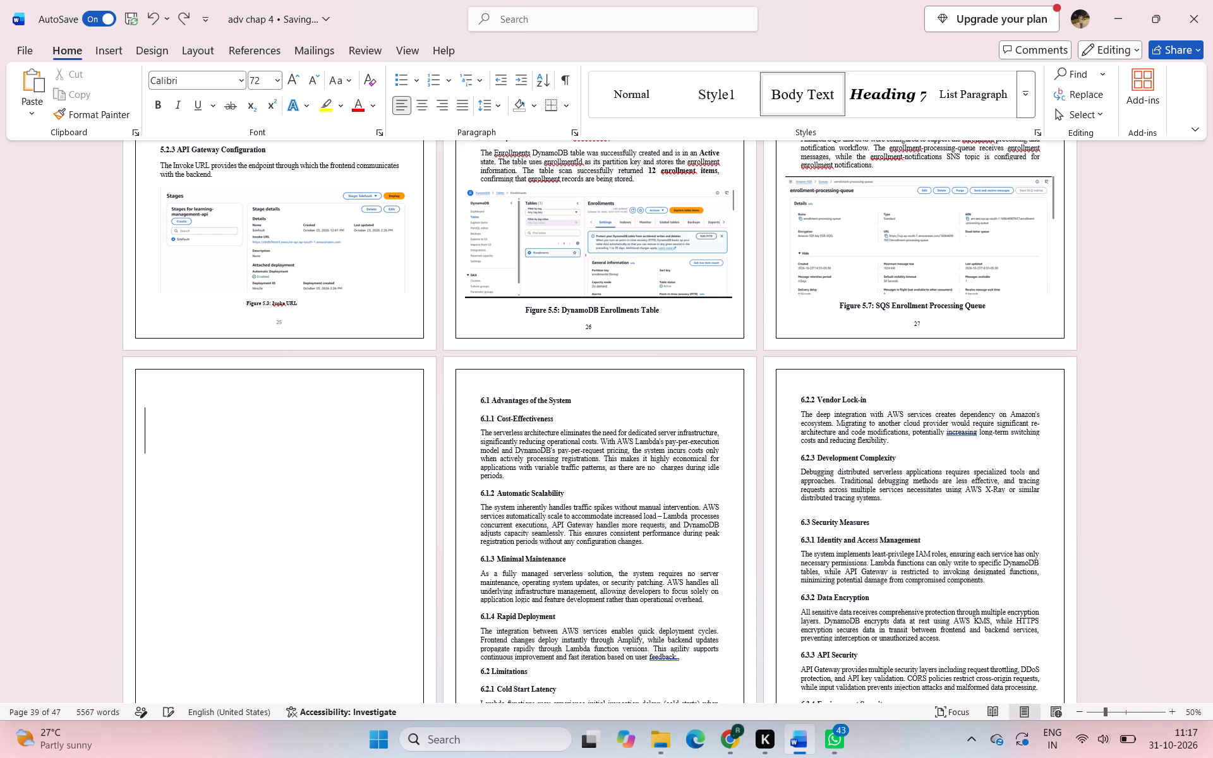
Delete four more empty lines above the CHAPTER-6 title to raise it toward the upper half of its page.
{"action": "scroll", "coordinate": [256, 656], "scroll_direction": "down", "scroll_amount": 1}
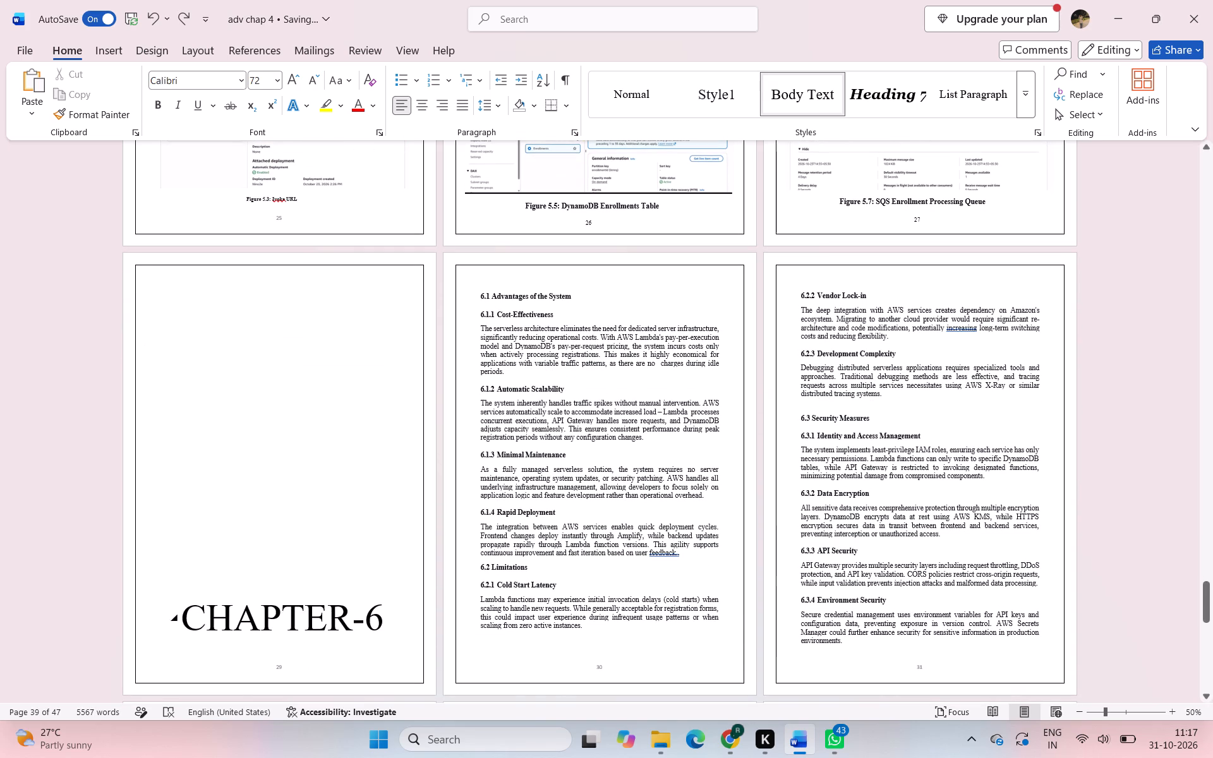
{"action": "left_click", "coordinate": [210, 551]}
{"action": "key", "text": "BackSpace"}
{"action": "key", "text": "BackSpace"}
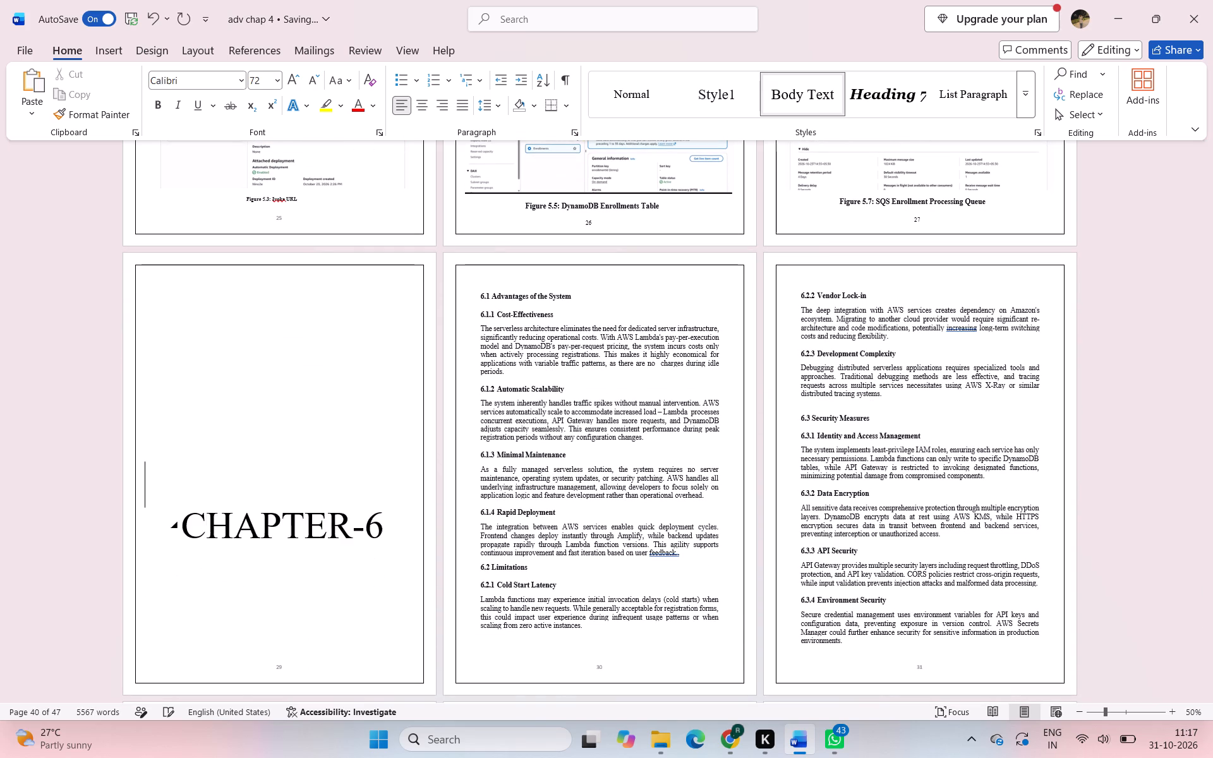
{"action": "key", "text": "BackSpace"}
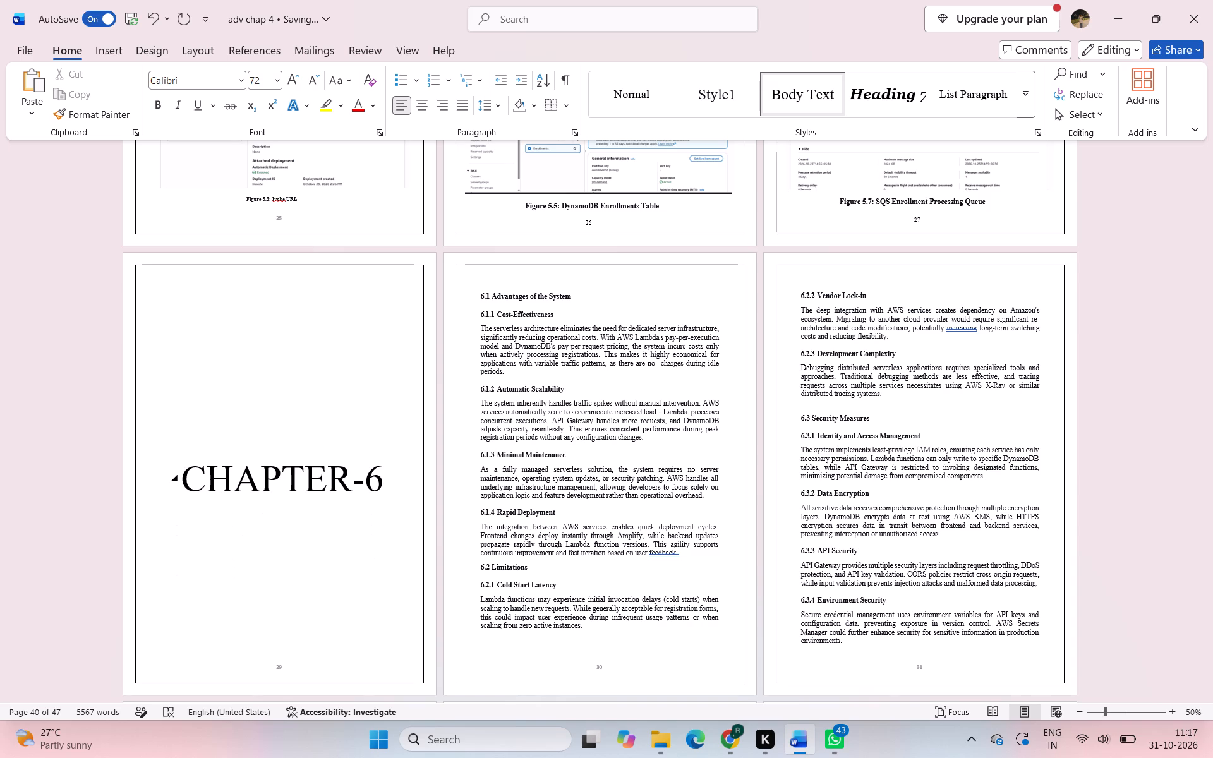
{"action": "key", "text": "BackSpace"}
{"action": "key", "text": "space"}
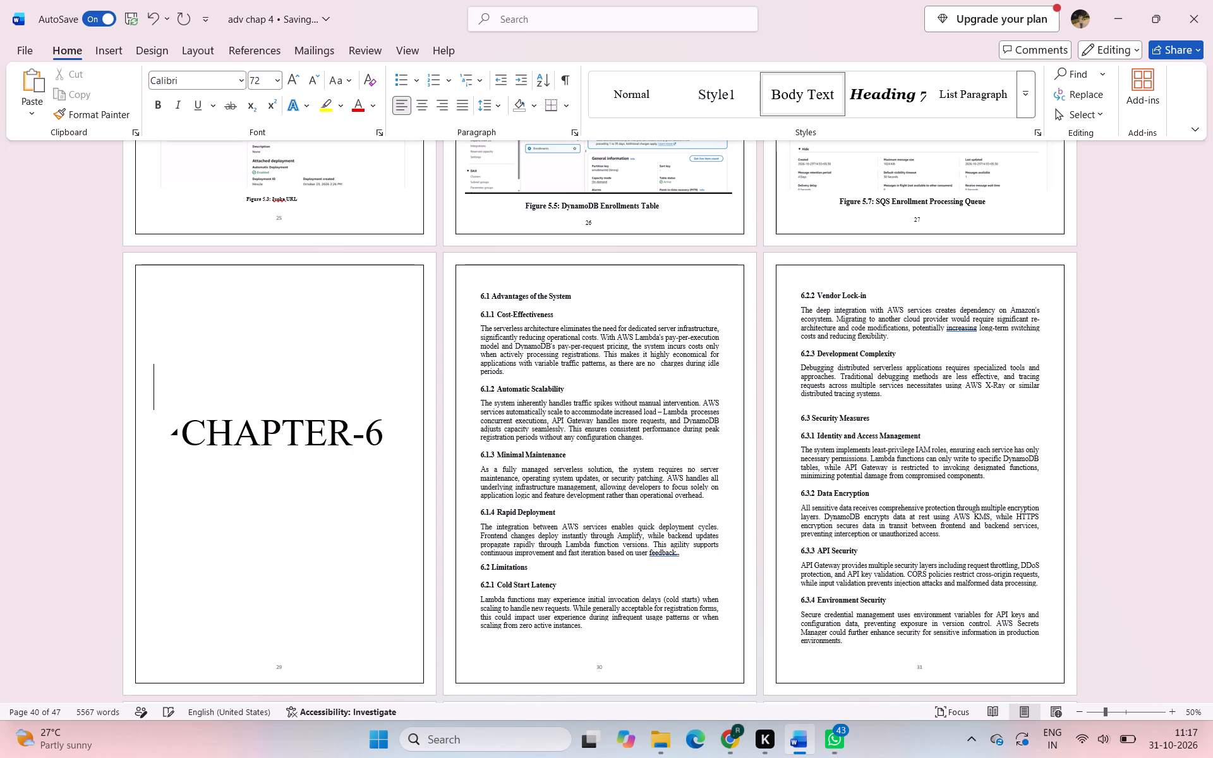
{"action": "key", "text": "BackSpace"}
{"action": "key", "text": "Return"}
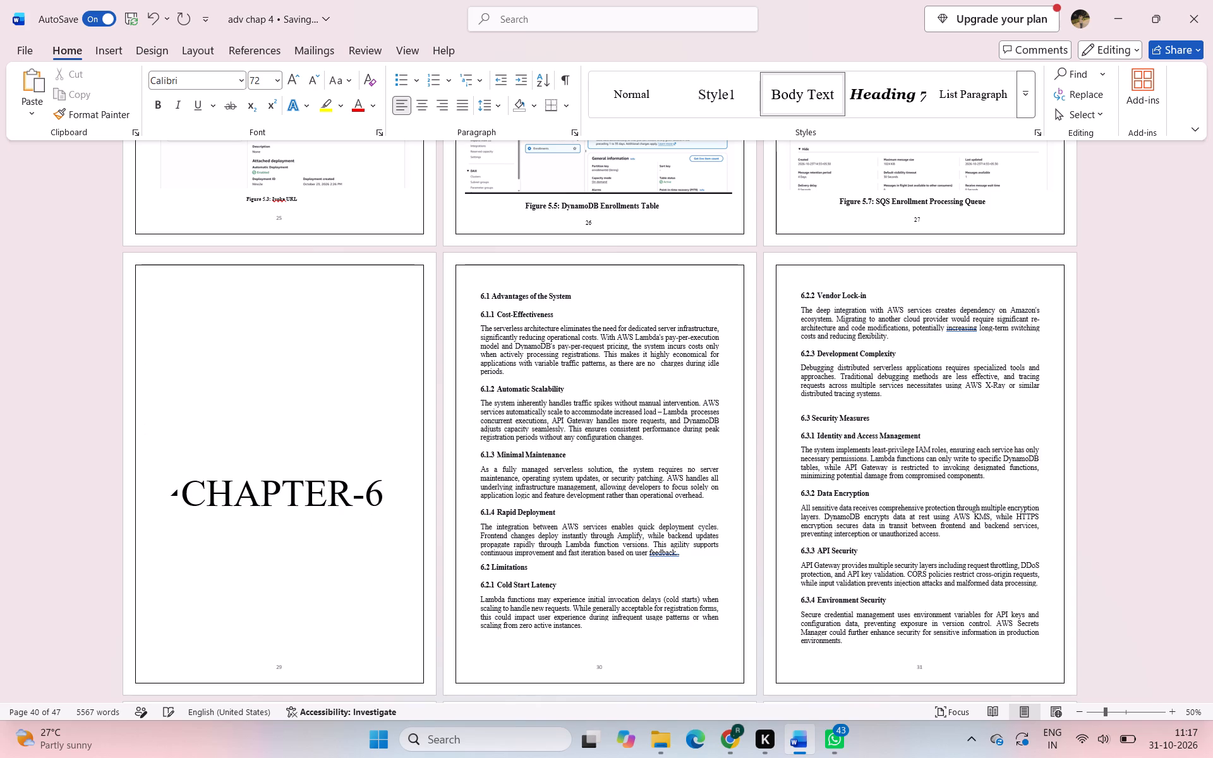
{"action": "key", "text": "BackSpace"}
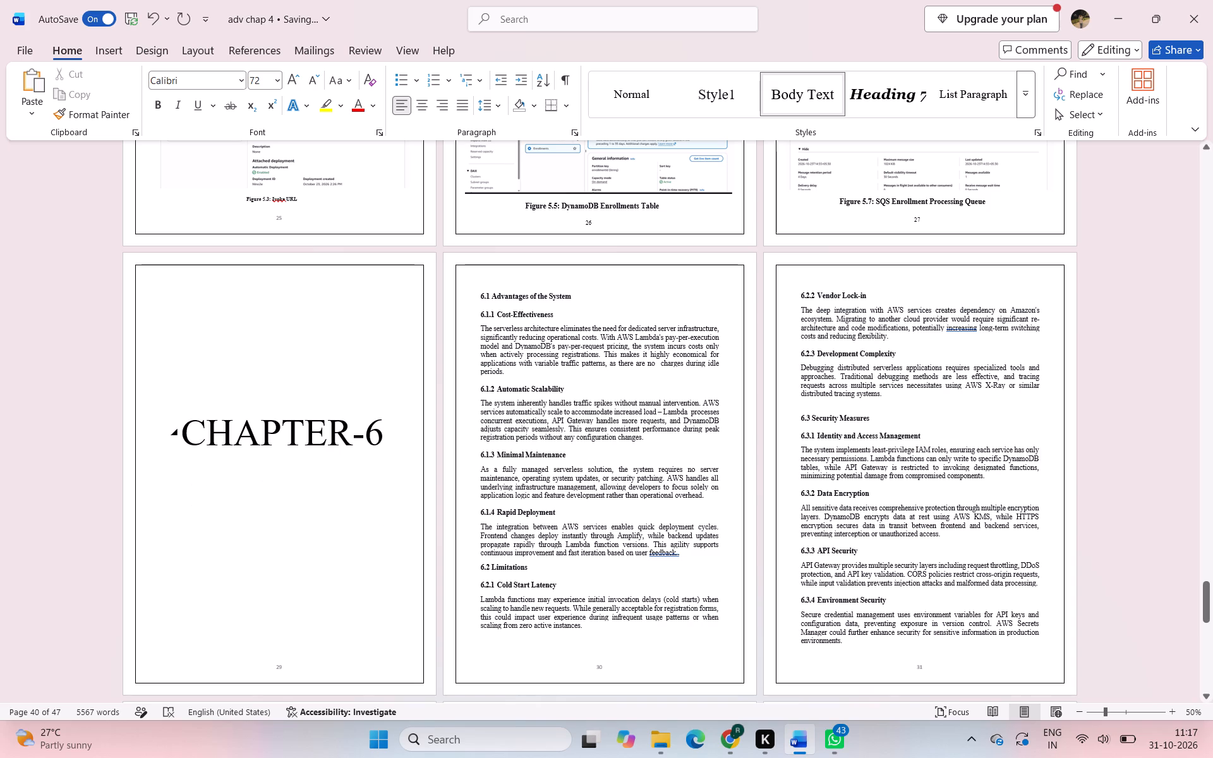
Centre the CHAPTER-6 title vertically on its page by moving its text up one line and adding two empty lines above.
{"action": "scroll", "coordinate": [206, 483], "scroll_direction": "up", "scroll_amount": 10}
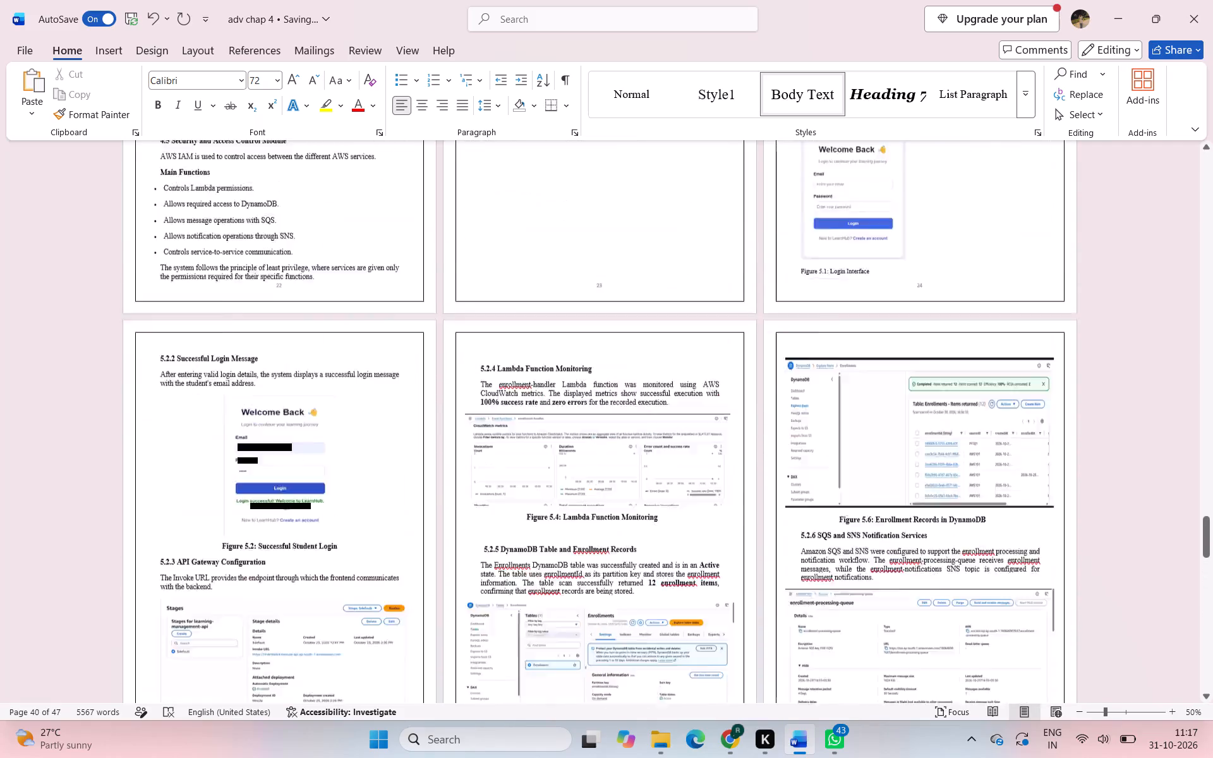
{"action": "scroll", "coordinate": [206, 483], "scroll_direction": "up", "scroll_amount": 1}
{"action": "scroll", "coordinate": [206, 483], "scroll_direction": "down", "scroll_amount": 5}
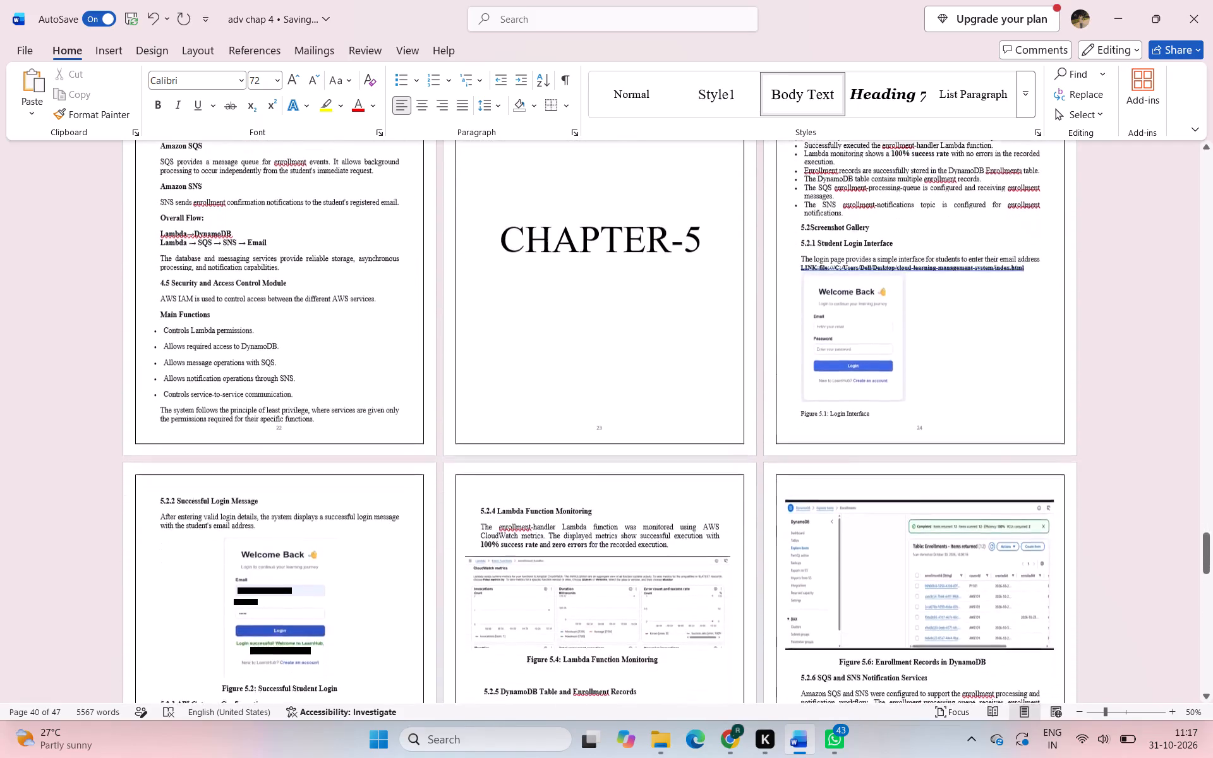
{"action": "scroll", "coordinate": [206, 483], "scroll_direction": "down", "scroll_amount": 6}
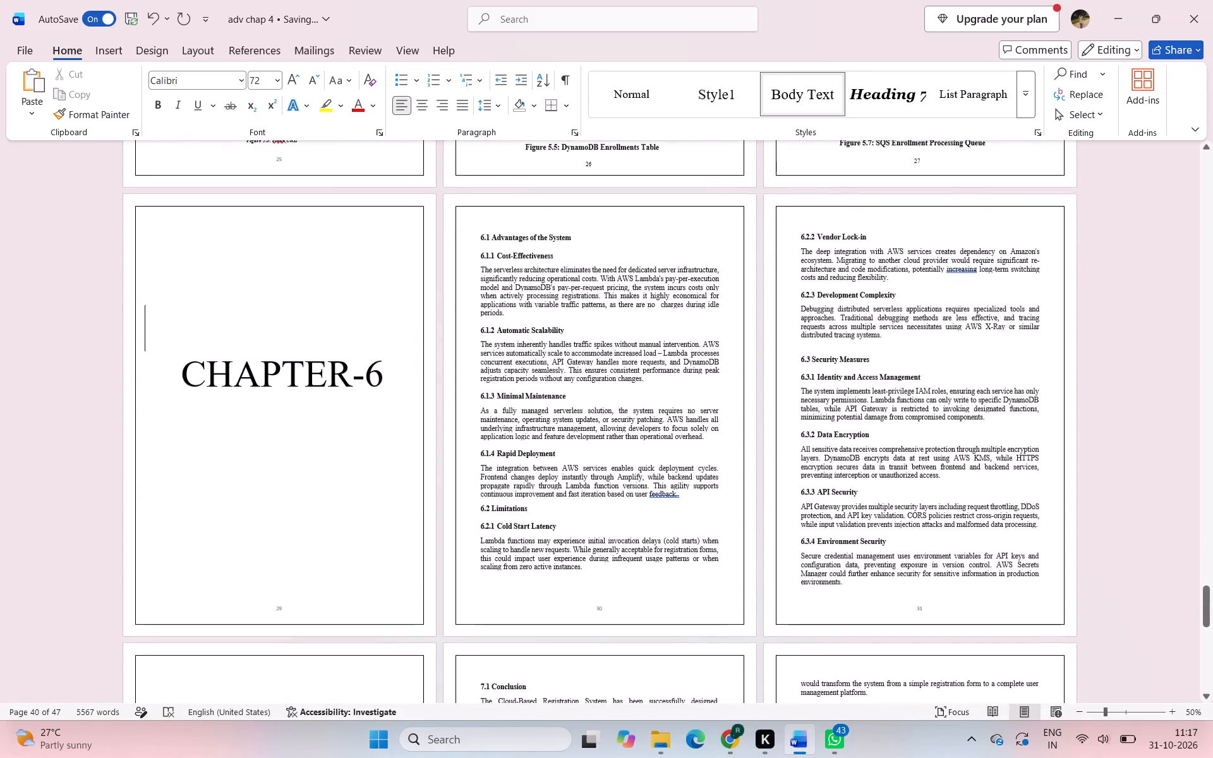
{"action": "left_click_drag", "start_coordinate": [184, 366], "coordinate": [397, 366]}
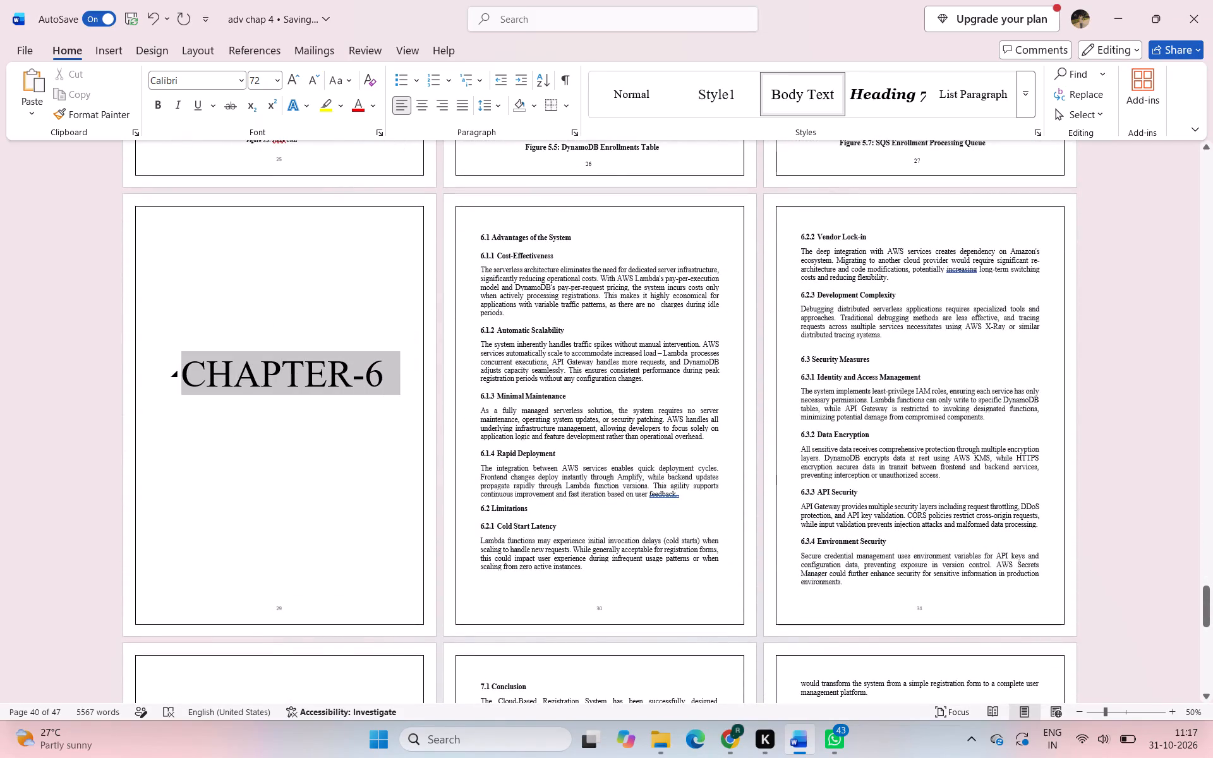
{"action": "left_click_drag", "start_coordinate": [397, 366], "coordinate": [399, 366]}
{"action": "left_click_drag", "start_coordinate": [339, 370], "coordinate": [337, 406]}
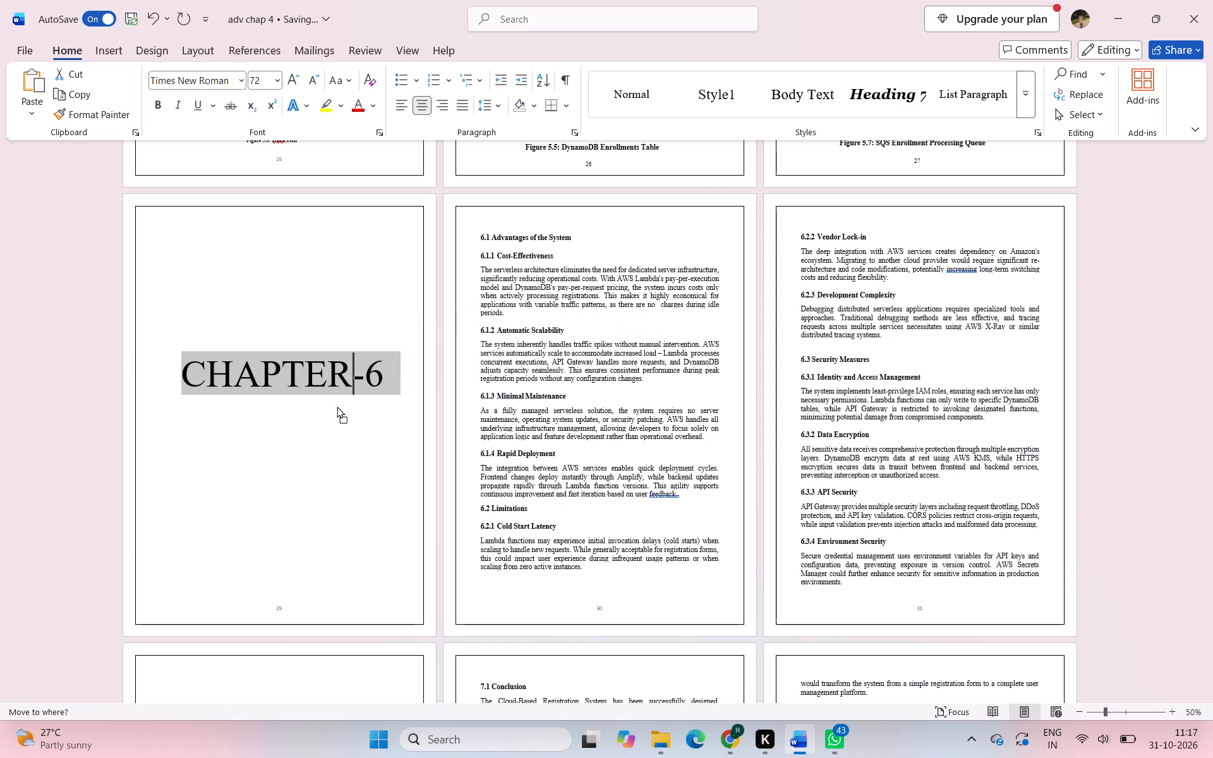
{"action": "left_click_drag", "start_coordinate": [337, 406], "coordinate": [301, 376]}
{"action": "left_click_drag", "start_coordinate": [301, 376], "coordinate": [304, 292]}
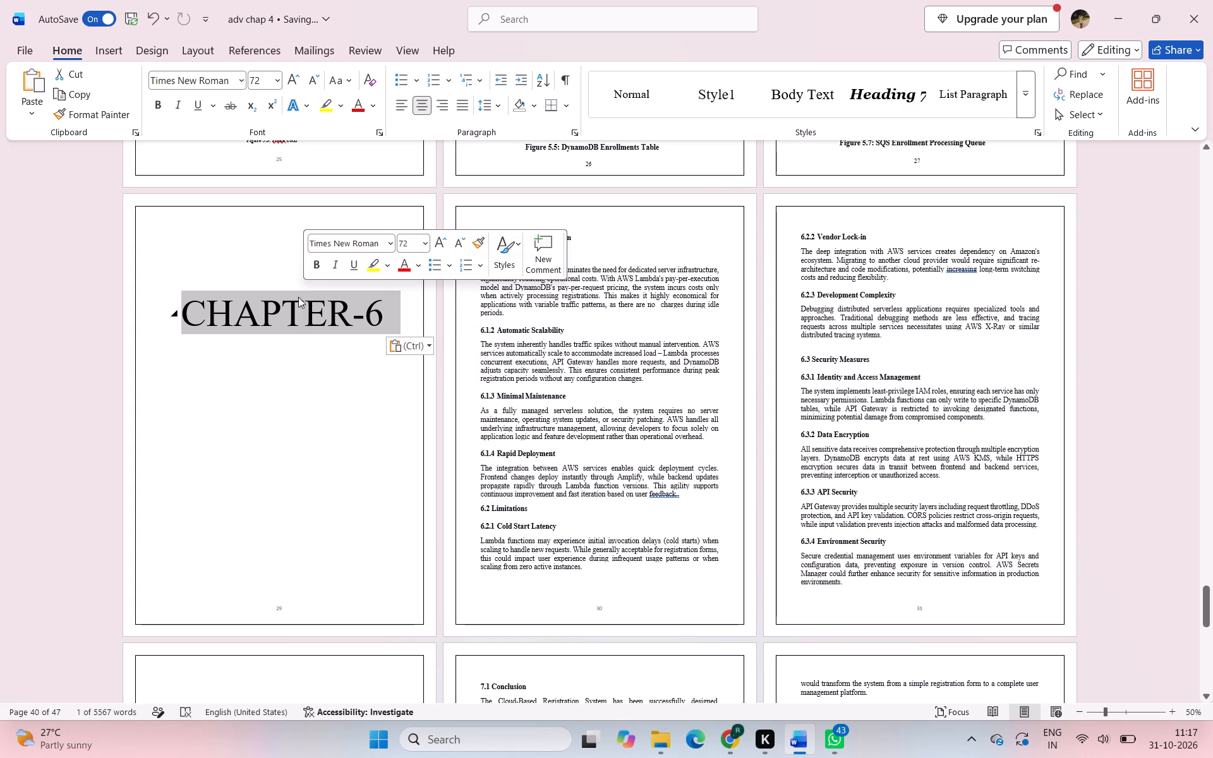
{"action": "left_click", "coordinate": [284, 247]}
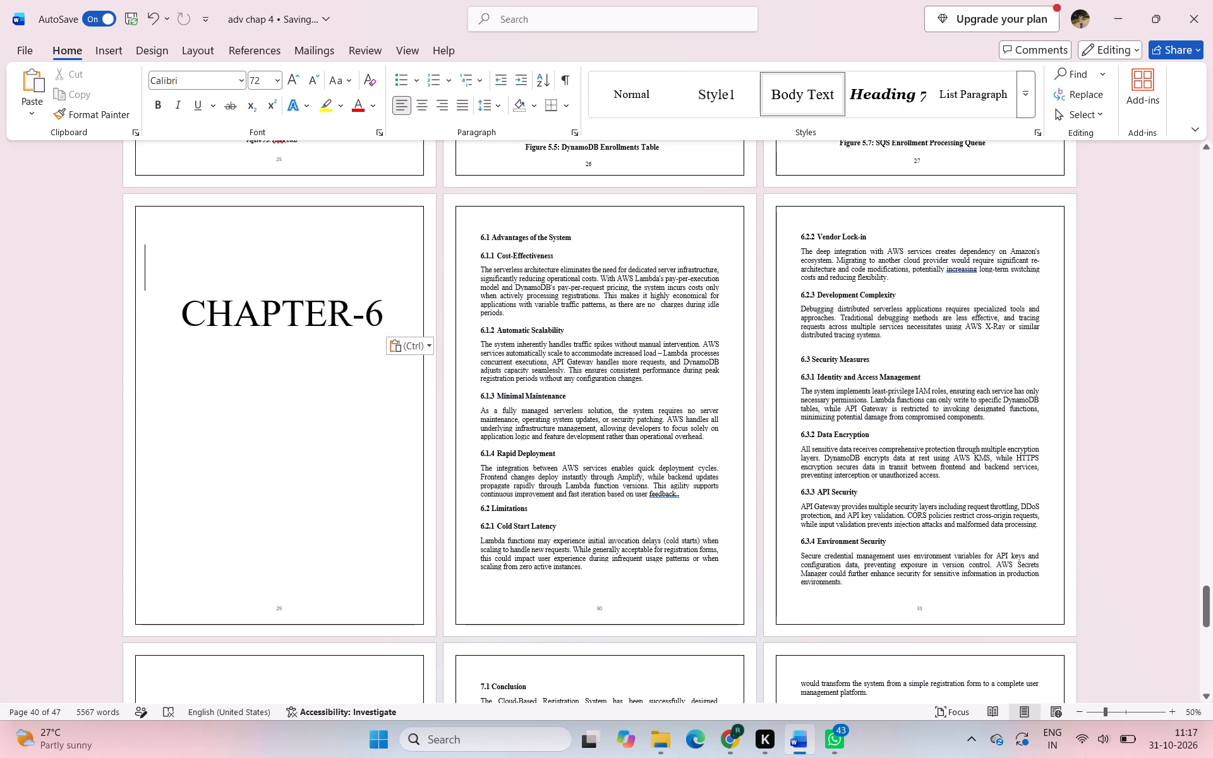
{"action": "key", "text": "Return"}
{"action": "key", "text": "Return"}
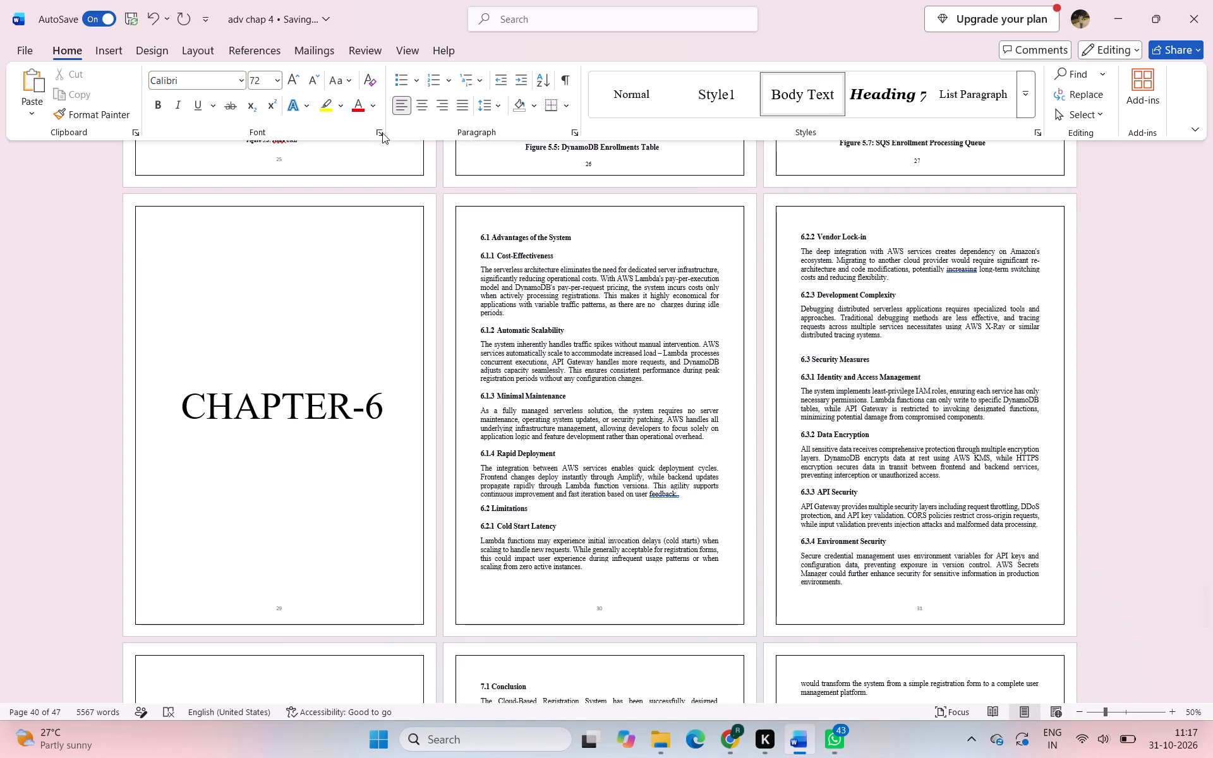
Check the page flow from the Chapter 5 screenshot pages to the CHAPTER-6 title page.
{"action": "scroll", "coordinate": [333, 325], "scroll_direction": "up", "scroll_amount": 1}
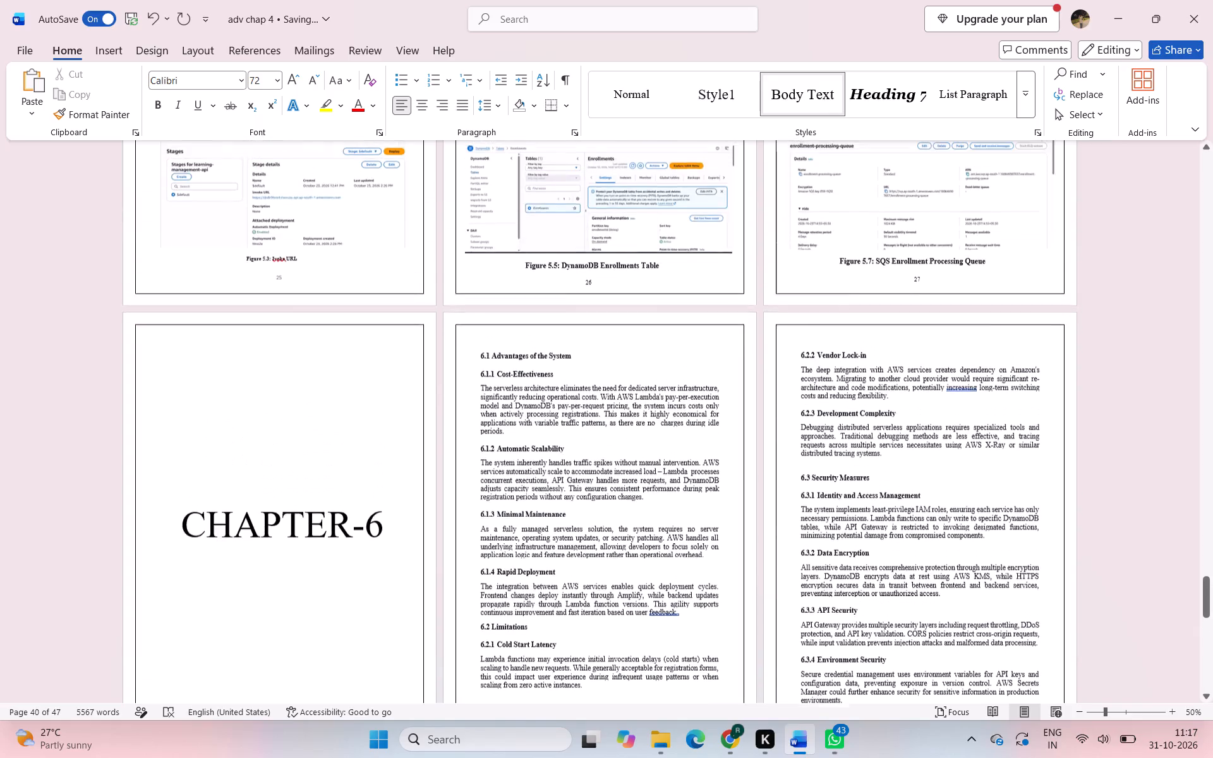
{"action": "scroll", "coordinate": [333, 325], "scroll_direction": "up", "scroll_amount": 3}
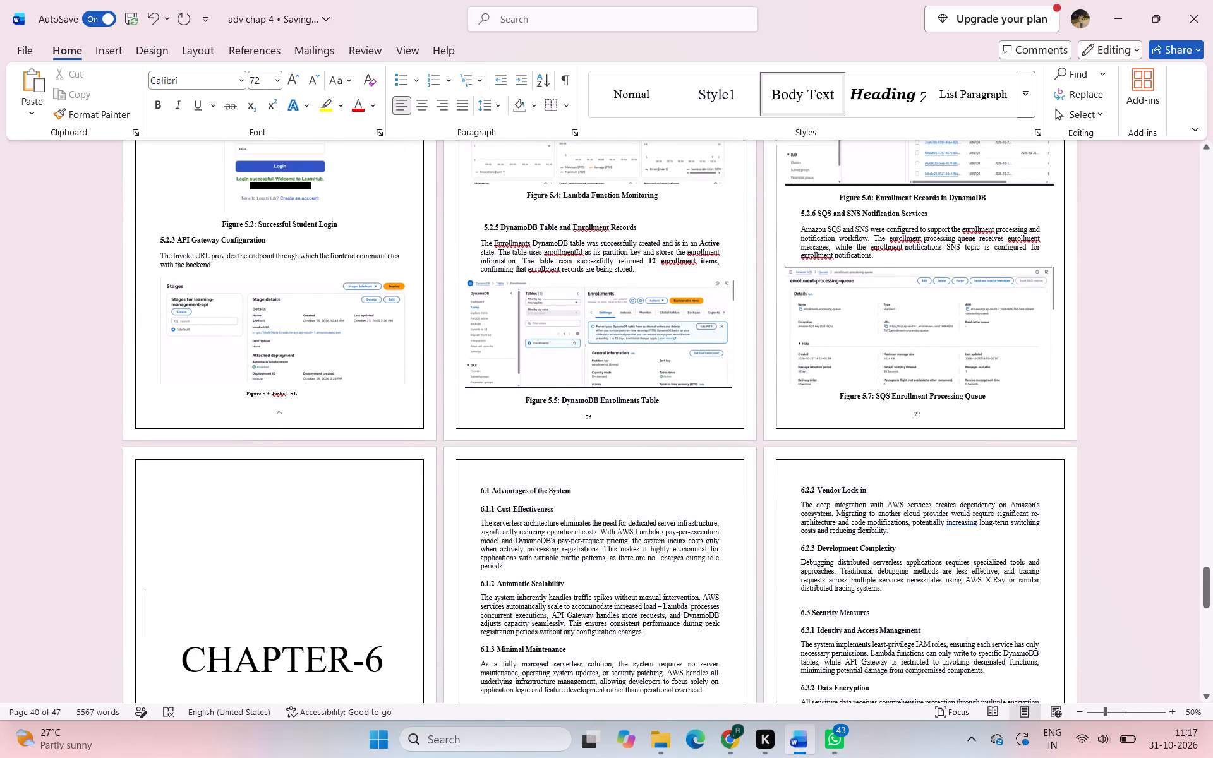
{"action": "scroll", "coordinate": [333, 325], "scroll_direction": "up", "scroll_amount": 2}
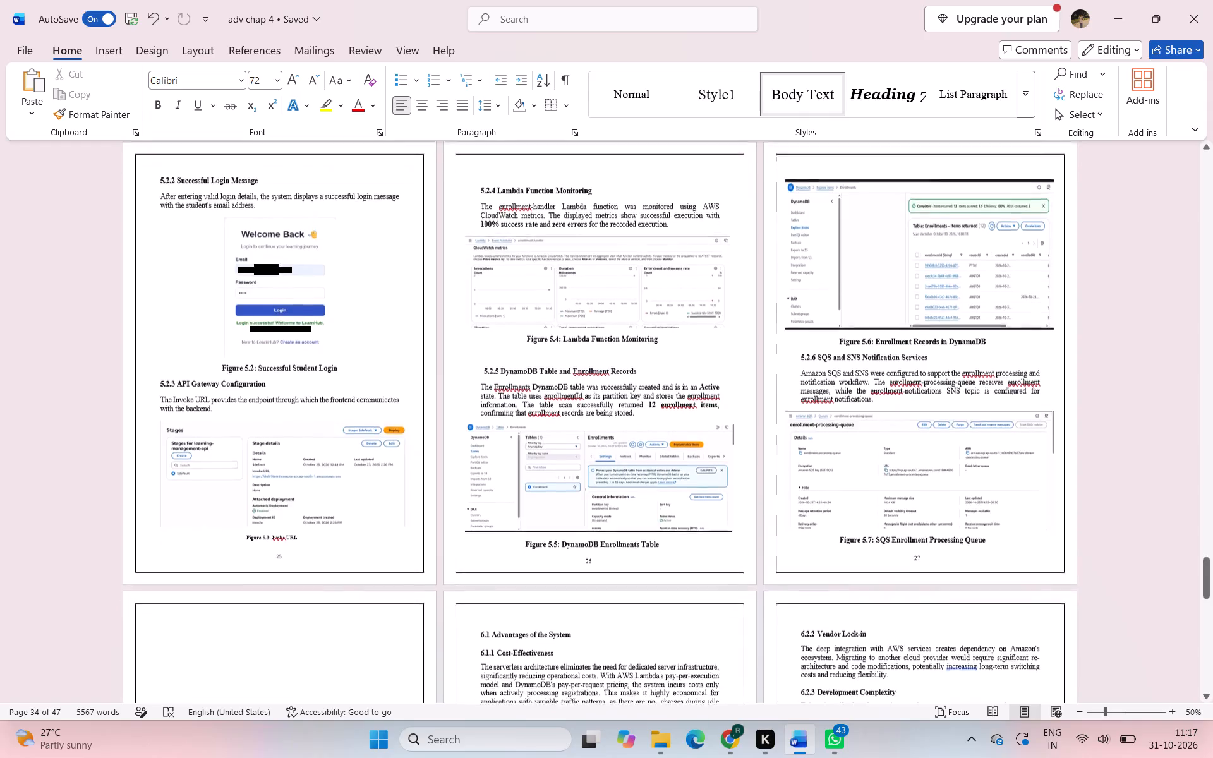
{"action": "scroll", "coordinate": [333, 325], "scroll_direction": "down", "scroll_amount": 3}
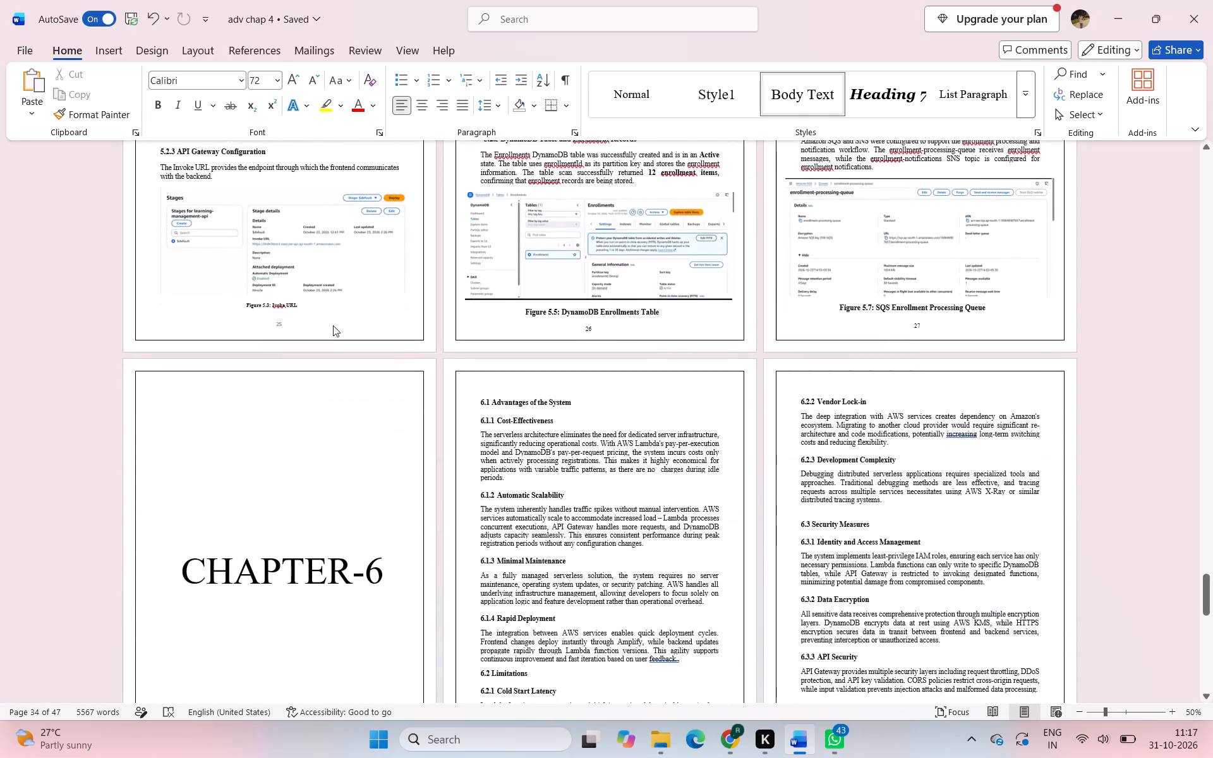
{"action": "scroll", "coordinate": [333, 325], "scroll_direction": "down", "scroll_amount": 1}
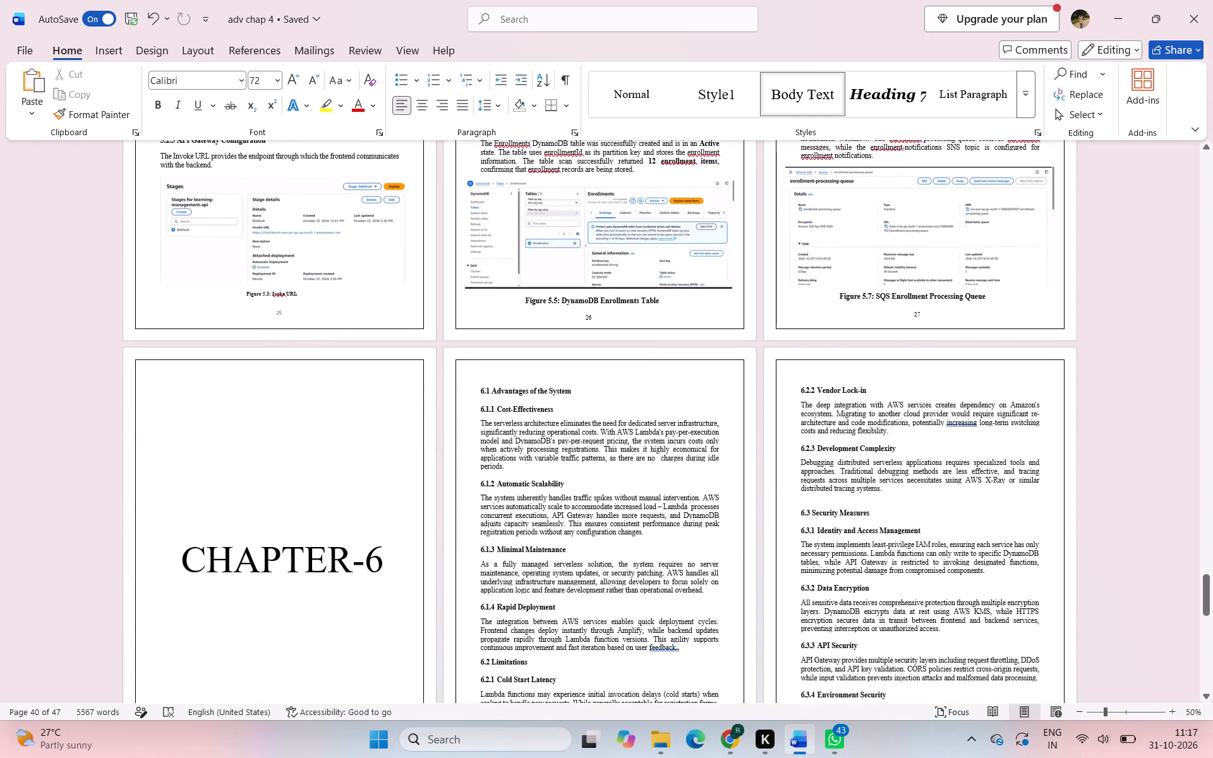
Add a new line after the Figure 5.7 caption on page 27 to open a blank page before CHAPTER-6.
{"action": "left_click", "coordinate": [936, 317]}
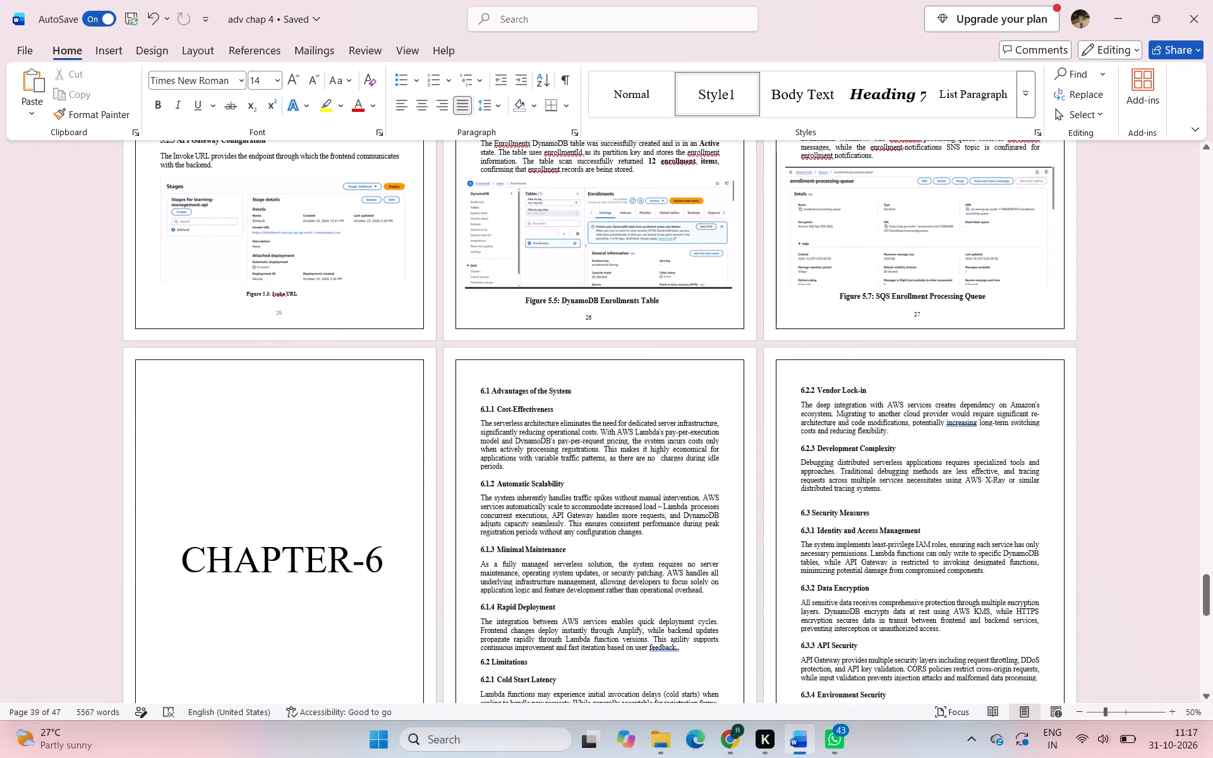
{"action": "left_click", "coordinate": [951, 313]}
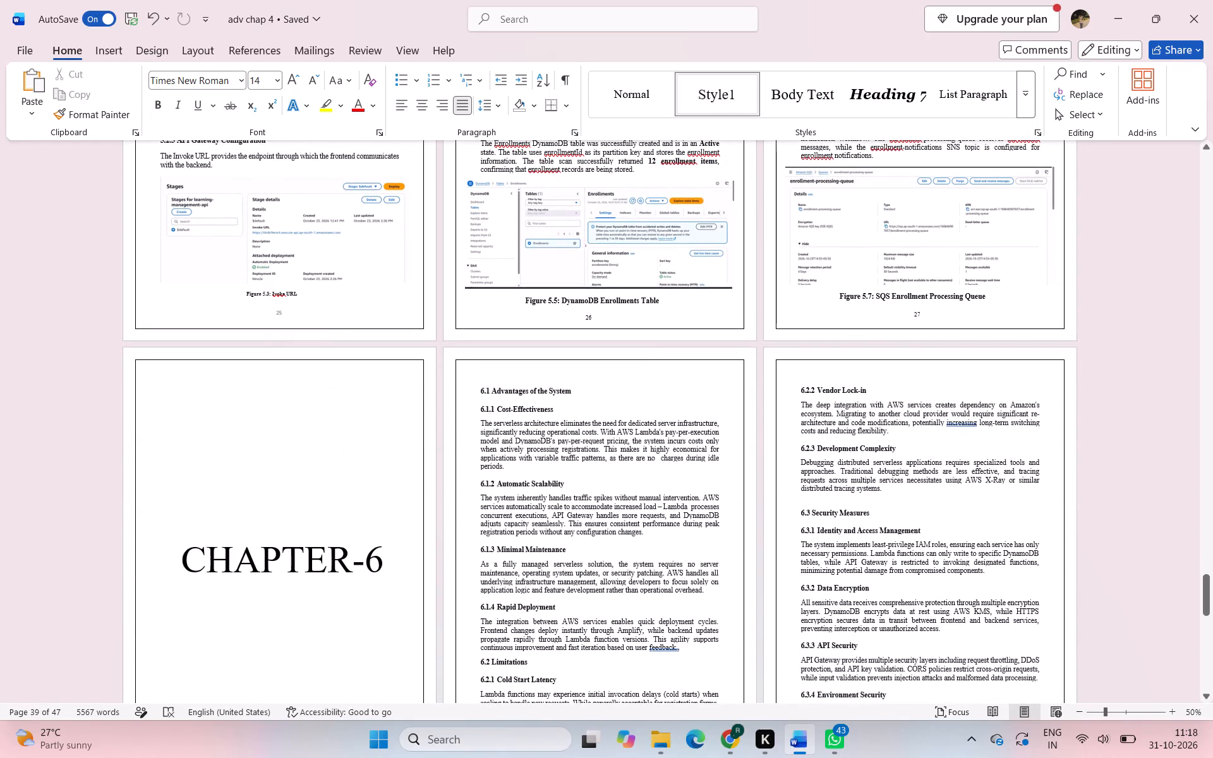
{"action": "left_click", "coordinate": [924, 317]}
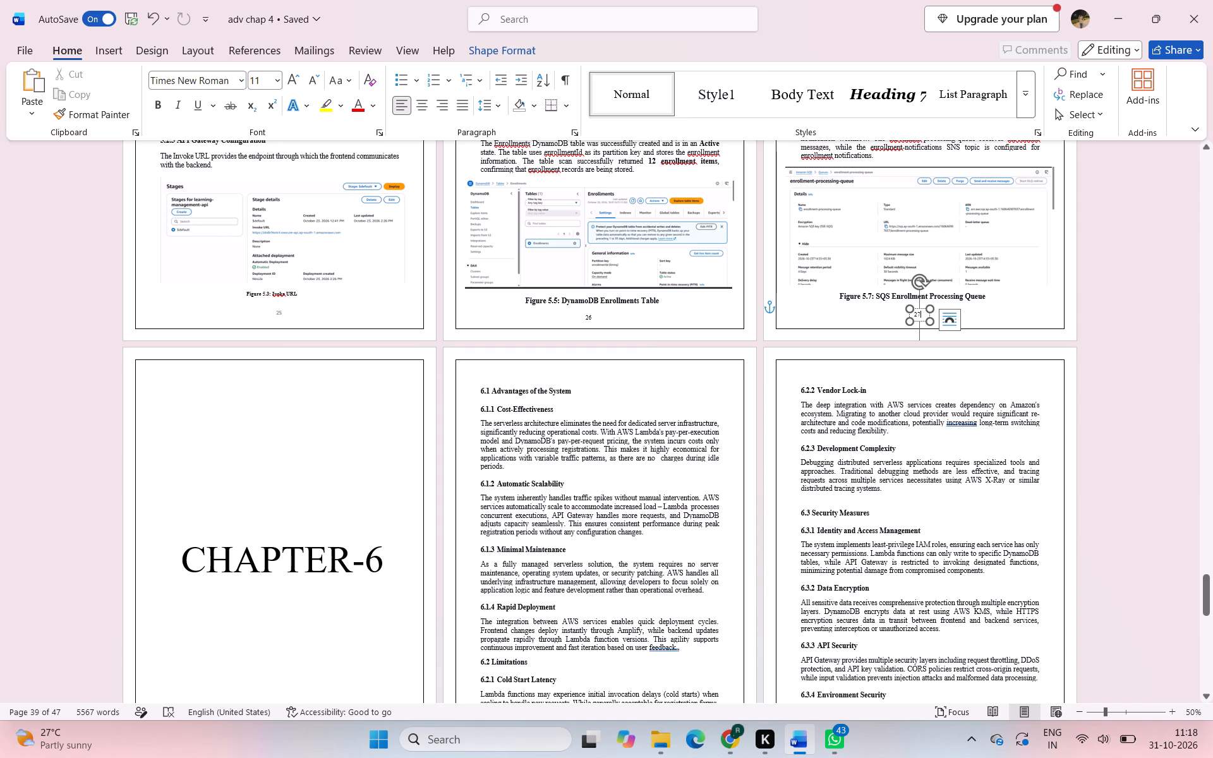
{"action": "left_click", "coordinate": [965, 315]}
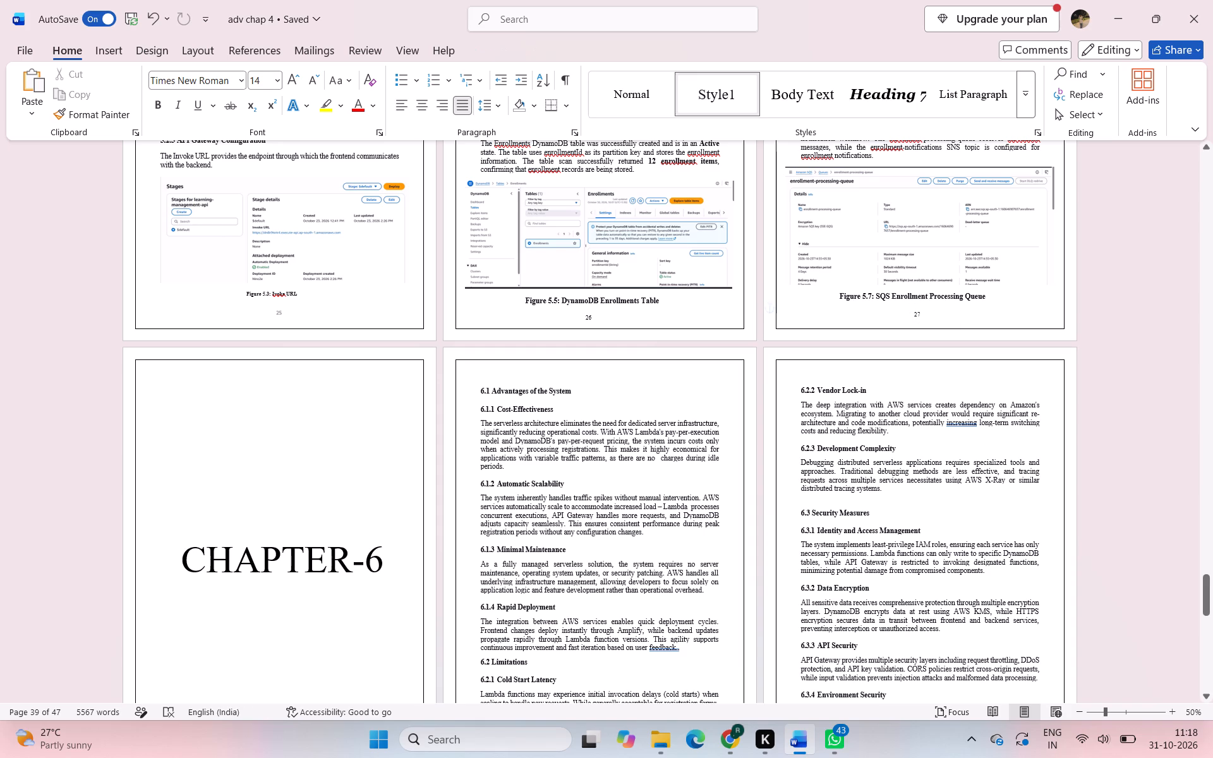
{"action": "double_click", "coordinate": [965, 315]}
{"action": "left_click", "coordinate": [965, 315]}
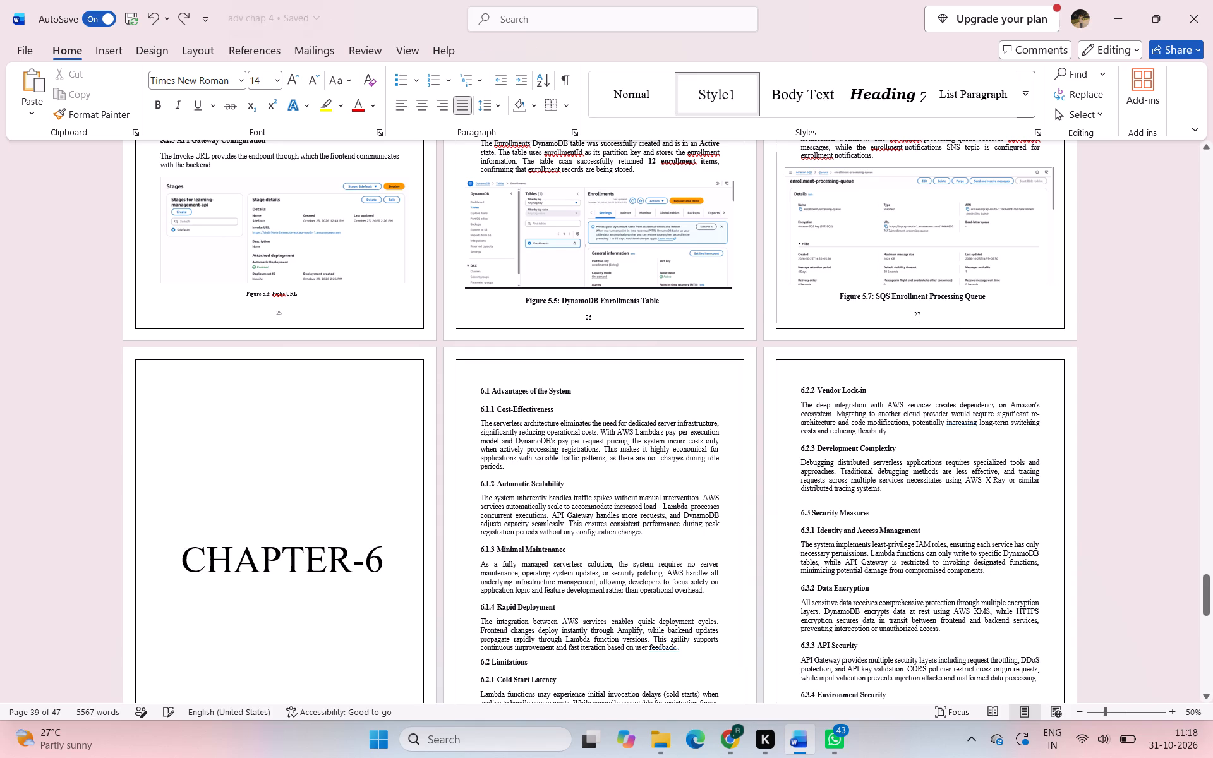
{"action": "double_click", "coordinate": [967, 318]}
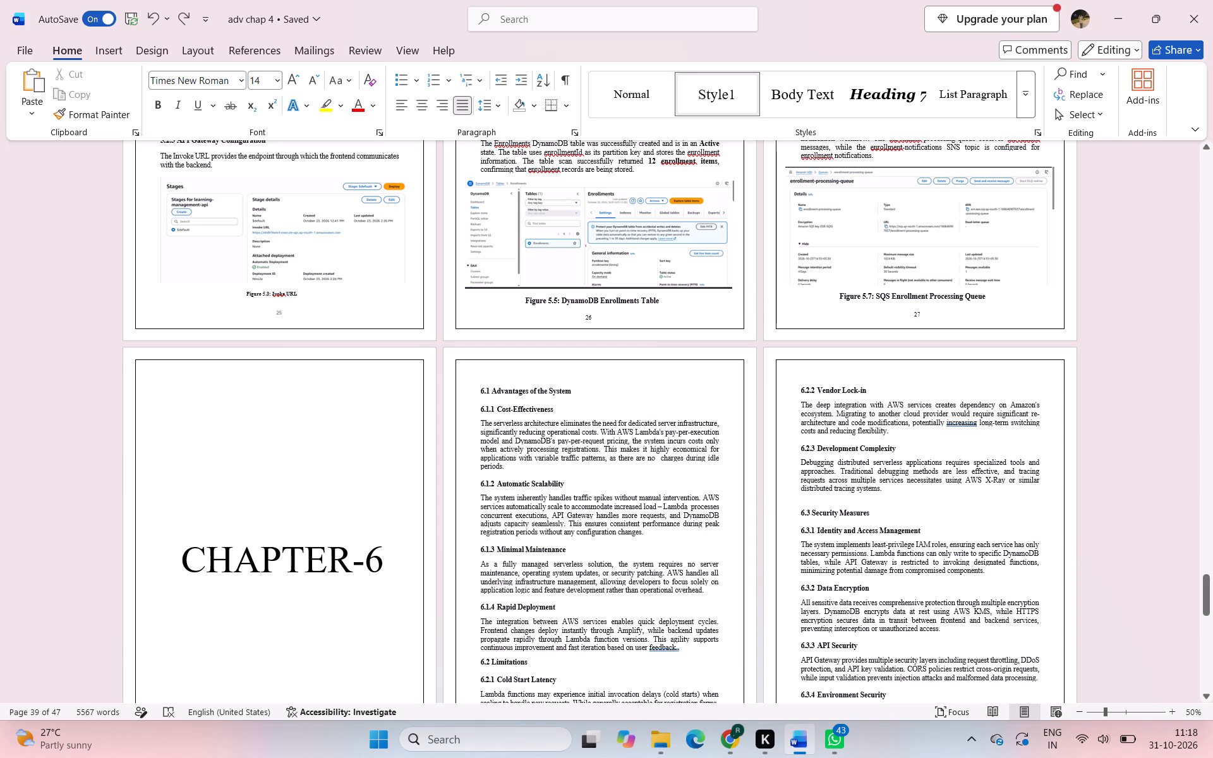
{"action": "key", "text": "Return"}
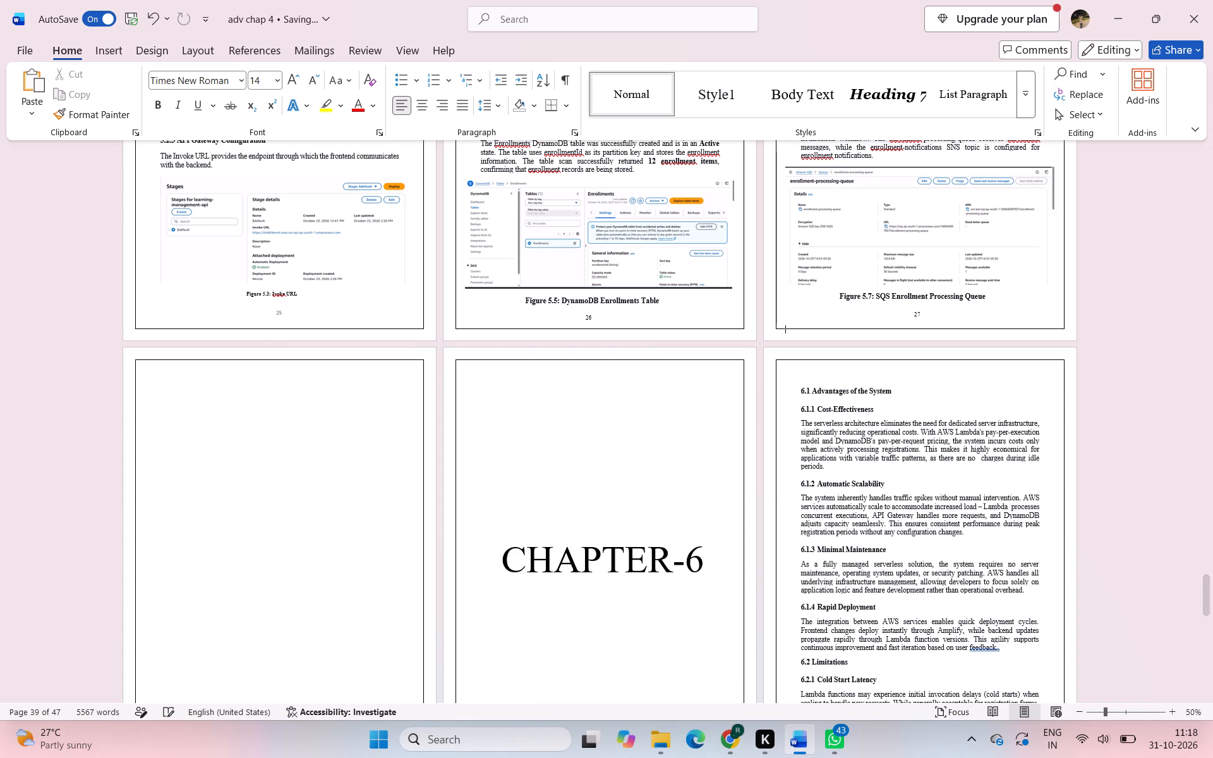
{"action": "scroll", "coordinate": [989, 313], "scroll_direction": "down", "scroll_amount": 3}
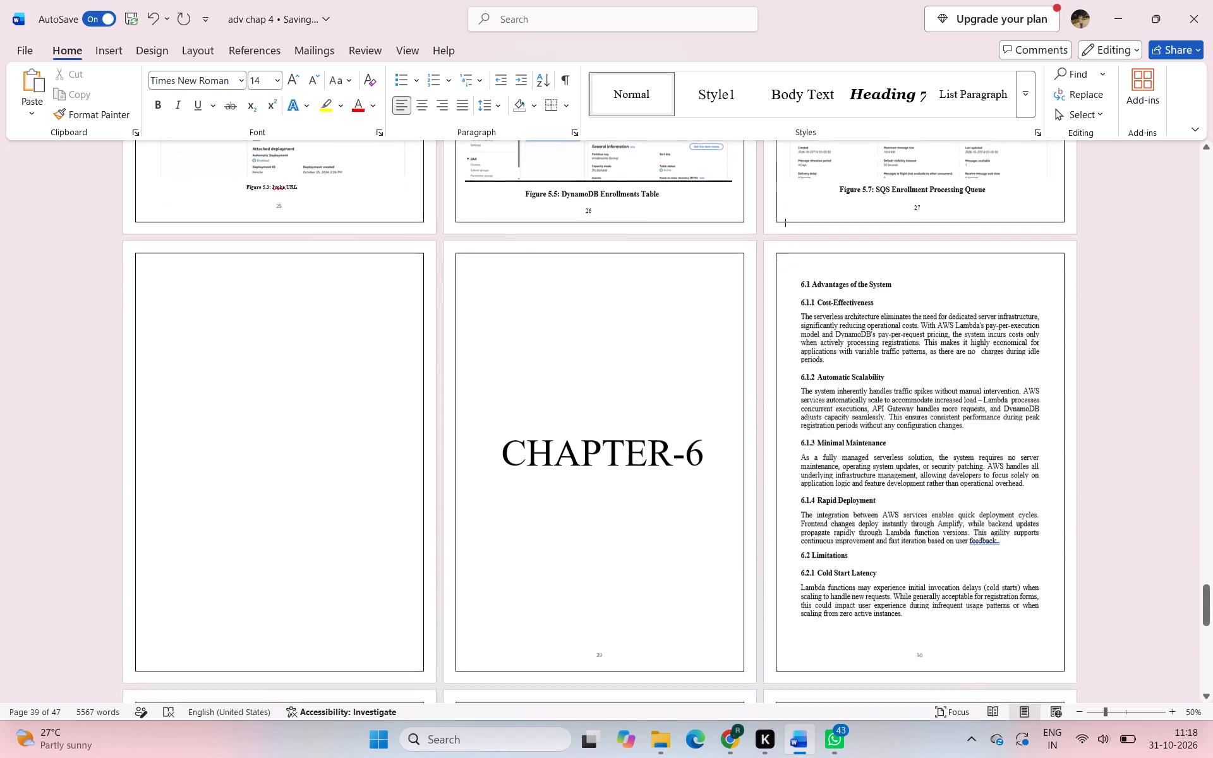
{"action": "scroll", "coordinate": [989, 313], "scroll_direction": "down", "scroll_amount": 1}
{"action": "scroll", "coordinate": [989, 313], "scroll_direction": "up", "scroll_amount": 2}
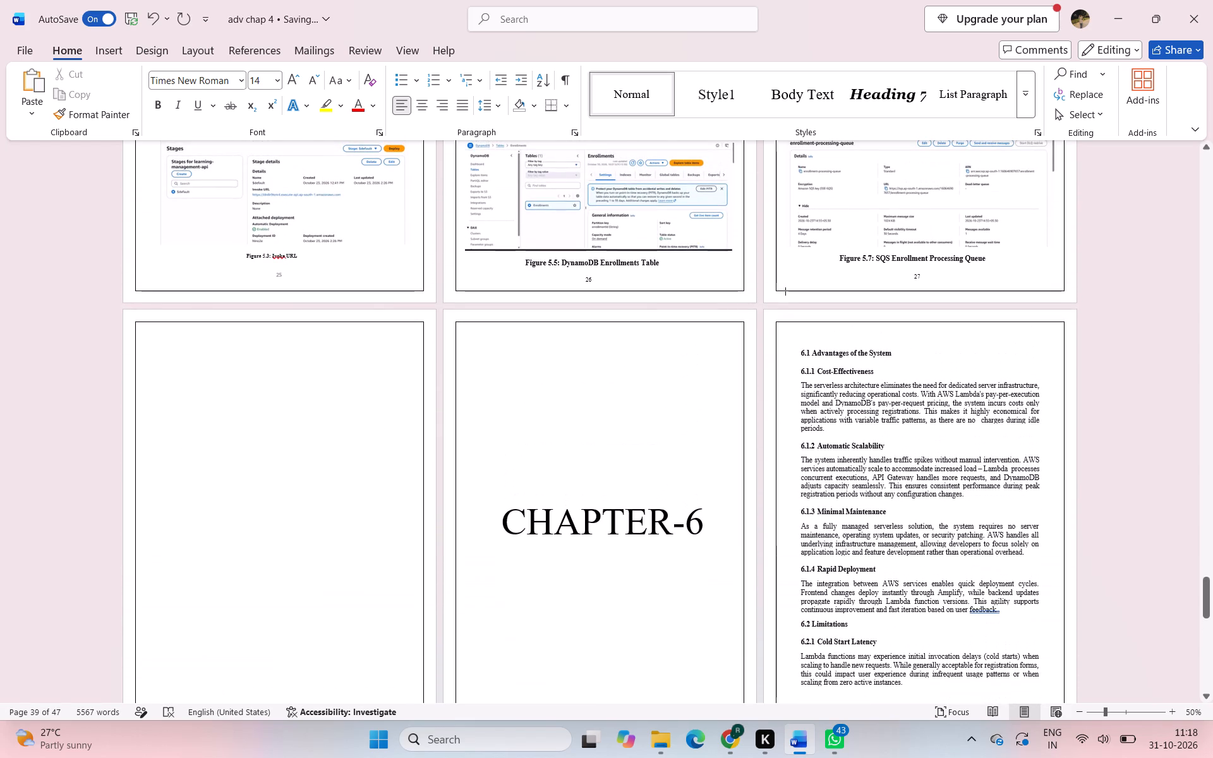
Add another empty line after the Figure 5.7 caption to open a blank page before the CHAPTER-6 title.
{"action": "key", "text": "Return"}
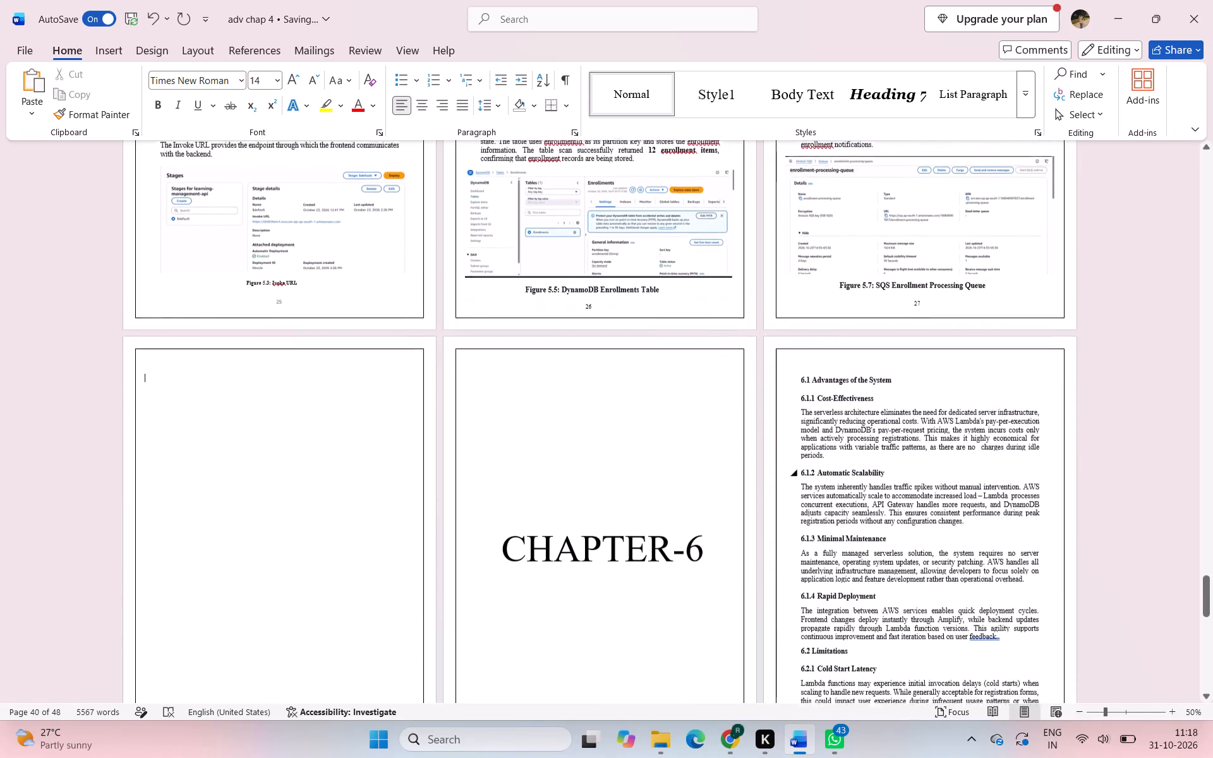
{"action": "scroll", "coordinate": [806, 469], "scroll_direction": "down", "scroll_amount": 2}
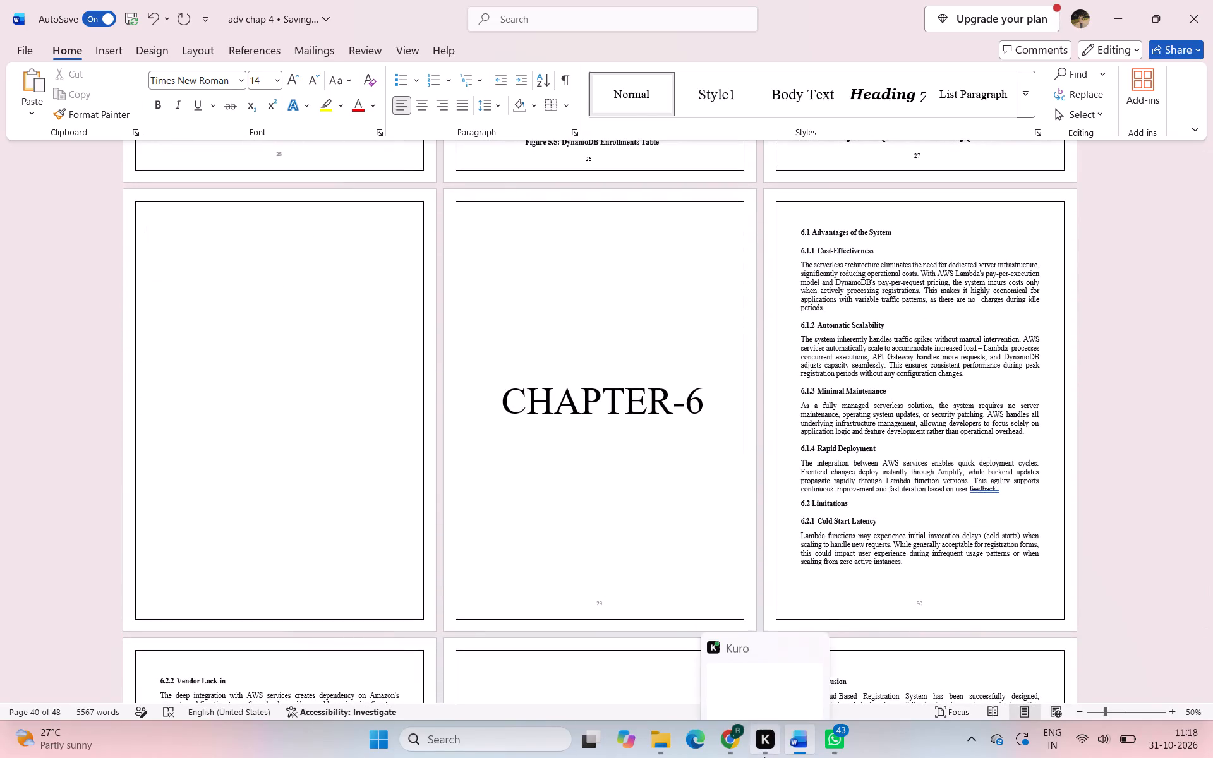
{"action": "left_click", "coordinate": [734, 743]}
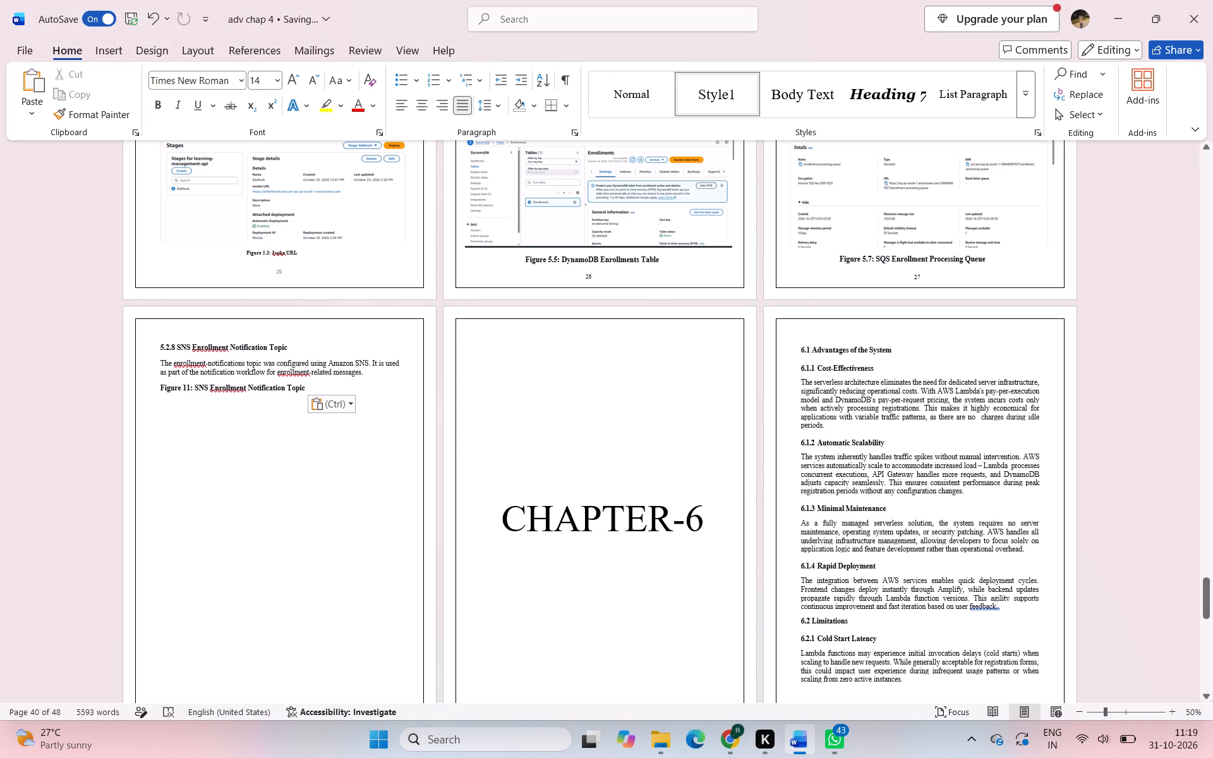
Renumber the SNS Enrollment Notification Topic heading as 5.2.7.
{"action": "left_click", "coordinate": [171, 344]}
{"action": "key", "text": "Right"}
{"action": "key", "text": "BackSpace"}
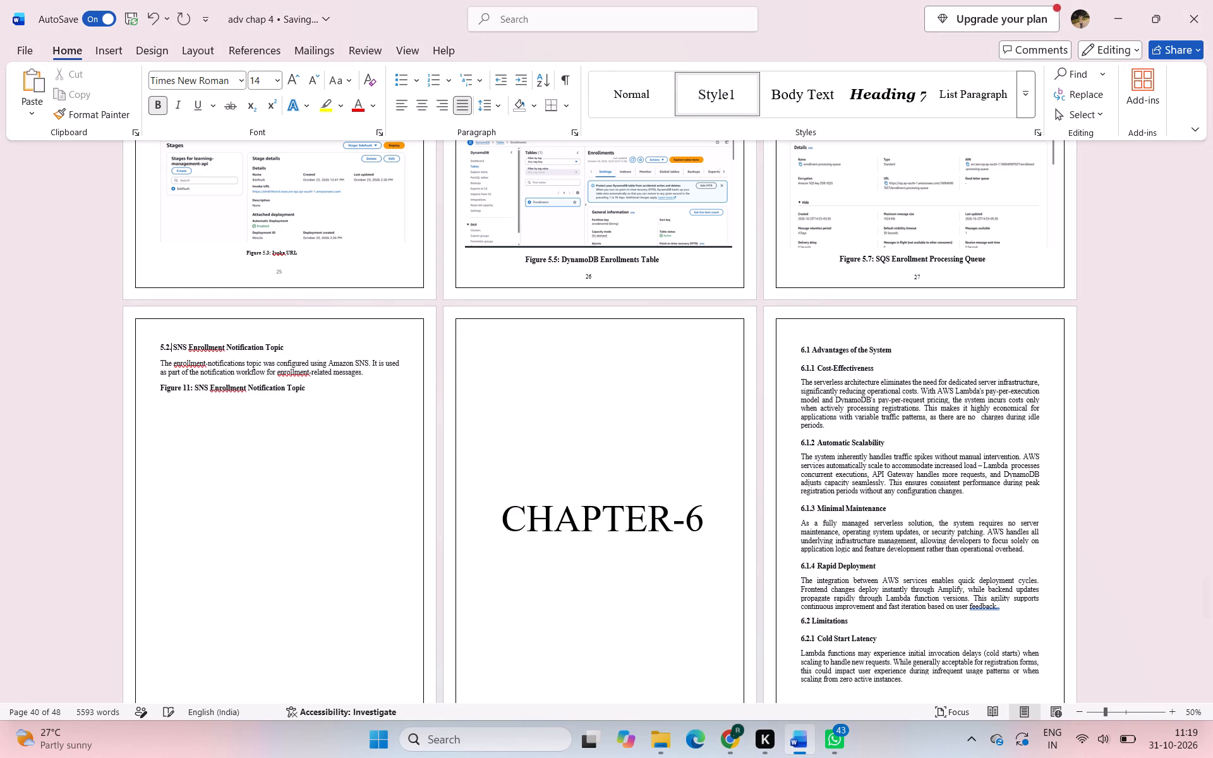
{"action": "key", "text": "7"}
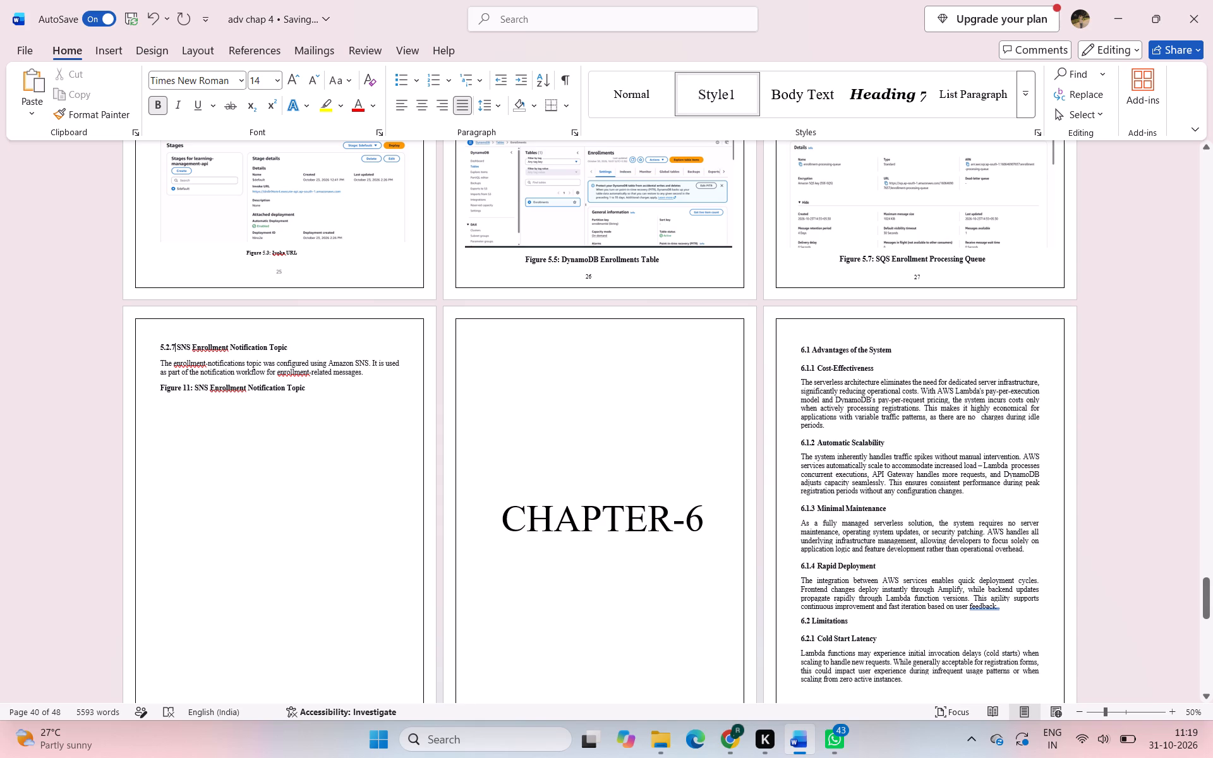
Open an empty Style1 line above the Figure 11 caption and copy the adv11 image from File Explorer for it.
{"action": "left_click", "coordinate": [365, 373]}
{"action": "key", "text": "Return"}
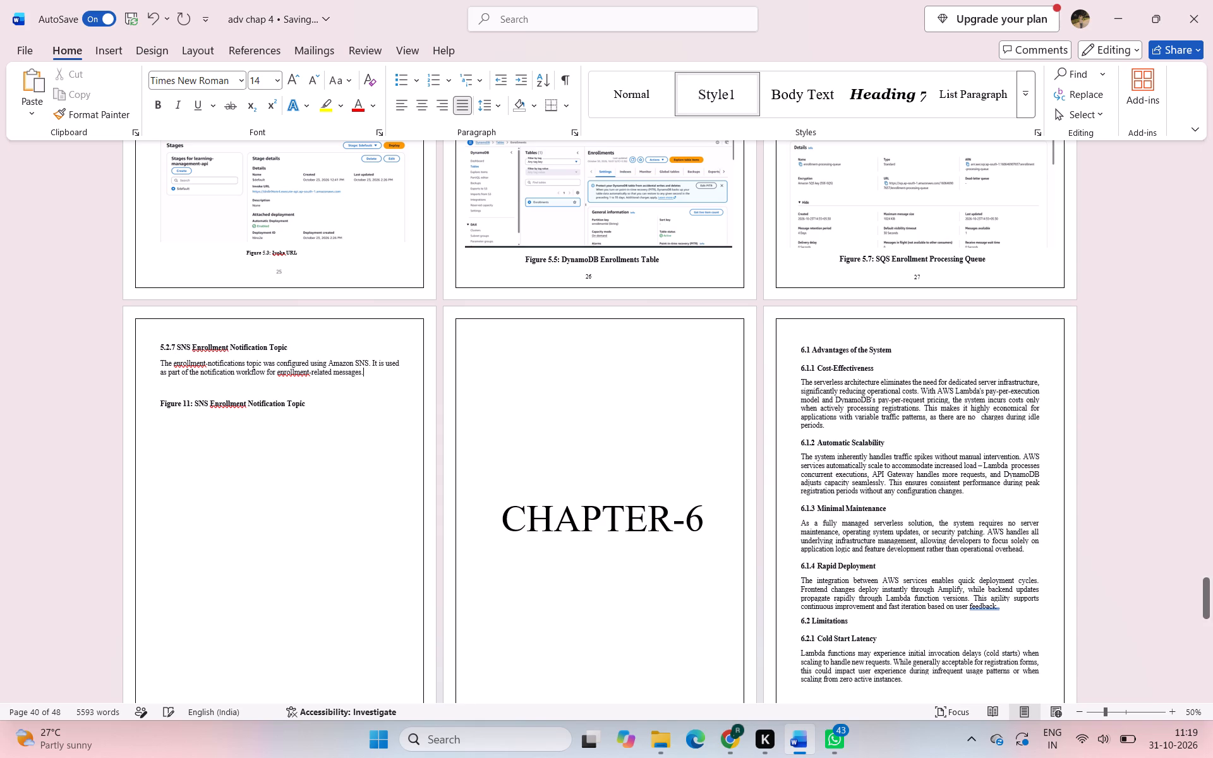
{"action": "left_click", "coordinate": [743, 93]}
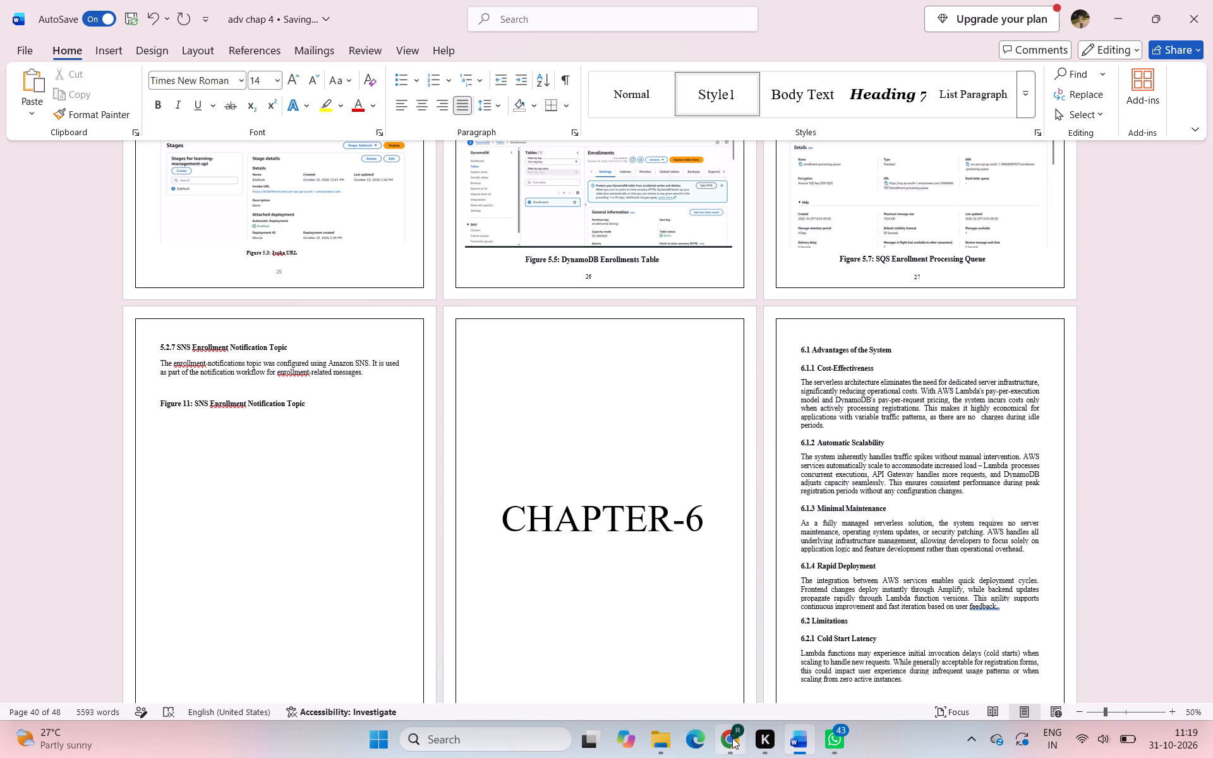
{"action": "left_click", "coordinate": [655, 738]}
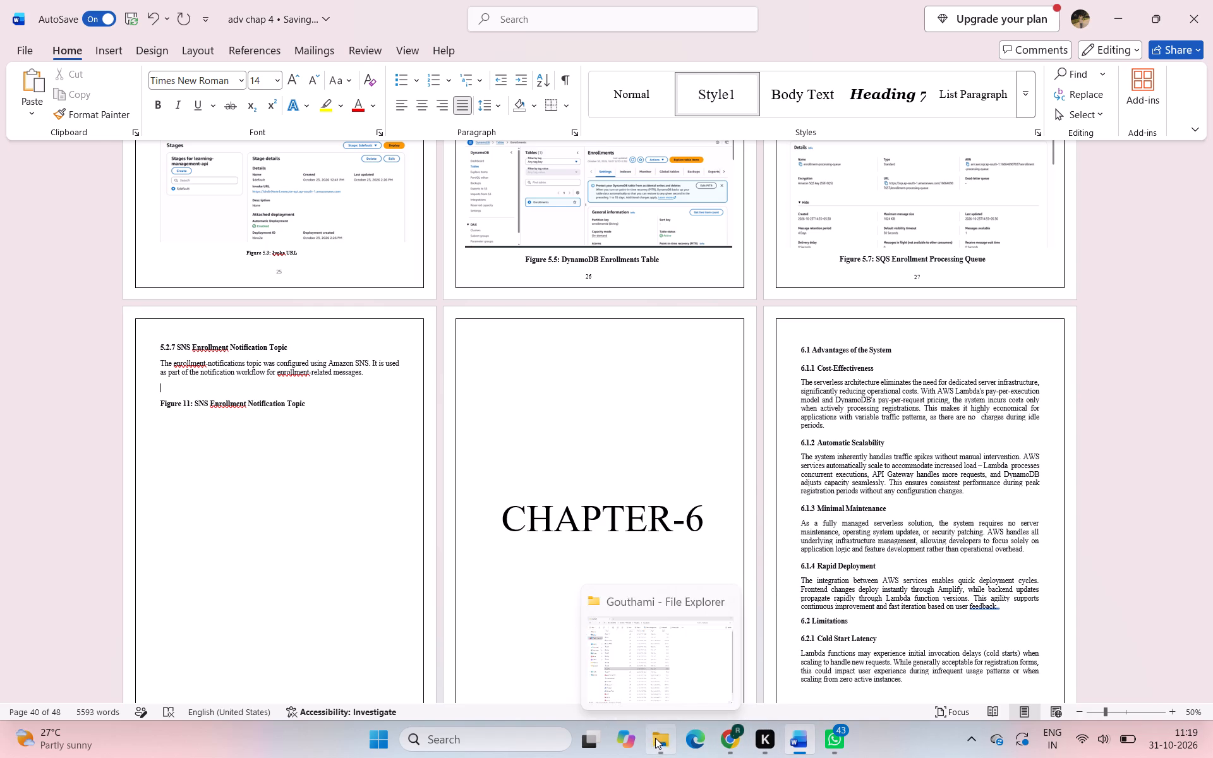
{"action": "left_click", "coordinate": [466, 458]}
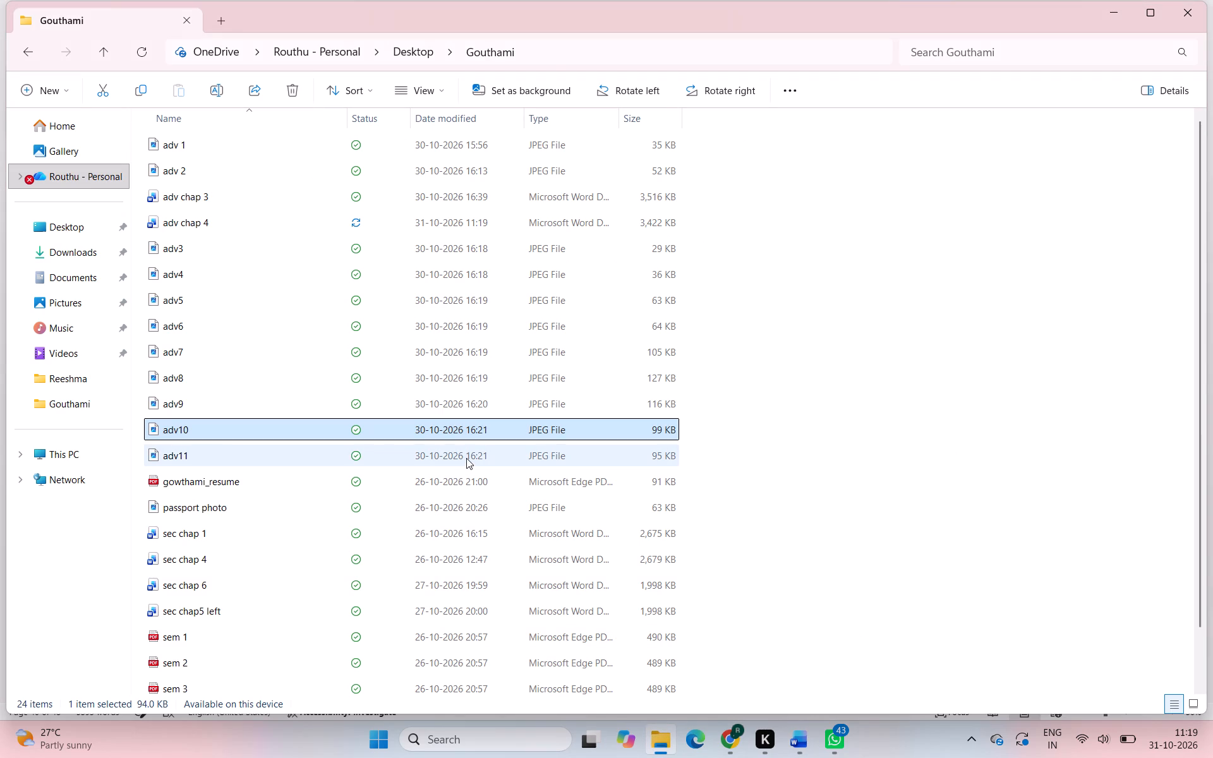
{"action": "key", "text": "ctrl+c"}
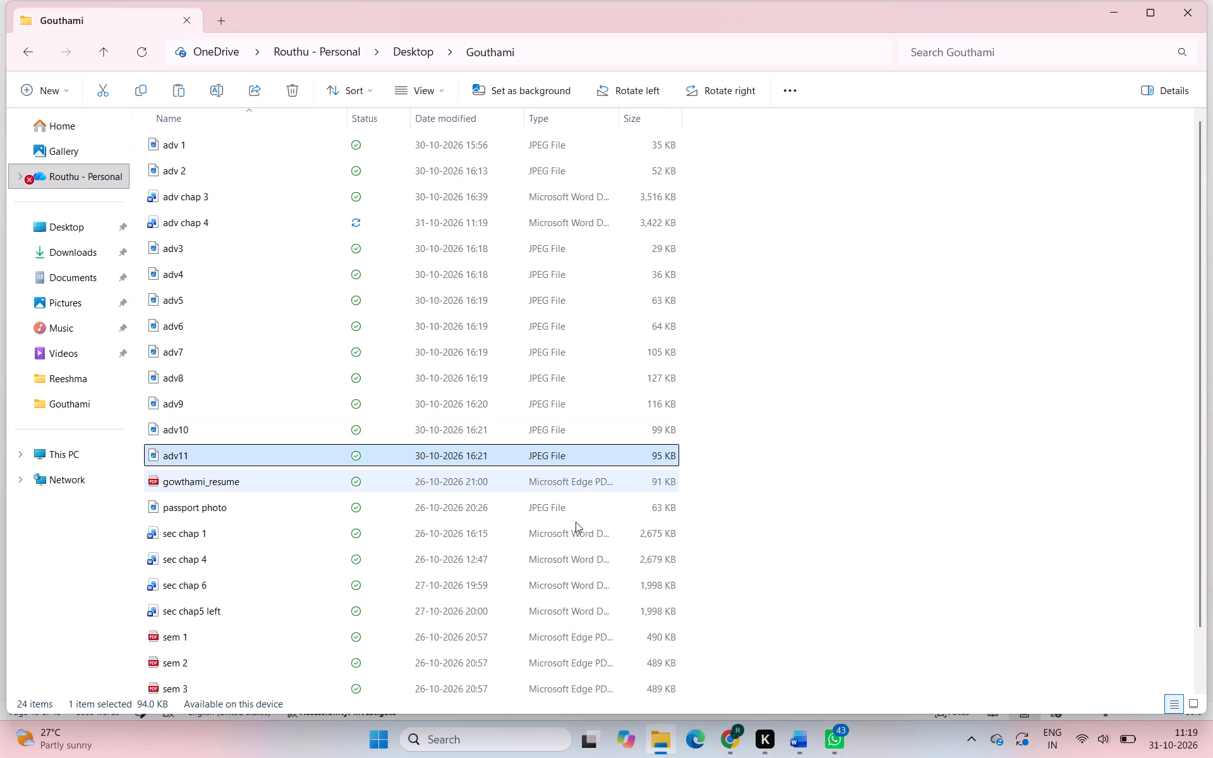
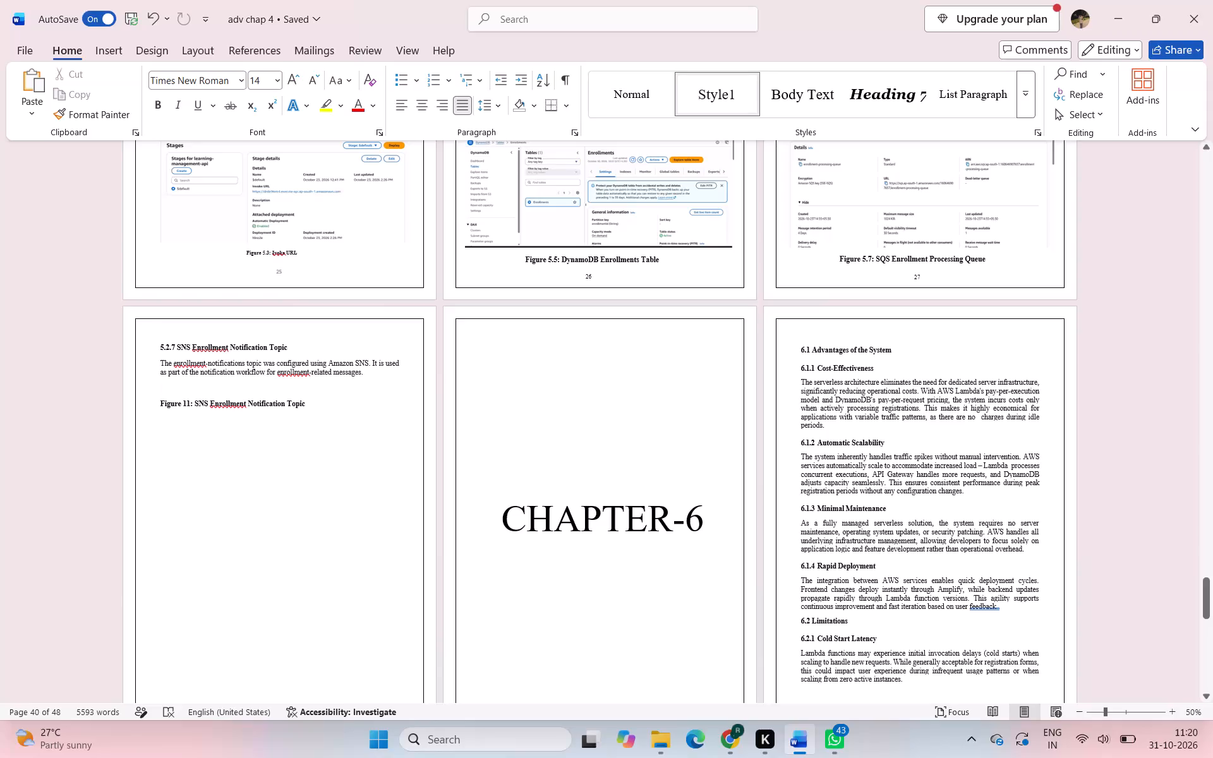
Paste the copied SNS topic screenshot above the Figure 11 caption, shift it toward the left margin and stretch it taller.
{"action": "key", "text": "ctrl+v"}
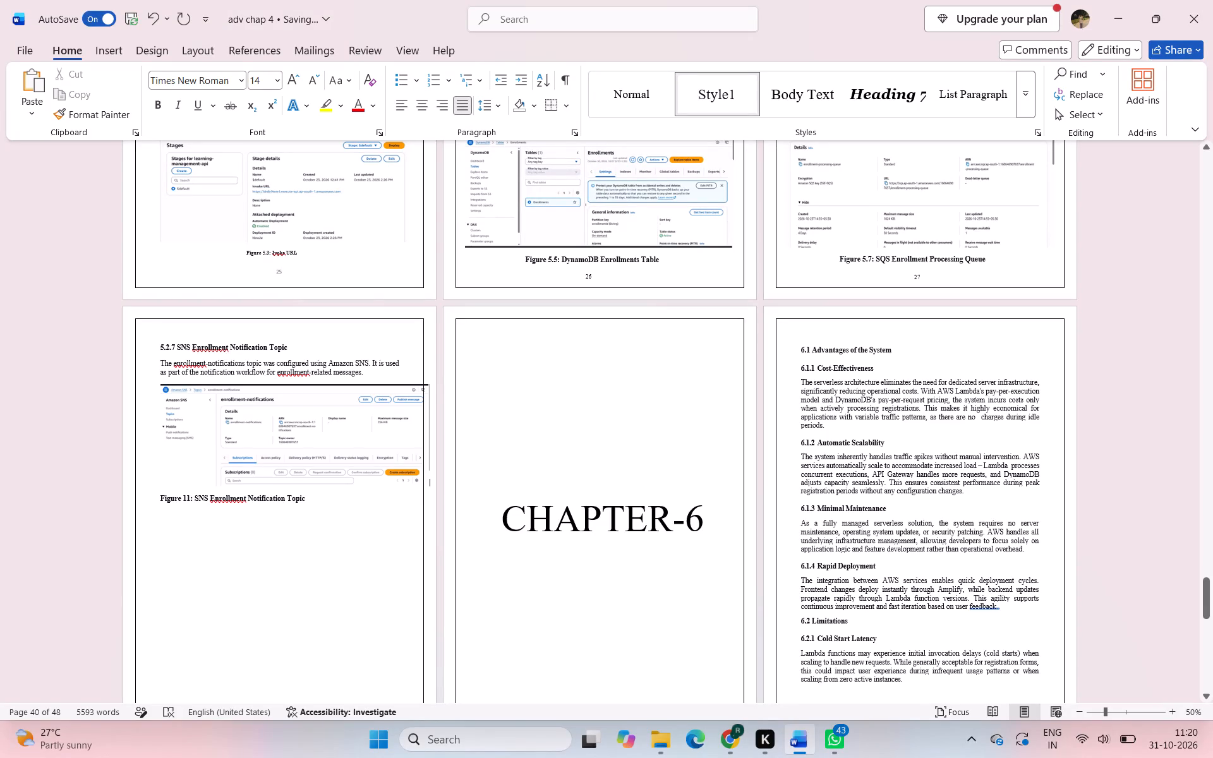
{"action": "left_click", "coordinate": [151, 469]}
{"action": "key", "text": "BackSpace"}
{"action": "left_click", "coordinate": [253, 421]}
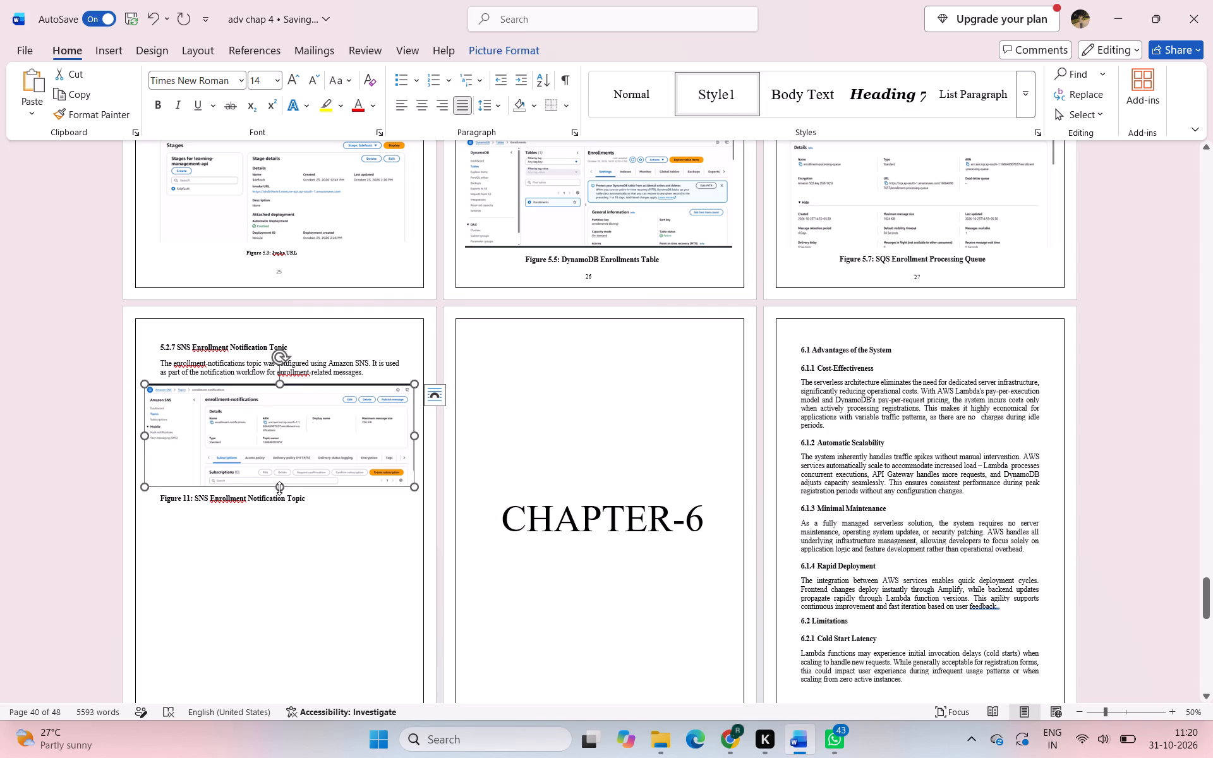
{"action": "left_click_drag", "start_coordinate": [279, 488], "coordinate": [296, 549]}
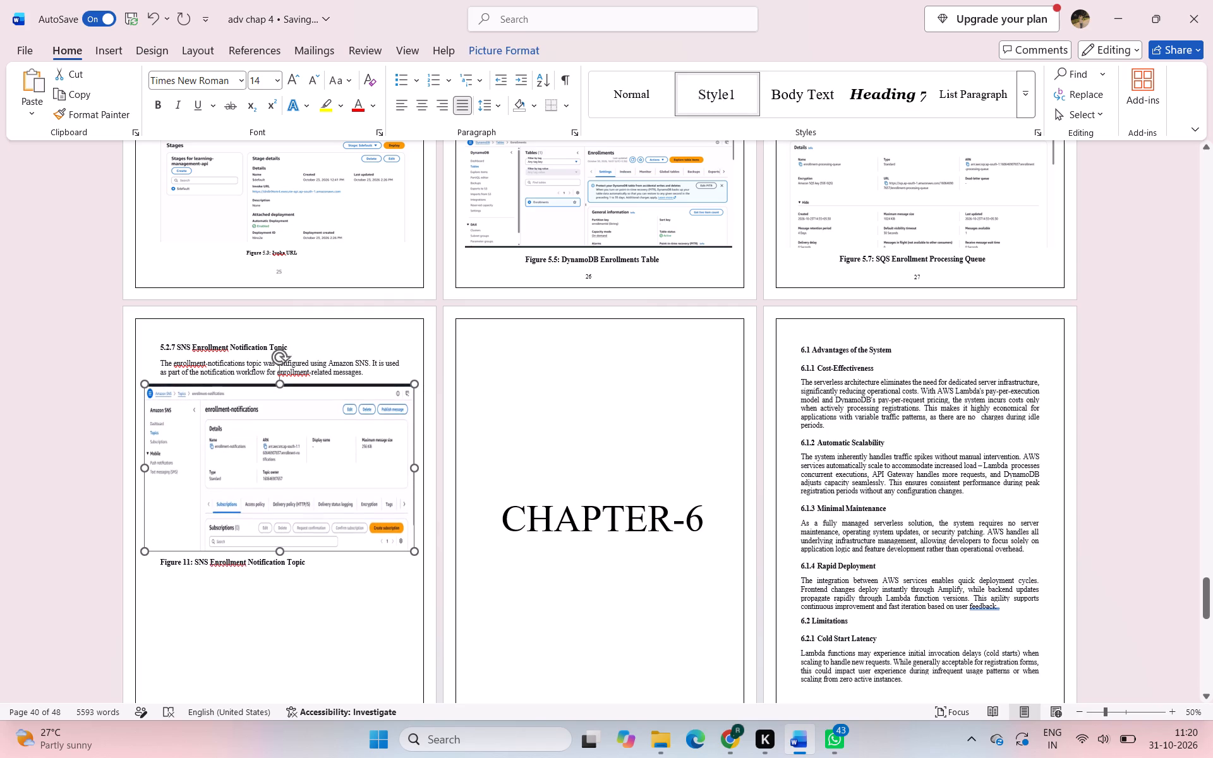
{"action": "left_click_drag", "start_coordinate": [296, 549], "coordinate": [298, 546]}
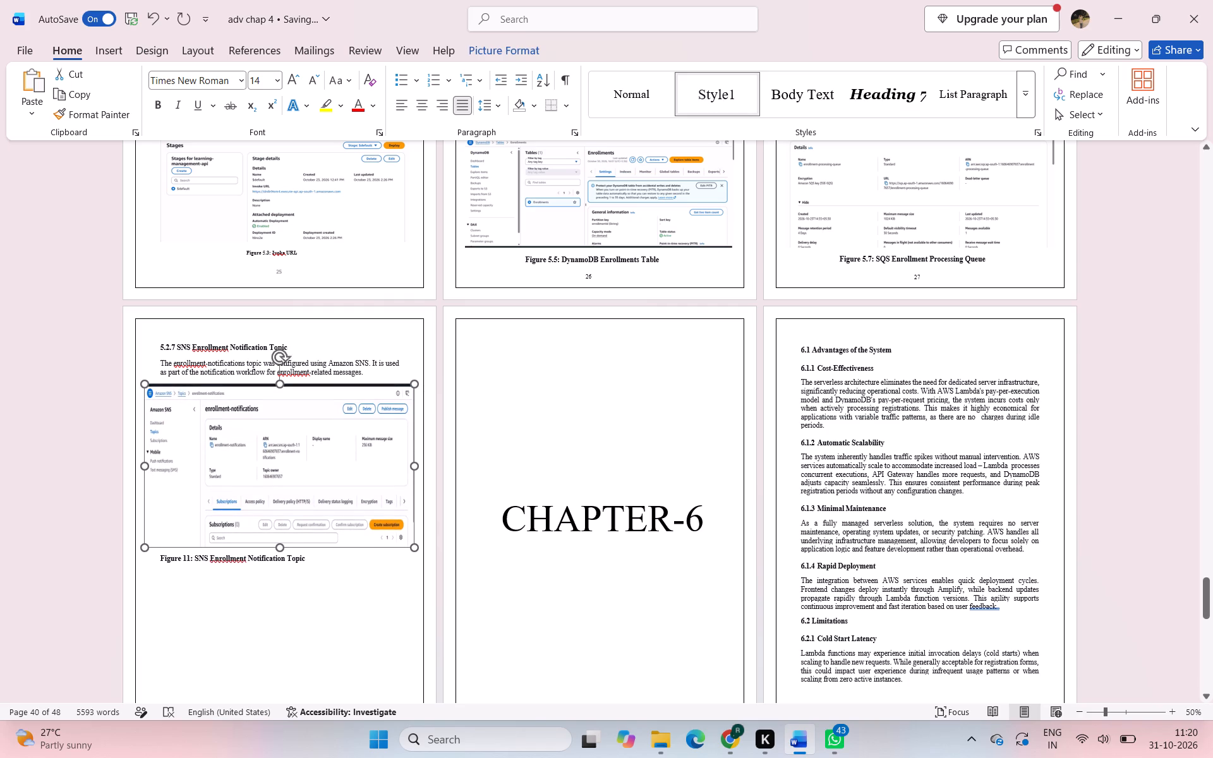
{"action": "left_click_drag", "start_coordinate": [298, 546], "coordinate": [299, 550]}
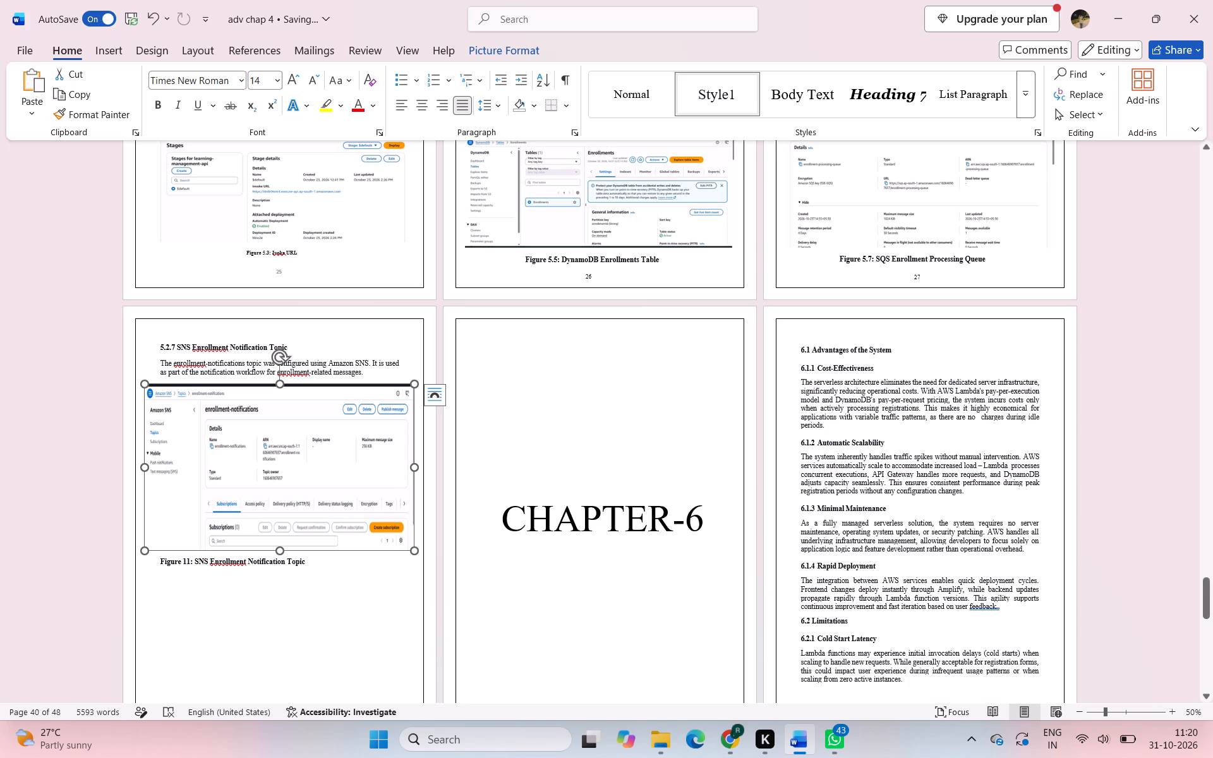
Add a blank line above the 5.2.7 SNS Enrollment Notification Topic heading.
{"action": "left_click", "coordinate": [158, 339]}
{"action": "key", "text": "Return"}
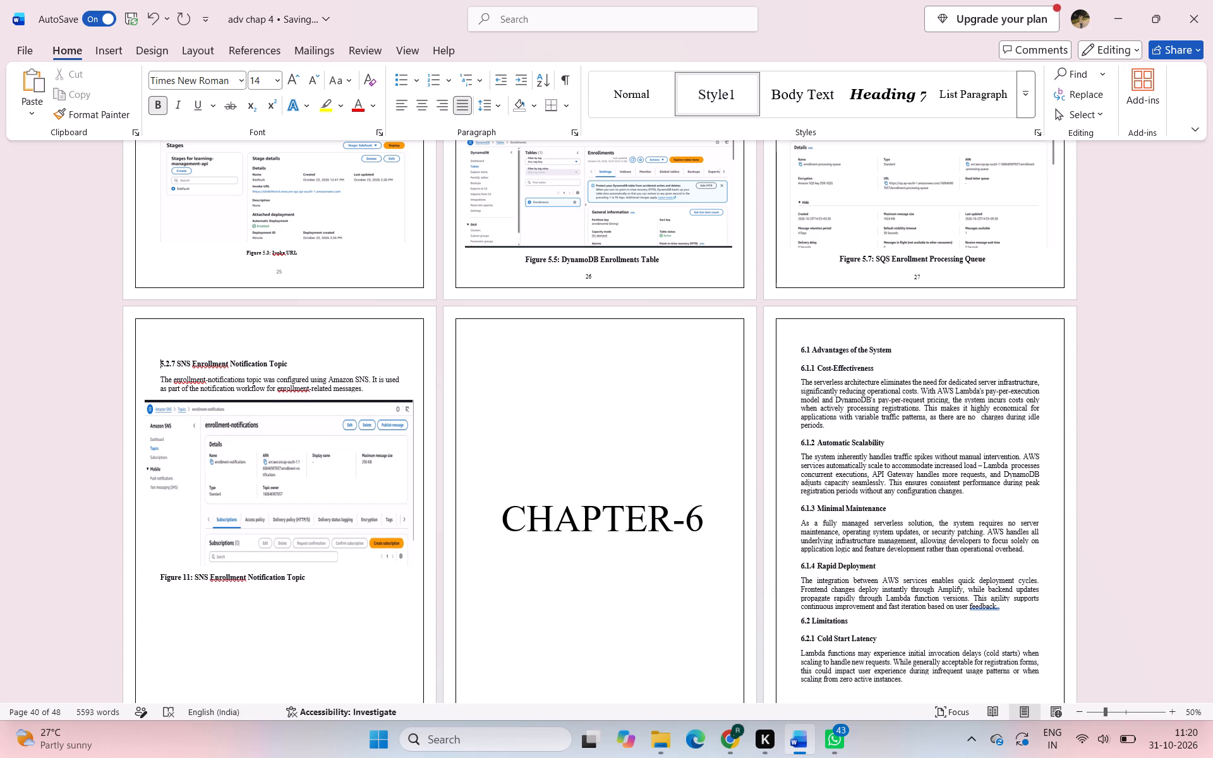
Center the SNS Enrollment Notification Topic caption below the screenshot.
{"action": "scroll", "coordinate": [158, 339], "scroll_direction": "down", "scroll_amount": 1}
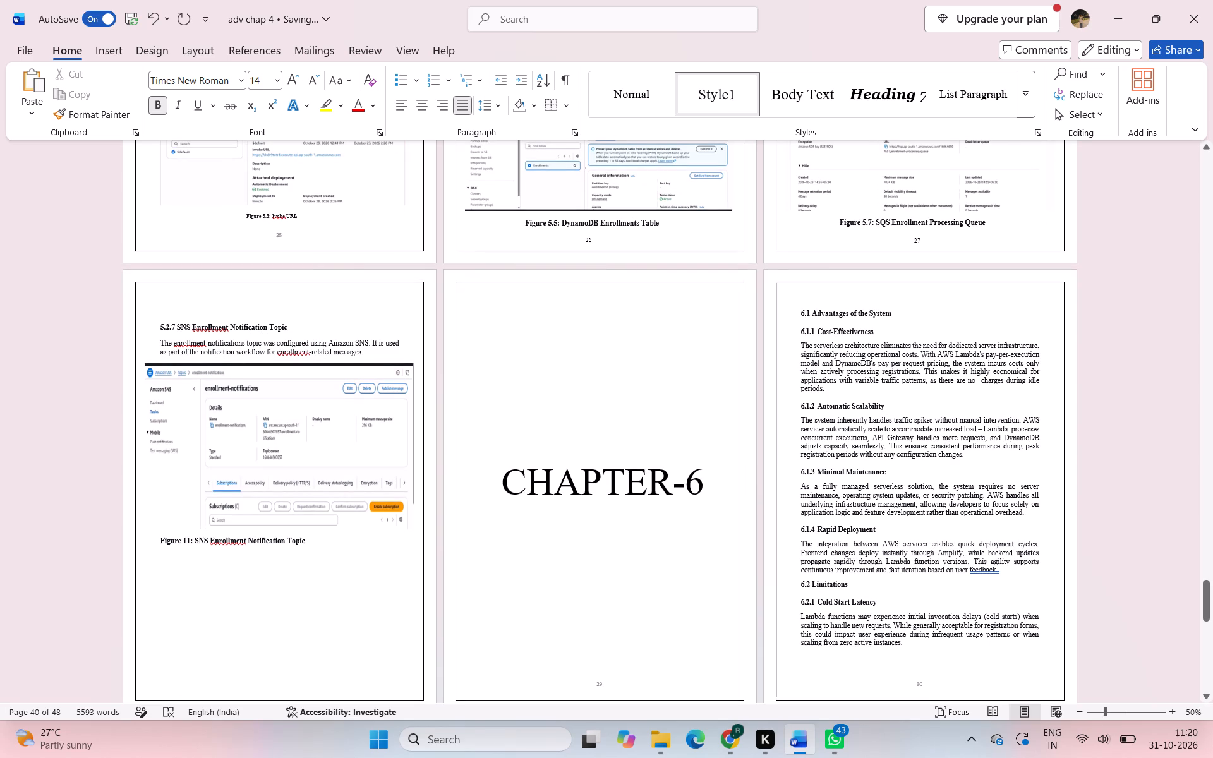
{"action": "left_click_drag", "start_coordinate": [160, 538], "coordinate": [312, 548]}
{"action": "left_click_drag", "start_coordinate": [312, 548], "coordinate": [329, 532]}
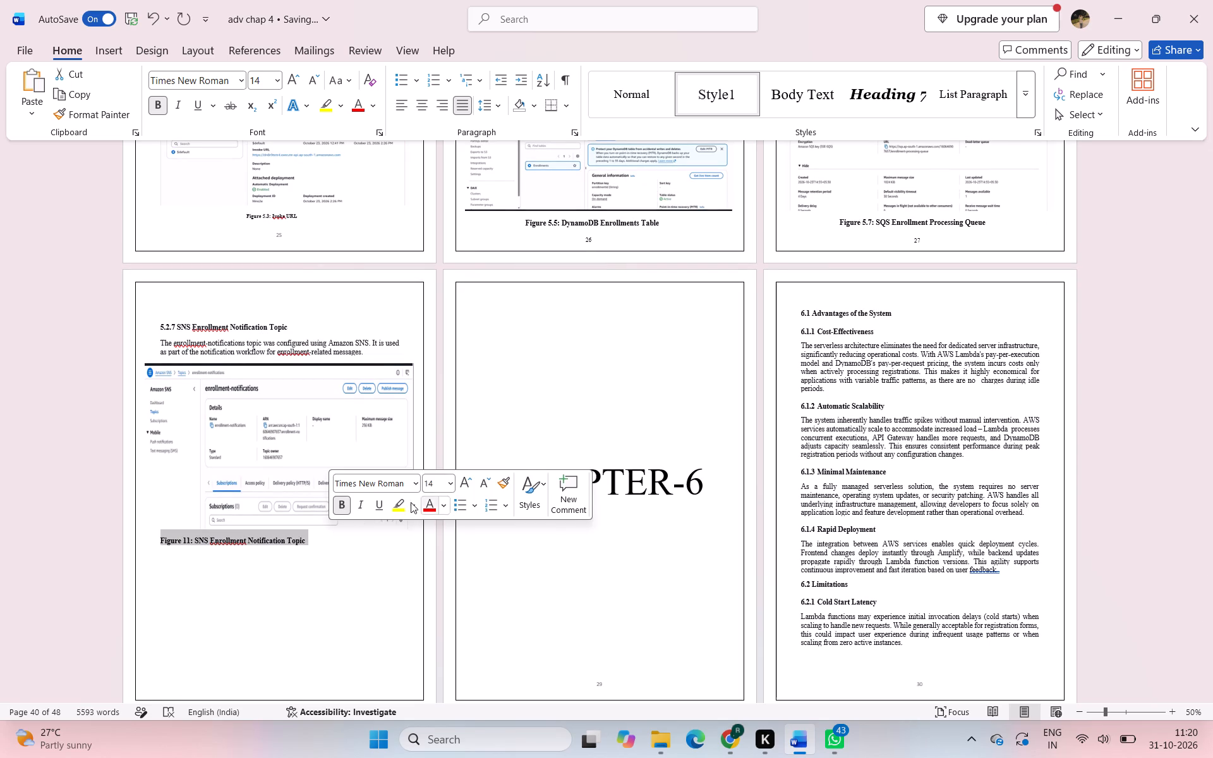
{"action": "left_click", "coordinate": [425, 112]}
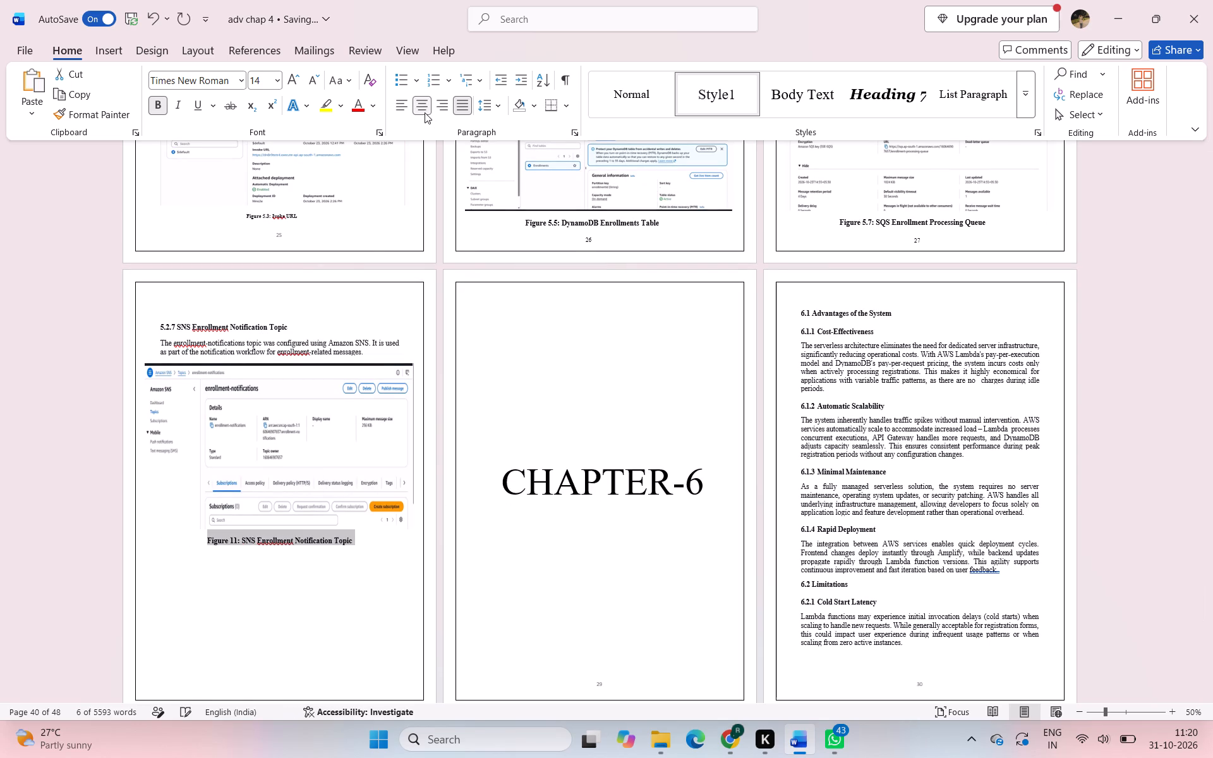
Renumber the SNS Enrollment Notification Topic caption as Figure 5.8.
{"action": "left_click", "coordinate": [237, 538]}
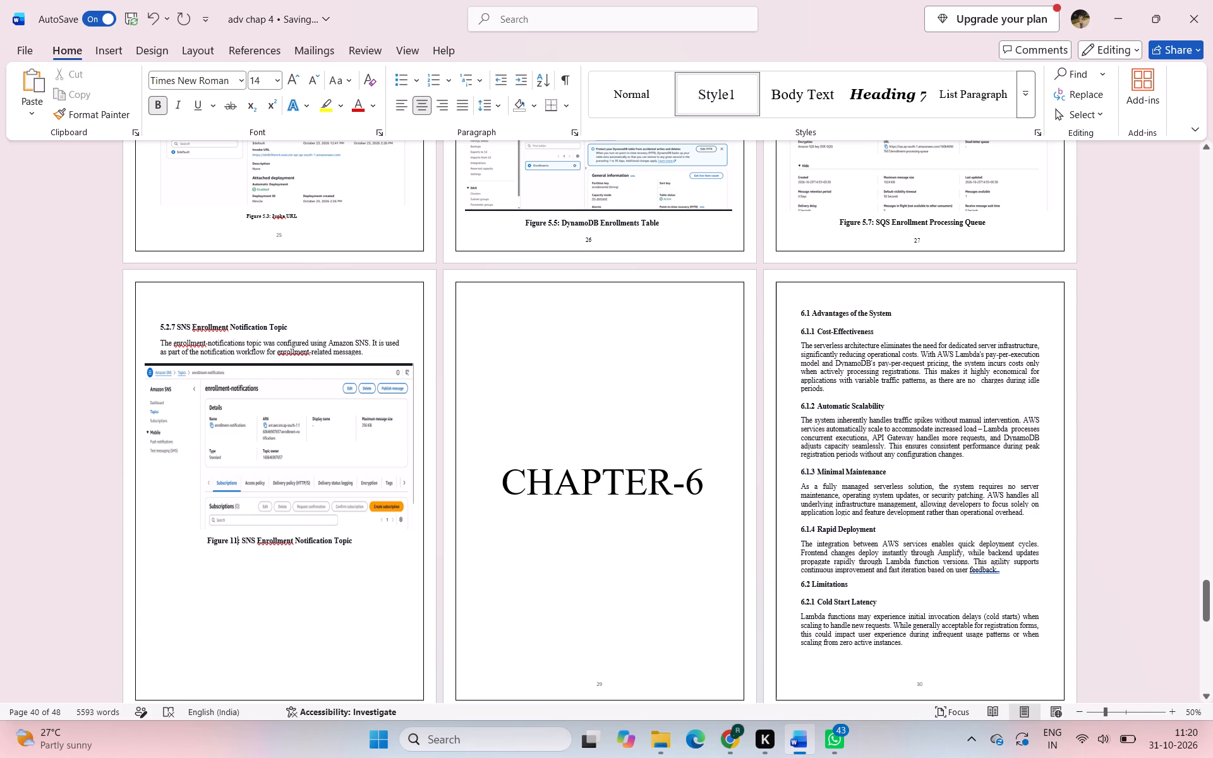
{"action": "key", "text": "BackSpace"}
{"action": "key", "text": "BackSpace"}
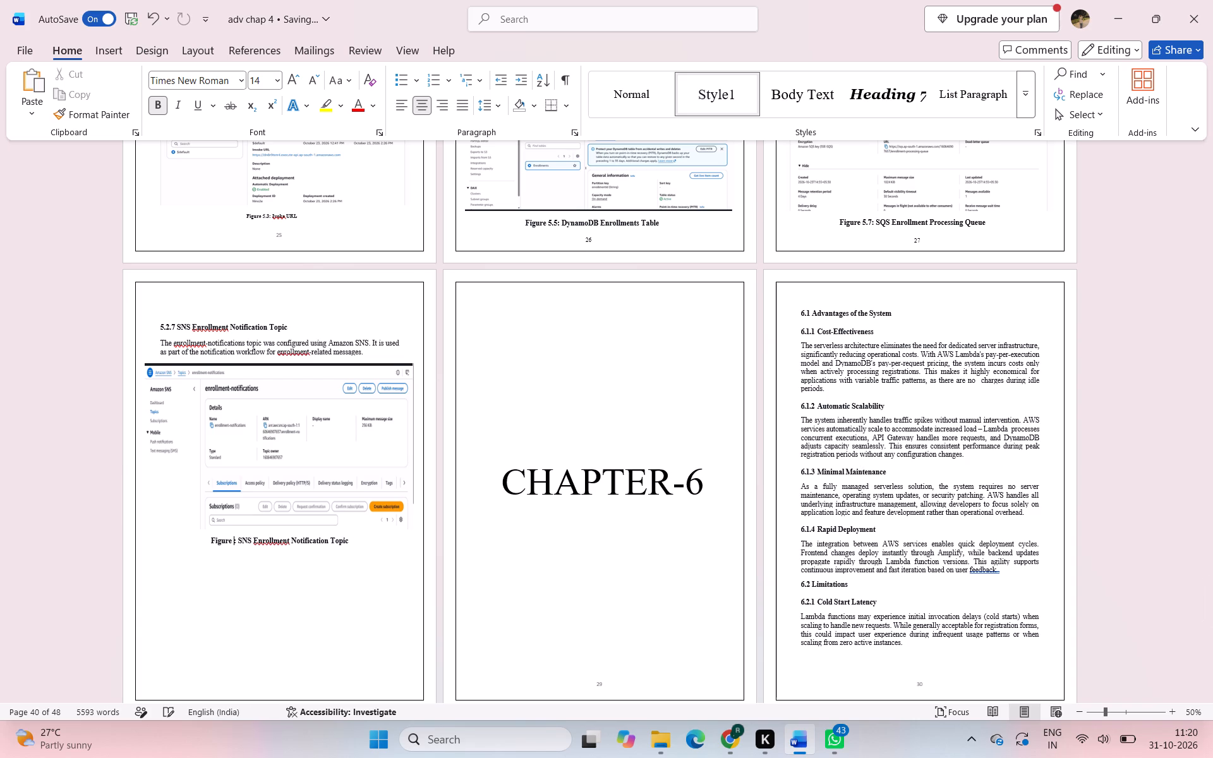
{"action": "type", "text": "5."}
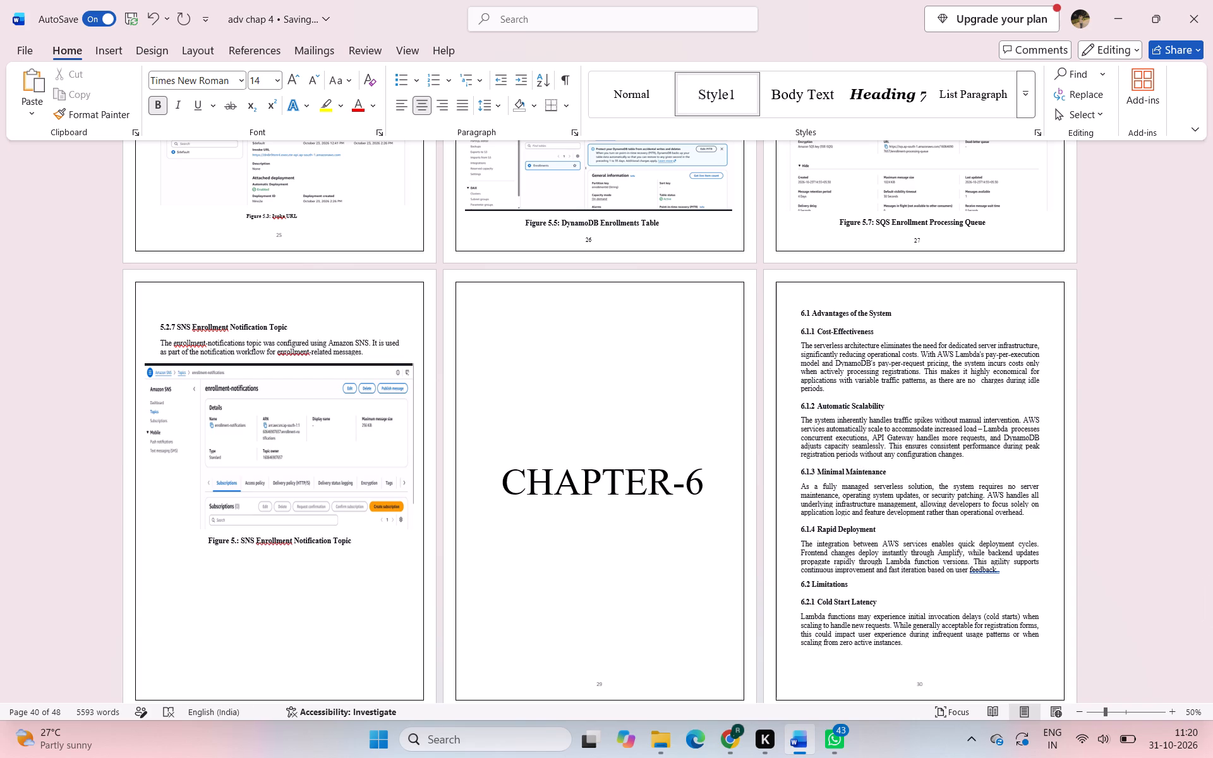
{"action": "key", "text": "8"}
Insert a Simple Text Box below the Figure 5.8 caption, shrink it to about 1.2 by 2 cm and replace its placeholder with 28.
{"action": "left_click", "coordinate": [295, 594]}
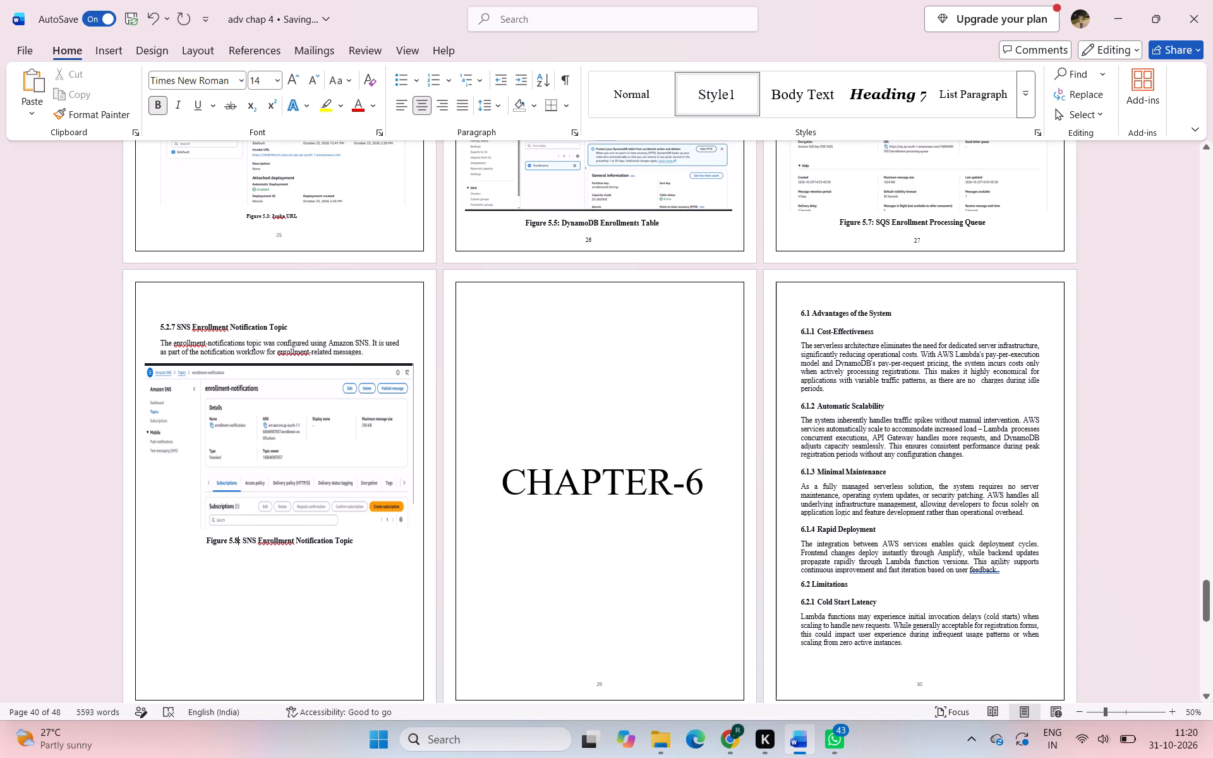
{"action": "scroll", "coordinate": [295, 594], "scroll_direction": "down", "scroll_amount": 1}
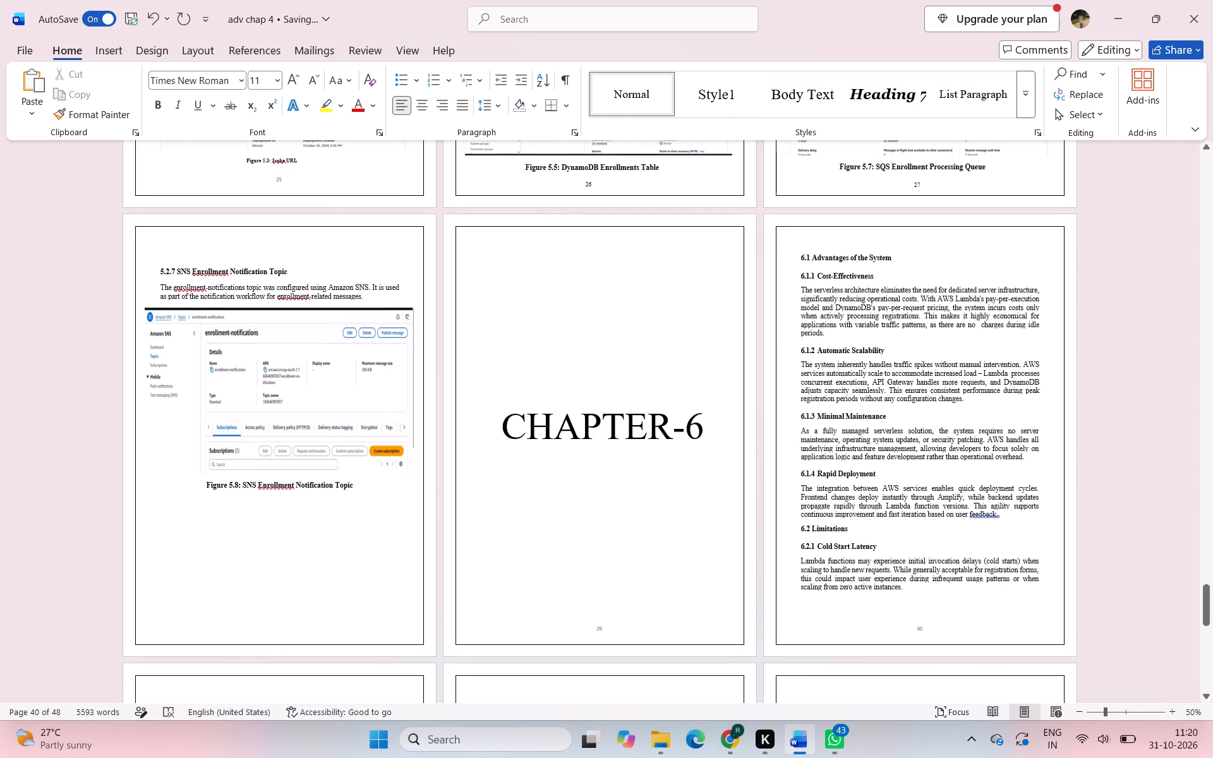
{"action": "left_click", "coordinate": [117, 43]}
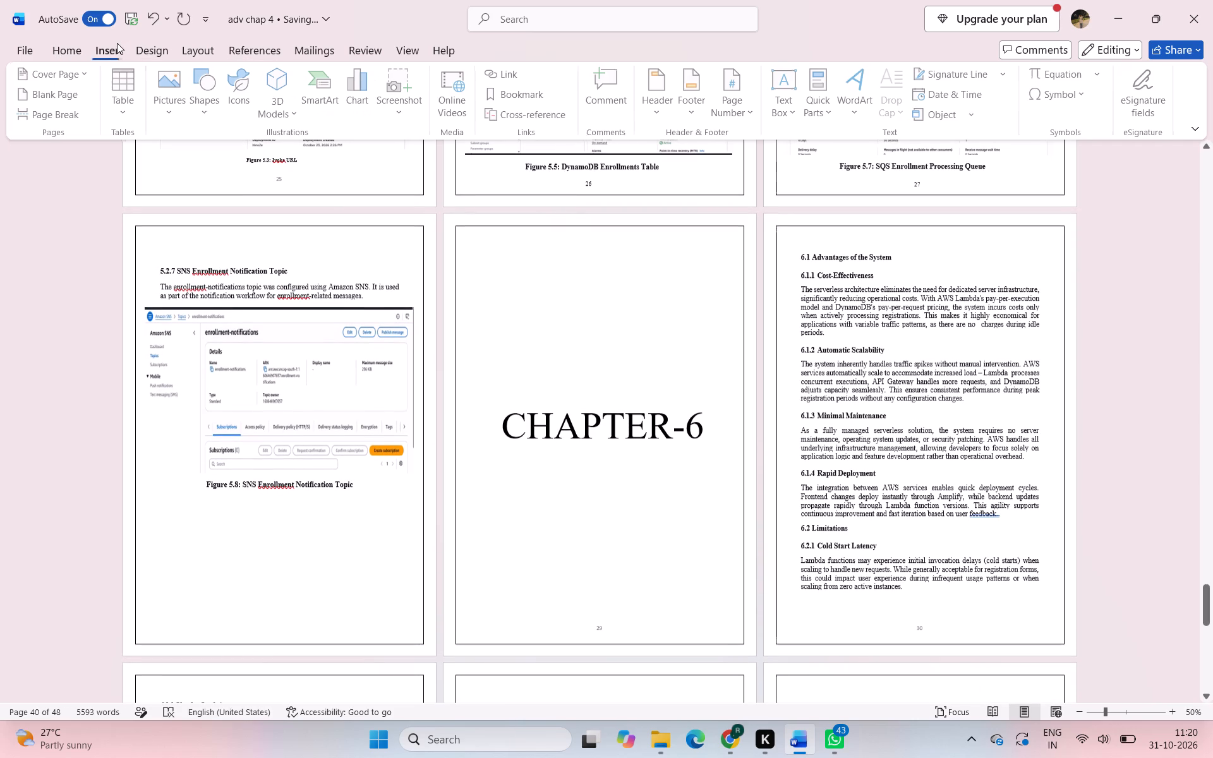
{"action": "left_click", "coordinate": [790, 87]}
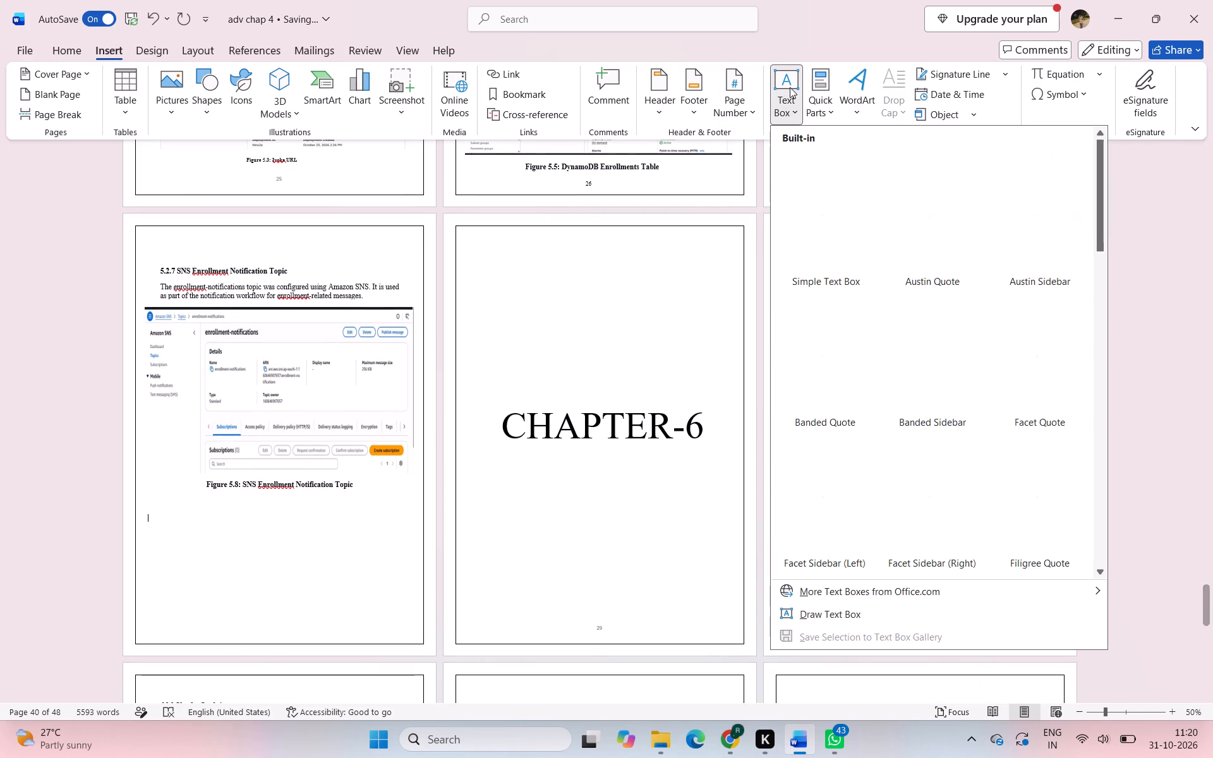
{"action": "left_click", "coordinate": [823, 200]}
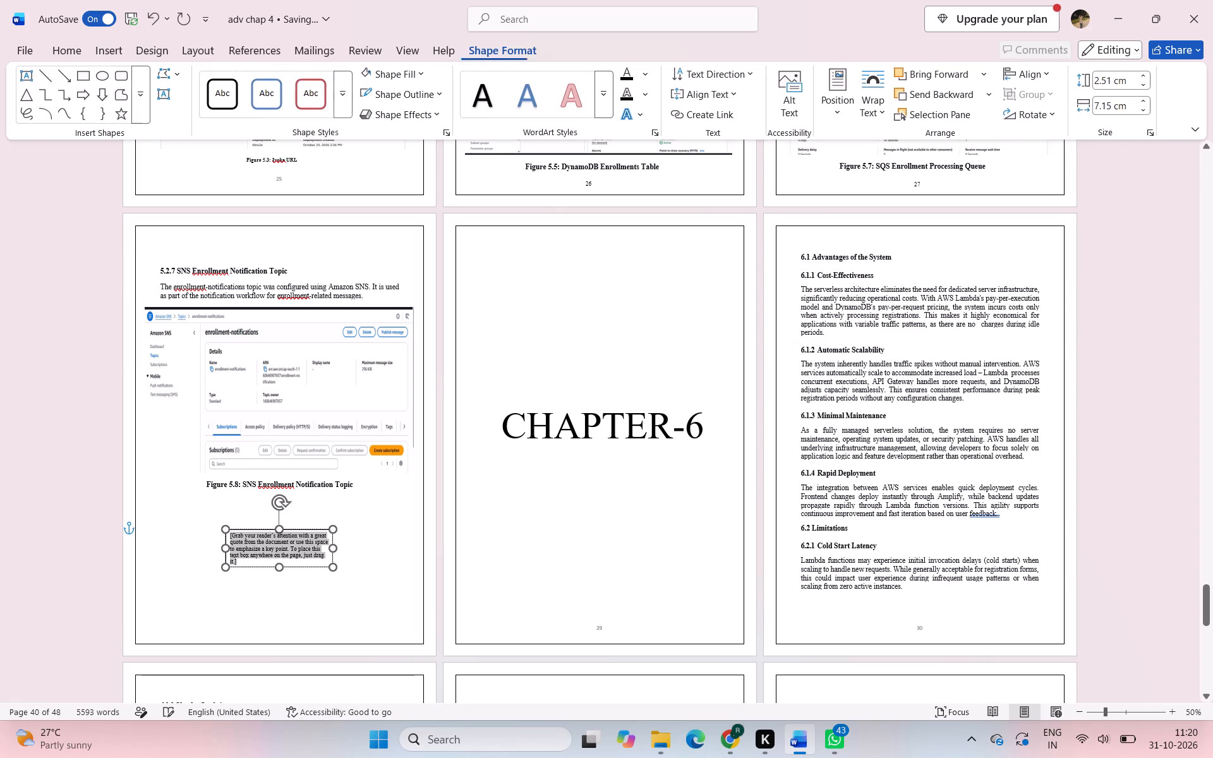
{"action": "key", "text": "BackSpace"}
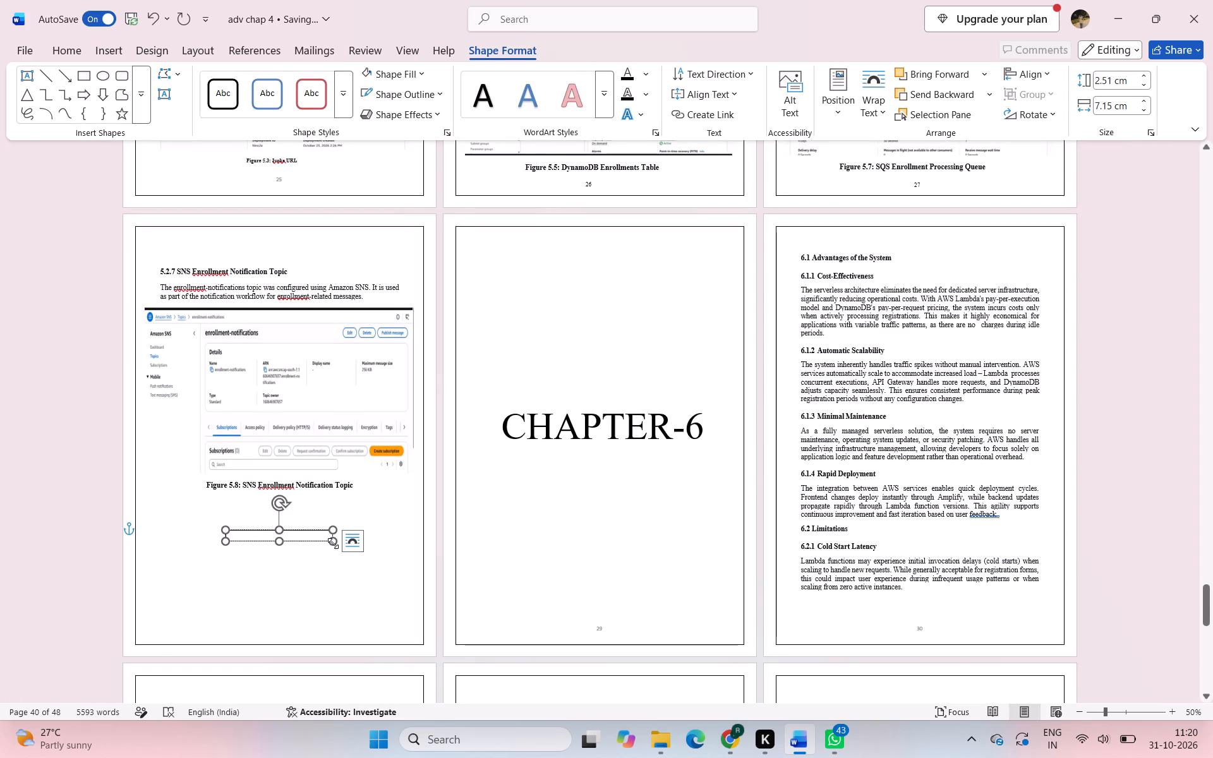
{"action": "left_click_drag", "start_coordinate": [333, 543], "coordinate": [259, 549]}
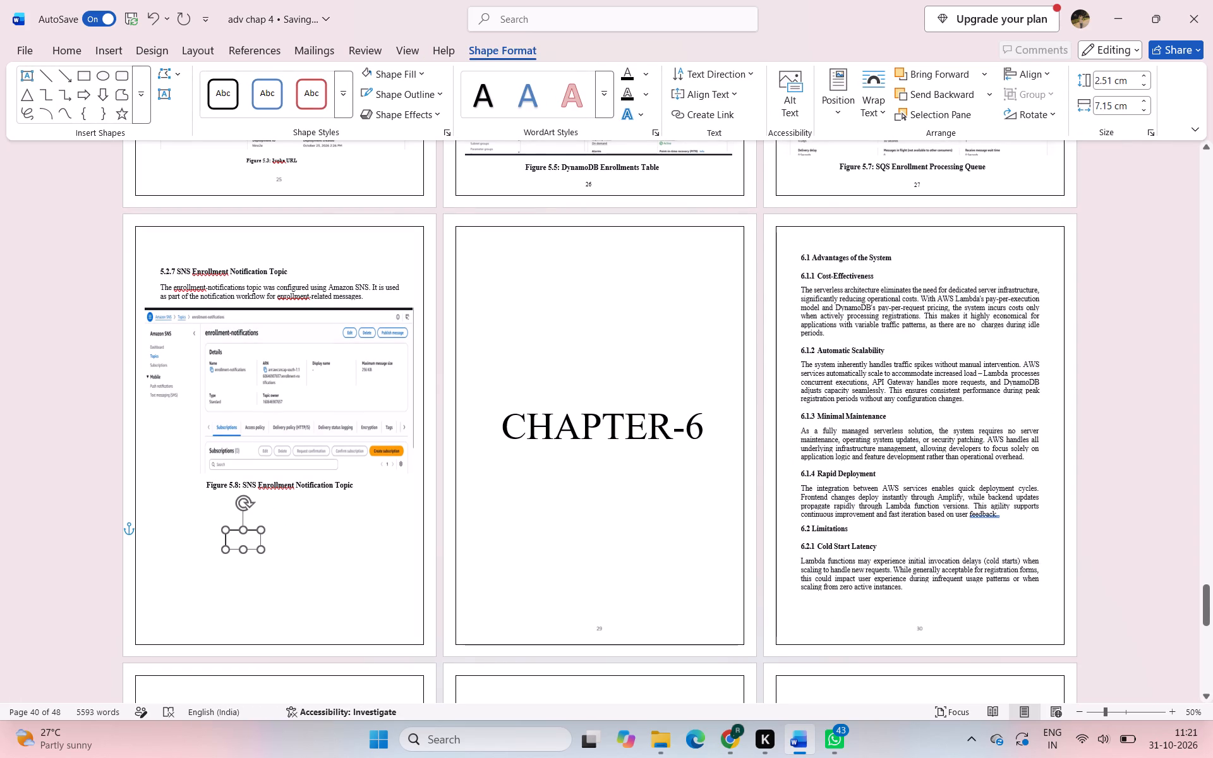
{"action": "left_click_drag", "start_coordinate": [259, 549], "coordinate": [255, 548]}
{"action": "left_click", "coordinate": [242, 534]}
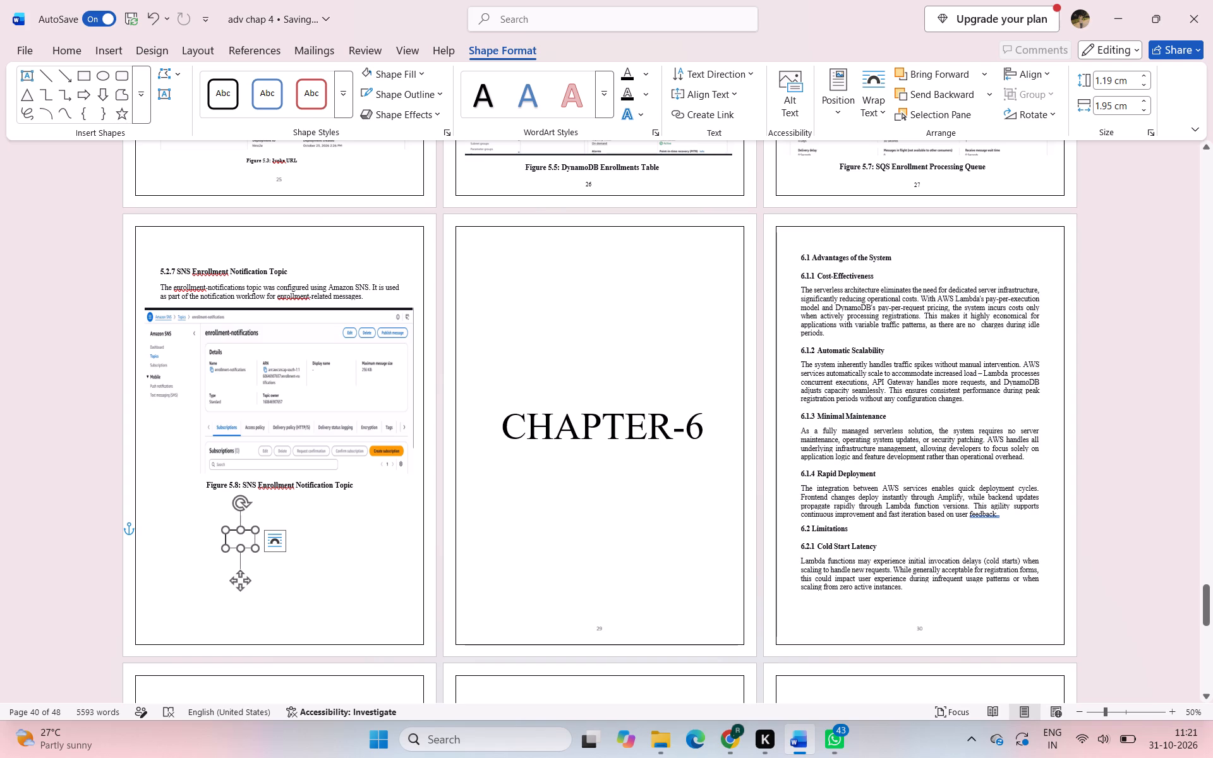
{"action": "double_click", "coordinate": [243, 544]}
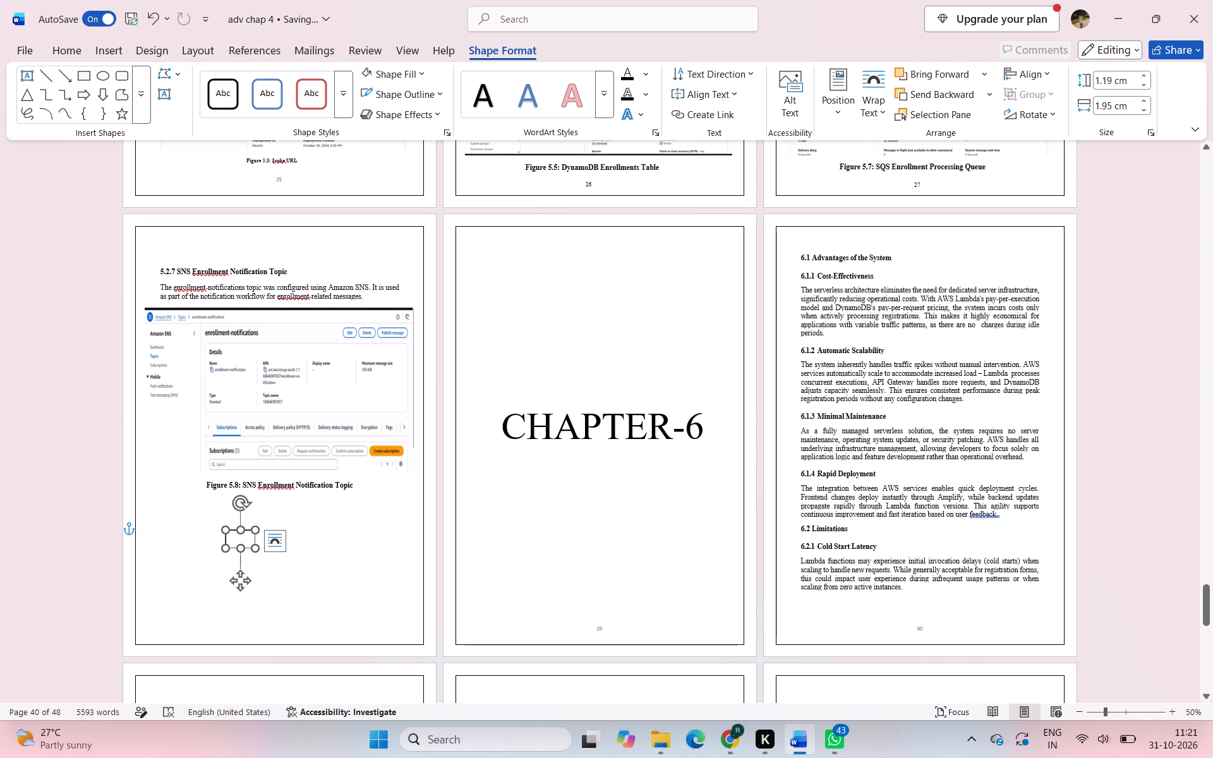
{"action": "left_click", "coordinate": [232, 537]}
{"action": "type", "text": "28"}
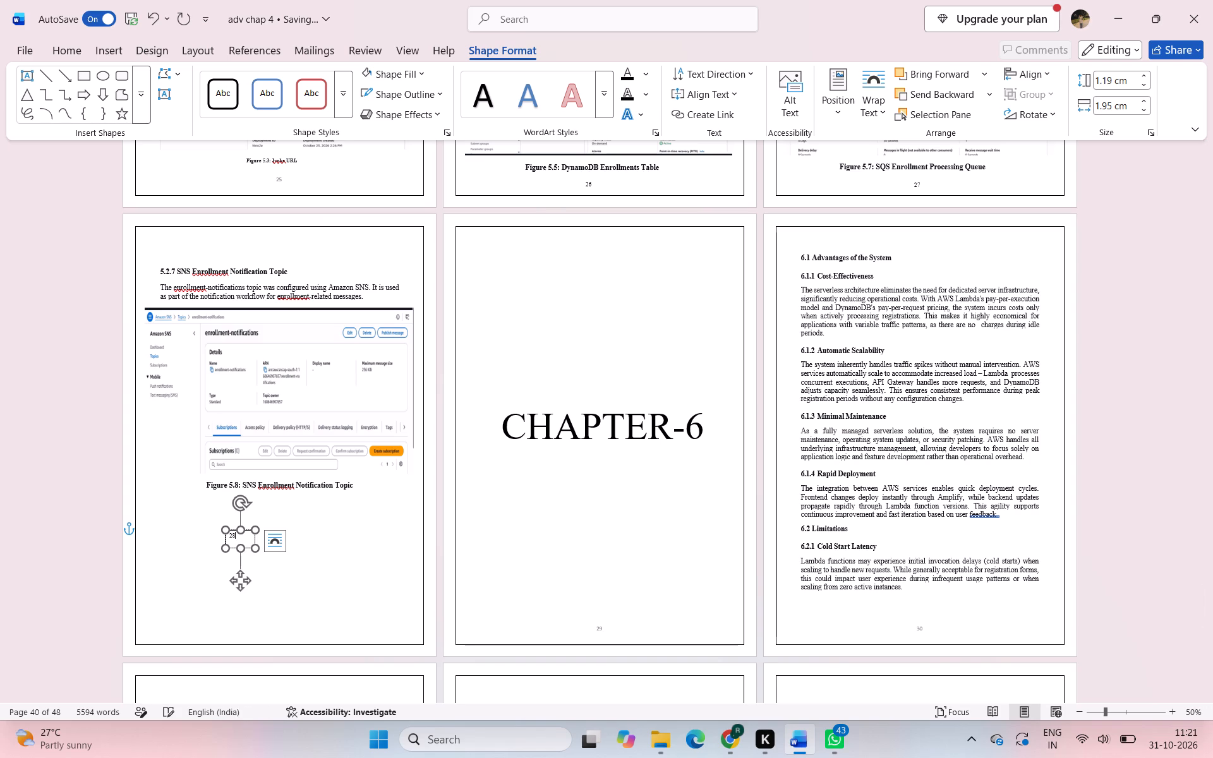
Move the 28 text box to the page's bottom center and resize it to about 1 cm high by 1.3 cm wide.
{"action": "left_click", "coordinate": [256, 550]}
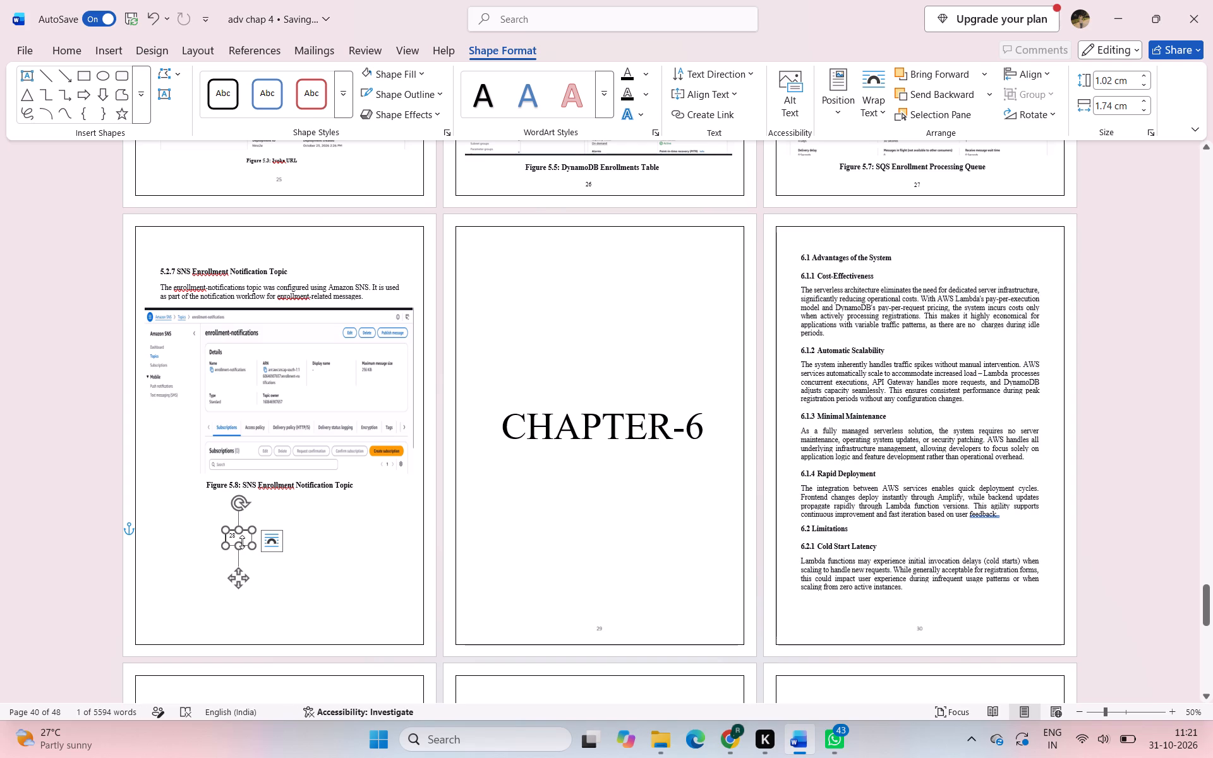
{"action": "left_click_drag", "start_coordinate": [240, 541], "coordinate": [251, 541]}
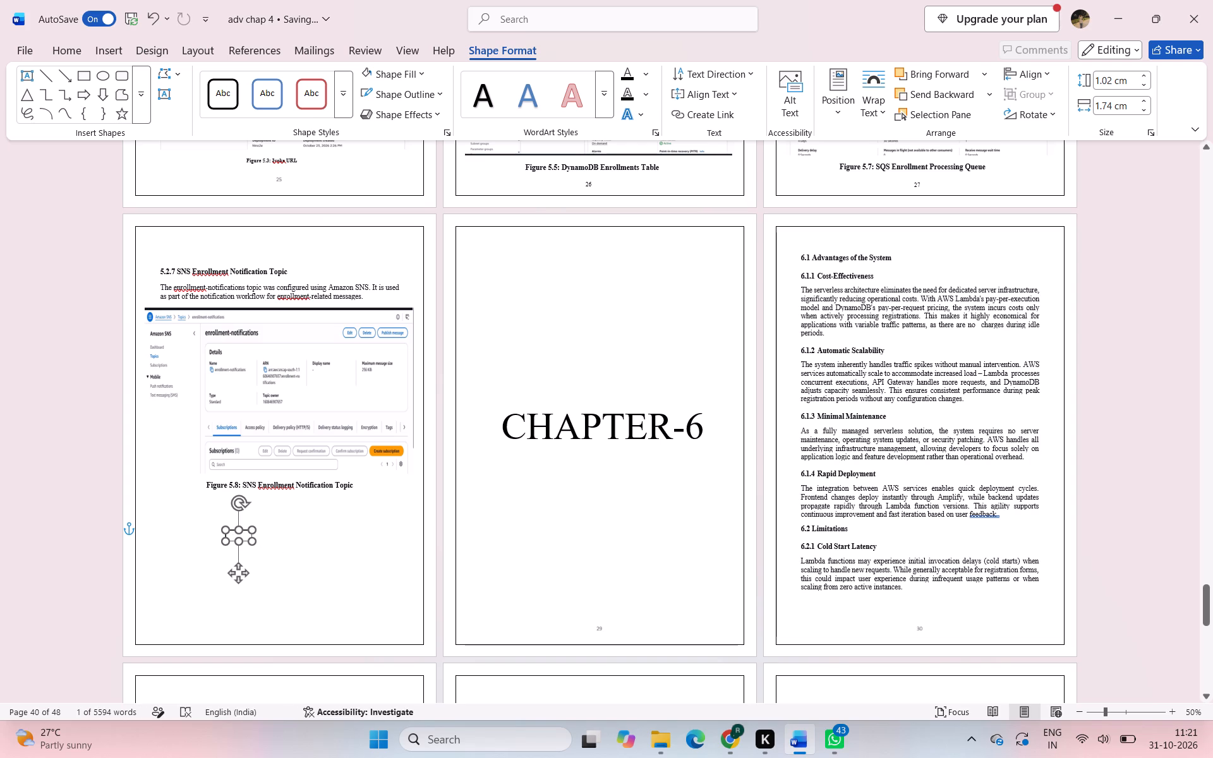
{"action": "left_click_drag", "start_coordinate": [251, 541], "coordinate": [251, 541]}
{"action": "left_click_drag", "start_coordinate": [246, 538], "coordinate": [249, 553]}
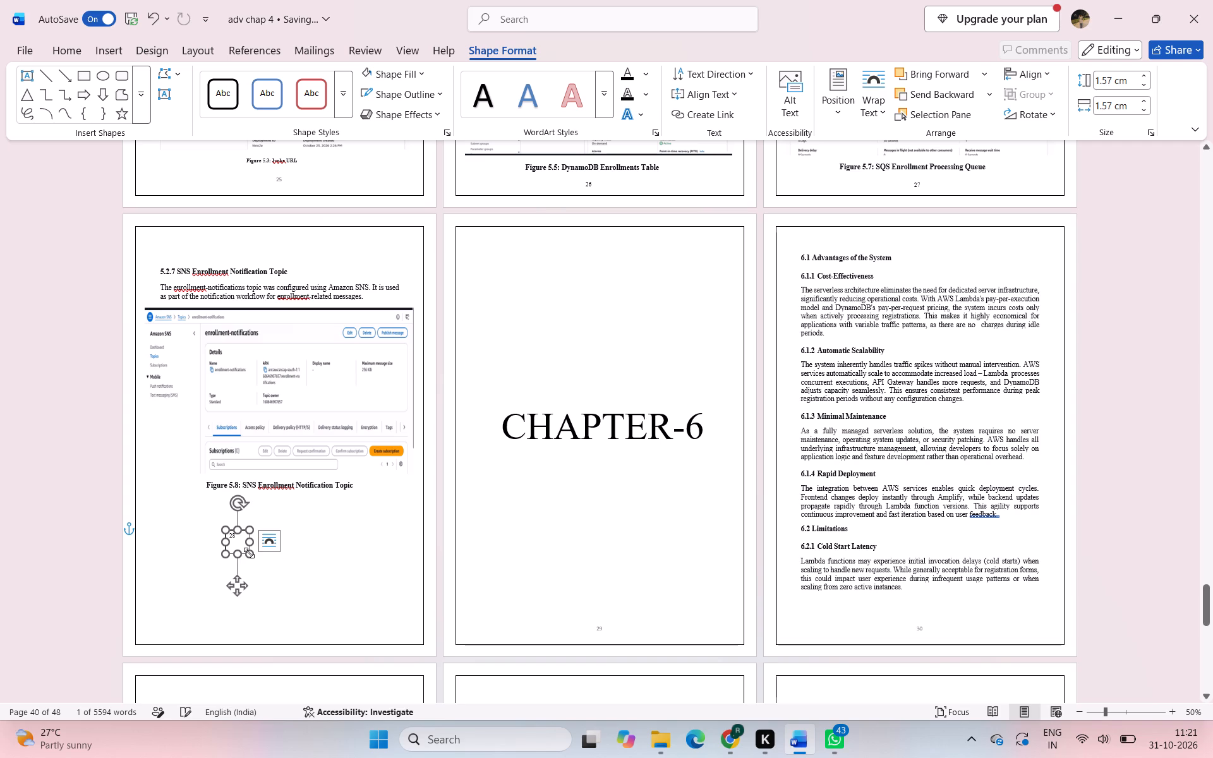
{"action": "left_click_drag", "start_coordinate": [245, 546], "coordinate": [260, 560]}
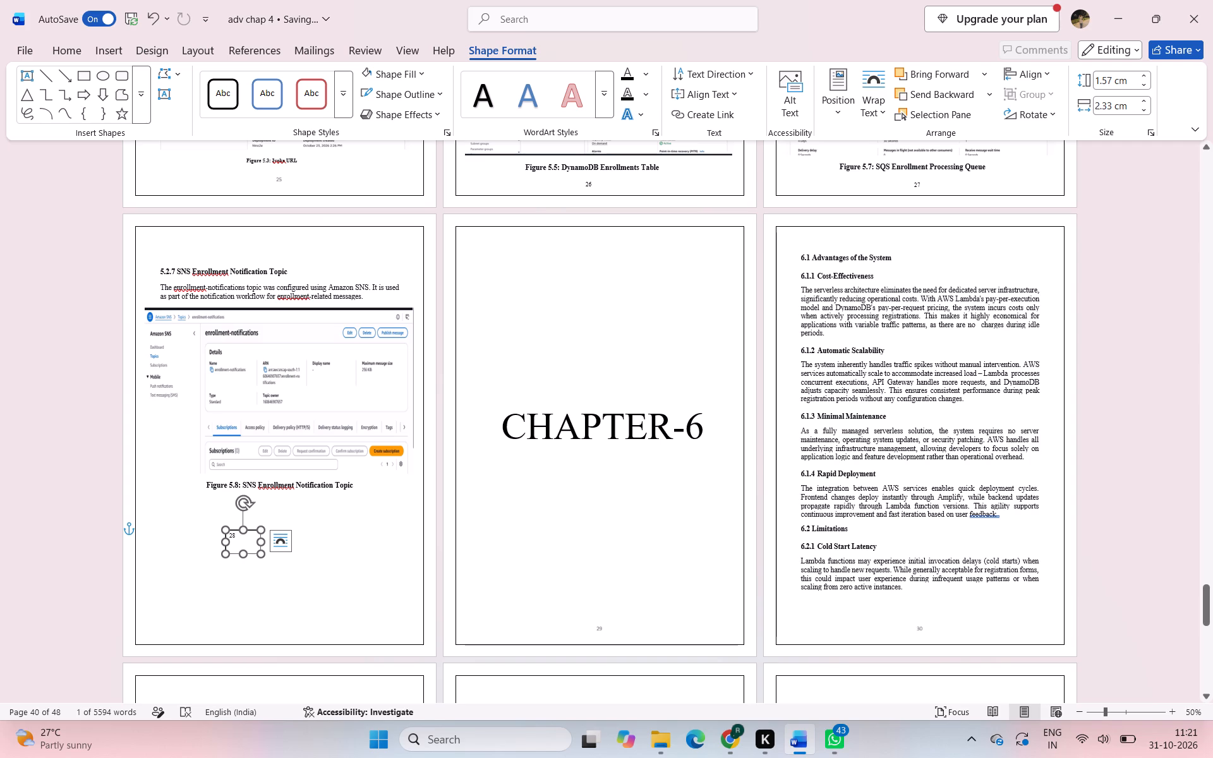
{"action": "left_click_drag", "start_coordinate": [250, 553], "coordinate": [285, 644]}
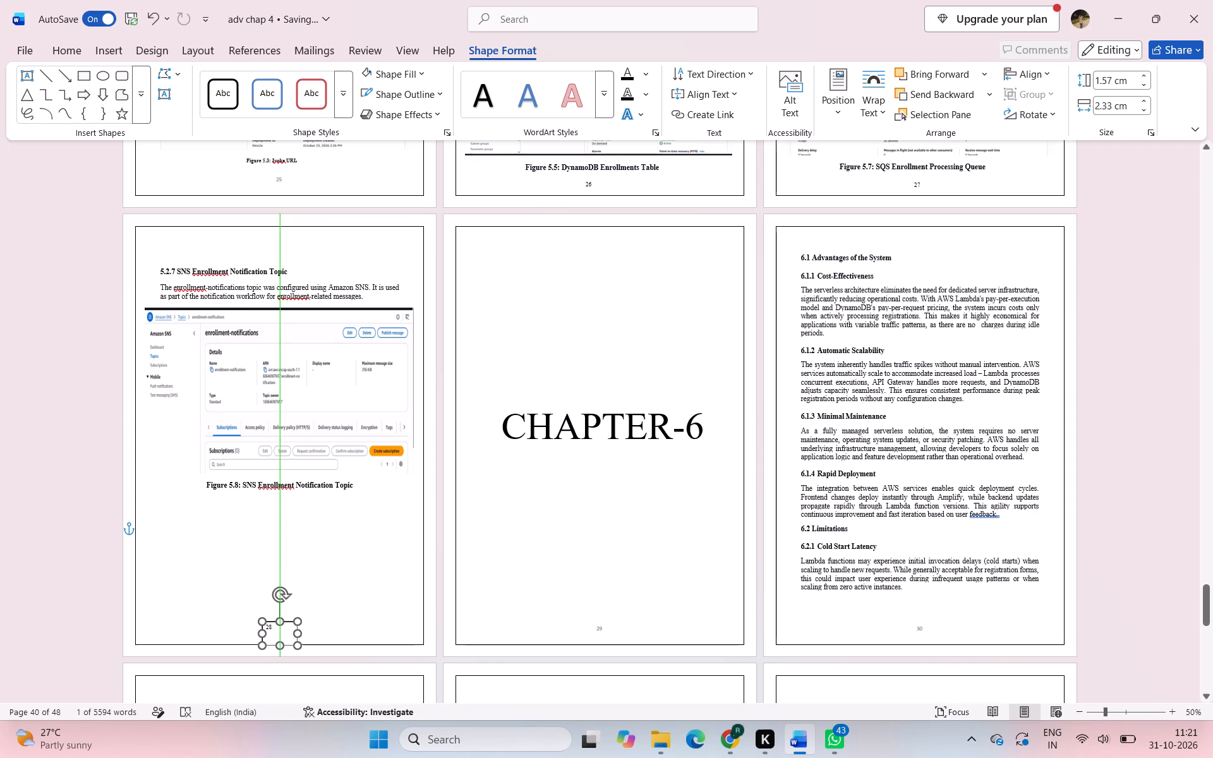
{"action": "left_click_drag", "start_coordinate": [285, 644], "coordinate": [287, 644]}
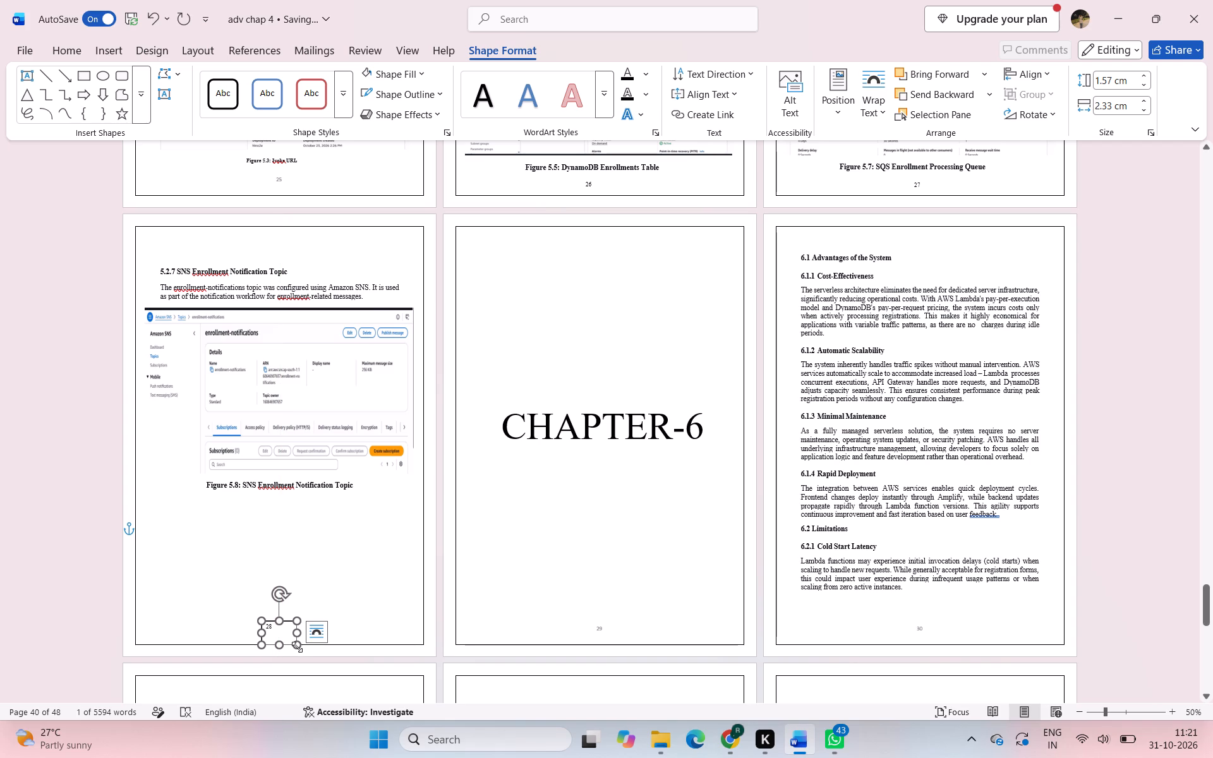
{"action": "left_click_drag", "start_coordinate": [296, 647], "coordinate": [281, 633]}
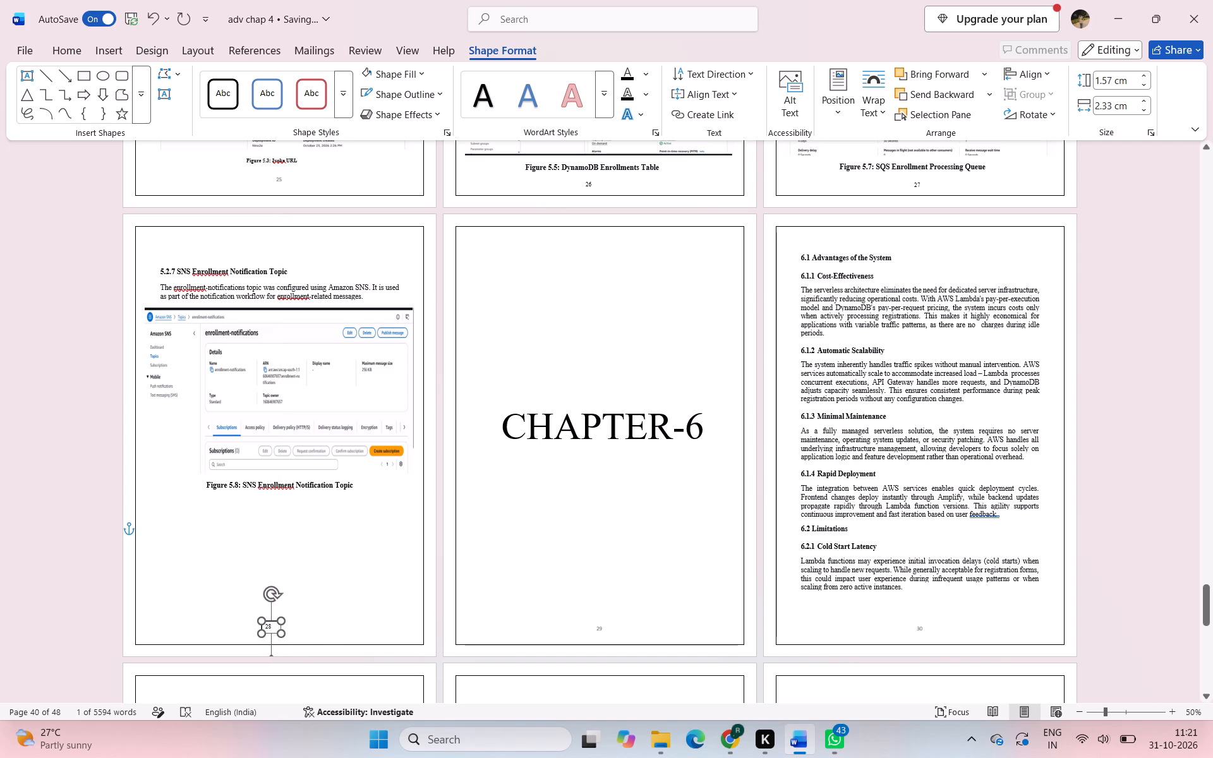
{"action": "left_click_drag", "start_coordinate": [281, 633], "coordinate": [281, 635]}
Recolor the outline of the 28 page-number box so it blends into the page.
{"action": "left_click", "coordinate": [442, 99]}
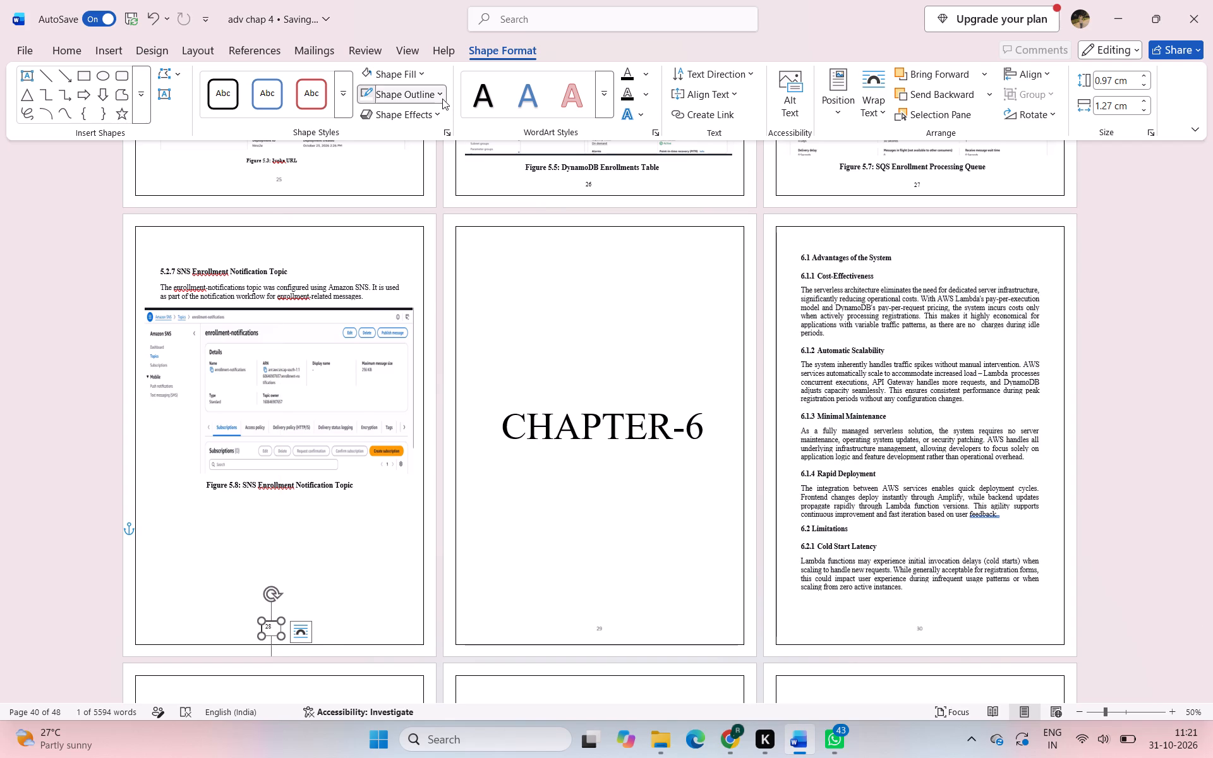
{"action": "left_click", "coordinate": [373, 170]}
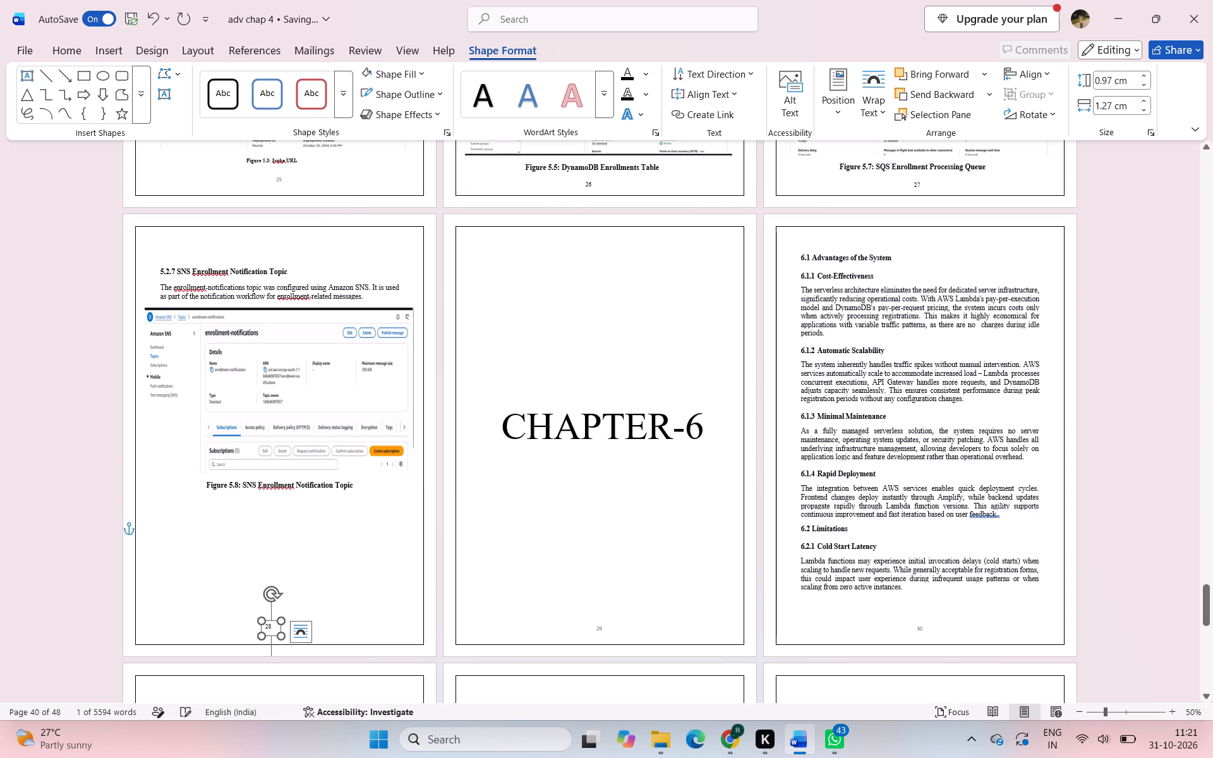
Align the 28 page-number box with the horizontal center of the SNS Enrollment Notification Topic page.
{"action": "left_click", "coordinate": [282, 526]}
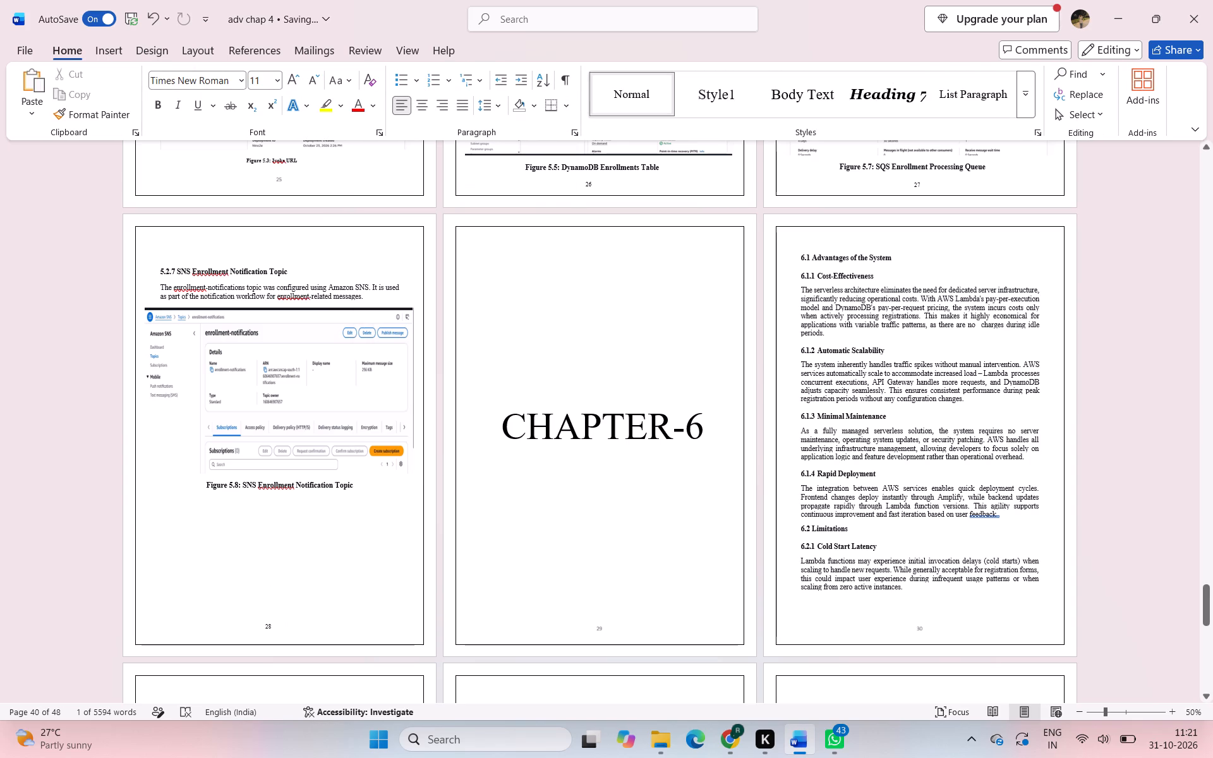
{"action": "left_click", "coordinate": [269, 630]}
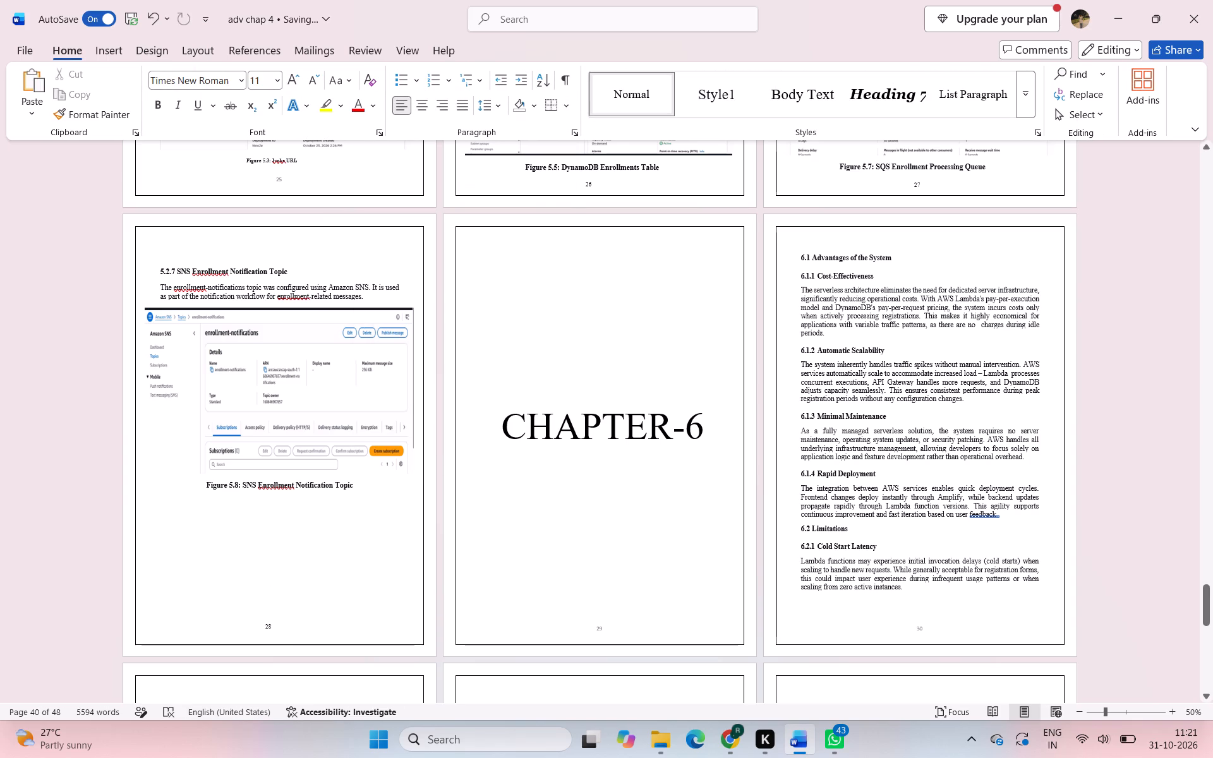
{"action": "left_click_drag", "start_coordinate": [283, 627], "coordinate": [299, 628]}
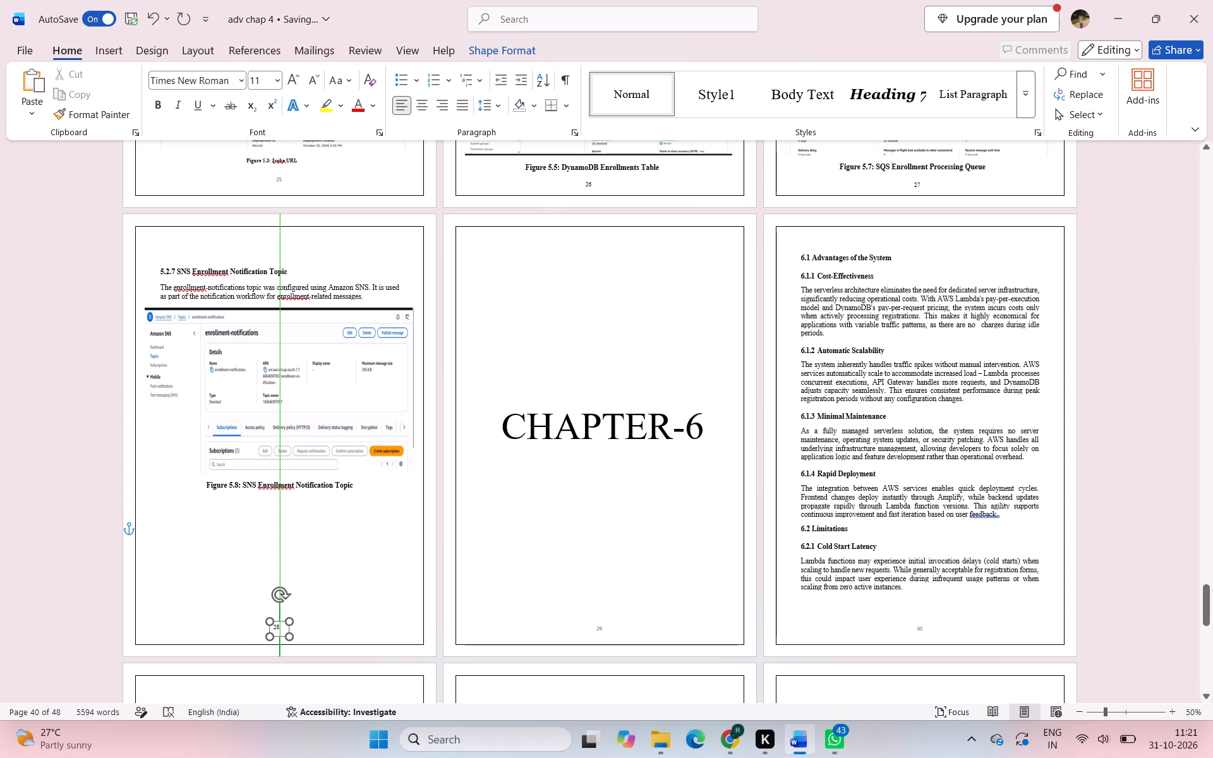
{"action": "left_click_drag", "start_coordinate": [299, 628], "coordinate": [299, 629]}
{"action": "left_click", "coordinate": [329, 586]}
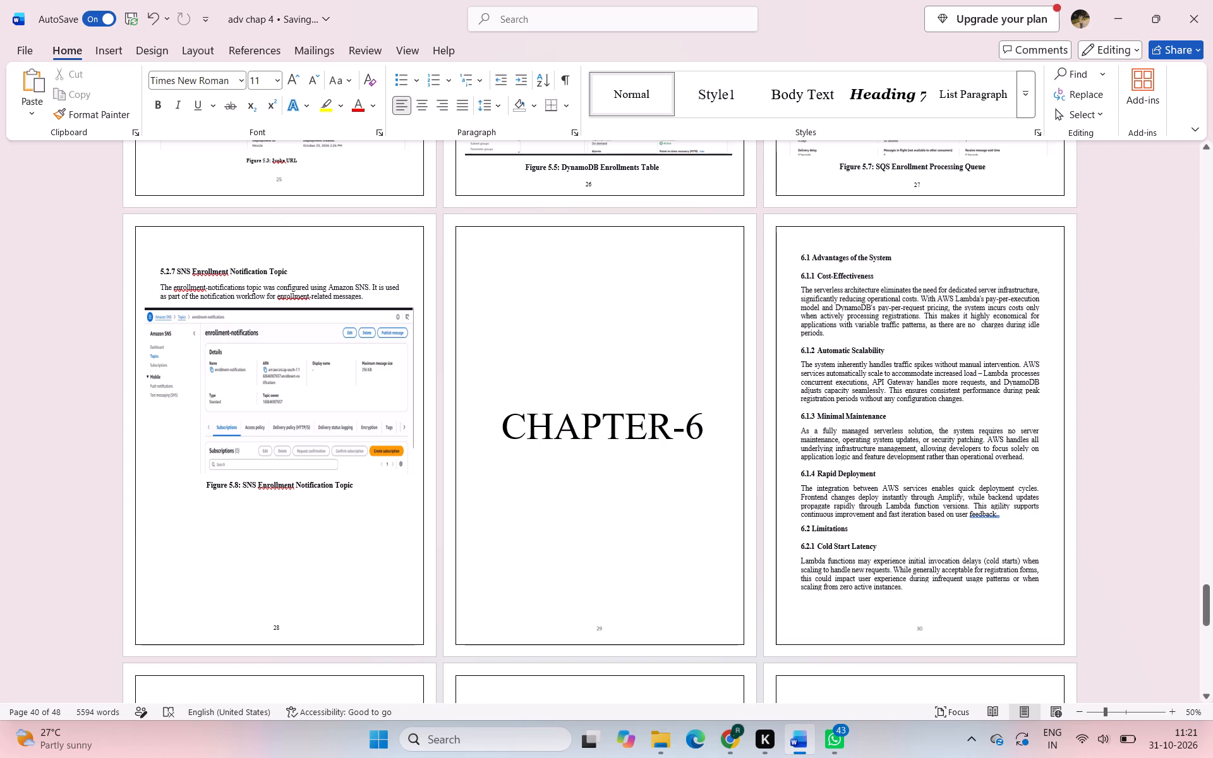
Review the report from Chapter 4 through the closing pages, checking the layout, figure captions, page numbers and remaining chapters.
{"action": "scroll", "coordinate": [593, 443], "scroll_direction": "up", "scroll_amount": 7}
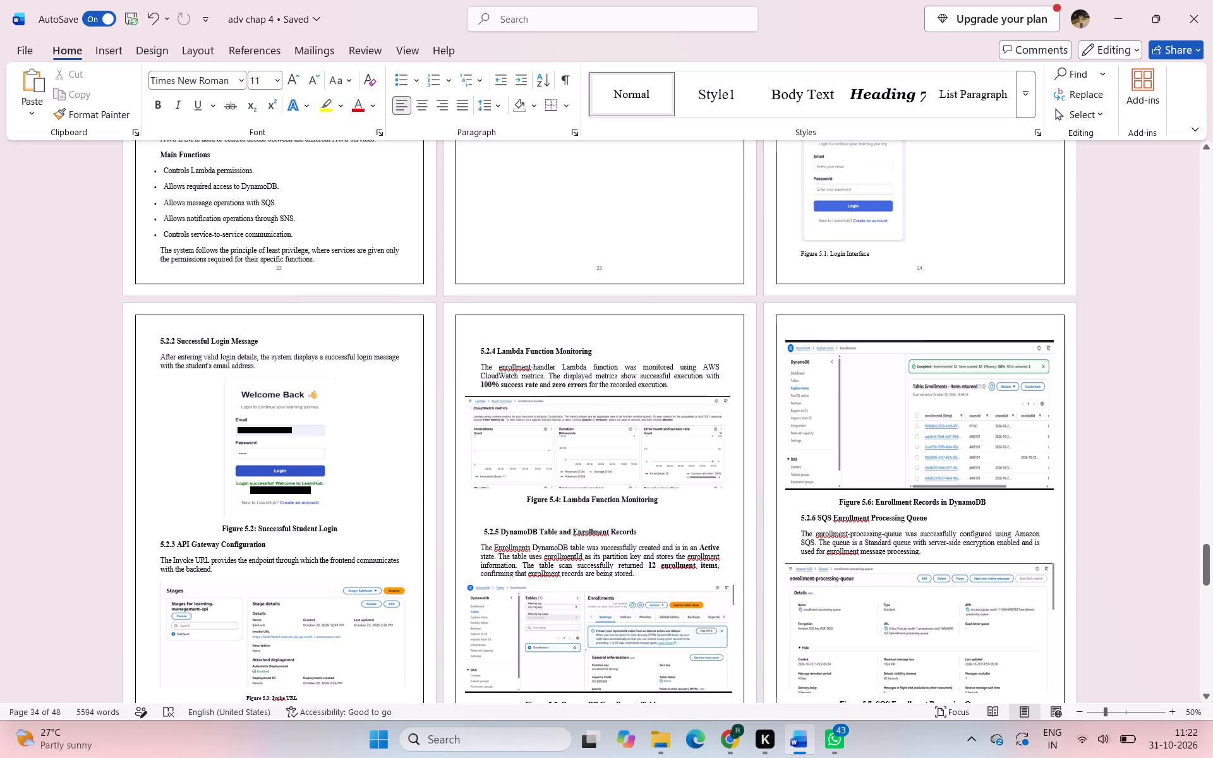
{"action": "scroll", "coordinate": [462, 318], "scroll_direction": "up", "scroll_amount": 5}
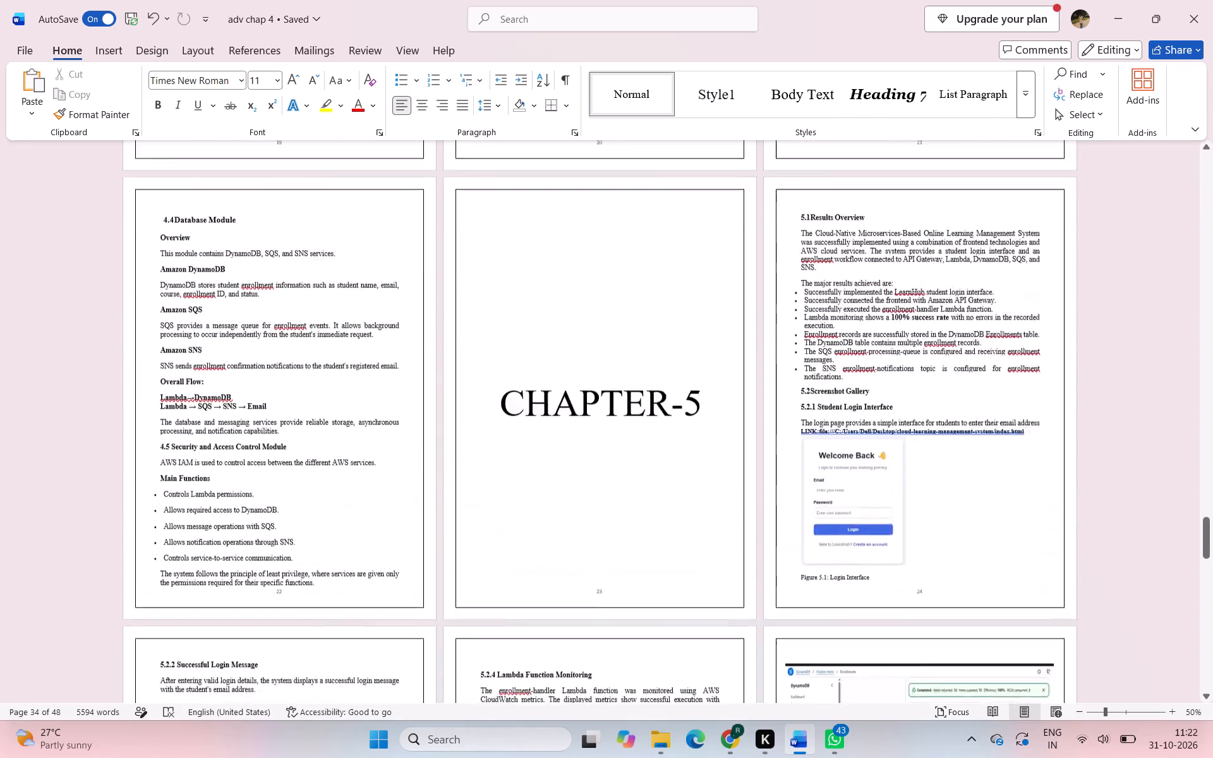
{"action": "scroll", "coordinate": [462, 318], "scroll_direction": "up", "scroll_amount": 8}
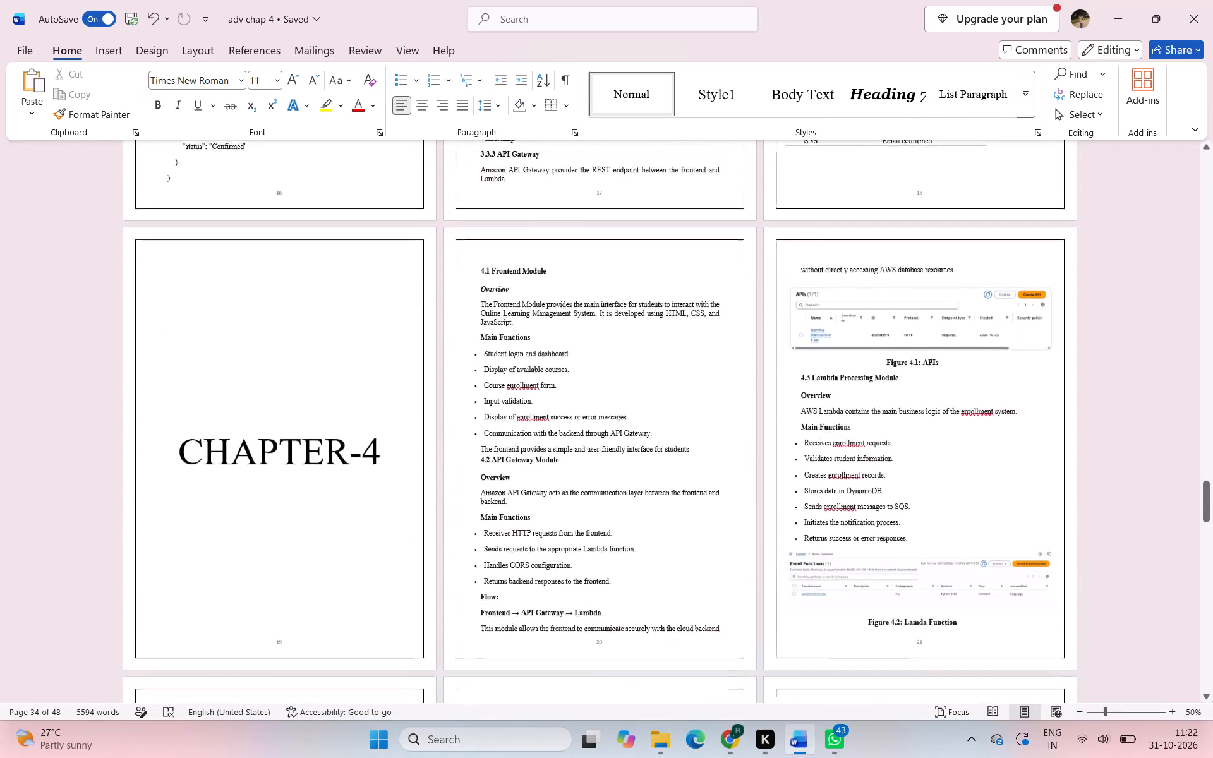
{"action": "scroll", "coordinate": [462, 318], "scroll_direction": "up", "scroll_amount": 2}
{"action": "scroll", "coordinate": [462, 318], "scroll_direction": "down", "scroll_amount": 1}
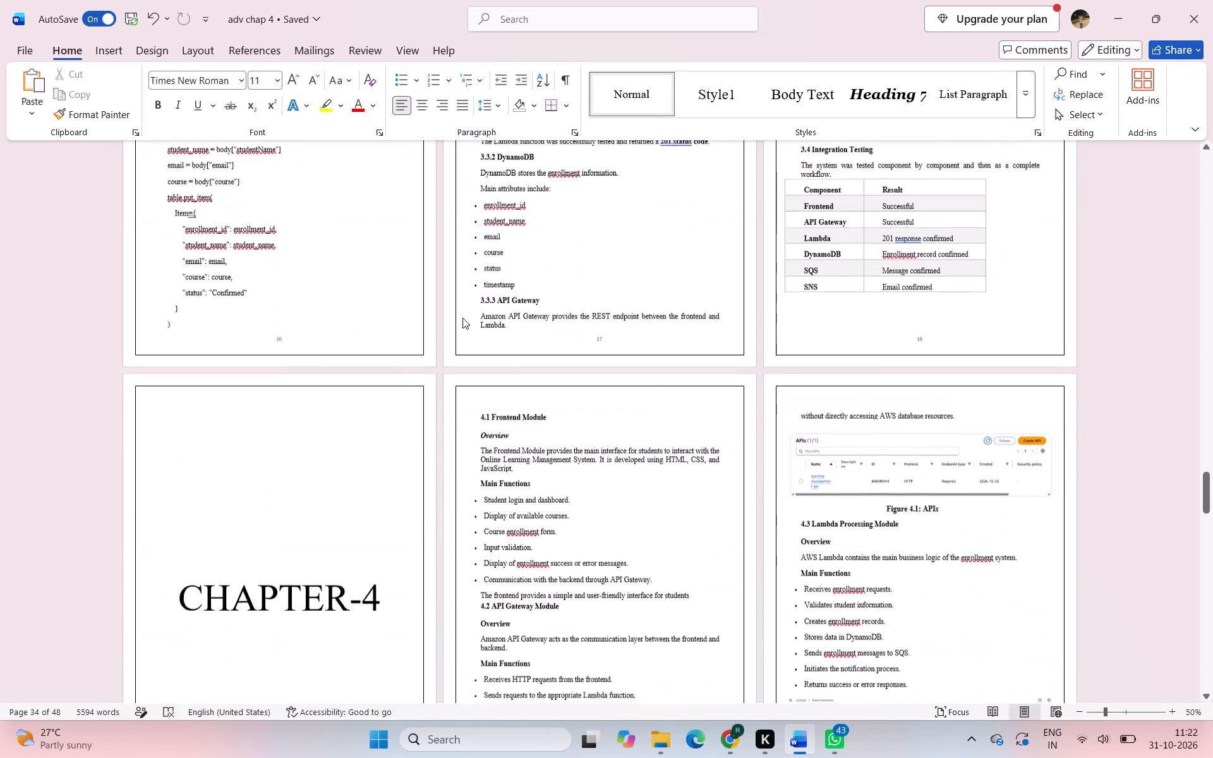
{"action": "scroll", "coordinate": [462, 318], "scroll_direction": "down", "scroll_amount": 1}
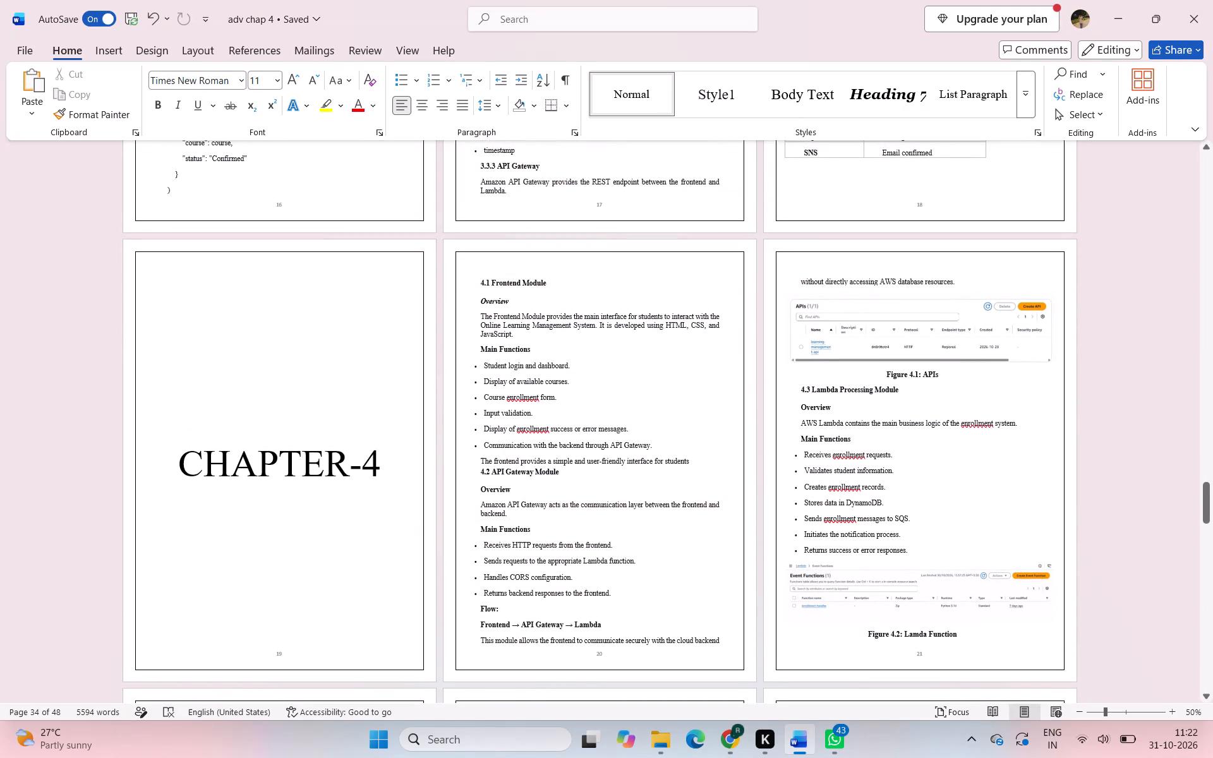
{"action": "scroll", "coordinate": [462, 318], "scroll_direction": "down", "scroll_amount": 1}
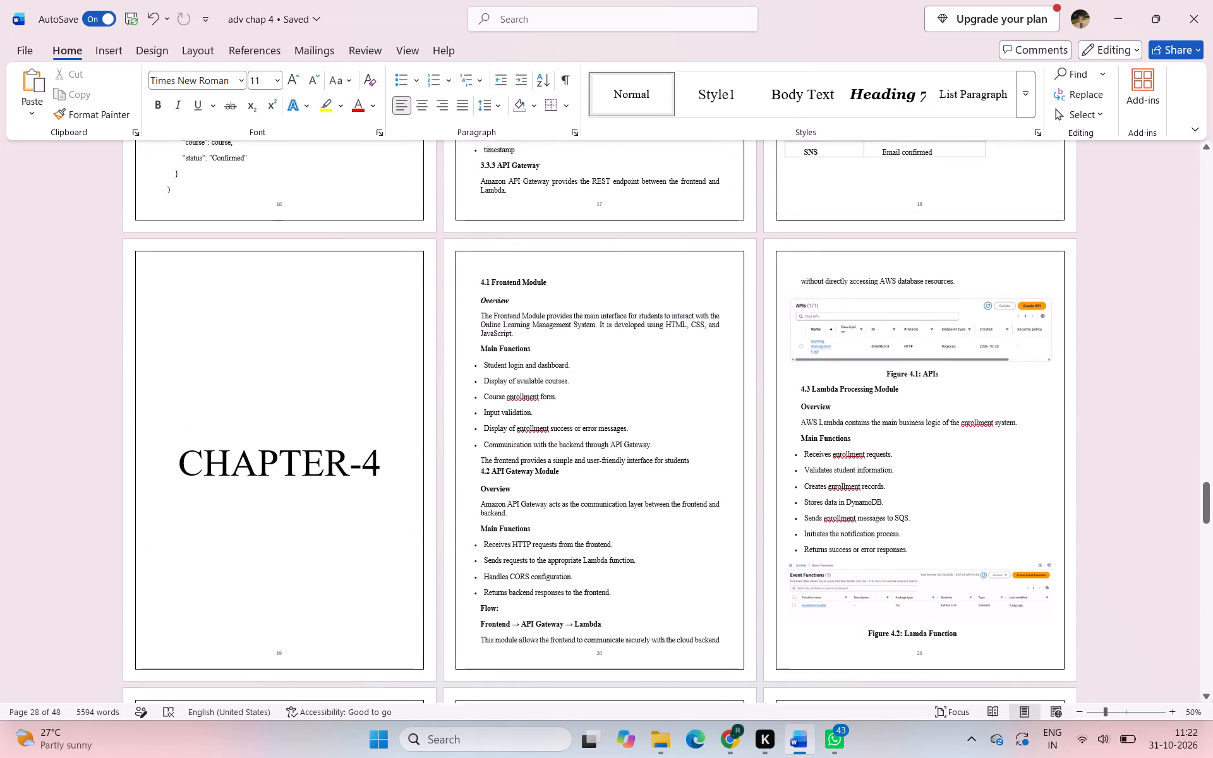
{"action": "scroll", "coordinate": [462, 318], "scroll_direction": "down", "scroll_amount": 1}
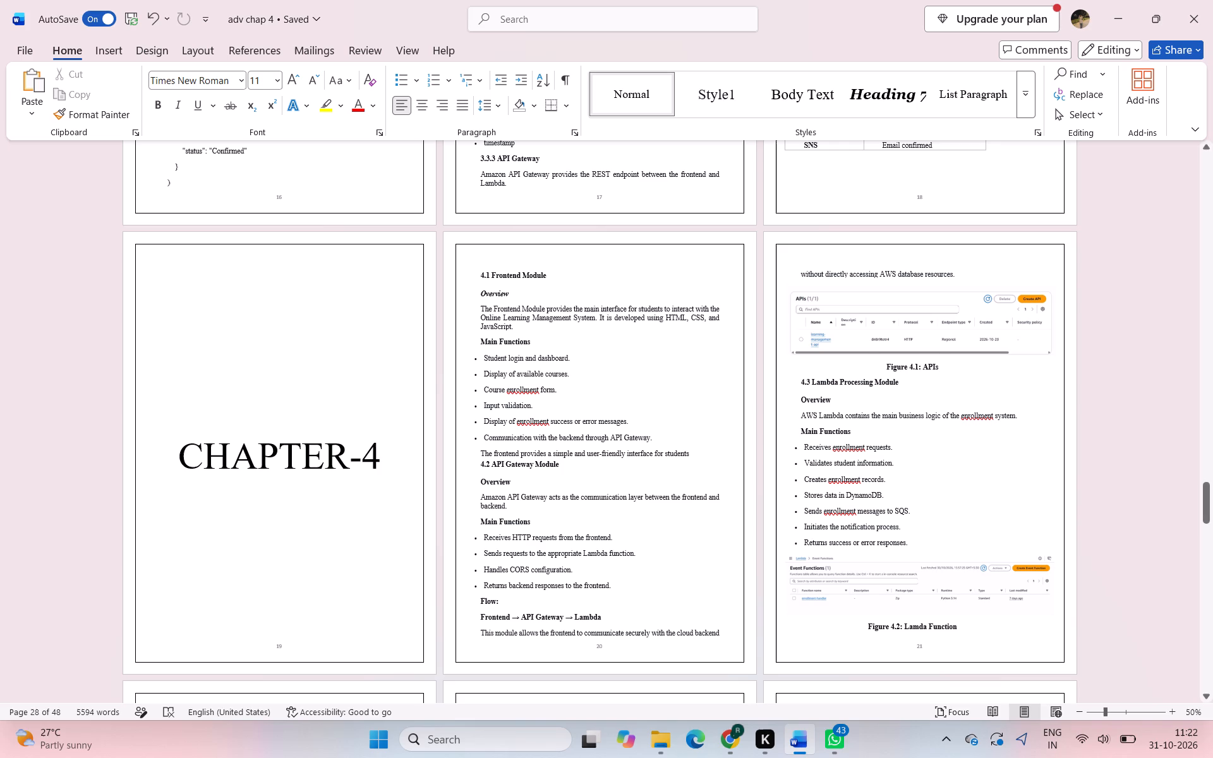
{"action": "scroll", "coordinate": [312, 394], "scroll_direction": "down", "scroll_amount": 5}
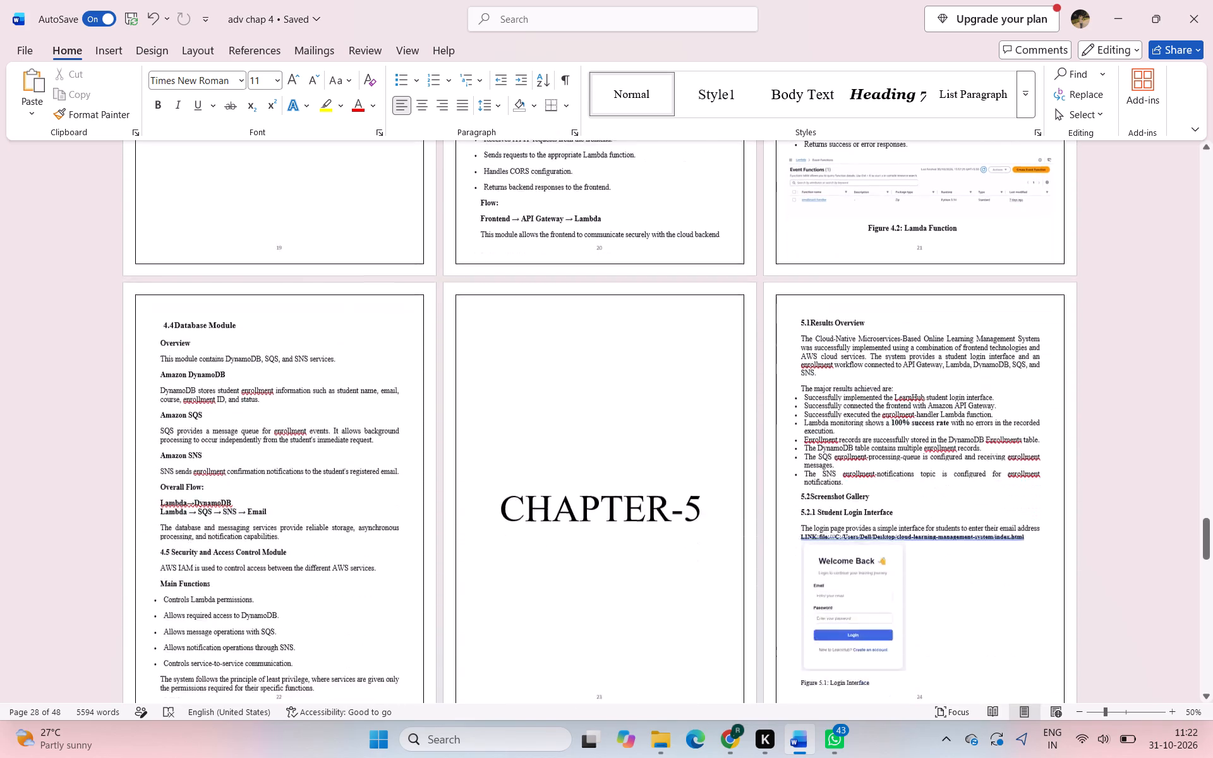
{"action": "scroll", "coordinate": [312, 394], "scroll_direction": "down", "scroll_amount": 1}
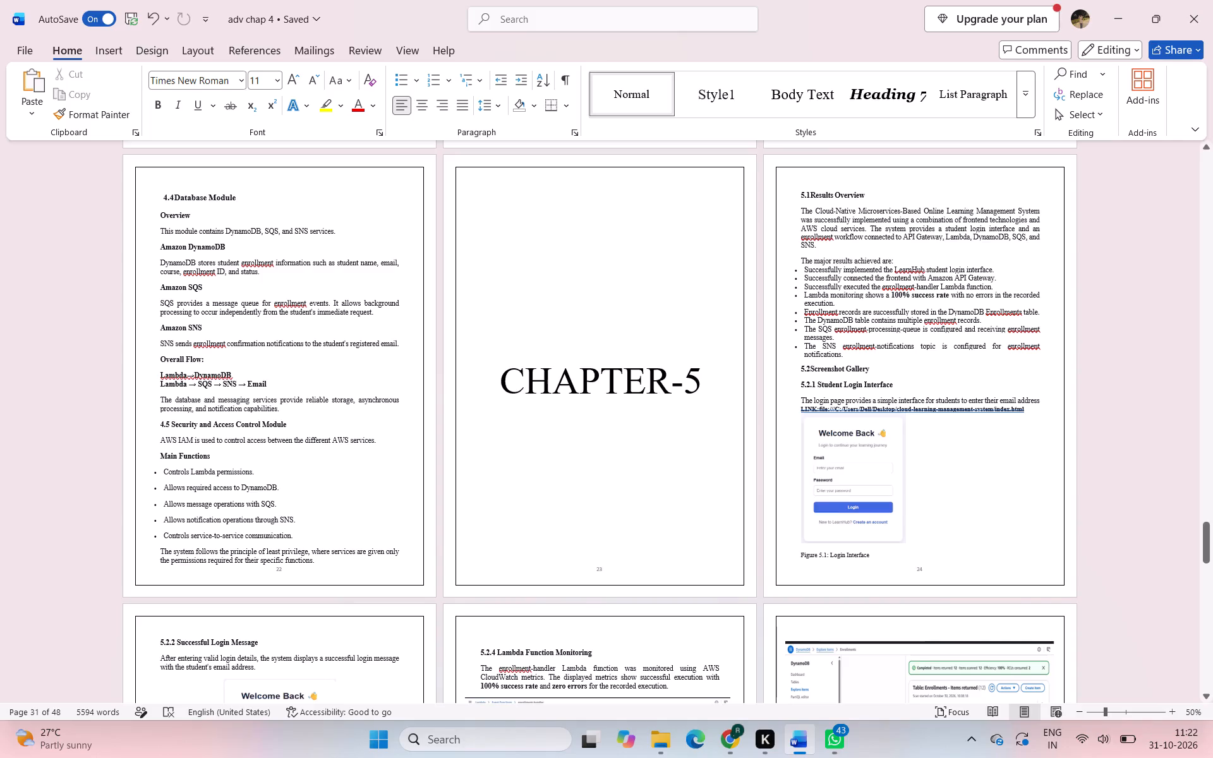
{"action": "scroll", "coordinate": [565, 344], "scroll_direction": "down", "scroll_amount": 6}
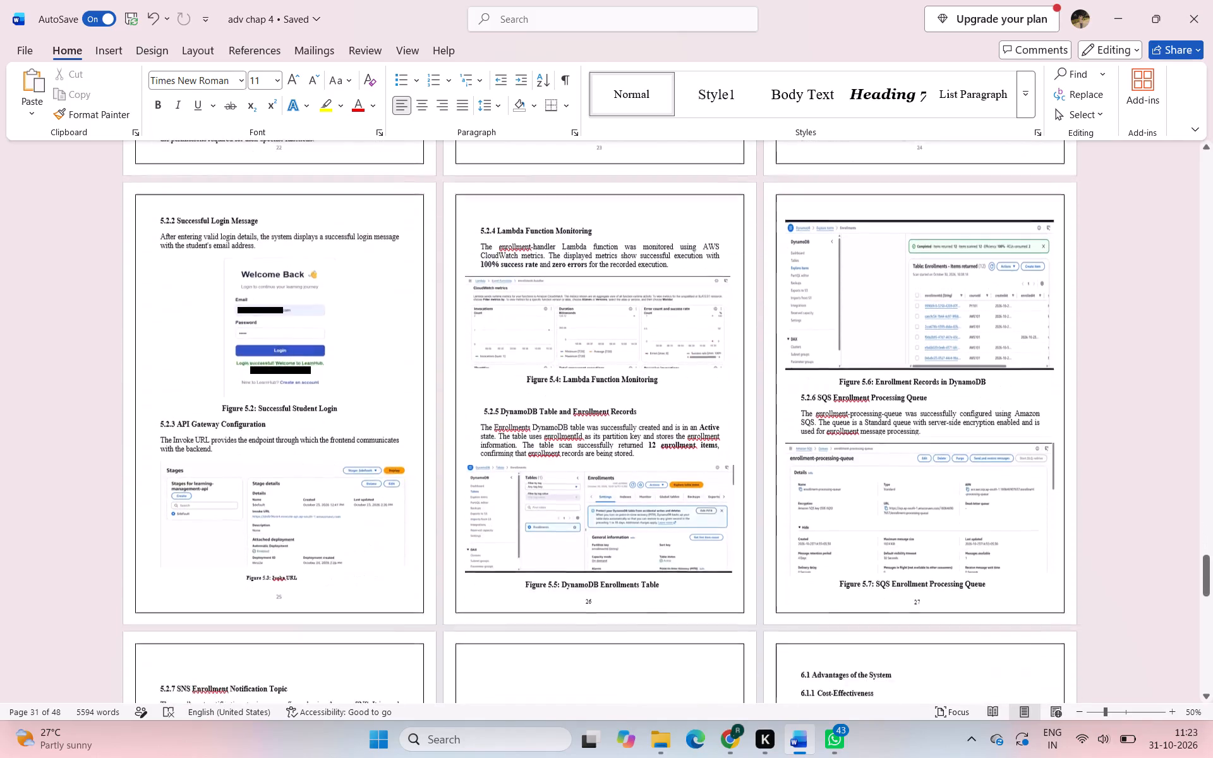
{"action": "scroll", "coordinate": [565, 344], "scroll_direction": "down", "scroll_amount": 11}
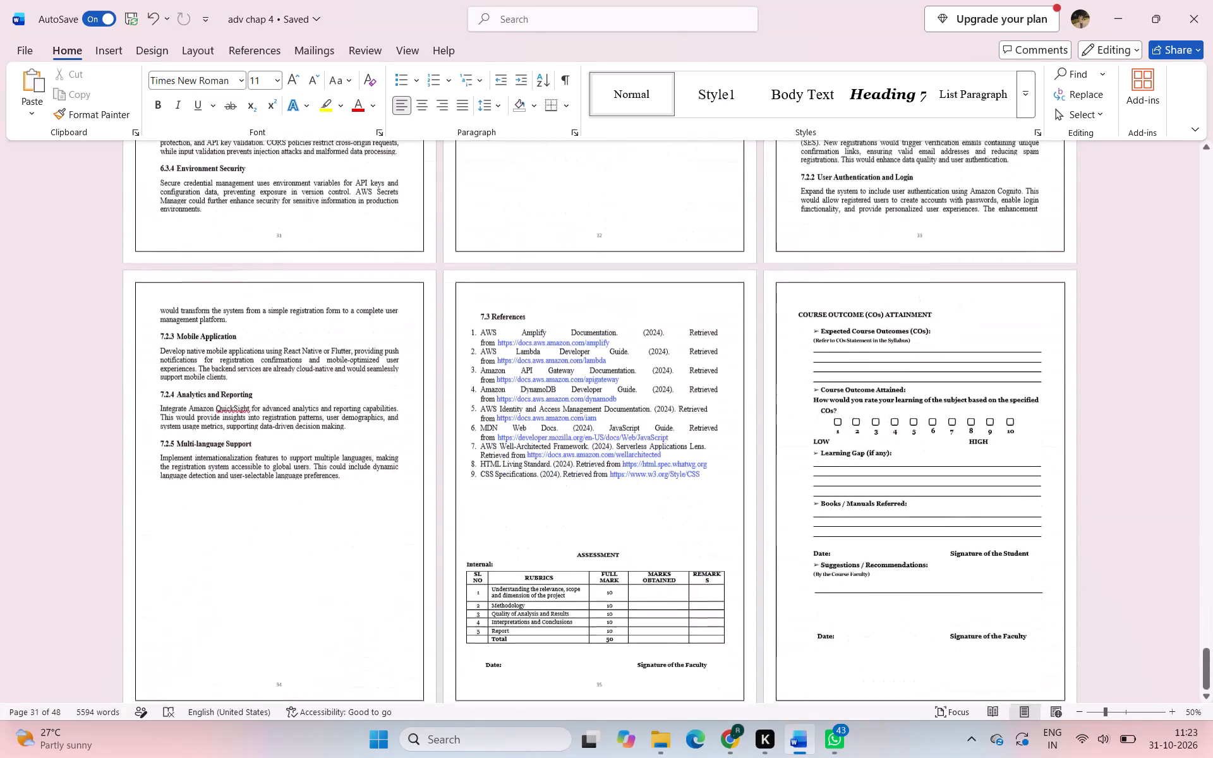
{"action": "scroll", "coordinate": [565, 344], "scroll_direction": "down", "scroll_amount": 3}
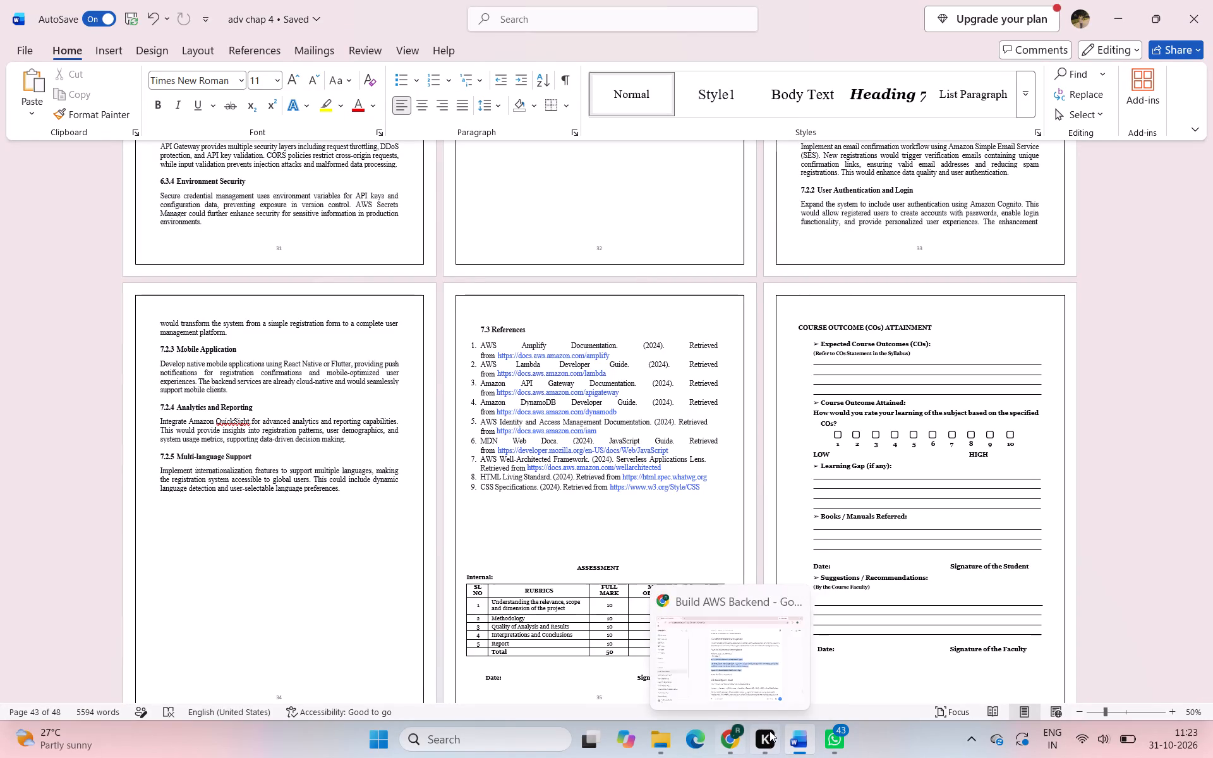
{"action": "left_click", "coordinate": [735, 748]}
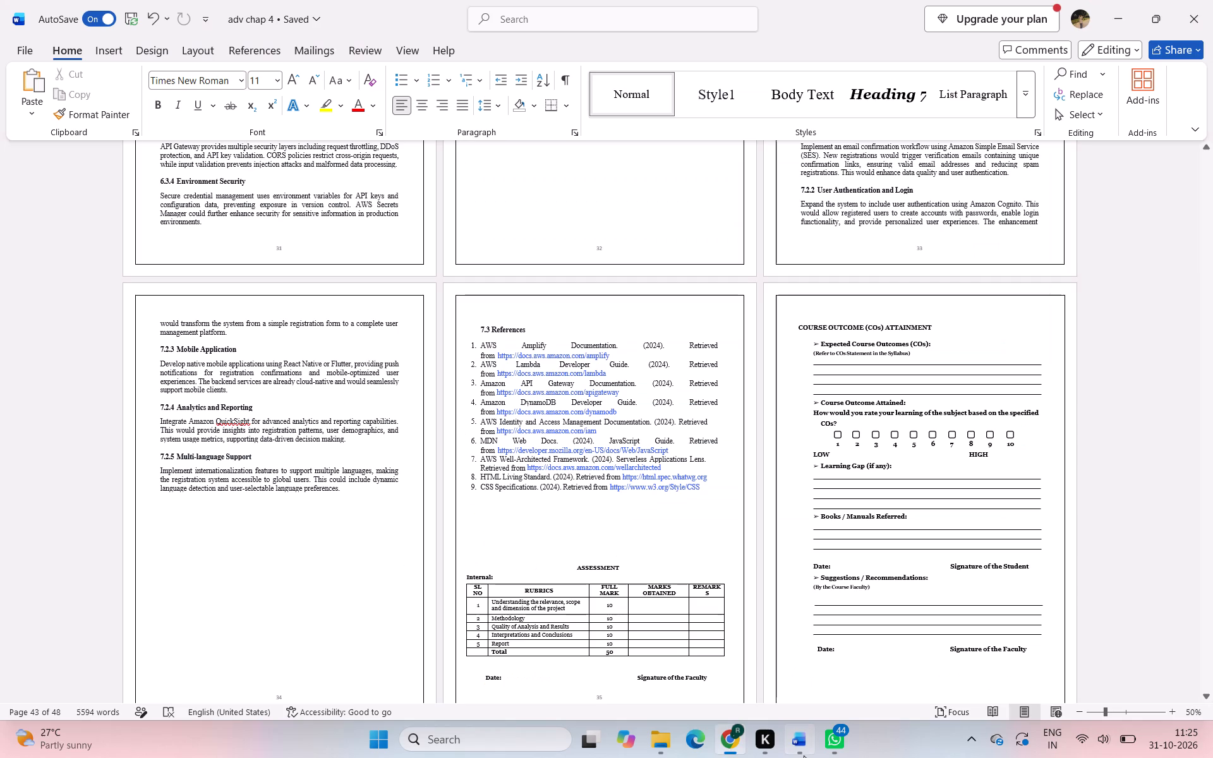
{"action": "scroll", "coordinate": [738, 349], "scroll_direction": "up", "scroll_amount": 3}
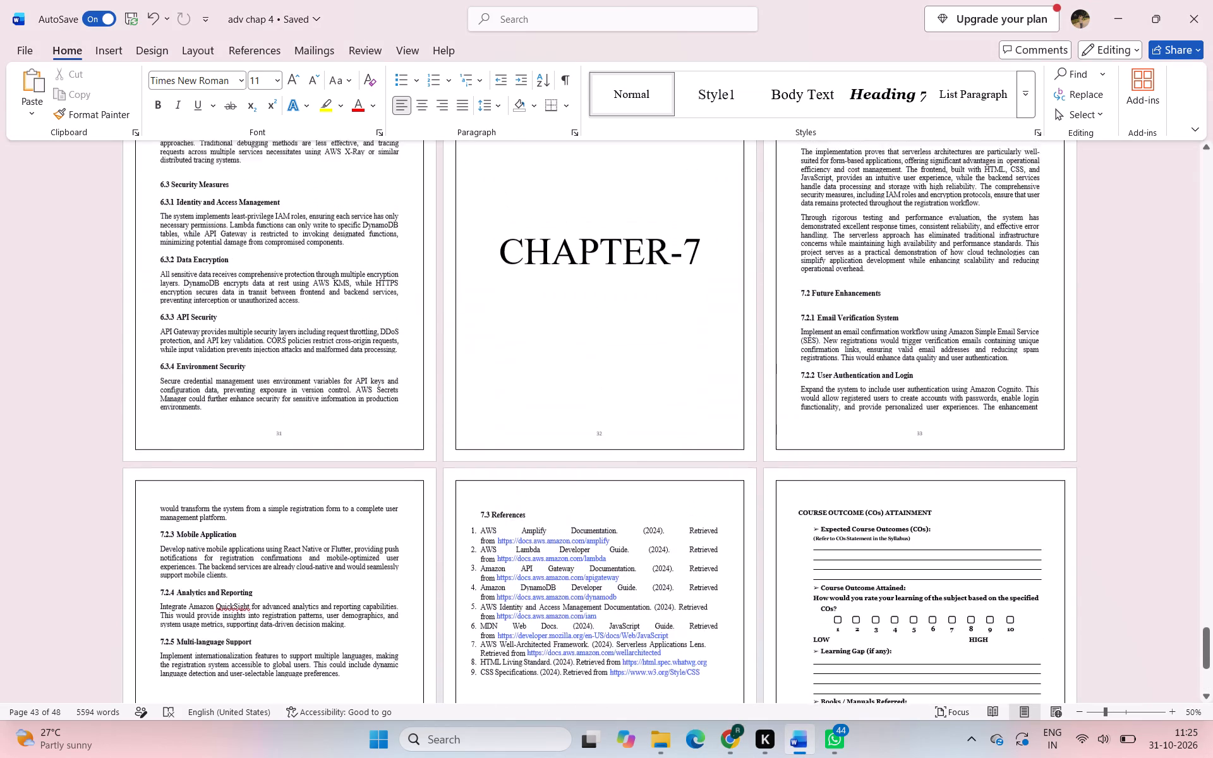
{"action": "scroll", "coordinate": [738, 349], "scroll_direction": "up", "scroll_amount": 6}
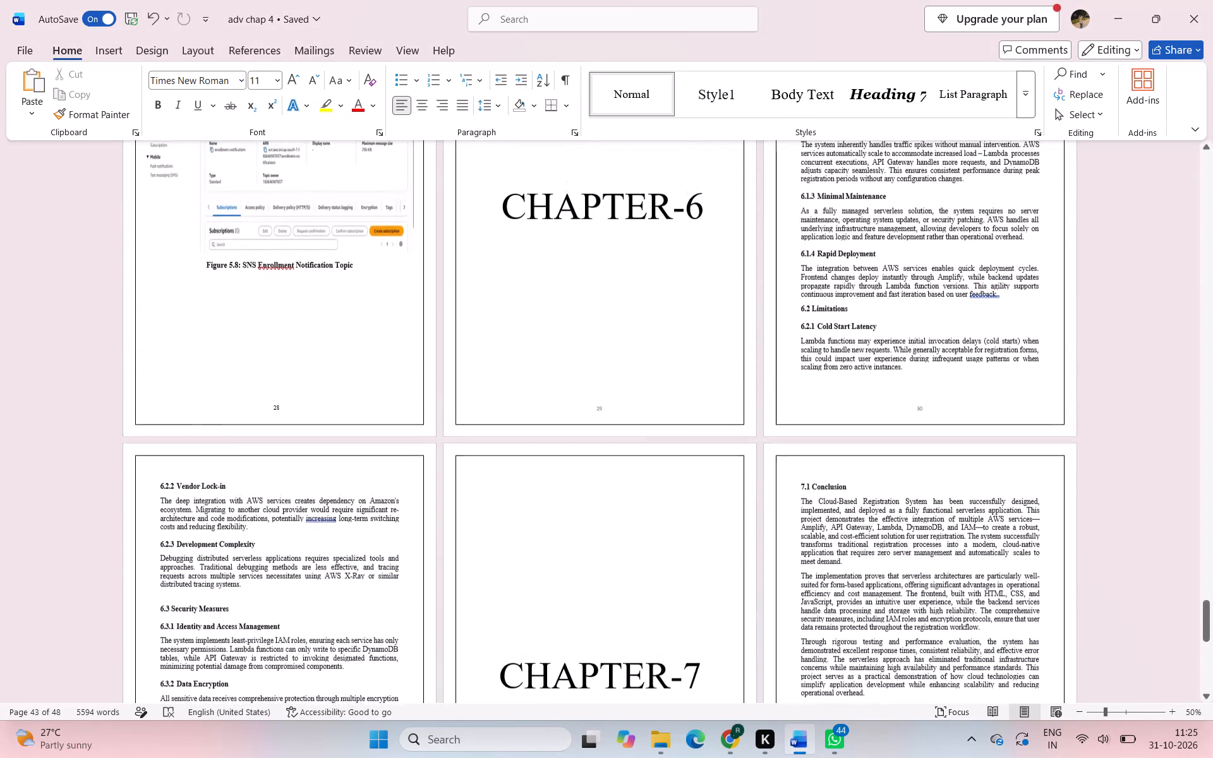
{"action": "scroll", "coordinate": [738, 349], "scroll_direction": "up", "scroll_amount": 3}
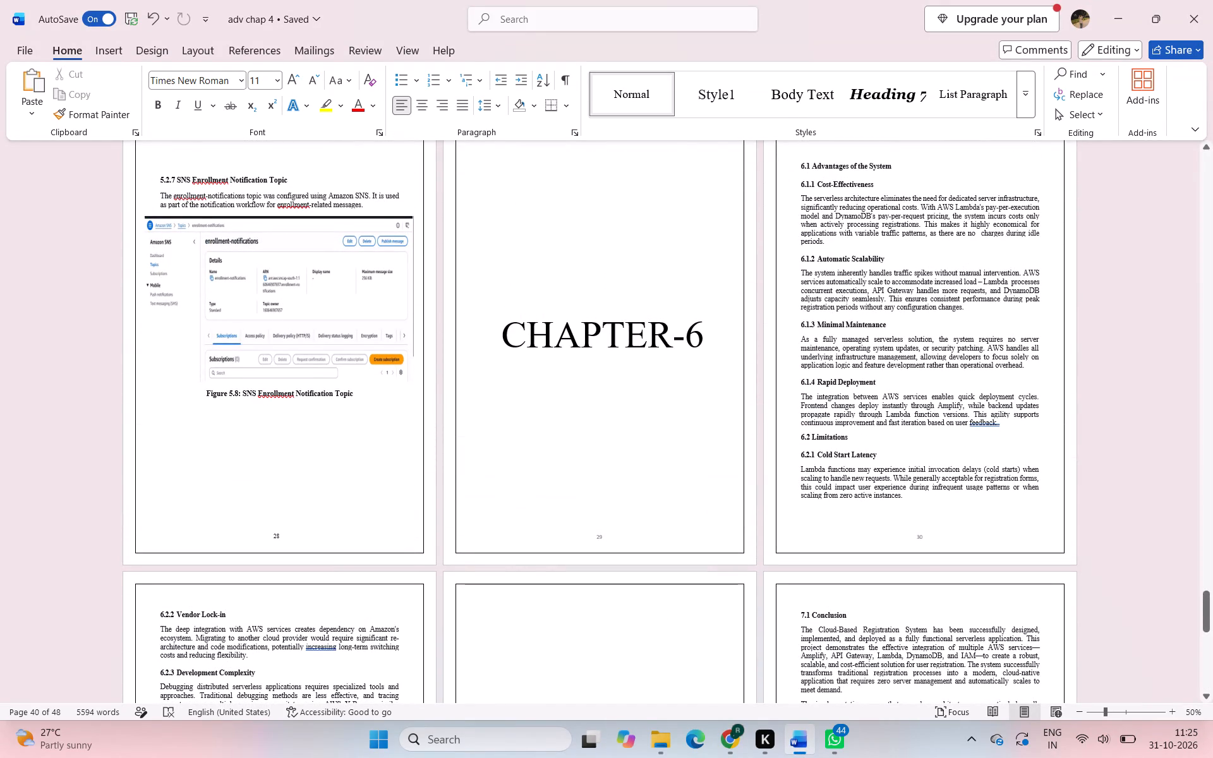
{"action": "left_click_drag", "start_coordinate": [813, 162], "coordinate": [830, 400]}
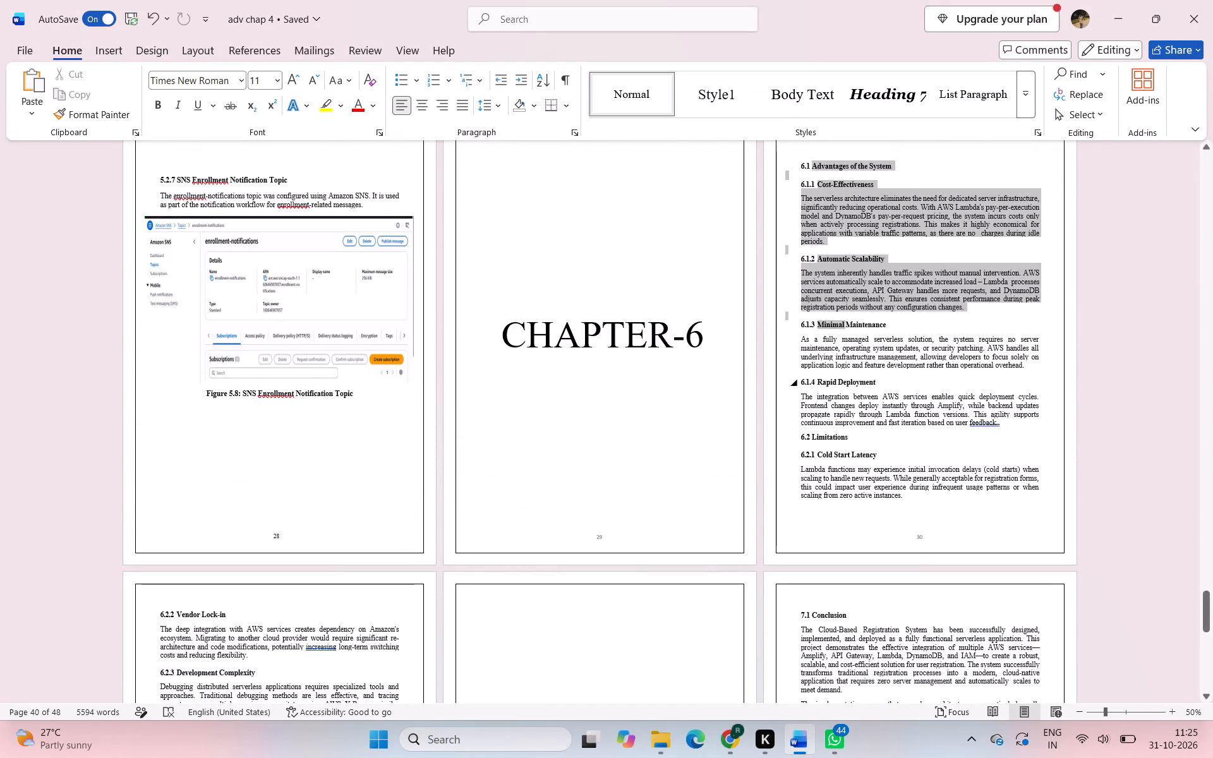
{"action": "left_click_drag", "start_coordinate": [830, 400], "coordinate": [417, 746]}
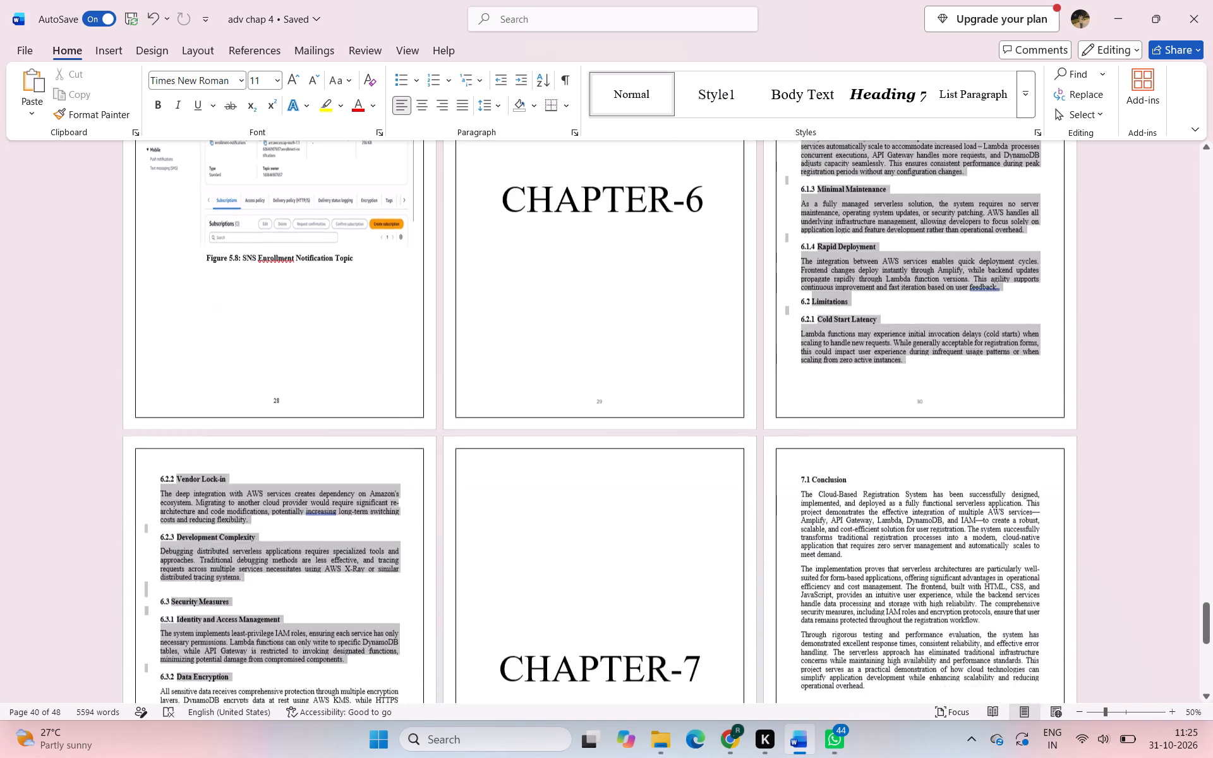
{"action": "left_click_drag", "start_coordinate": [417, 746], "coordinate": [404, 369]}
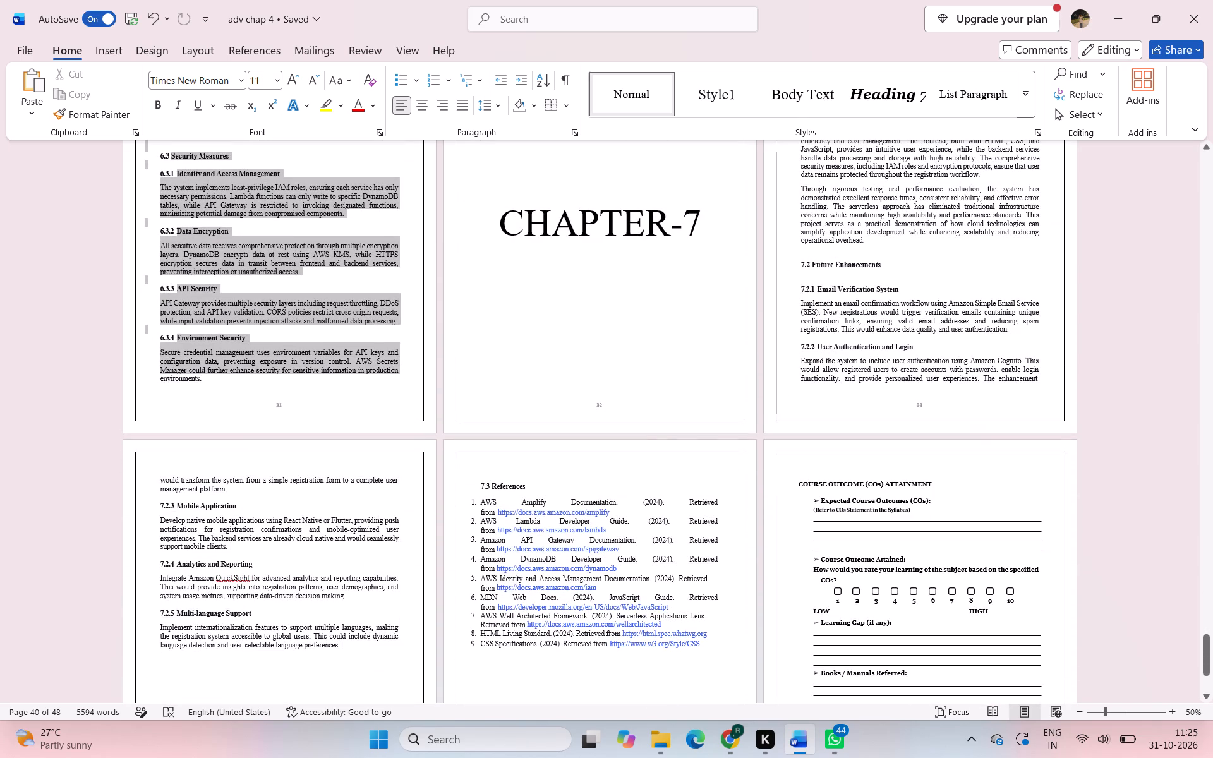
{"action": "left_click_drag", "start_coordinate": [404, 369], "coordinate": [404, 370]}
{"action": "key", "text": "BackSpace"}
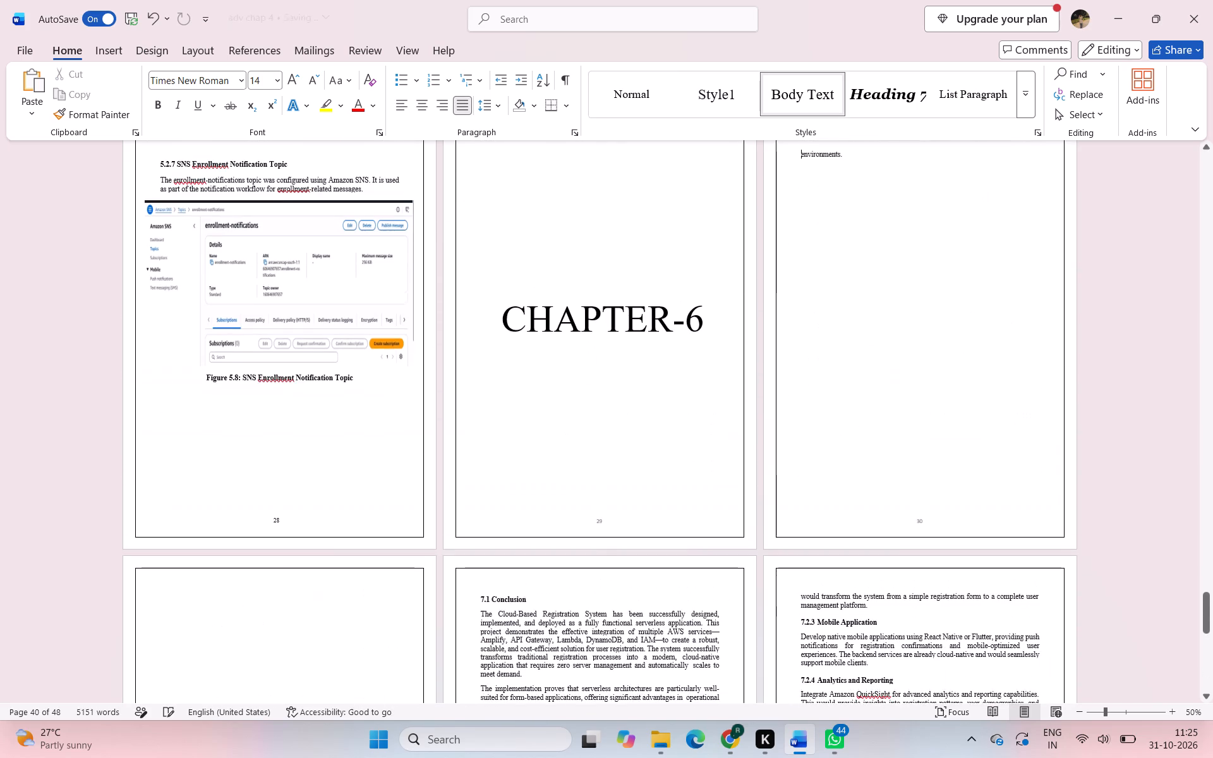
{"action": "scroll", "coordinate": [404, 370], "scroll_direction": "up", "scroll_amount": 2}
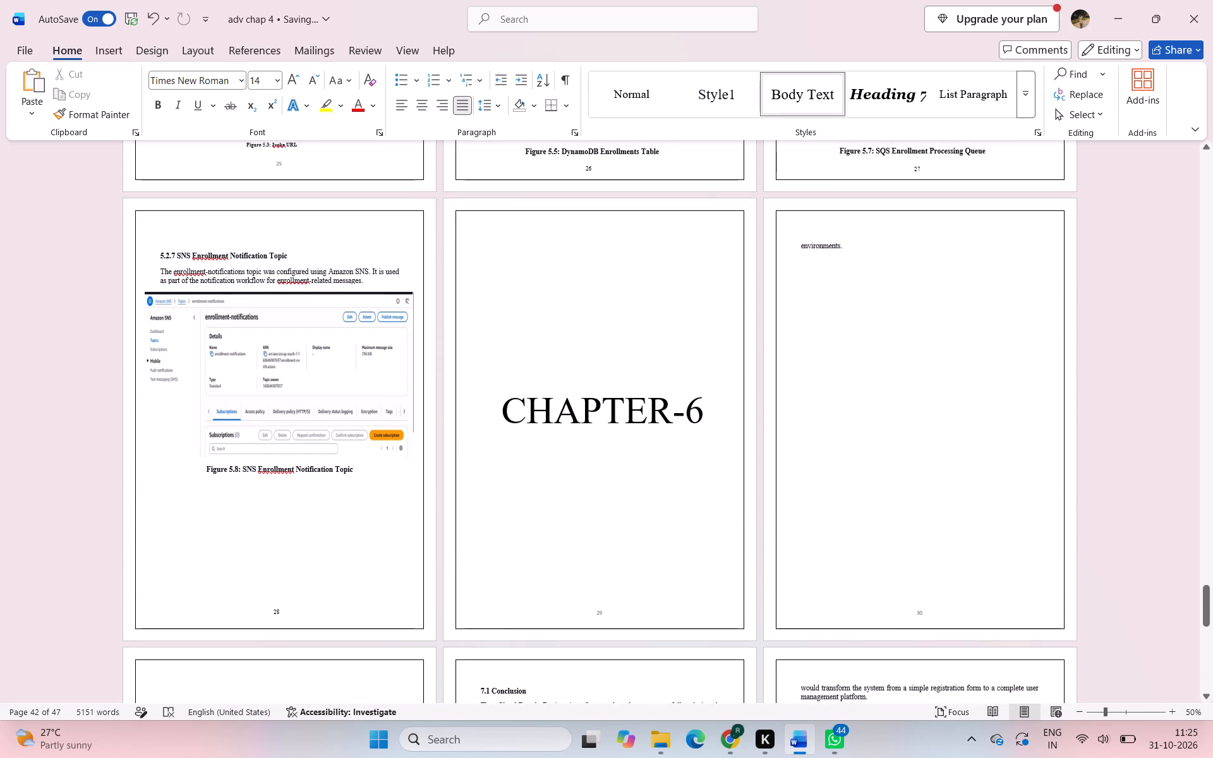
{"action": "left_click_drag", "start_coordinate": [801, 247], "coordinate": [885, 244]}
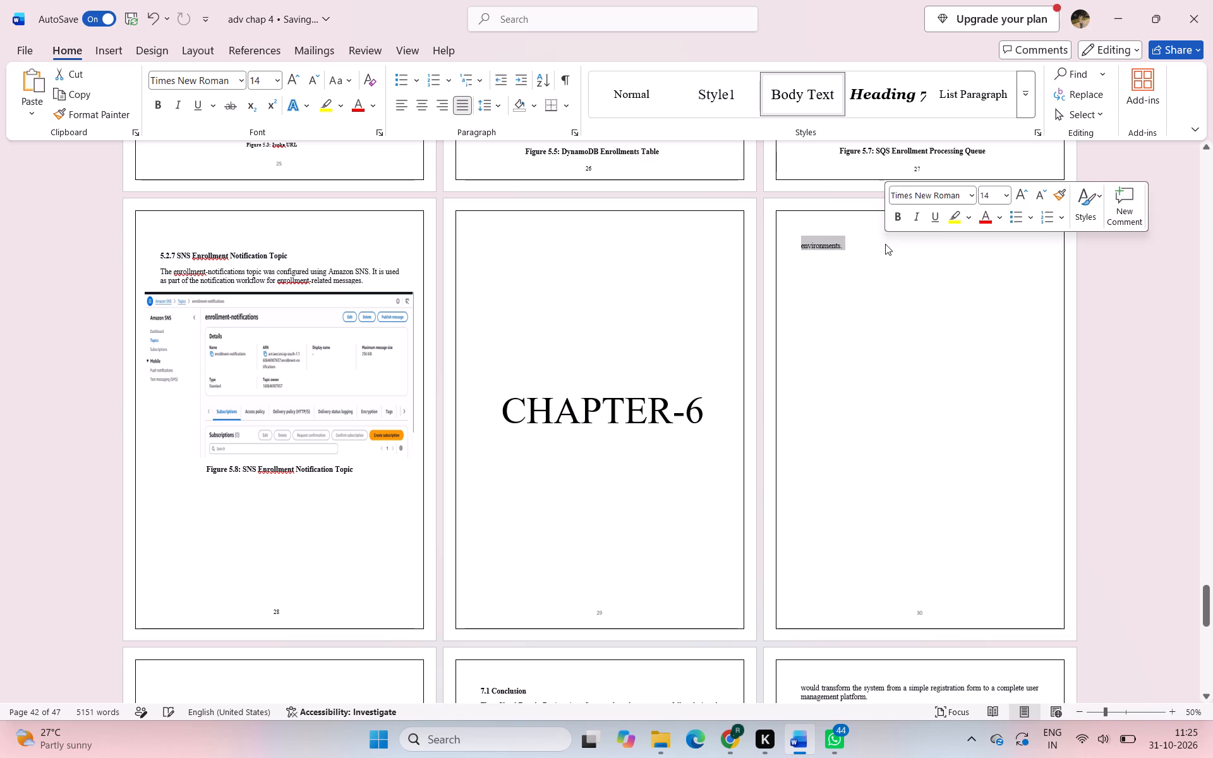
{"action": "key", "text": "BackSpace"}
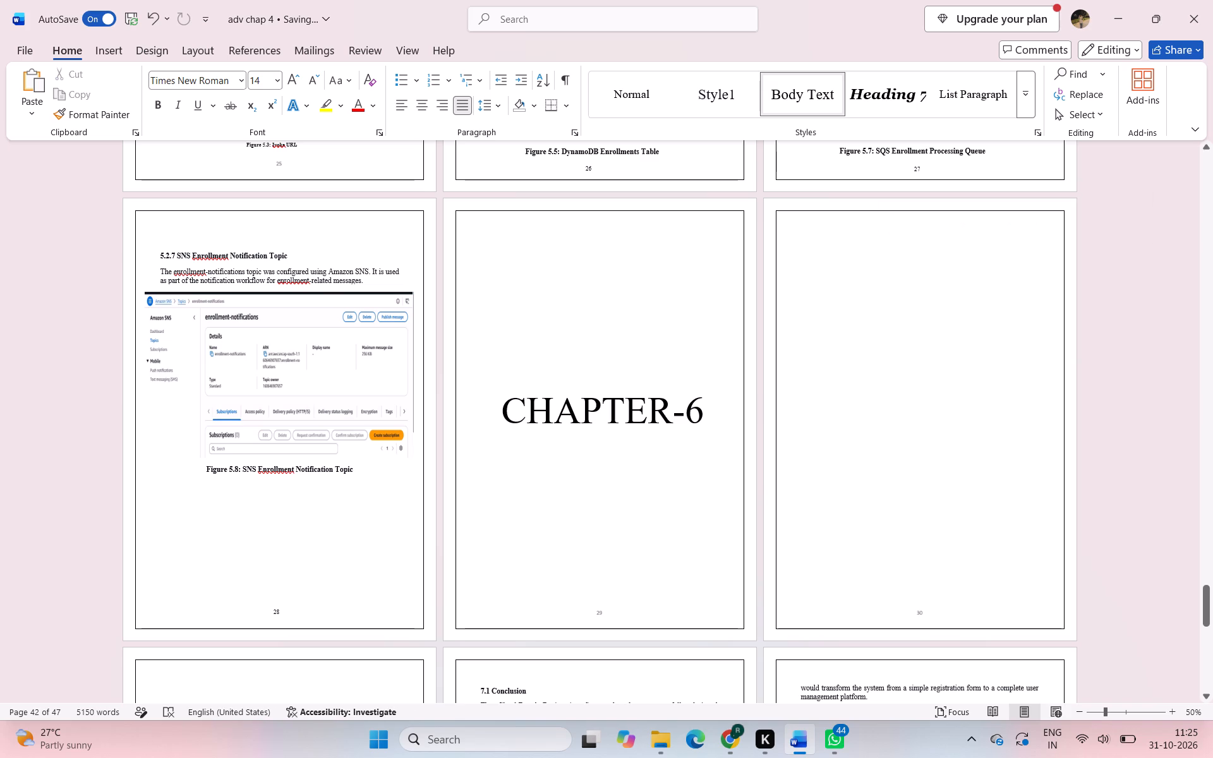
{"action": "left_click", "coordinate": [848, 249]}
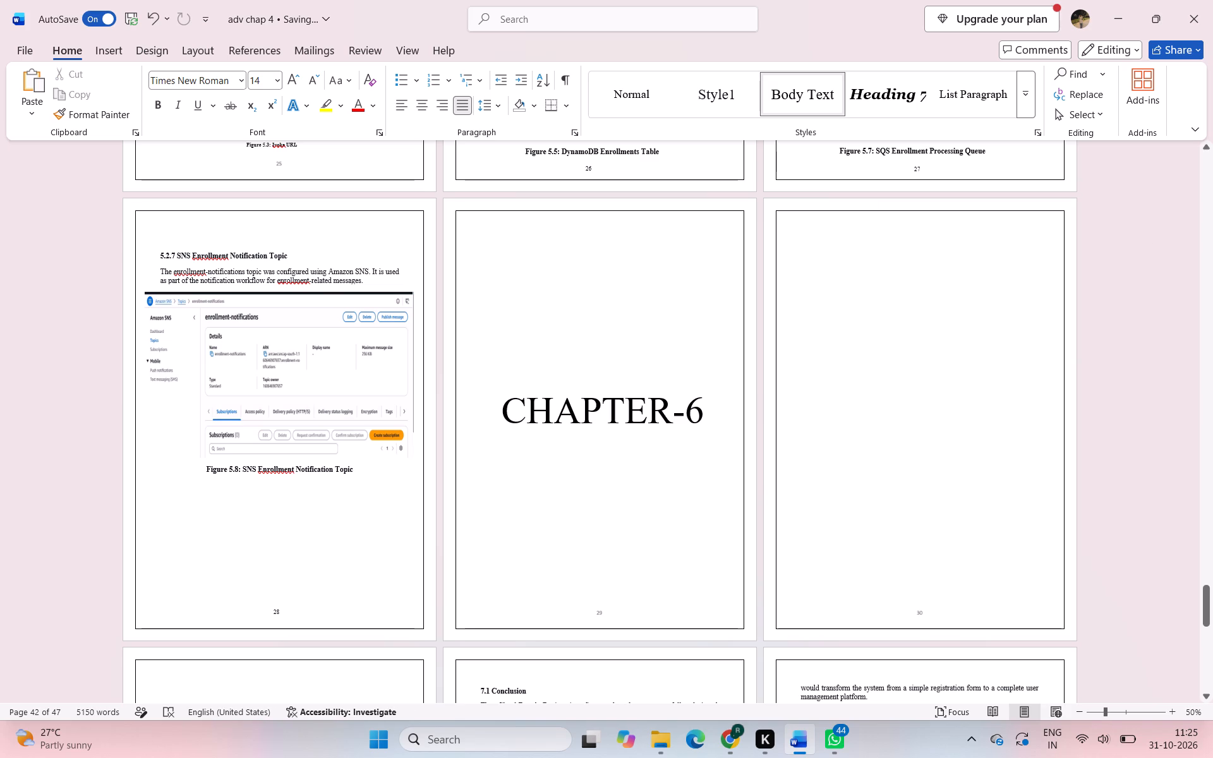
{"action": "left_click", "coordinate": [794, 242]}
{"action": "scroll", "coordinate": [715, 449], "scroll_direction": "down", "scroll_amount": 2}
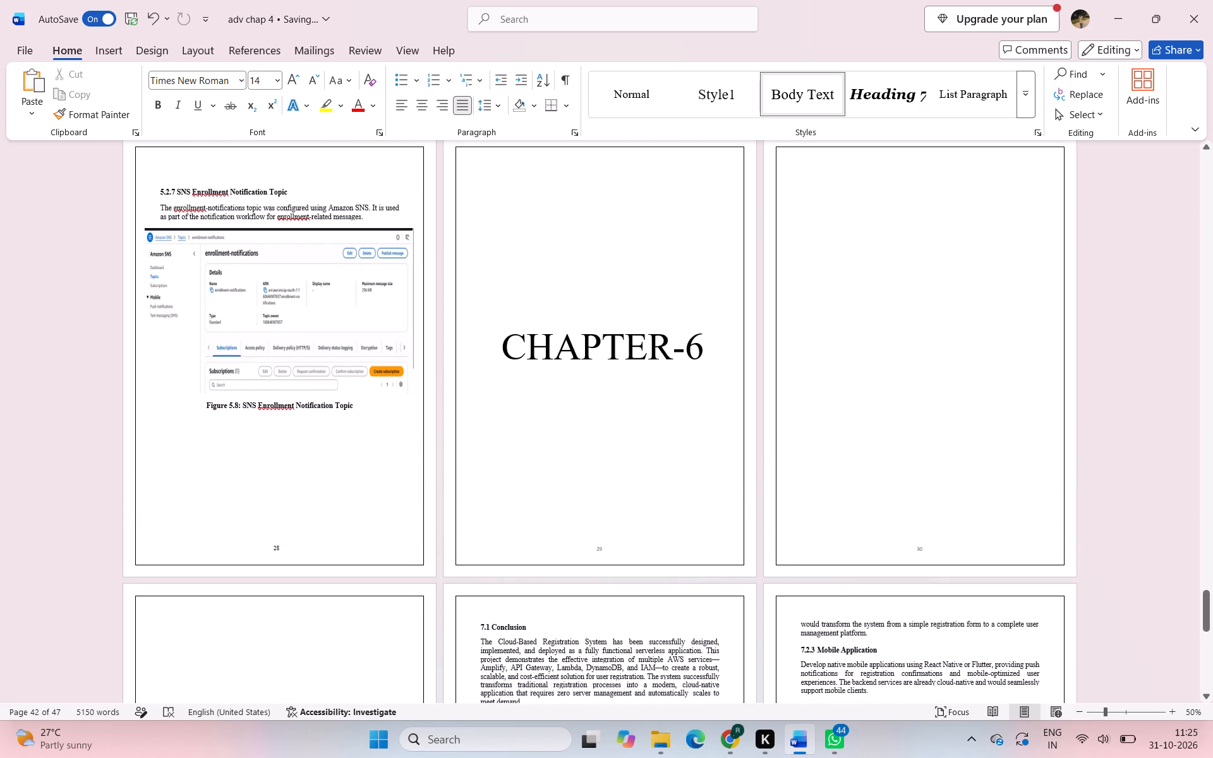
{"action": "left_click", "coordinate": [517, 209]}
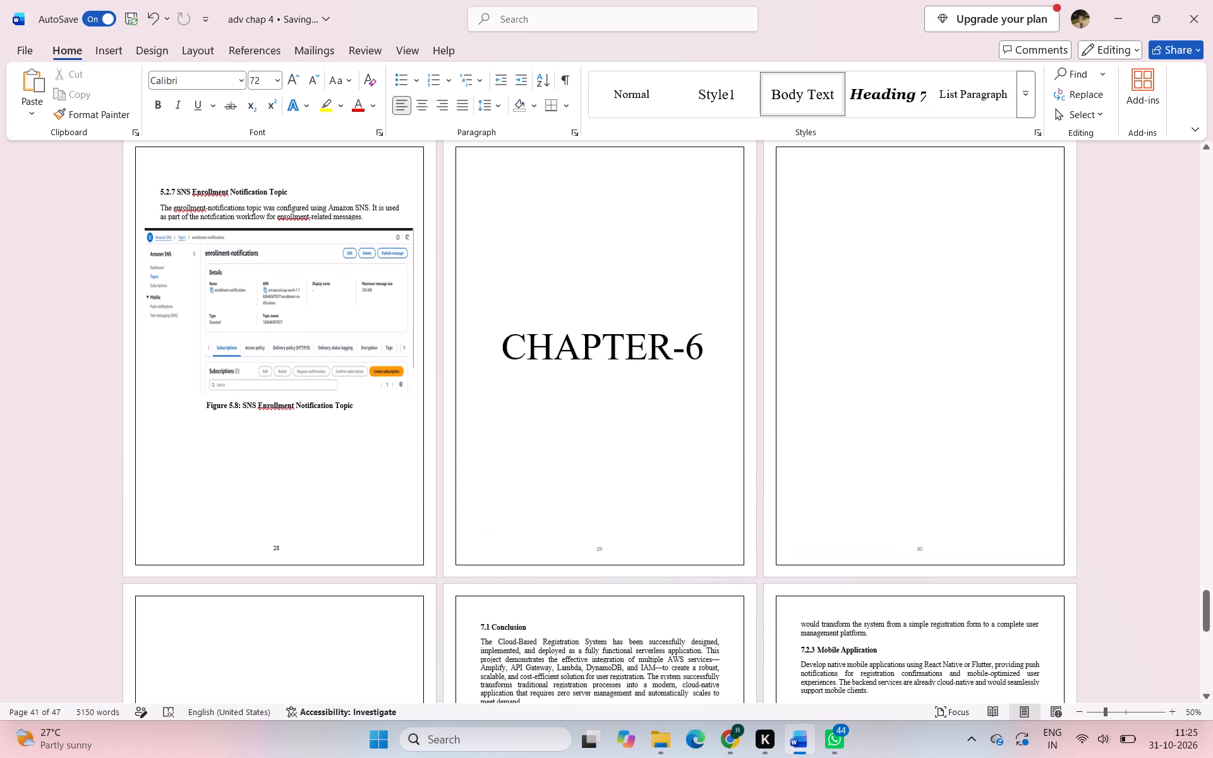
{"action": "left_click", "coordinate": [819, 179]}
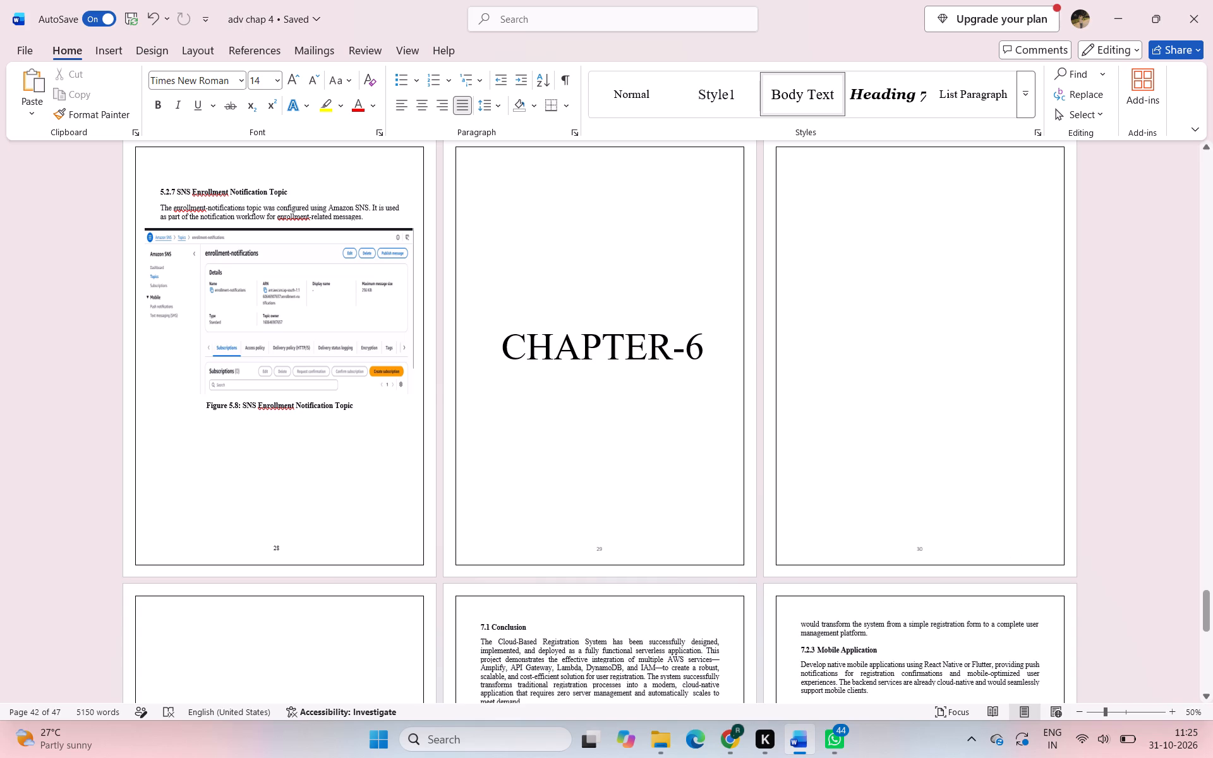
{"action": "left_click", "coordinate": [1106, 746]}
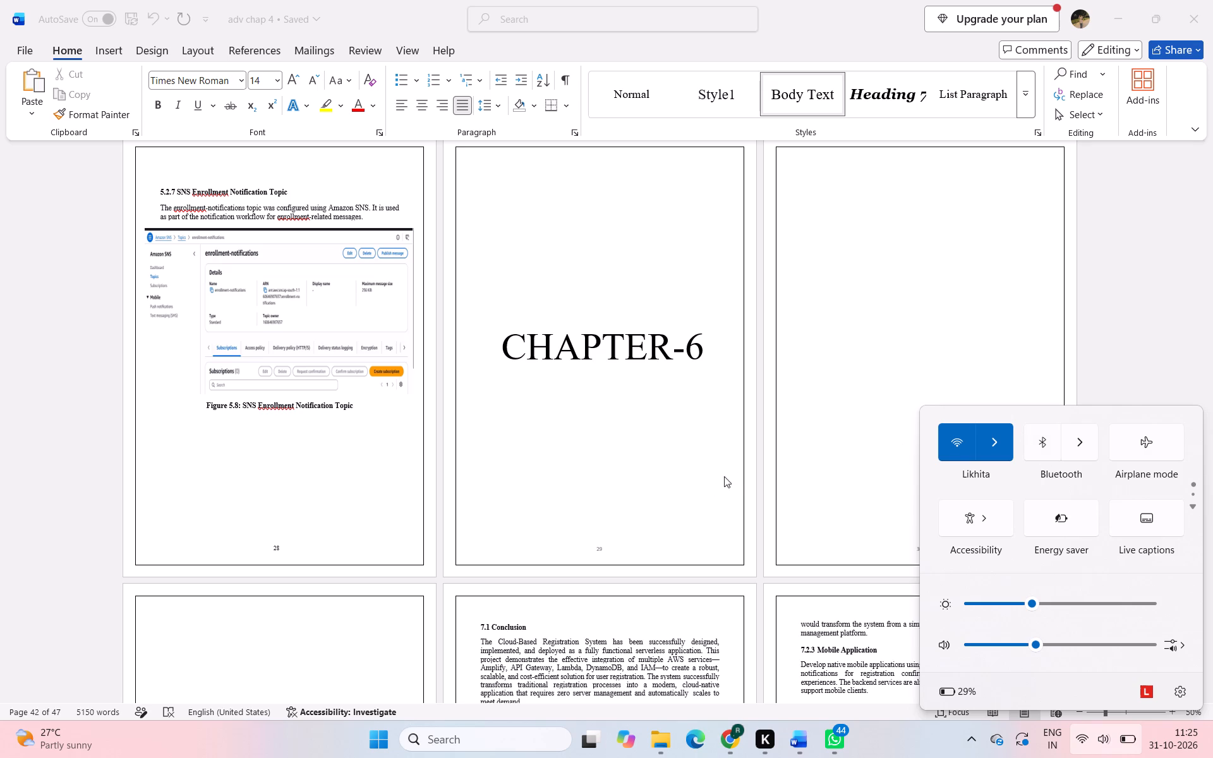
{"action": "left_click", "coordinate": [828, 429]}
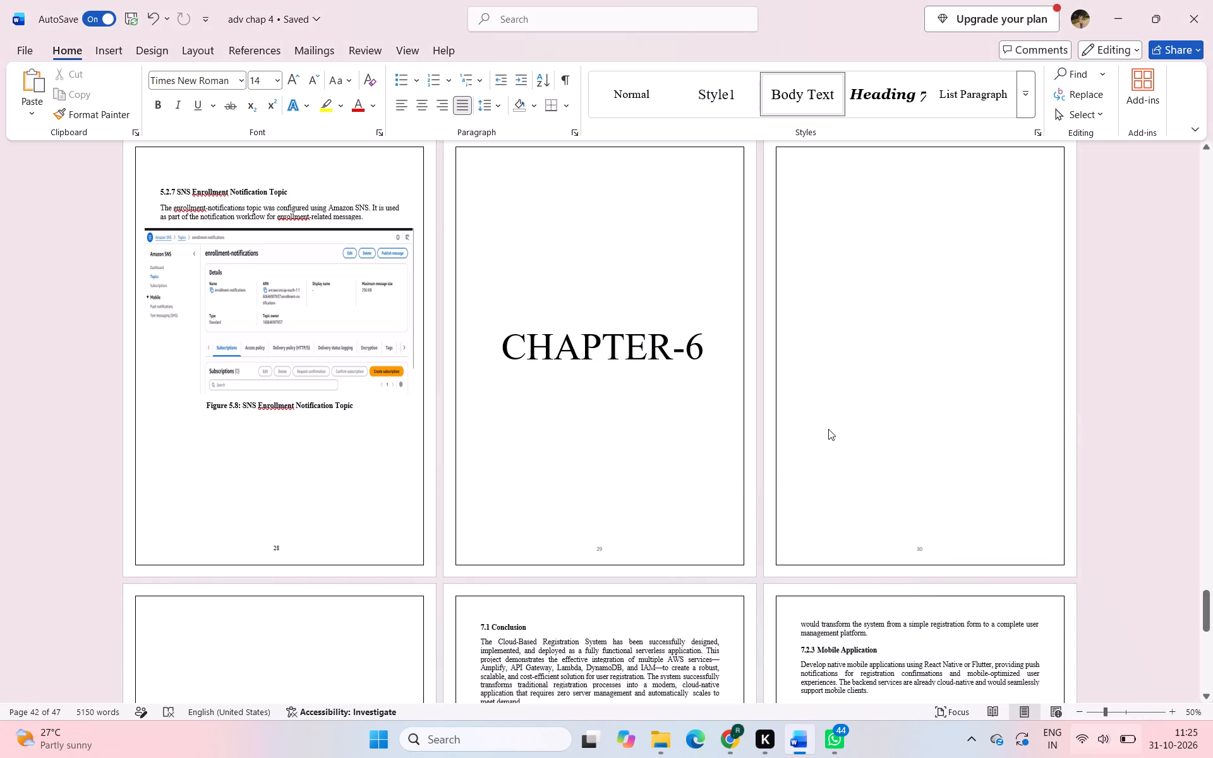
Apply the Style1 style to the empty first paragraph on the blank page after the CHAPTER-6 title page.
{"action": "scroll", "coordinate": [838, 313], "scroll_direction": "up", "scroll_amount": 1}
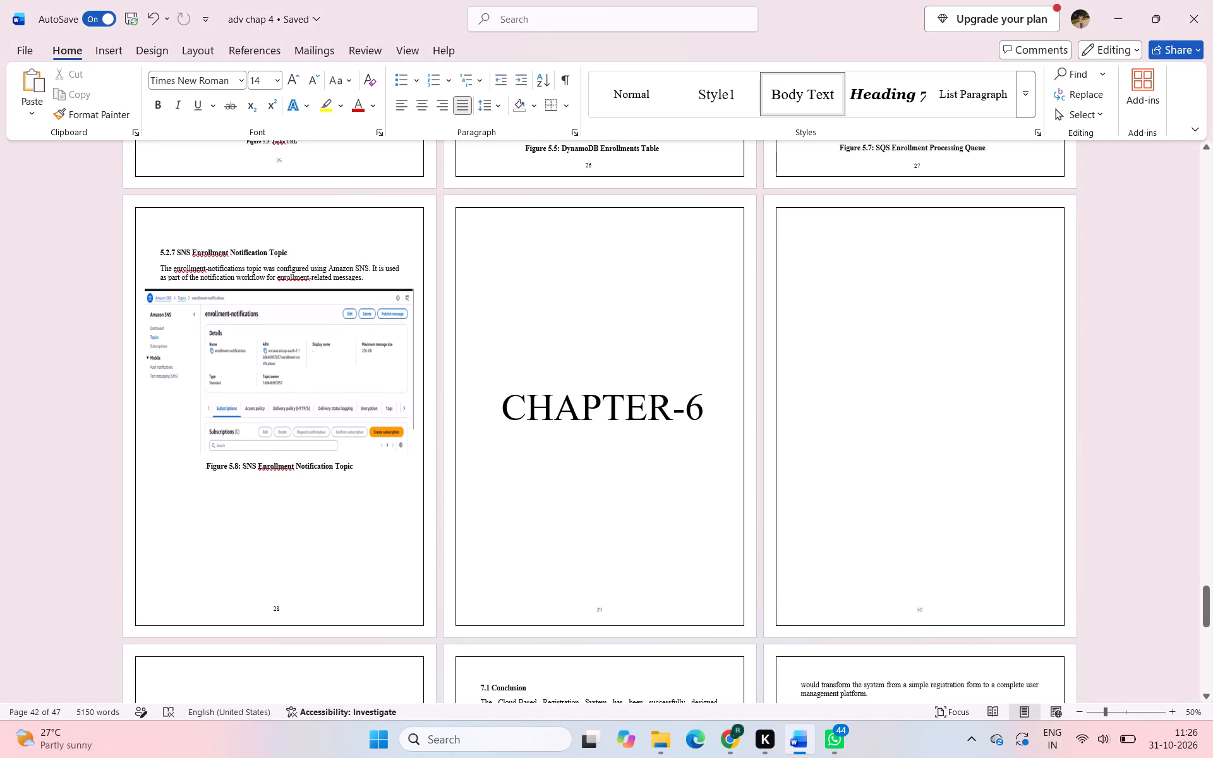
{"action": "left_click", "coordinate": [818, 256]}
{"action": "left_click", "coordinate": [802, 255]}
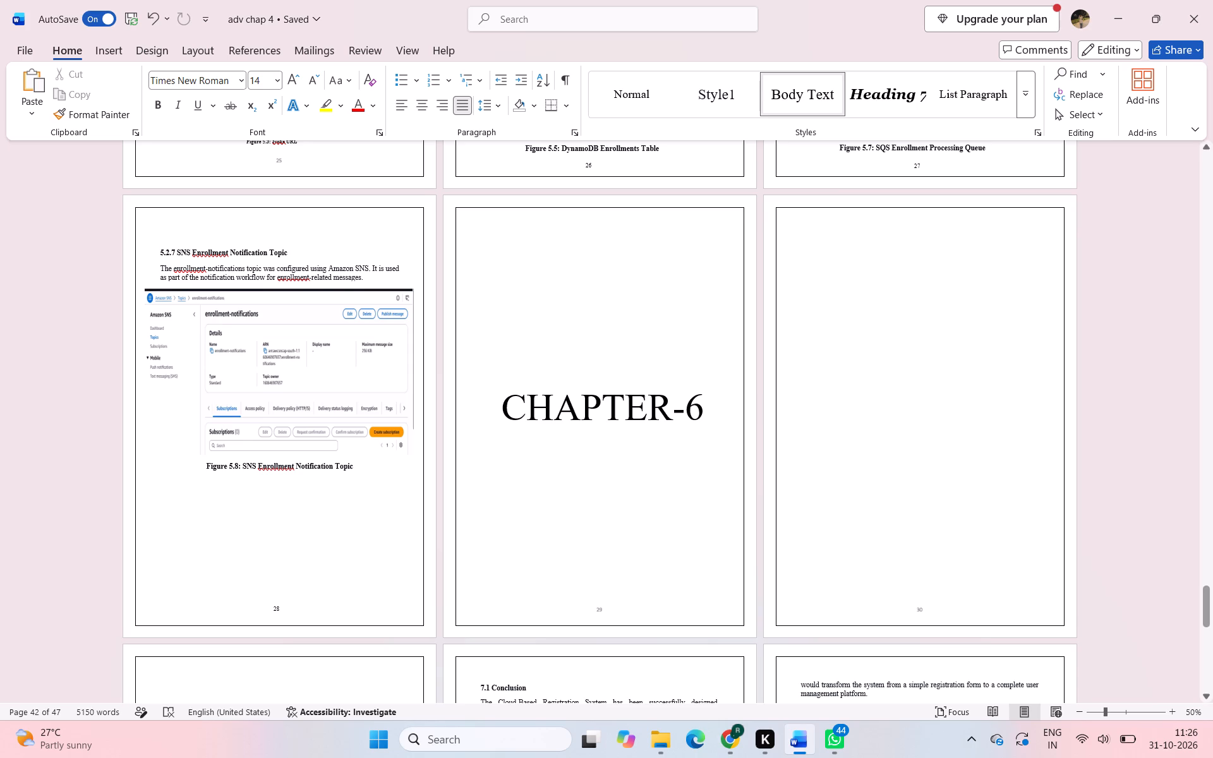
{"action": "scroll", "coordinate": [836, 263], "scroll_direction": "down", "scroll_amount": 6}
{"action": "scroll", "coordinate": [836, 263], "scroll_direction": "up", "scroll_amount": 1}
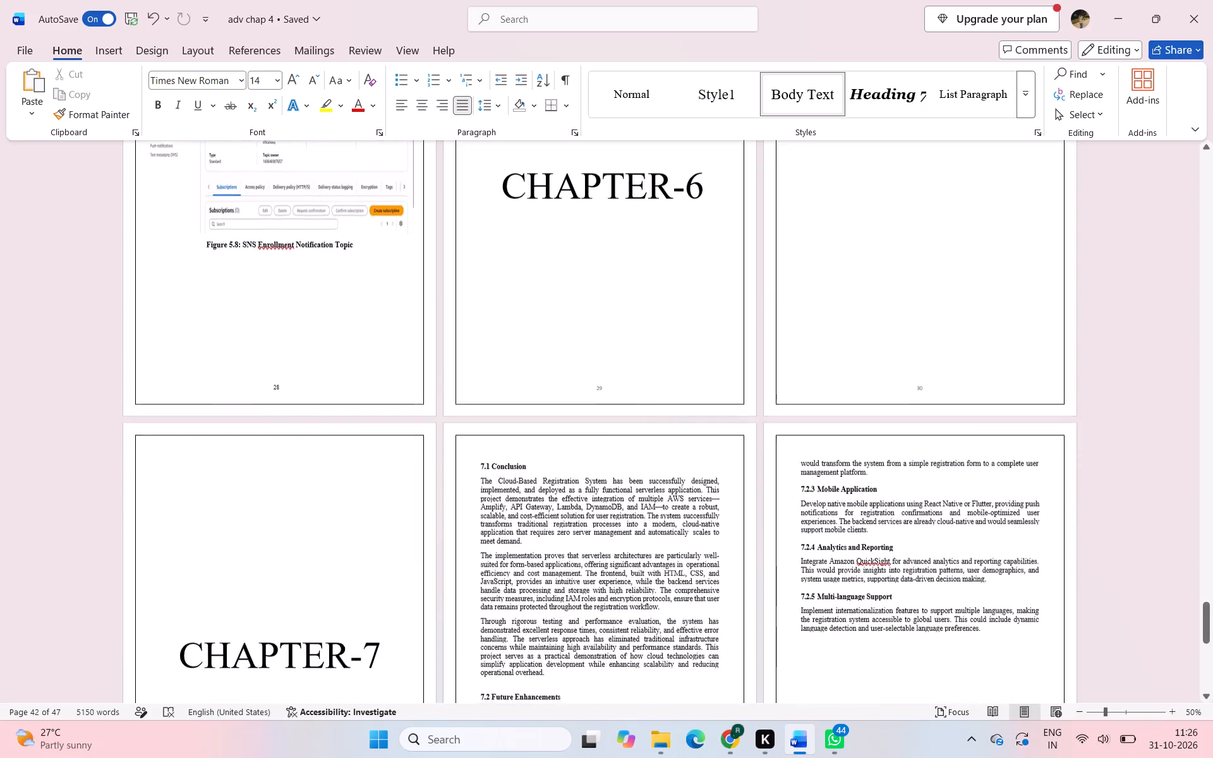
{"action": "scroll", "coordinate": [836, 263], "scroll_direction": "up", "scroll_amount": 1}
{"action": "scroll", "coordinate": [836, 263], "scroll_direction": "down", "scroll_amount": 4}
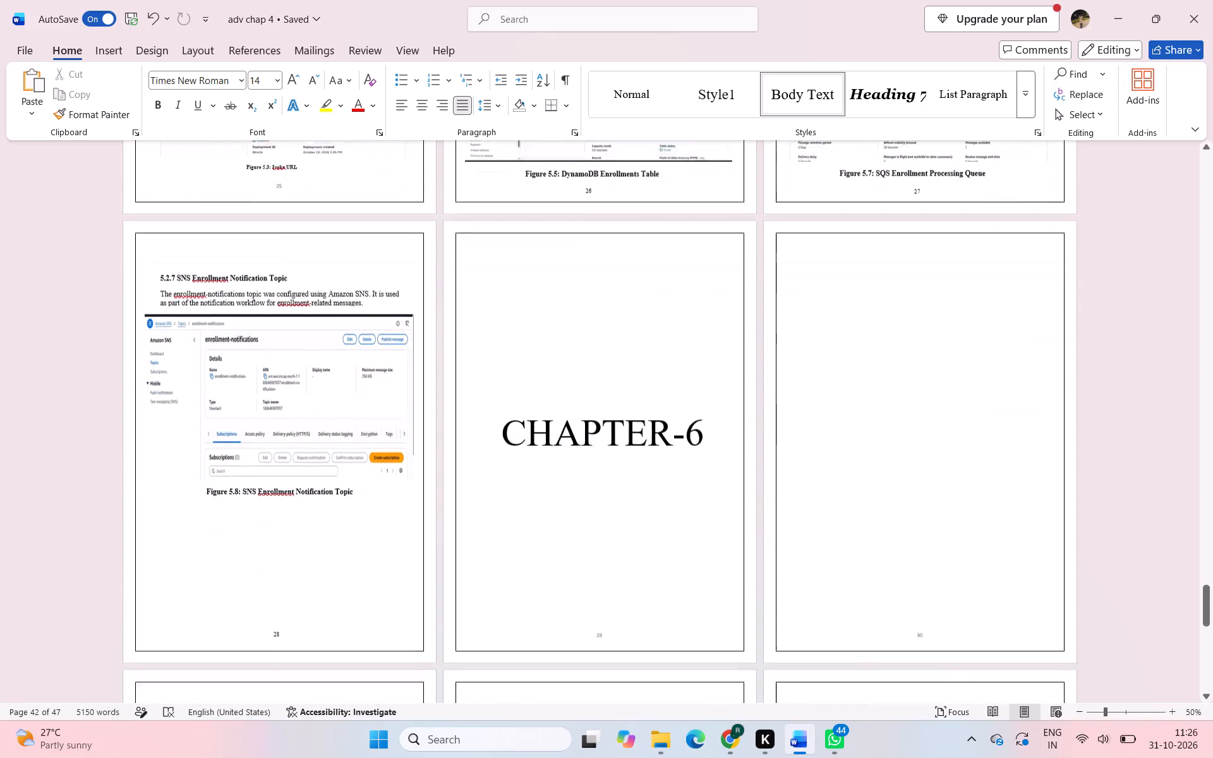
{"action": "scroll", "coordinate": [836, 263], "scroll_direction": "down", "scroll_amount": 1}
{"action": "left_click", "coordinate": [815, 255]}
{"action": "double_click", "coordinate": [815, 255]}
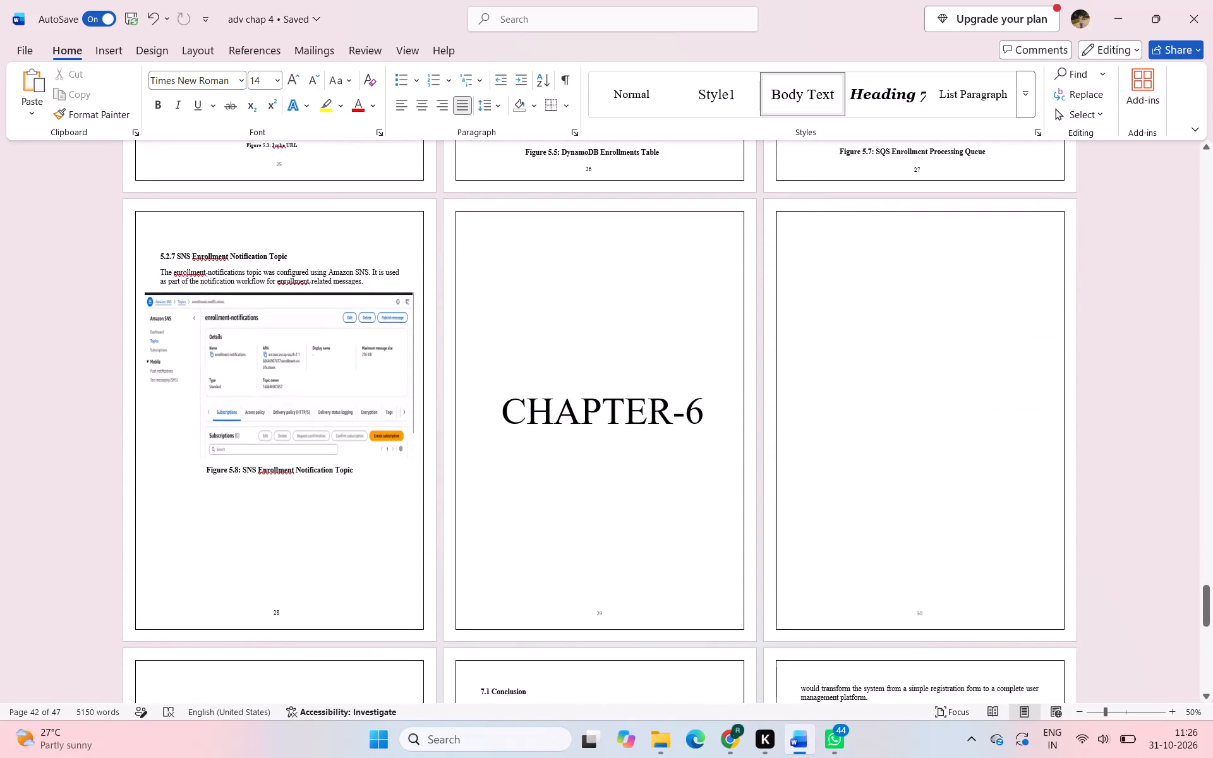
{"action": "left_click", "coordinate": [726, 100]}
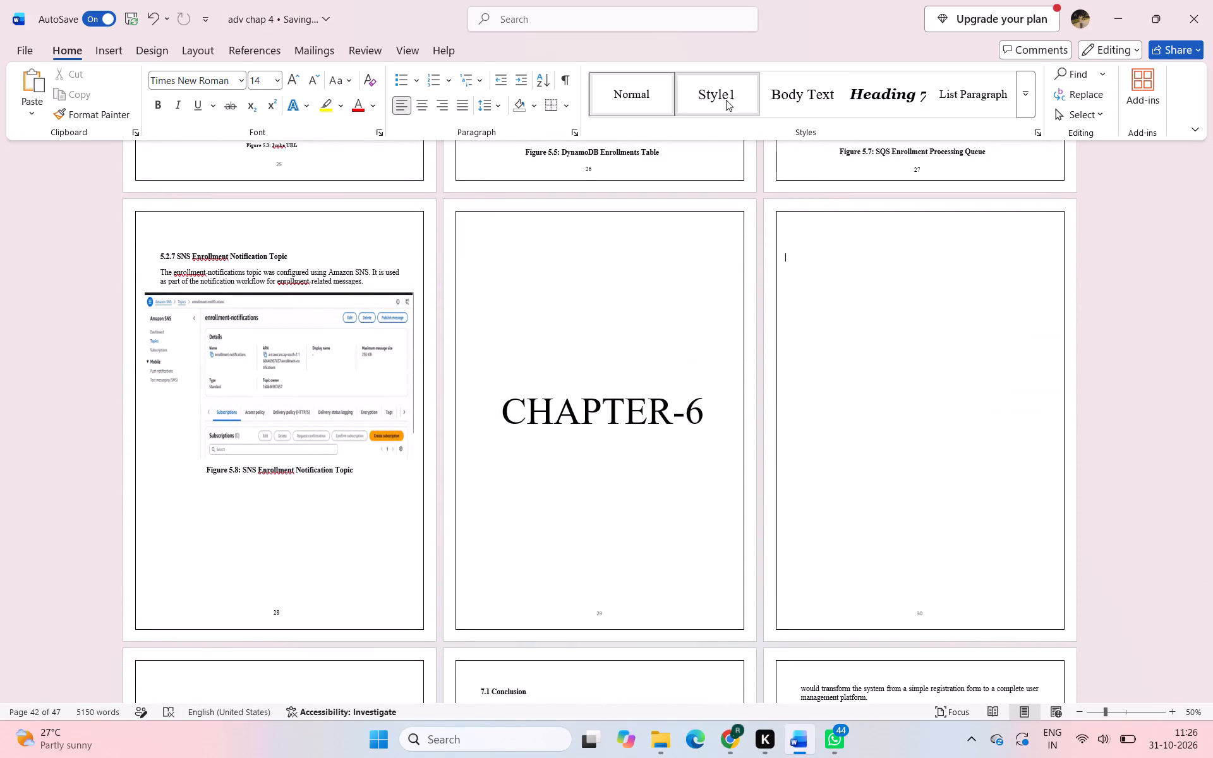
Adjust the blank lines on the page after the CHAPTER-6 title and paste ChatGPT's bulleted sections 6.1 to 6.3 there.
{"action": "key", "text": "BackSpace"}
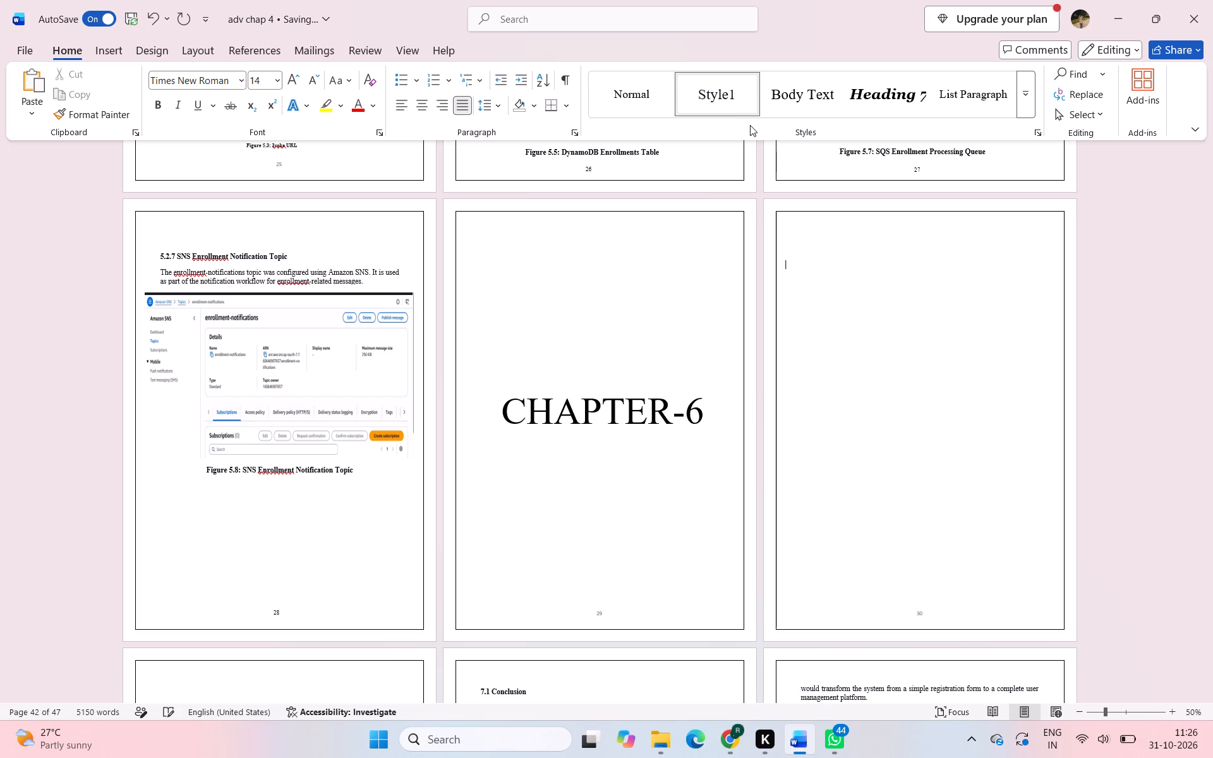
{"action": "key", "text": "BackSpace"}
{"action": "key", "text": "BackSpace"}
{"action": "key", "text": "BackSpace"}
{"action": "key", "text": "Return"}
{"action": "key", "text": "Return"}
{"action": "key", "text": "Return"}
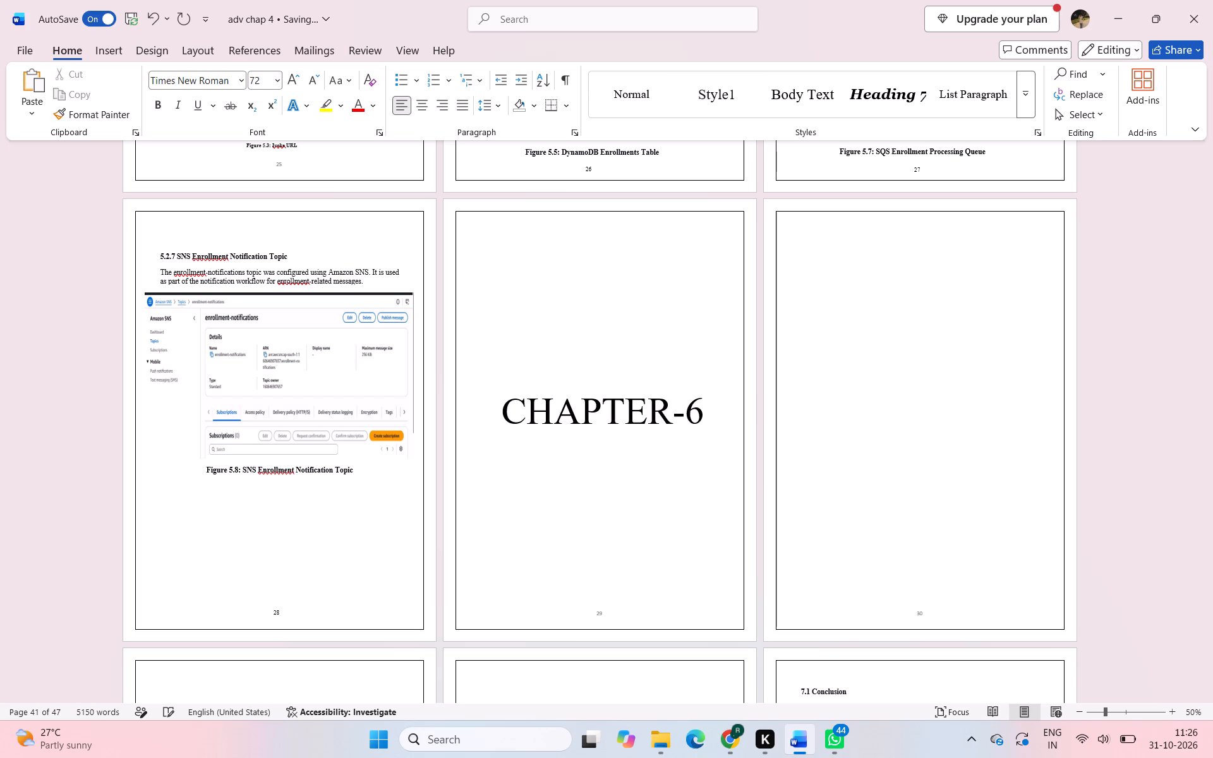
{"action": "key", "text": "BackSpace"}
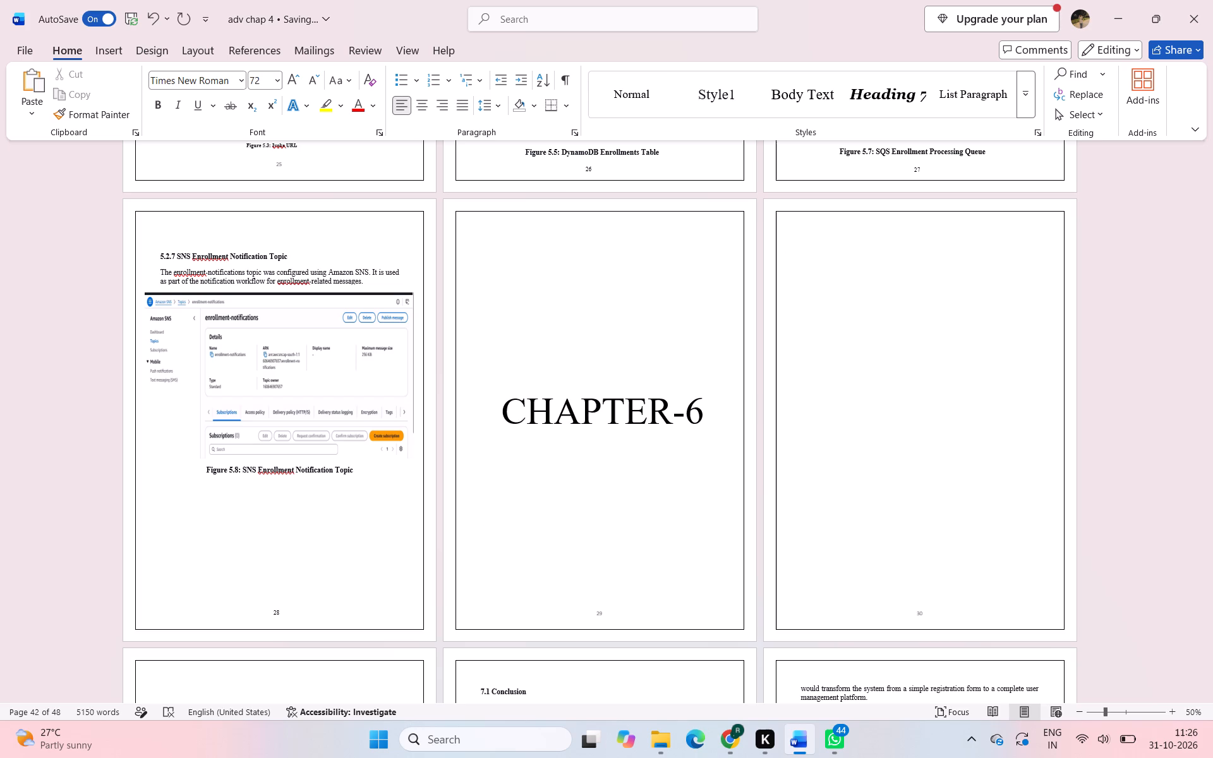
{"action": "left_click", "coordinate": [819, 235]}
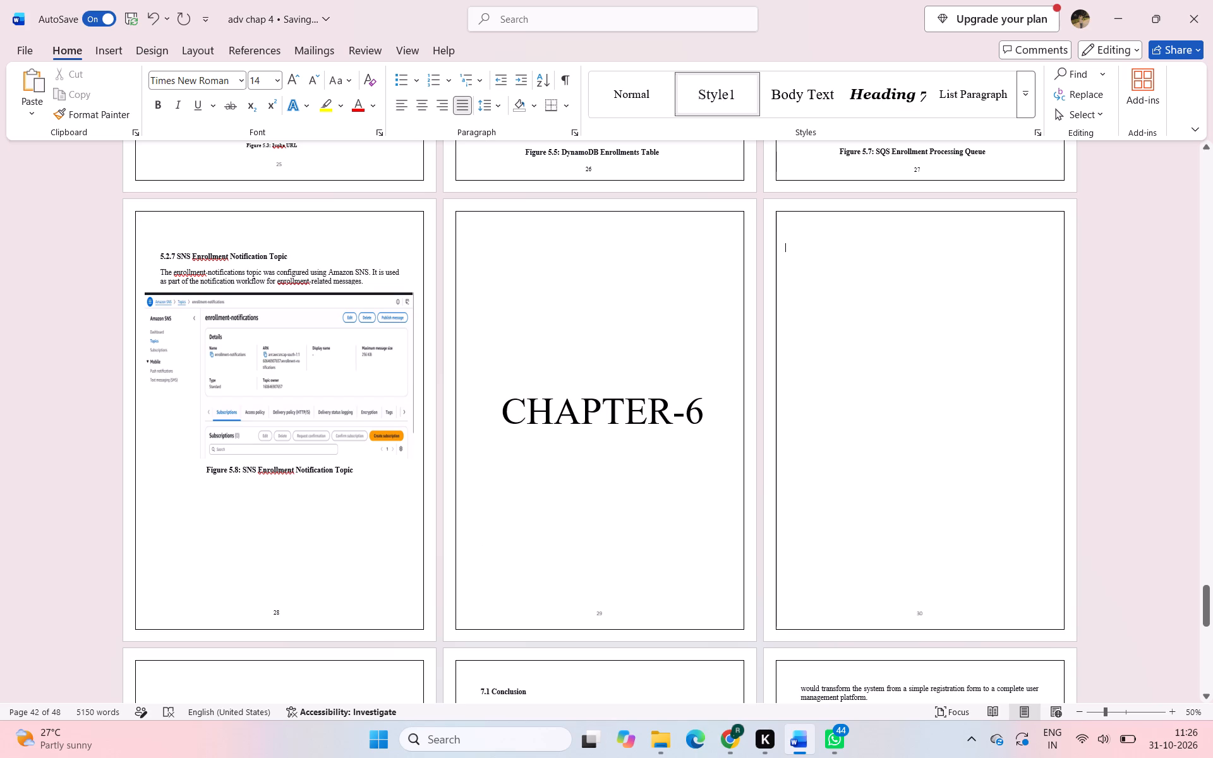
{"action": "key", "text": "BackSpace"}
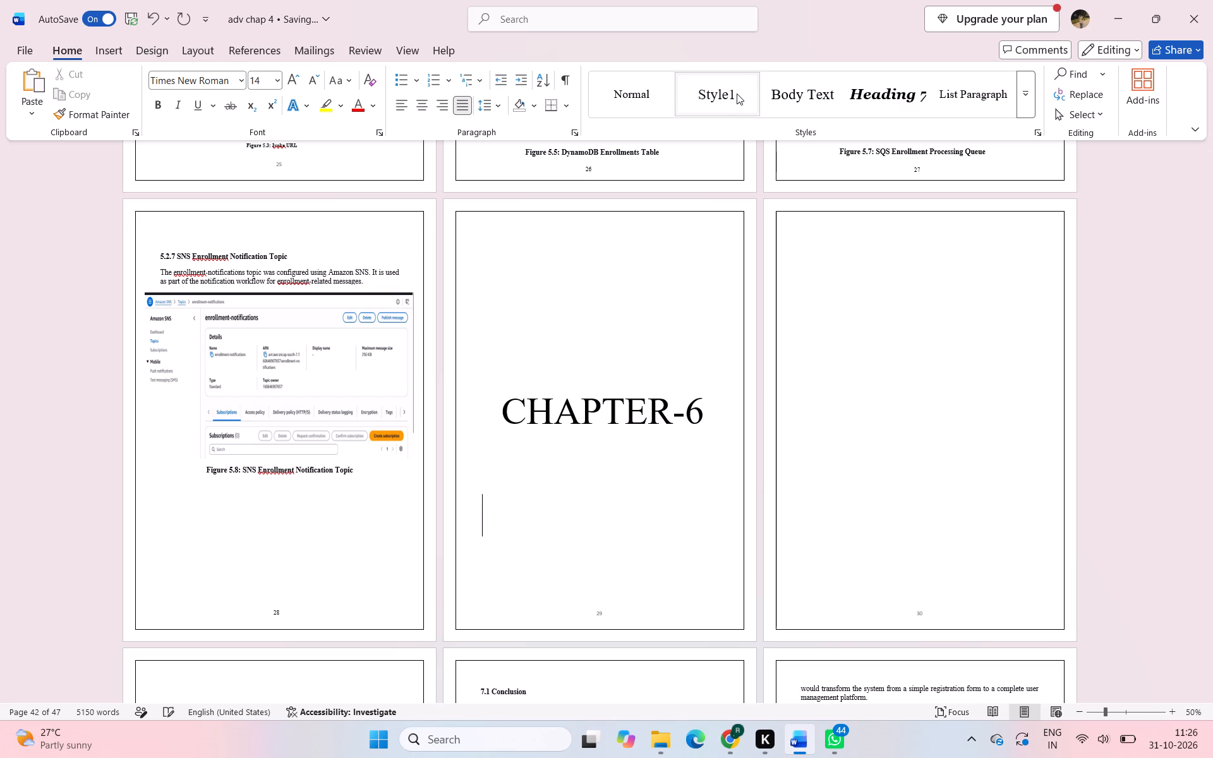
Undo the last change, reapply Style1 after the CHAPTER-6 title, paste the bulleted sections 6.1 to 6.3 and check their layout.
{"action": "key", "text": "ctrl+z"}
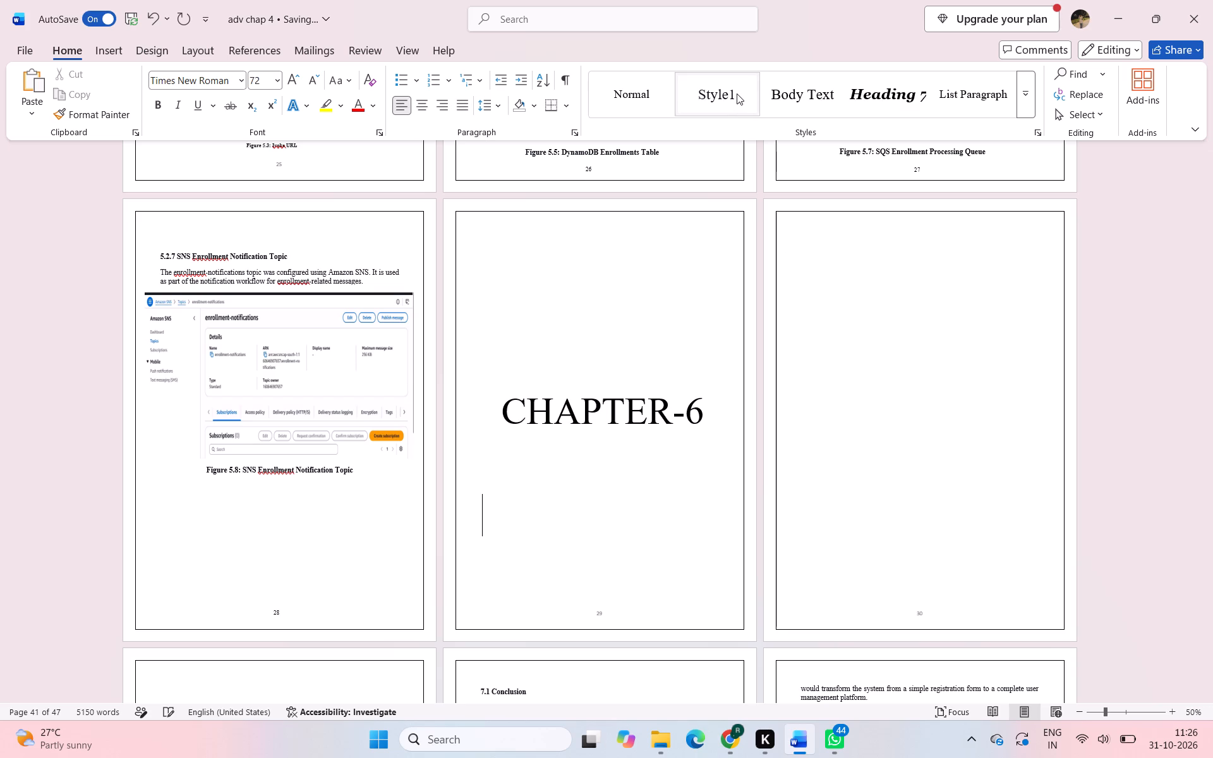
{"action": "left_click", "coordinate": [723, 92]}
{"action": "key", "text": "ctrl+v"}
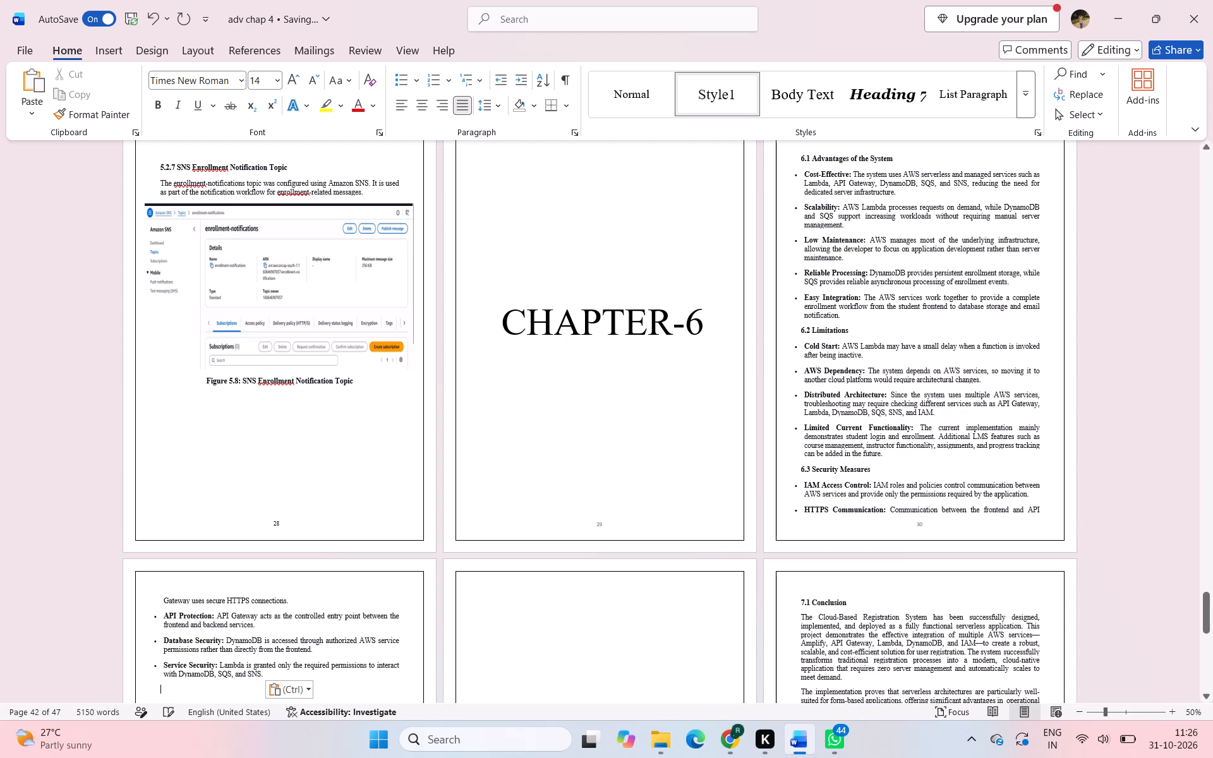
{"action": "scroll", "coordinate": [794, 284], "scroll_direction": "down", "scroll_amount": 3}
{"action": "scroll", "coordinate": [794, 284], "scroll_direction": "up", "scroll_amount": 1}
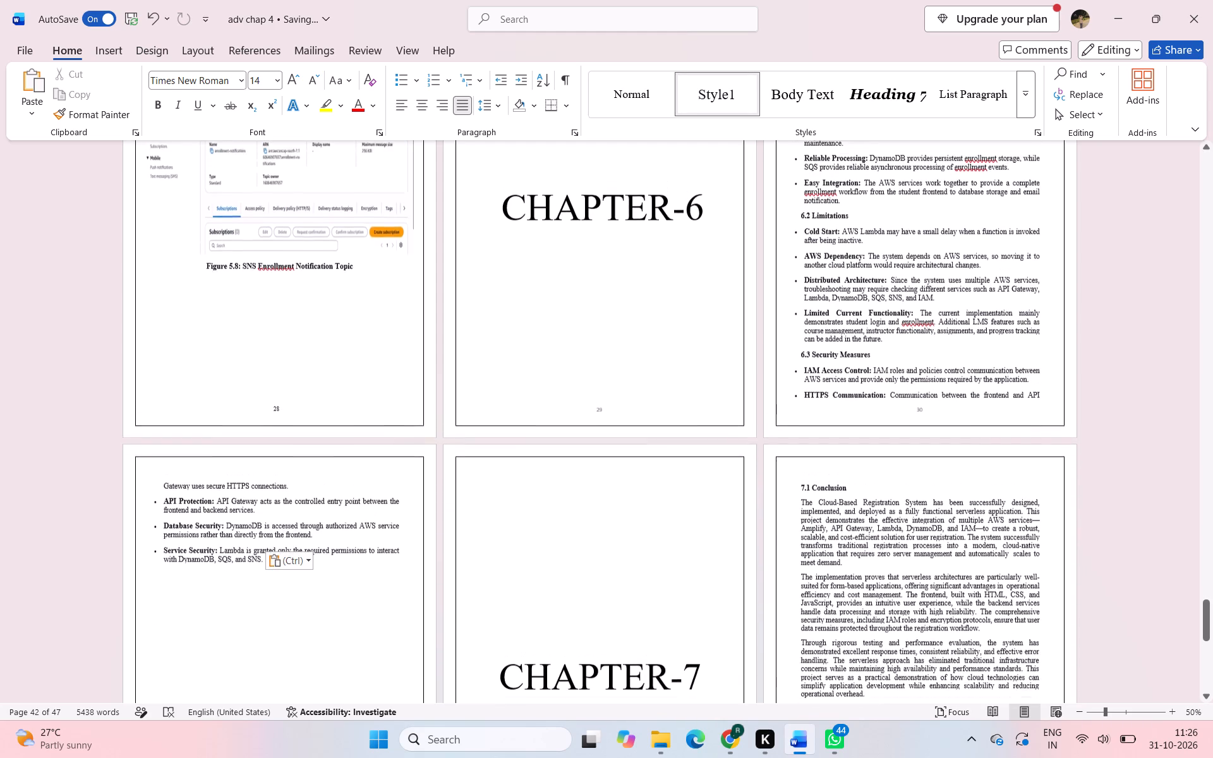
{"action": "scroll", "coordinate": [794, 284], "scroll_direction": "up", "scroll_amount": 2}
{"action": "scroll", "coordinate": [794, 284], "scroll_direction": "down", "scroll_amount": 1}
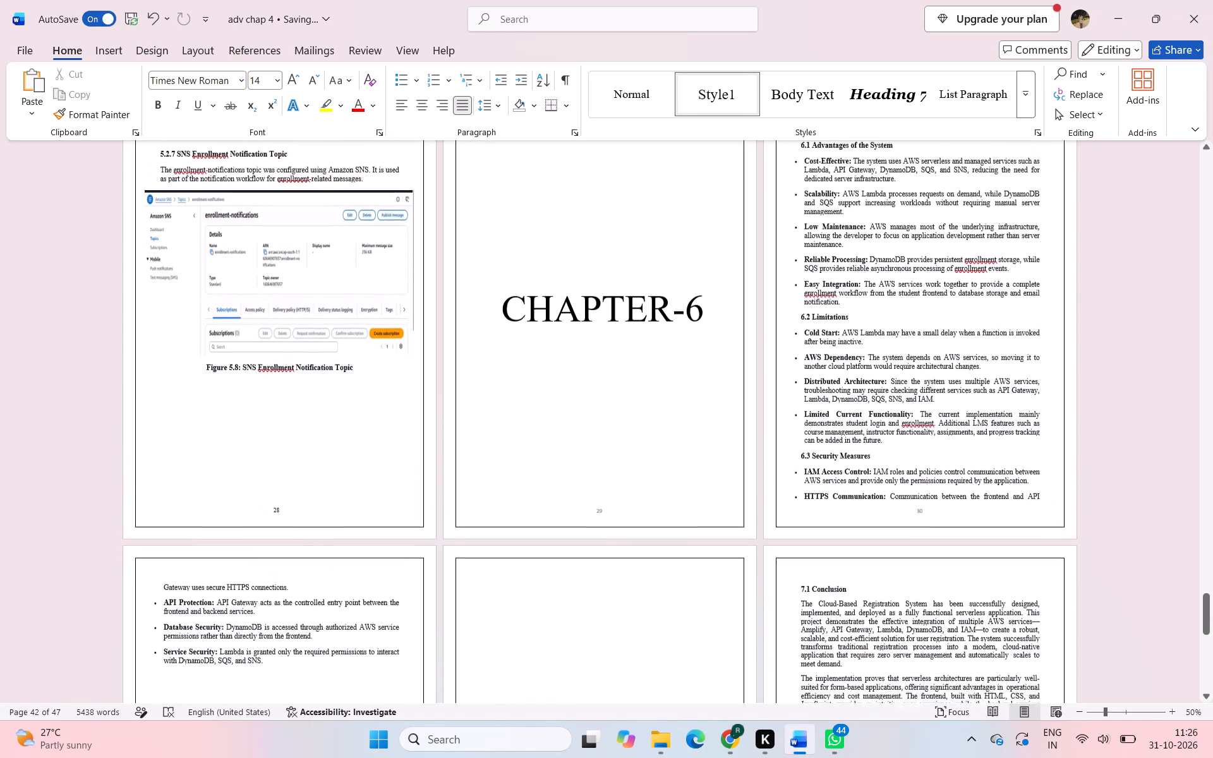